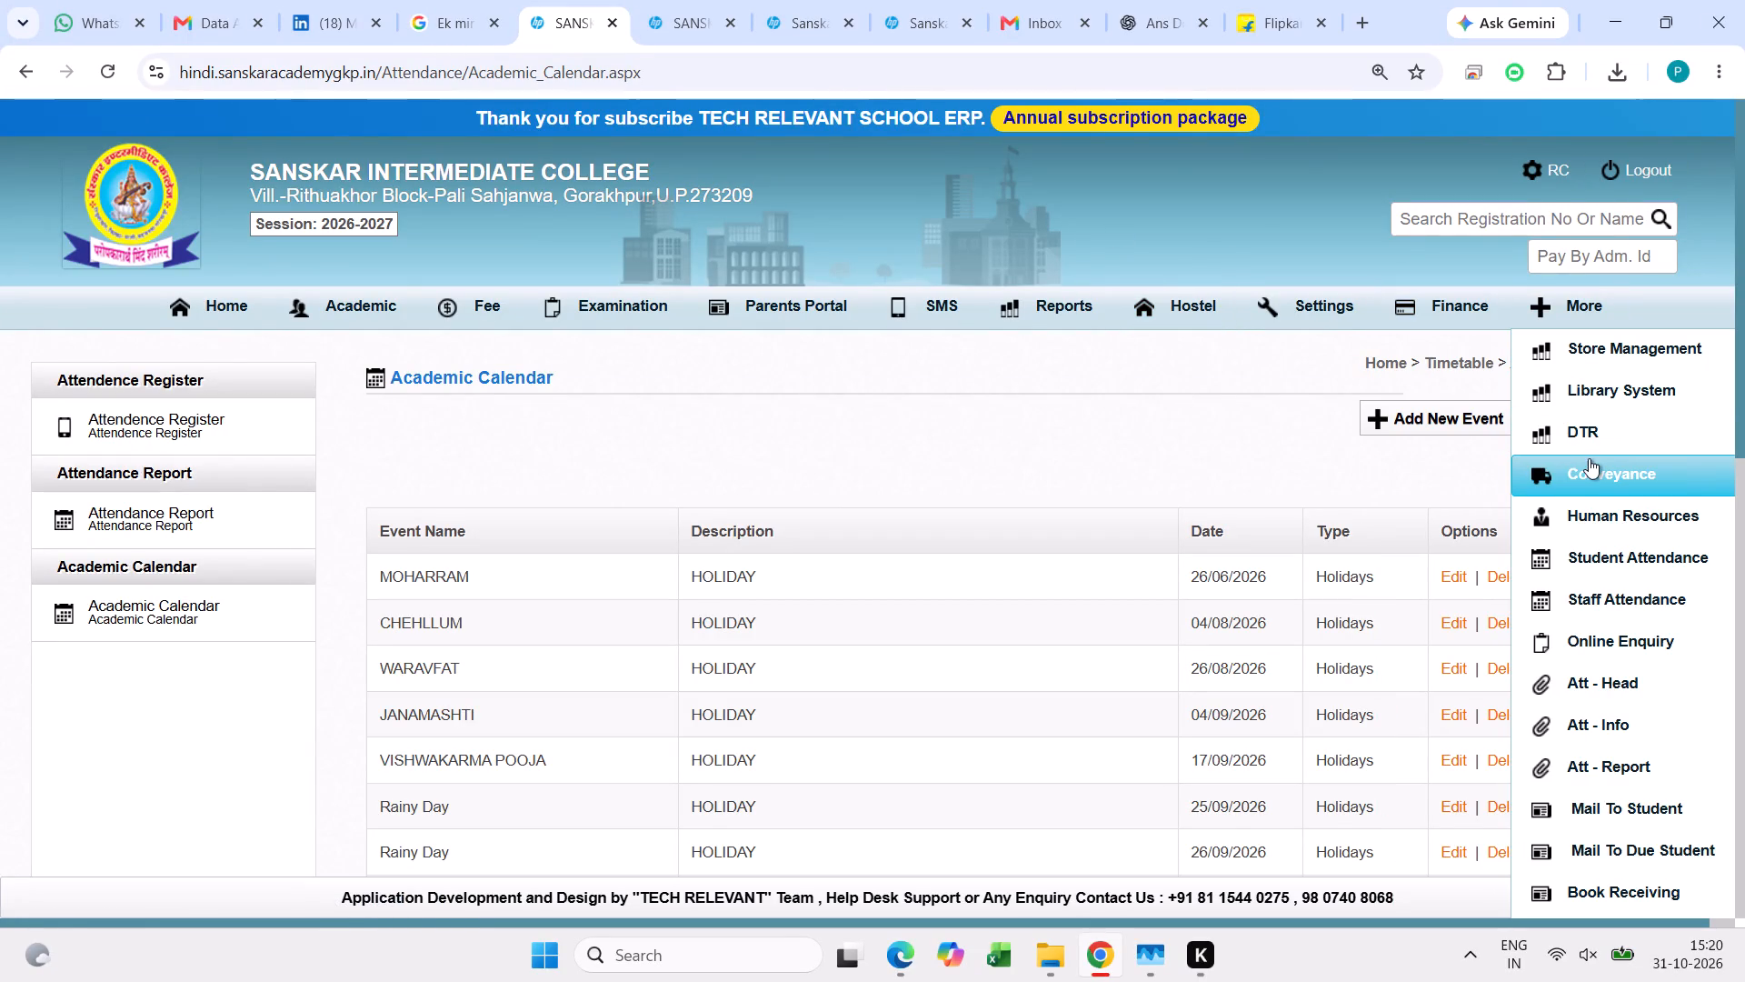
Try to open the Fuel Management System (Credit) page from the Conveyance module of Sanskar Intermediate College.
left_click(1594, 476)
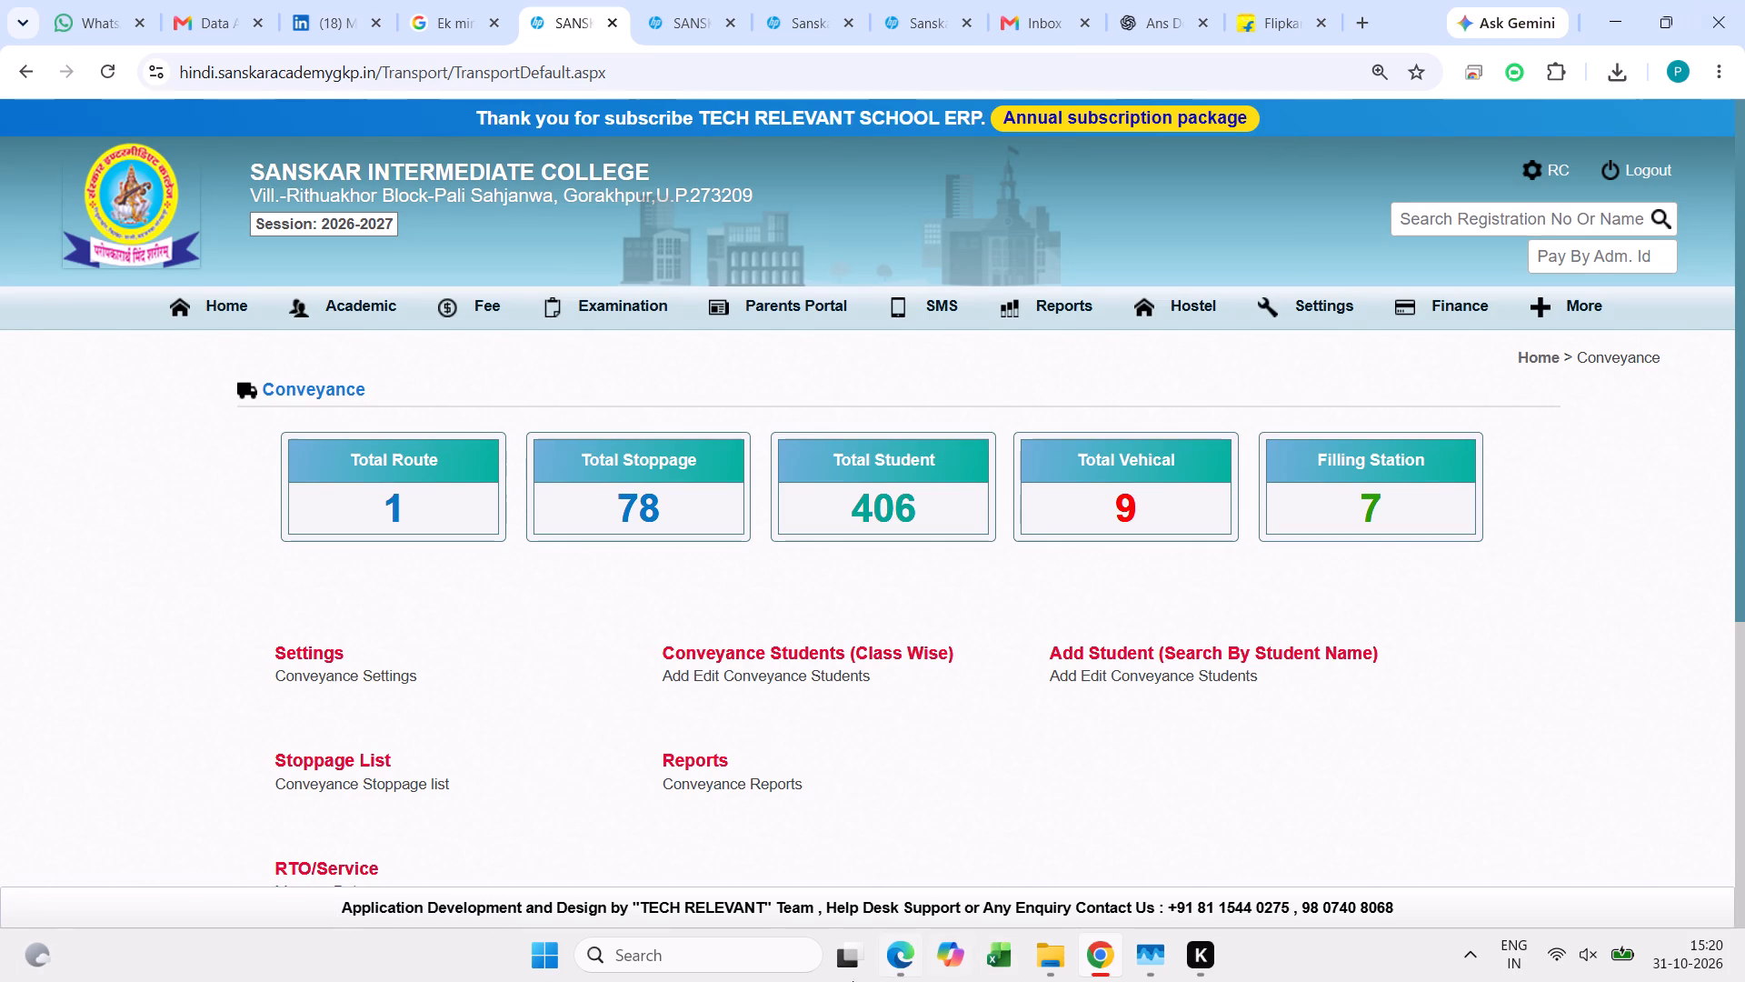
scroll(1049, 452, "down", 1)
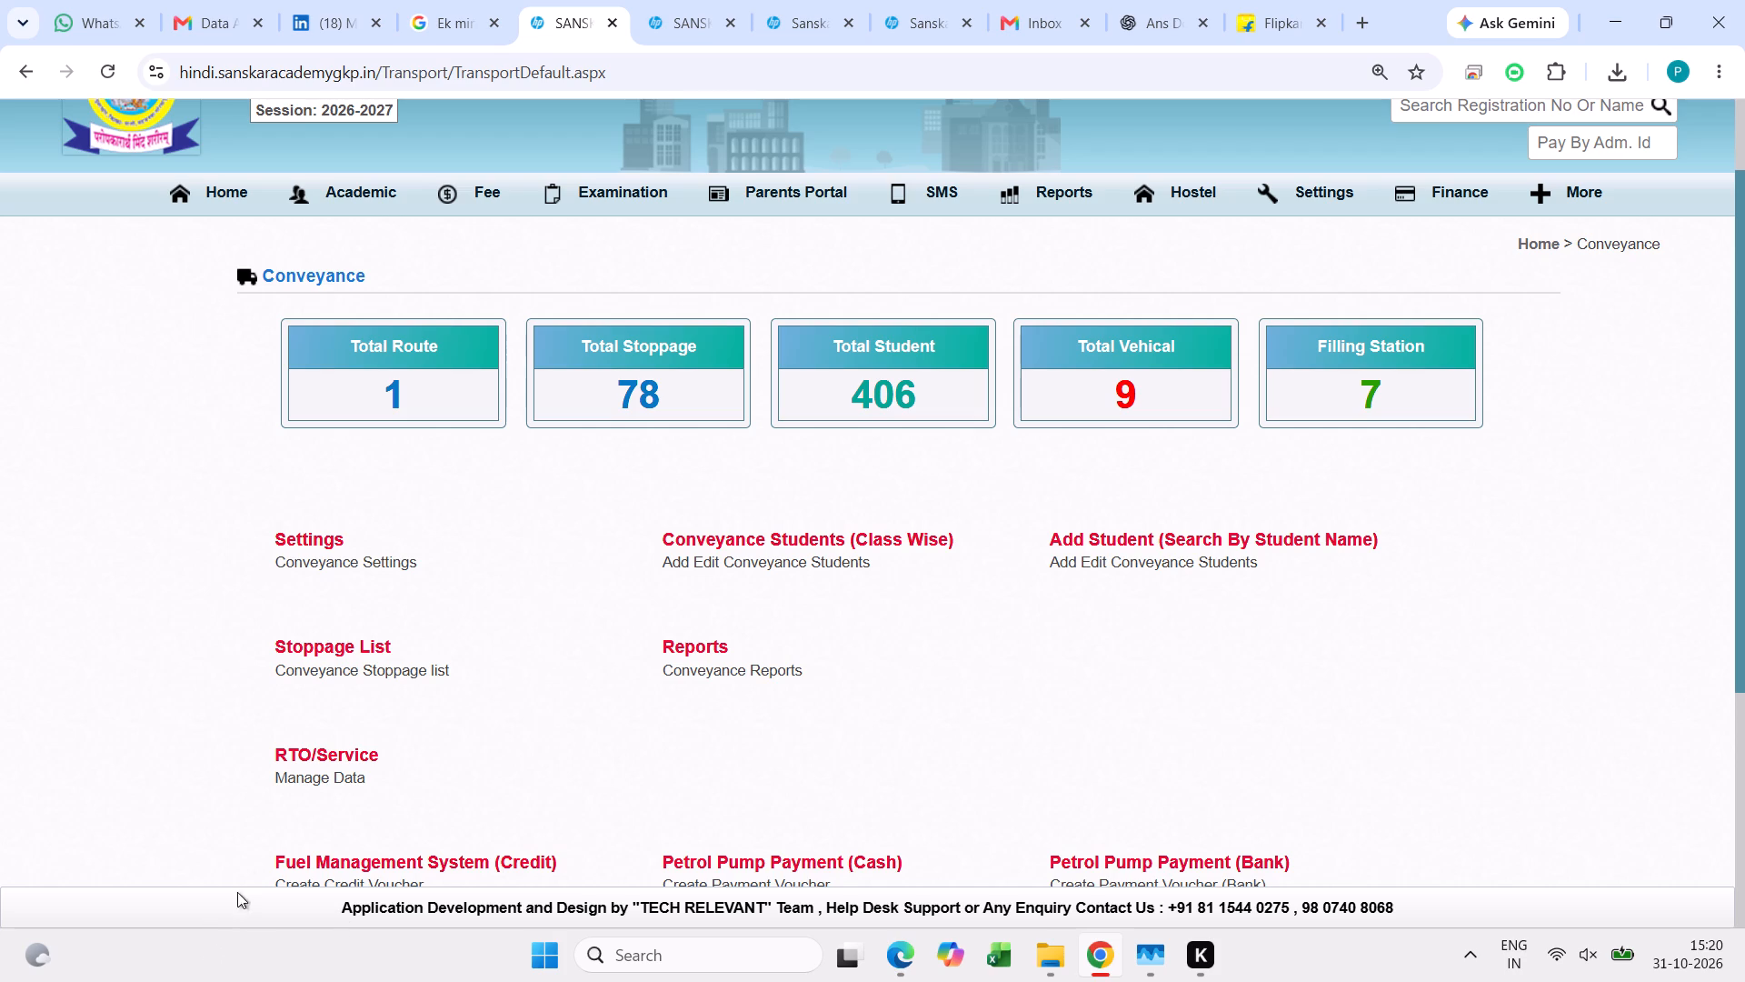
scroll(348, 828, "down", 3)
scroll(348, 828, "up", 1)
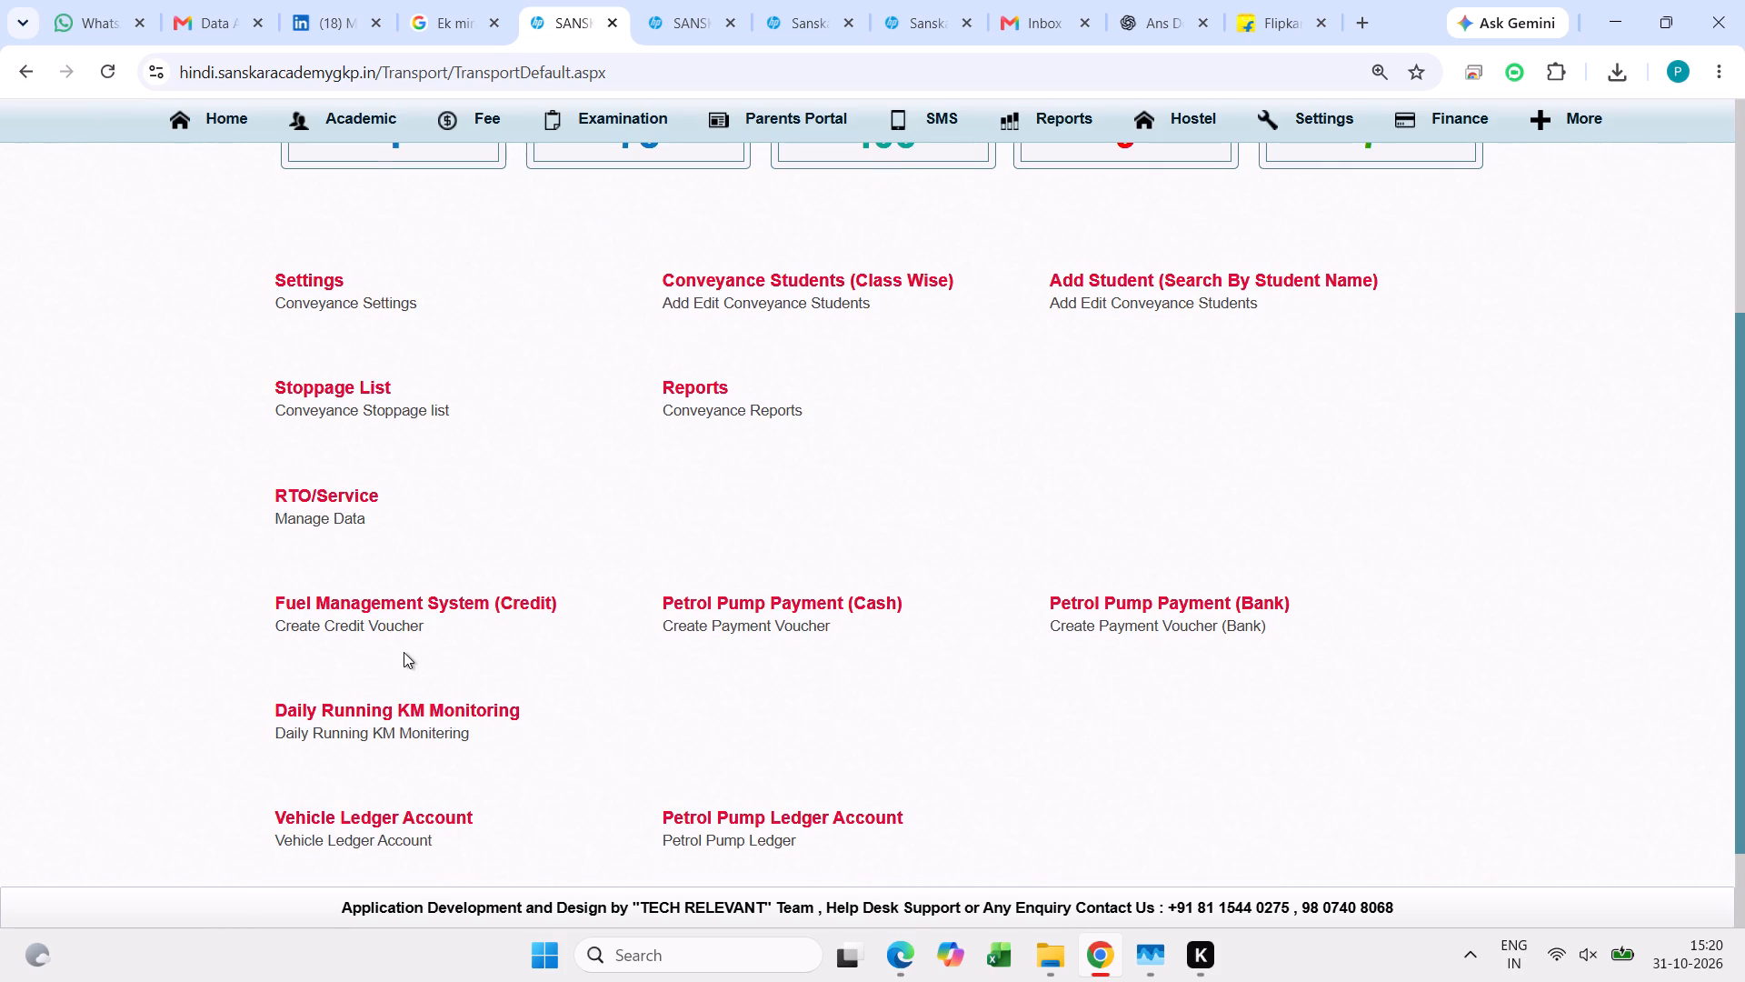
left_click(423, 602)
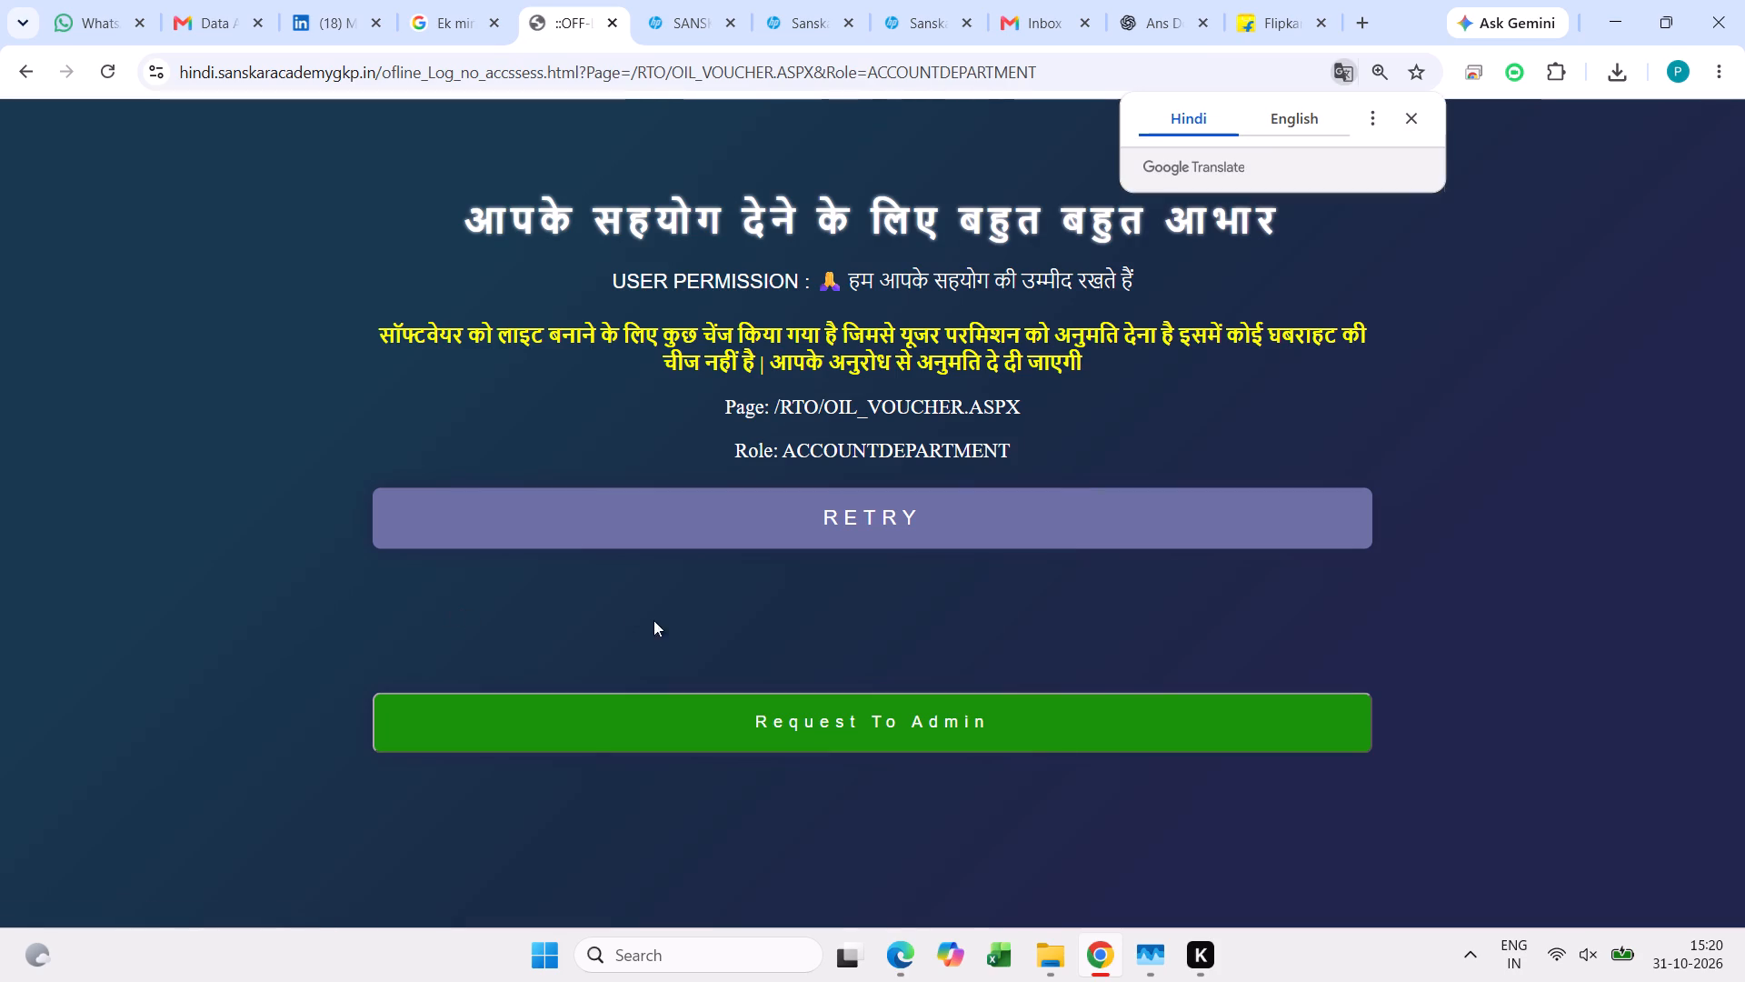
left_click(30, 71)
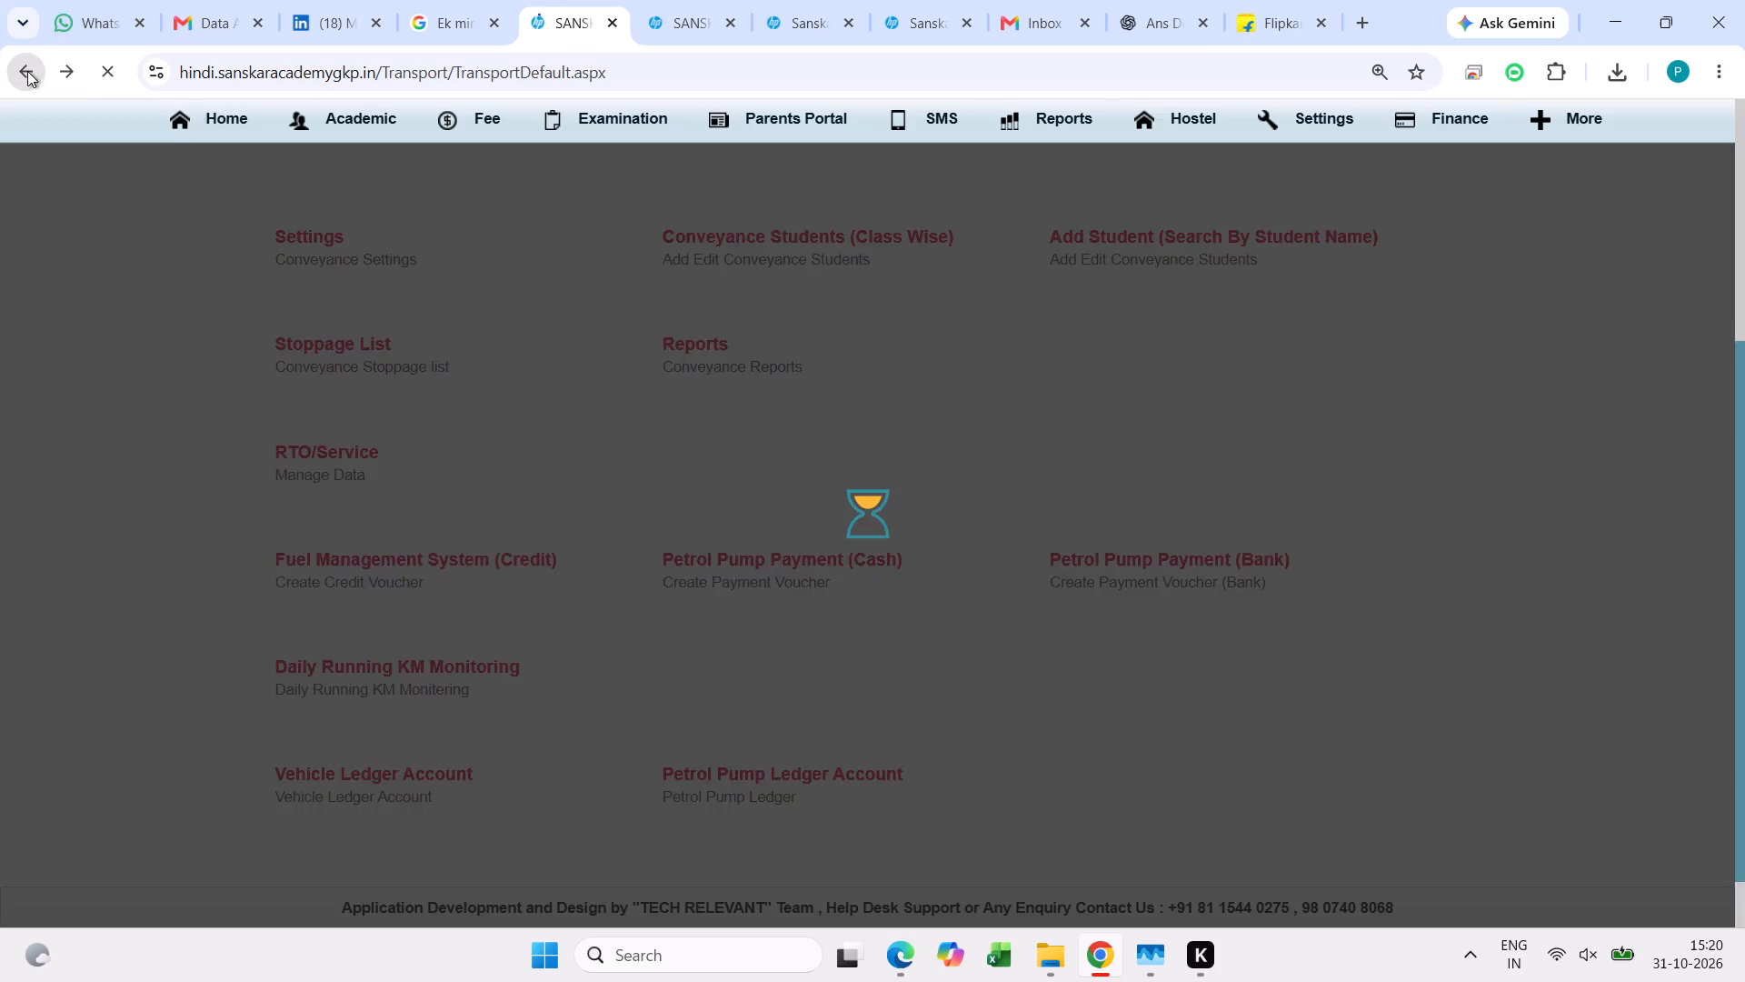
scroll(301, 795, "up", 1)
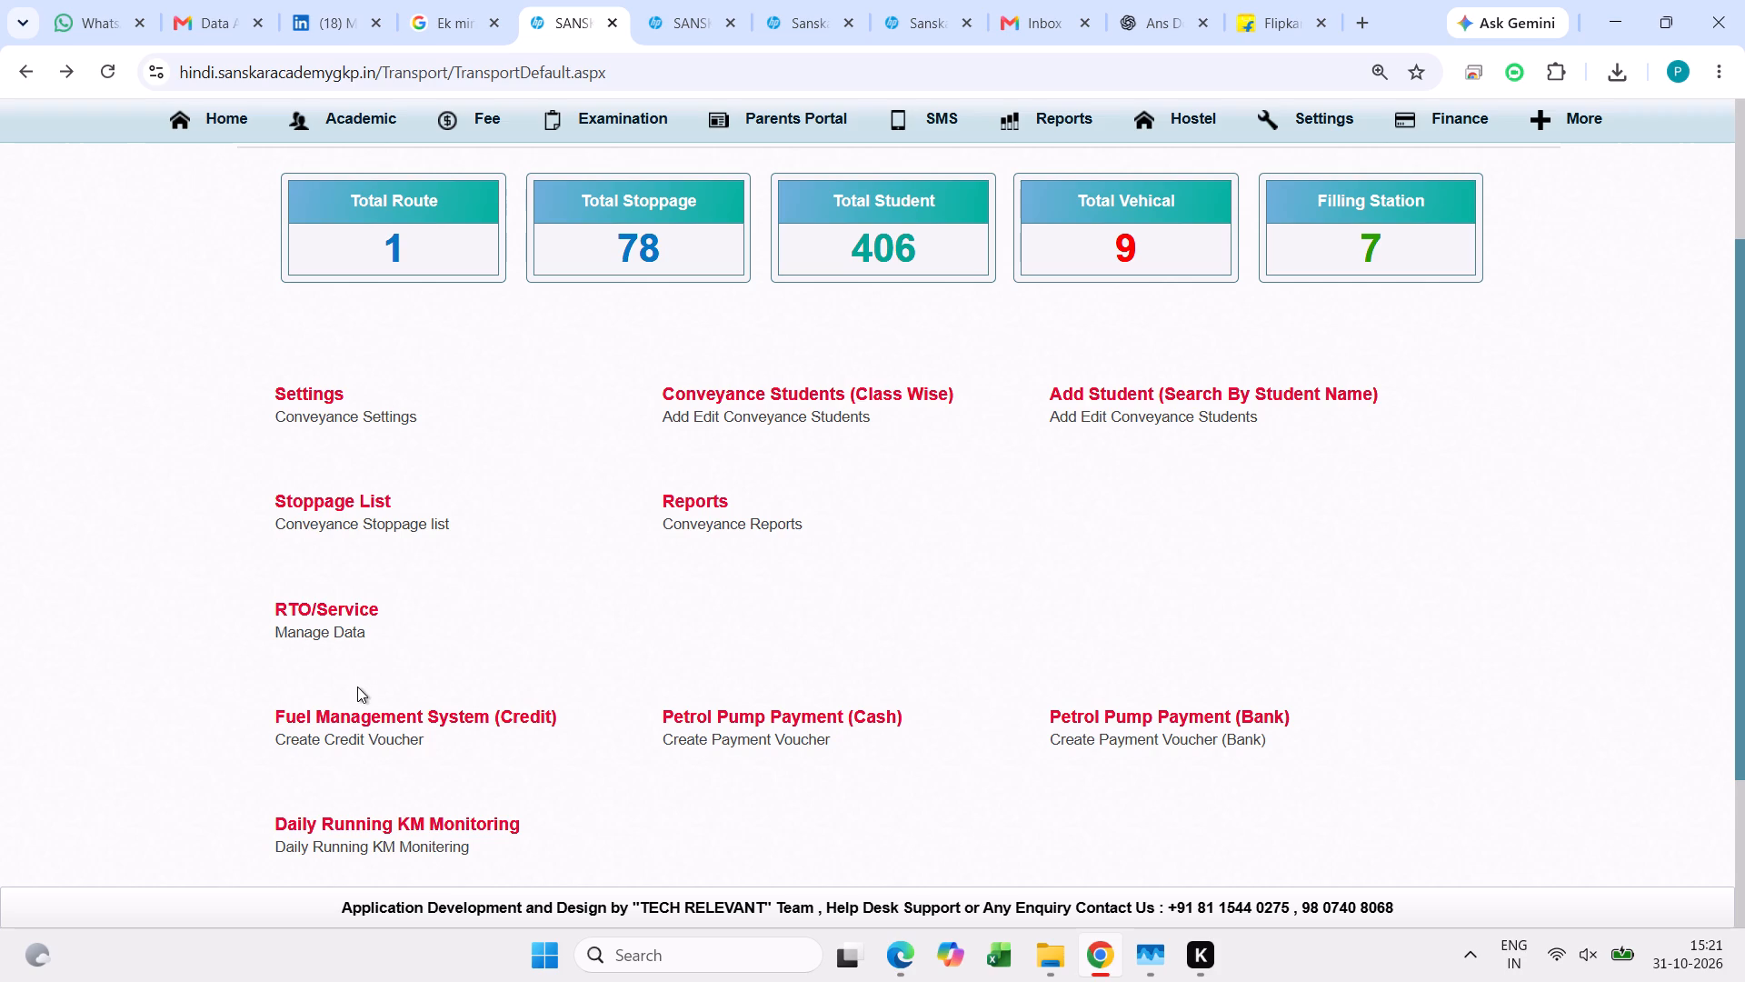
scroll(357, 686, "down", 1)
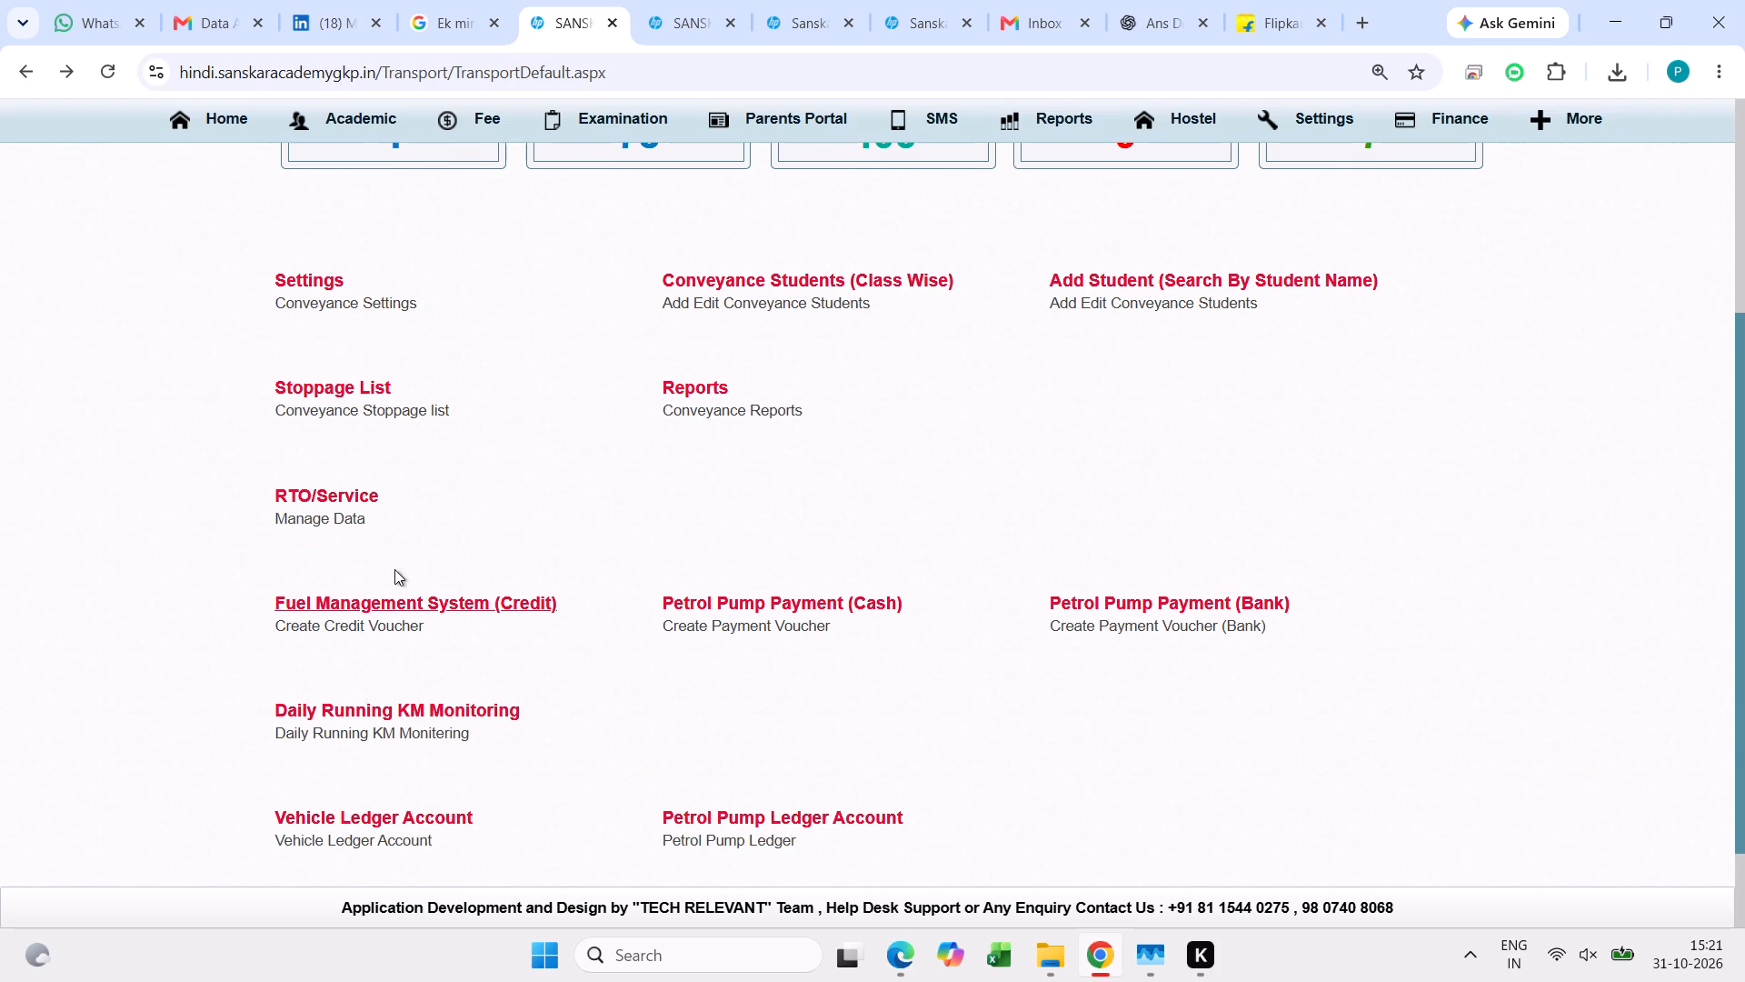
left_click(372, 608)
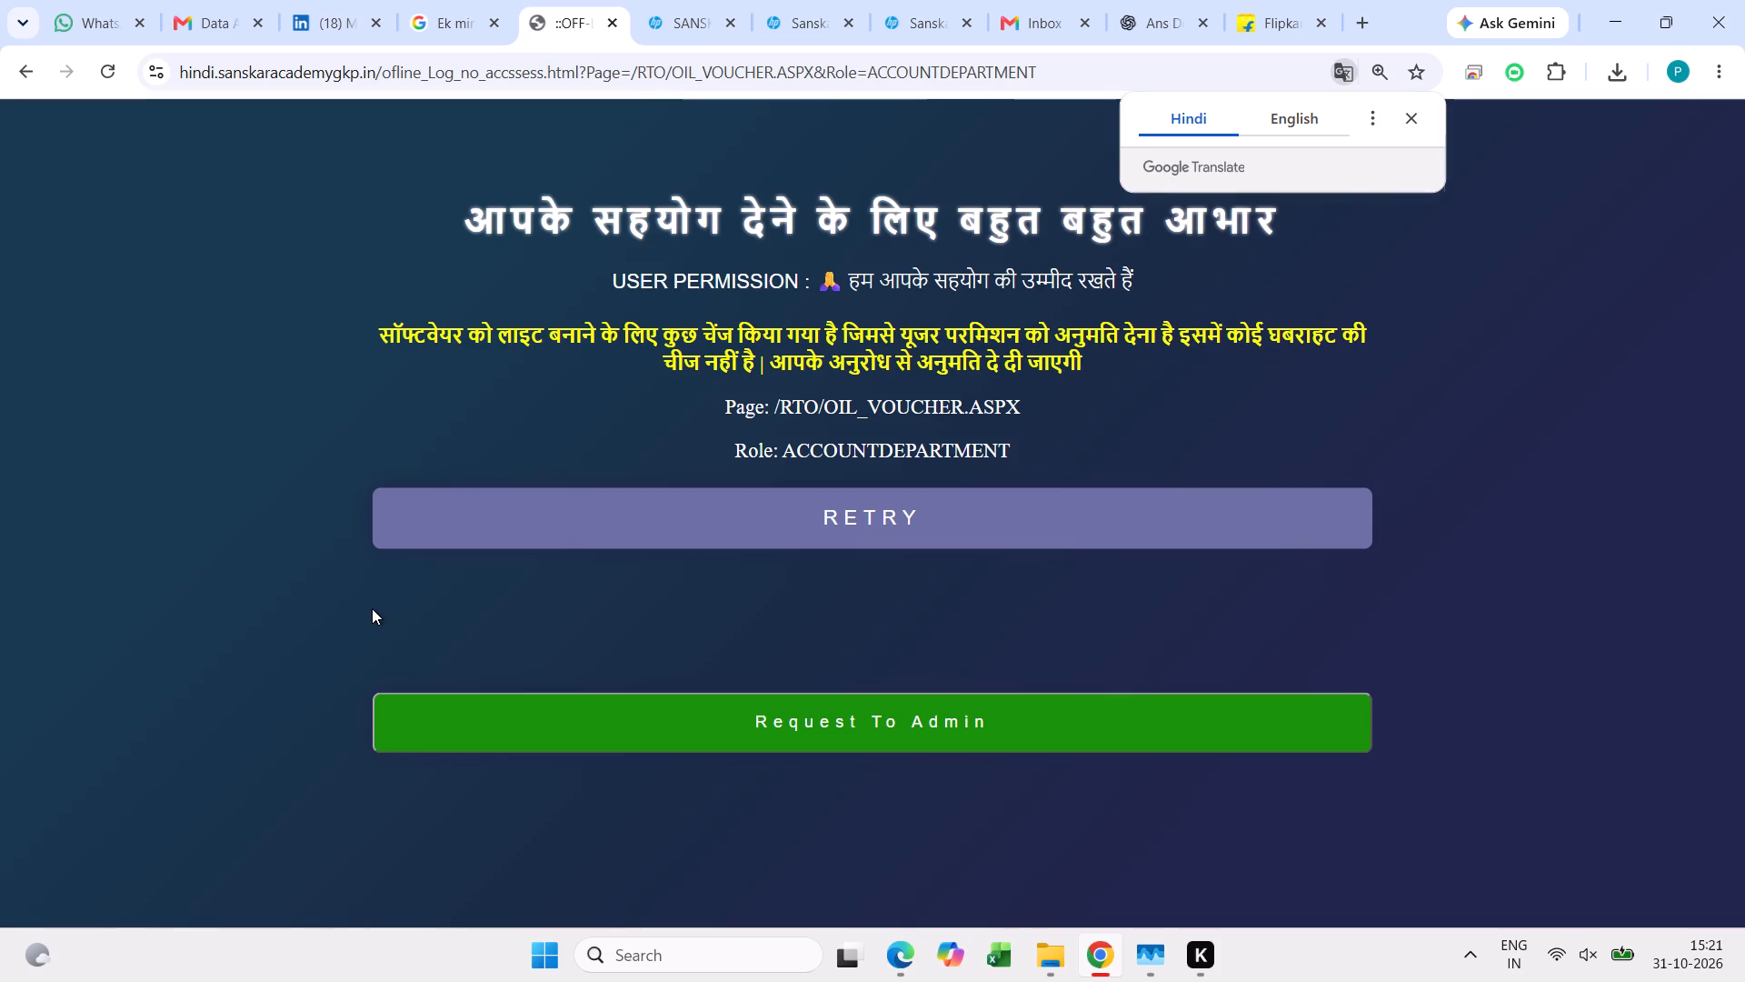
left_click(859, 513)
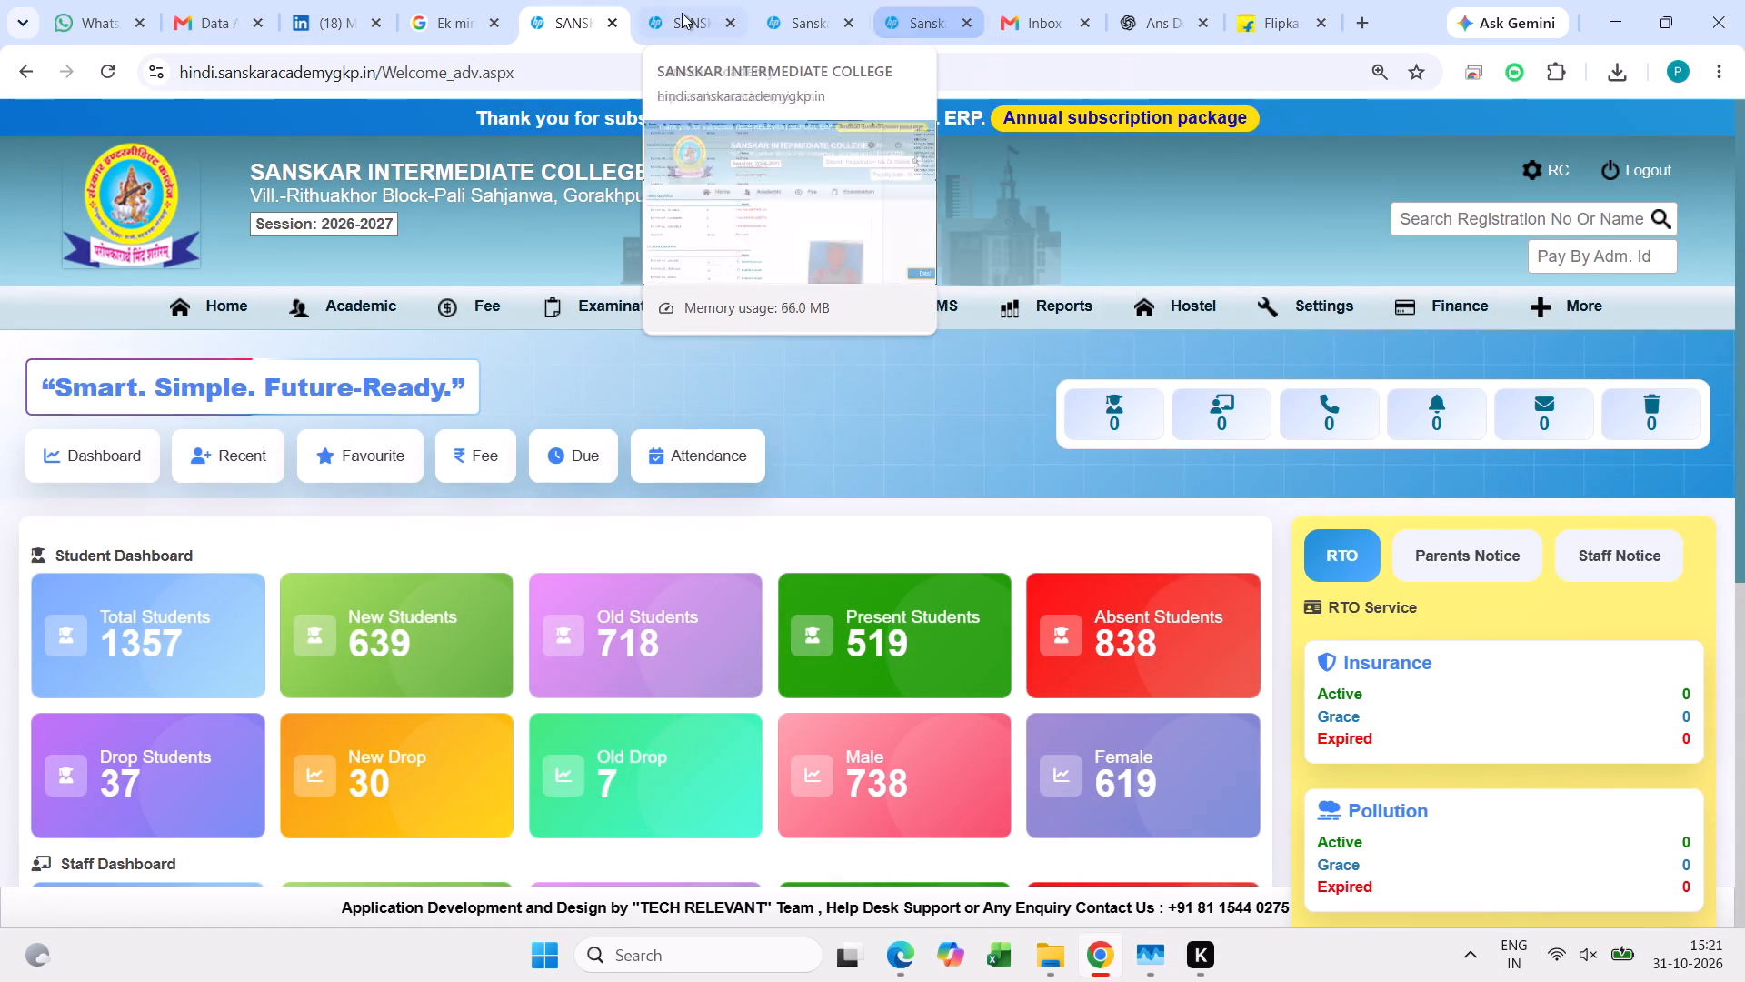
Switch to the Sanskar Academy site and open Fuel Management System (Credit) from its Conveyance module.
left_click(770, 21)
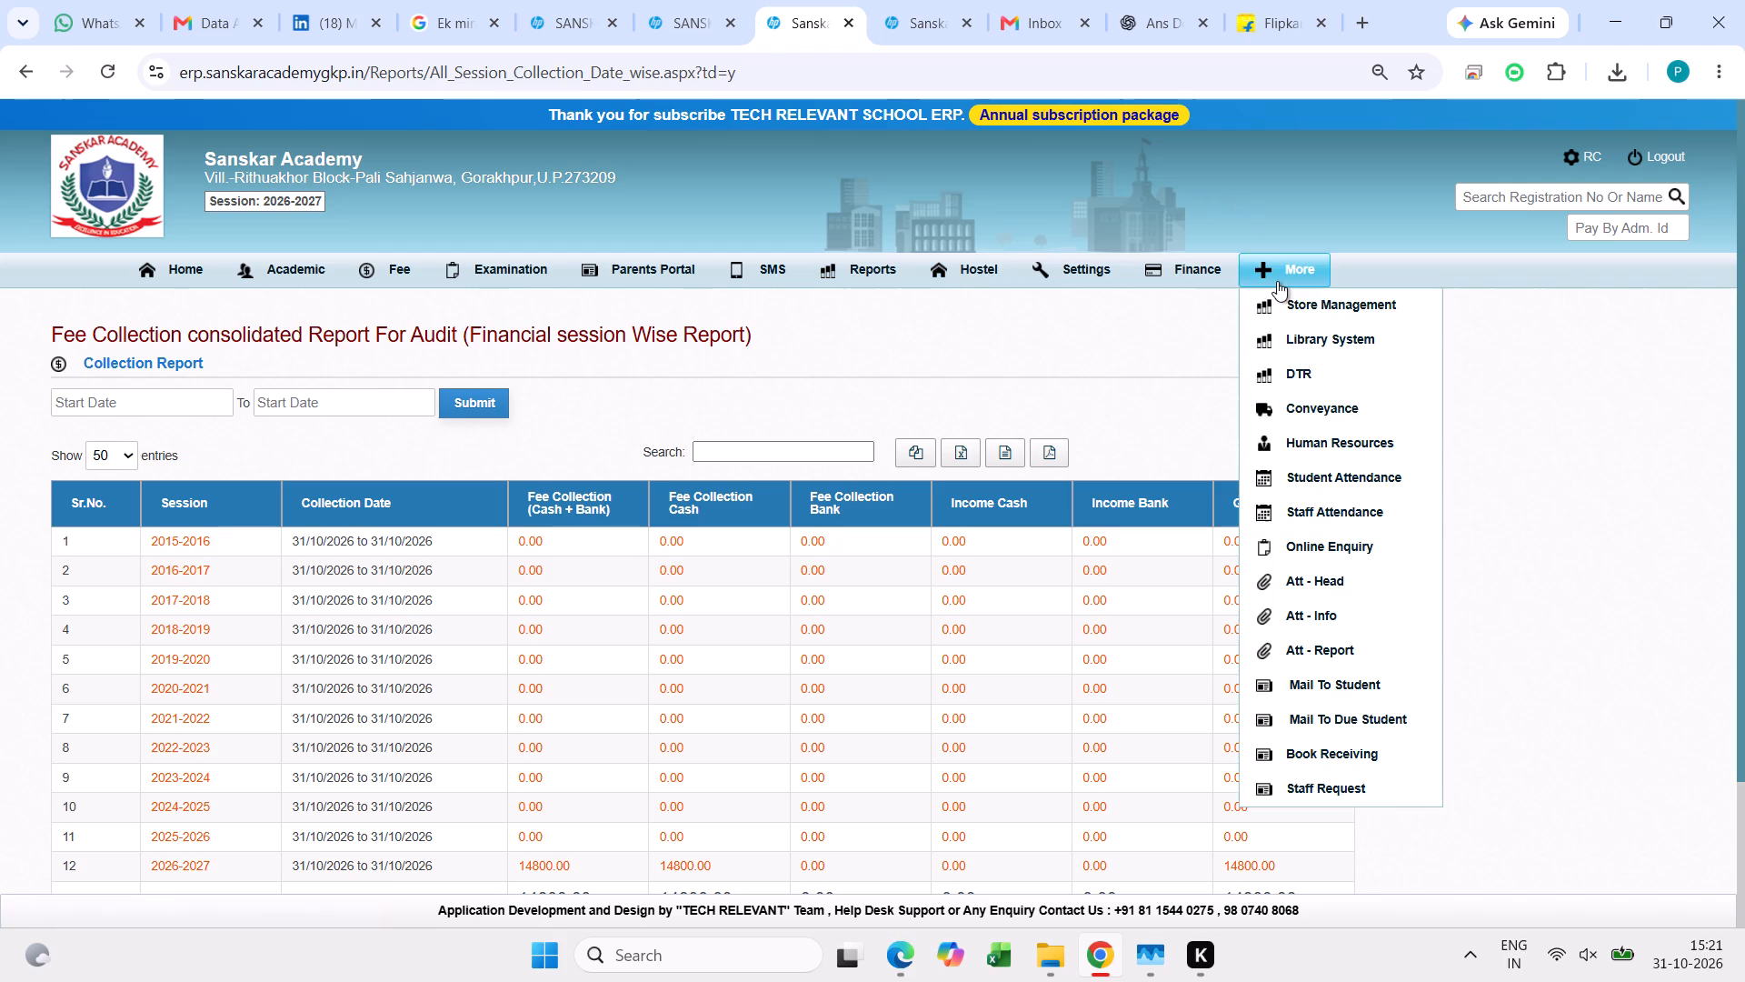
left_click(1262, 420)
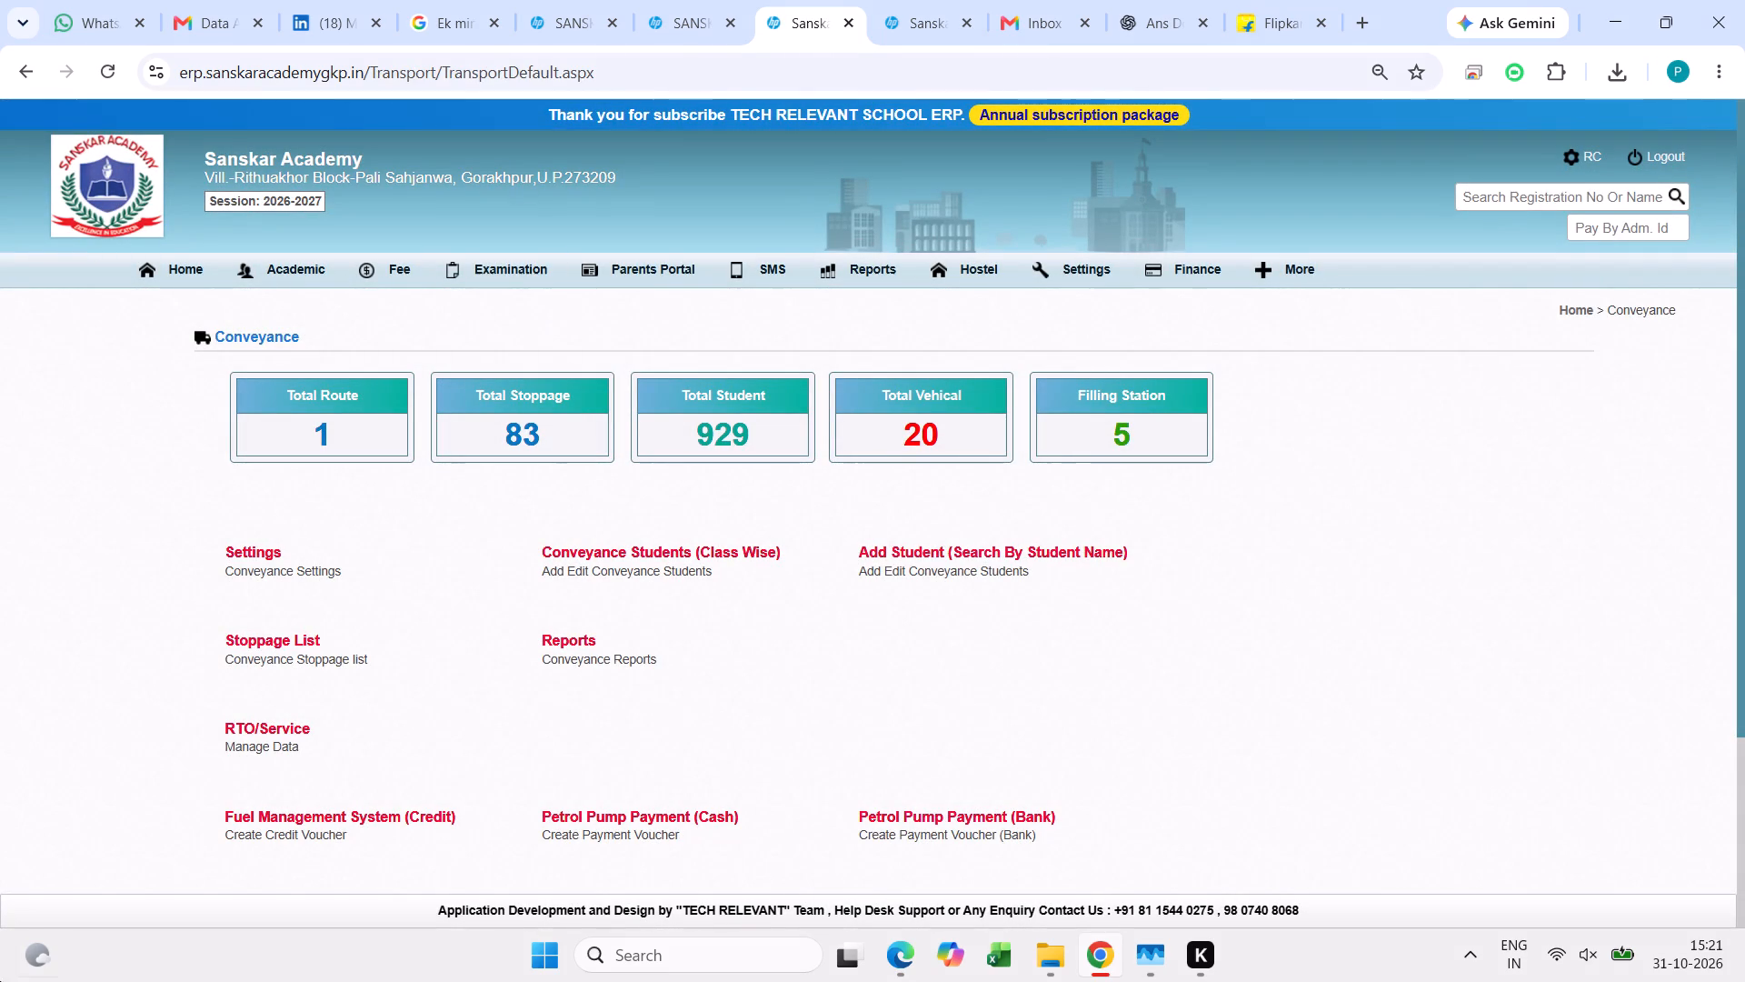
left_click(357, 811)
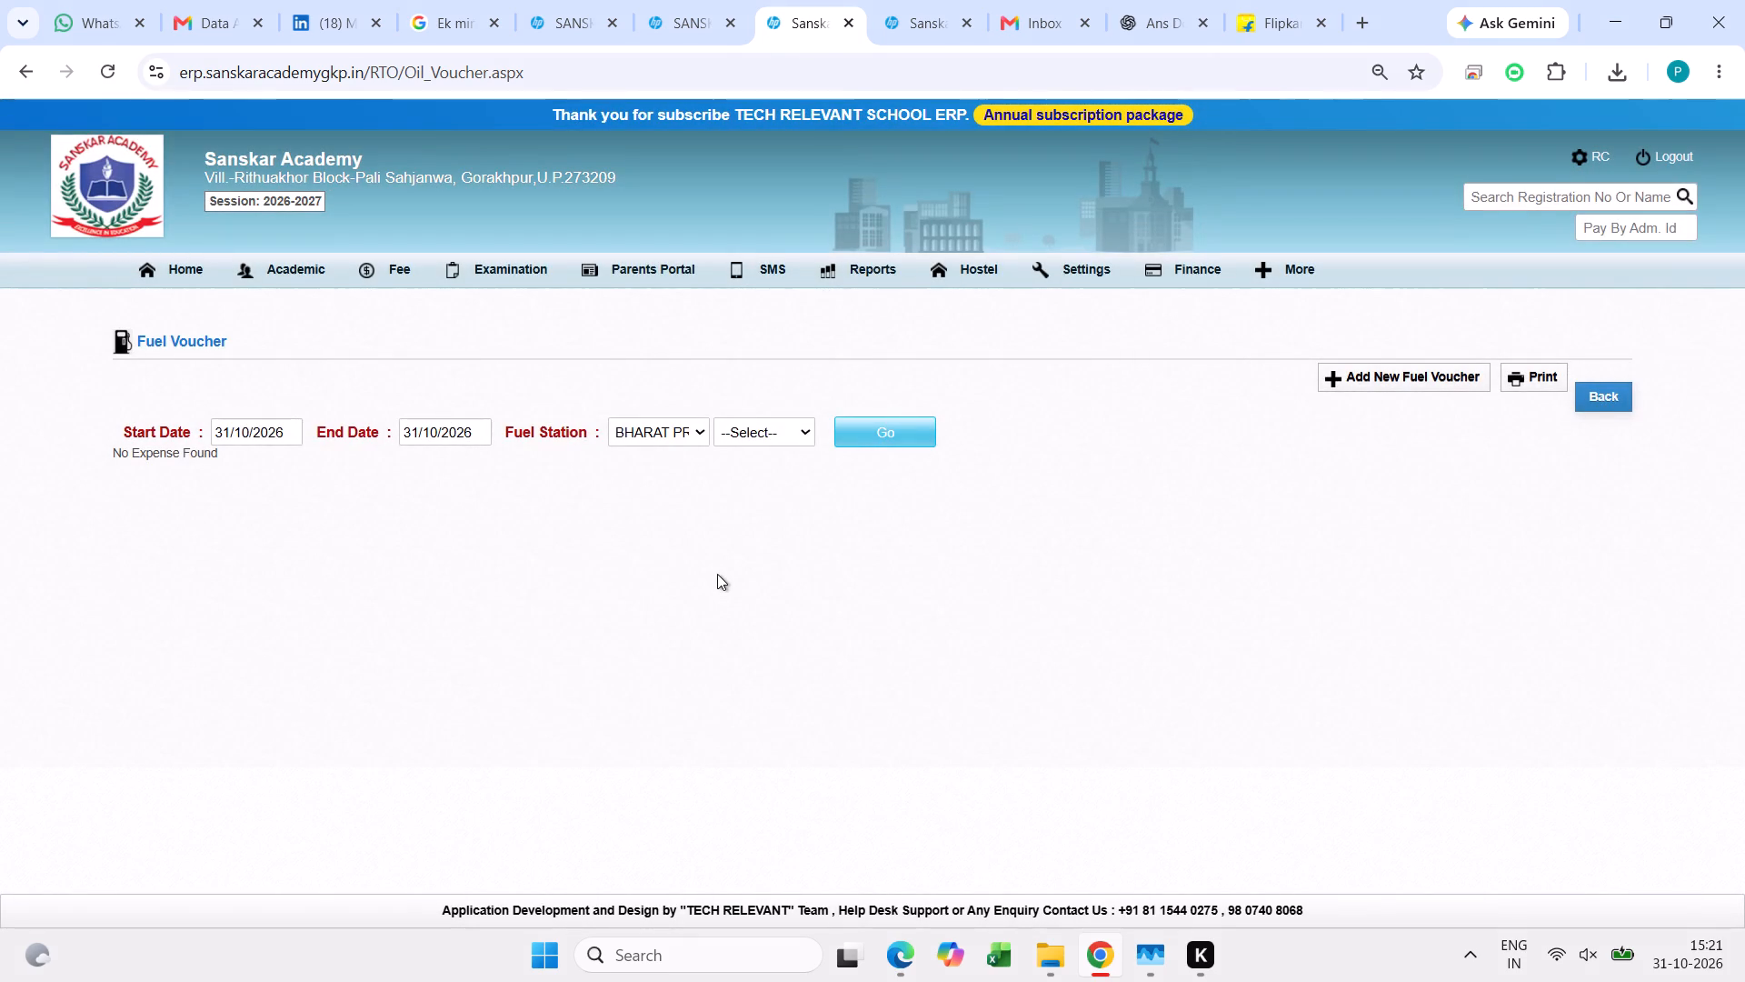
left_click(1401, 376)
left_click(871, 313)
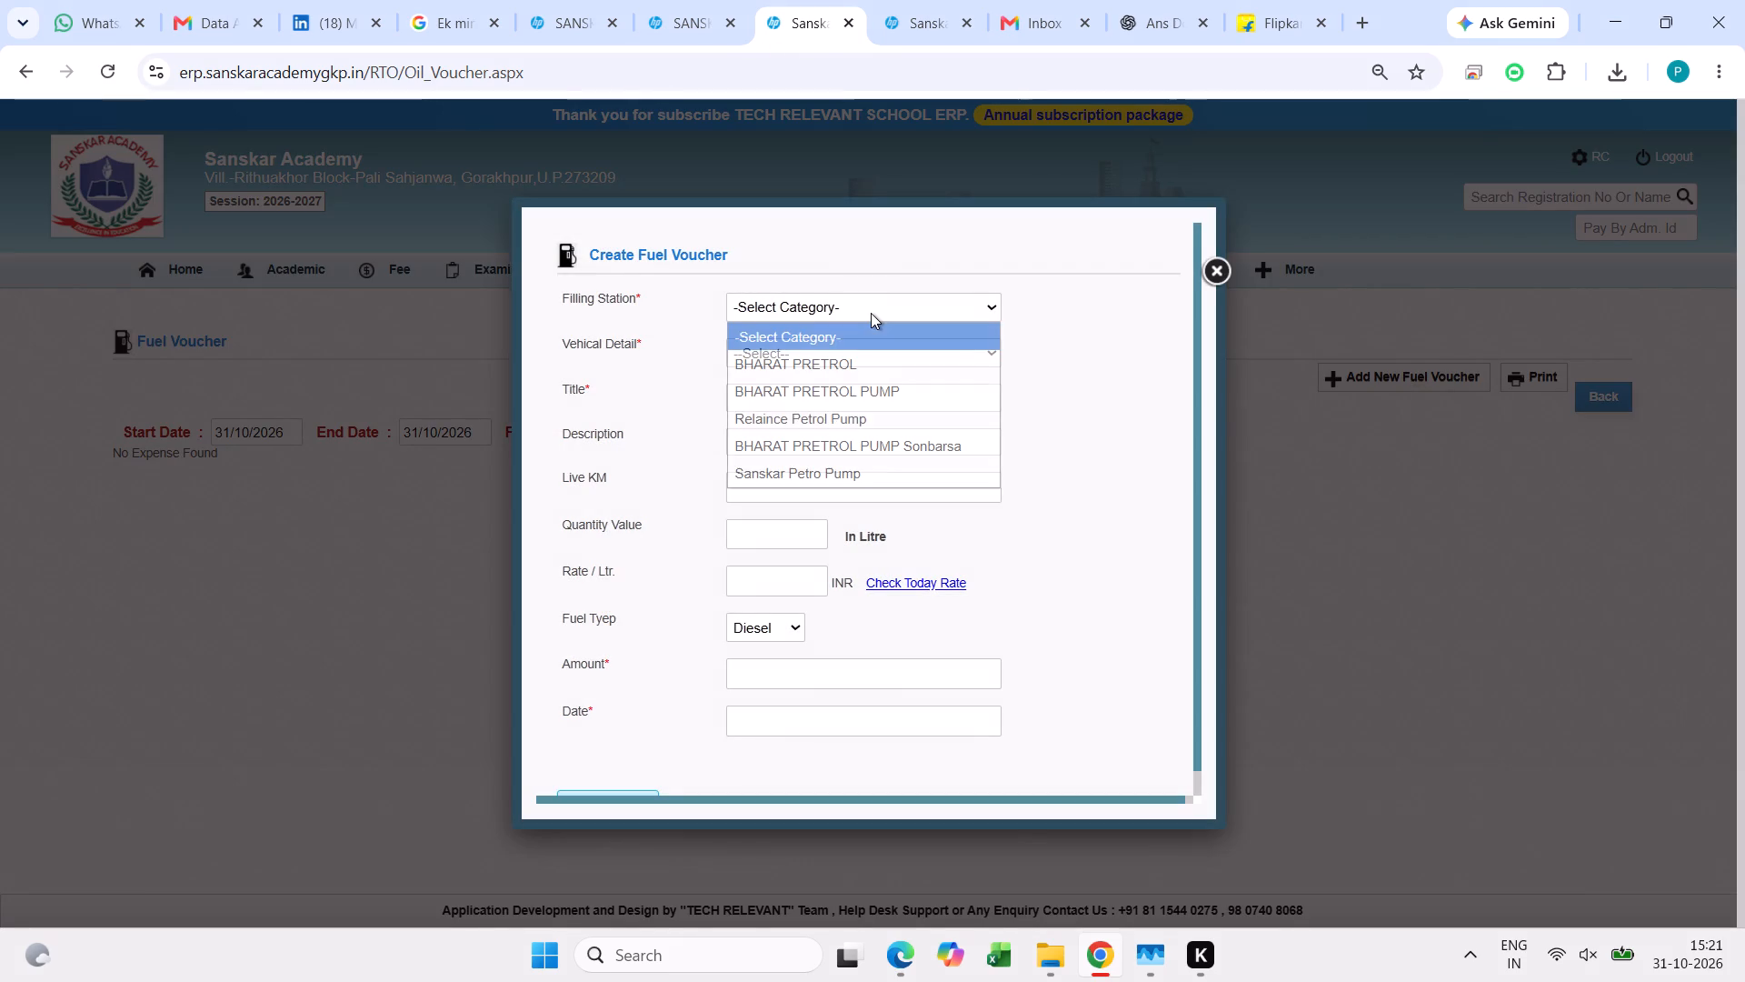
left_click(825, 473)
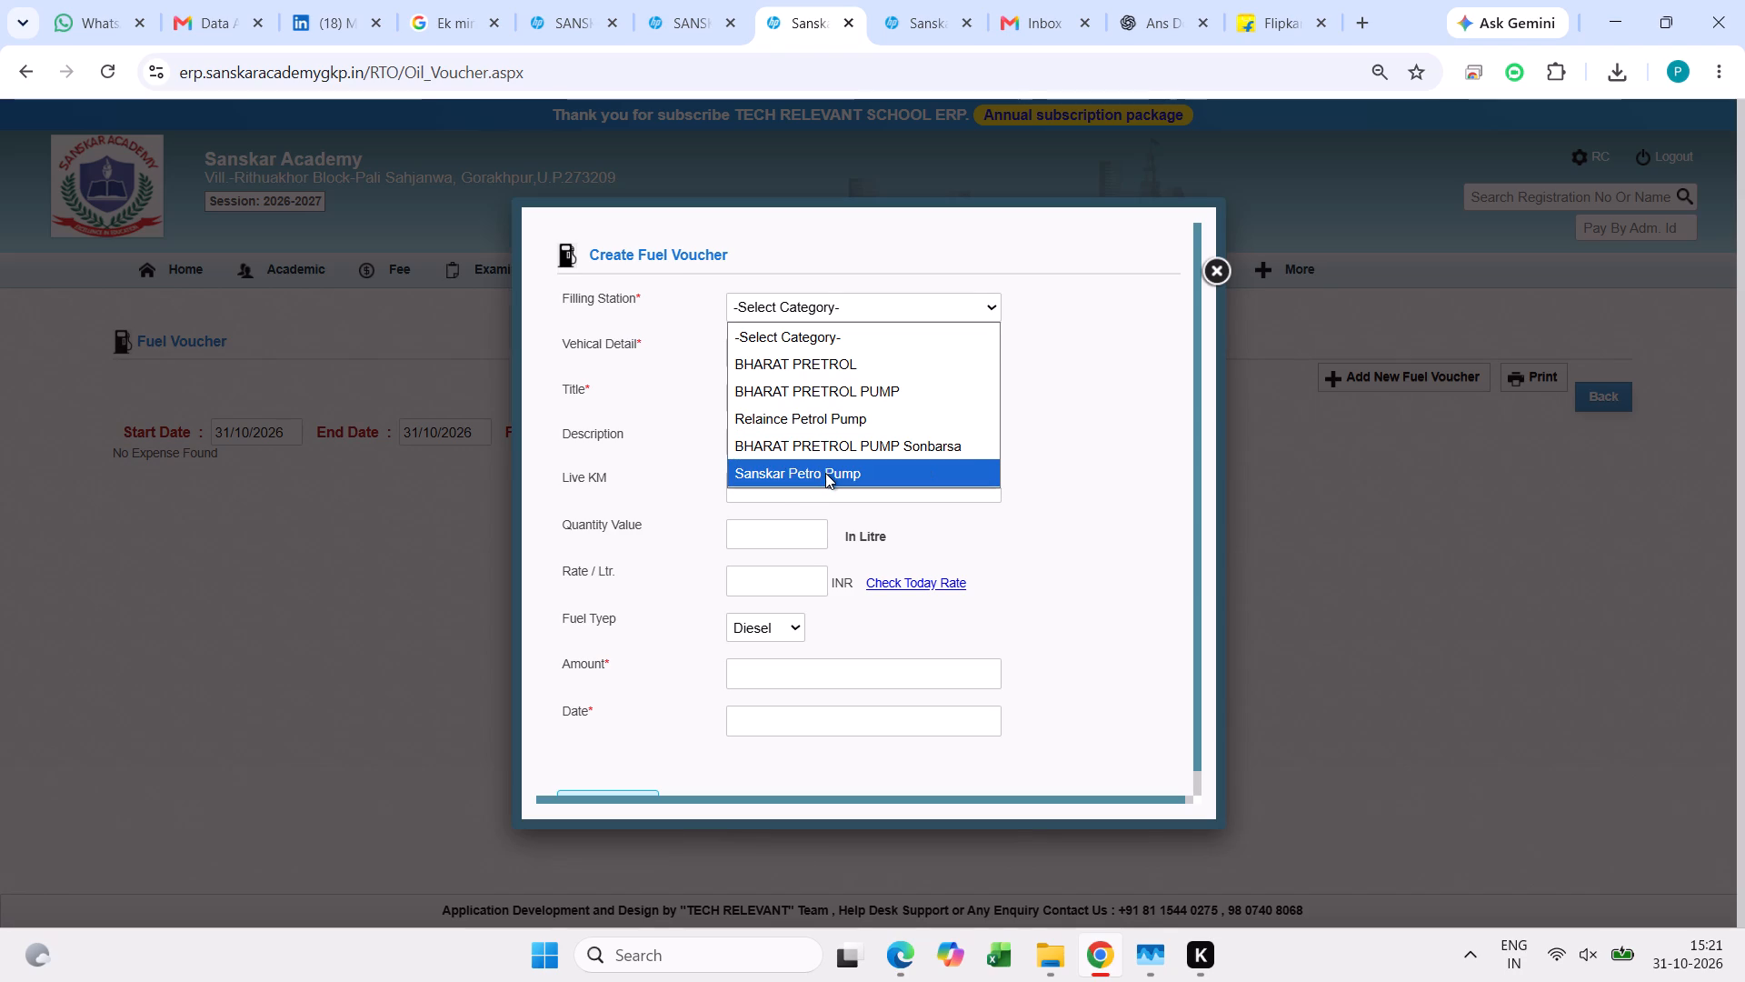
left_click(785, 357)
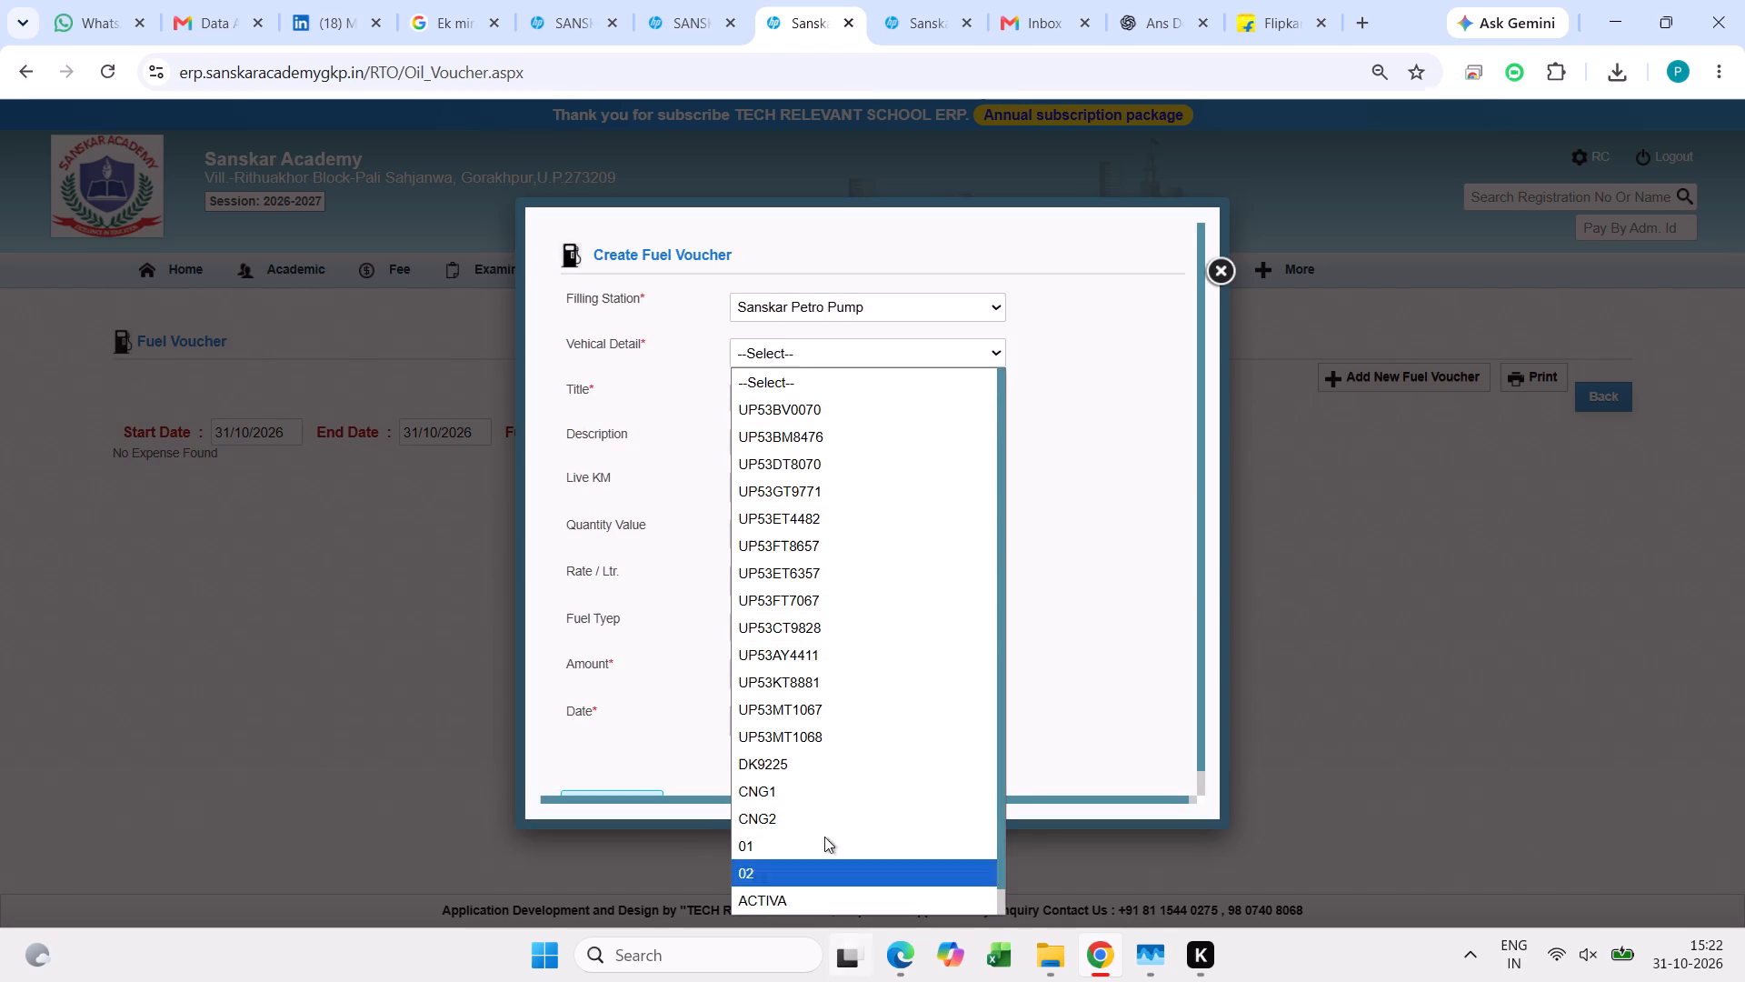
left_click(823, 712)
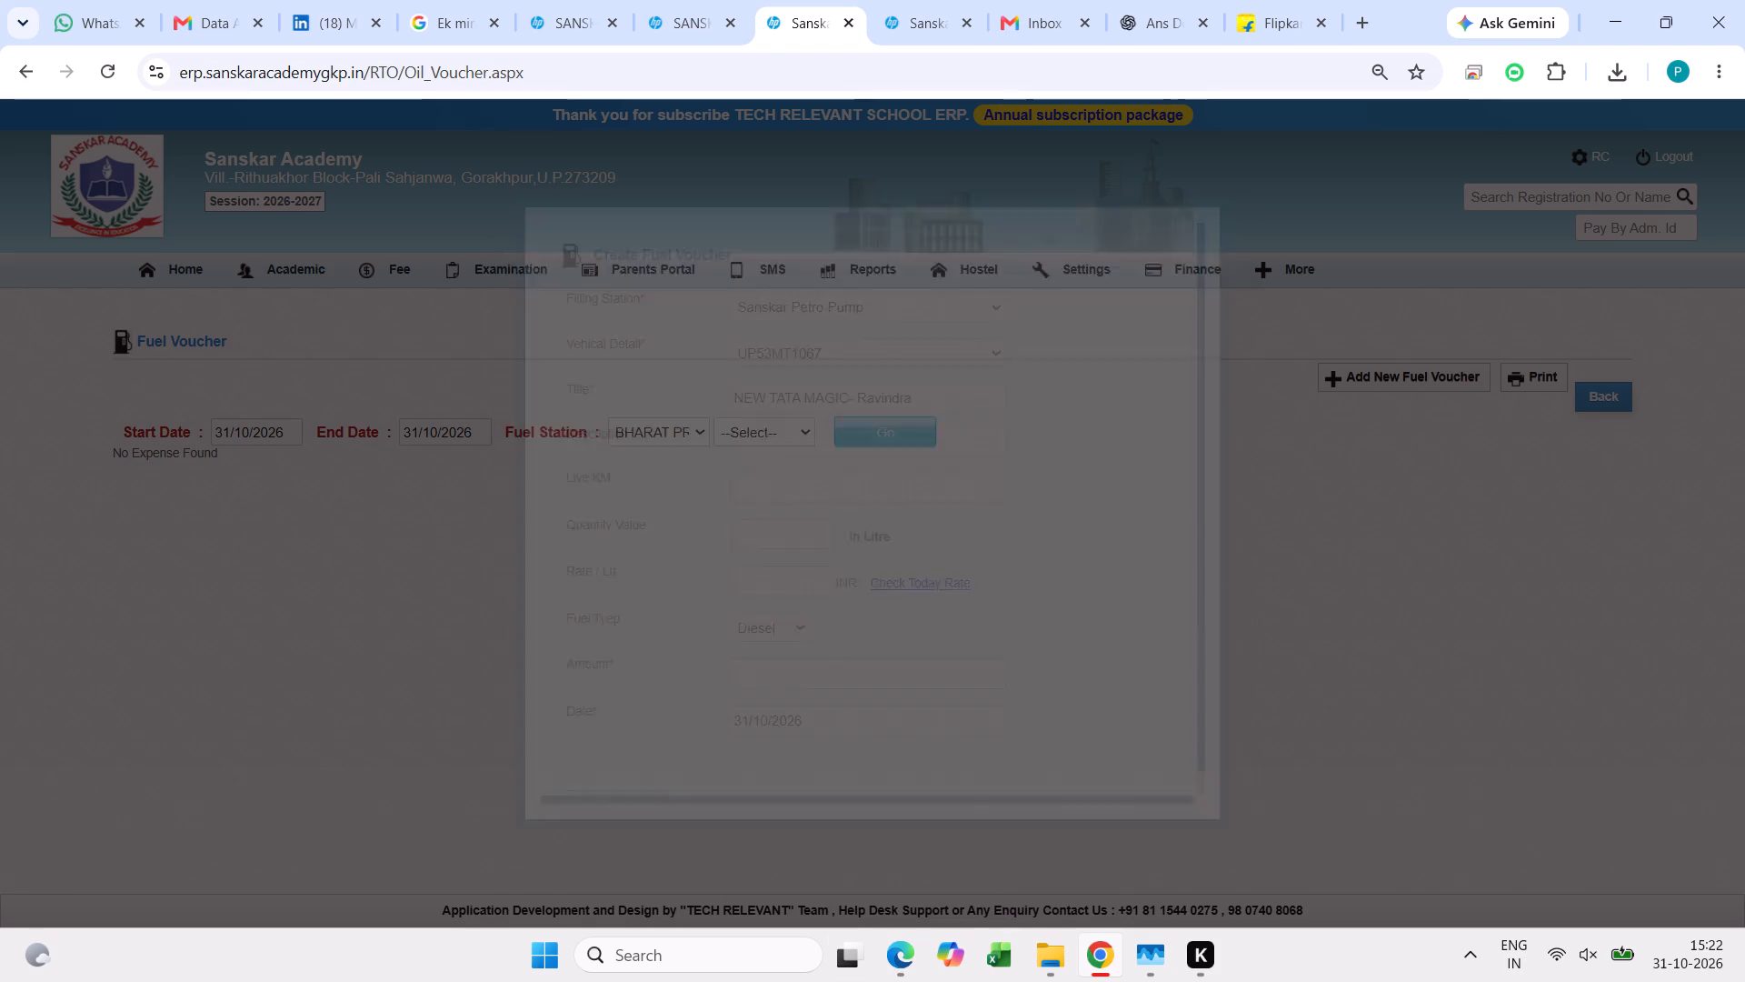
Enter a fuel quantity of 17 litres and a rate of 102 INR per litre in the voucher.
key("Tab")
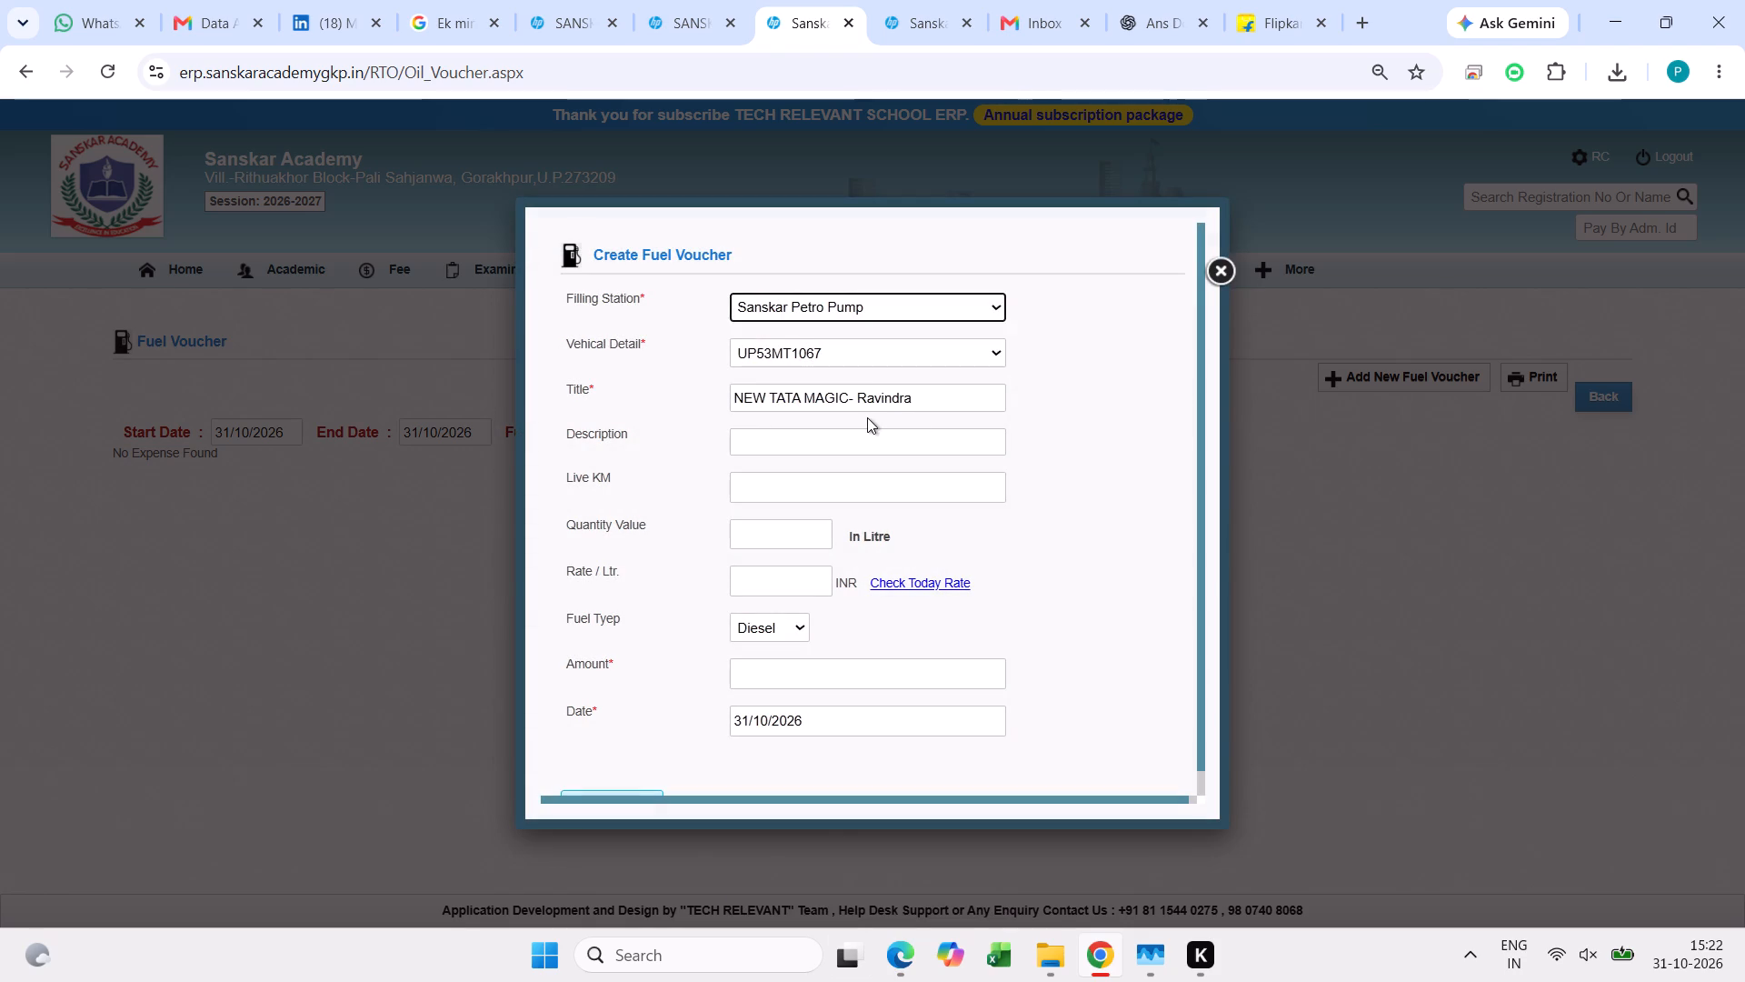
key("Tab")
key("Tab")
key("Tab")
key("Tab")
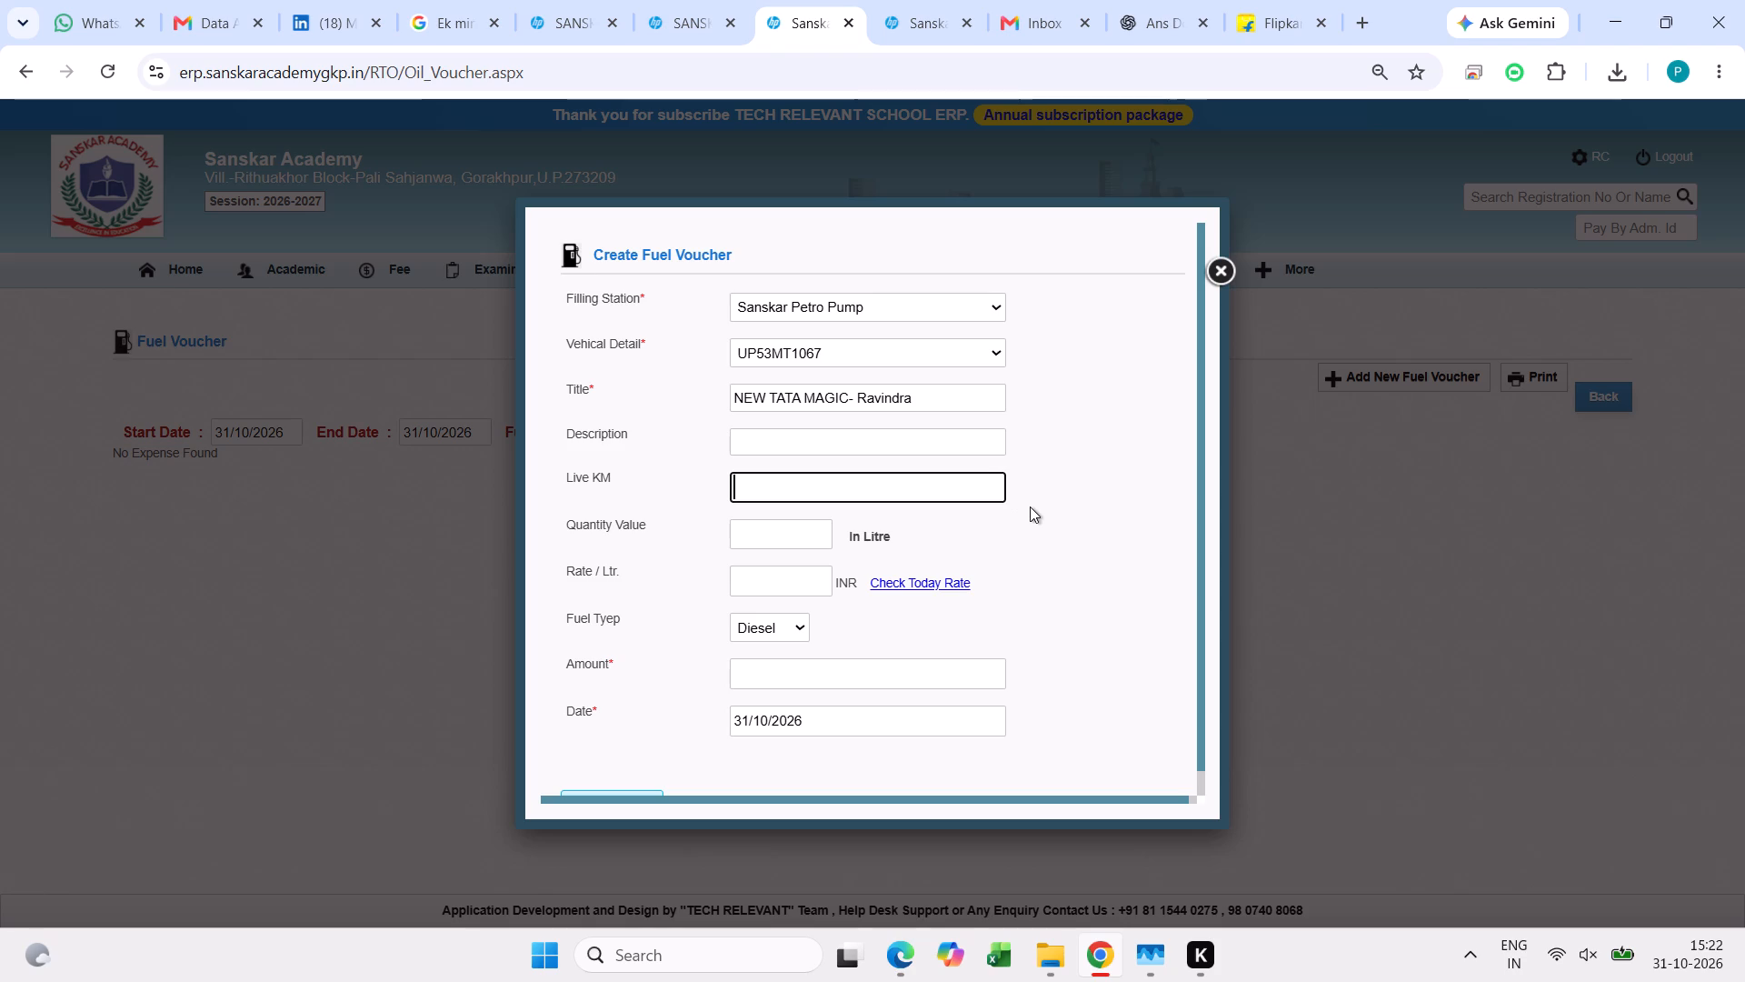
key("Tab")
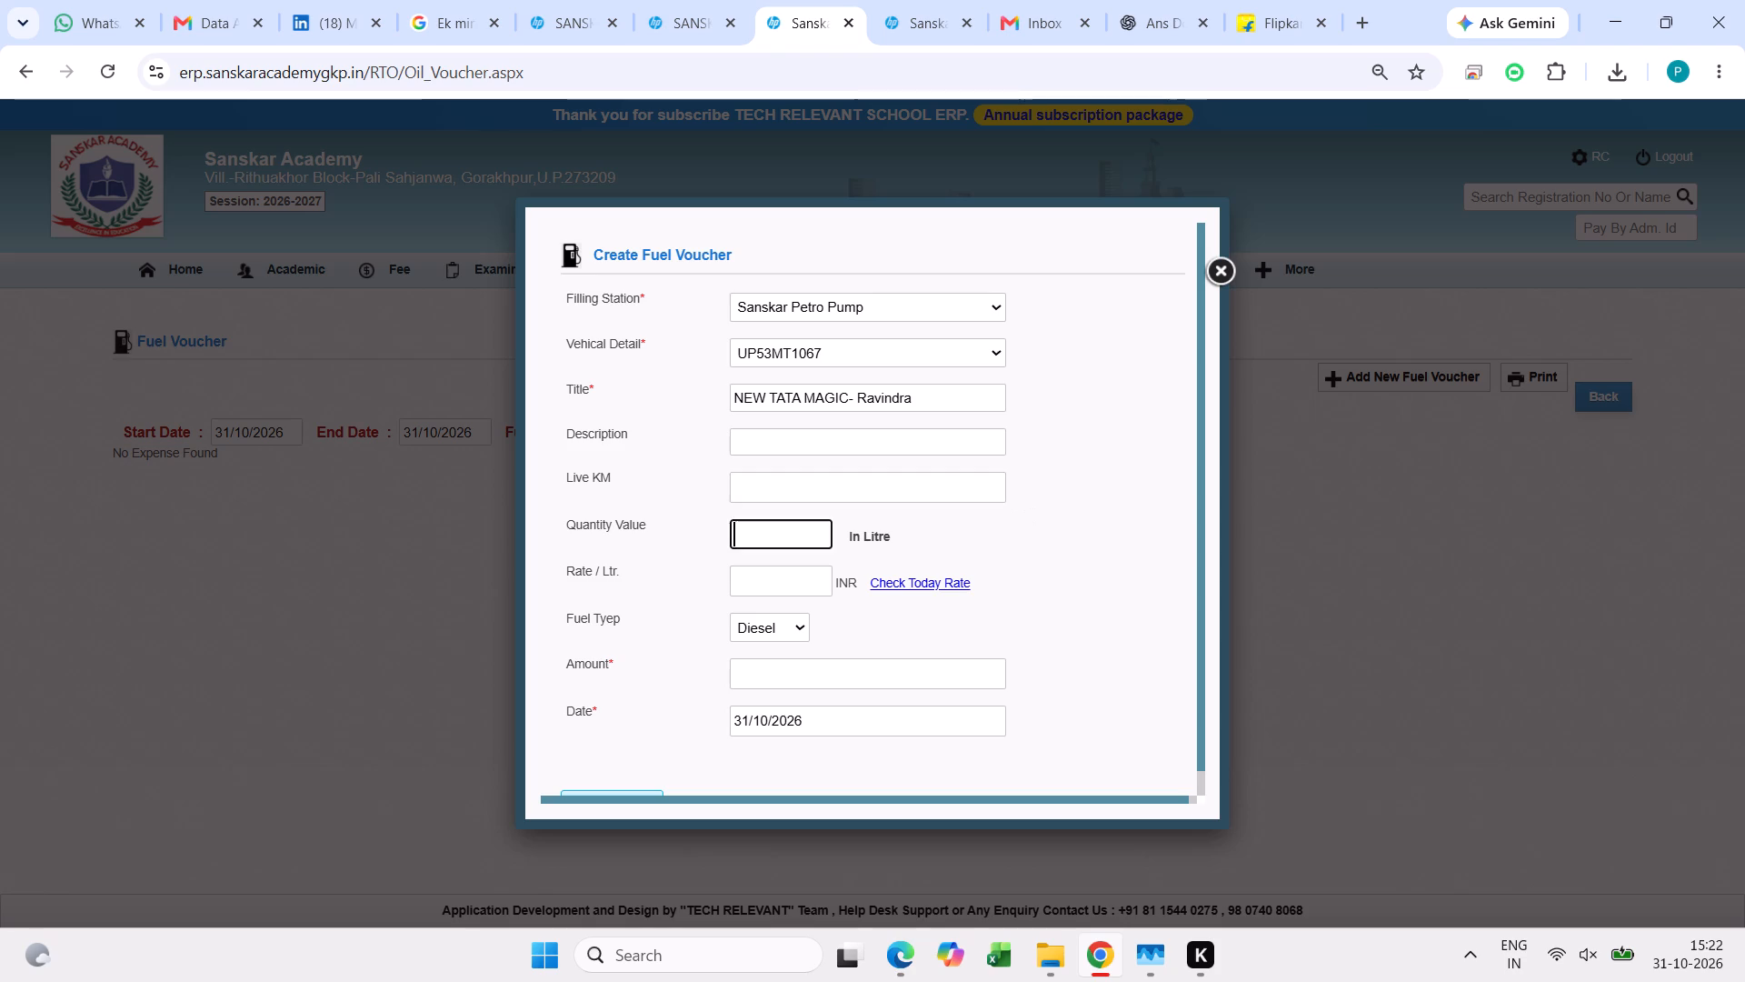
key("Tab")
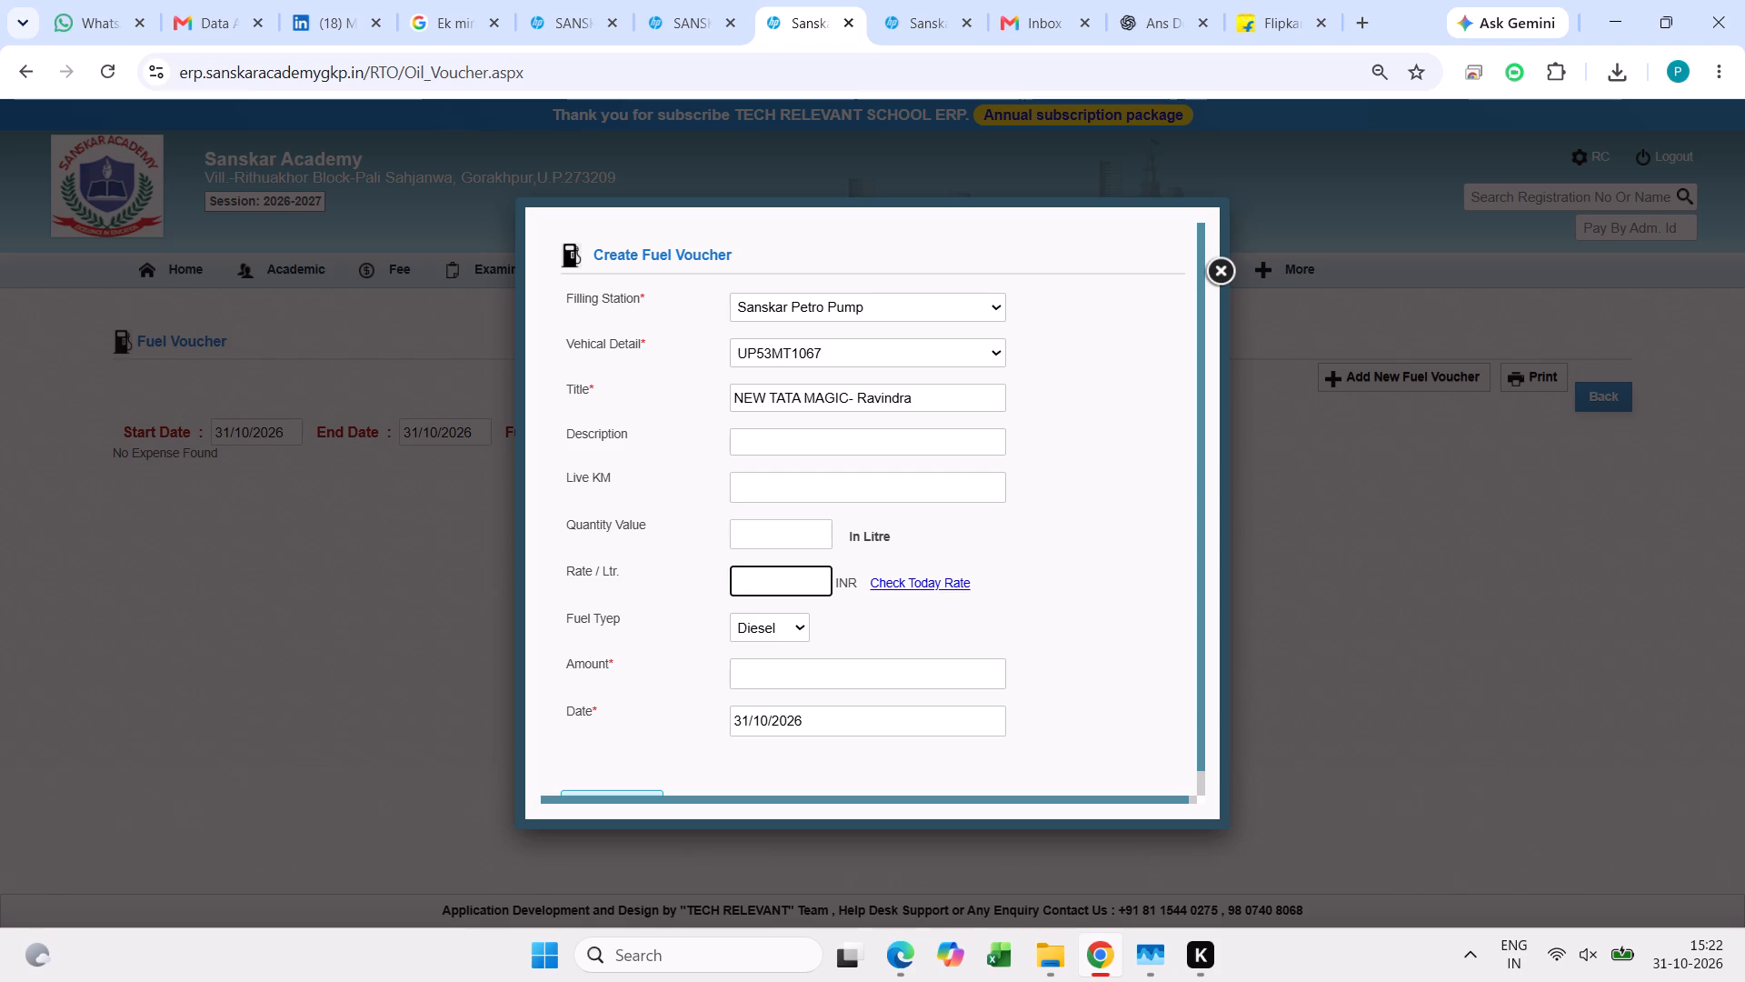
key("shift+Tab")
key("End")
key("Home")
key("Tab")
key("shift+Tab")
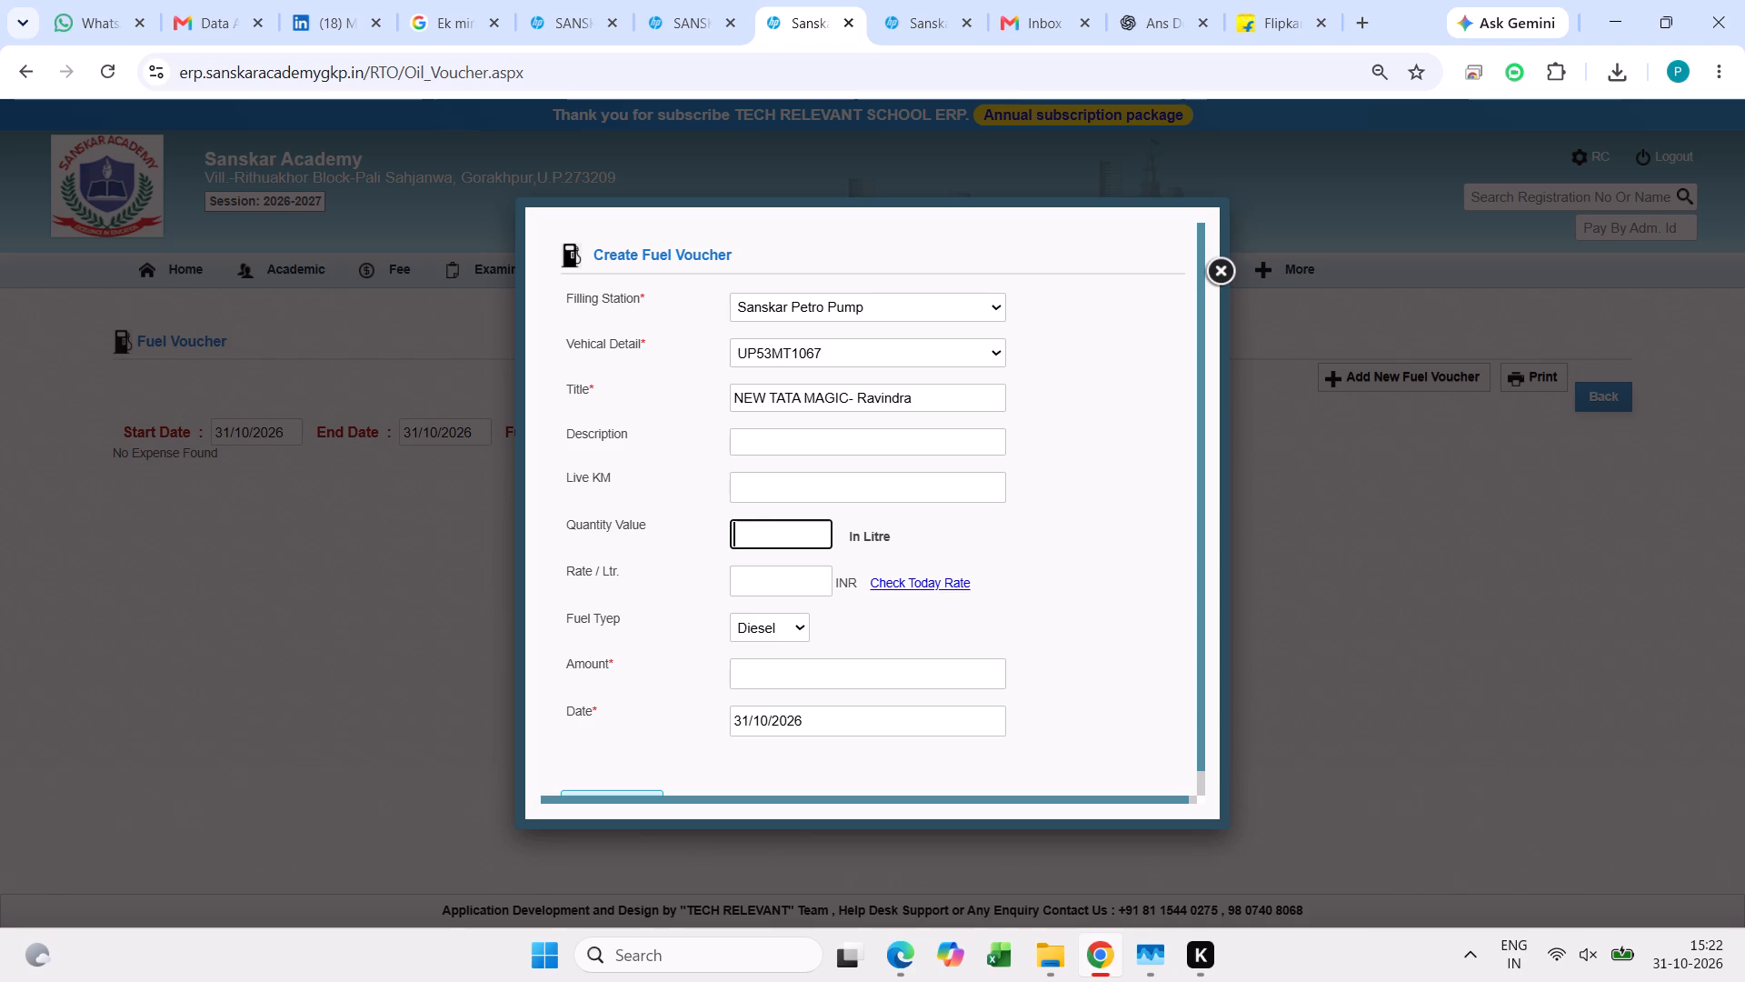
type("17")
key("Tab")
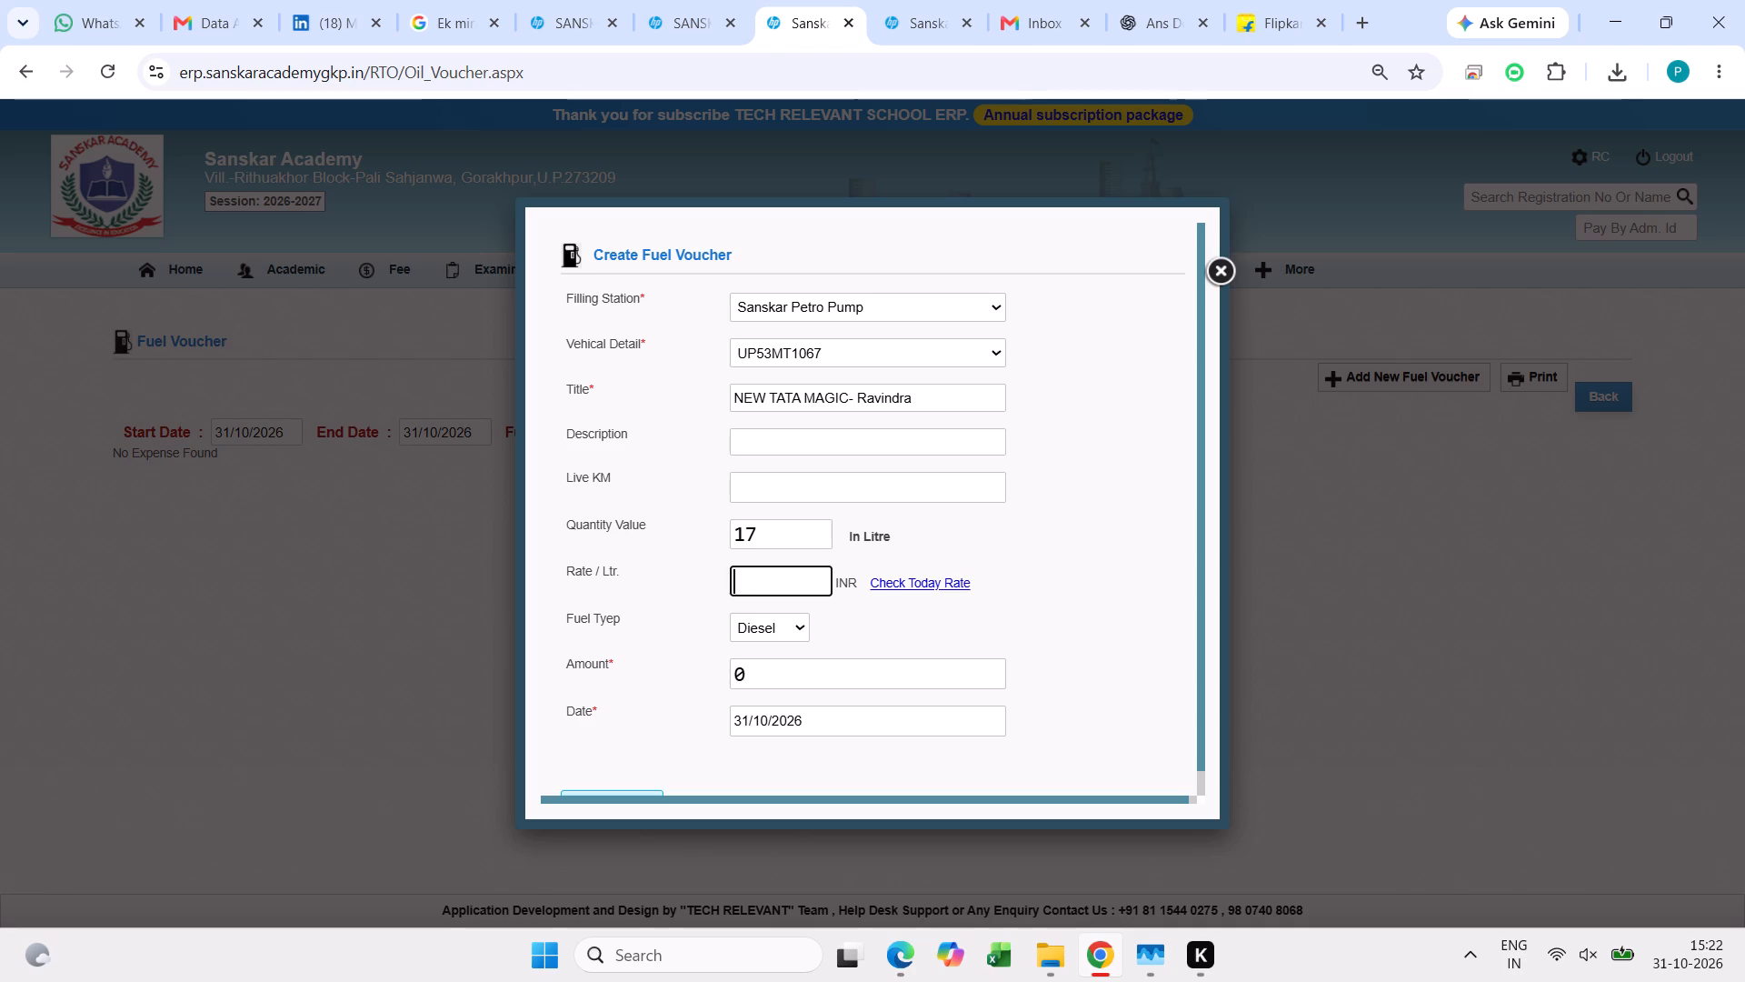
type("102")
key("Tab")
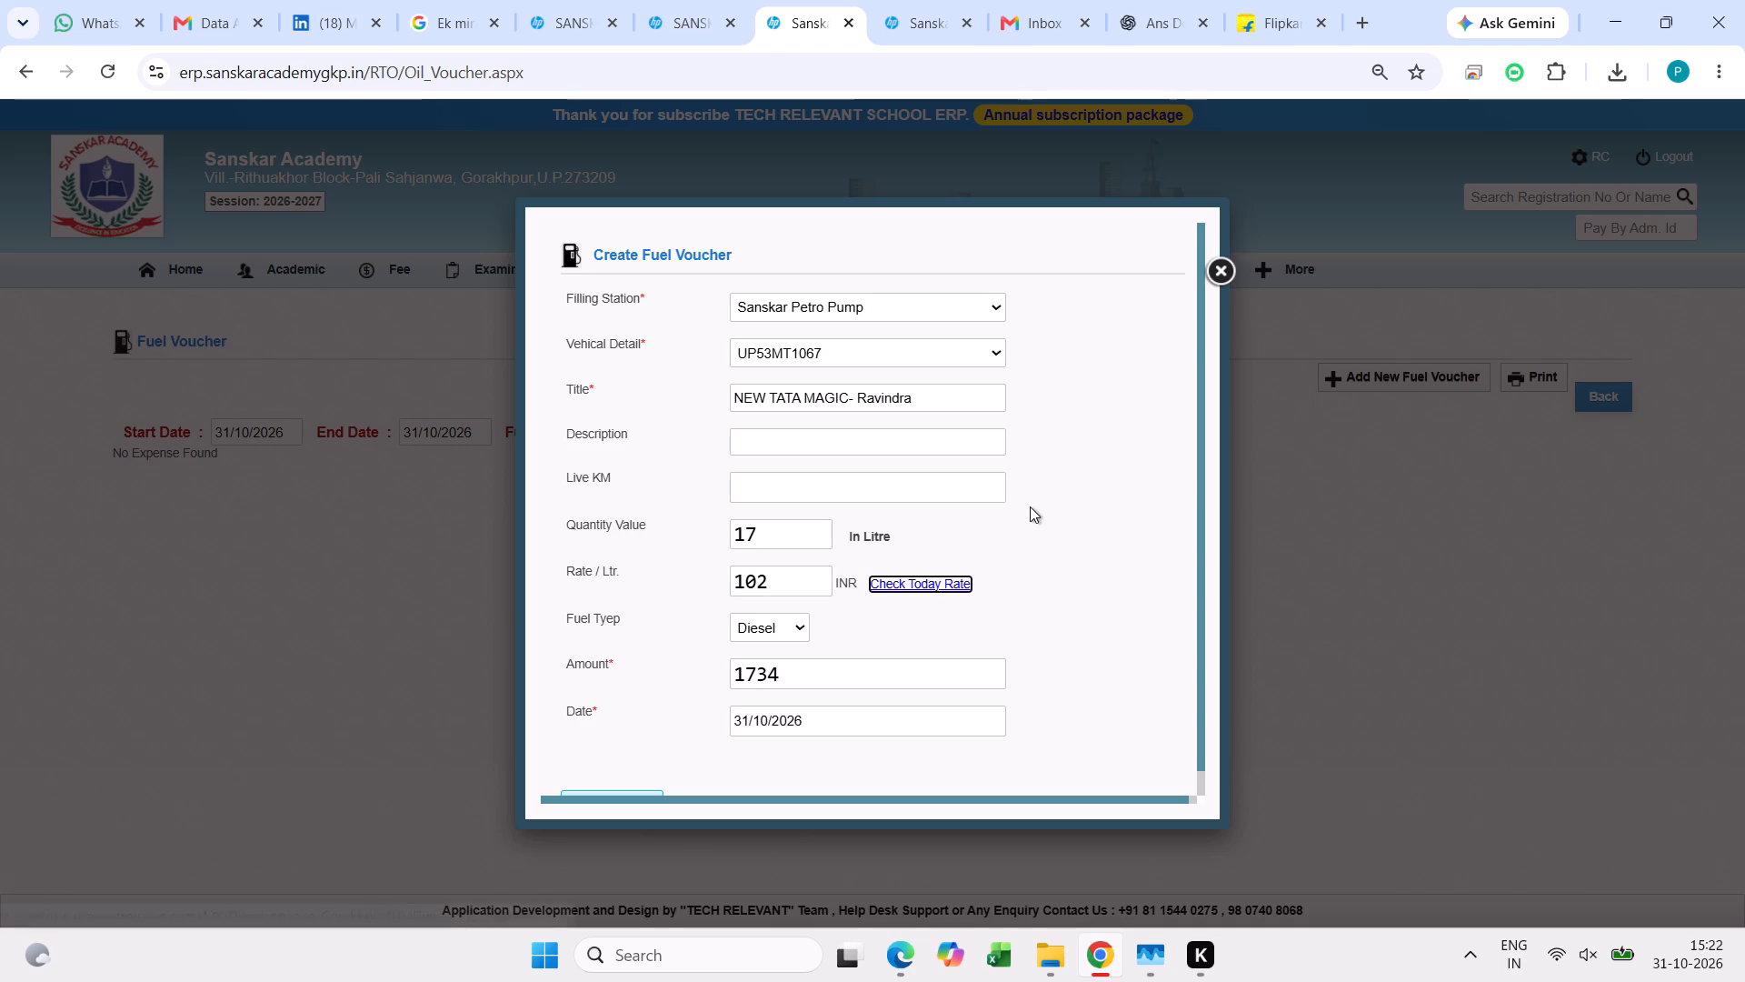
Set the voucher's fuel type to Petrol.
key("Tab")
key("Down")
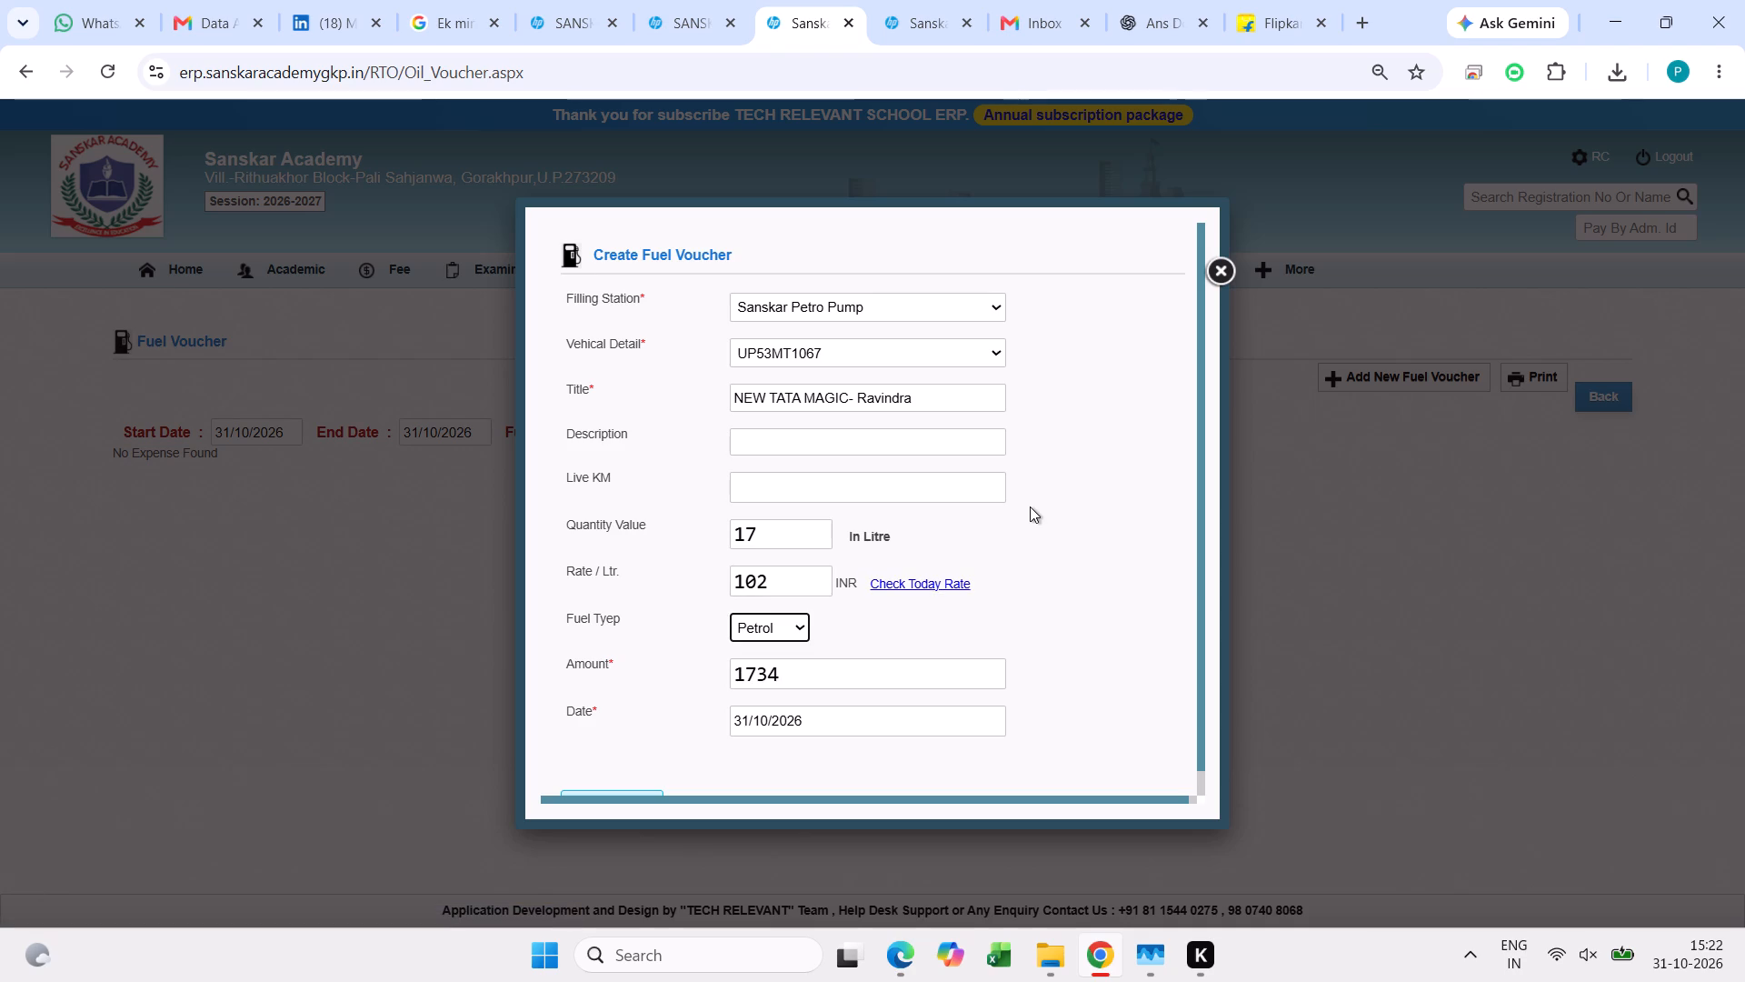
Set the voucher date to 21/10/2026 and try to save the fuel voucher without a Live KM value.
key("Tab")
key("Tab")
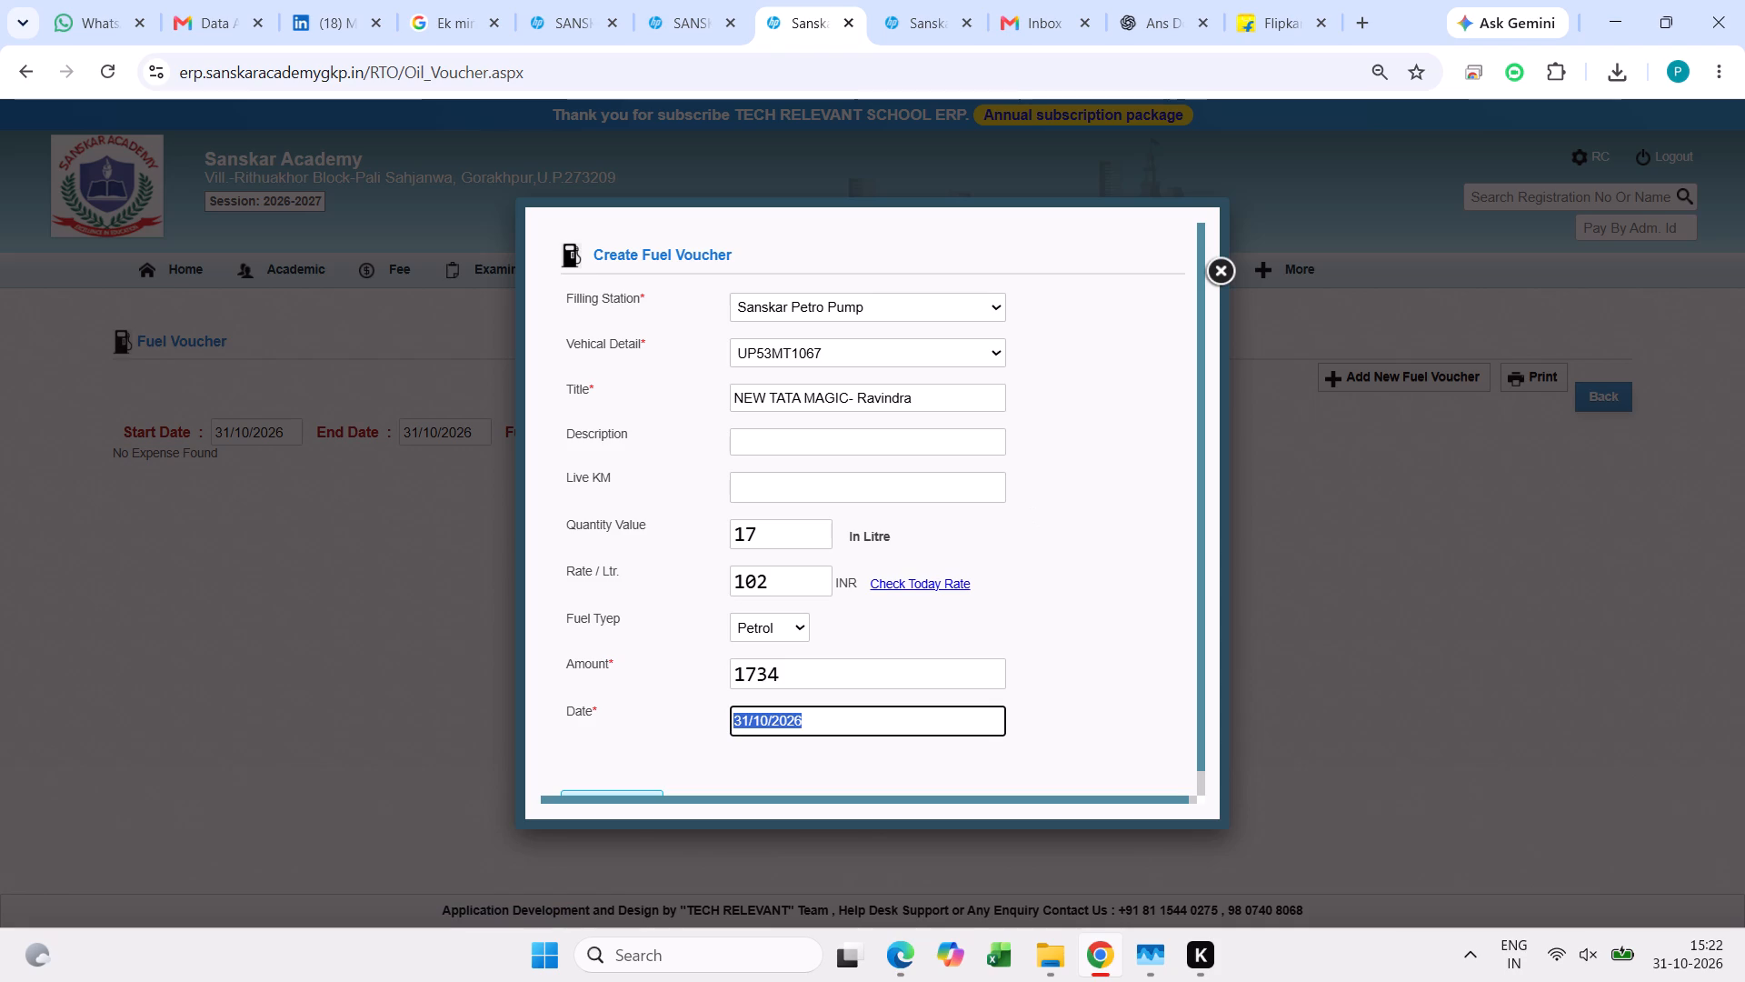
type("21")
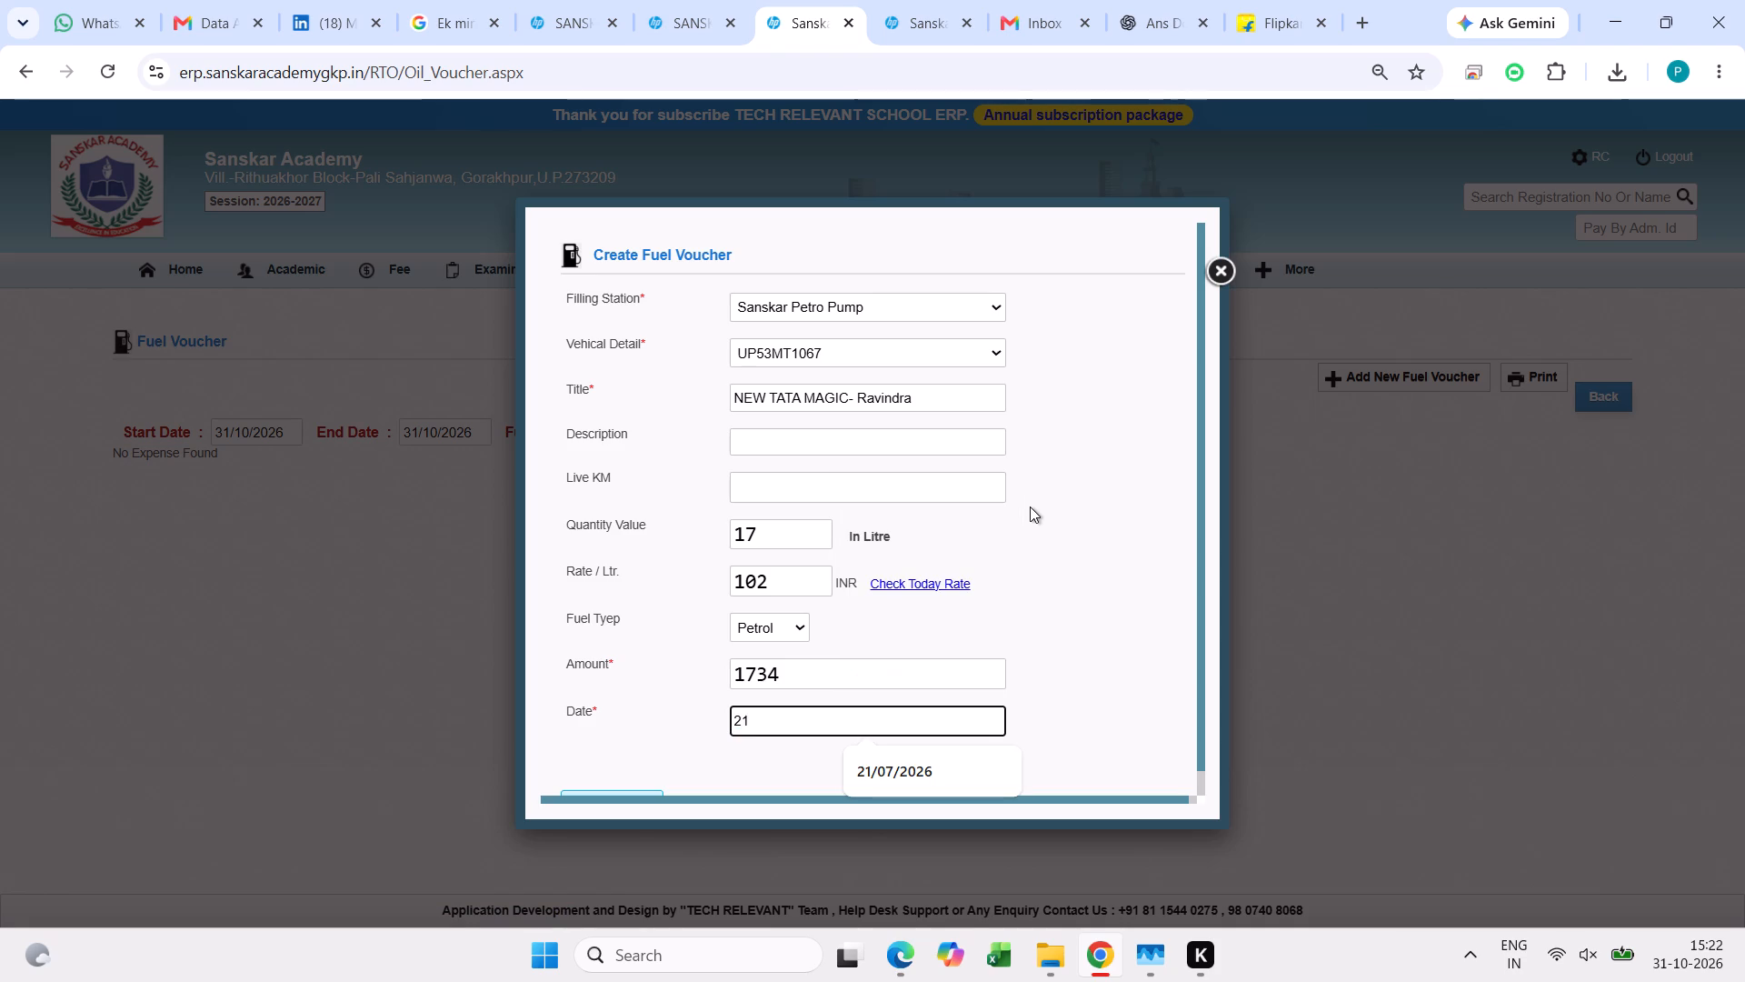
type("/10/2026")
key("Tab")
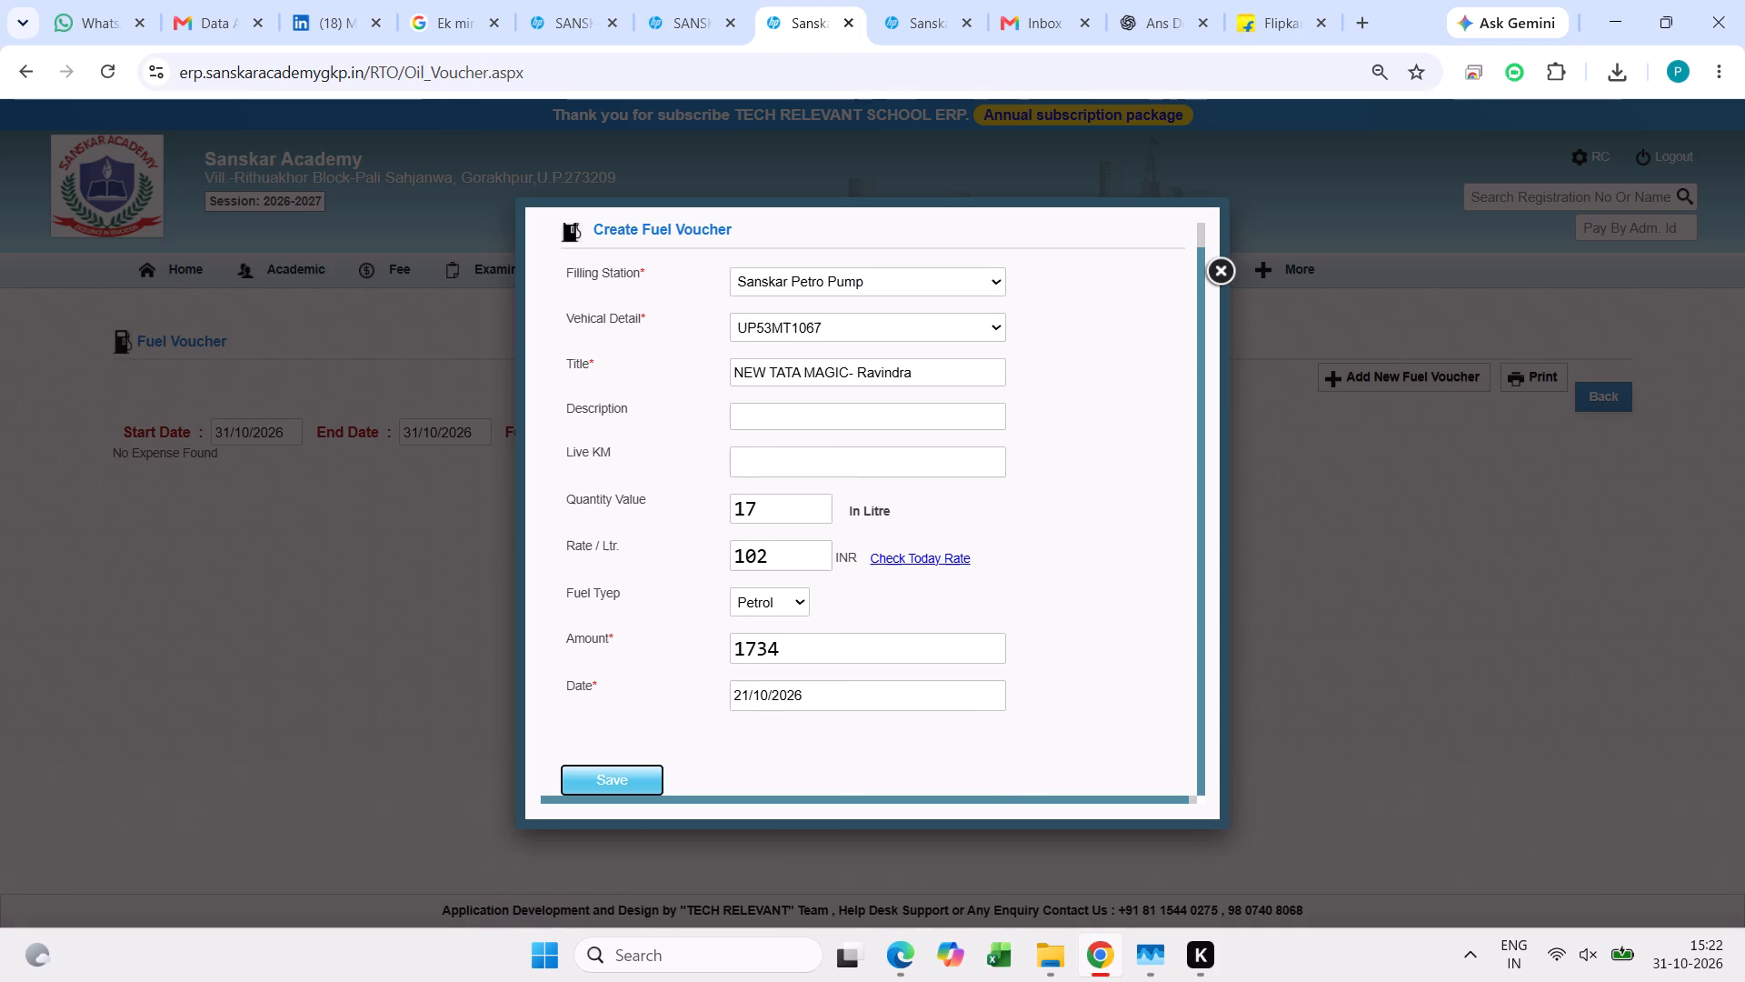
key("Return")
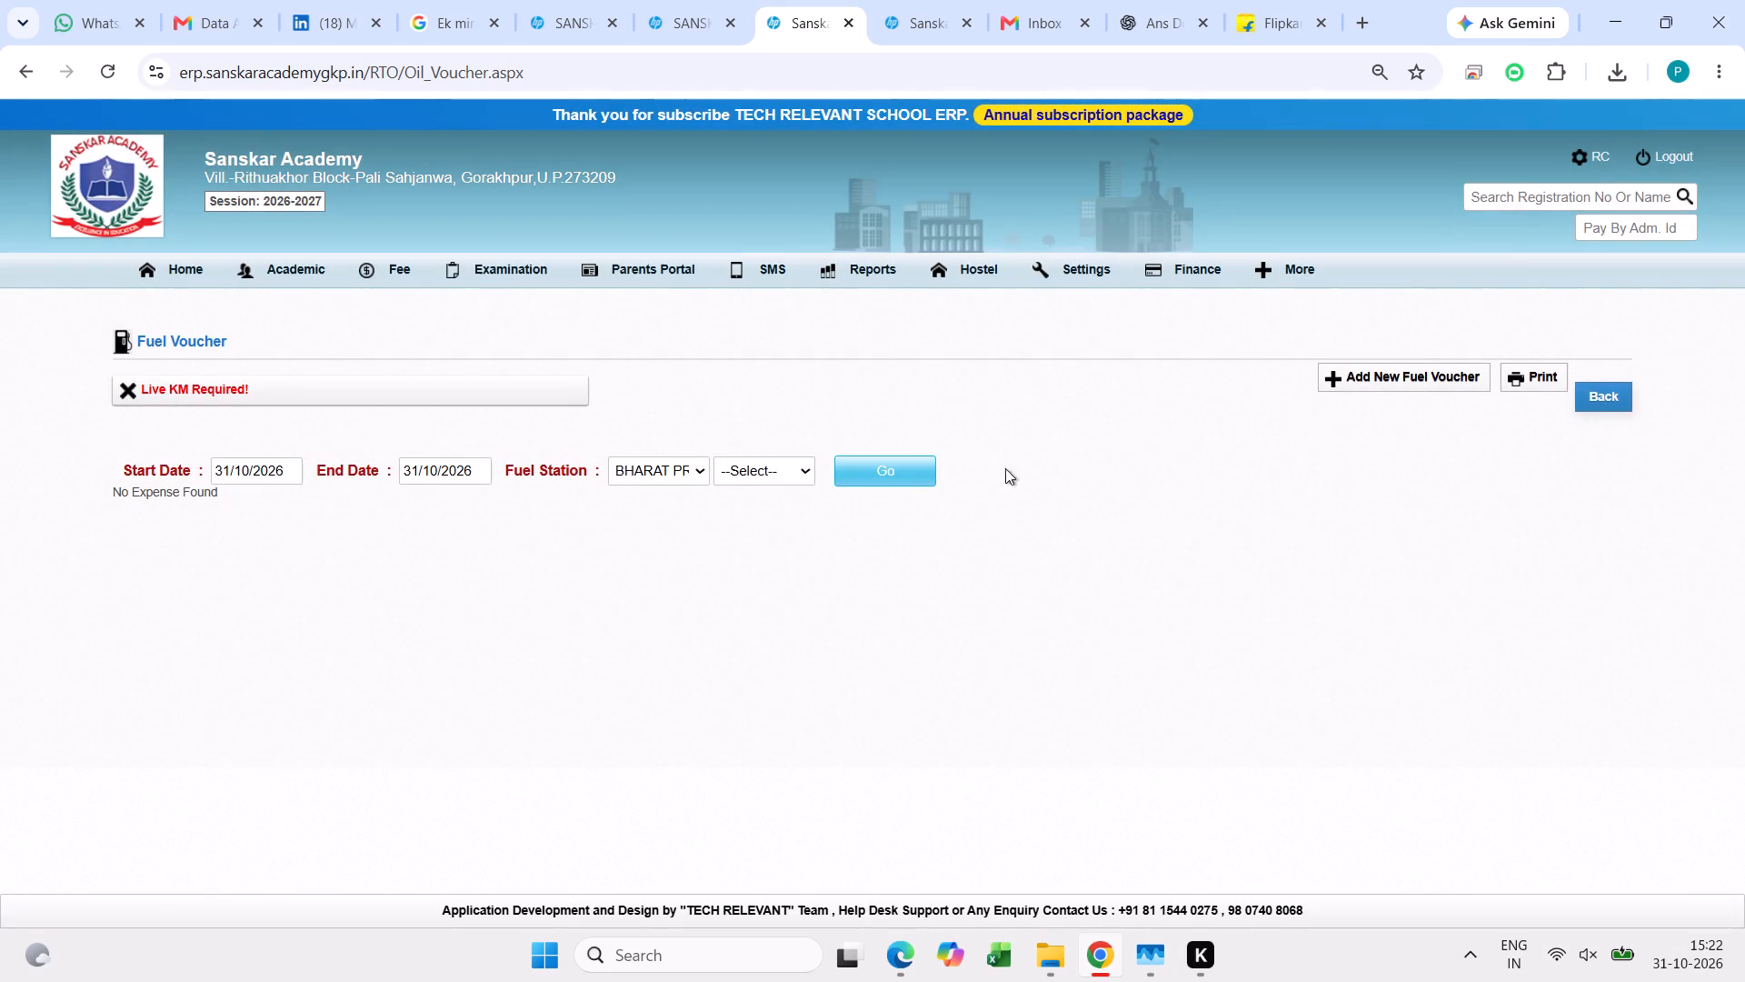
left_click(1396, 378)
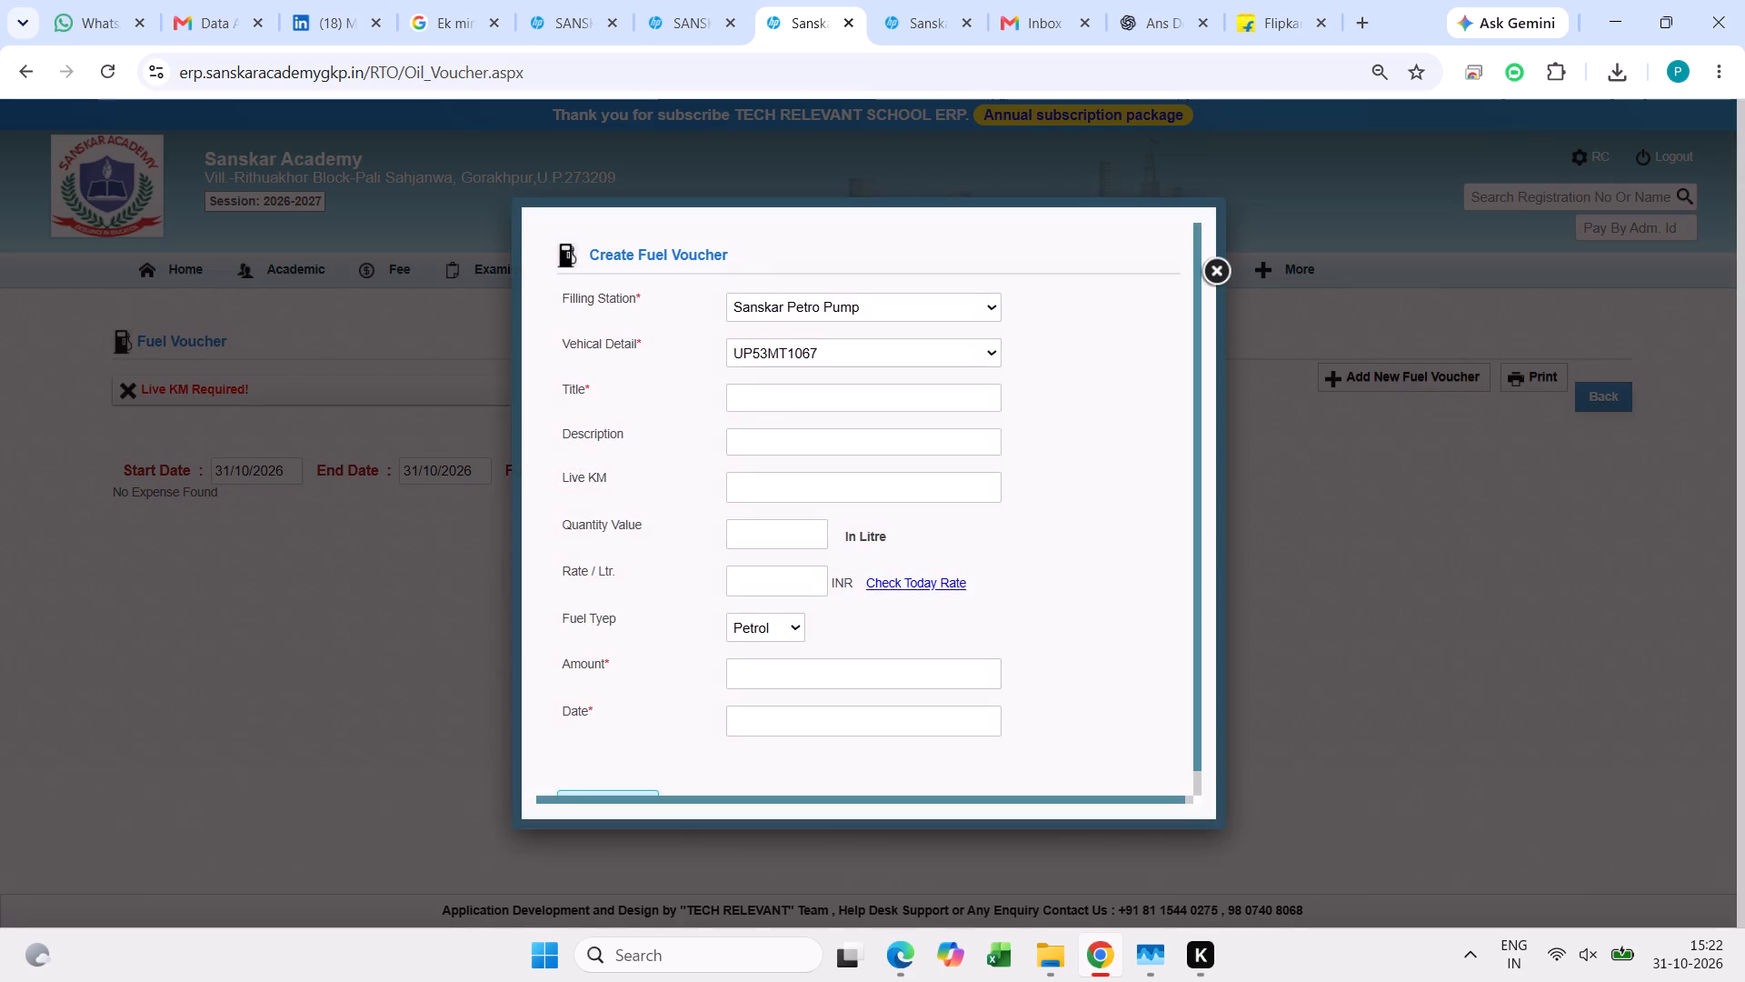
left_click(786, 396)
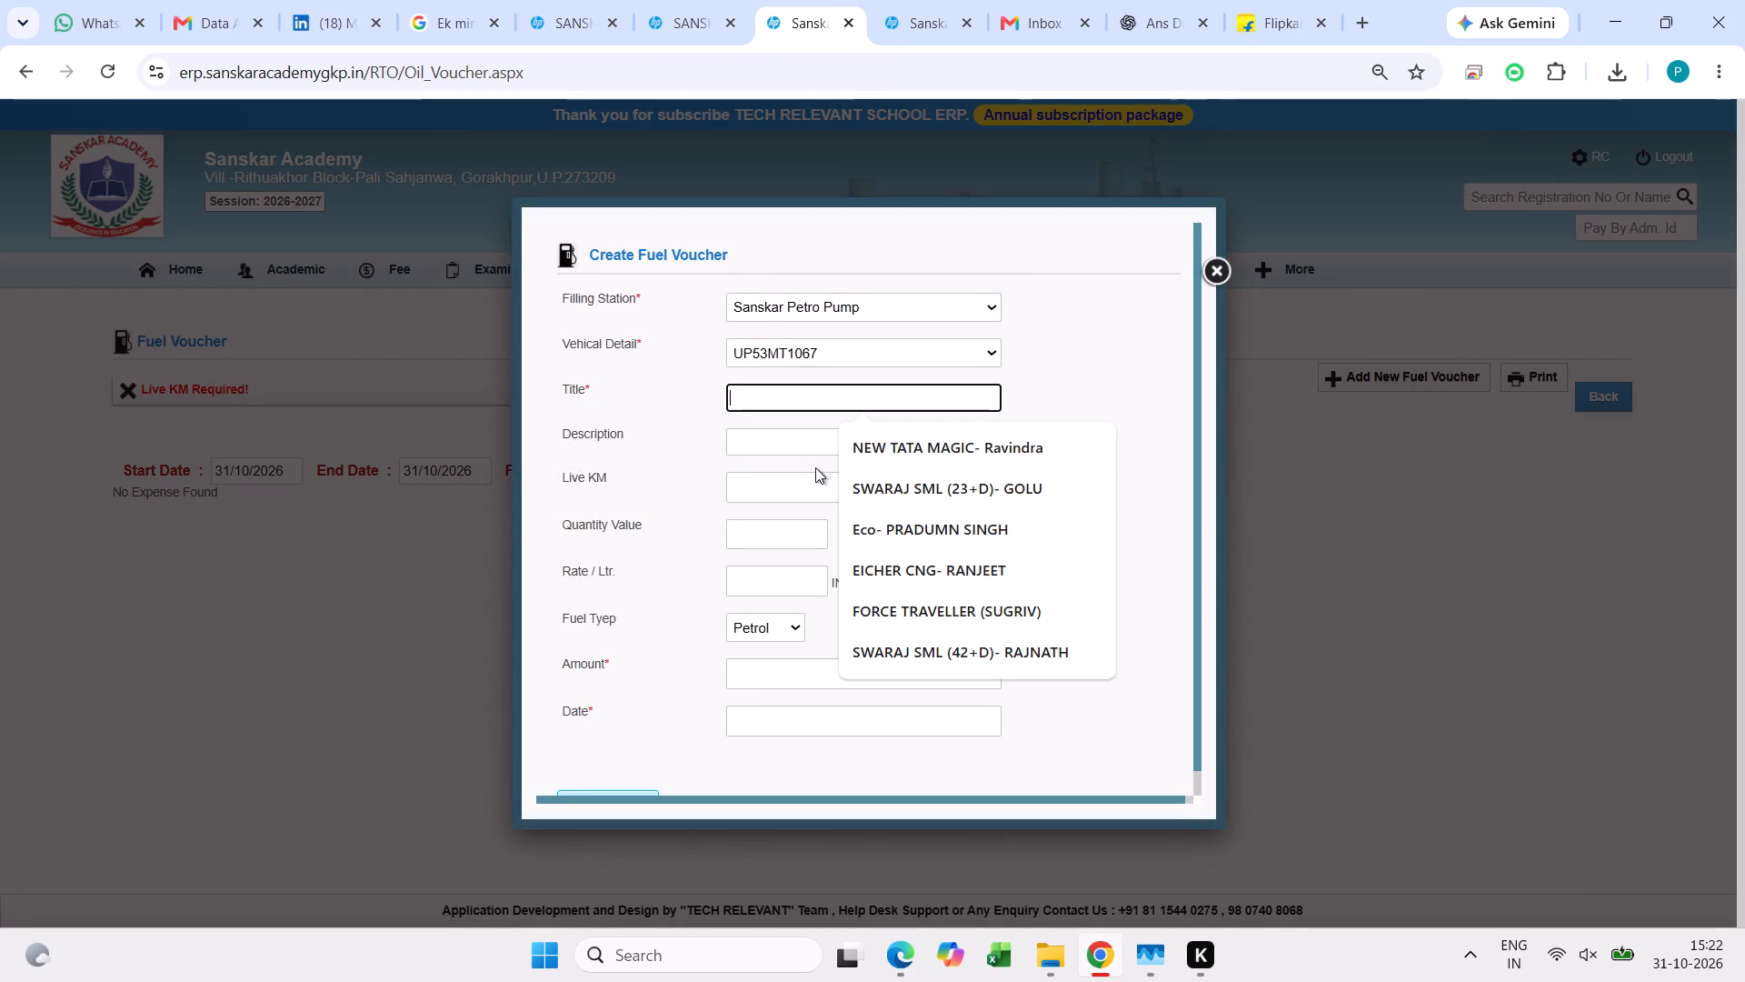
left_click(831, 353)
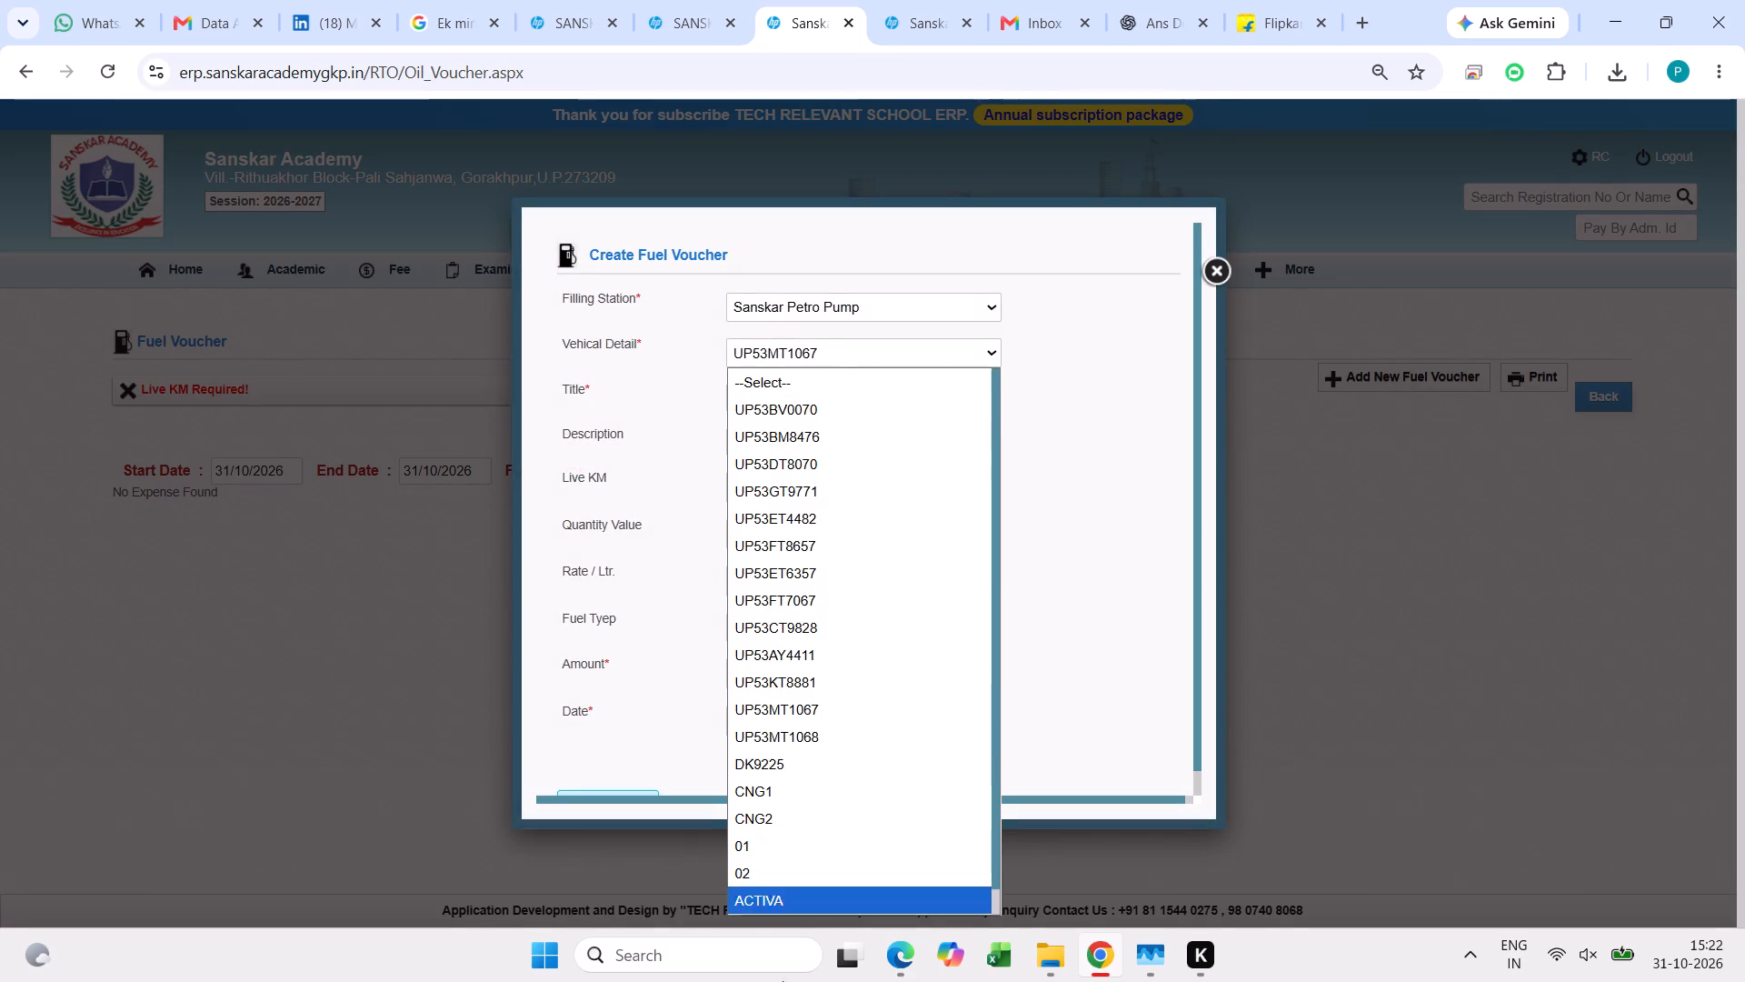
left_click(818, 686)
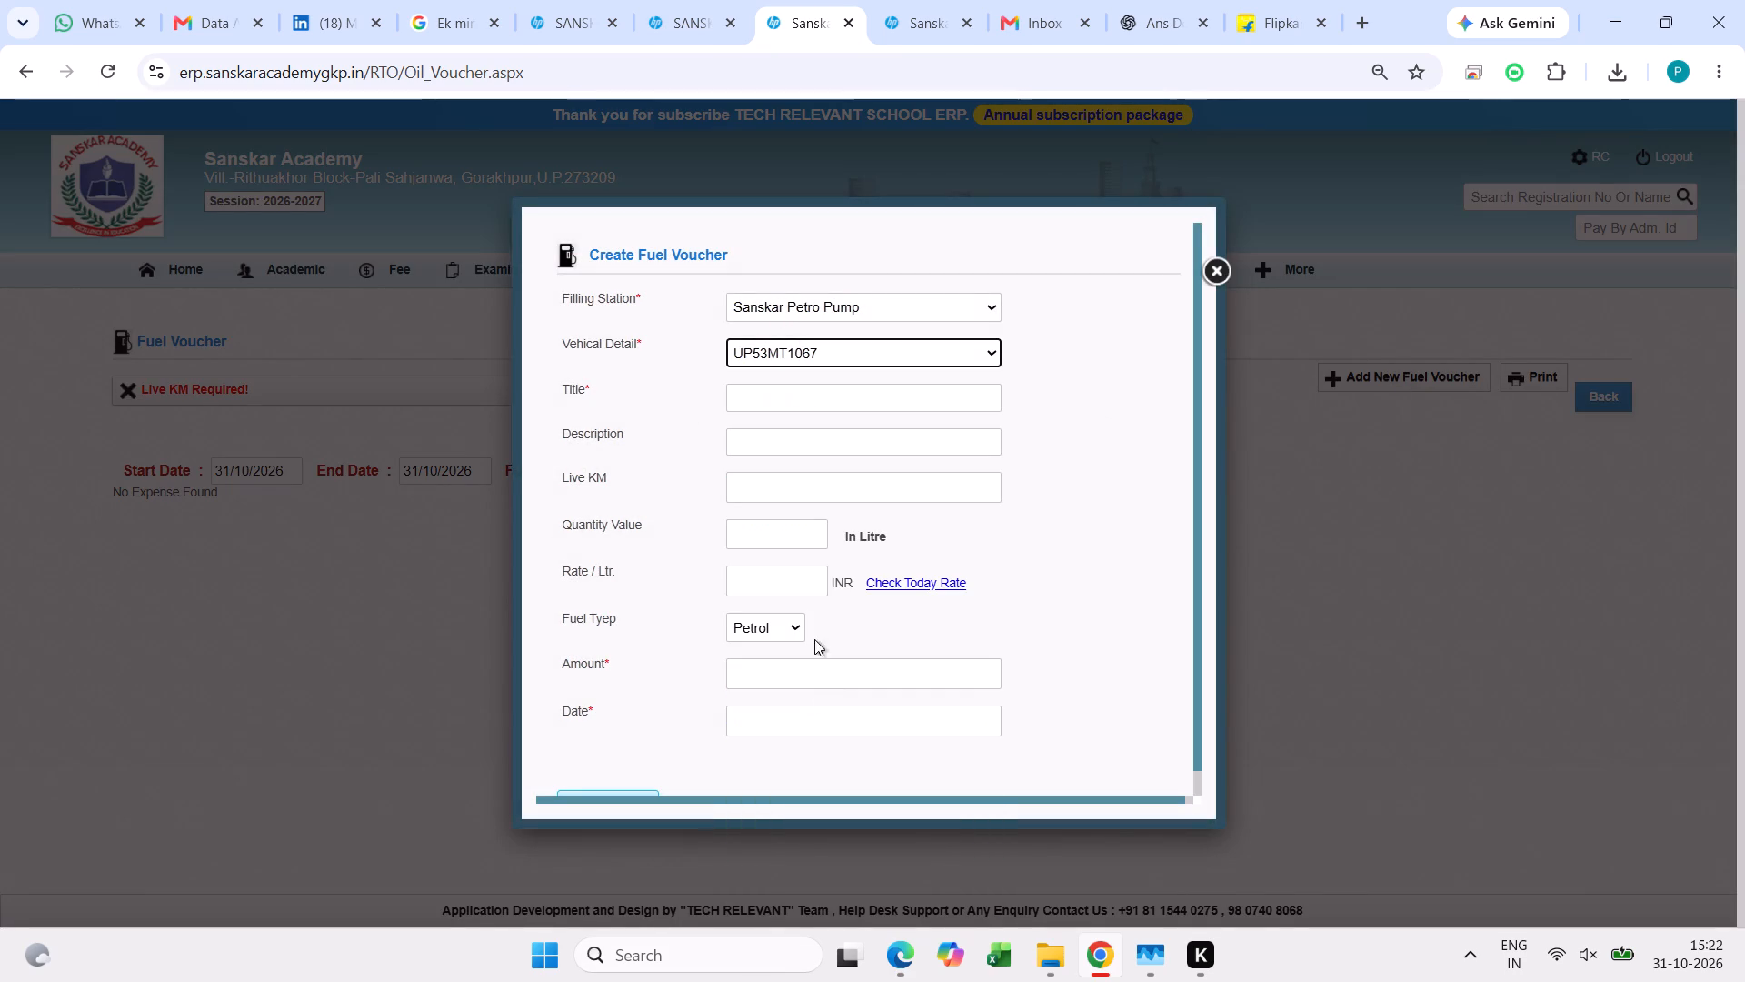
key("Tab")
key("Tab")
key("shift+Tab")
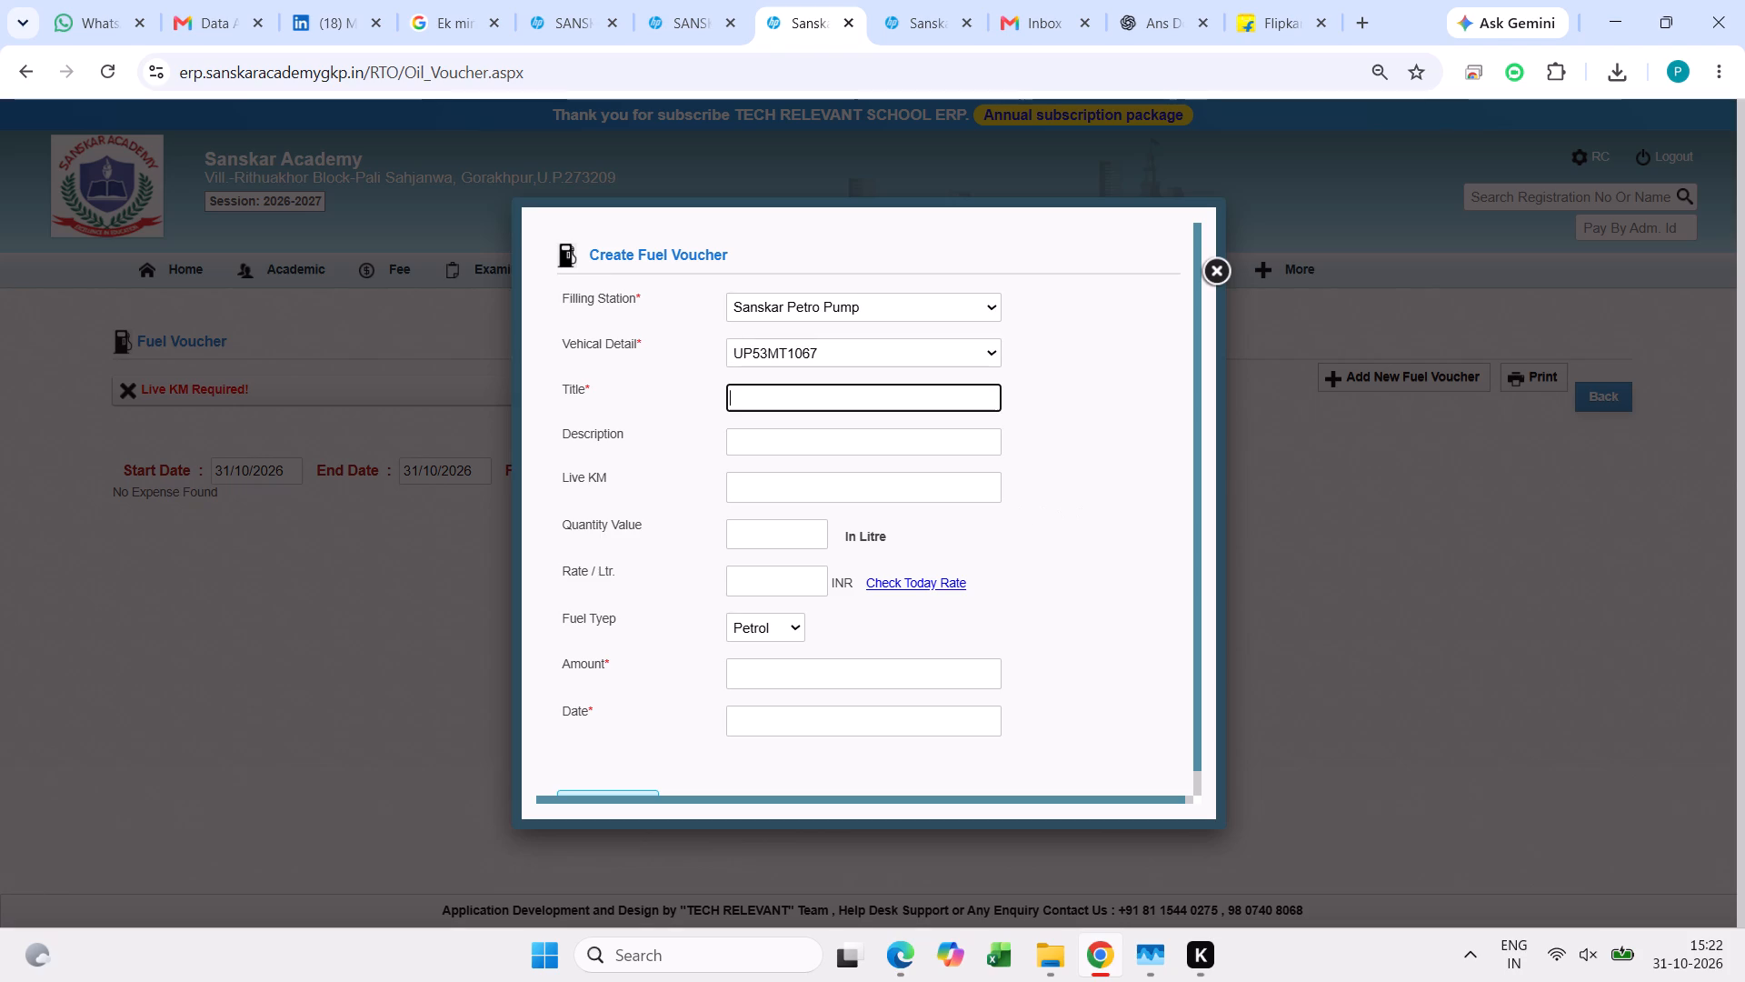
left_click(836, 352)
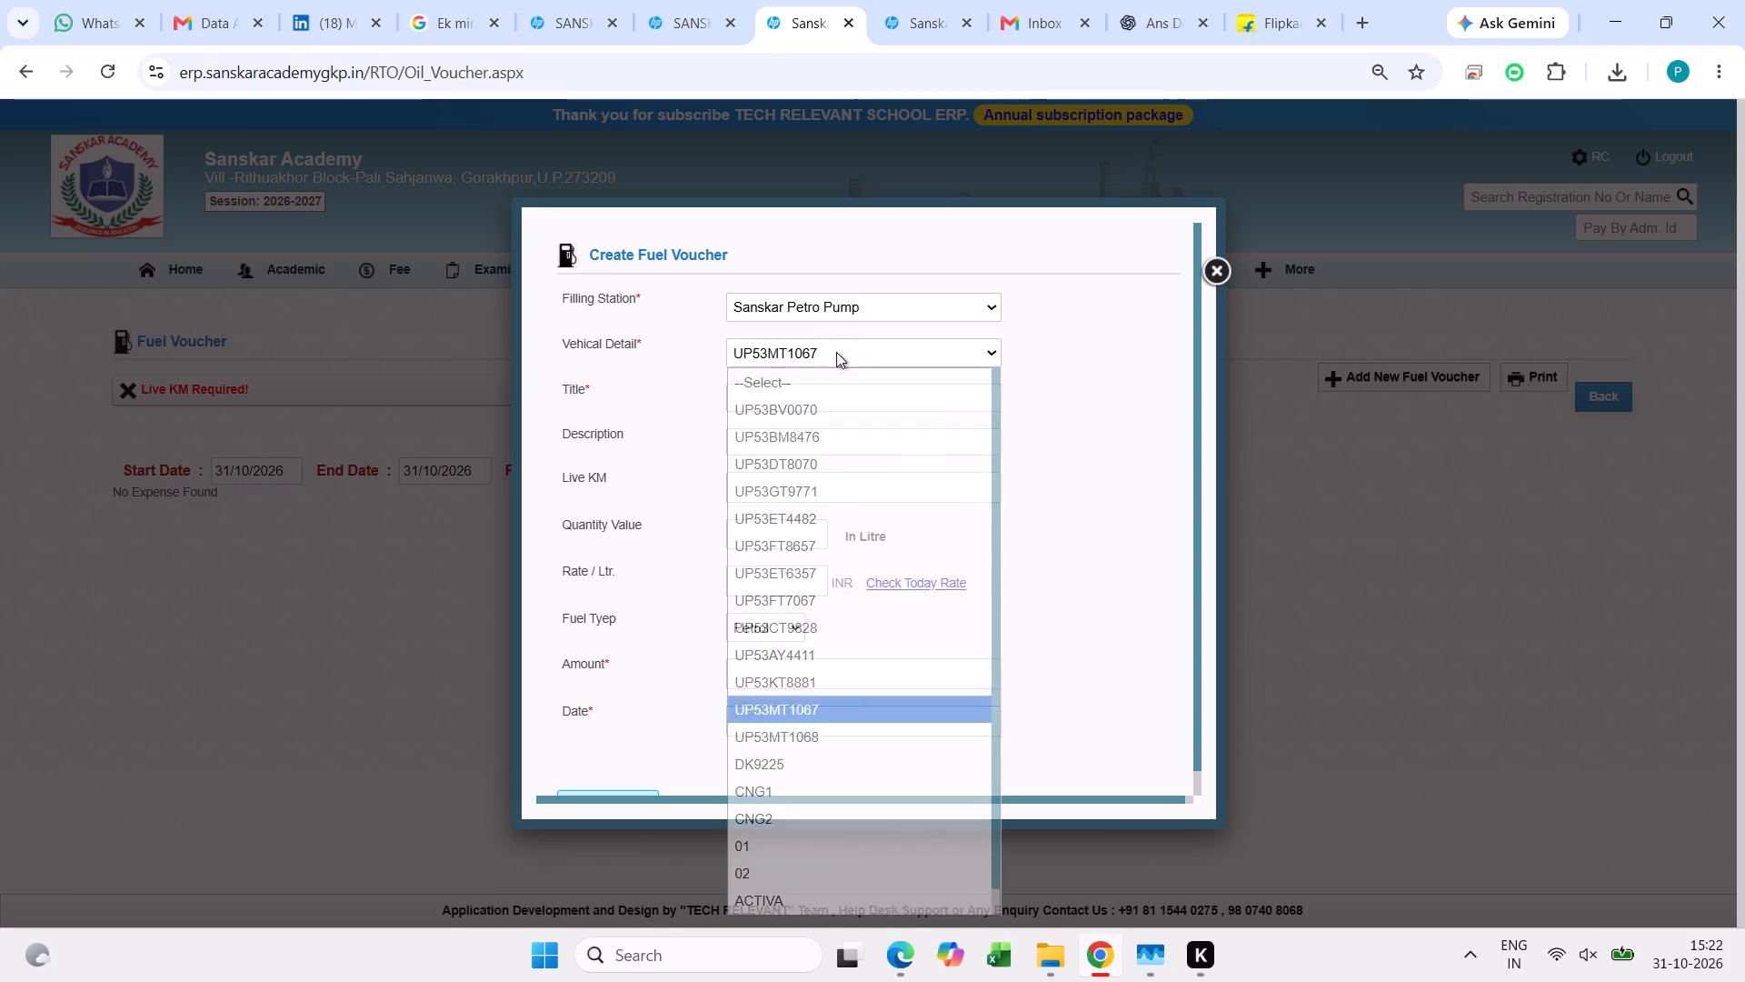
left_click(806, 663)
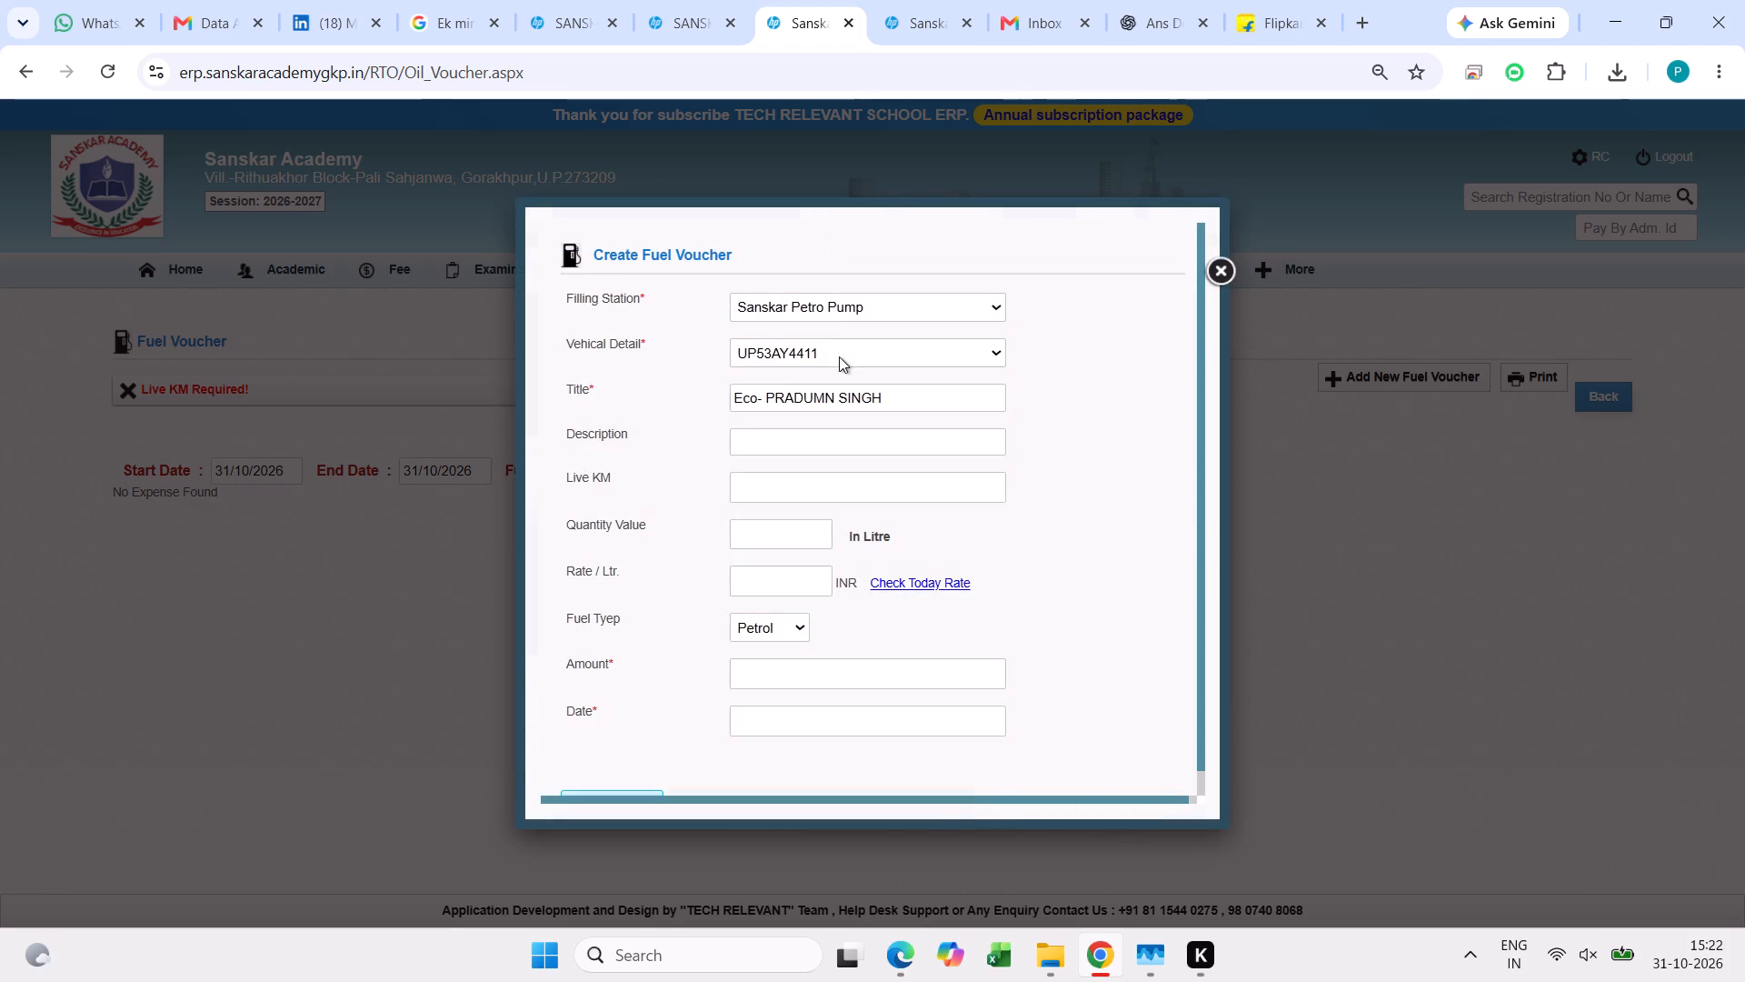
left_click(839, 356)
left_click(773, 701)
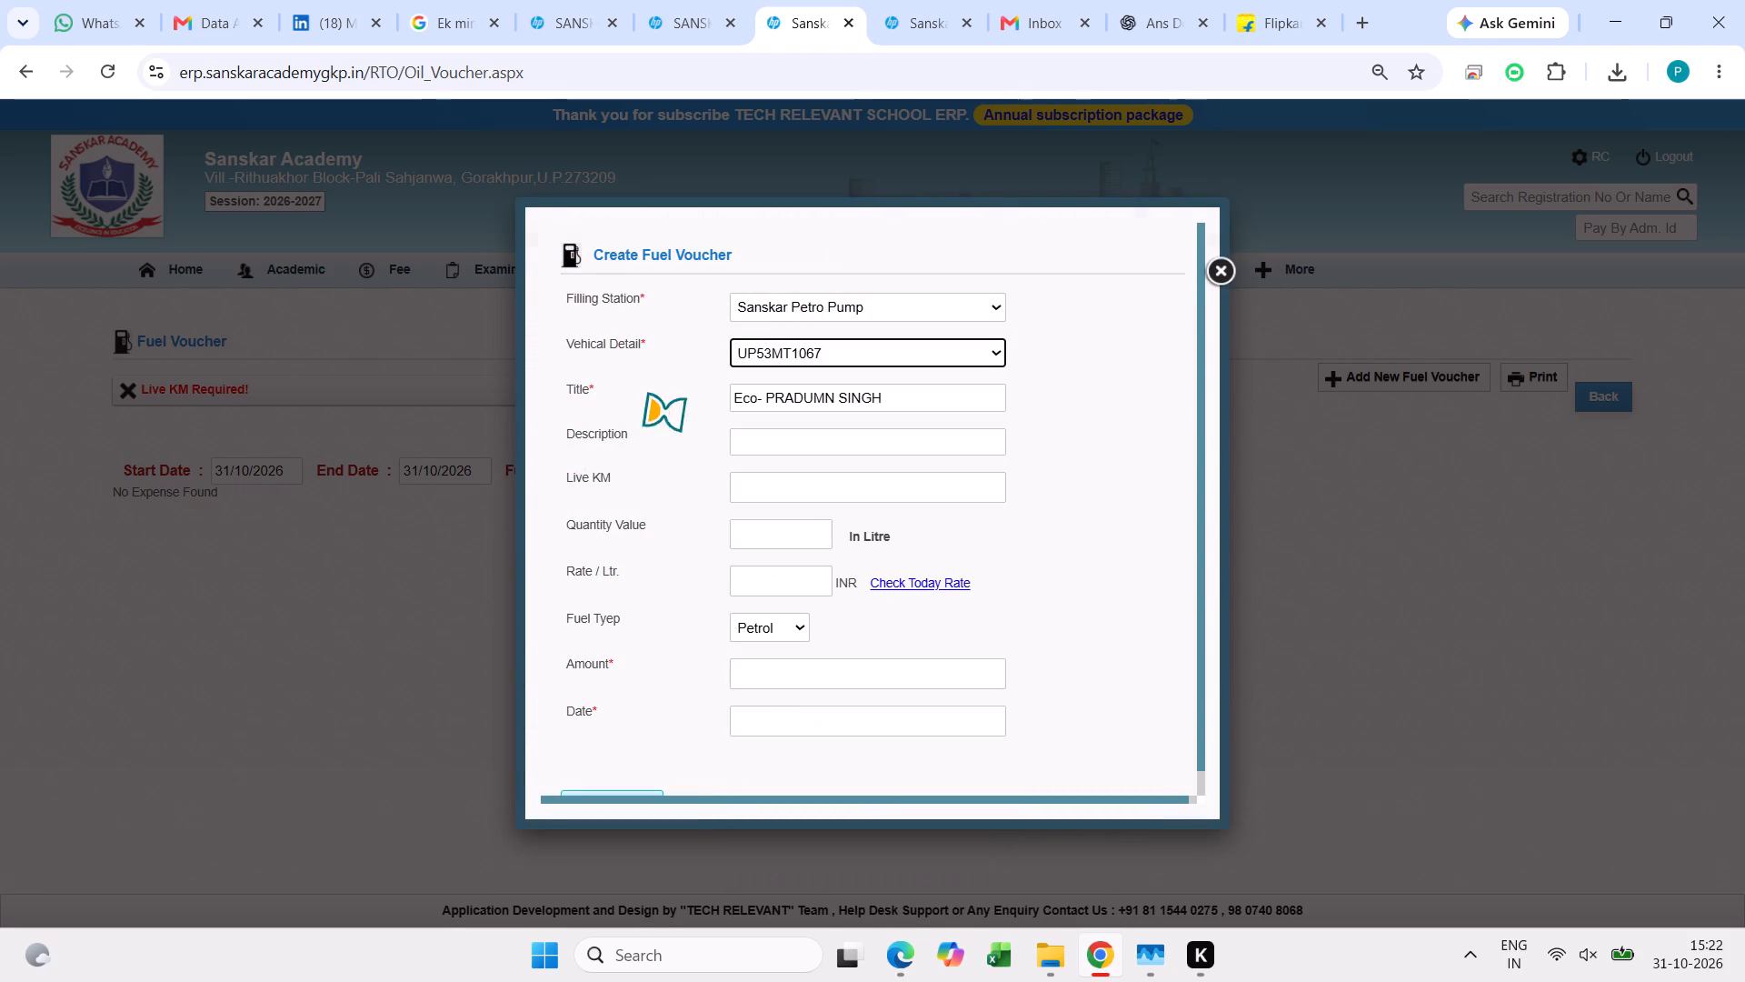
Enter a Live KM of 0000, a quantity of 17 litres and a rate of 102 INR per litre.
left_click(761, 494)
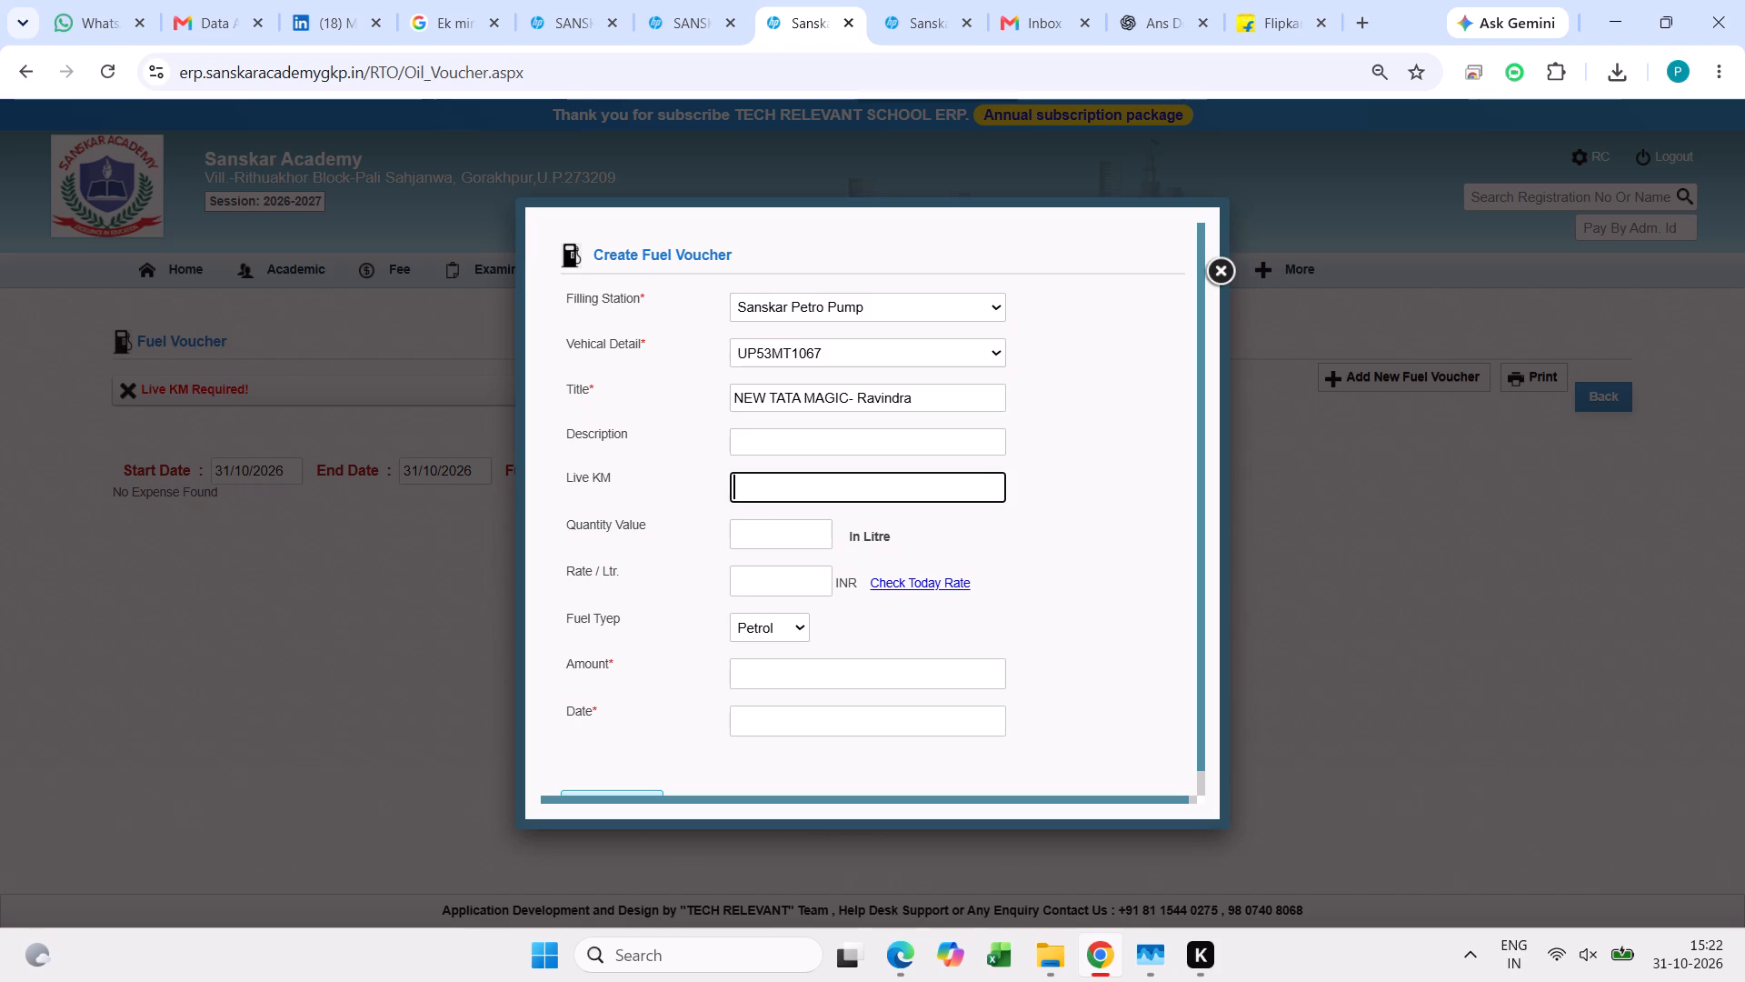
type("0000")
key("Tab")
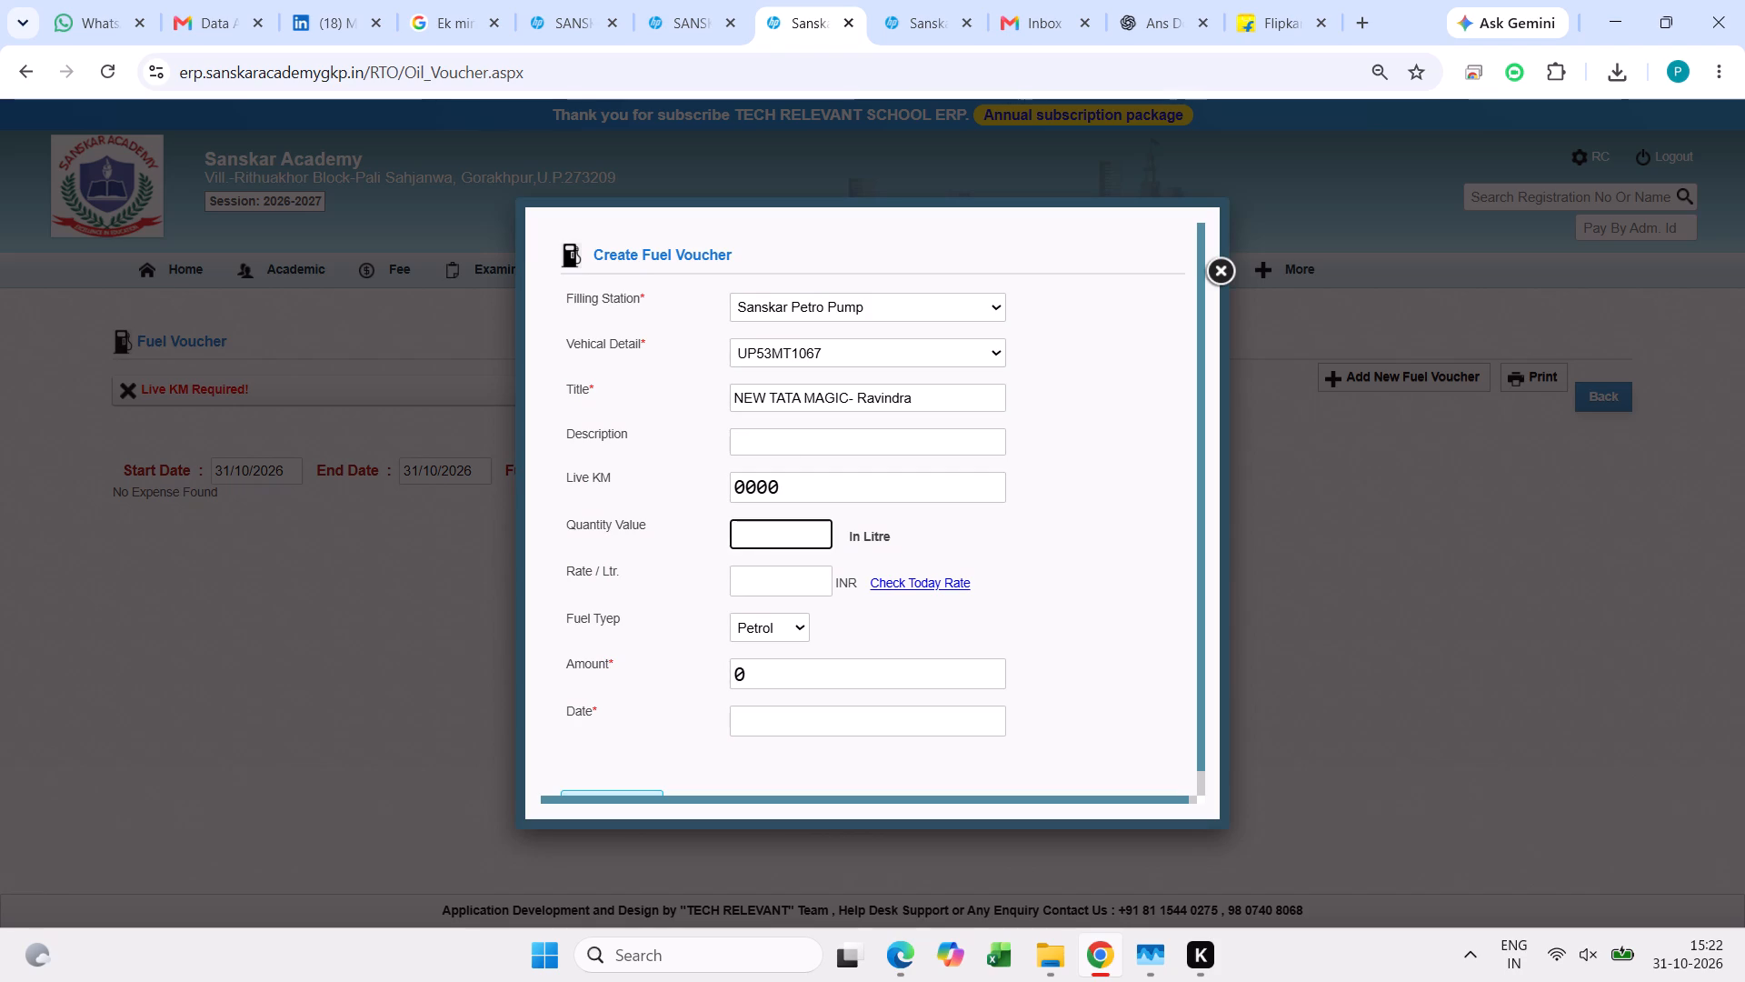
type("17")
key("Tab")
type("102")
key("Tab")
key("Tab")
key("Tab")
key("Tab")
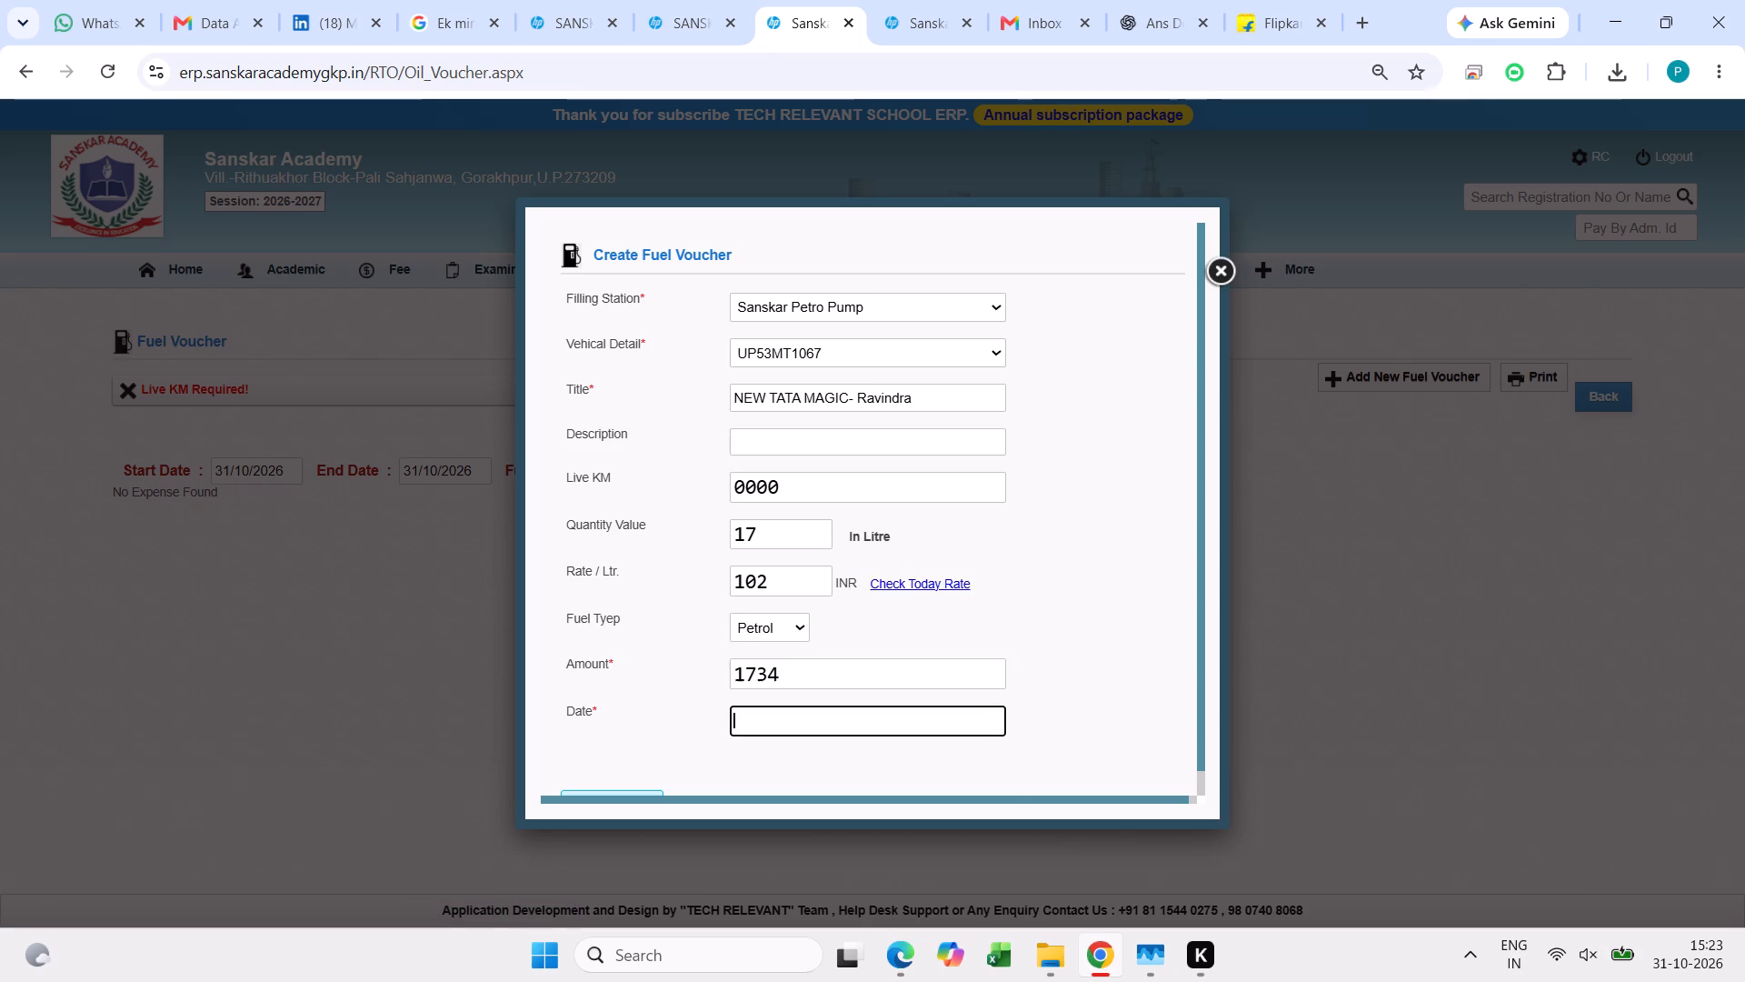
key("1")
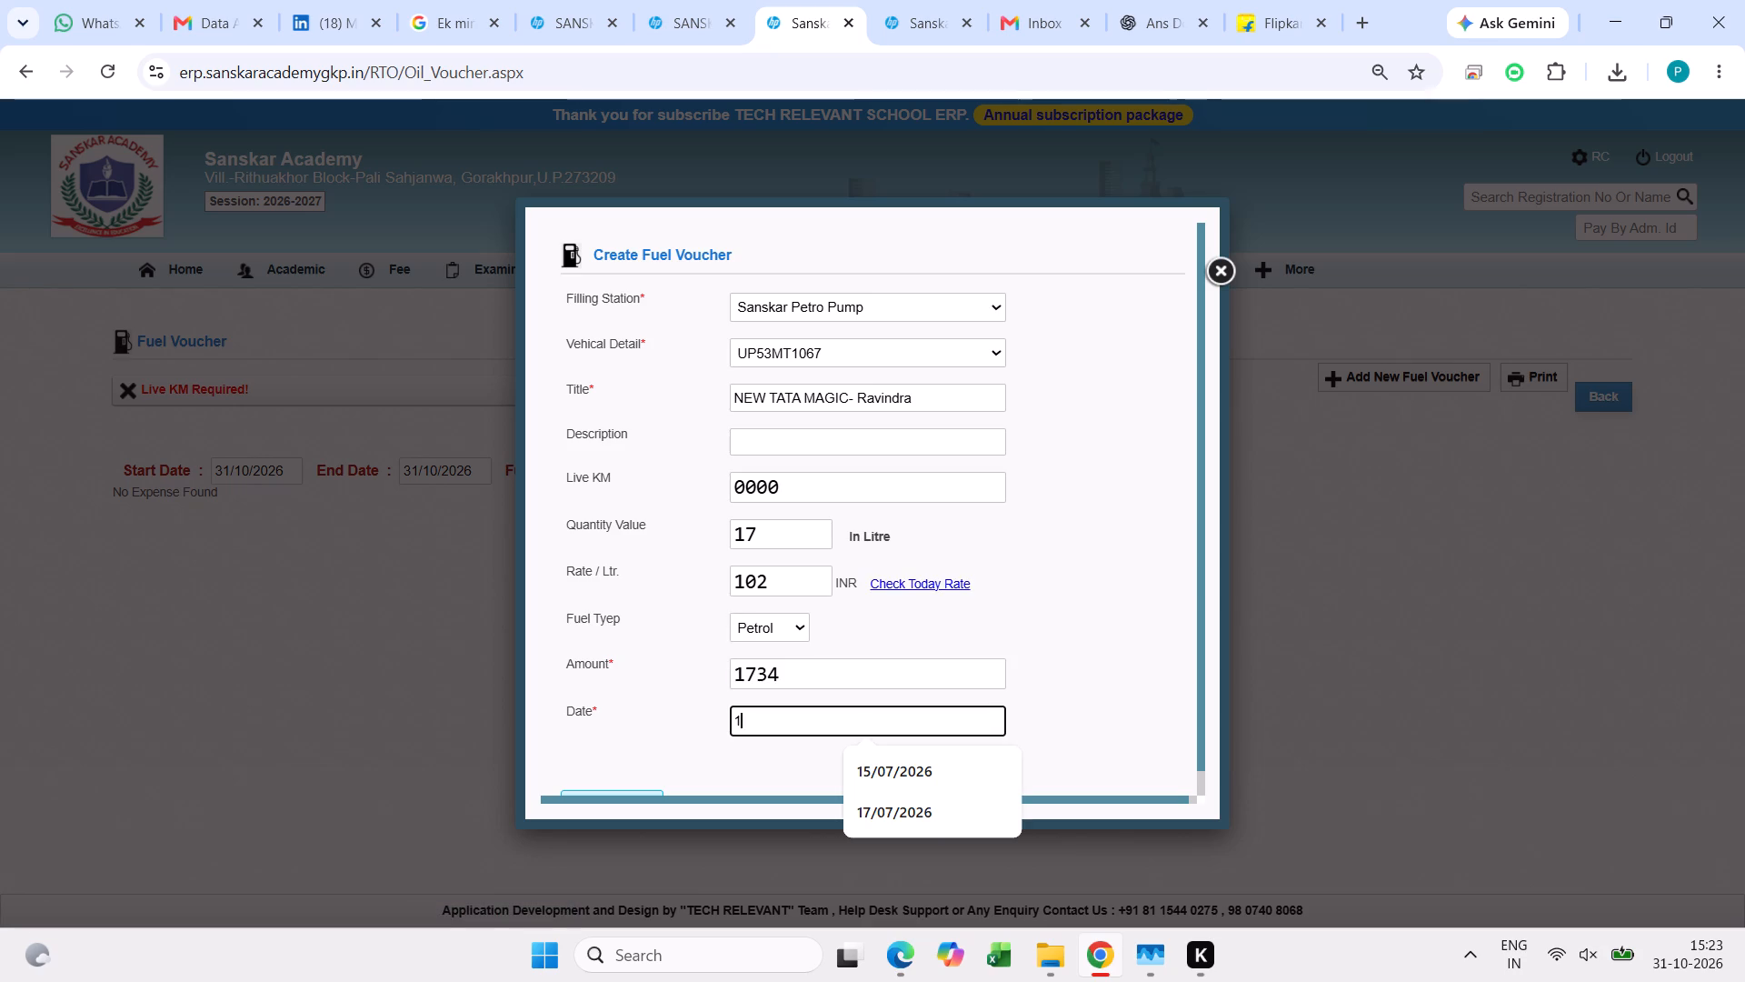
key("7")
key("BackSpace")
key("BackSpace")
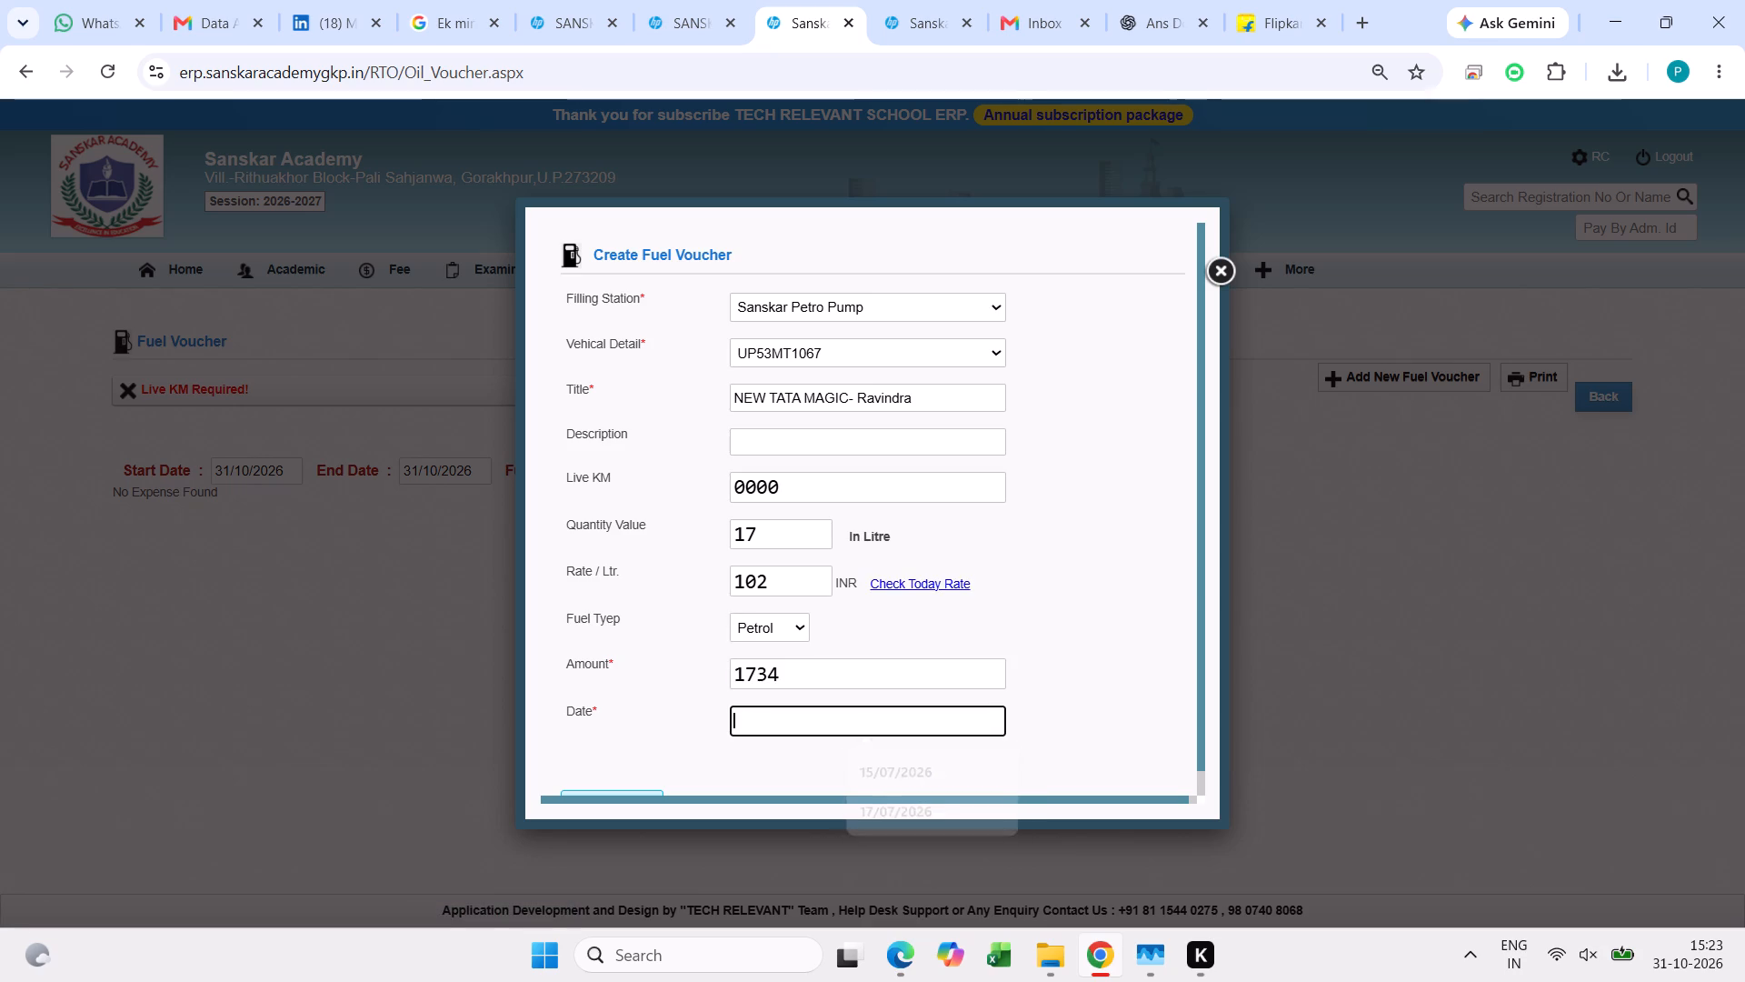
type("21/1")
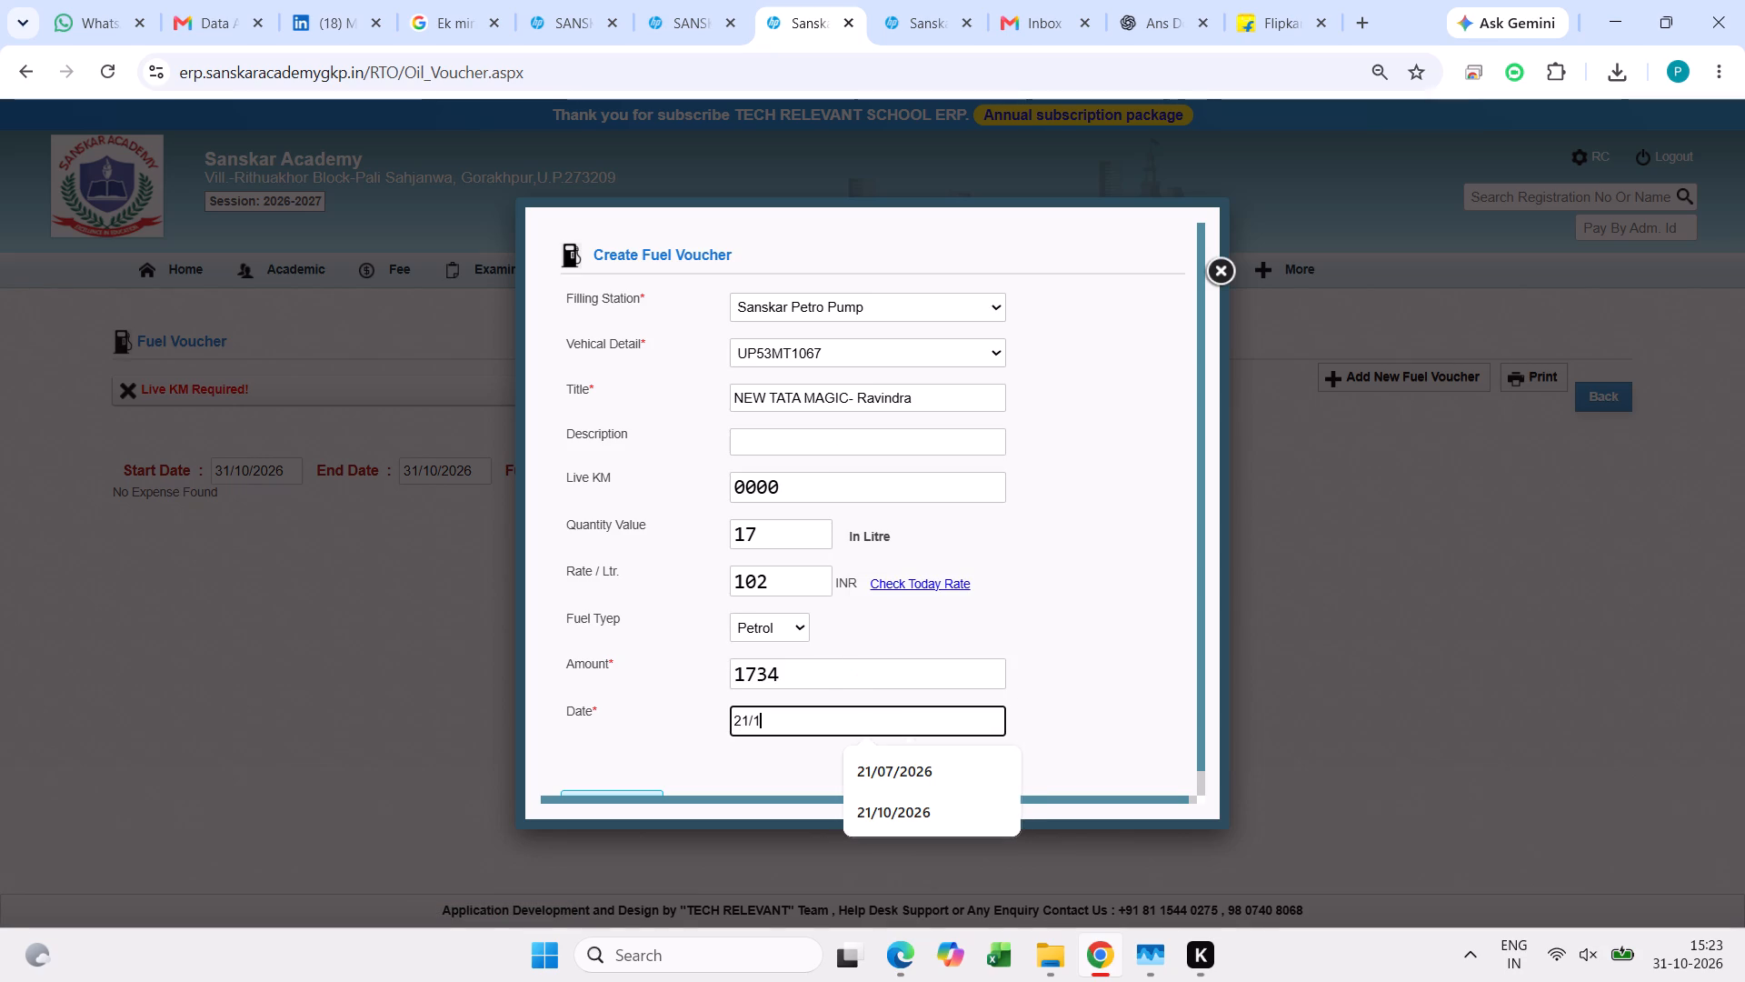
key("0")
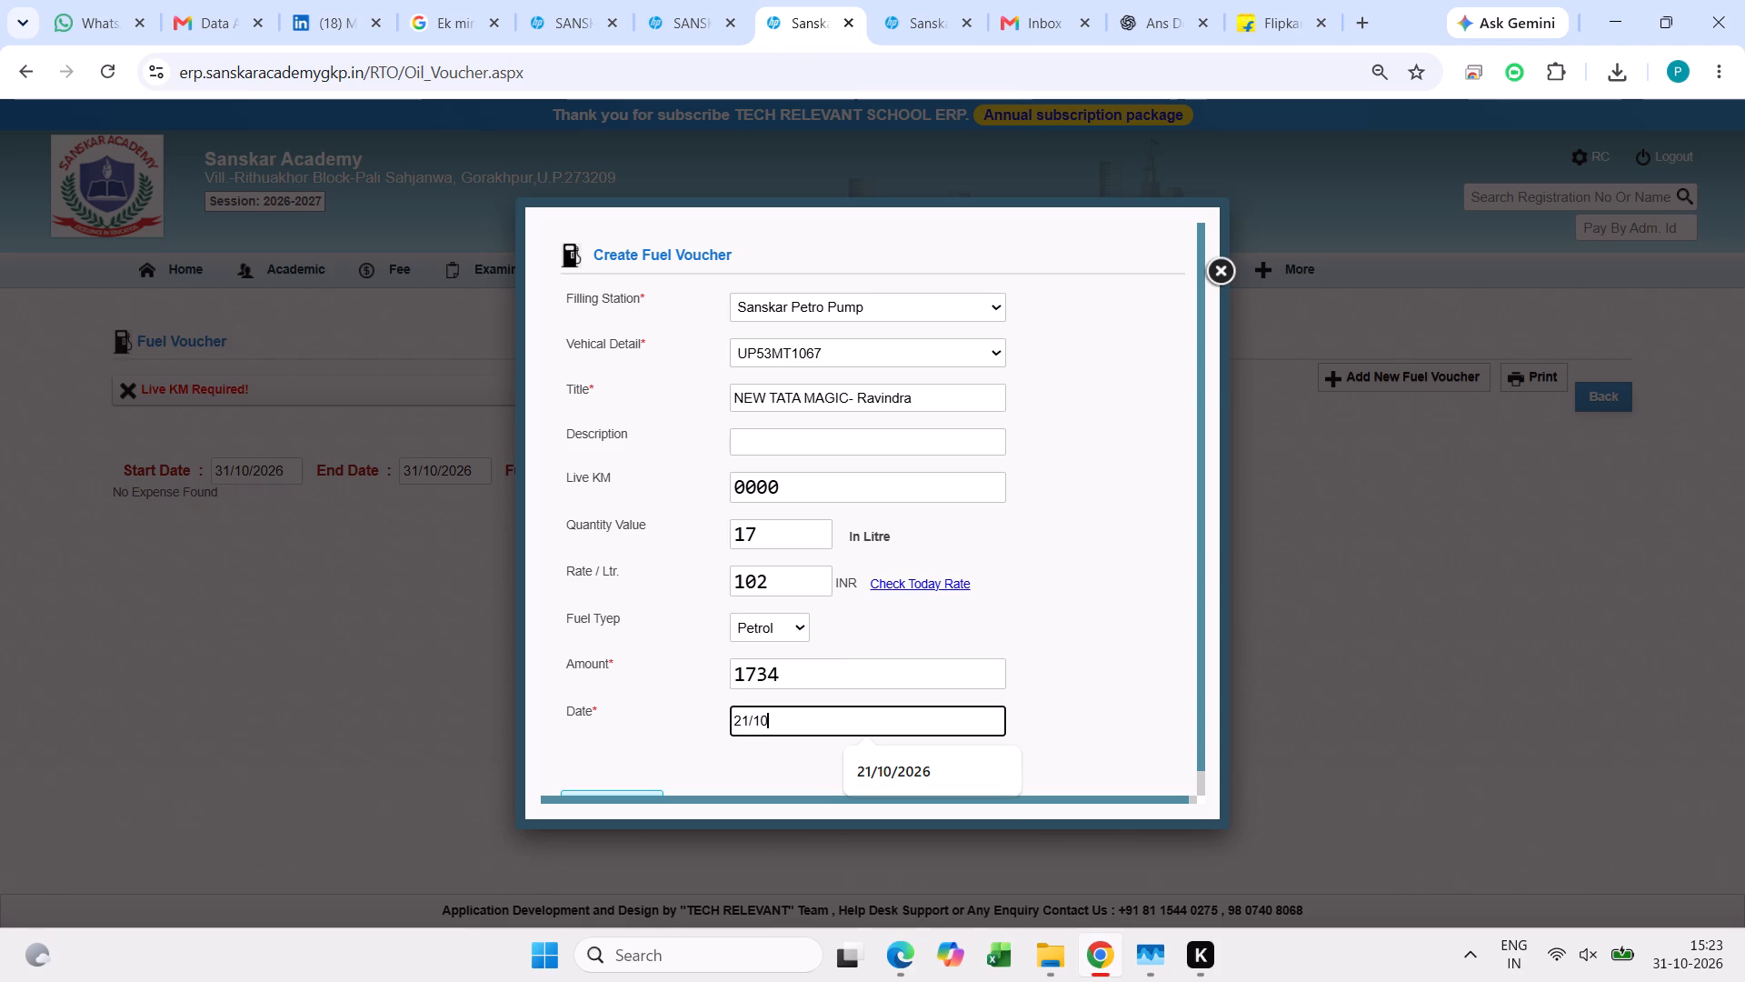
key("Down")
scroll(1046, 610, "down", 2)
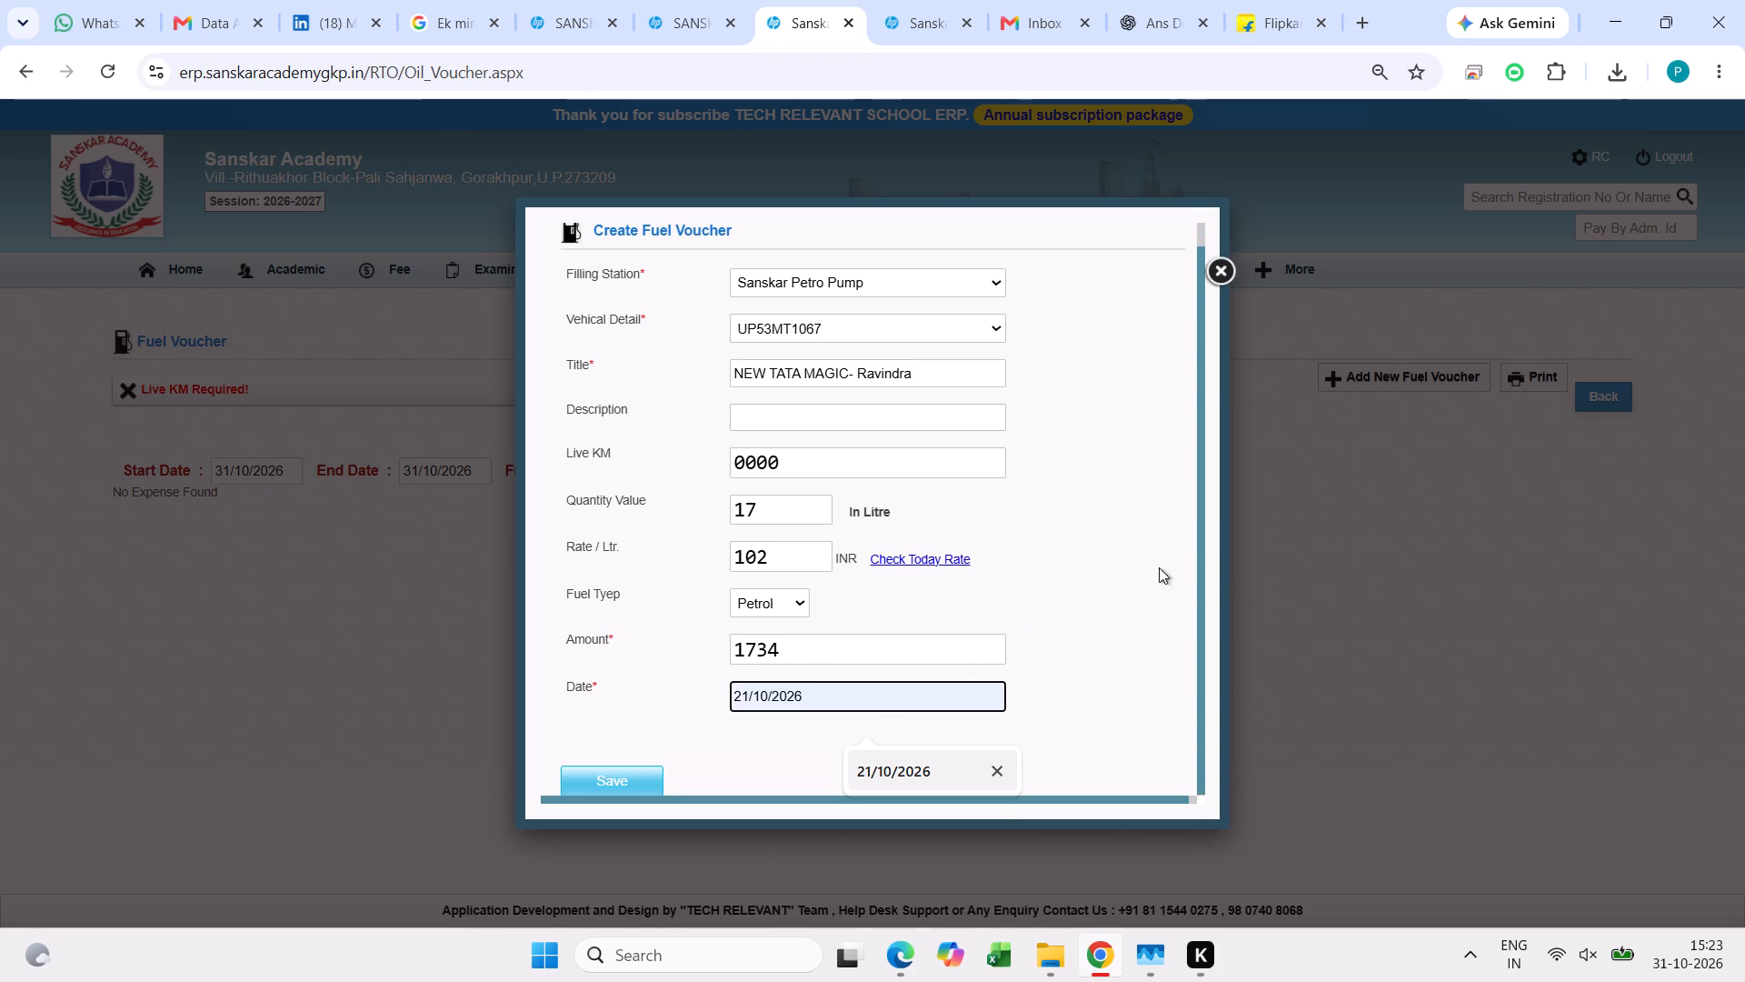
left_click(870, 763)
scroll(823, 674, "down", 1)
scroll(823, 674, "up", 1)
scroll(823, 674, "down", 1)
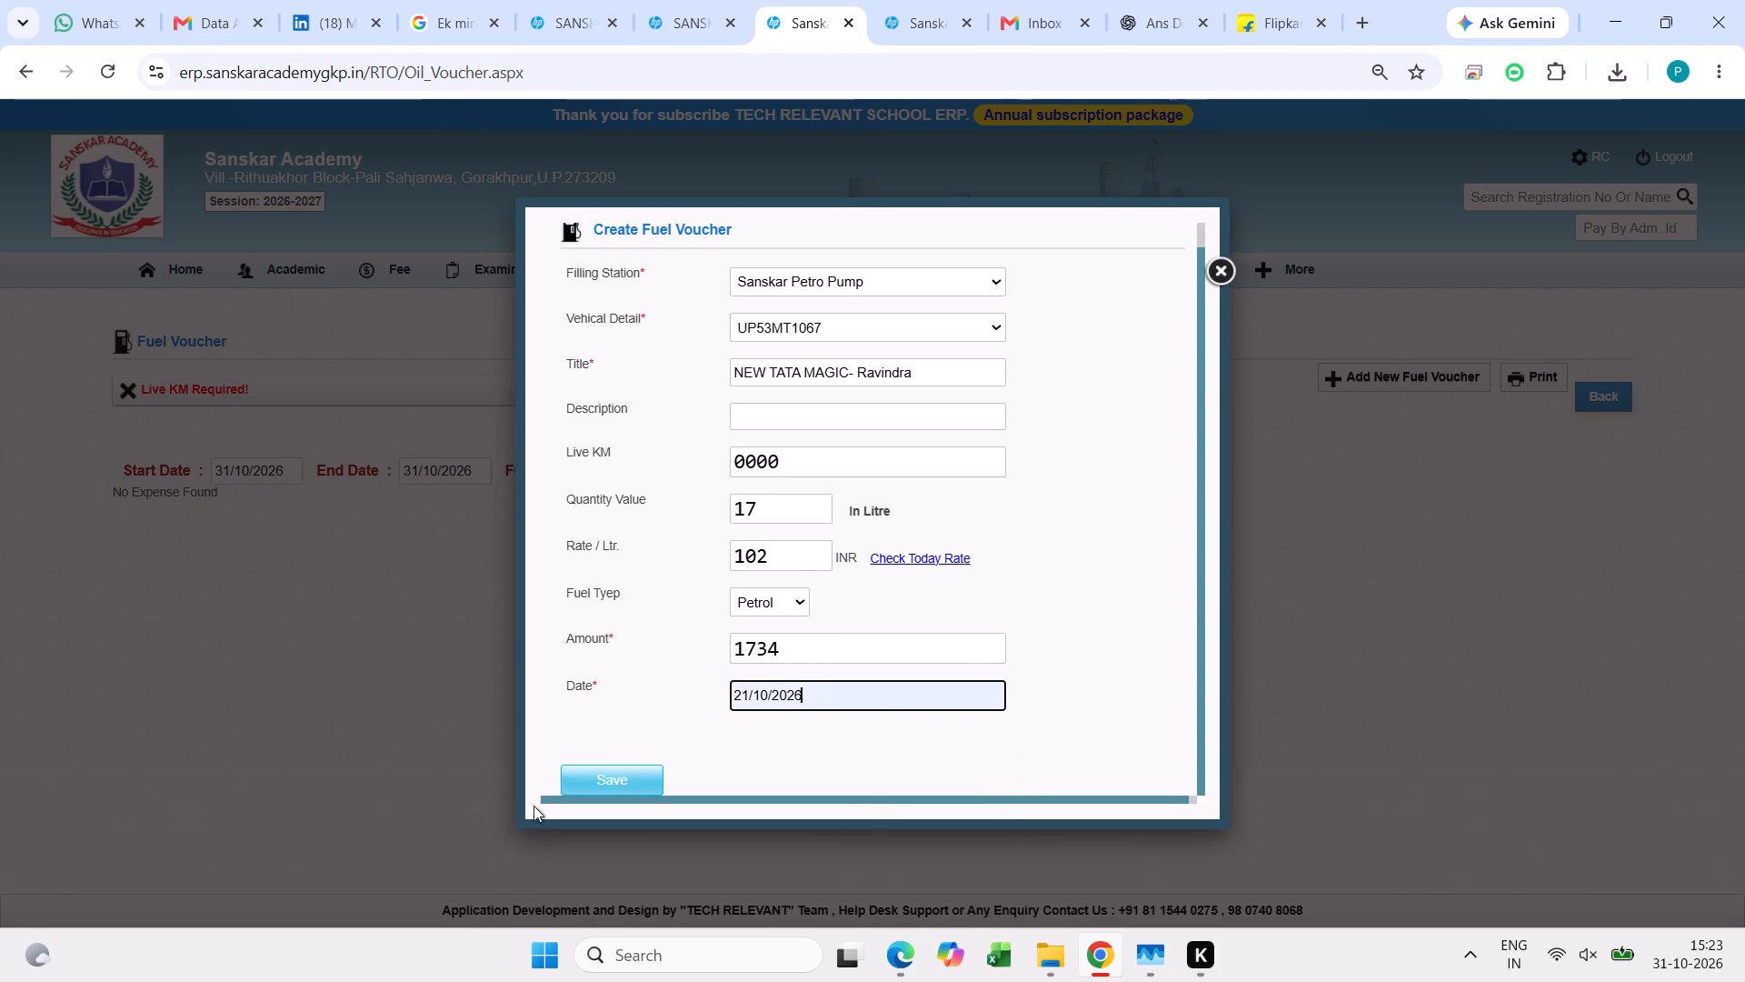
left_click(636, 784)
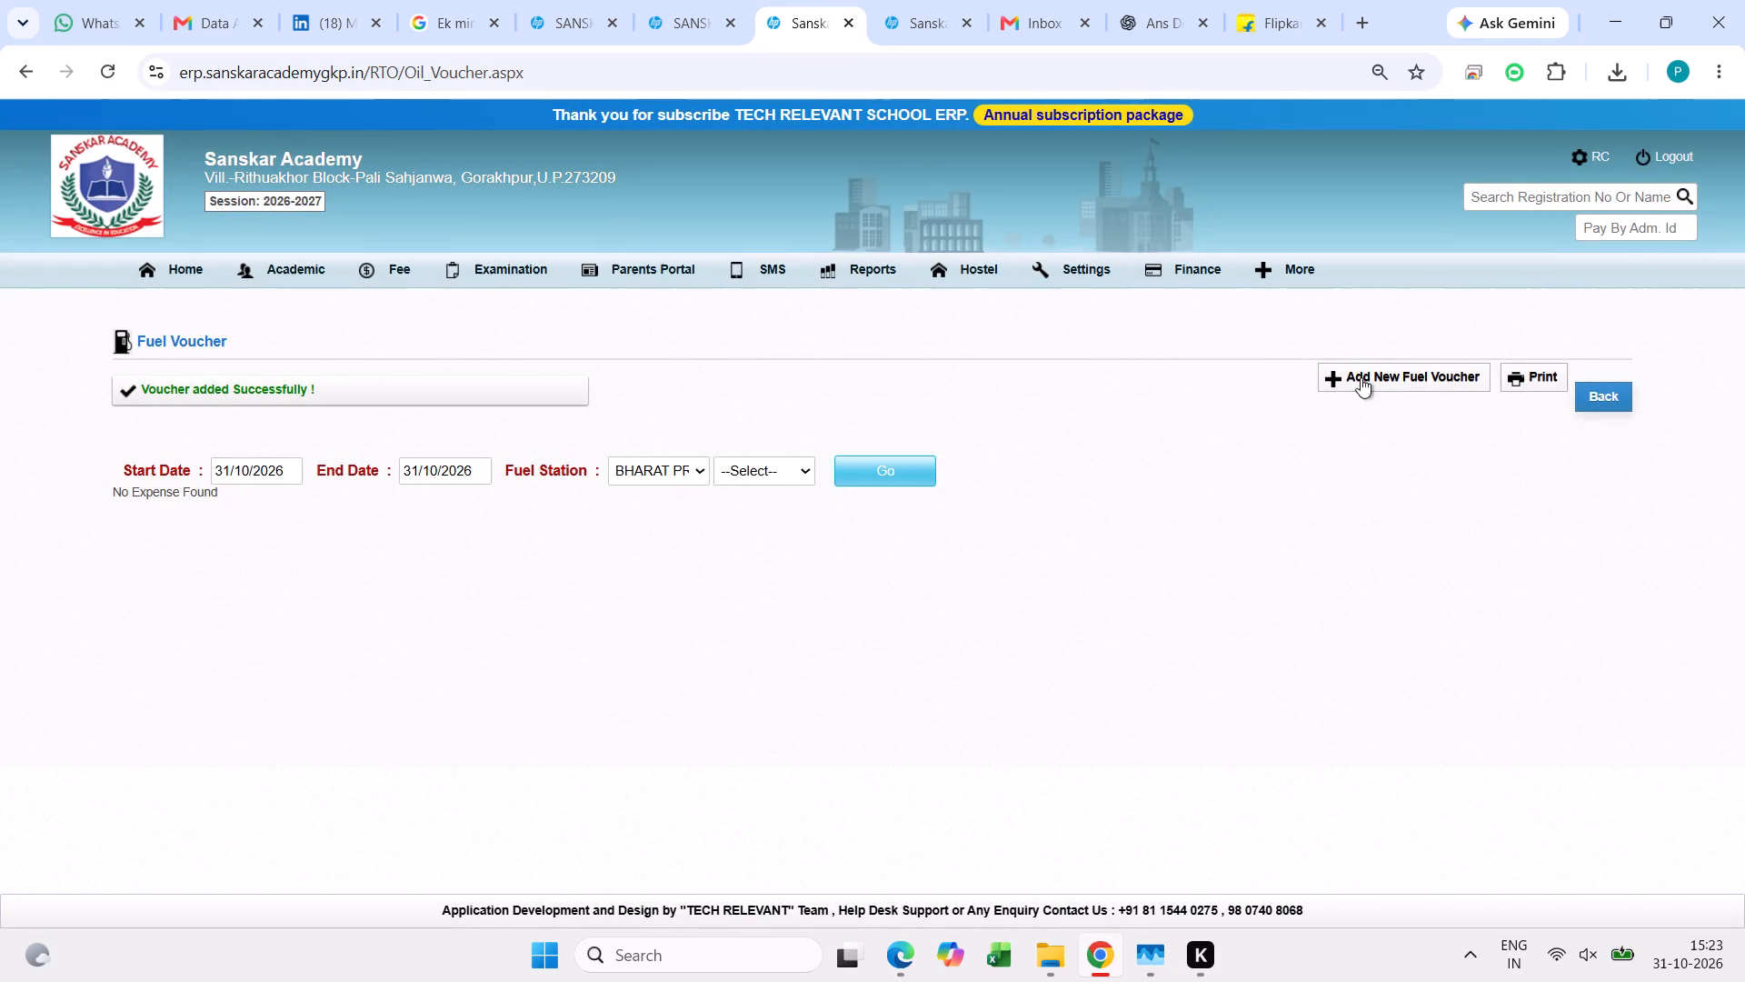
Start a new fuel voucher at Sanskar Petro Pump for the vehicle PASSION.
left_click(1363, 389)
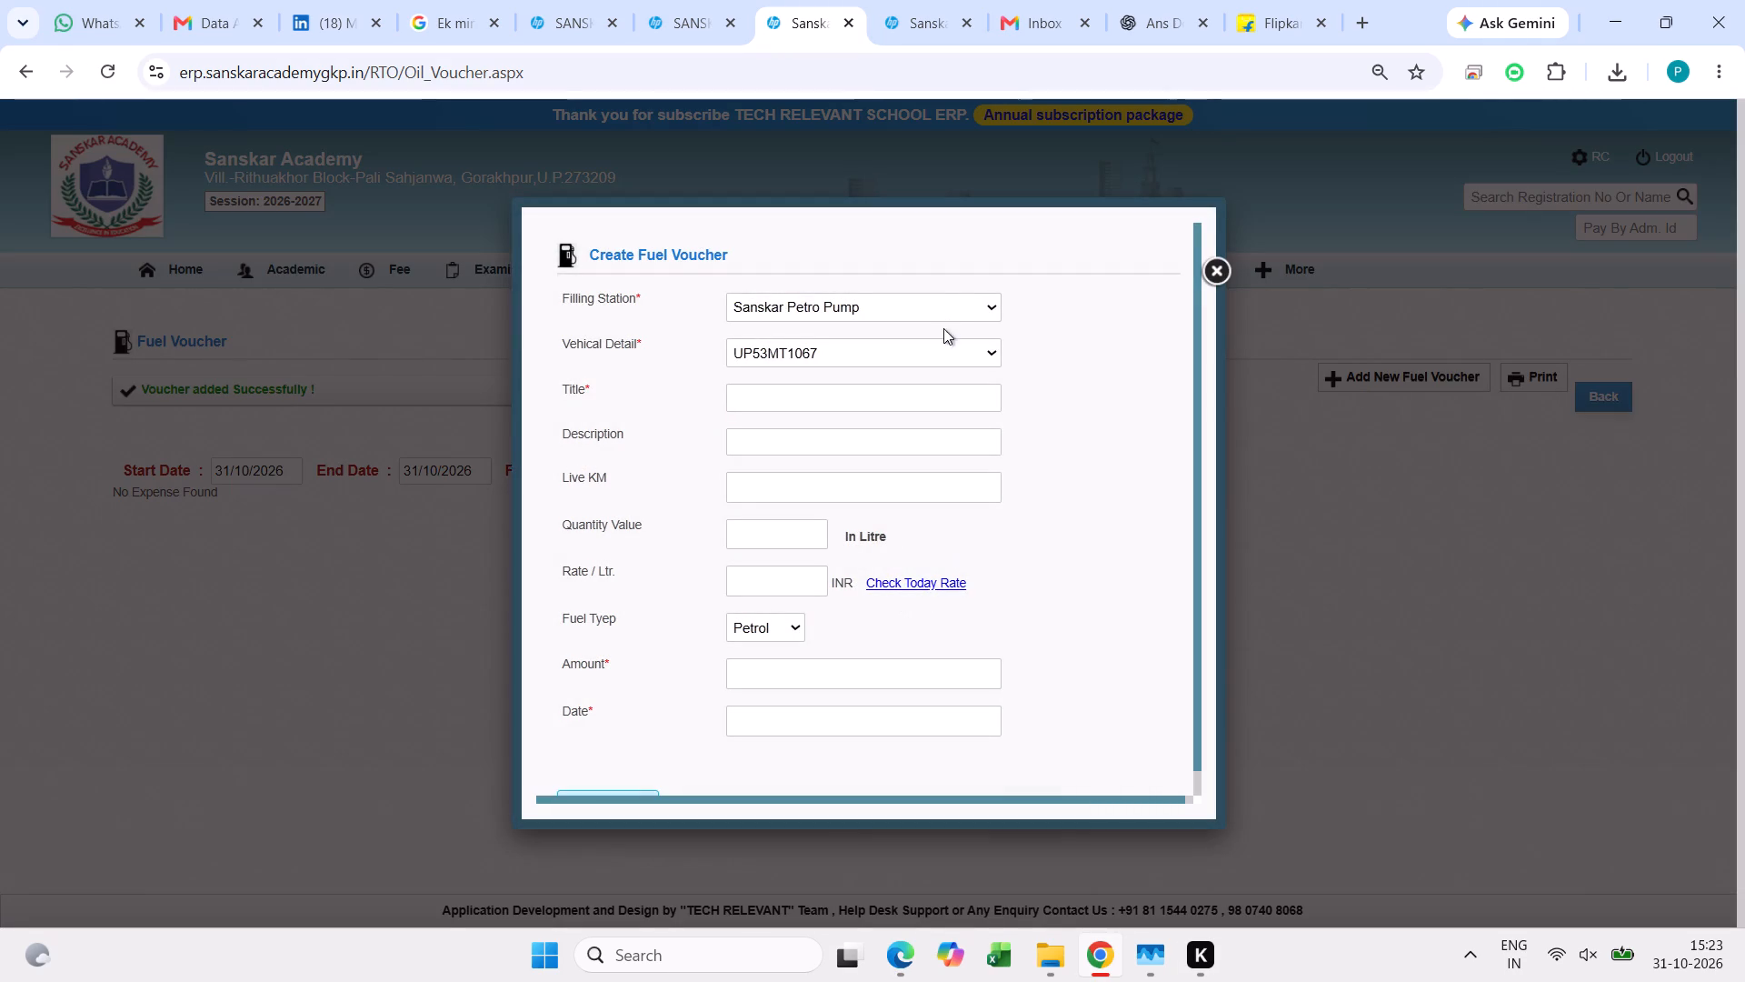
left_click(930, 356)
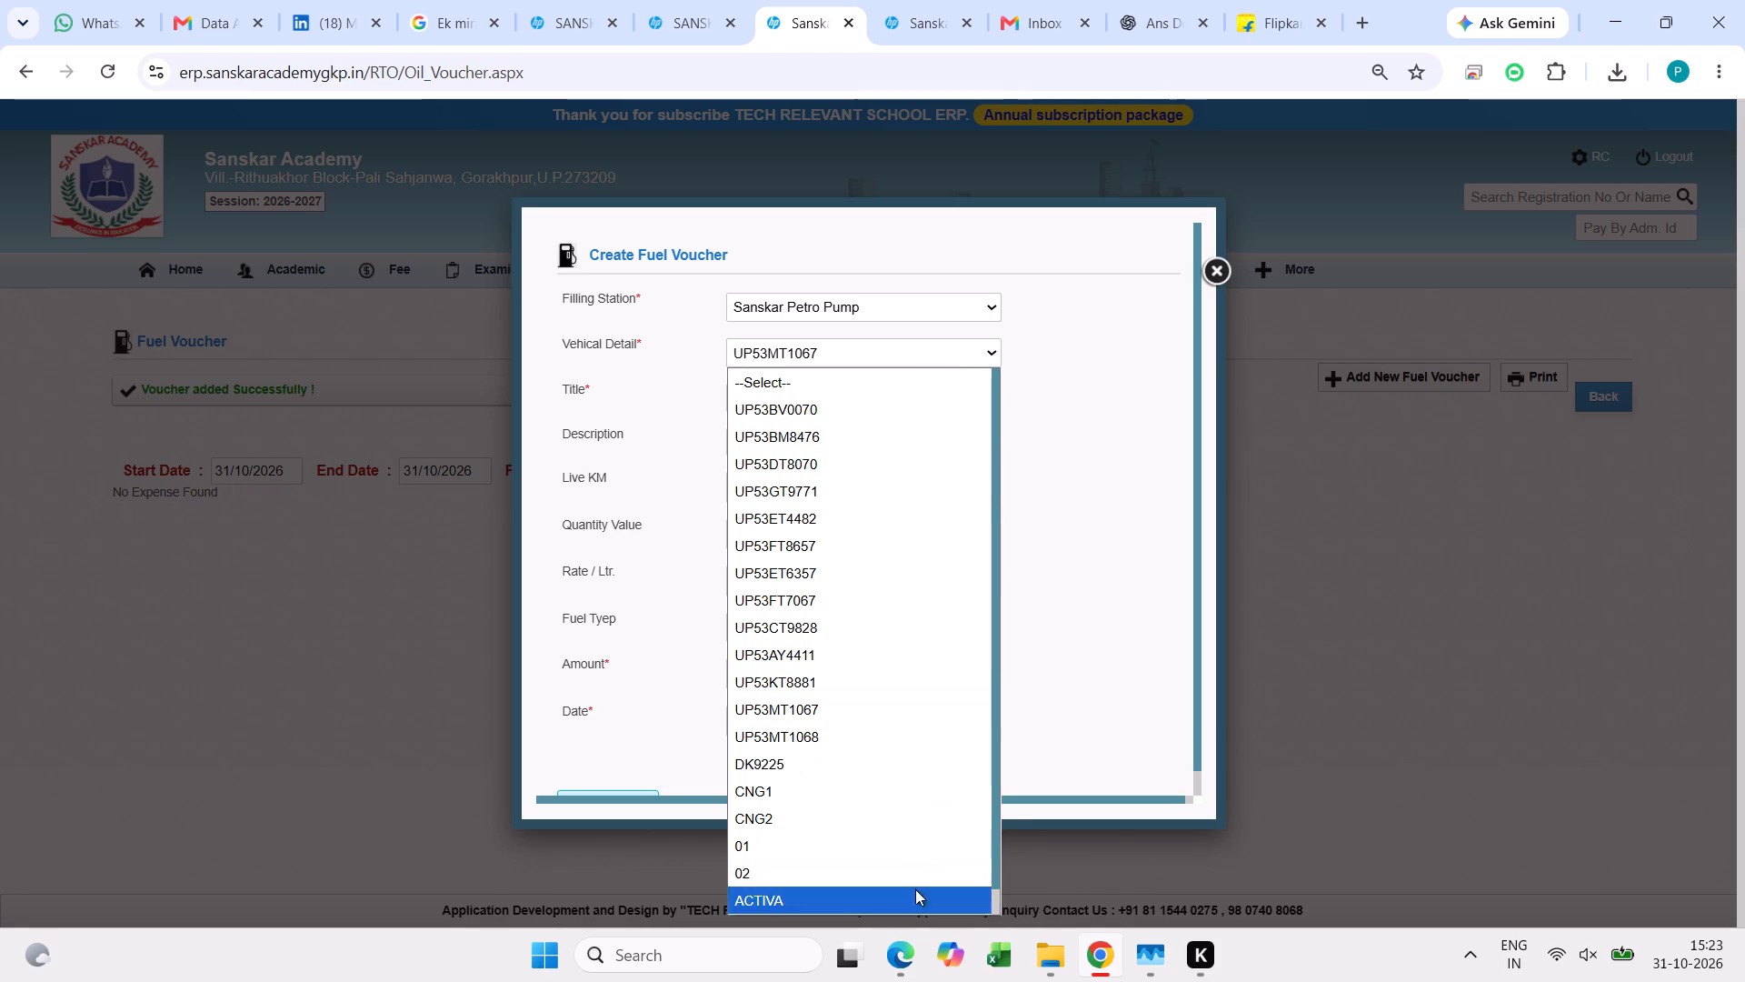
scroll(893, 829, "down", 3)
left_click(860, 908)
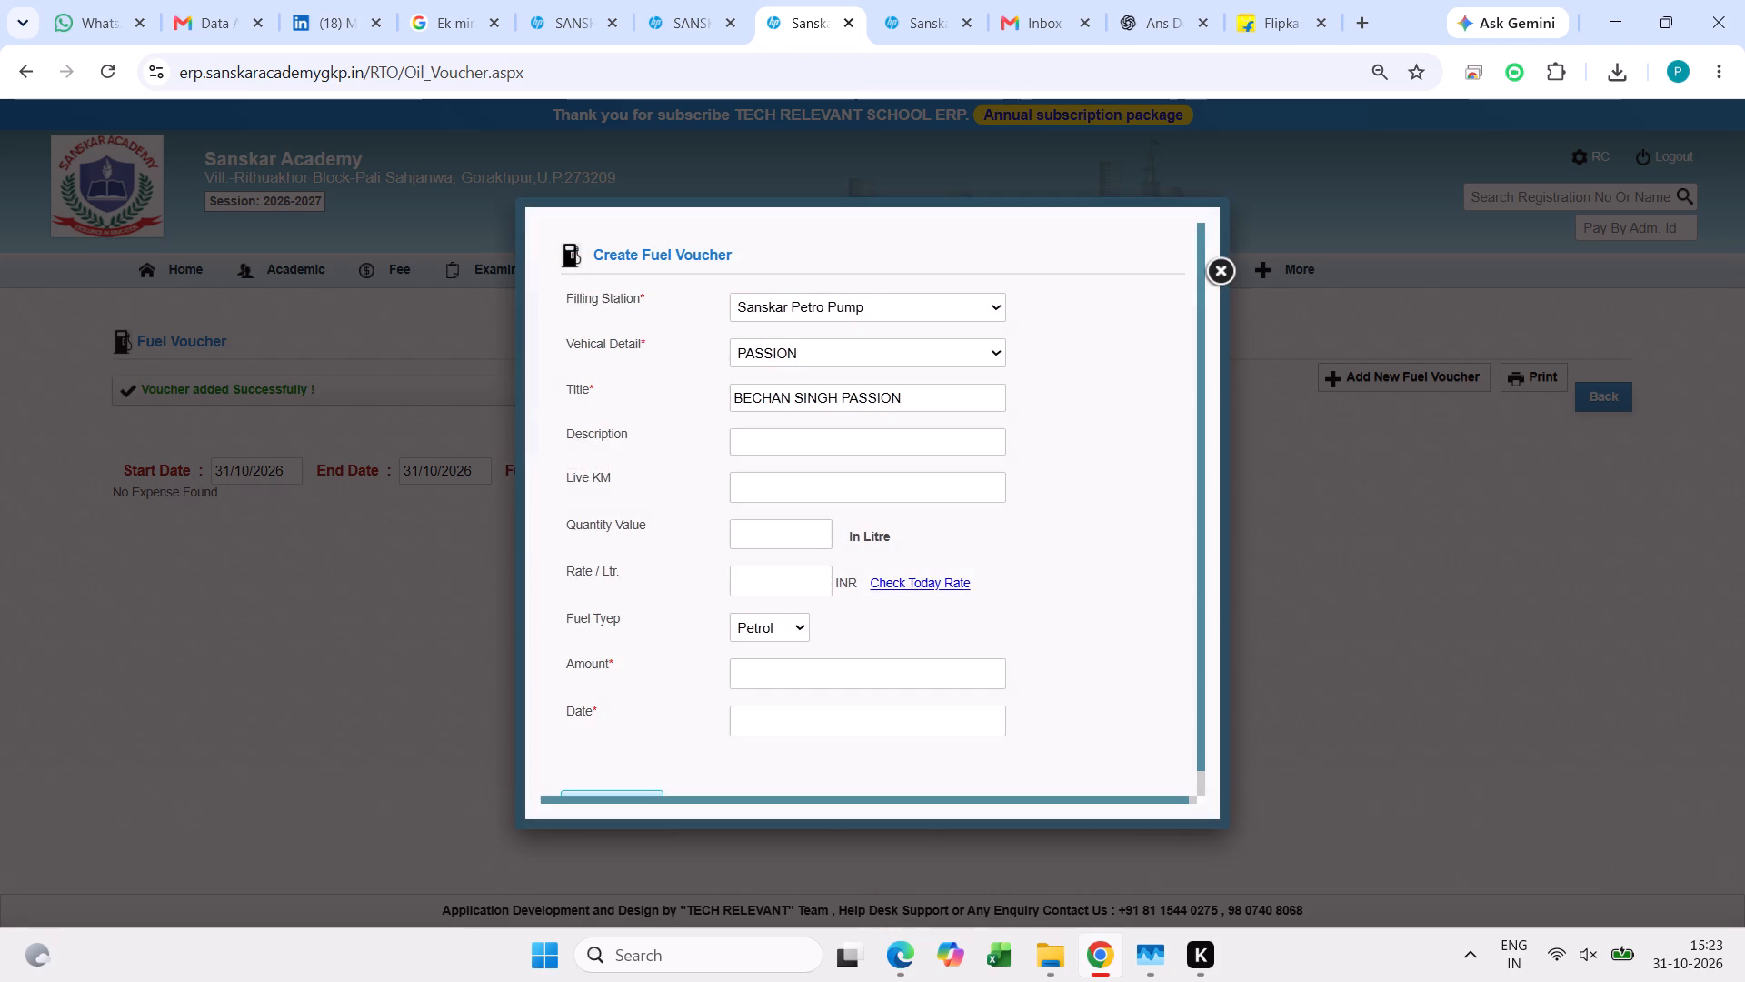
Enter a Live KM of 0000, a quantity of 2 litres and a rate of 102 INR per litre.
key("Tab")
key("Tab")
key("Tab")
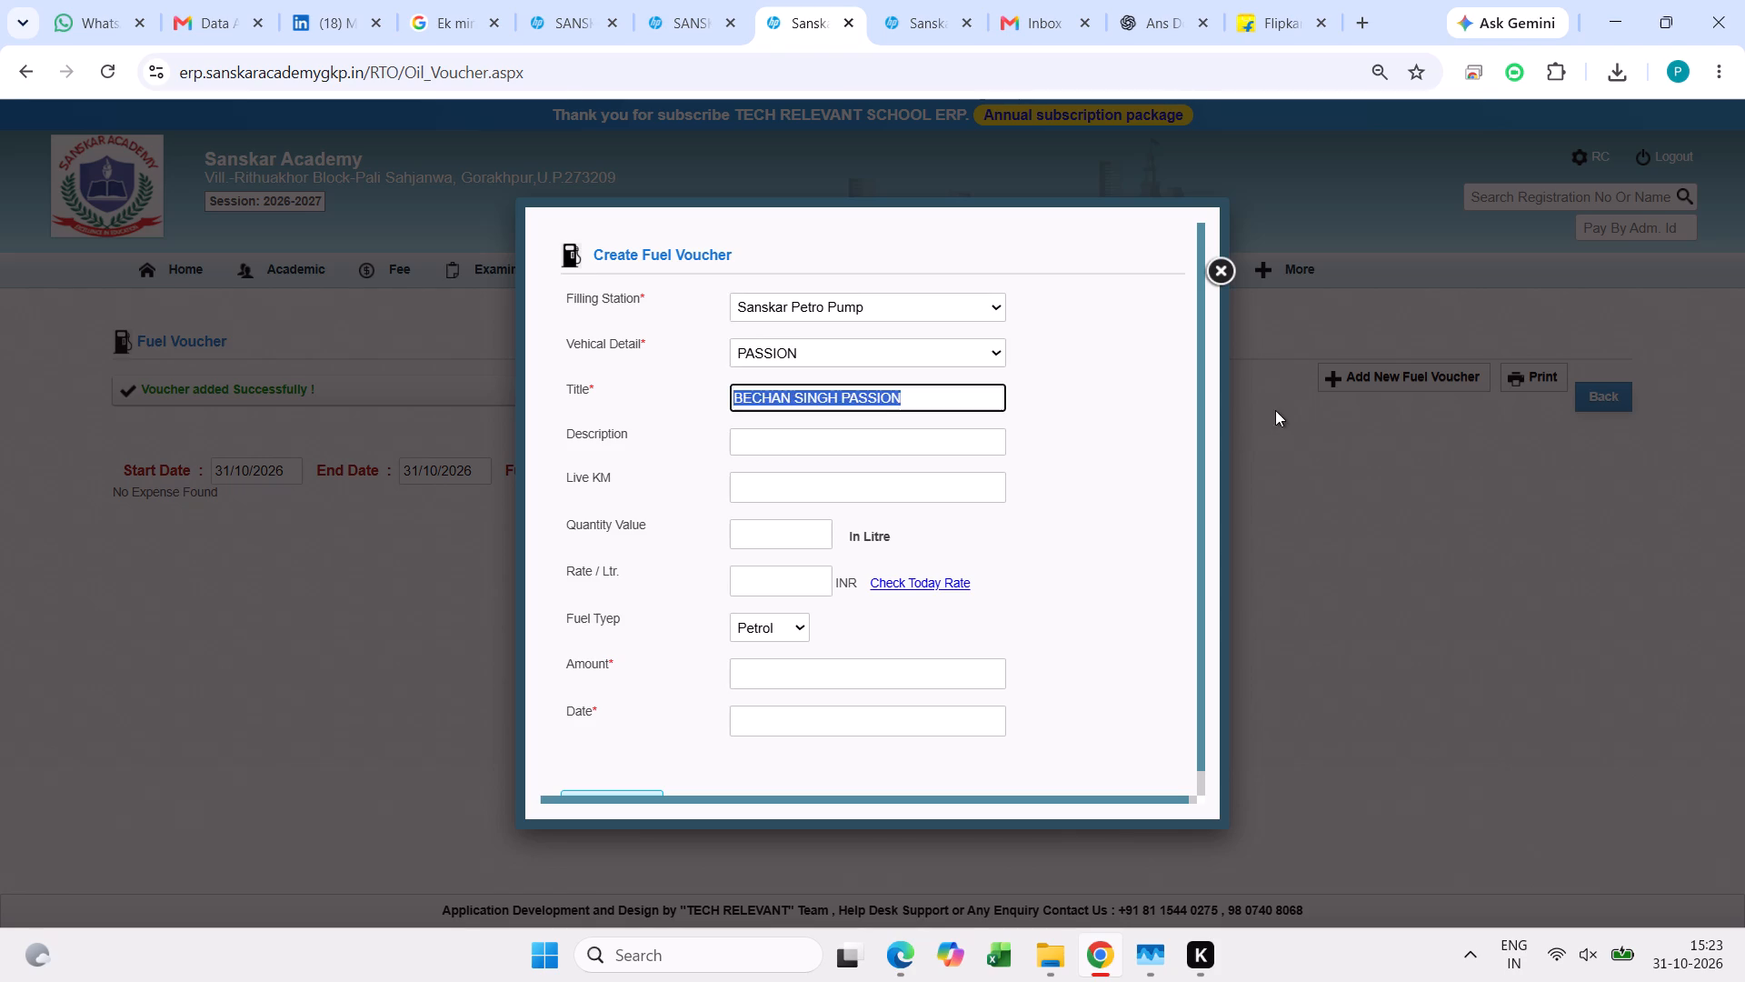
key("Tab")
key("Tab")
type("0000")
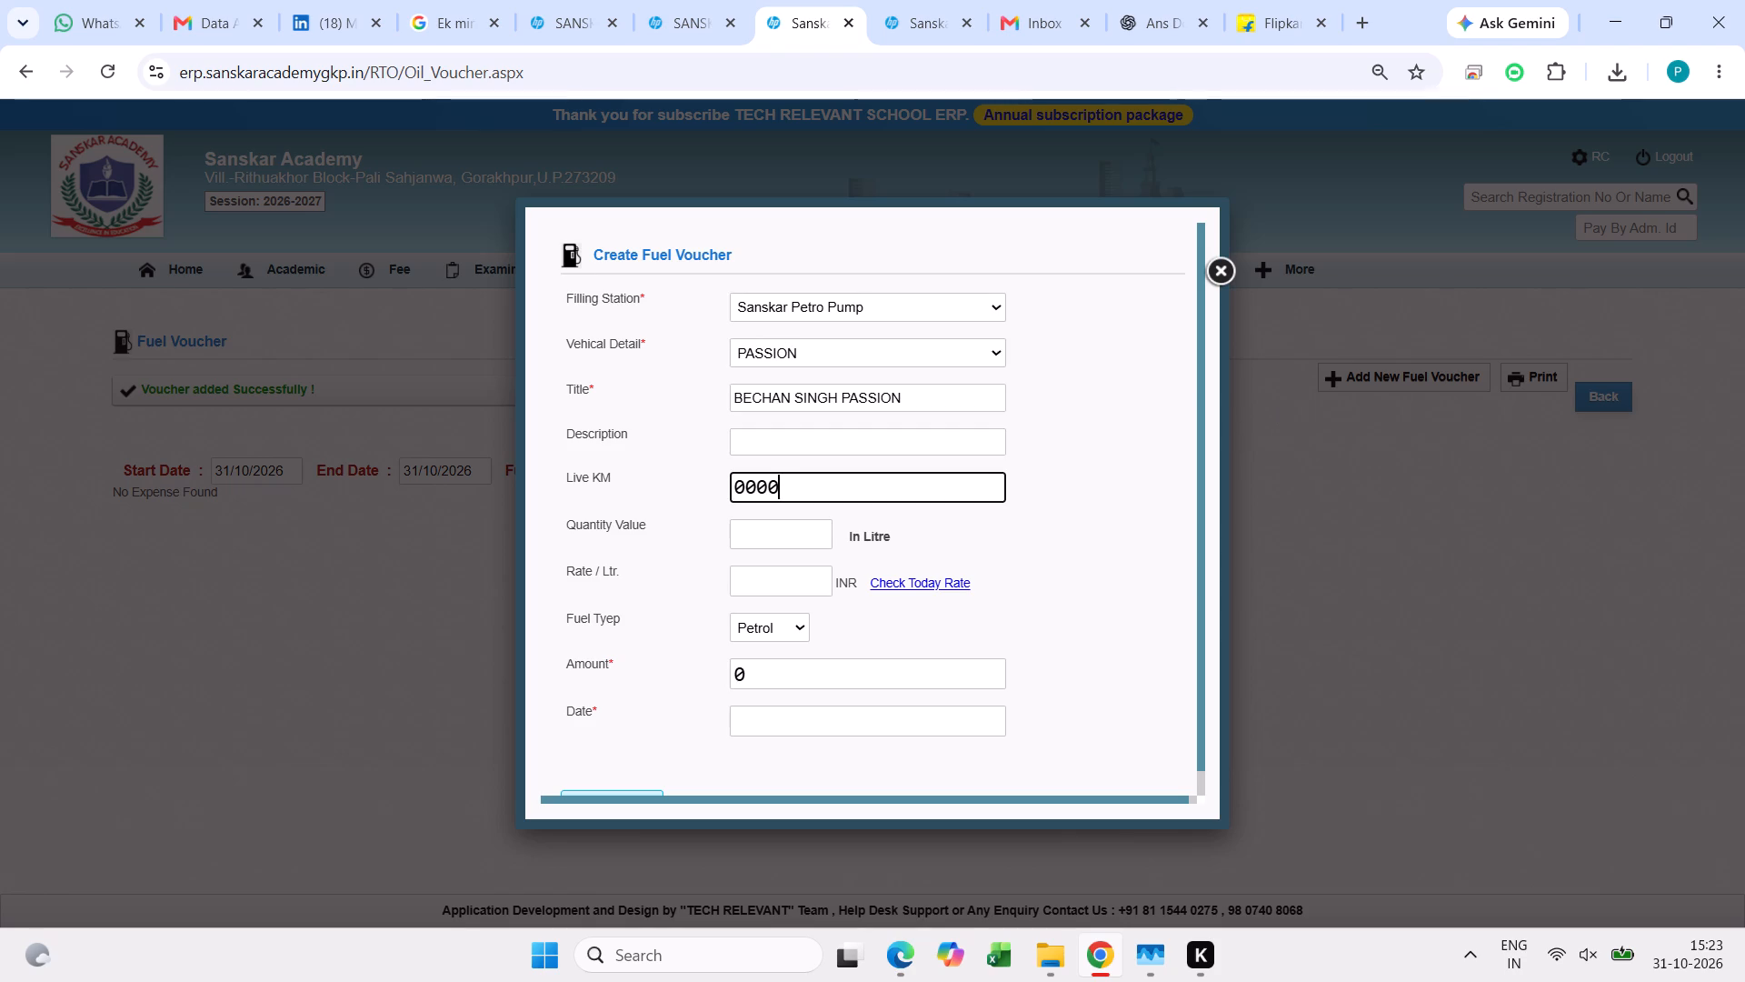
key("Tab")
key("2")
key("Tab")
type("102")
key("Tab")
key("Tab")
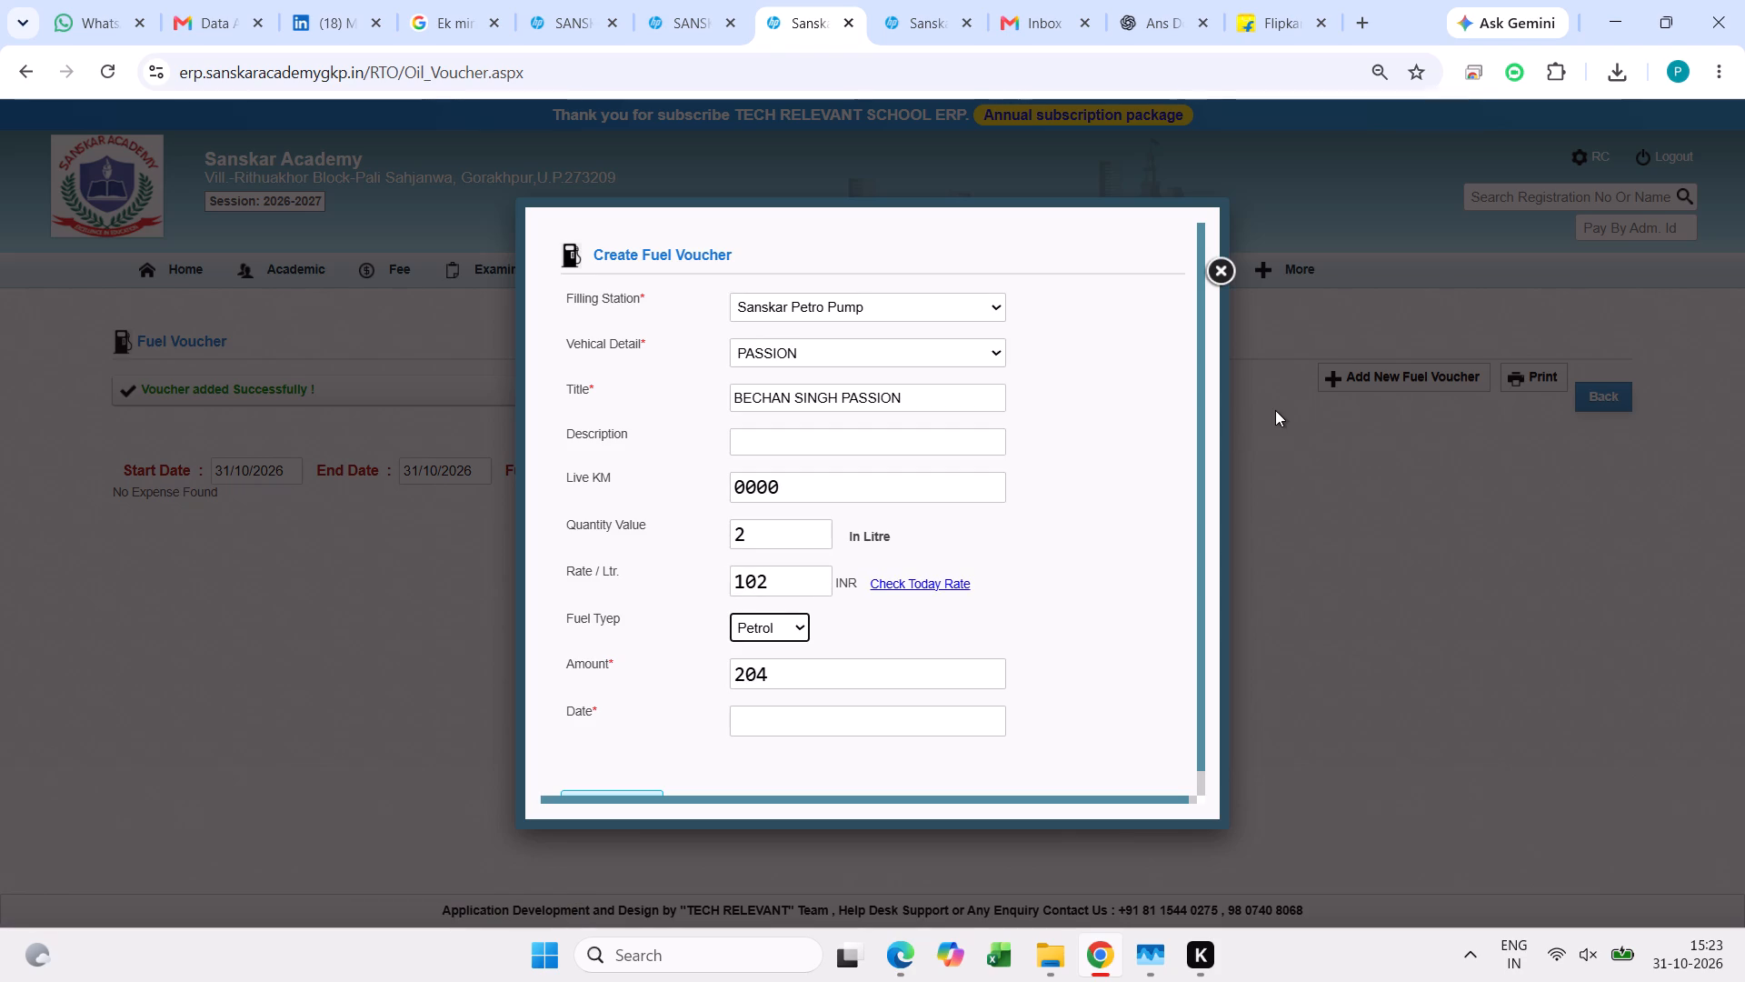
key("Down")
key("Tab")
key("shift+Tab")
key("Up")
Set the voucher date to 21/10/2026 and save the PASSION fuel voucher.
key("Tab")
key("Tab")
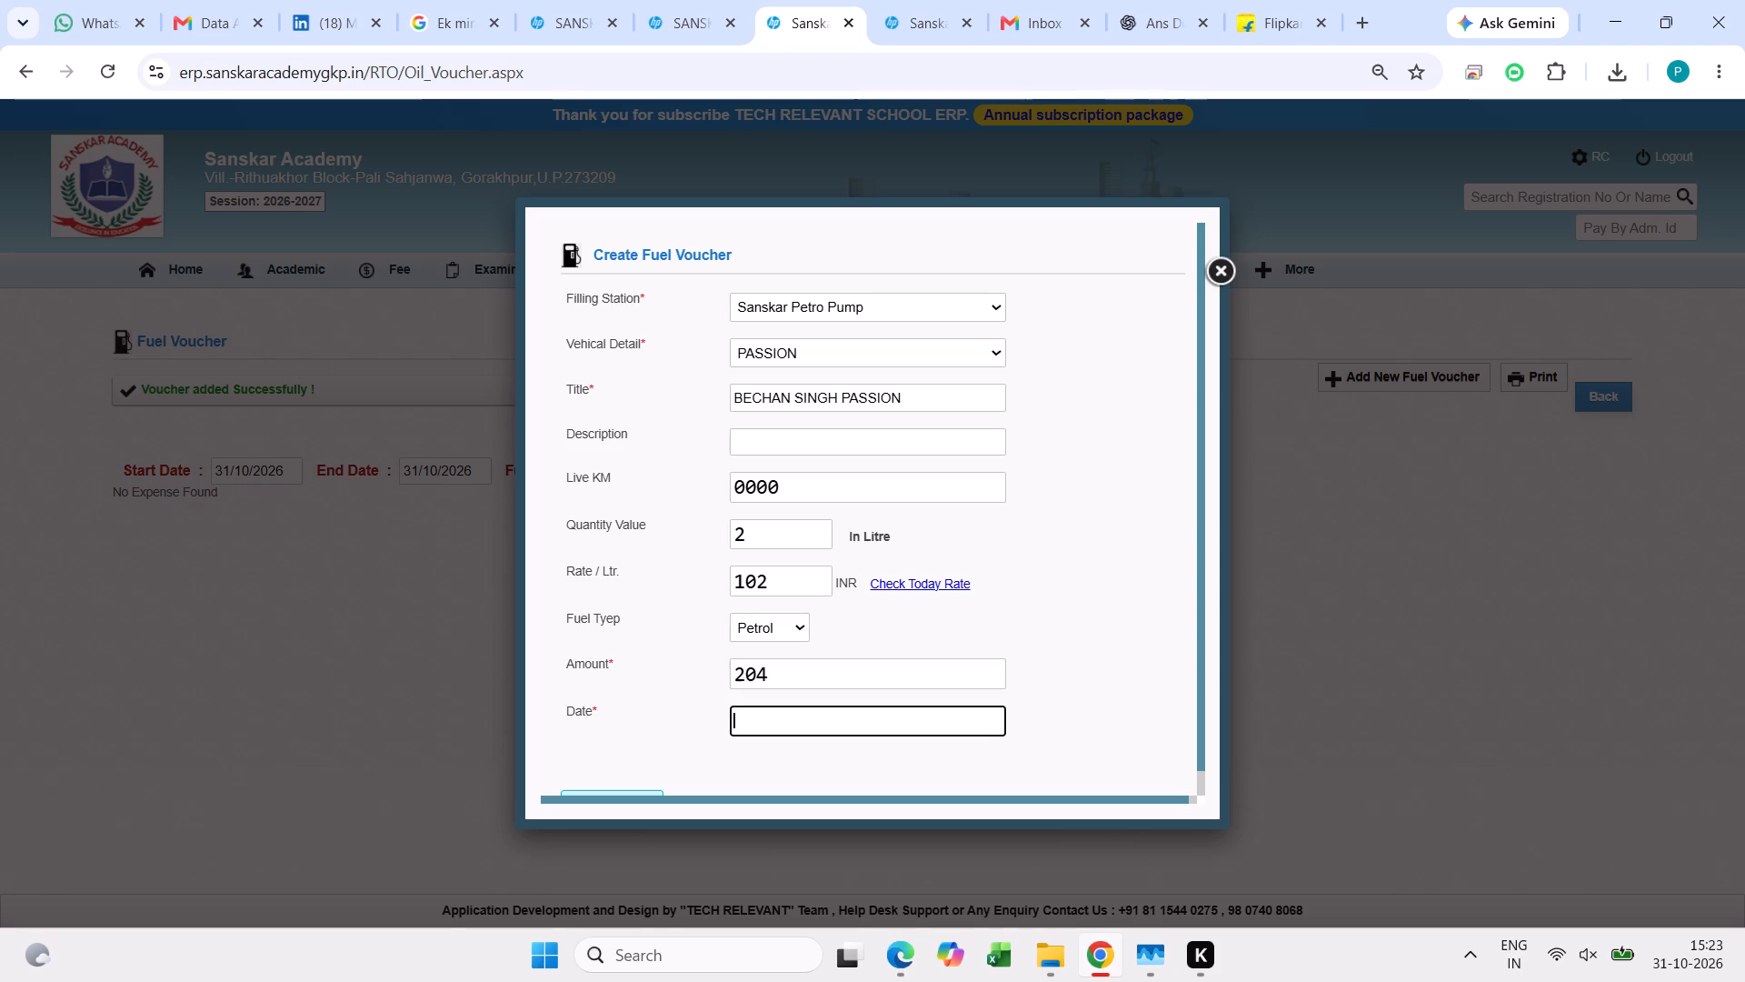
type("21")
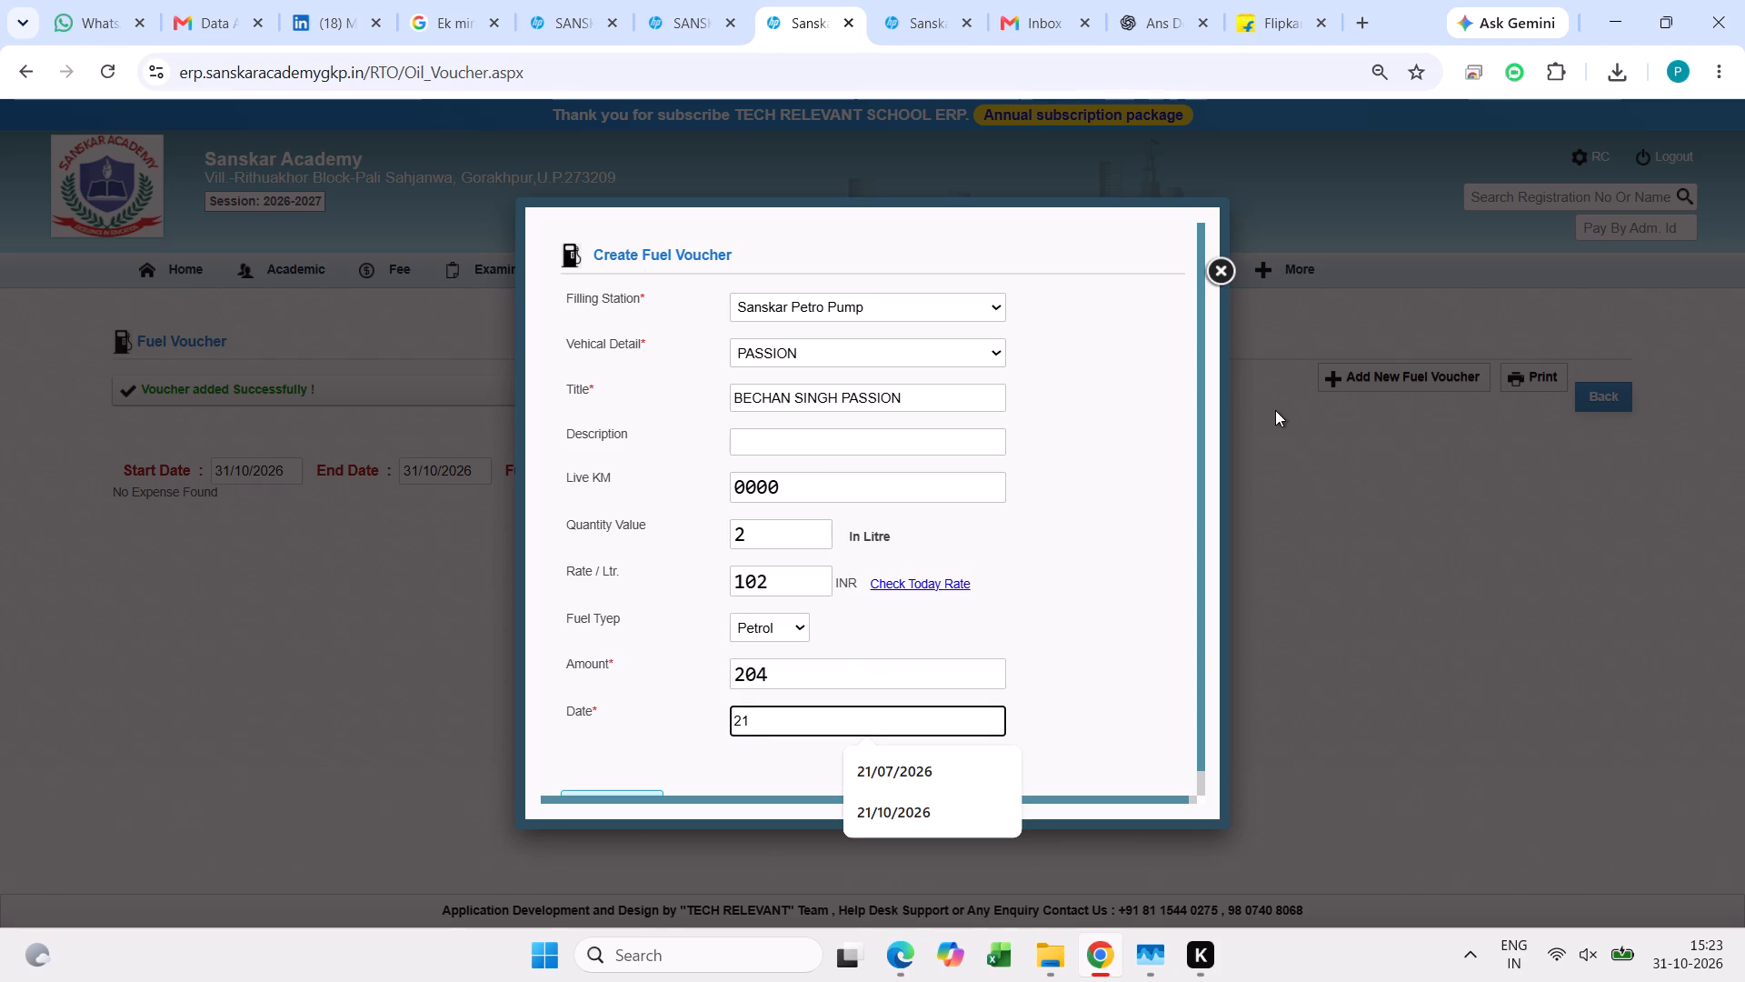
key("Down")
key("Down")
key("Tab")
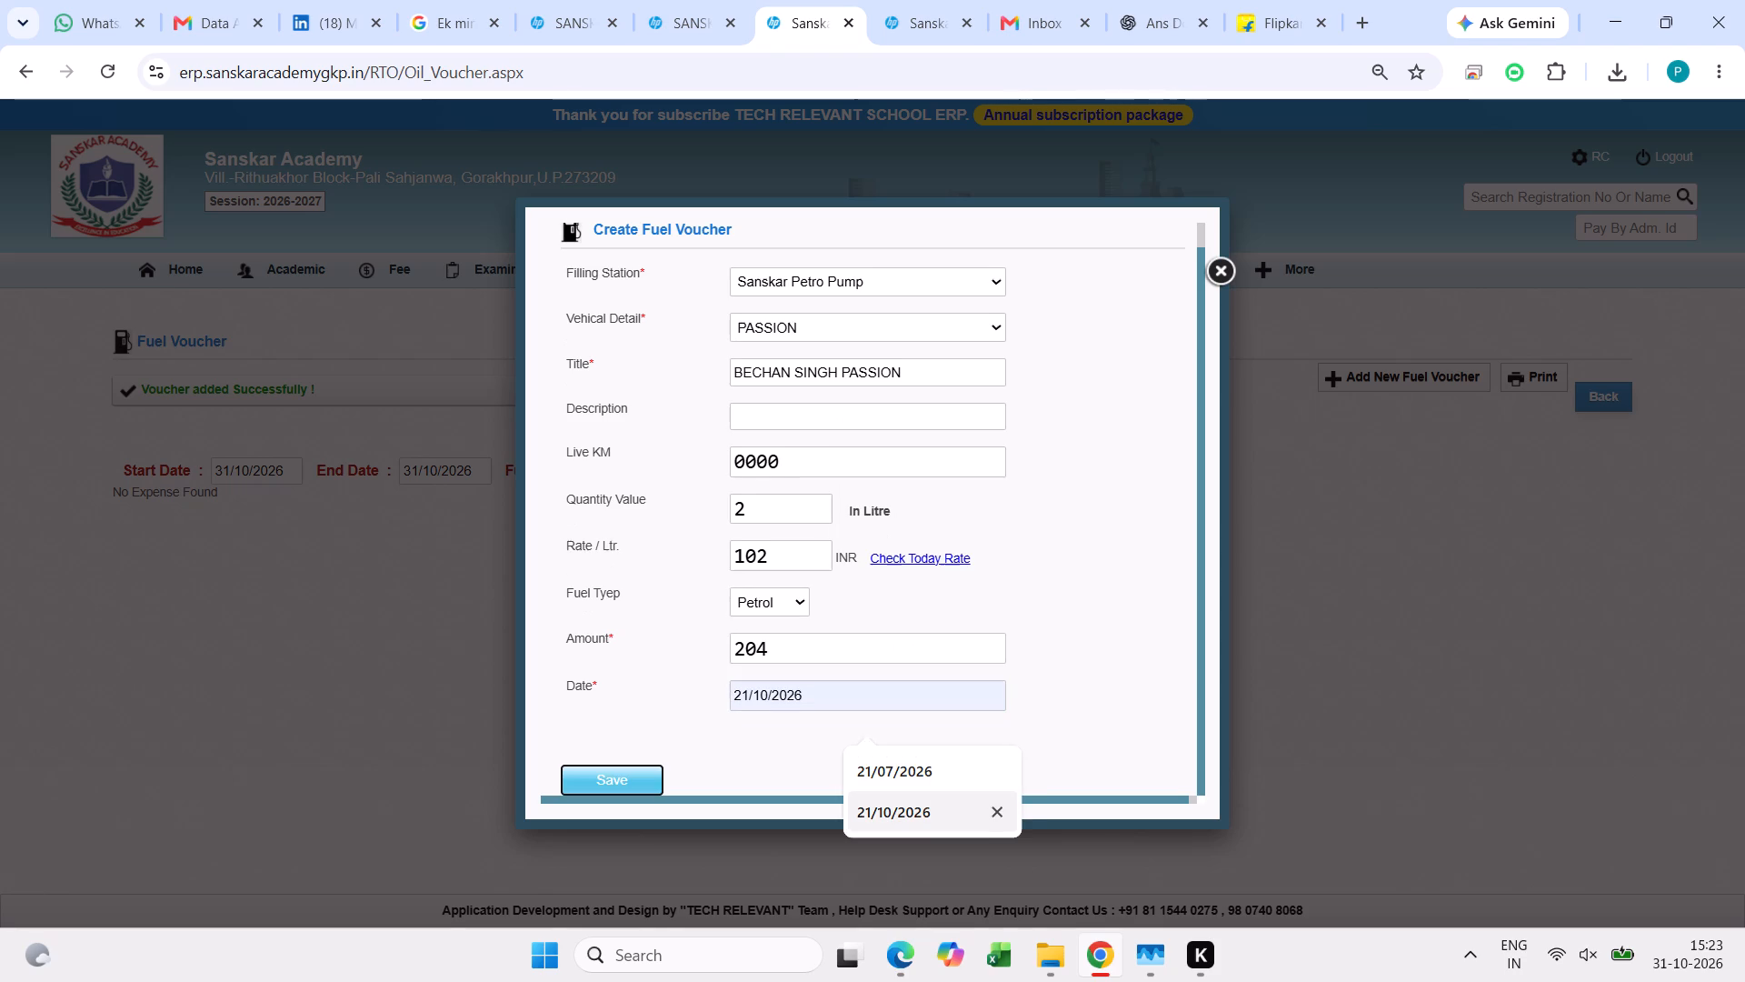
key("Return")
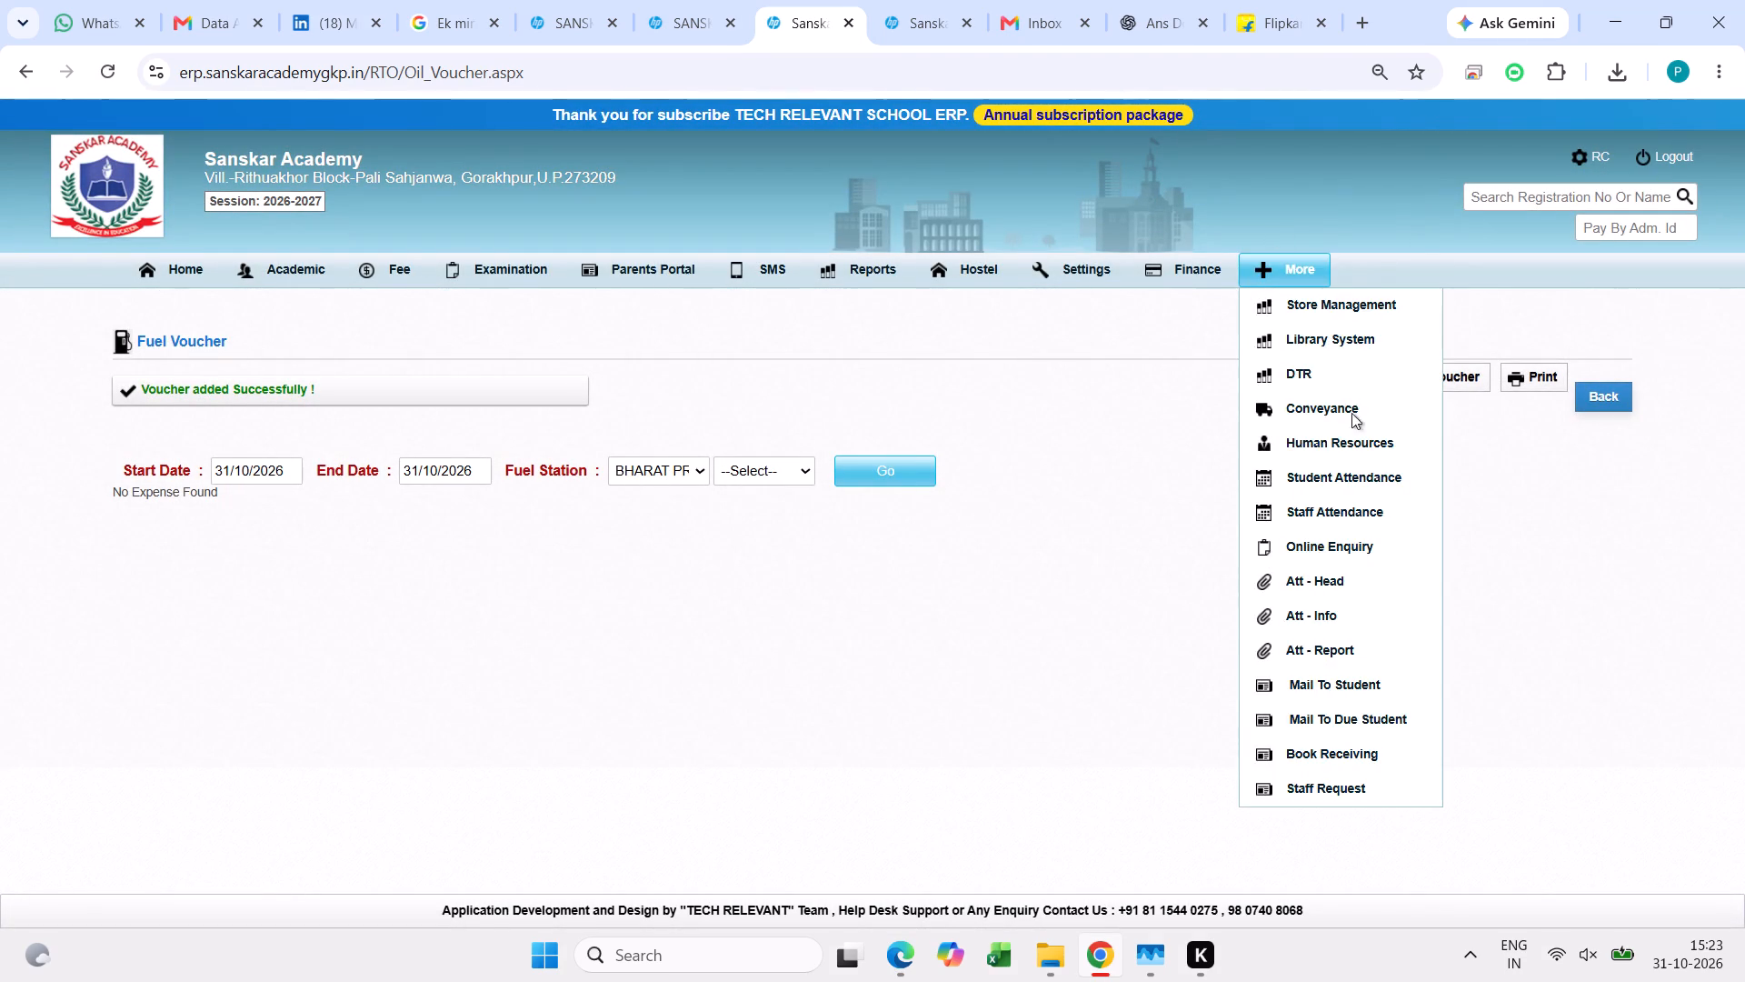
left_click(1391, 384)
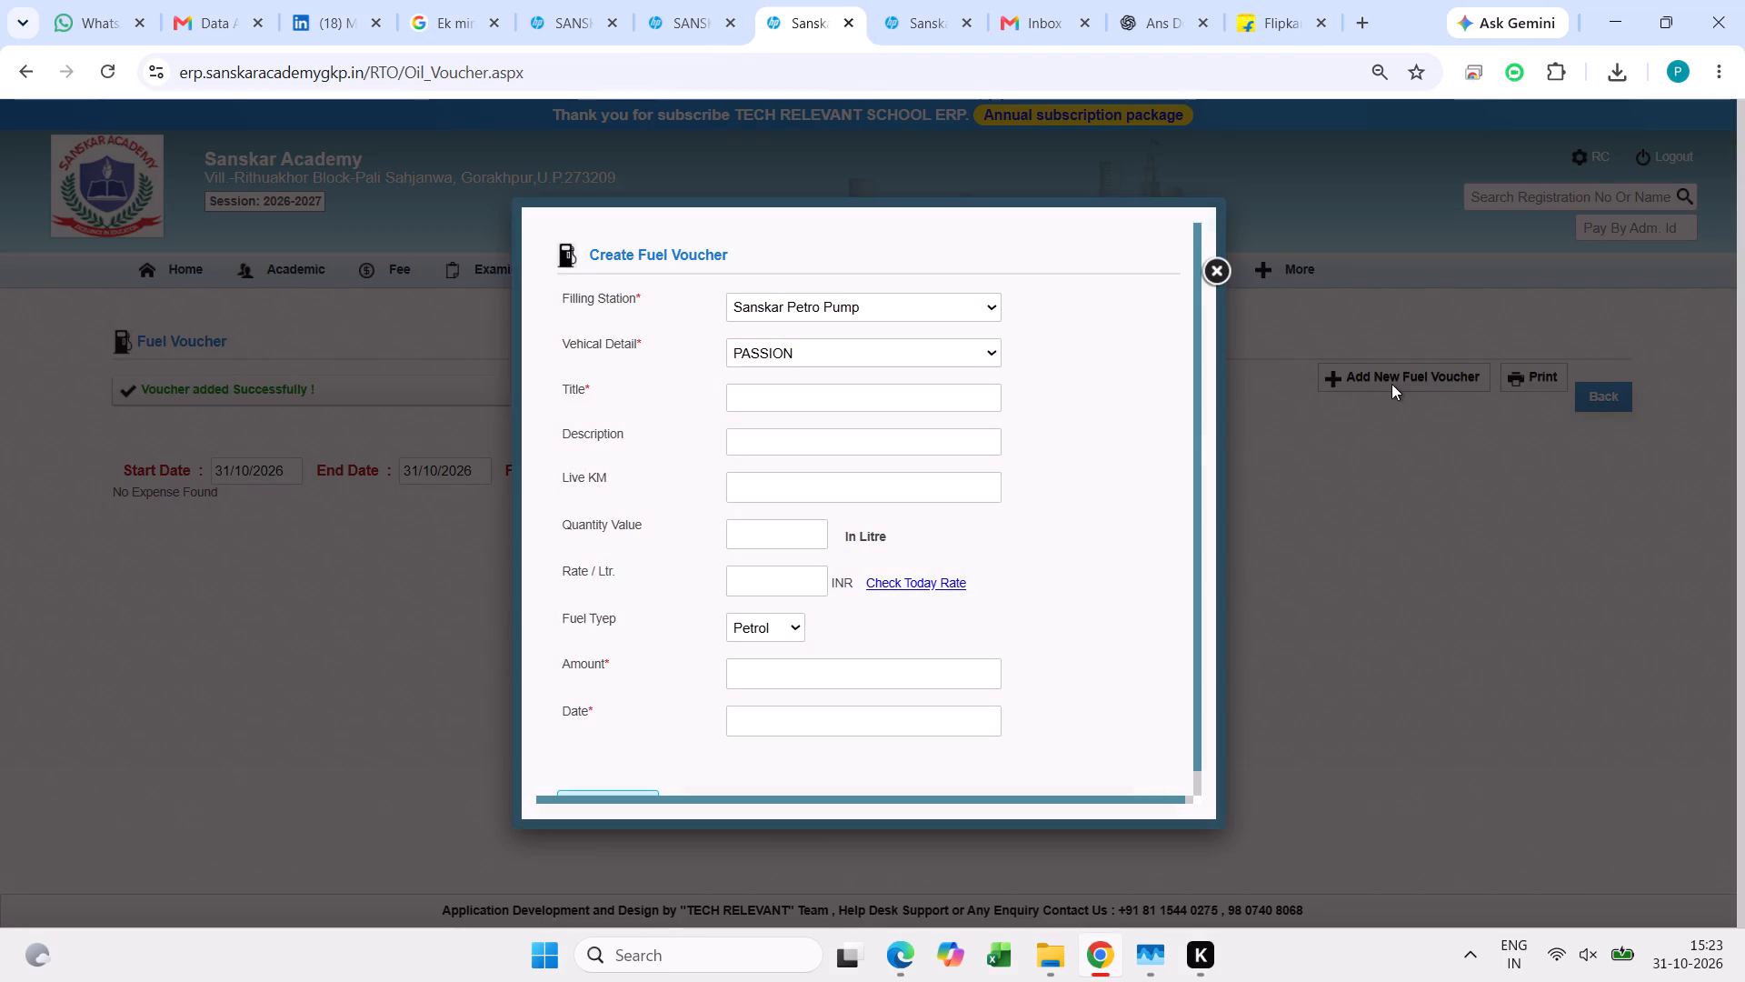
left_click(872, 350)
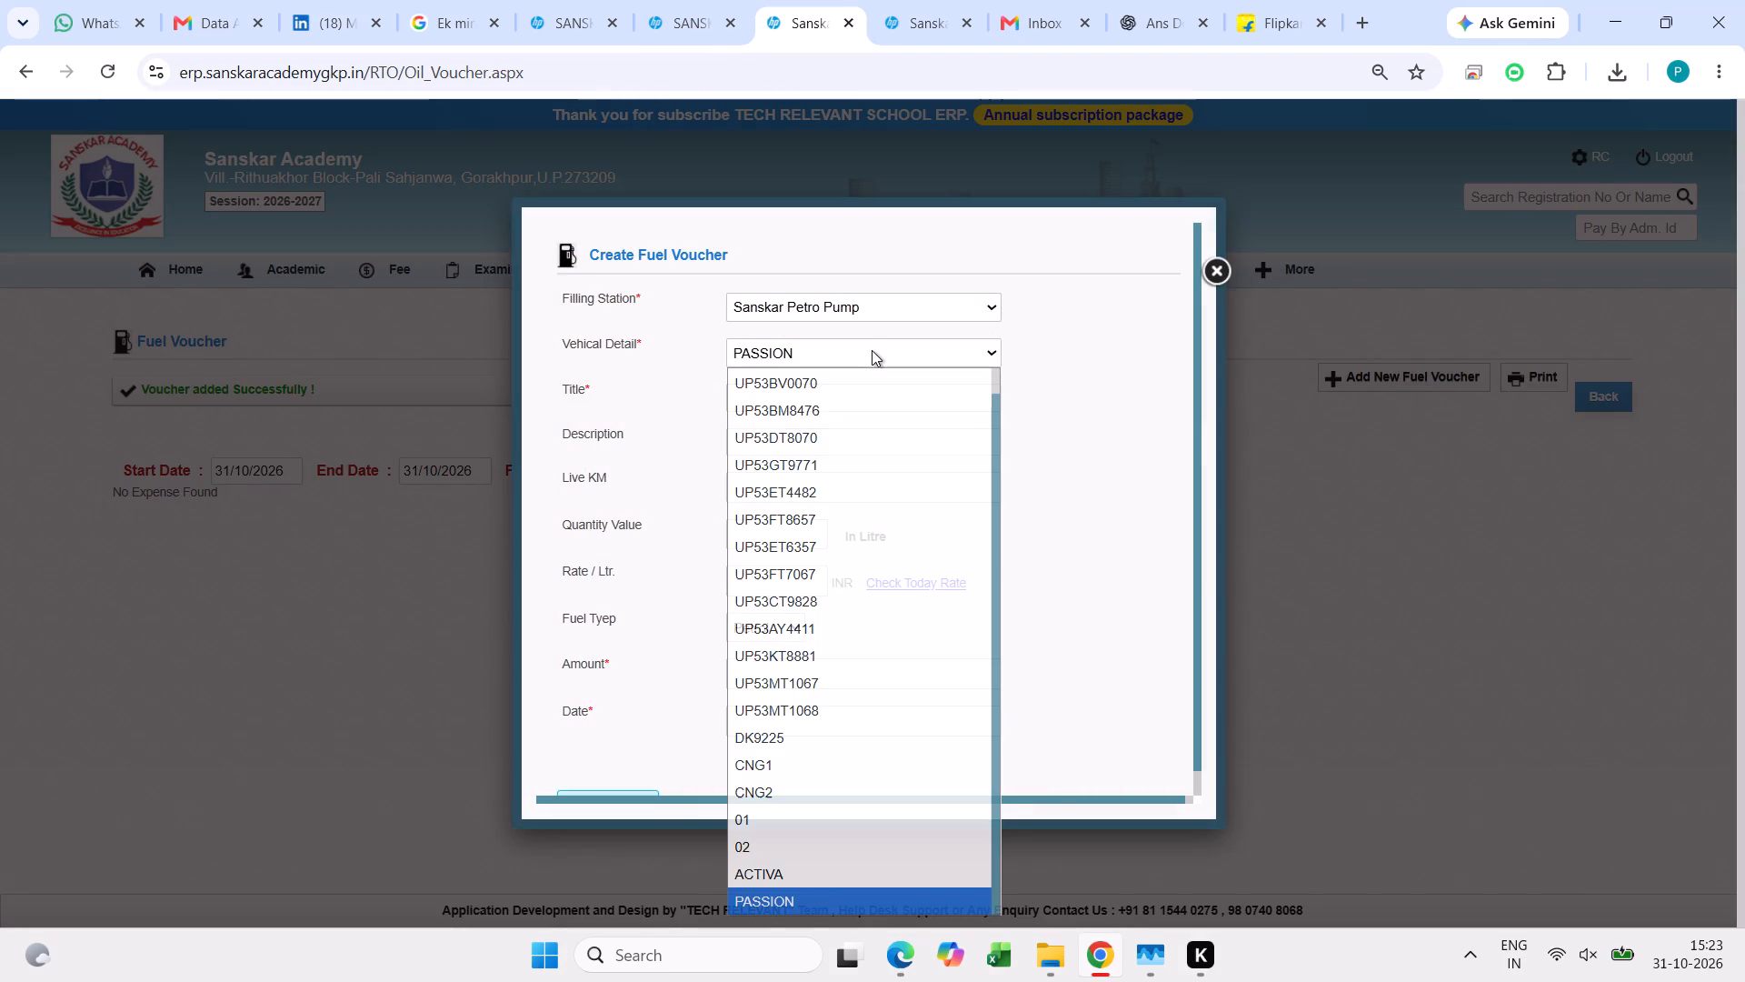
left_click(830, 564)
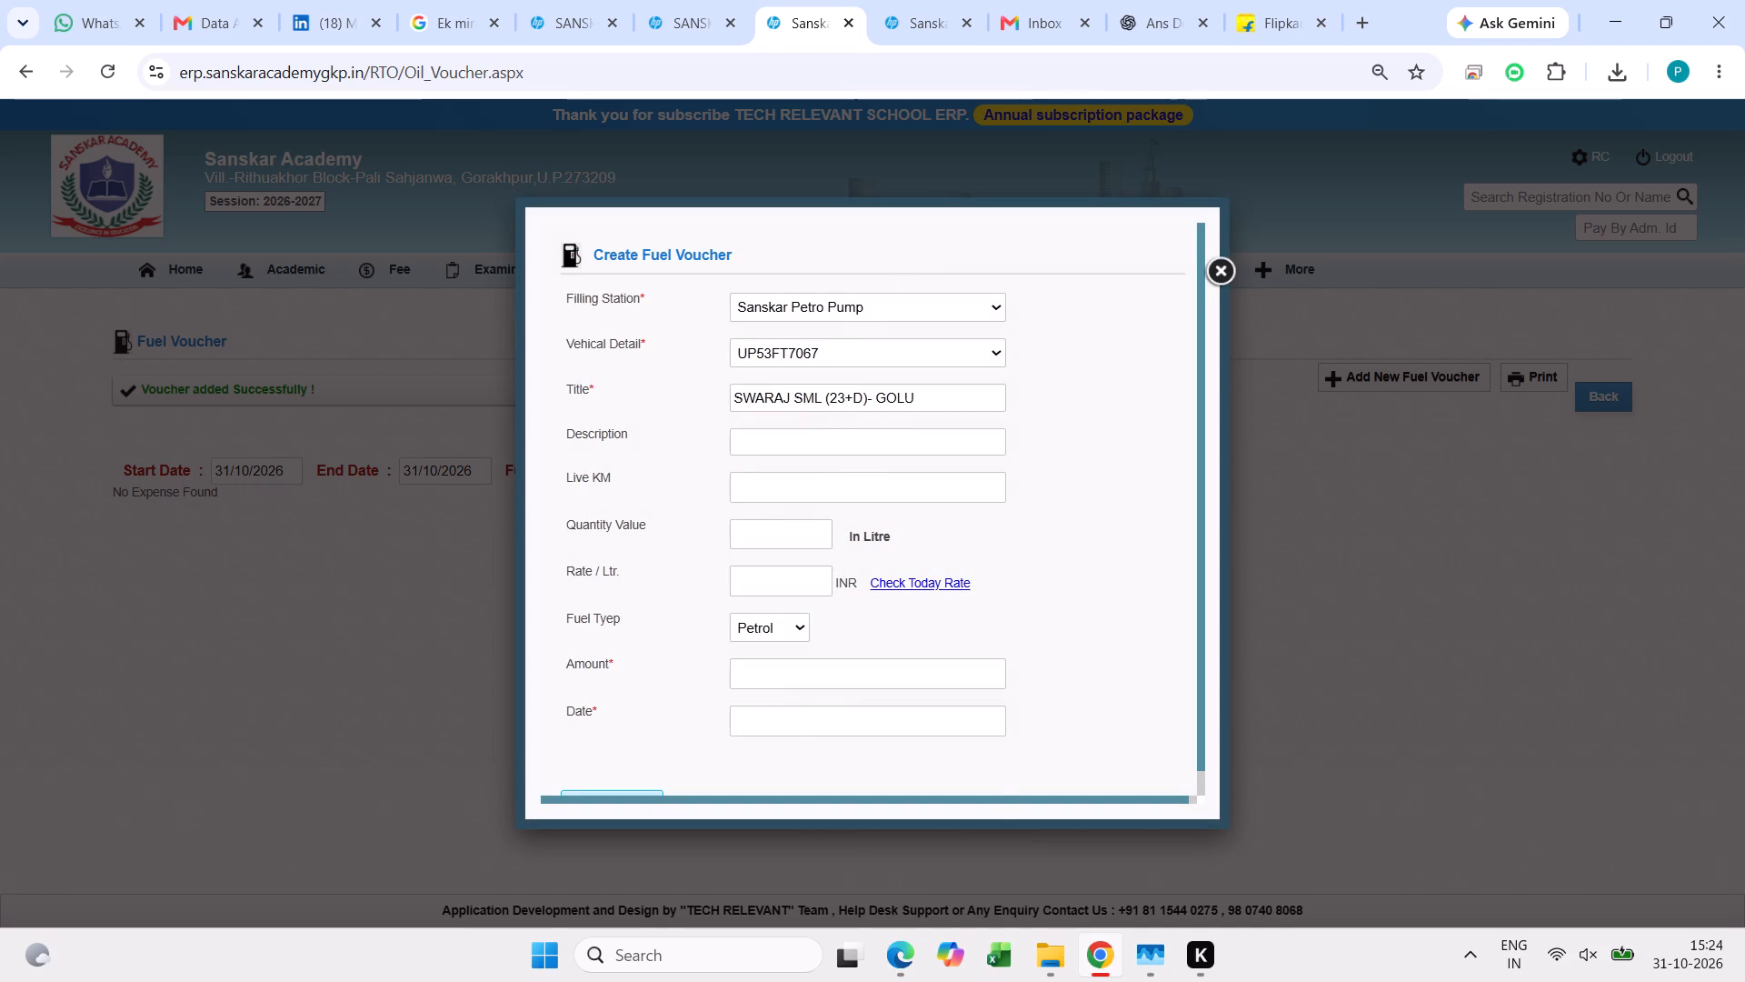
left_click(827, 348)
left_click(869, 578)
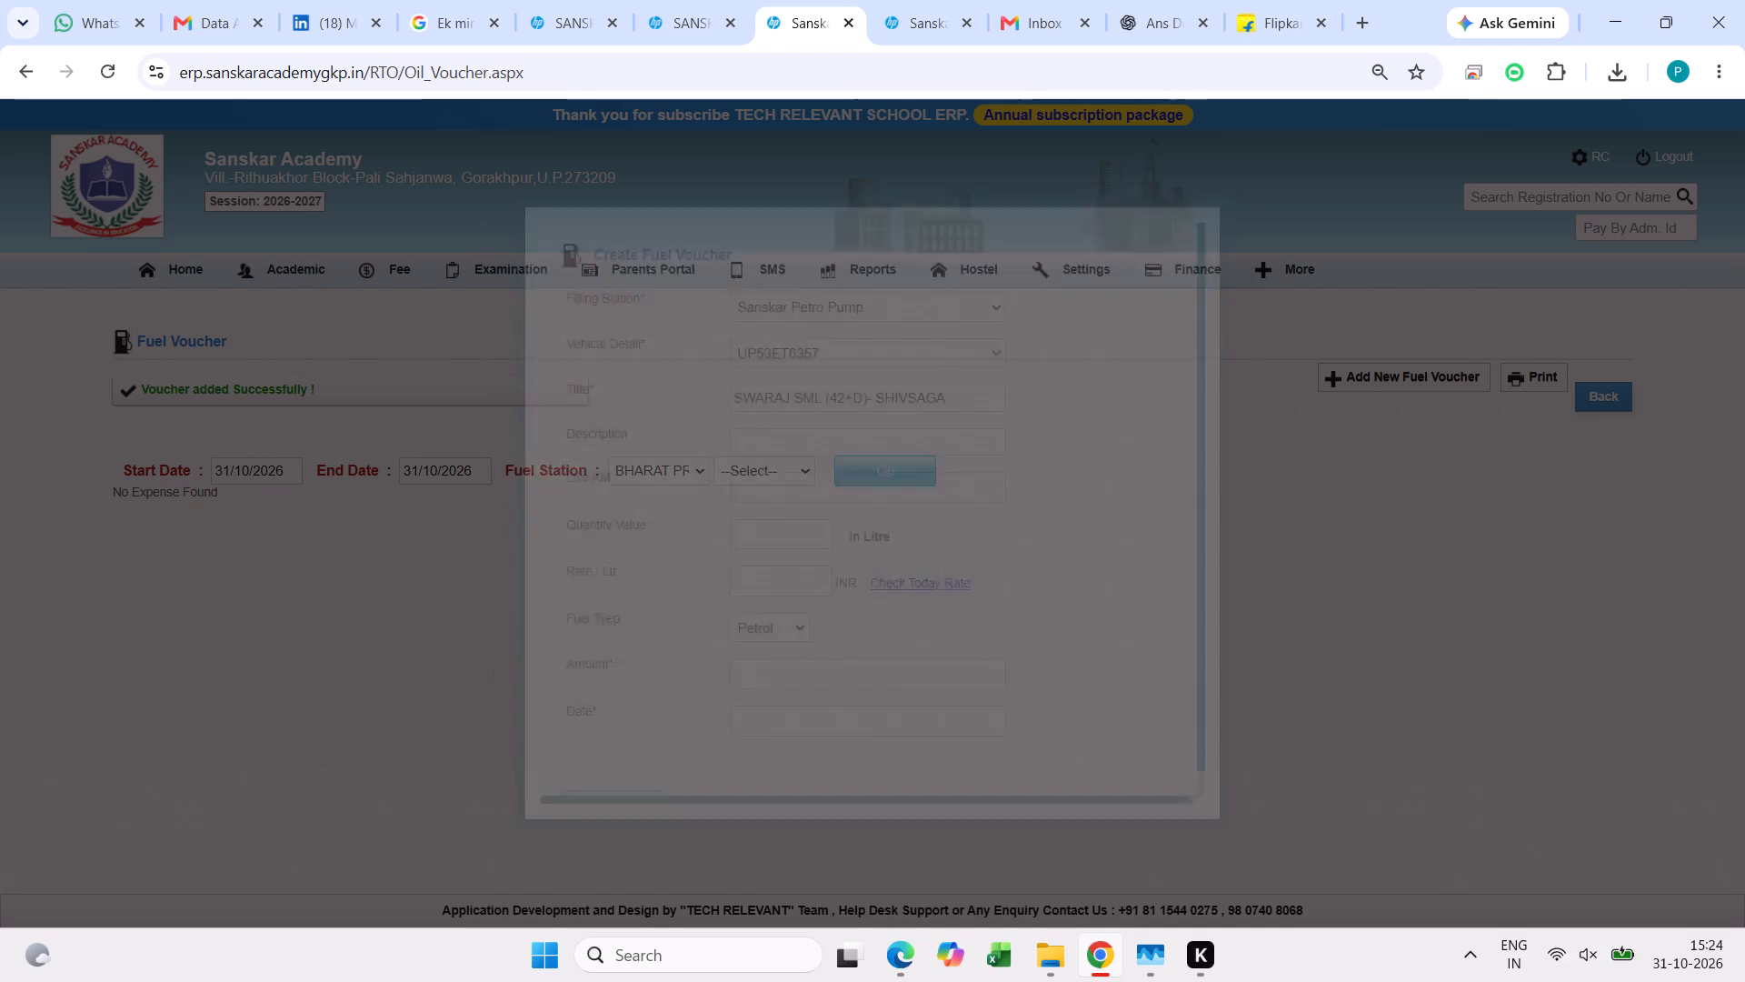
key("Tab")
key("Tab")
key("Tab")
key("Tab")
key("Tab")
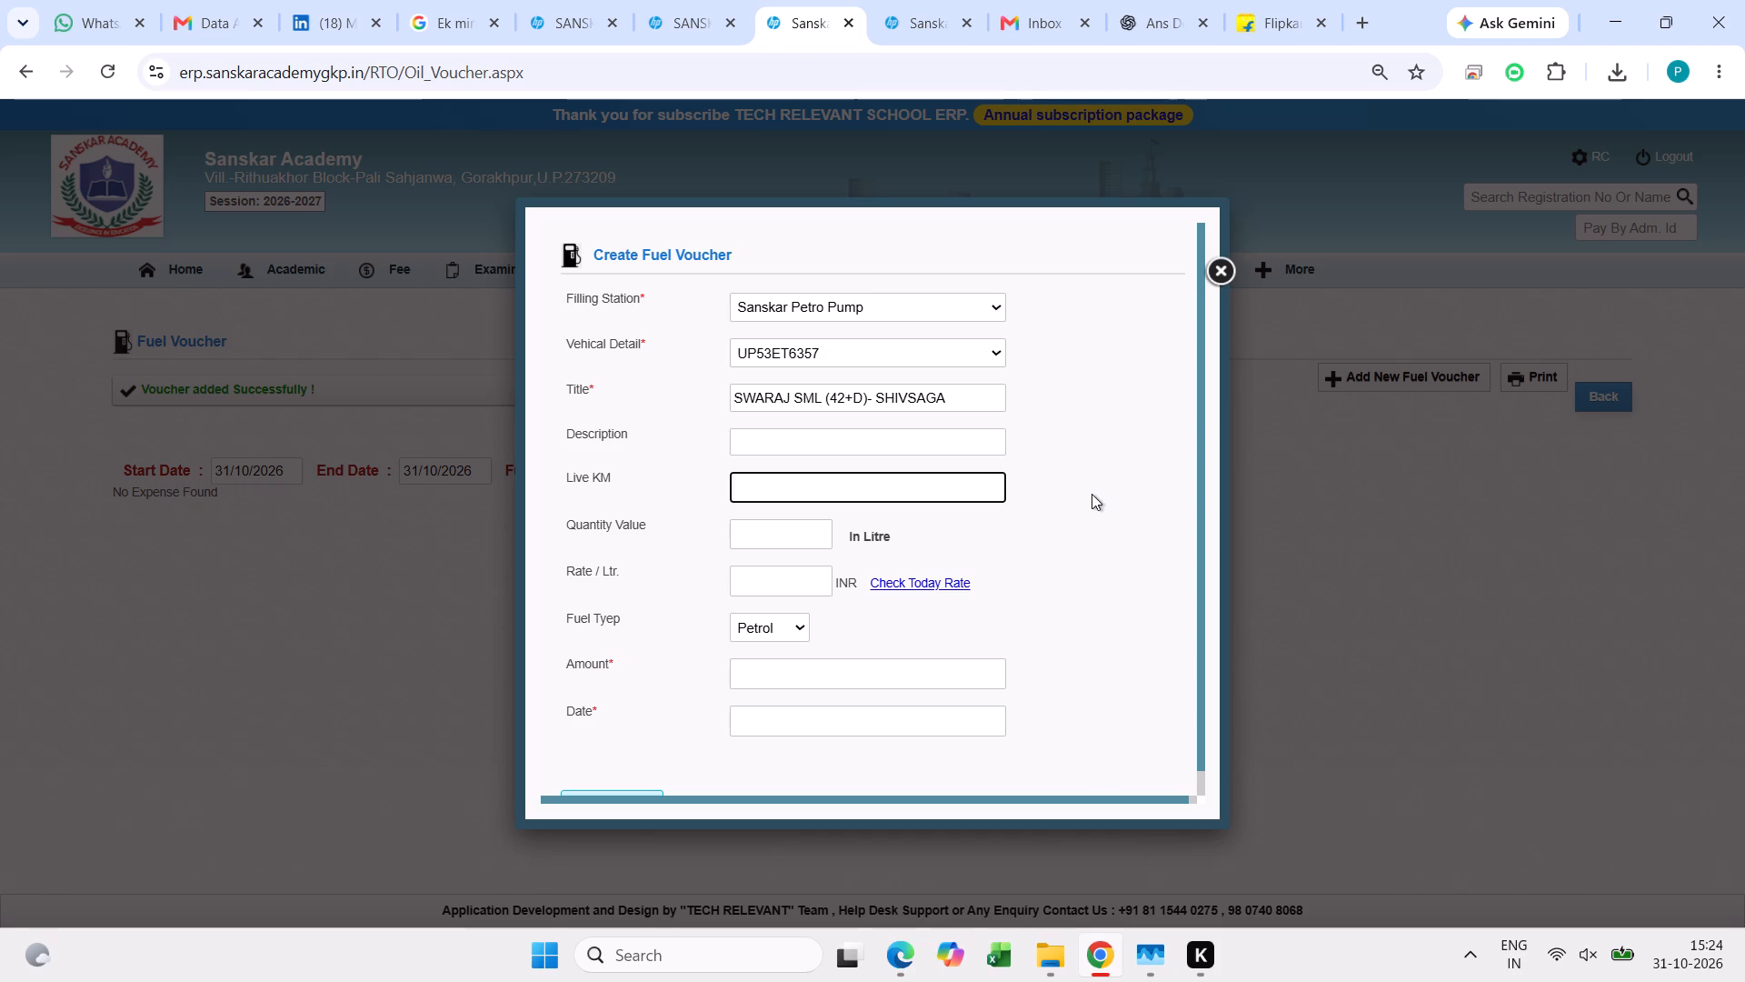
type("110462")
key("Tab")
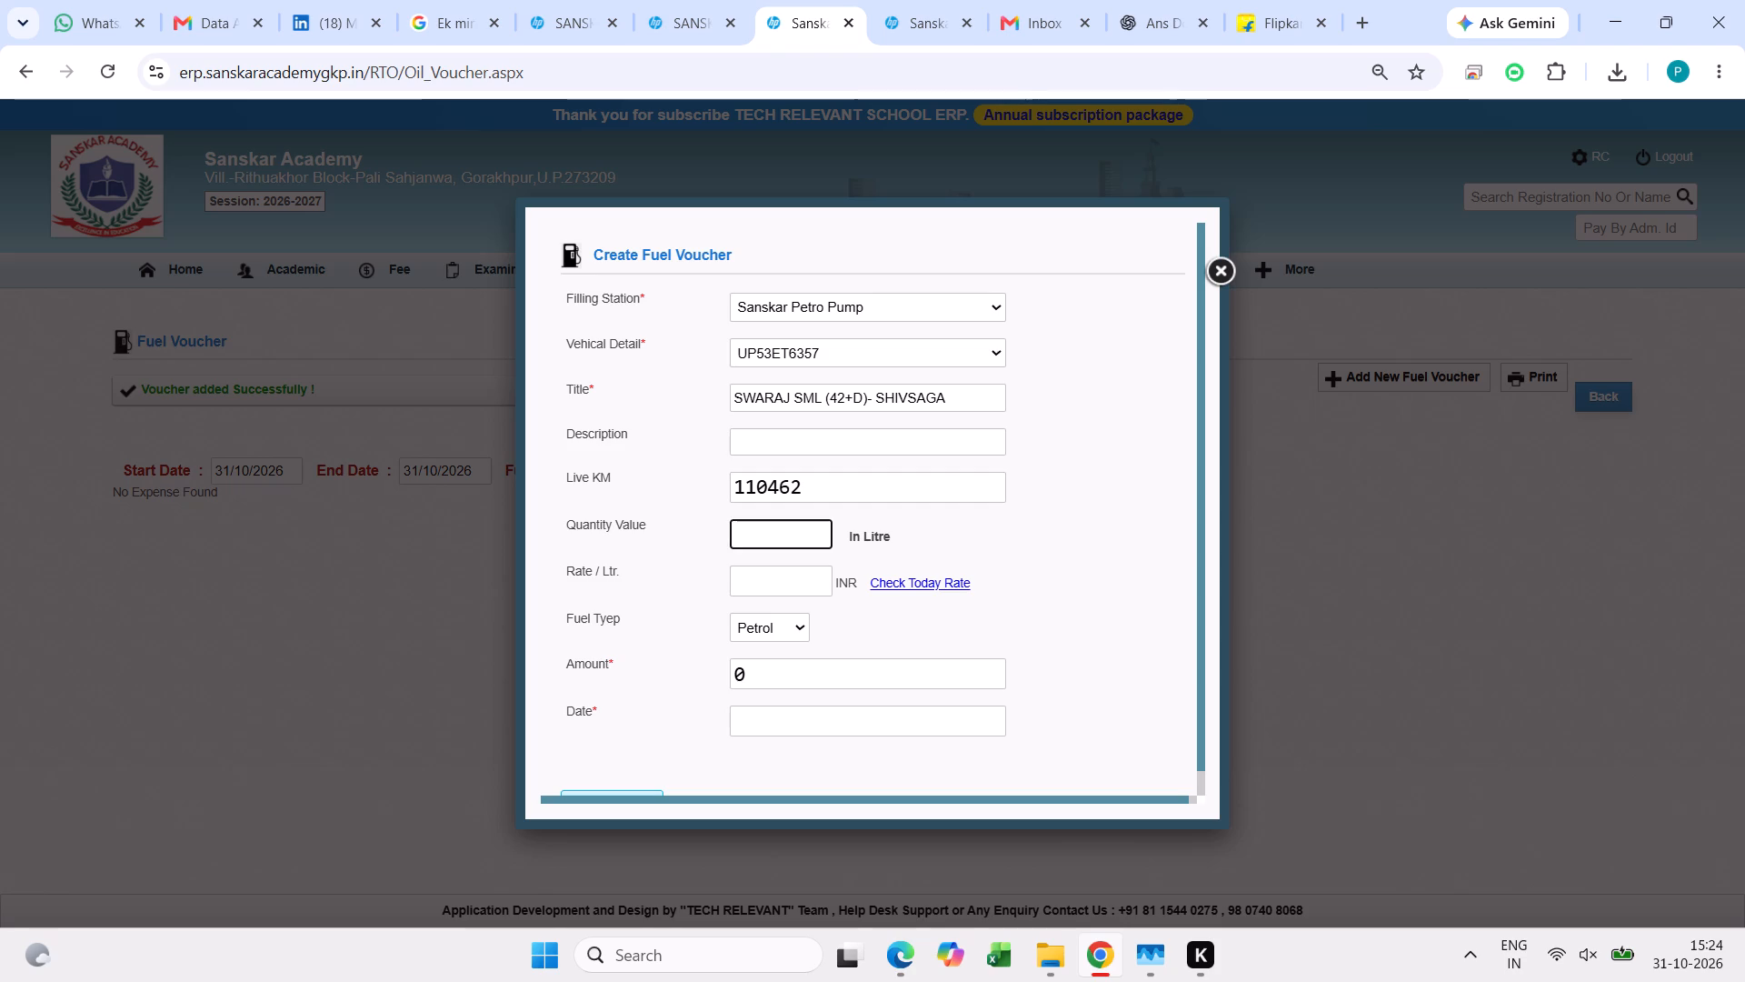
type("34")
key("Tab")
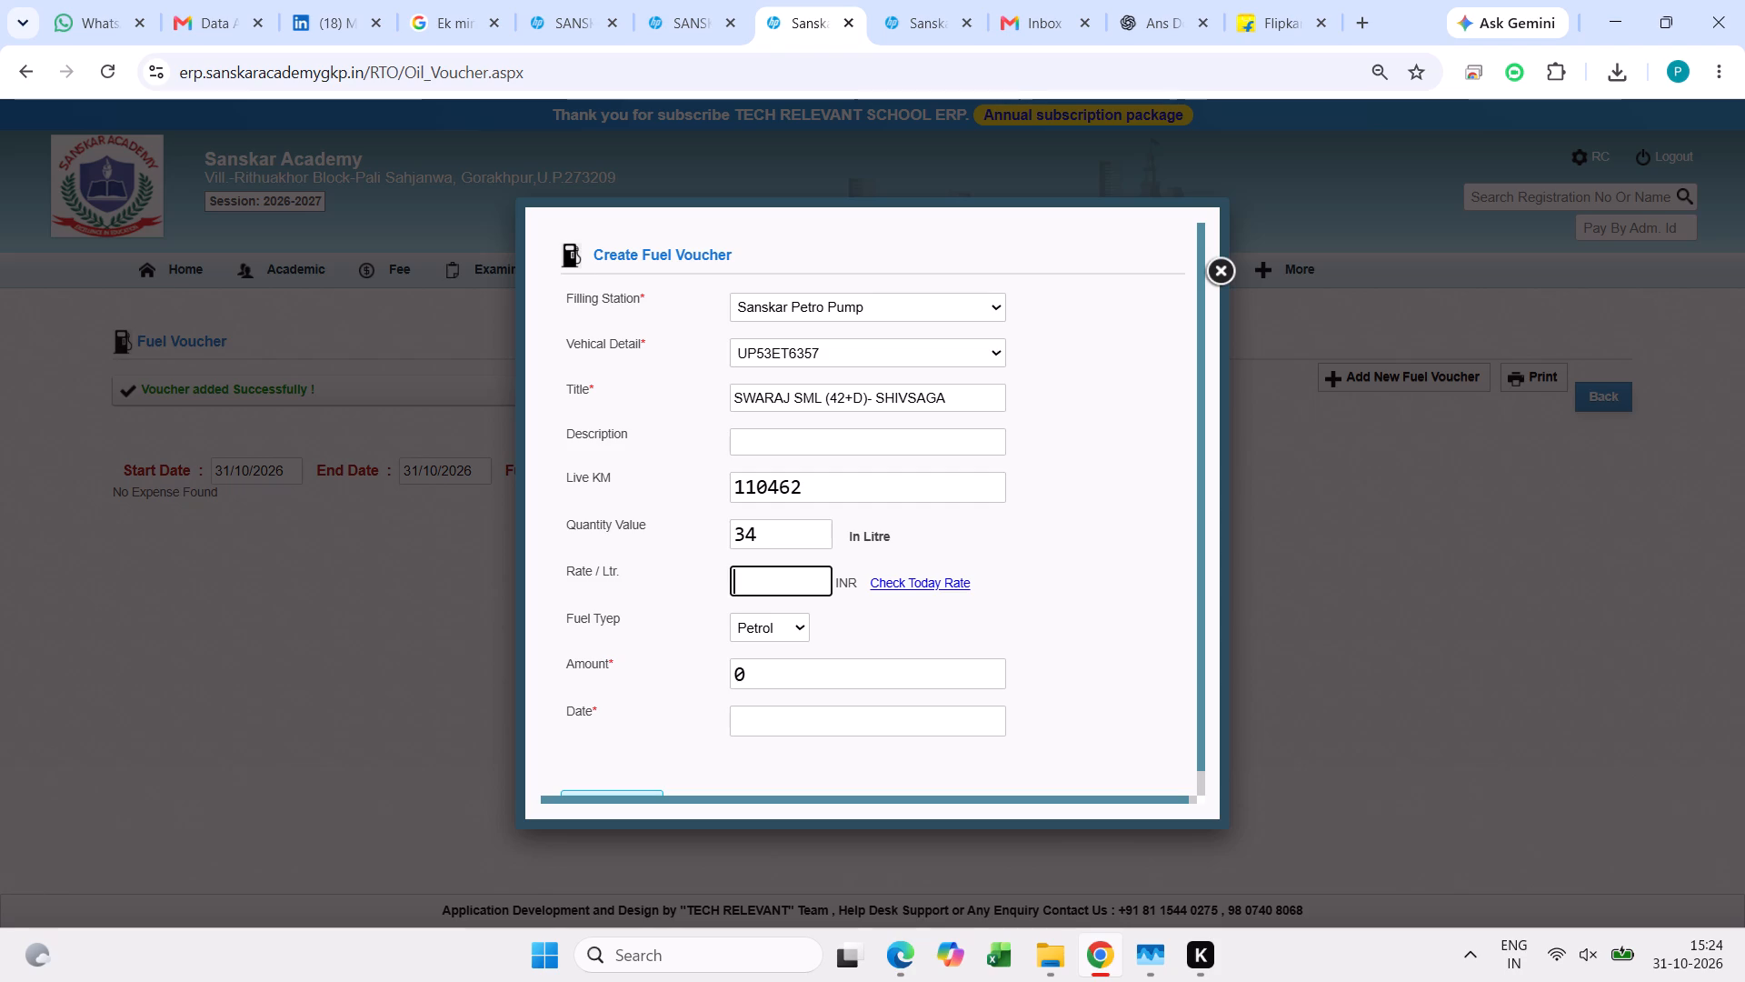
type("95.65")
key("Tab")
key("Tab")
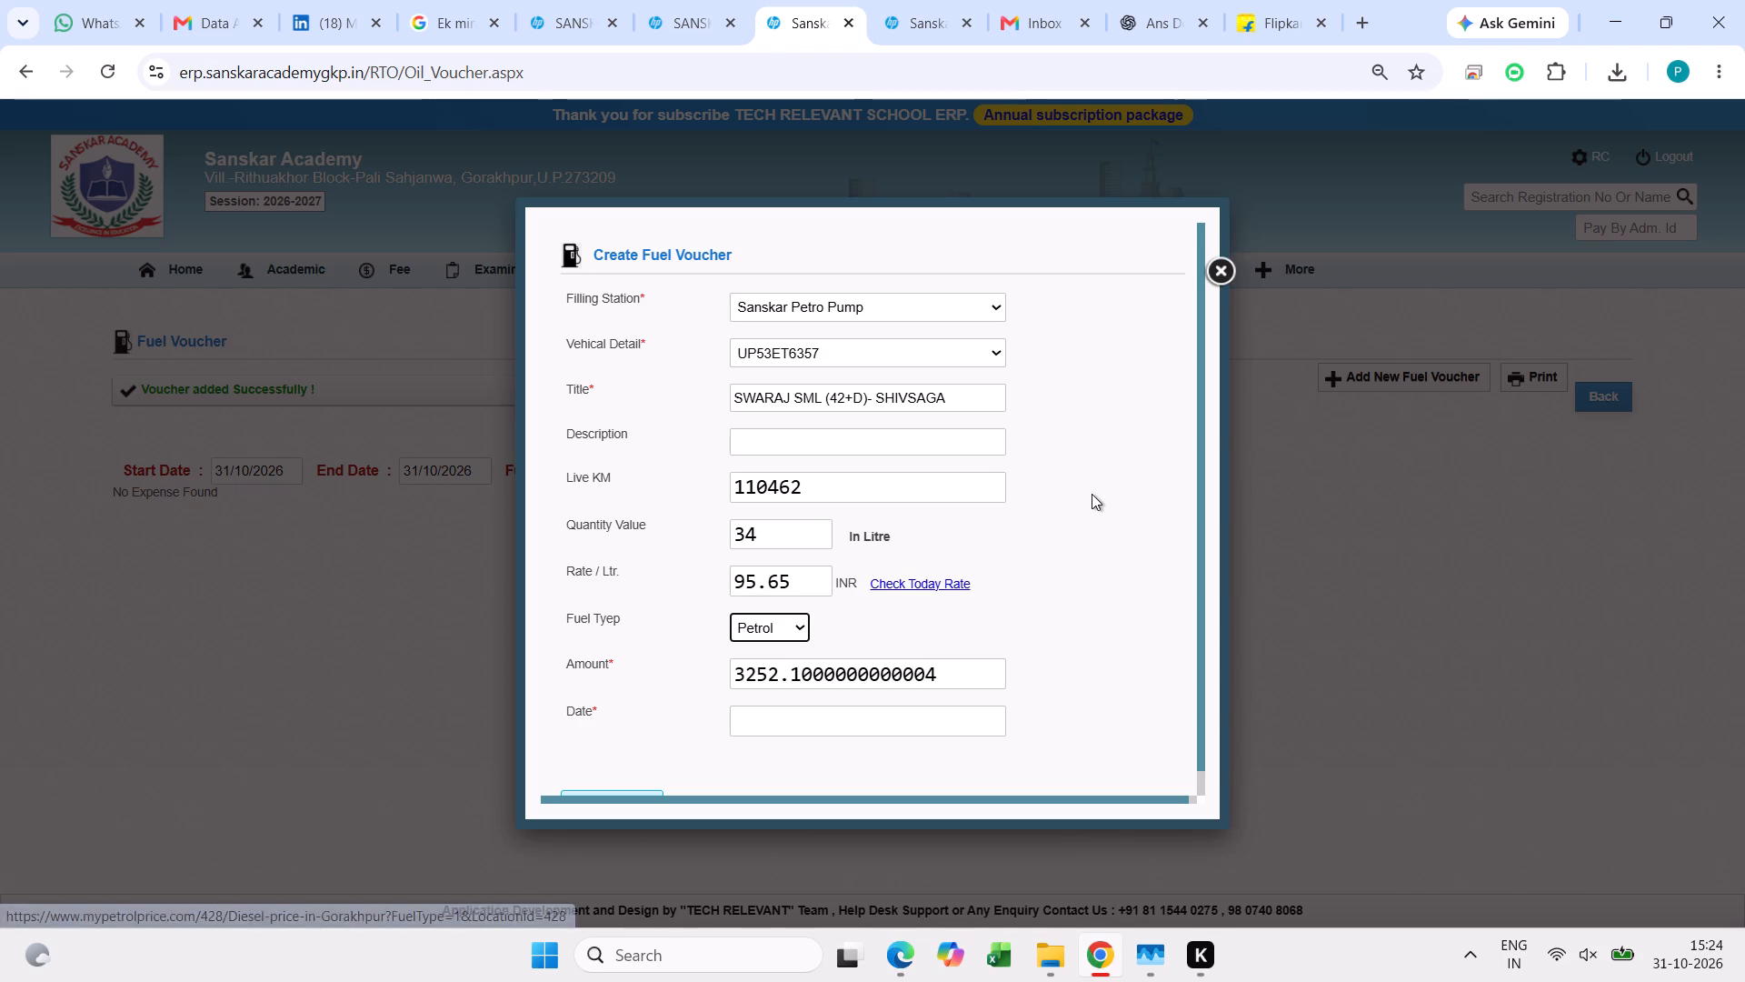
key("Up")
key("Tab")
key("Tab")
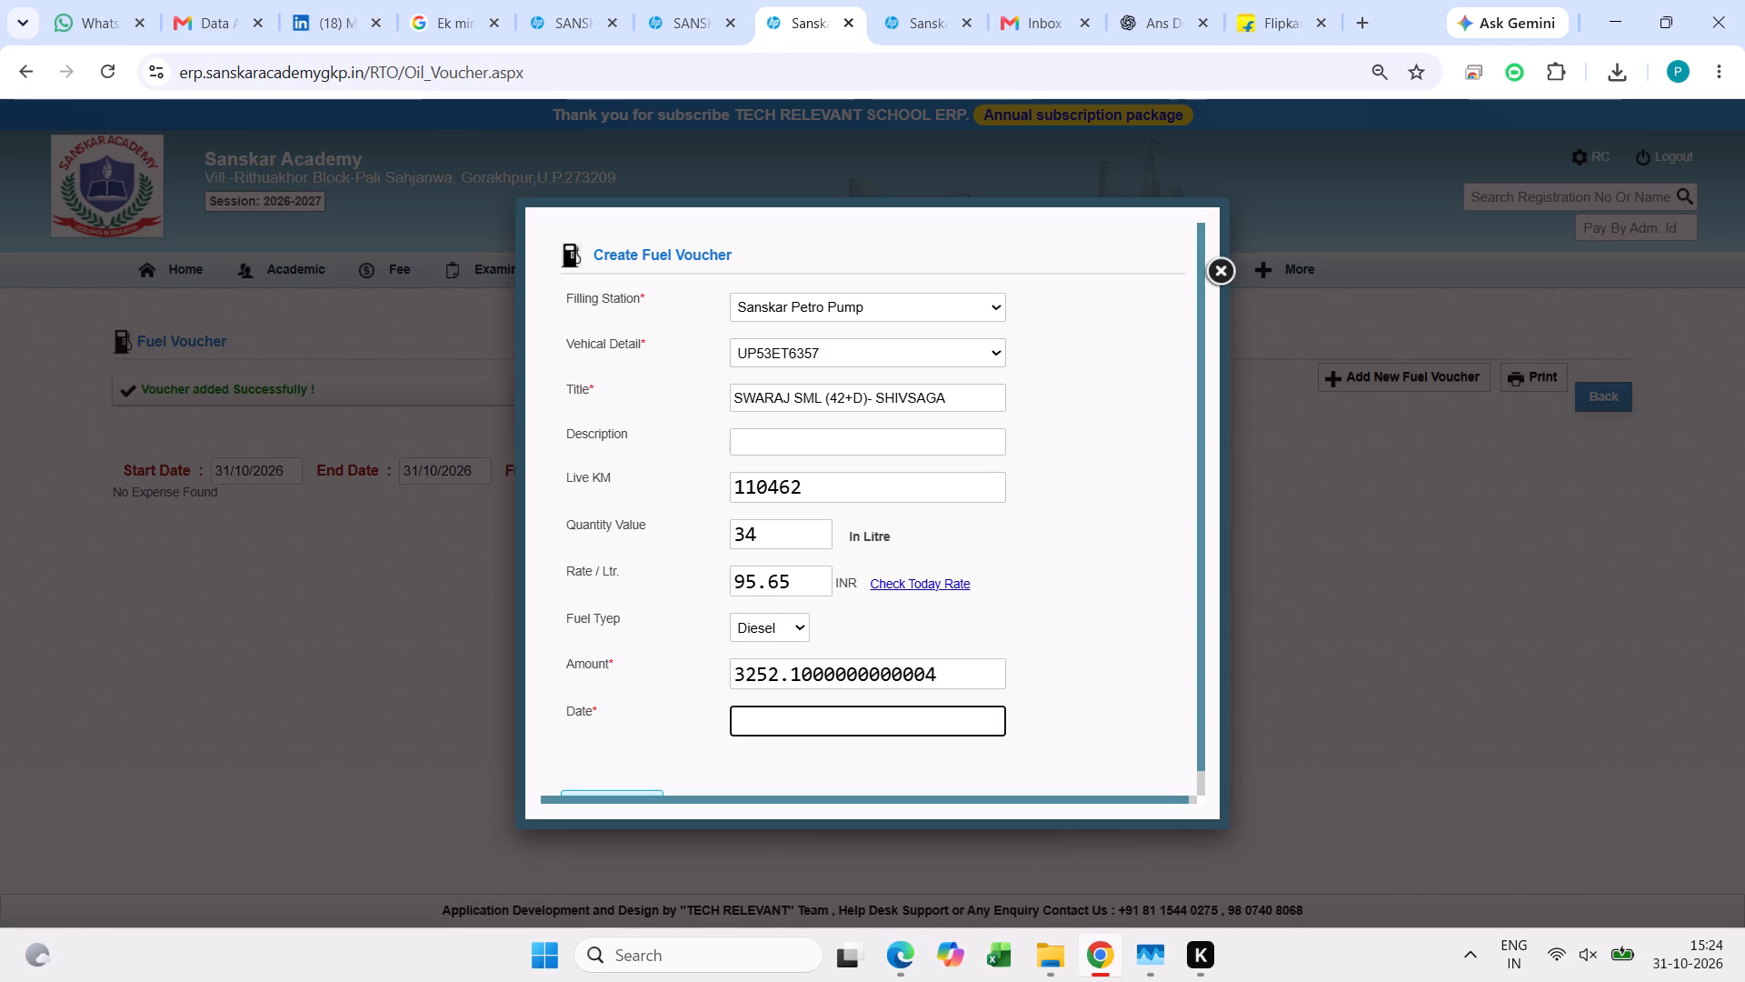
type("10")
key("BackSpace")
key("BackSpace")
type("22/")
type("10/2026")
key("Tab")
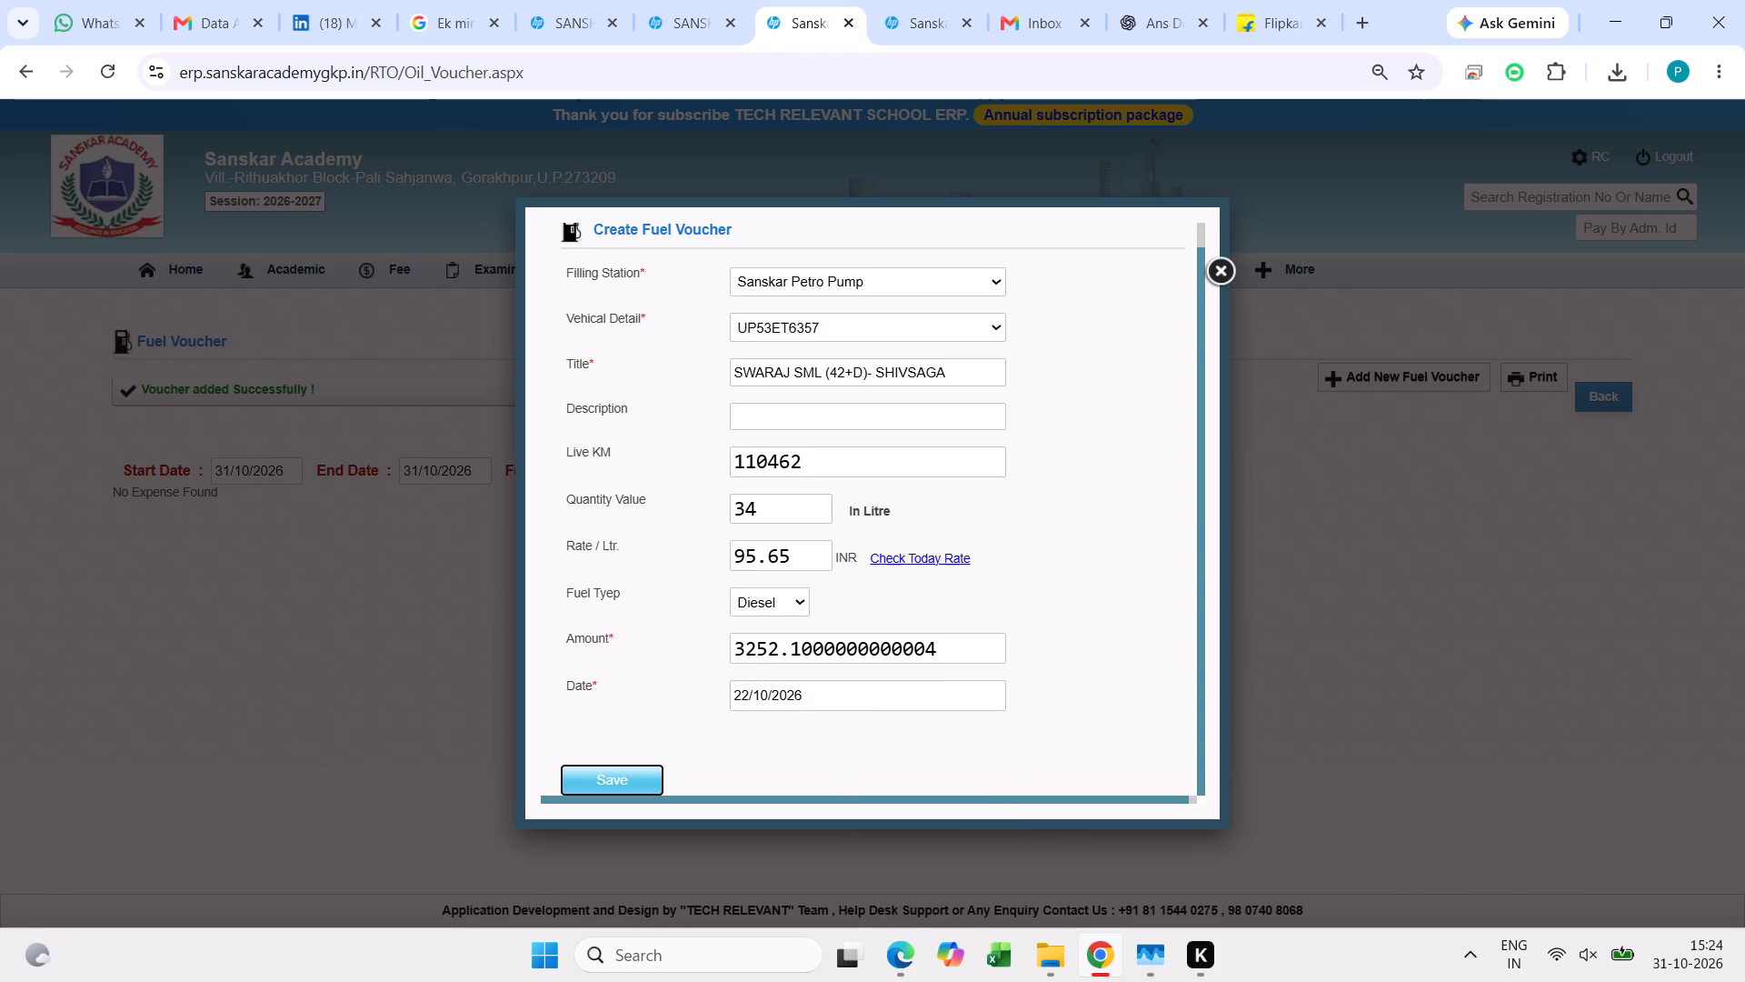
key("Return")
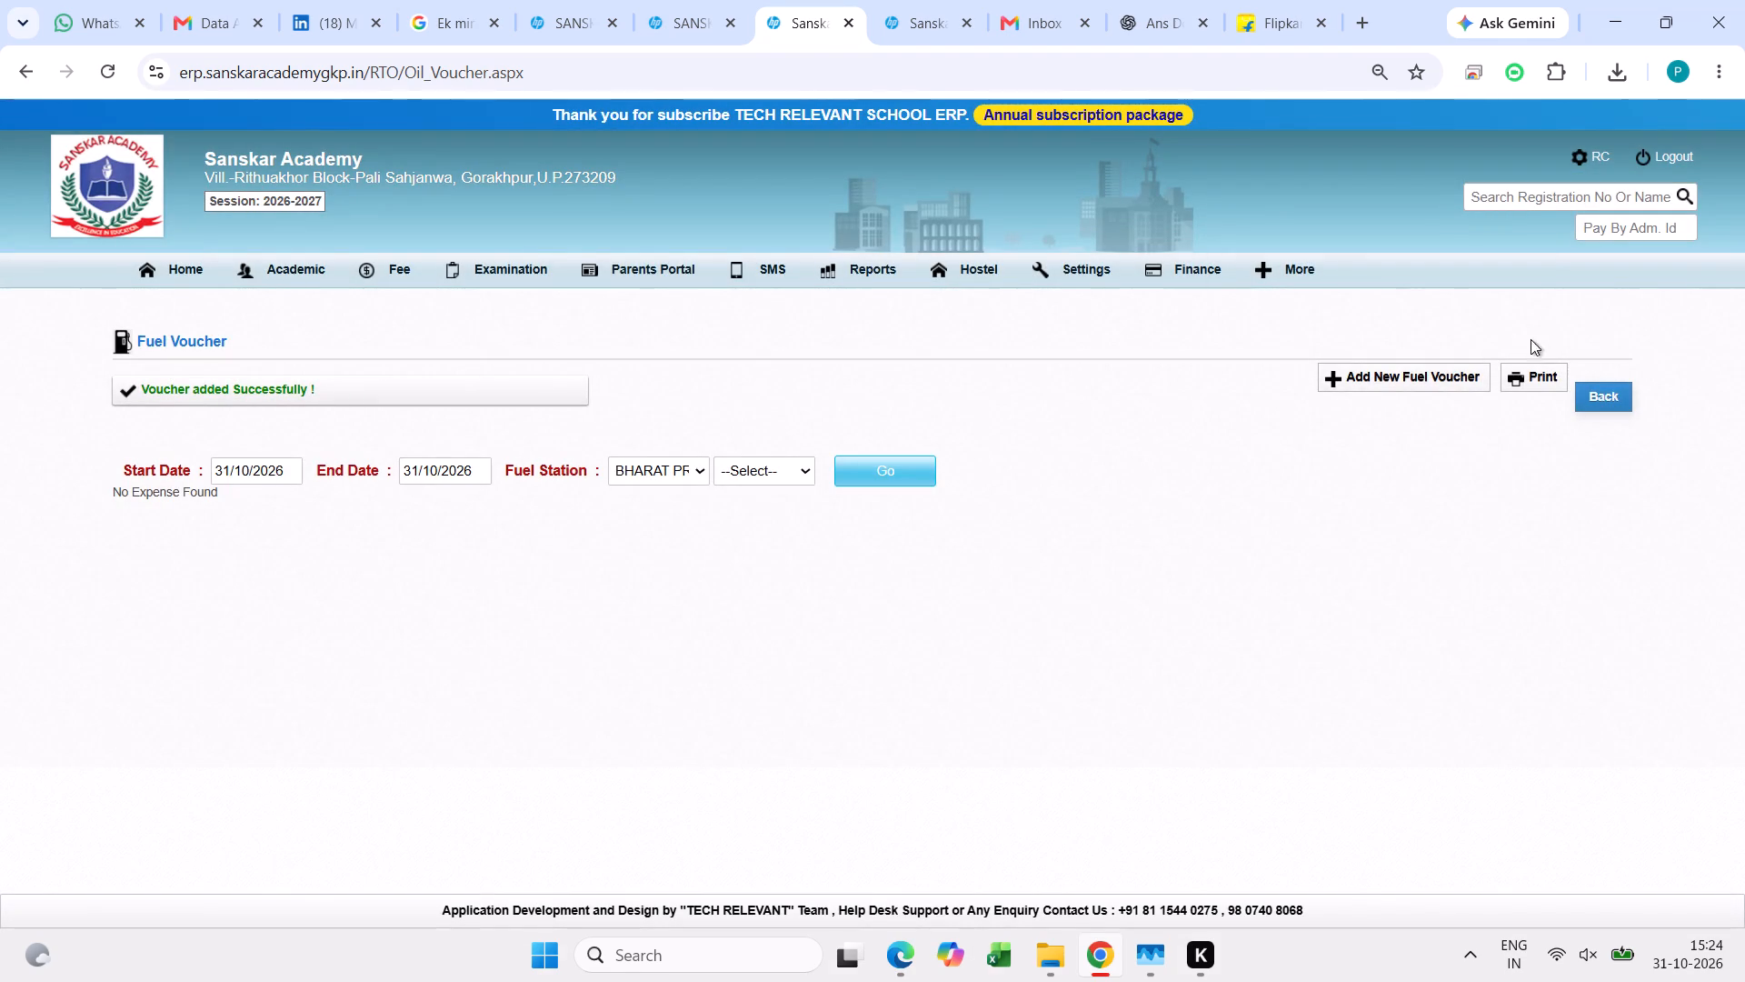
left_click(1425, 384)
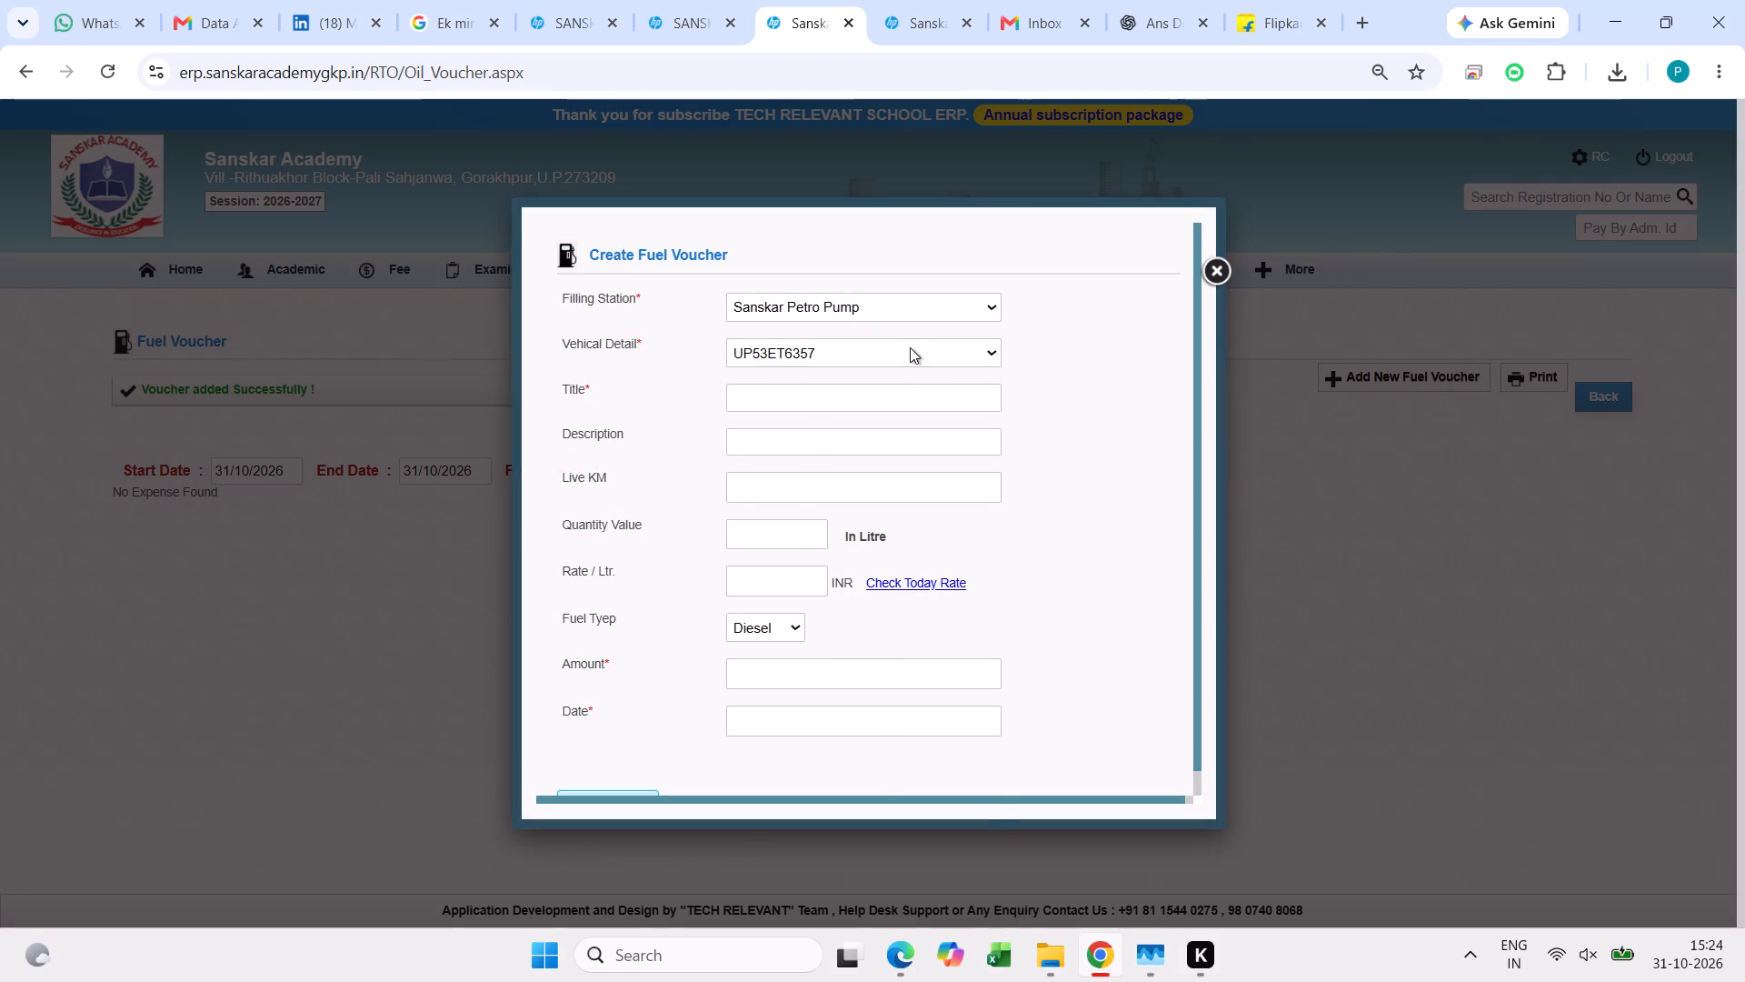
left_click(910, 347)
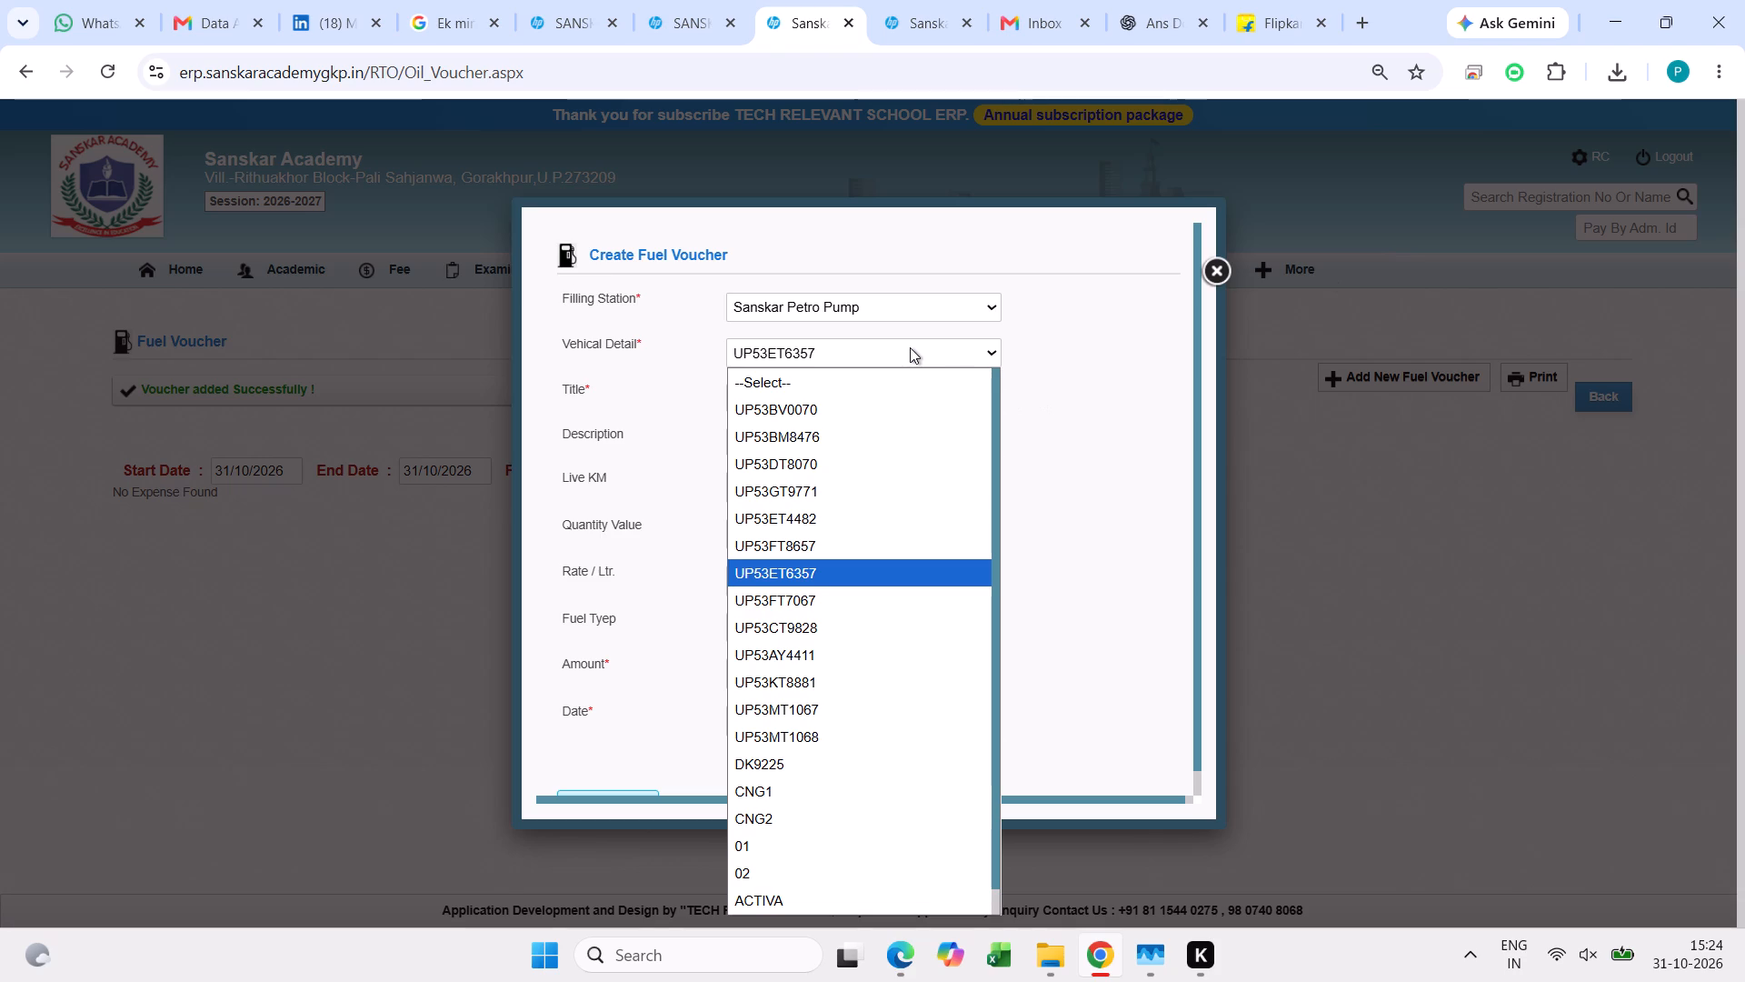
left_click(873, 600)
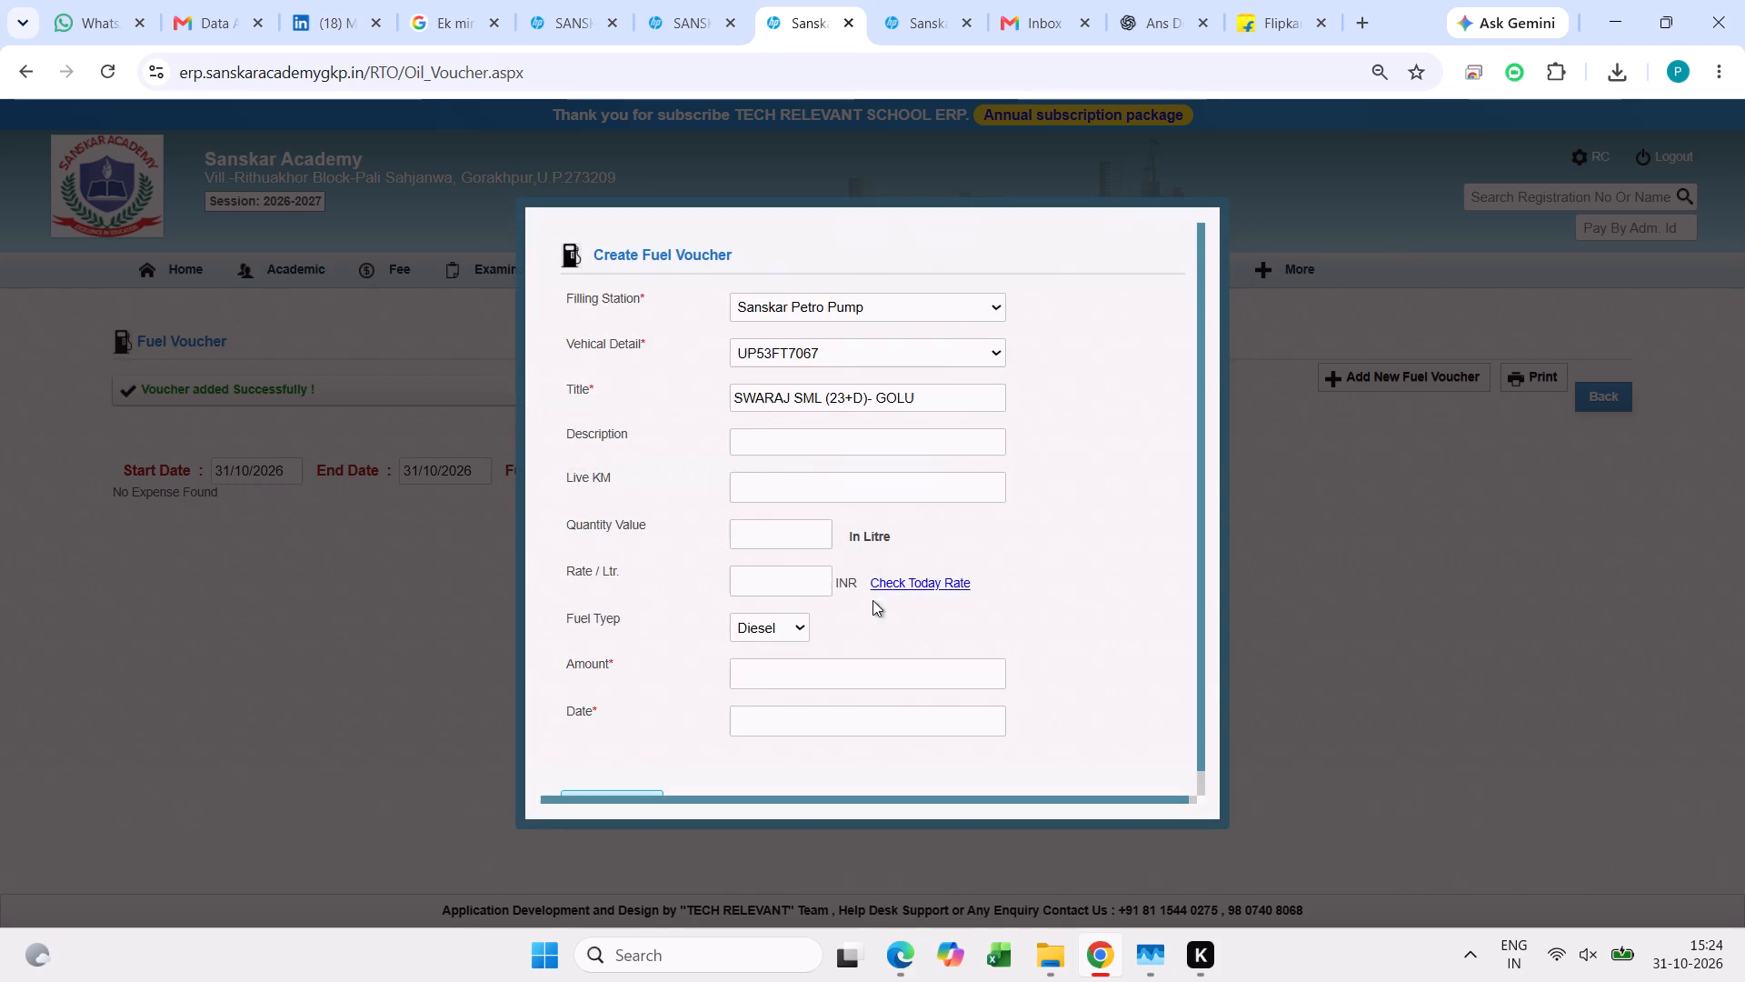
left_click(878, 336)
left_click(878, 366)
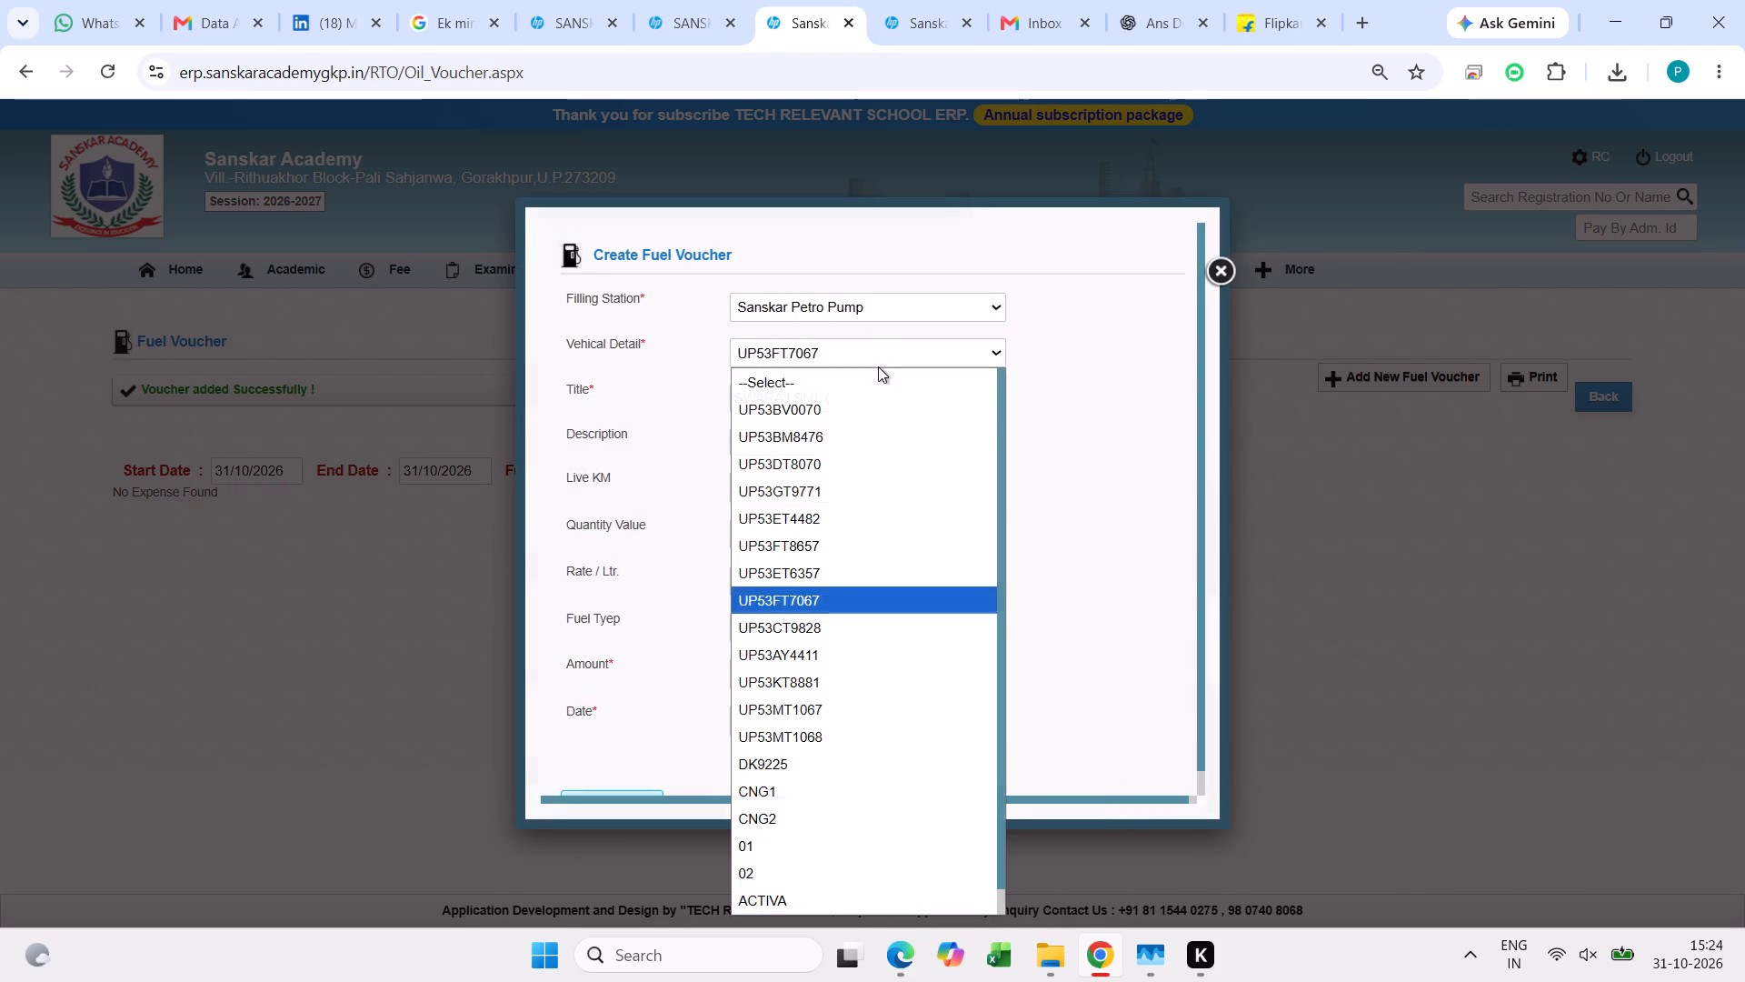
left_click(815, 543)
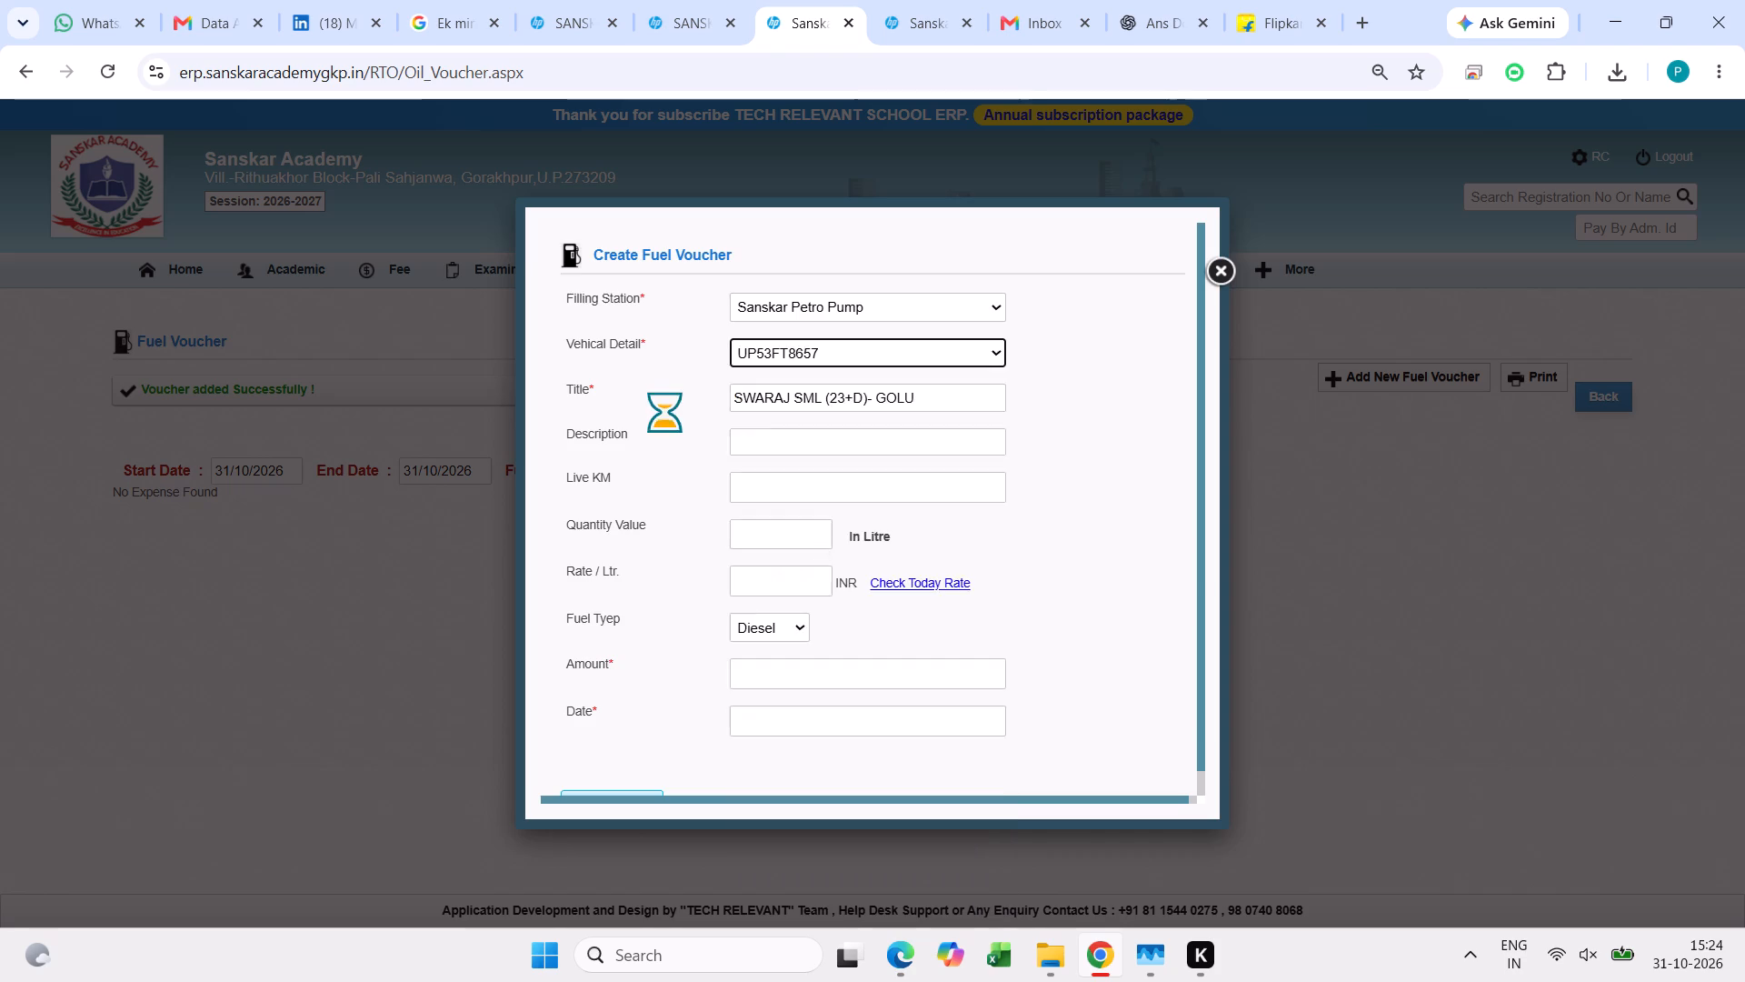
Enter a Live KM of 103860, a quantity of 34 litres and a rate of 95.65 INR per litre.
key("Tab")
key("Tab")
key("Tab")
key("Tab")
key("Tab")
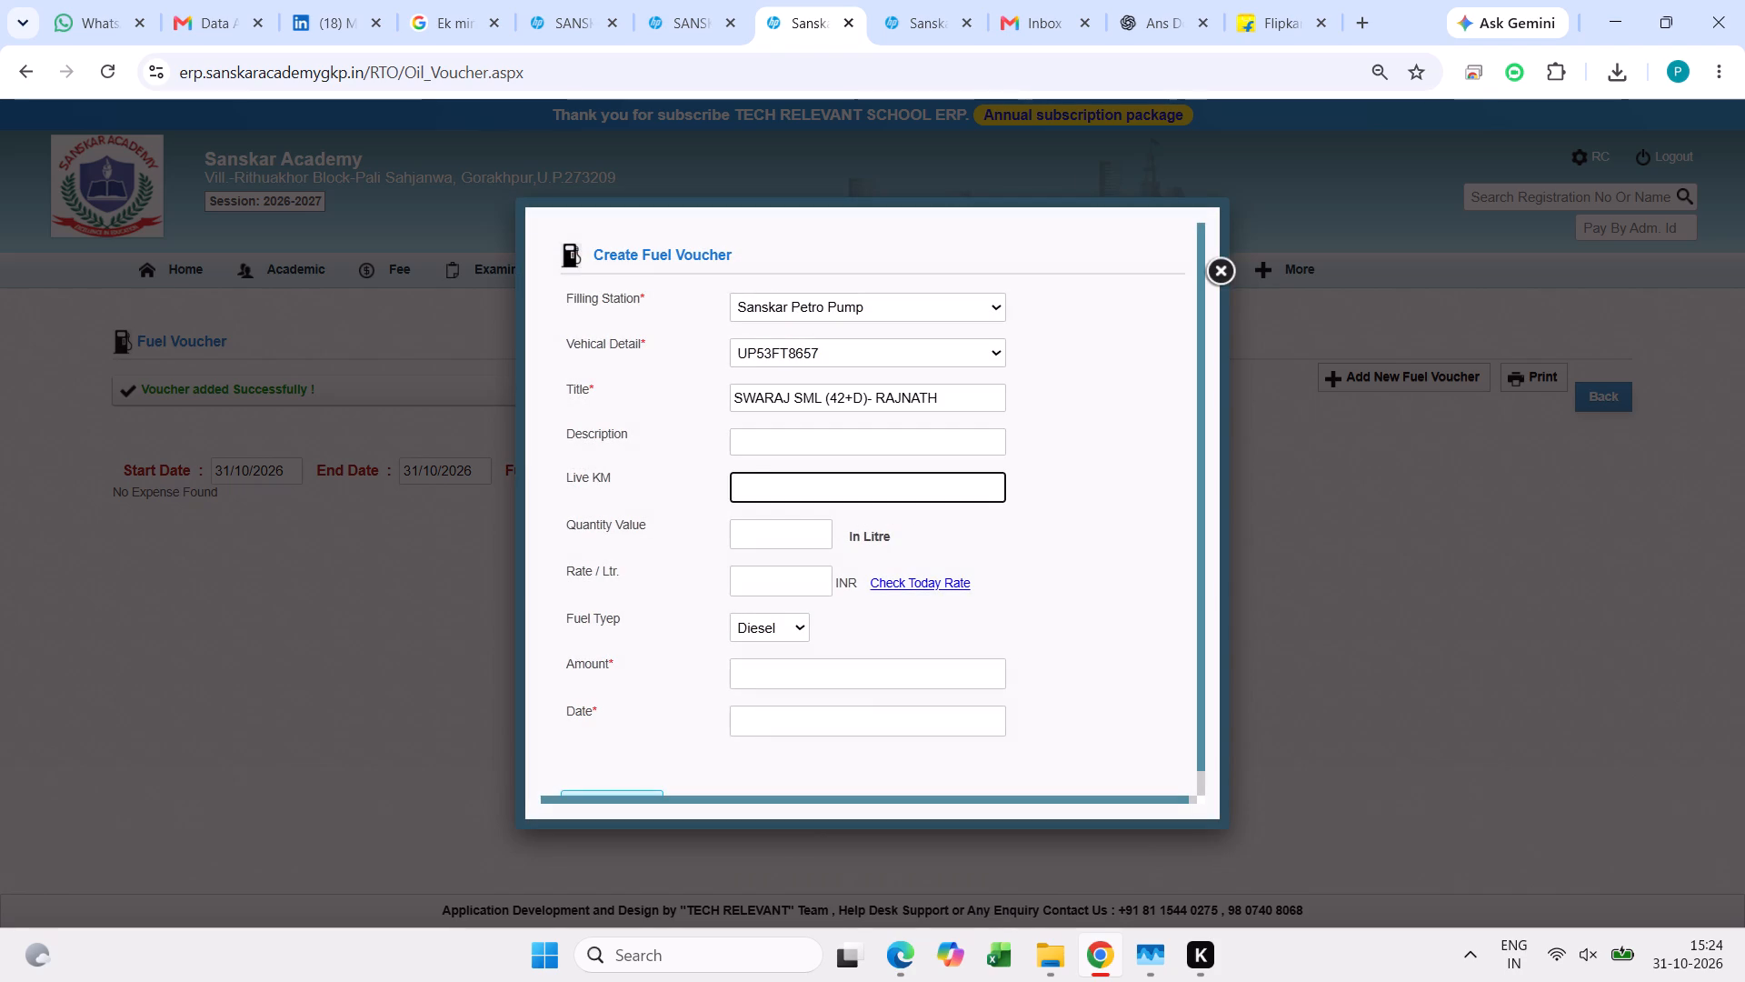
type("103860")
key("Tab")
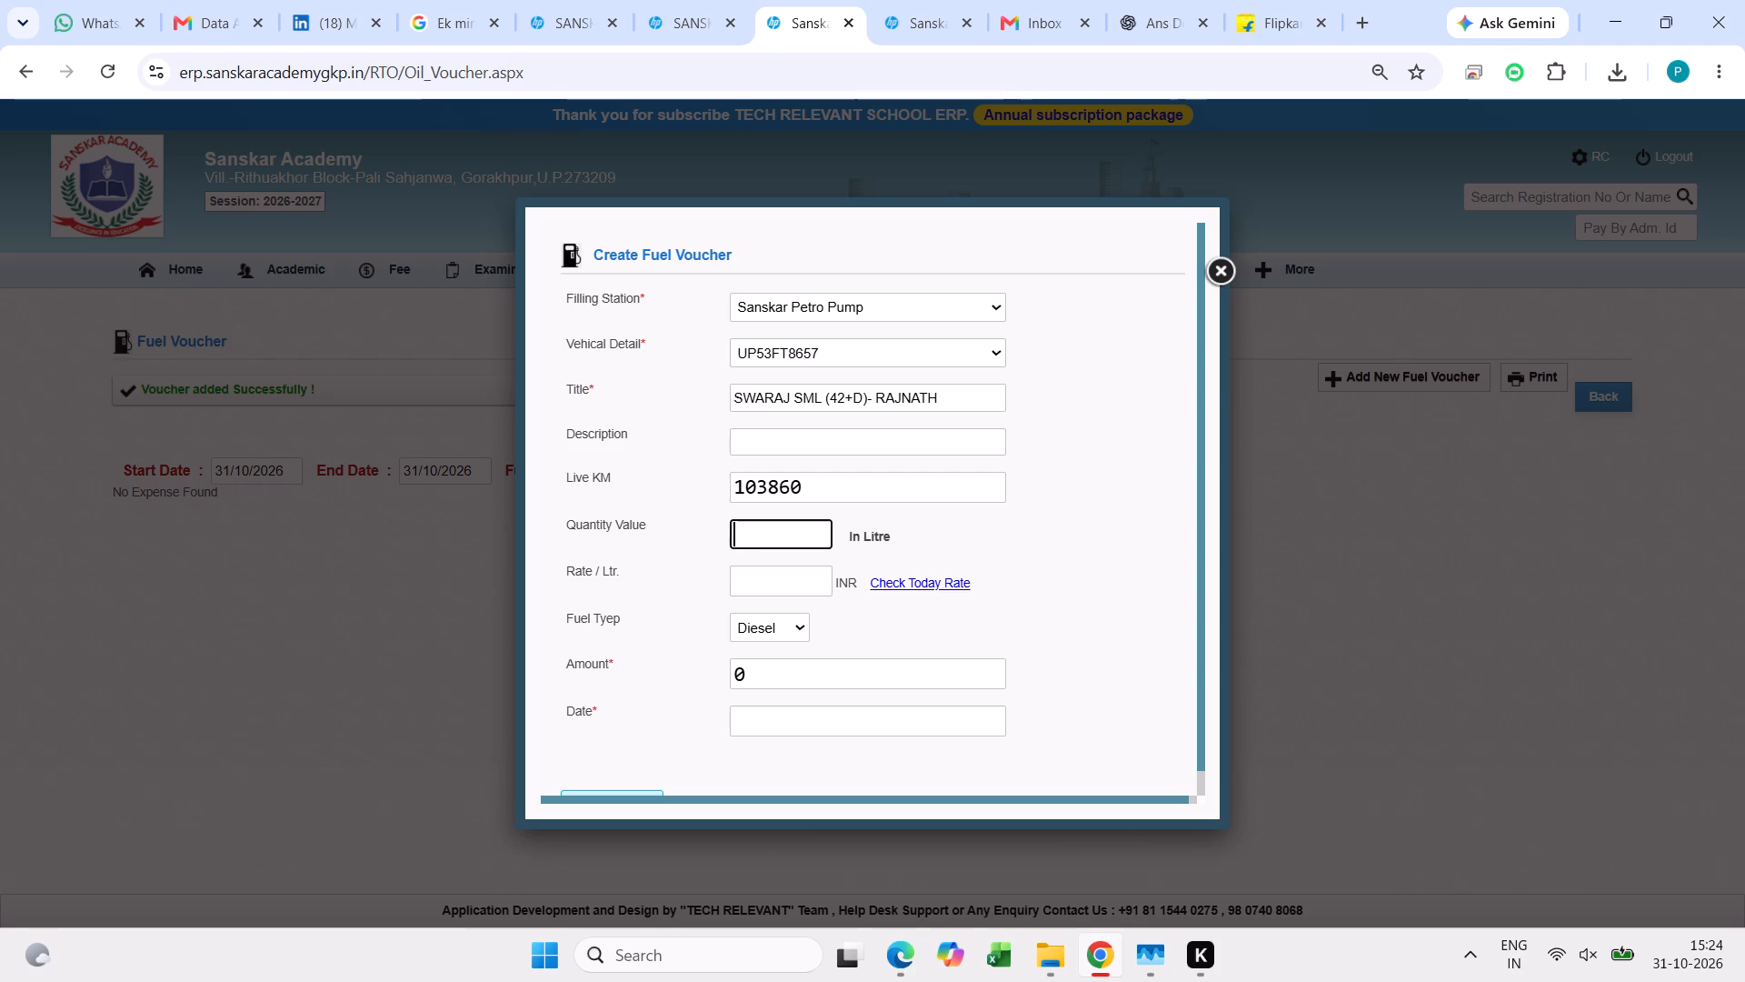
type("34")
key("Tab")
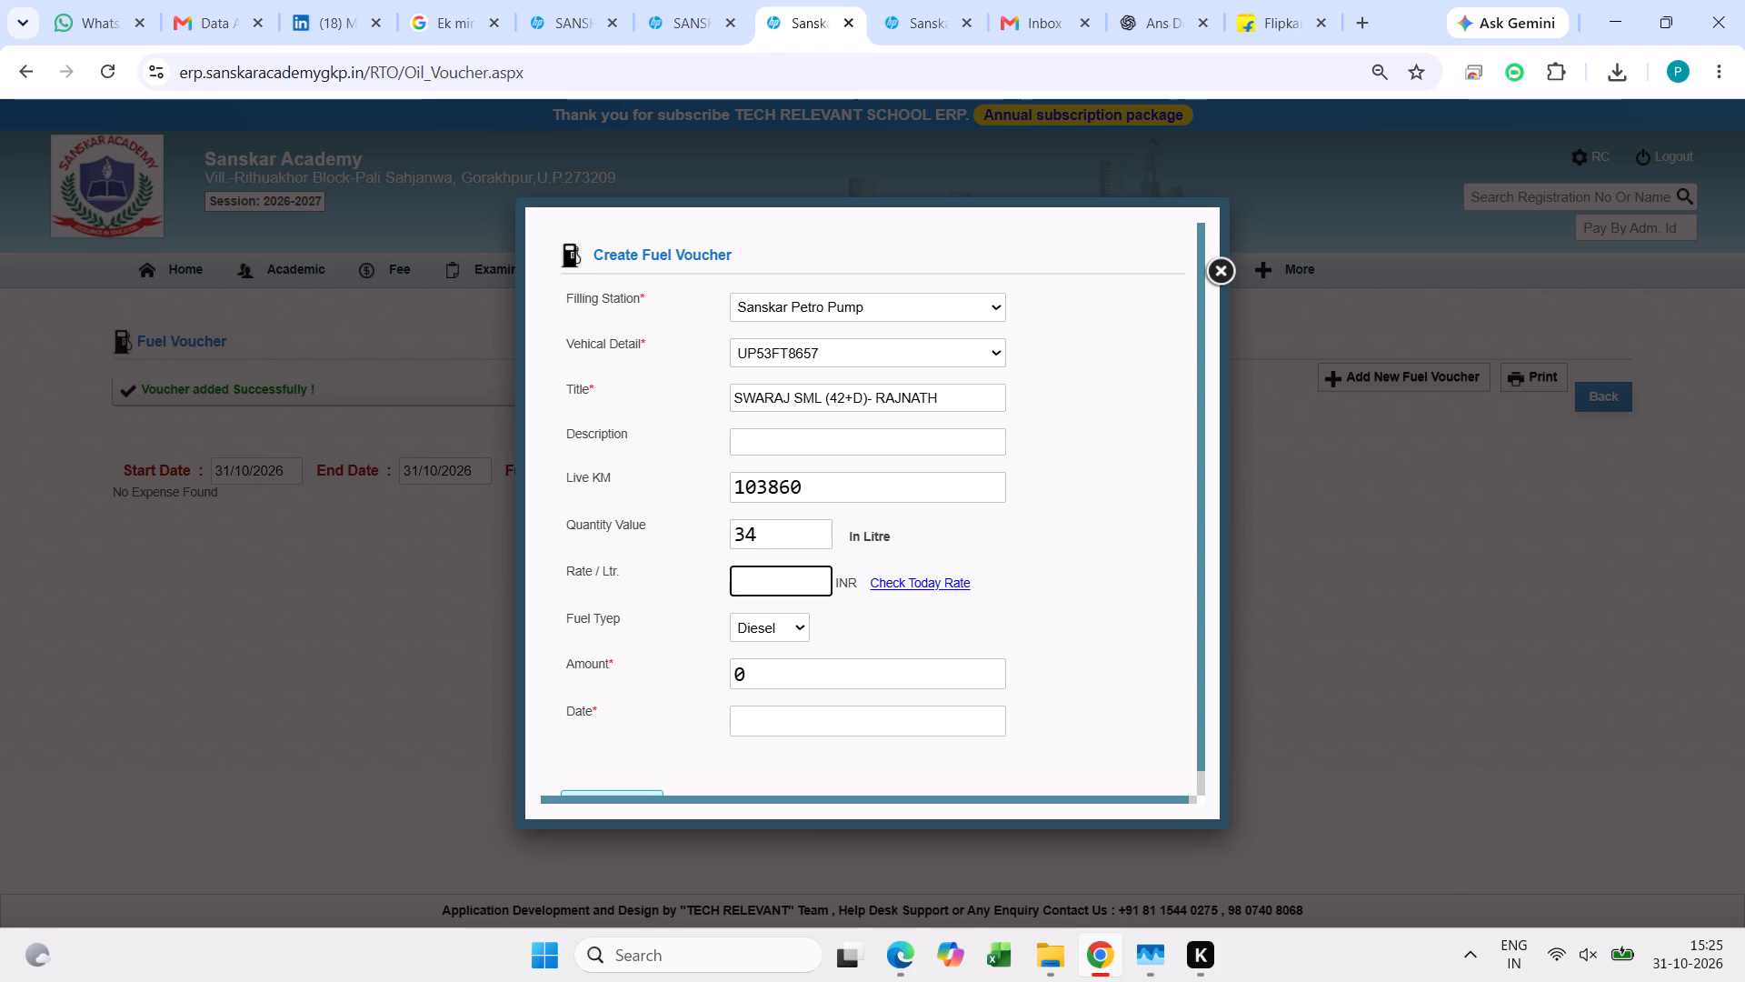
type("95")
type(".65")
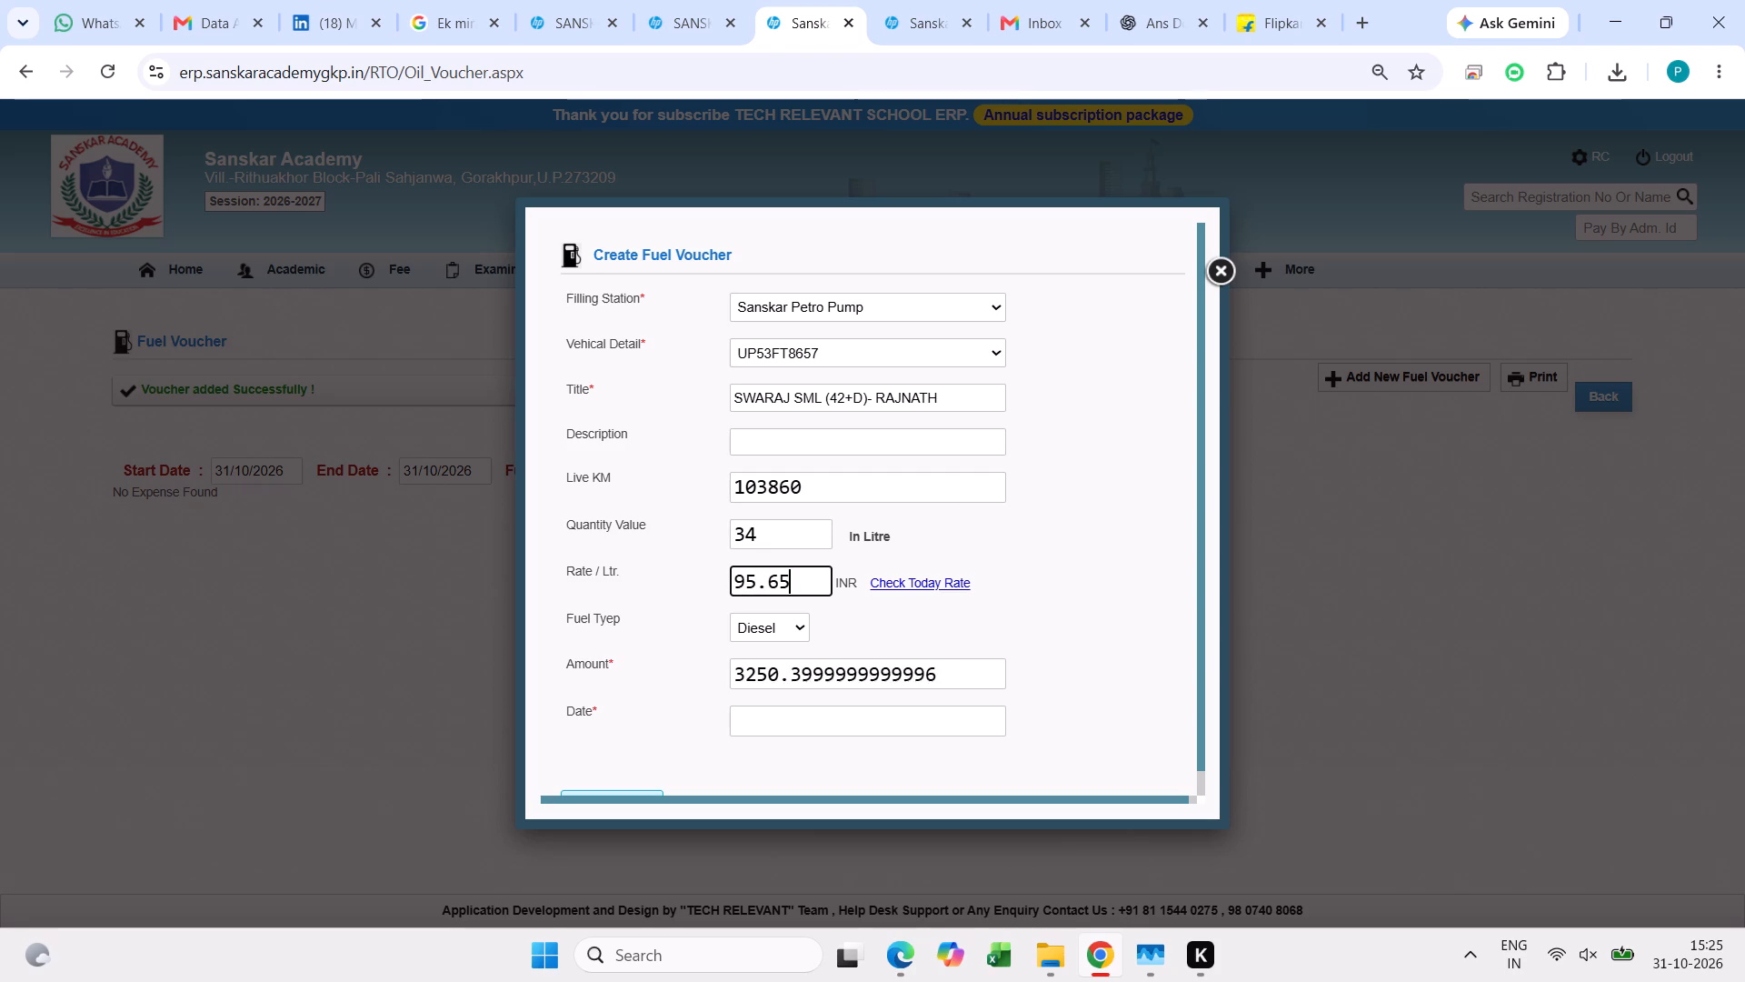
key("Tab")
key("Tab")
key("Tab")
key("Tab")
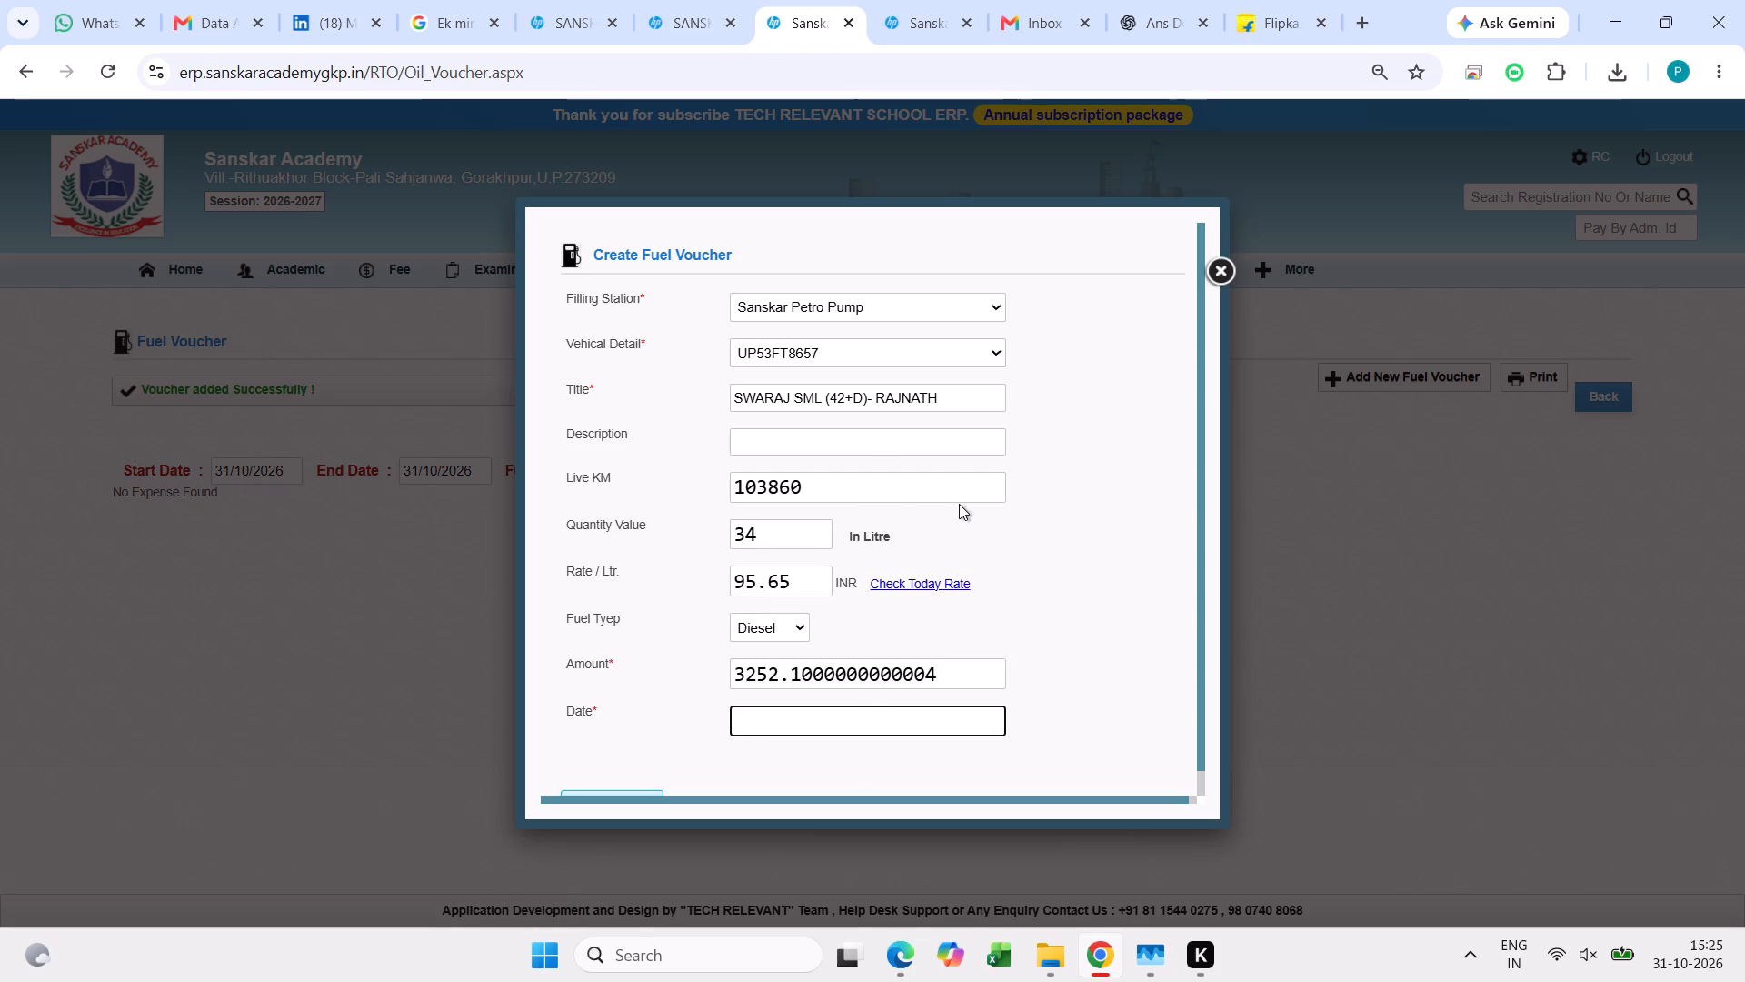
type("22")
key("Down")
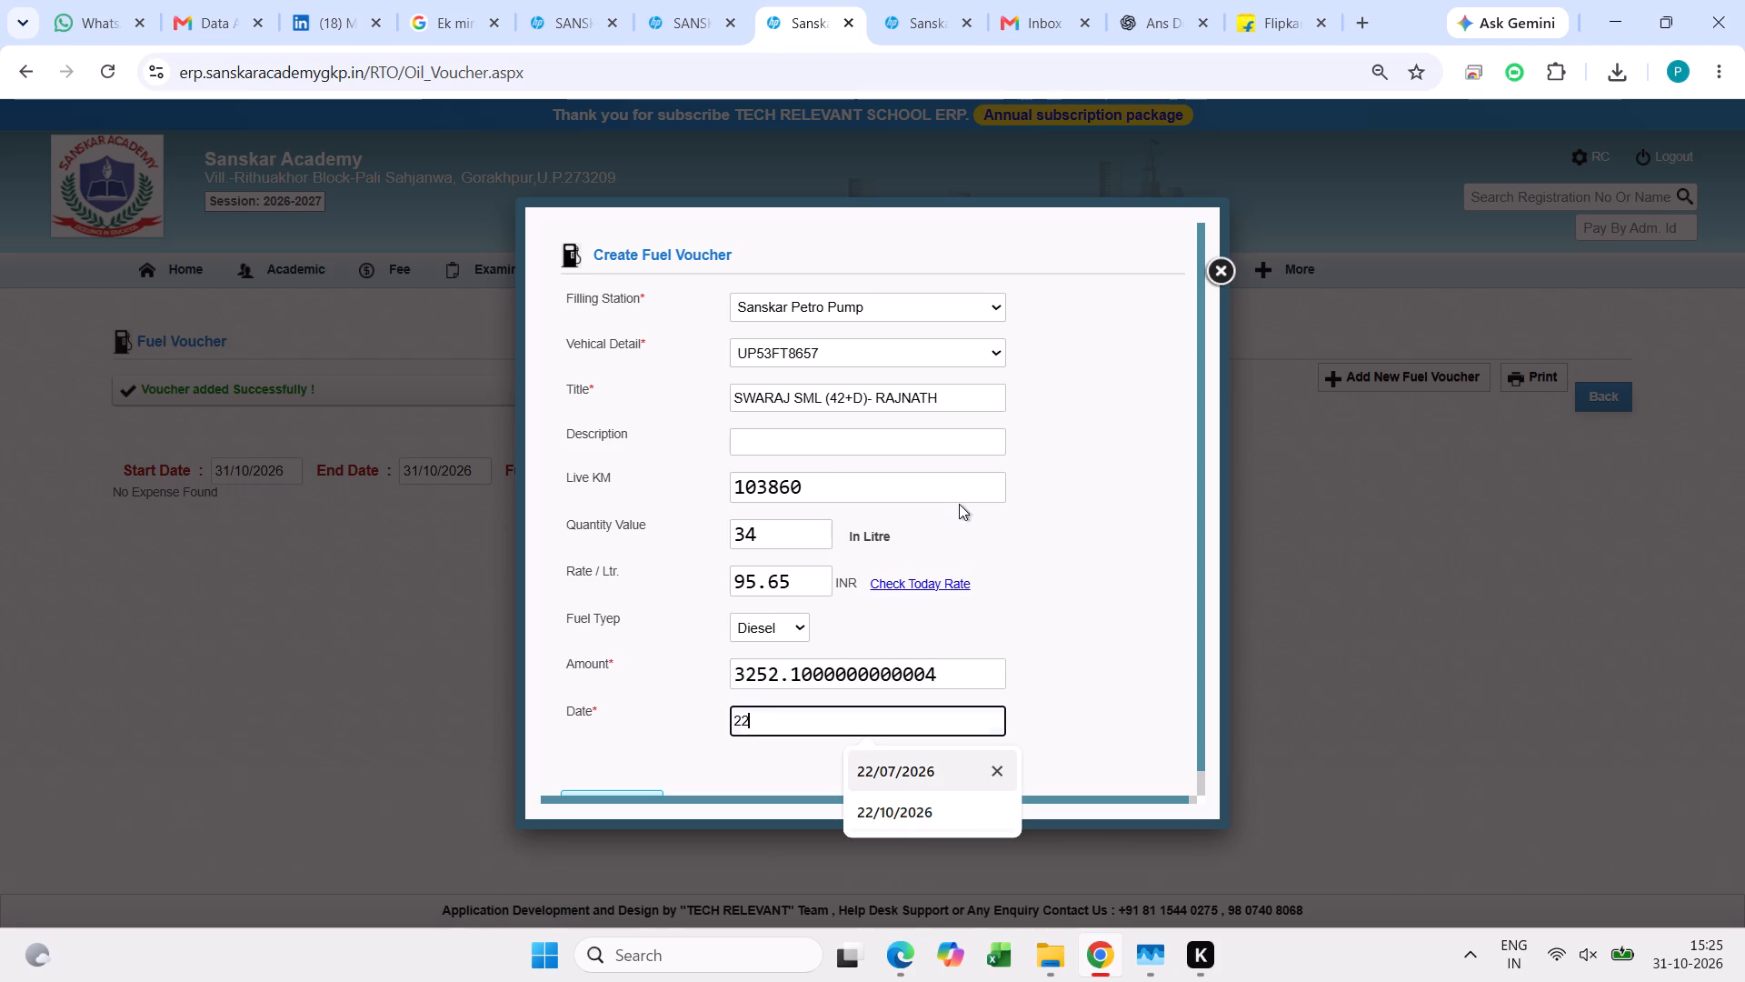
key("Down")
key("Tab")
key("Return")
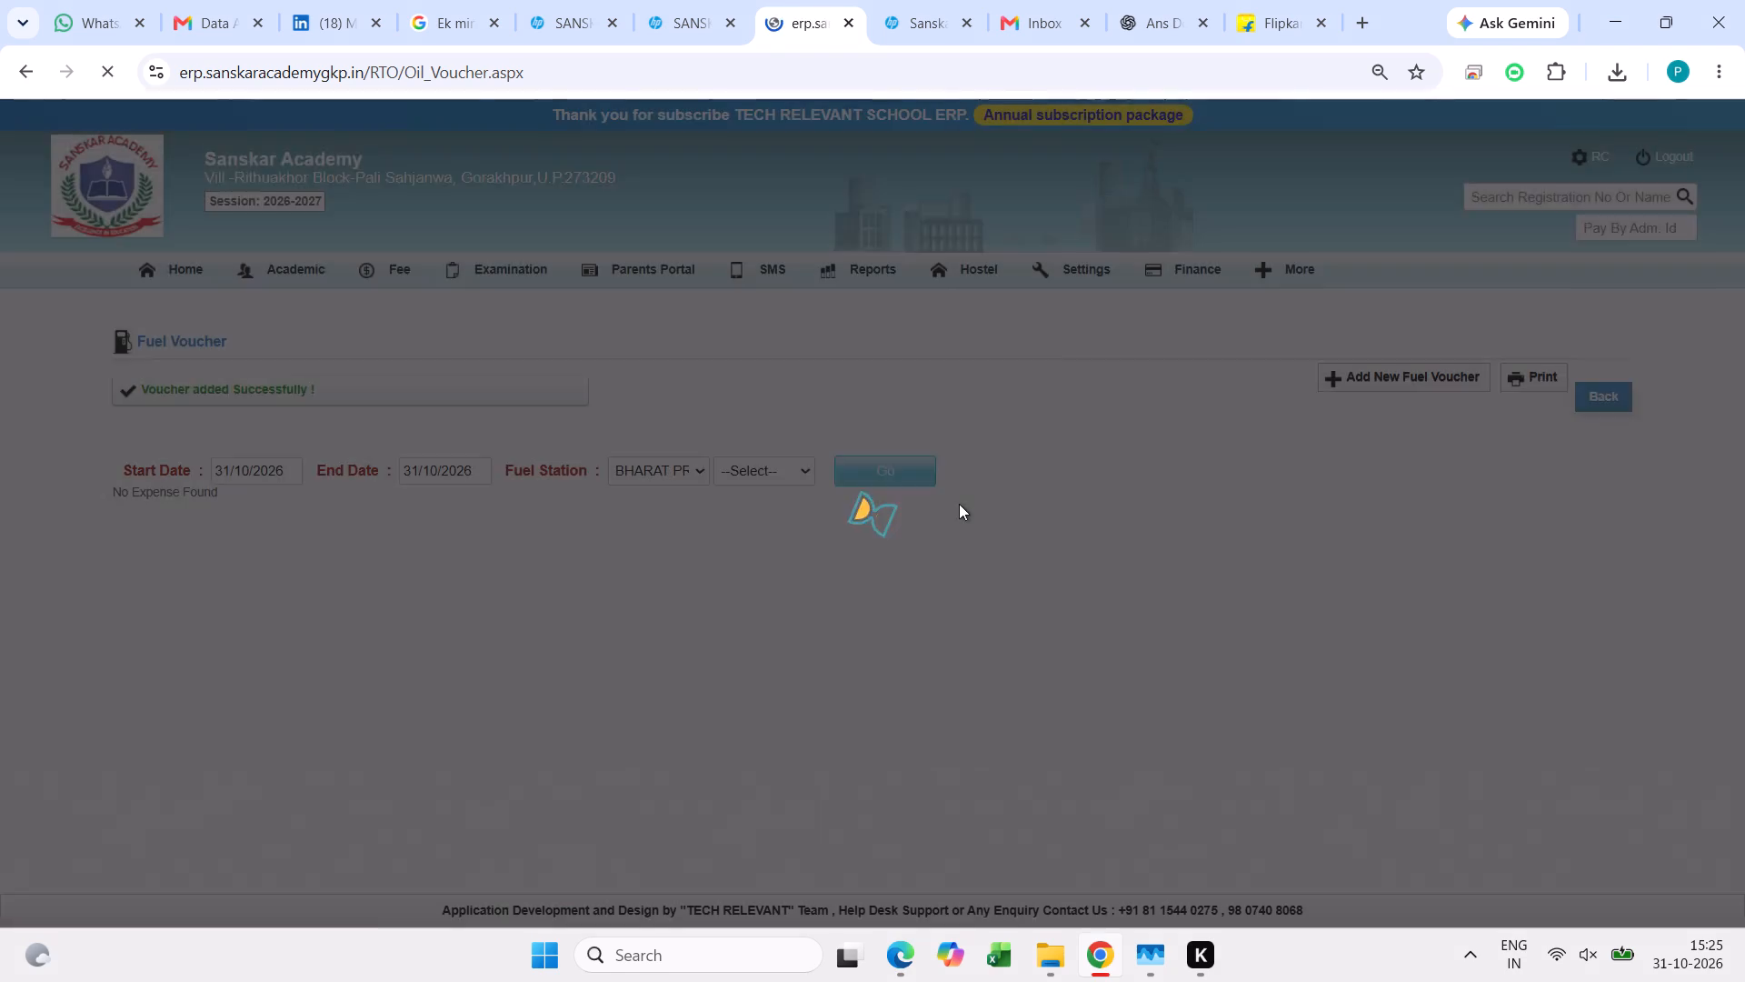
Open a new blank fuel voucher.
left_click(1387, 374)
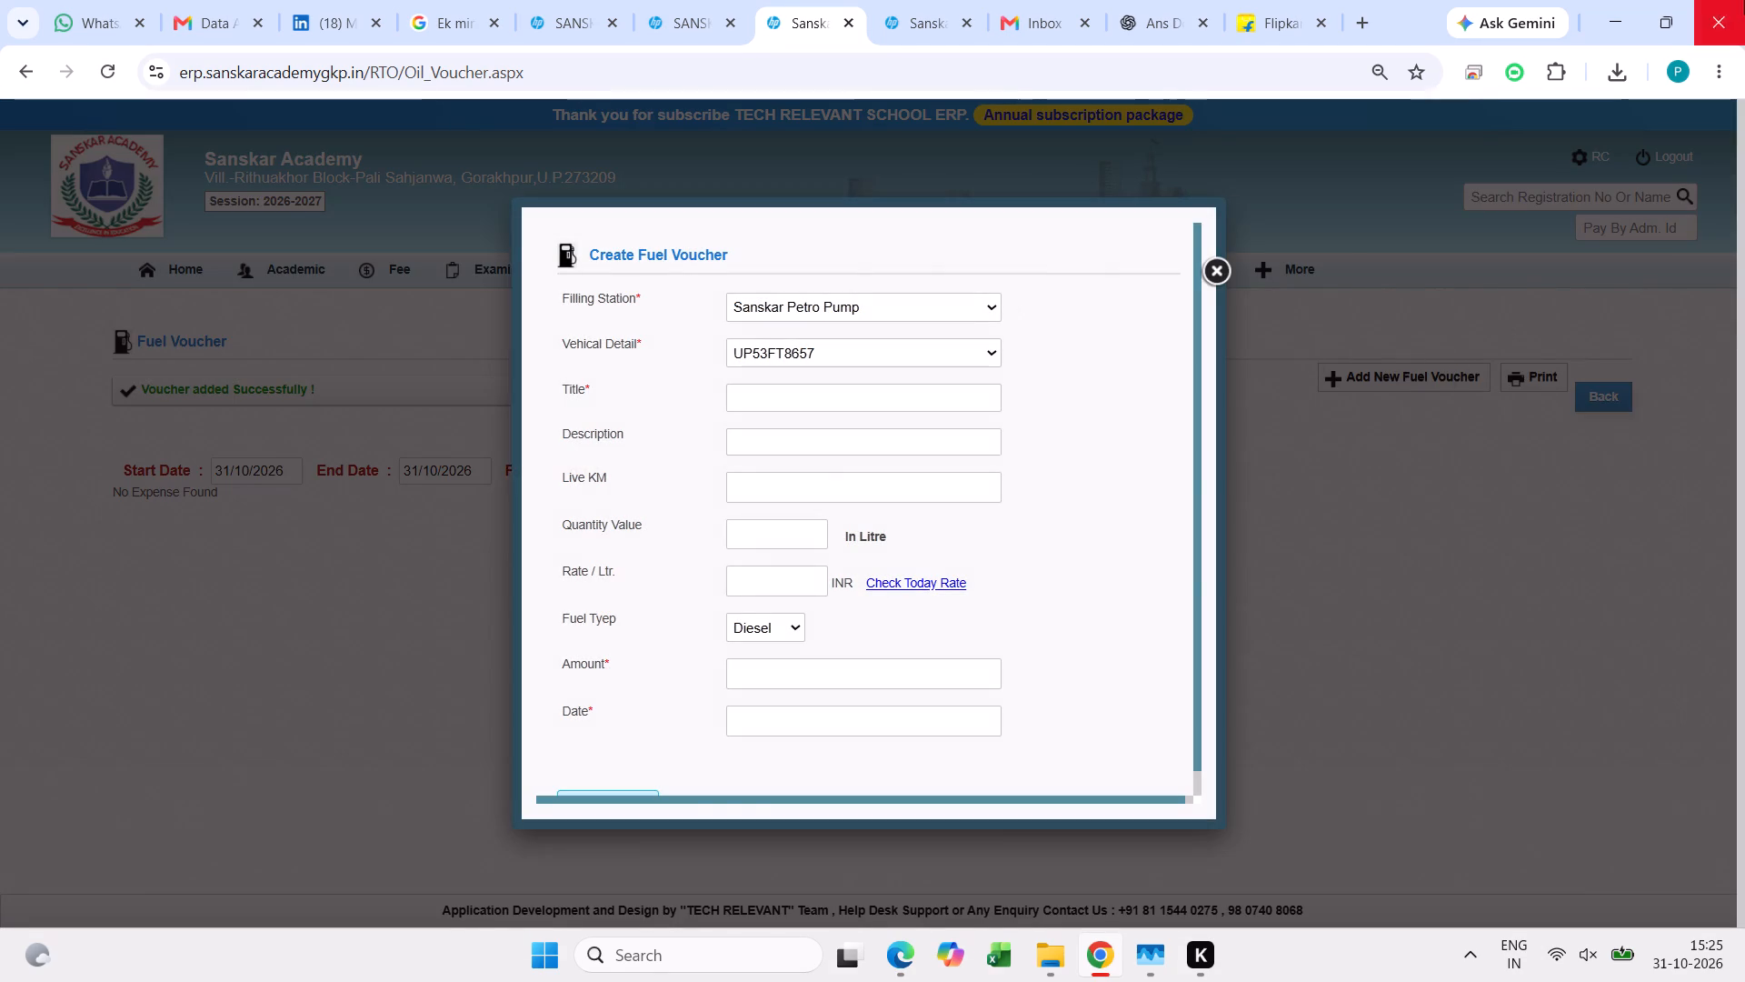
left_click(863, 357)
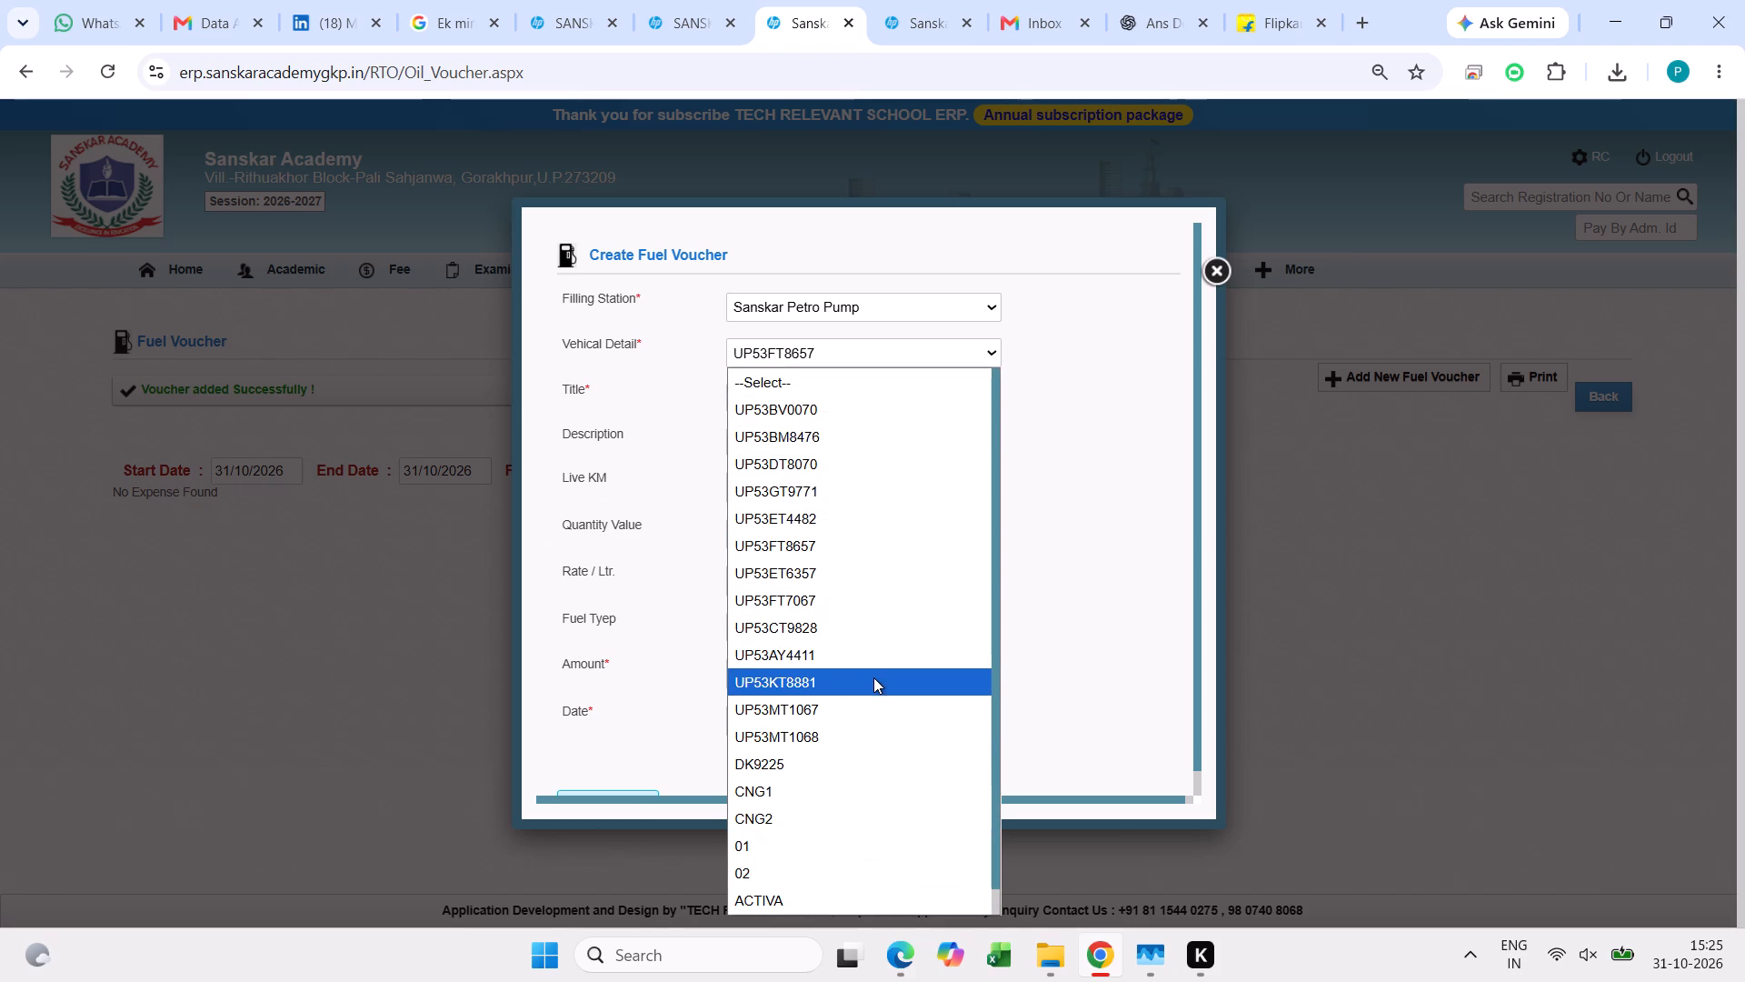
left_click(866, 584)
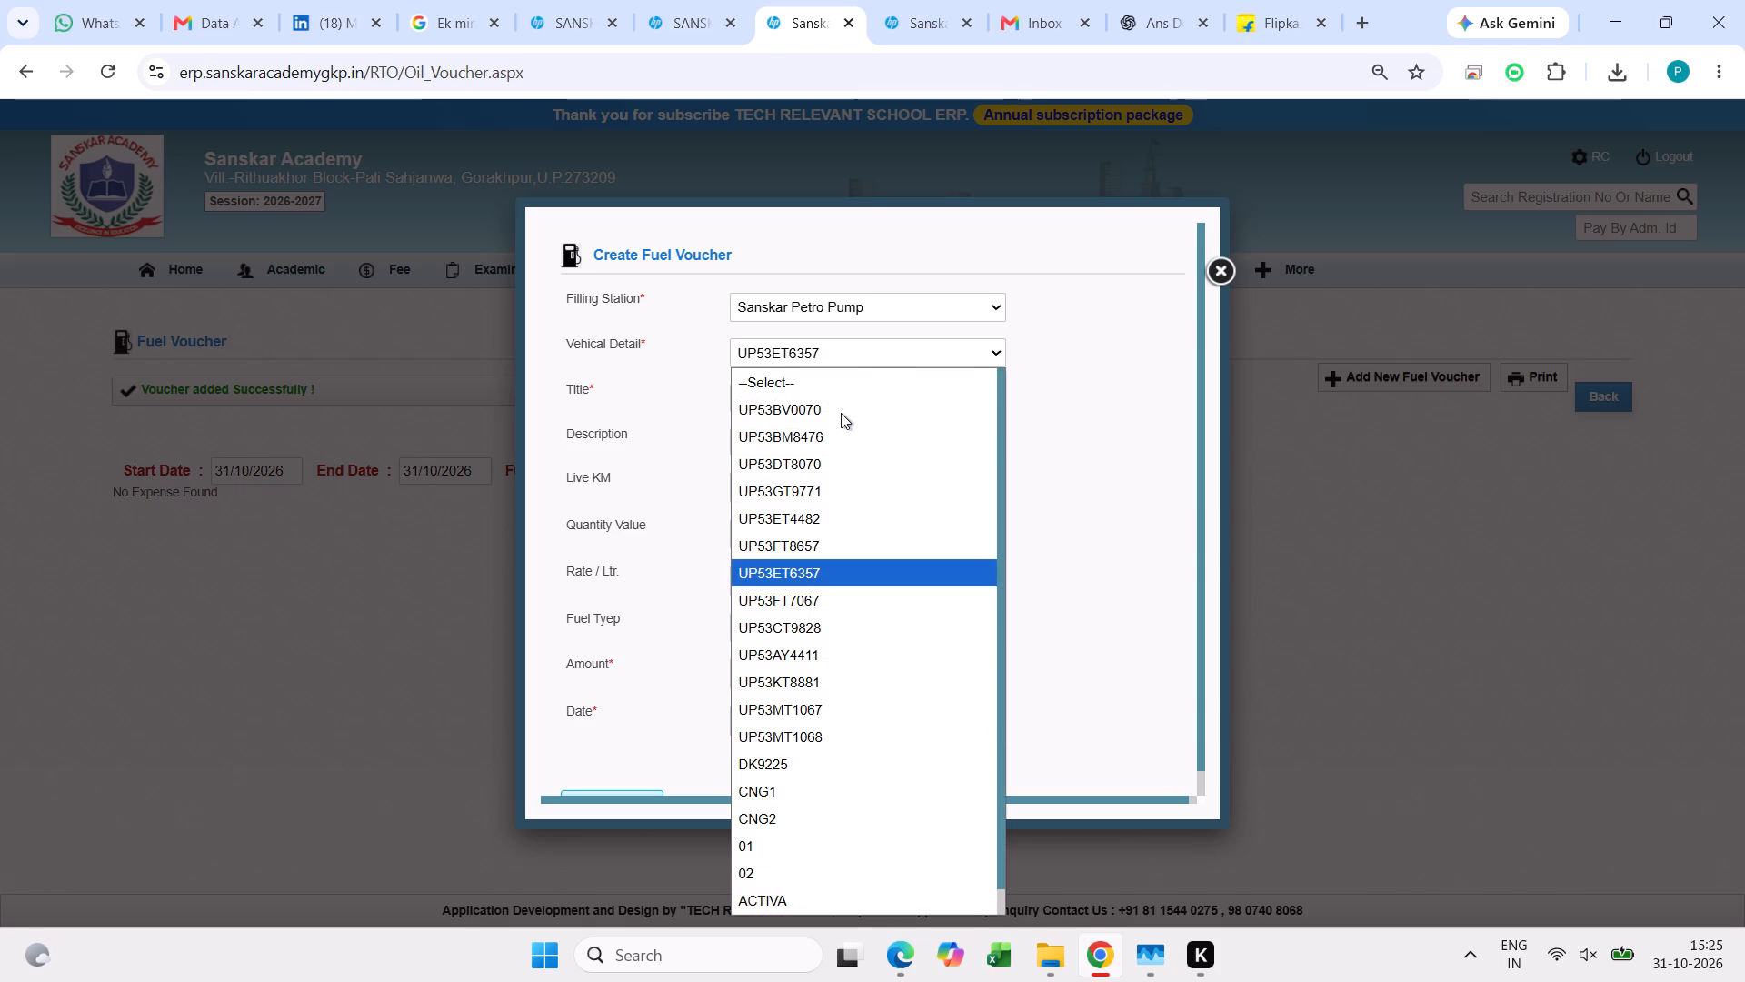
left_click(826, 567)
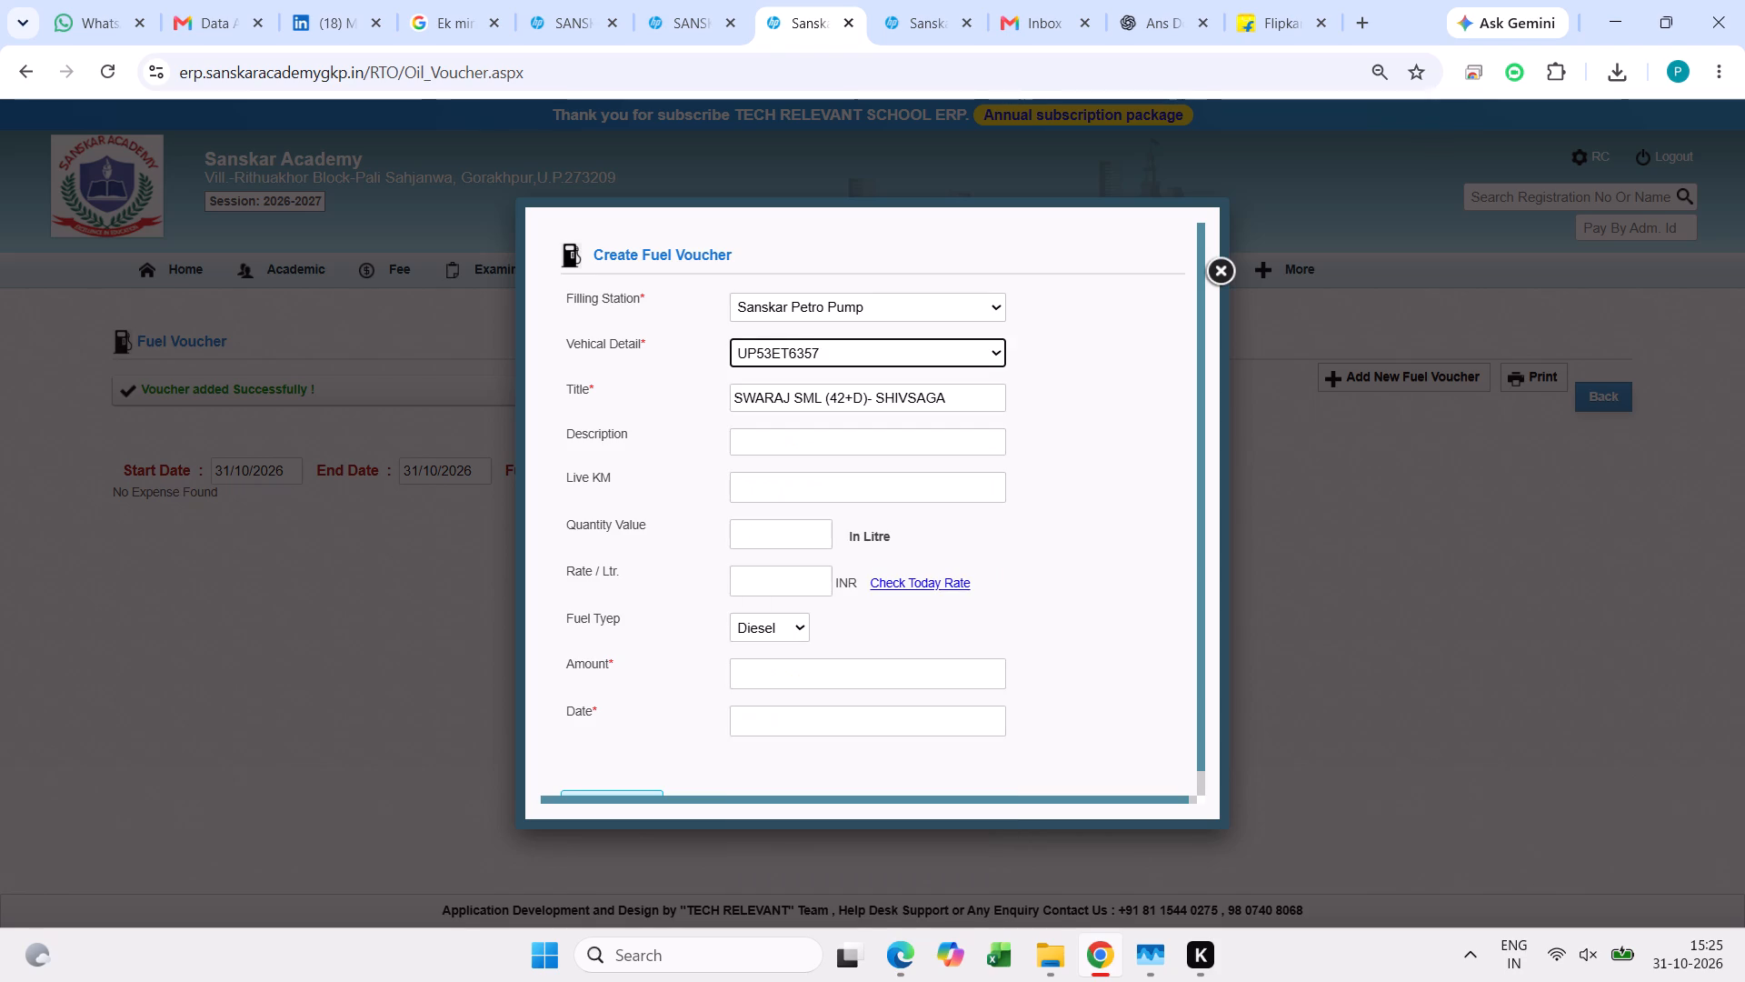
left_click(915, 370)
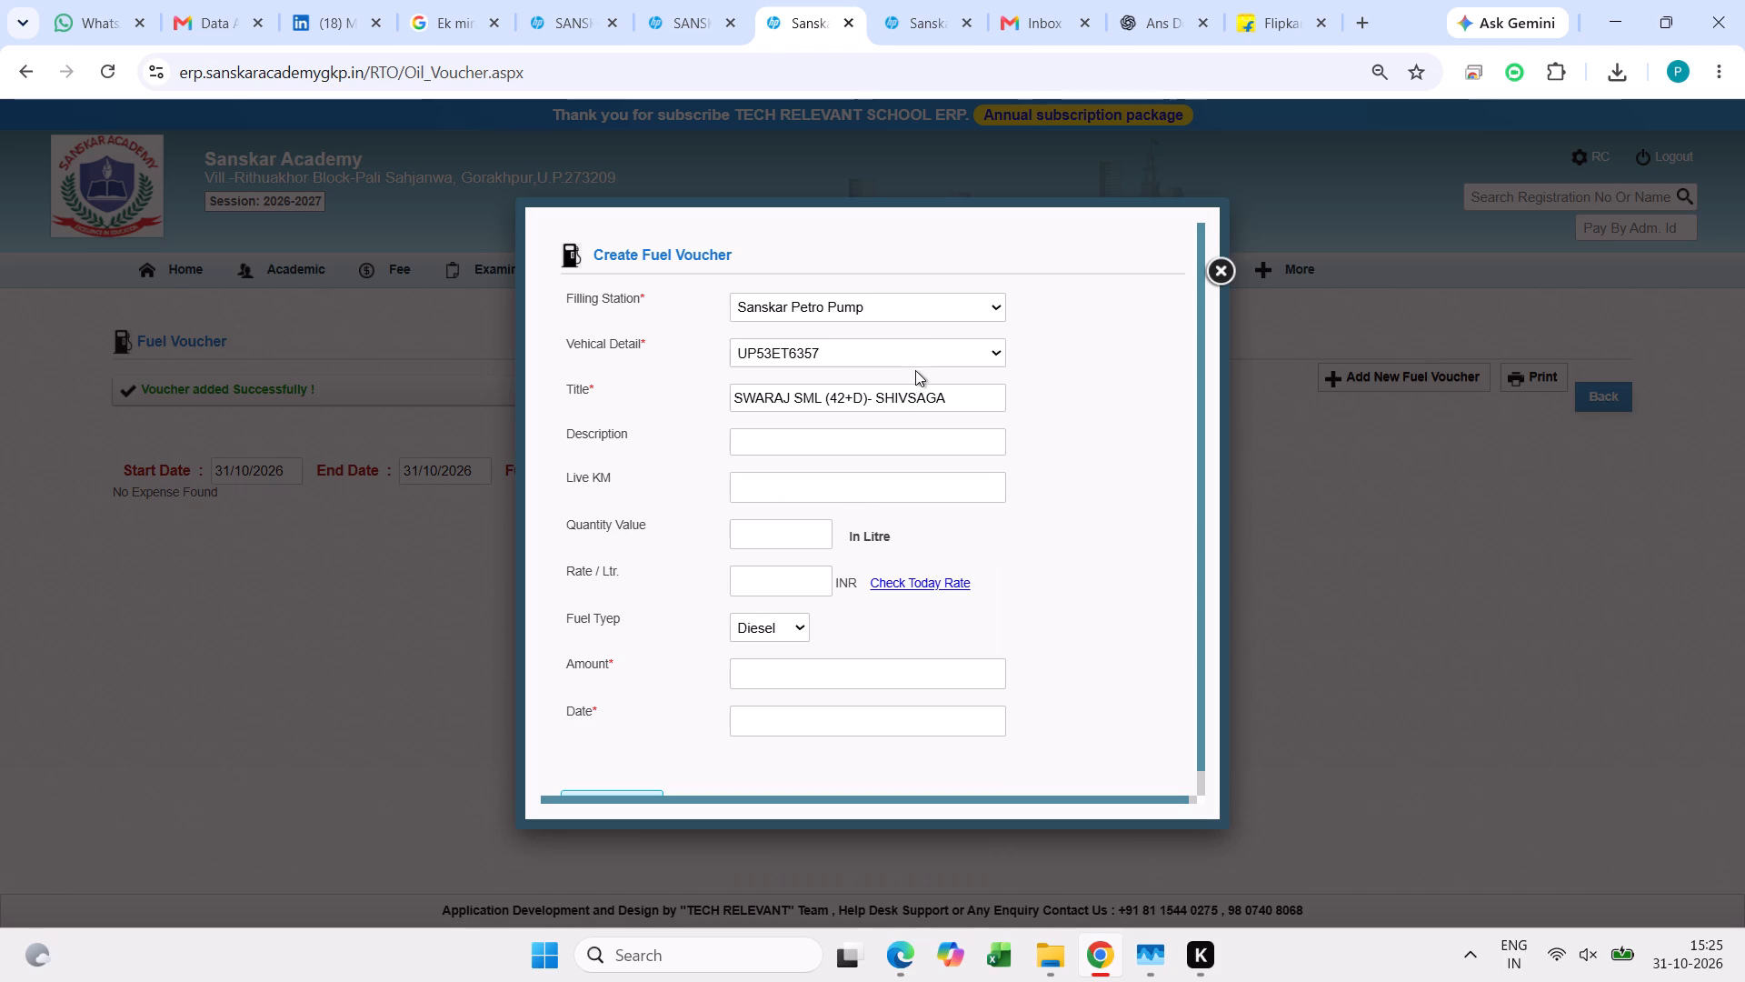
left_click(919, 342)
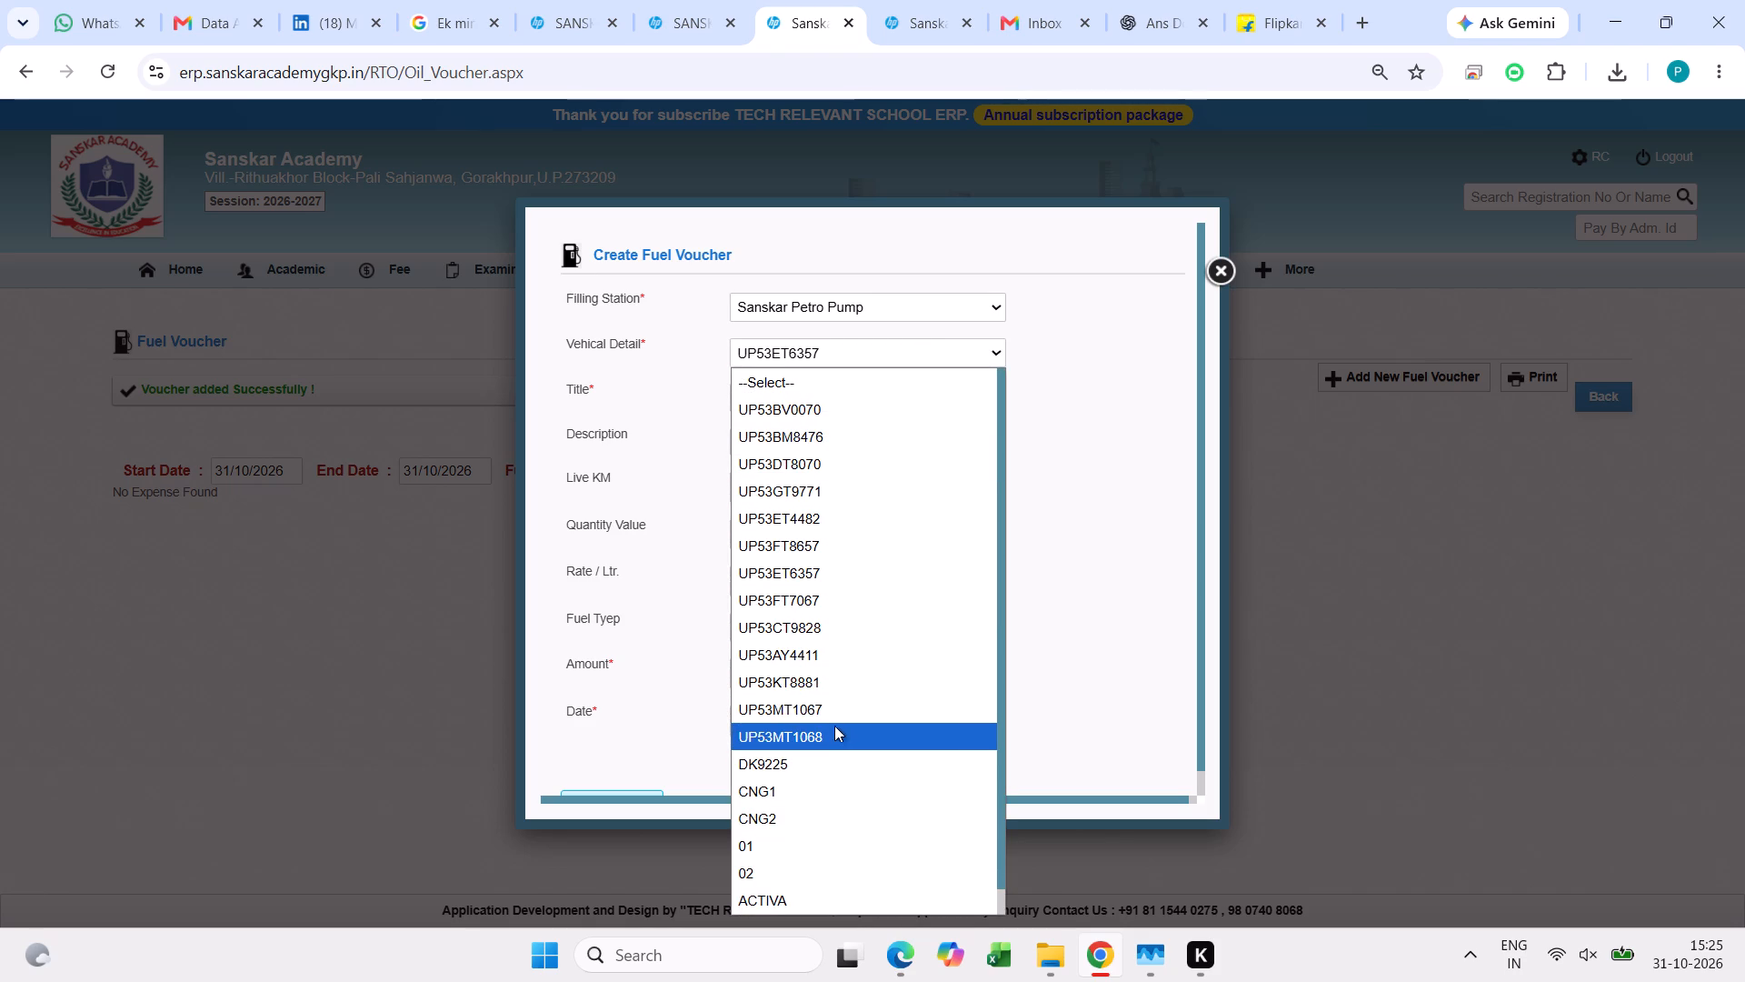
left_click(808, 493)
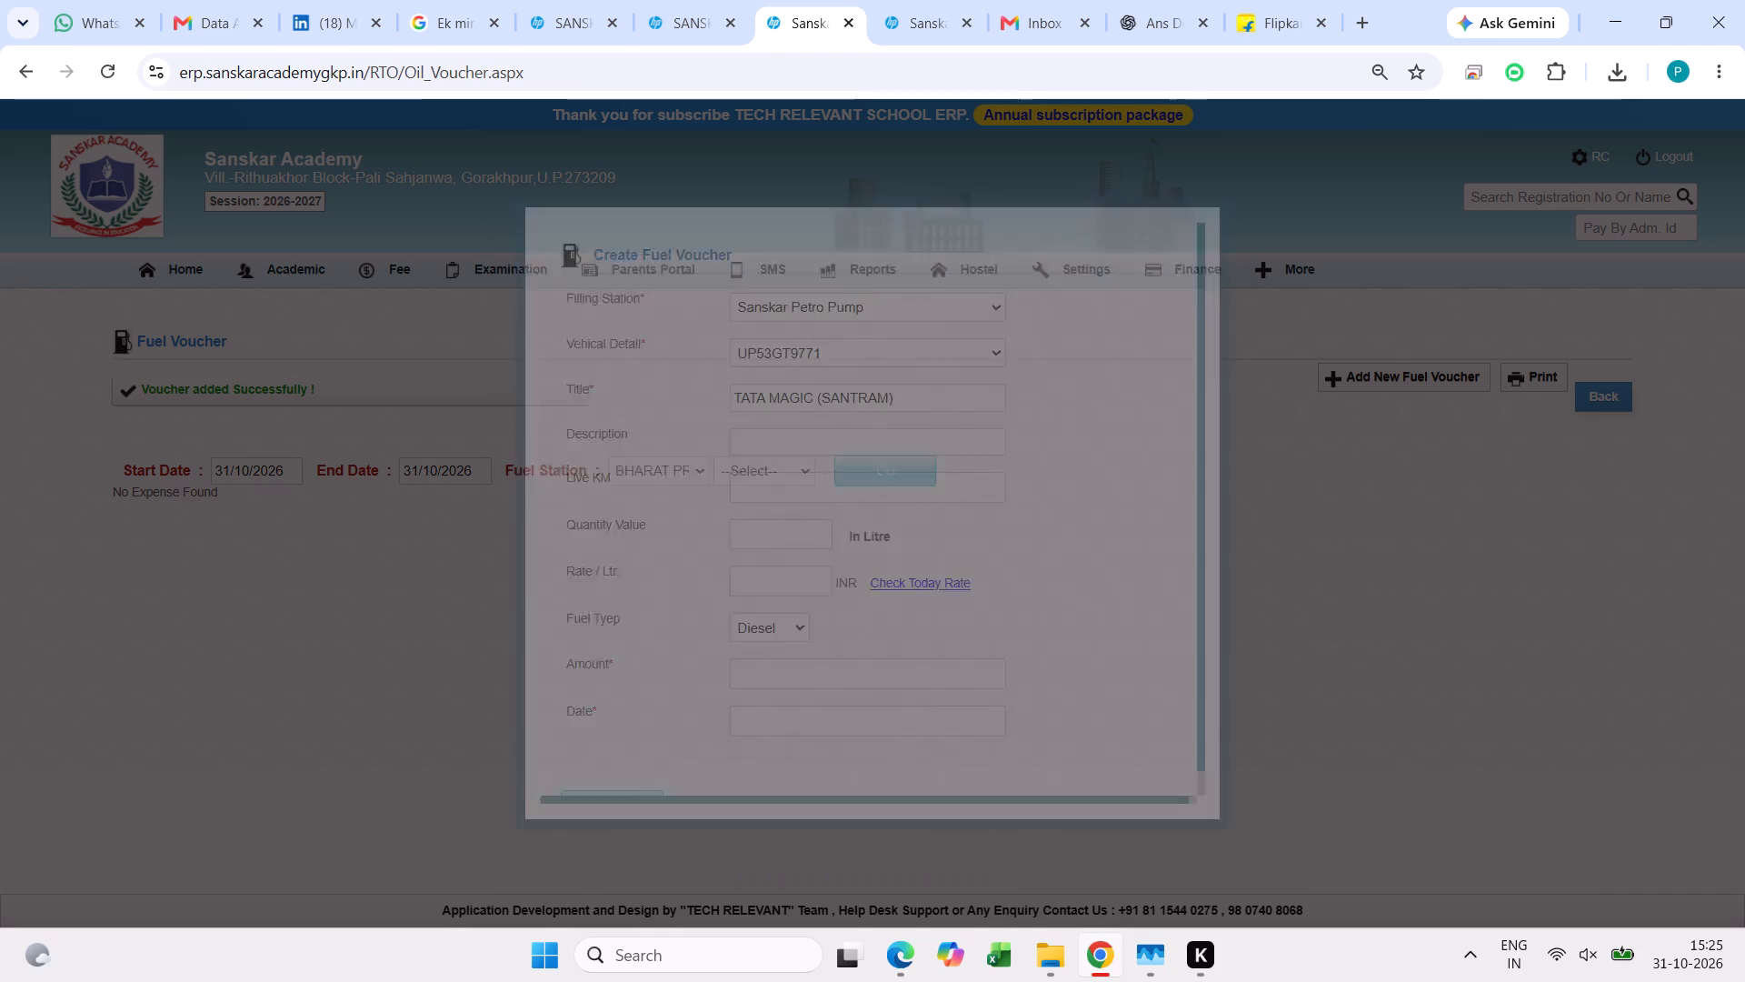
left_click(801, 351)
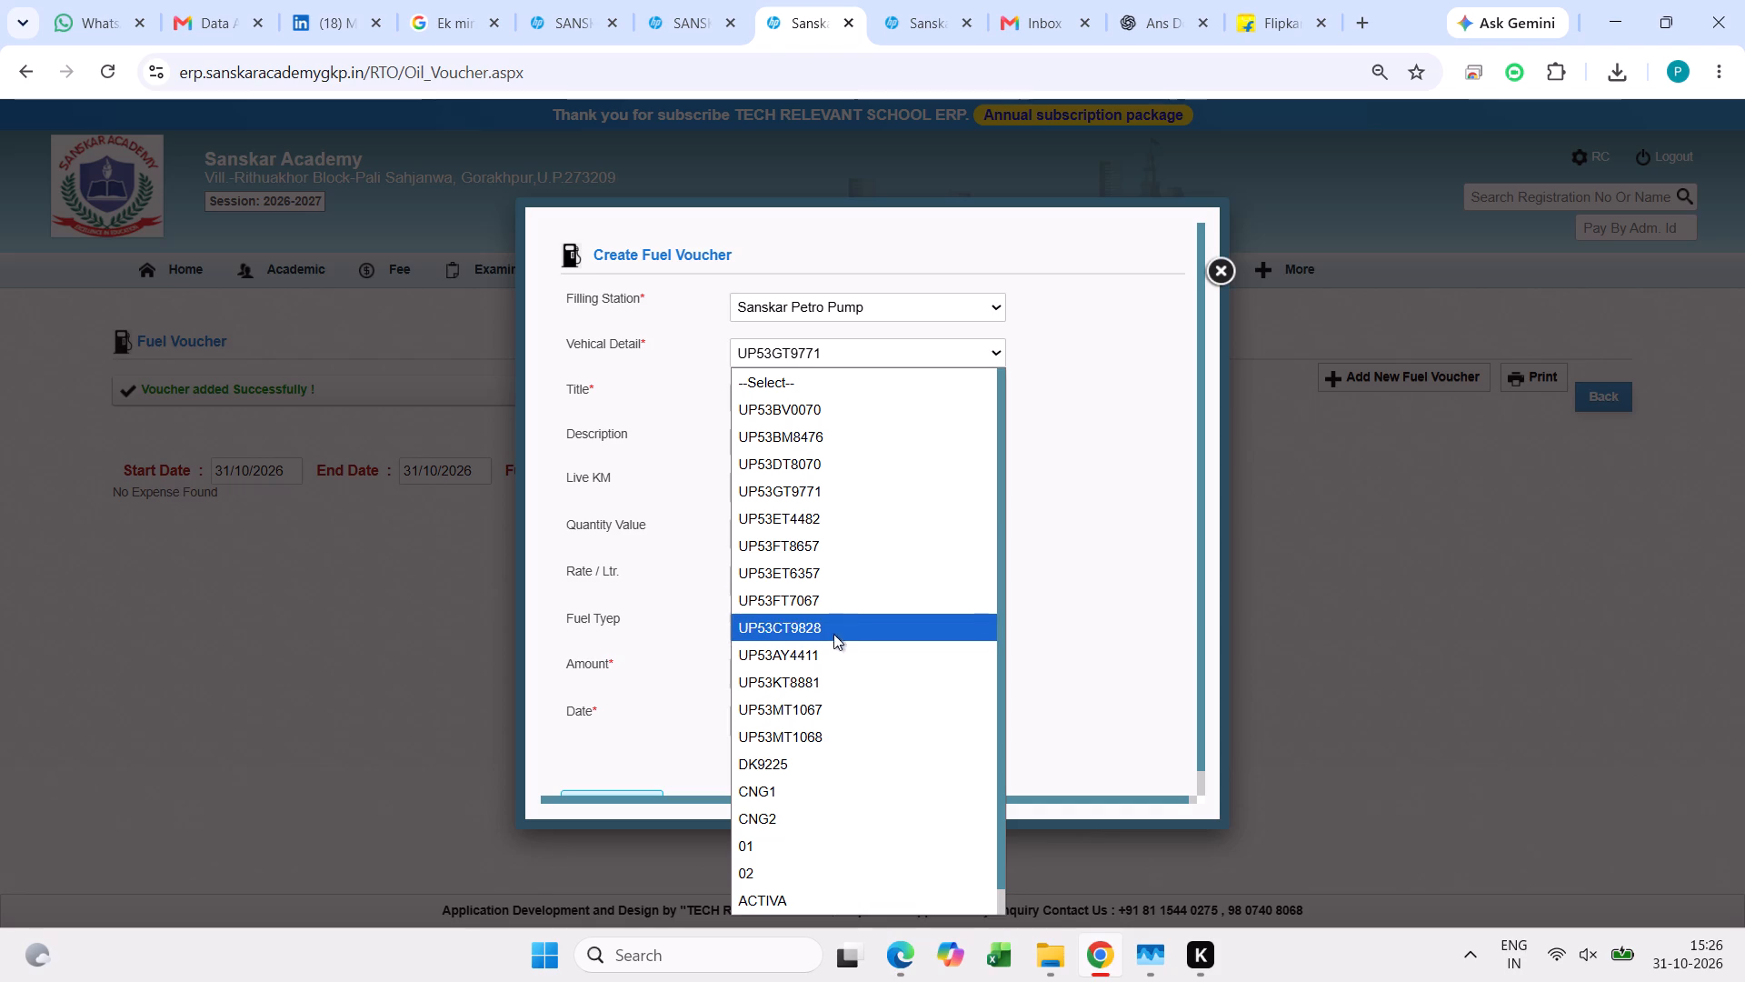
scroll(833, 749, "down", 1)
scroll(831, 750, "up", 1)
scroll(829, 753, "down", 1)
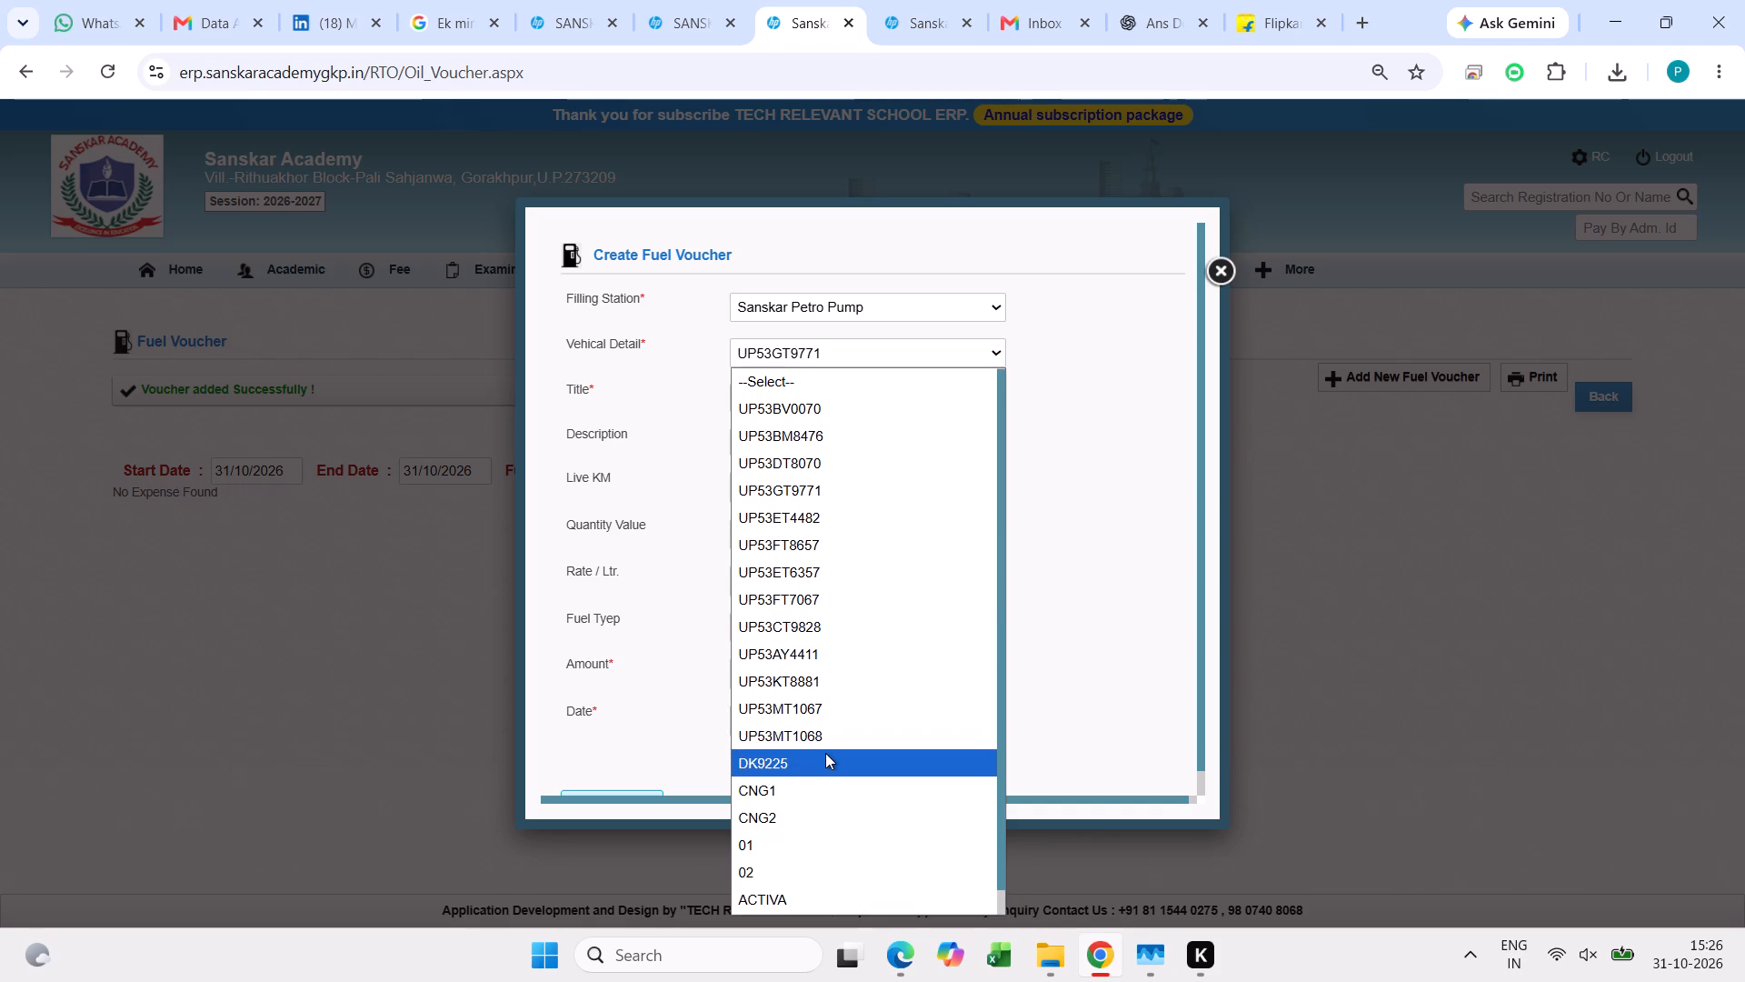
scroll(825, 753, "down", 4)
scroll(818, 754, "up", 2)
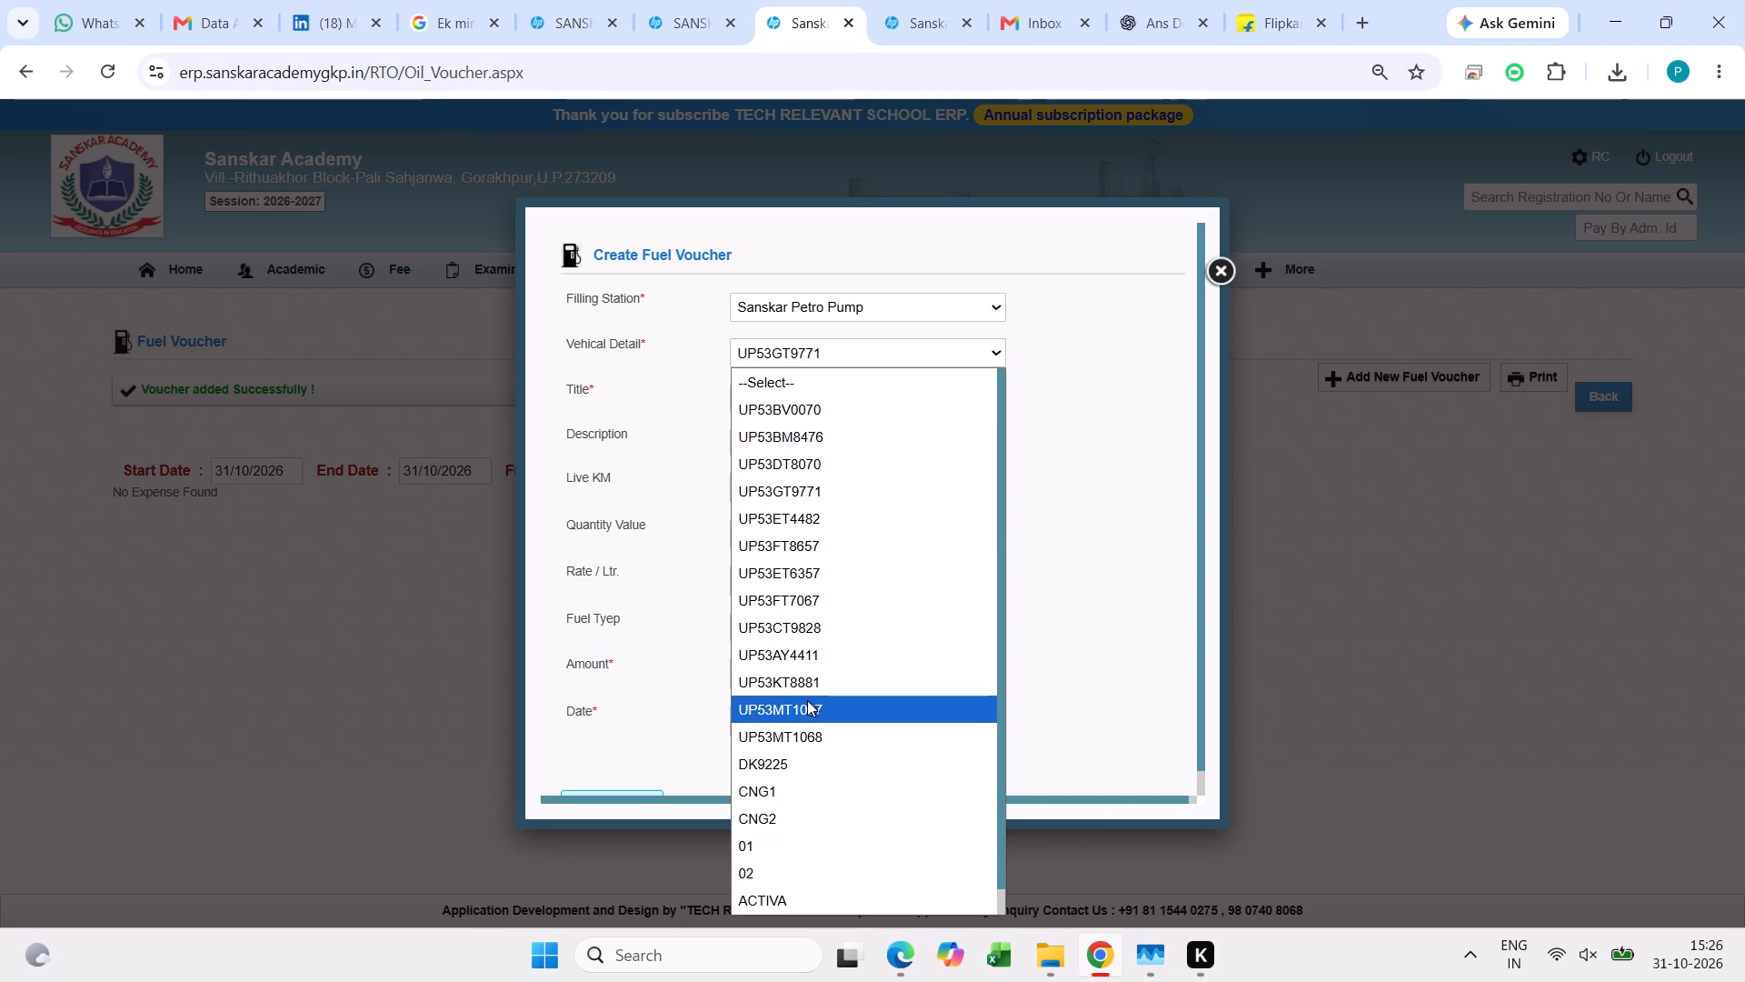
left_click(794, 625)
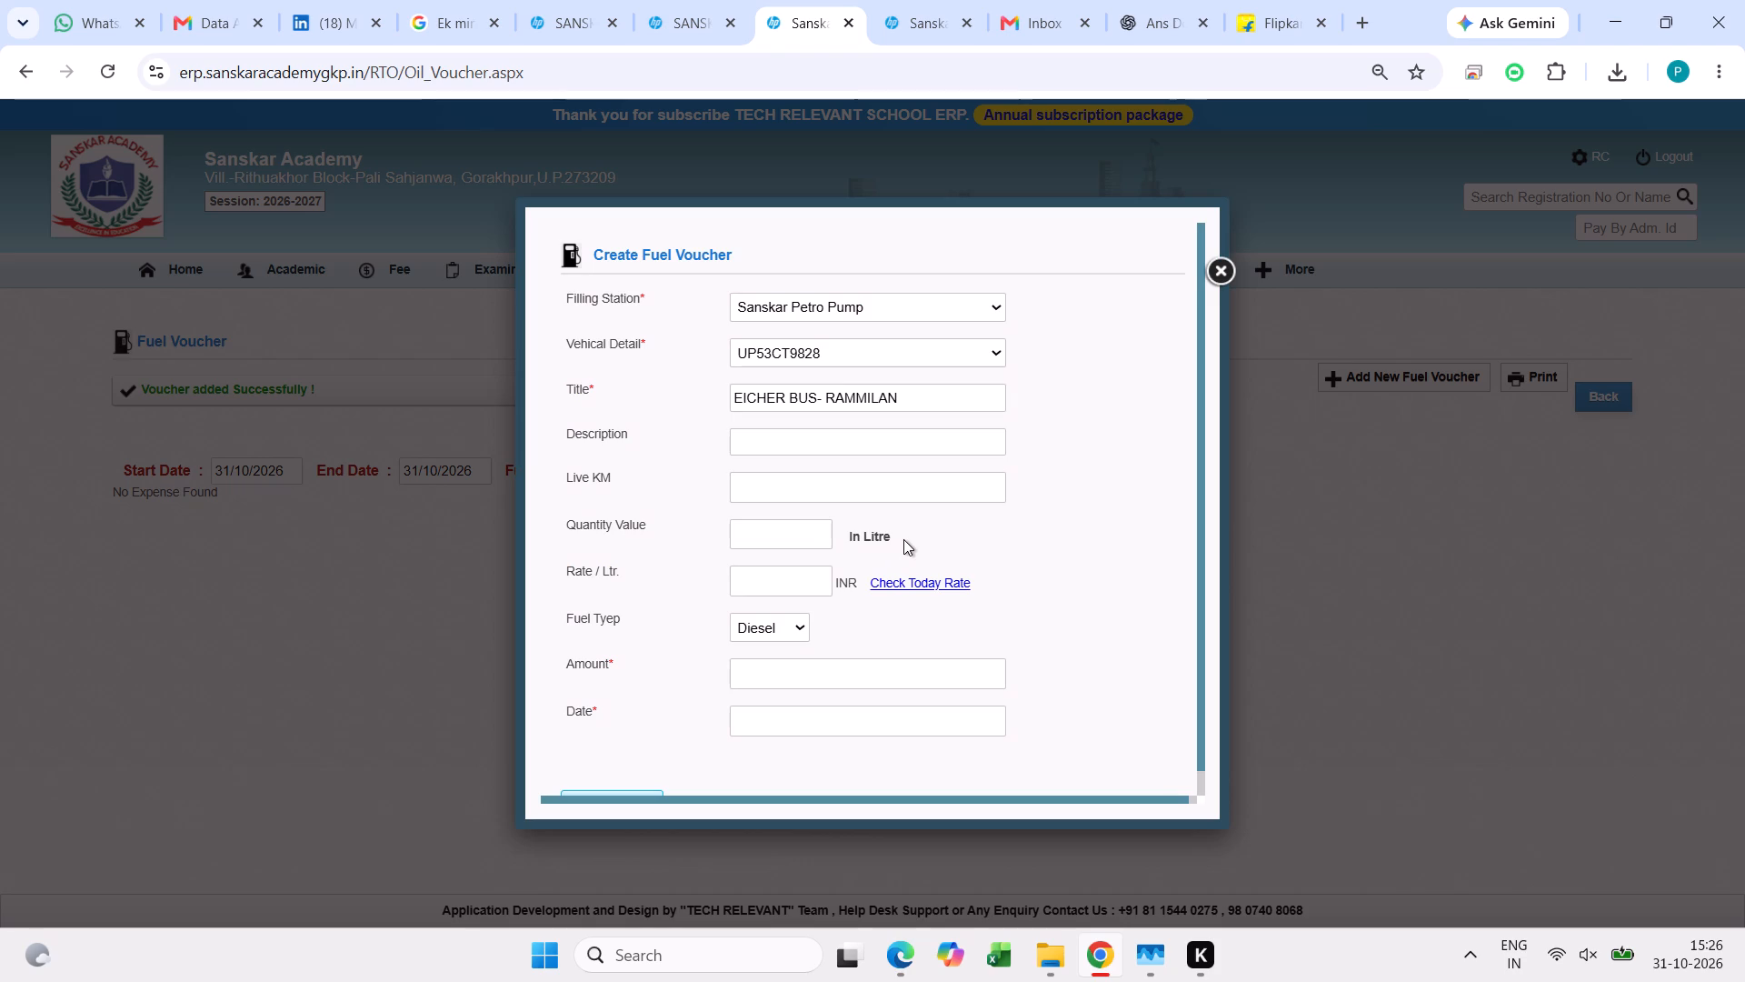
key("Tab")
key("Tab")
key("Tab")
key("Tab")
key("Tab")
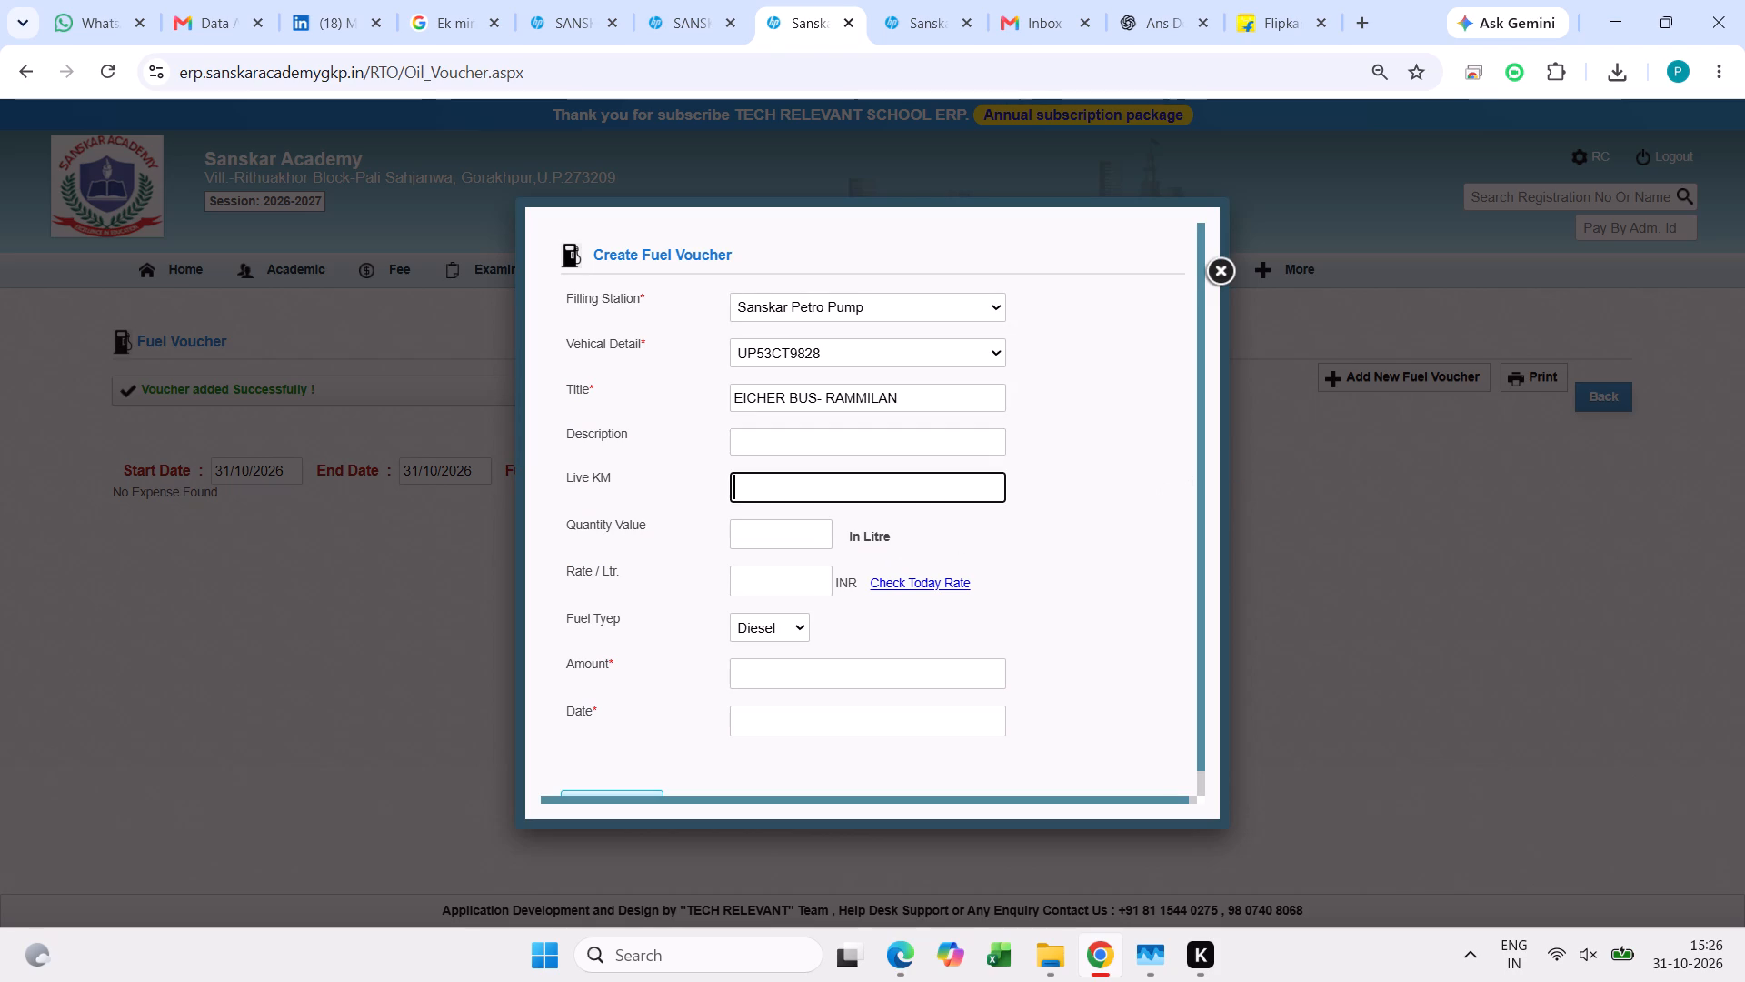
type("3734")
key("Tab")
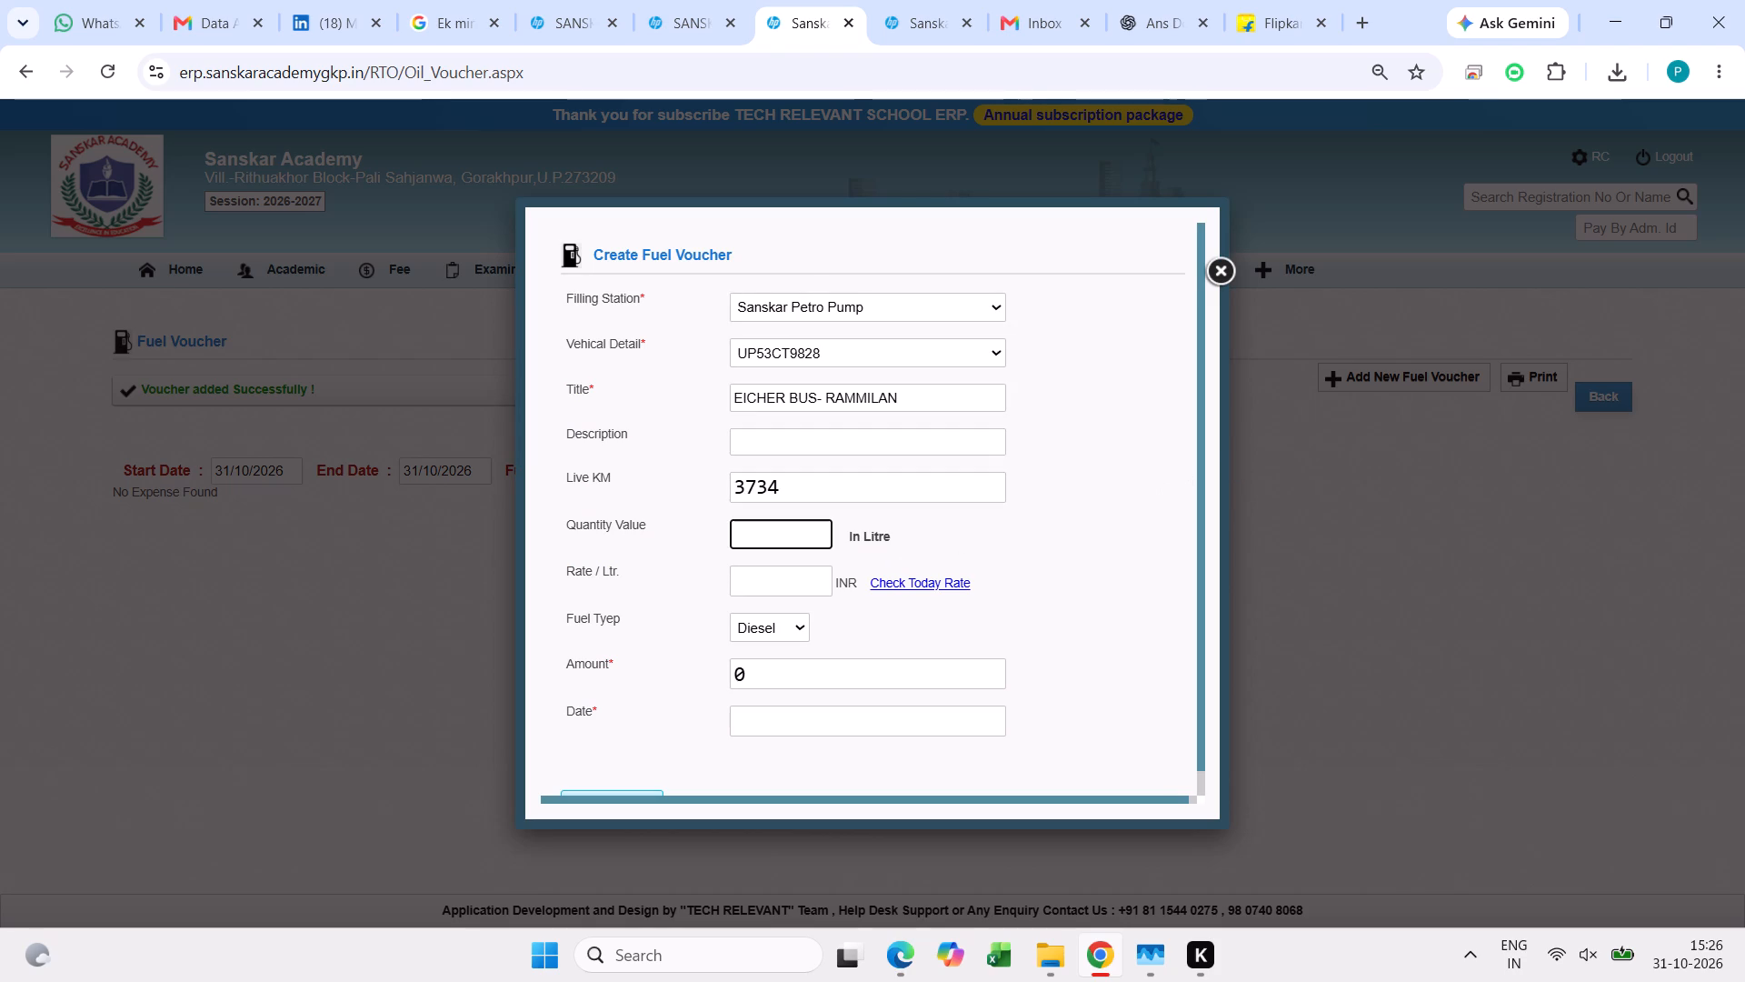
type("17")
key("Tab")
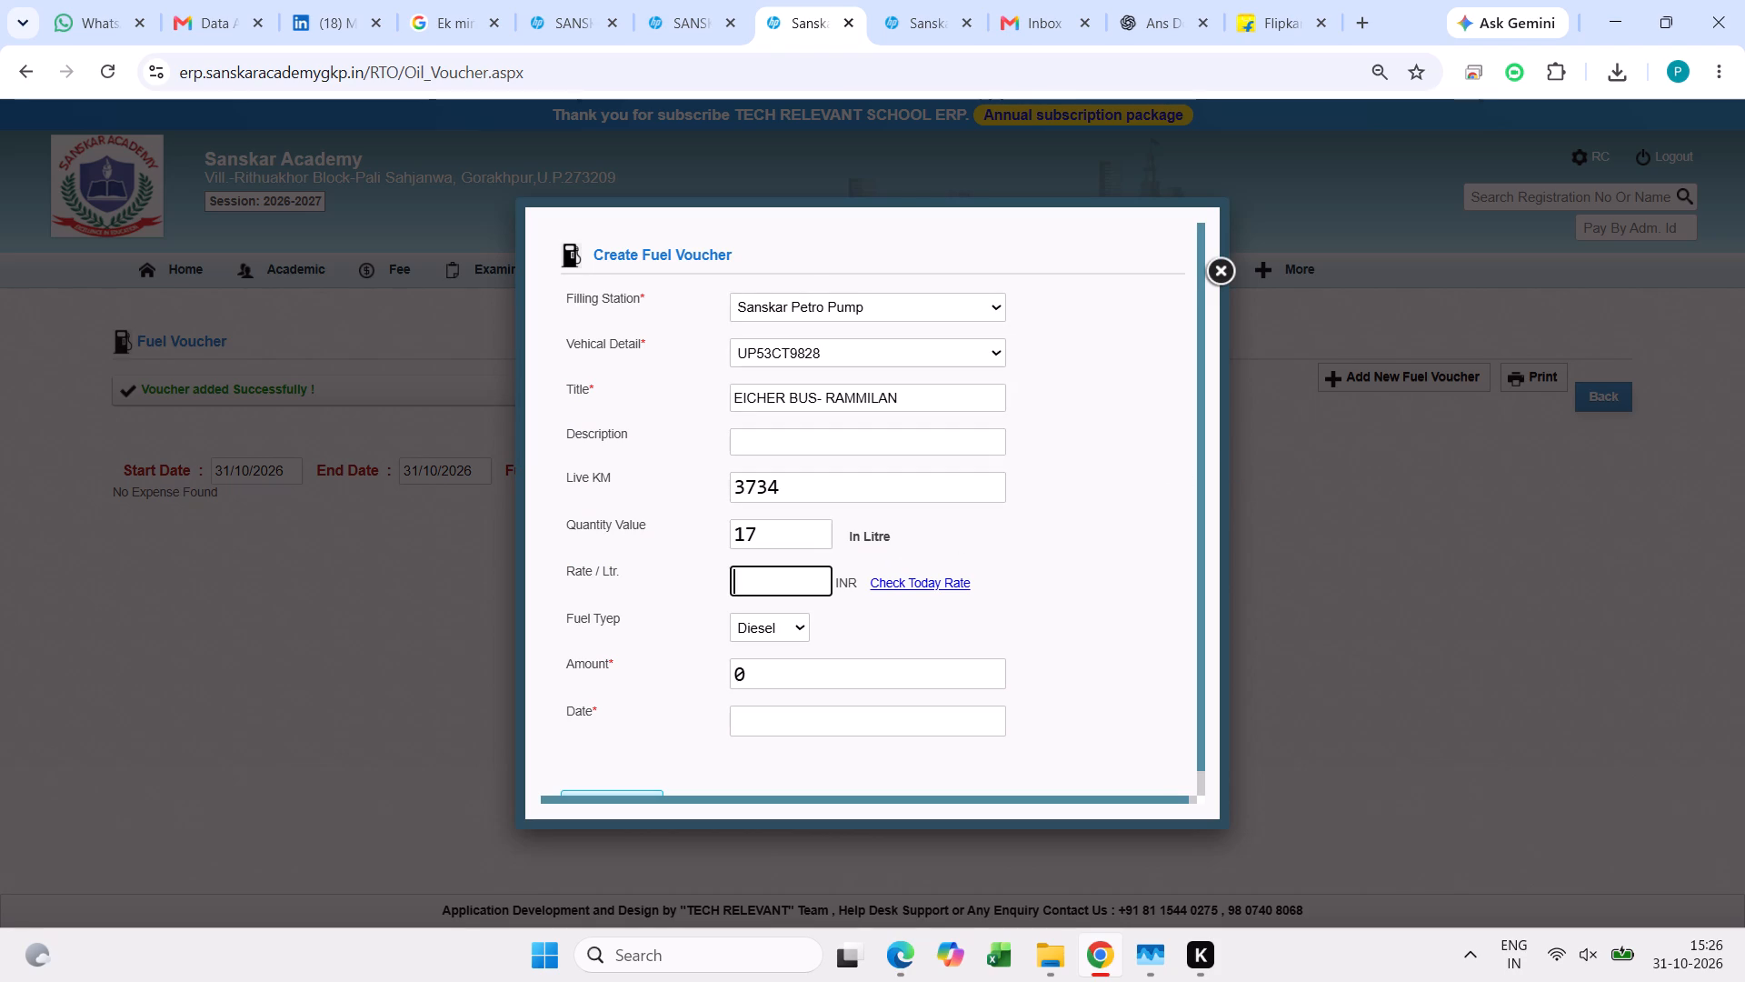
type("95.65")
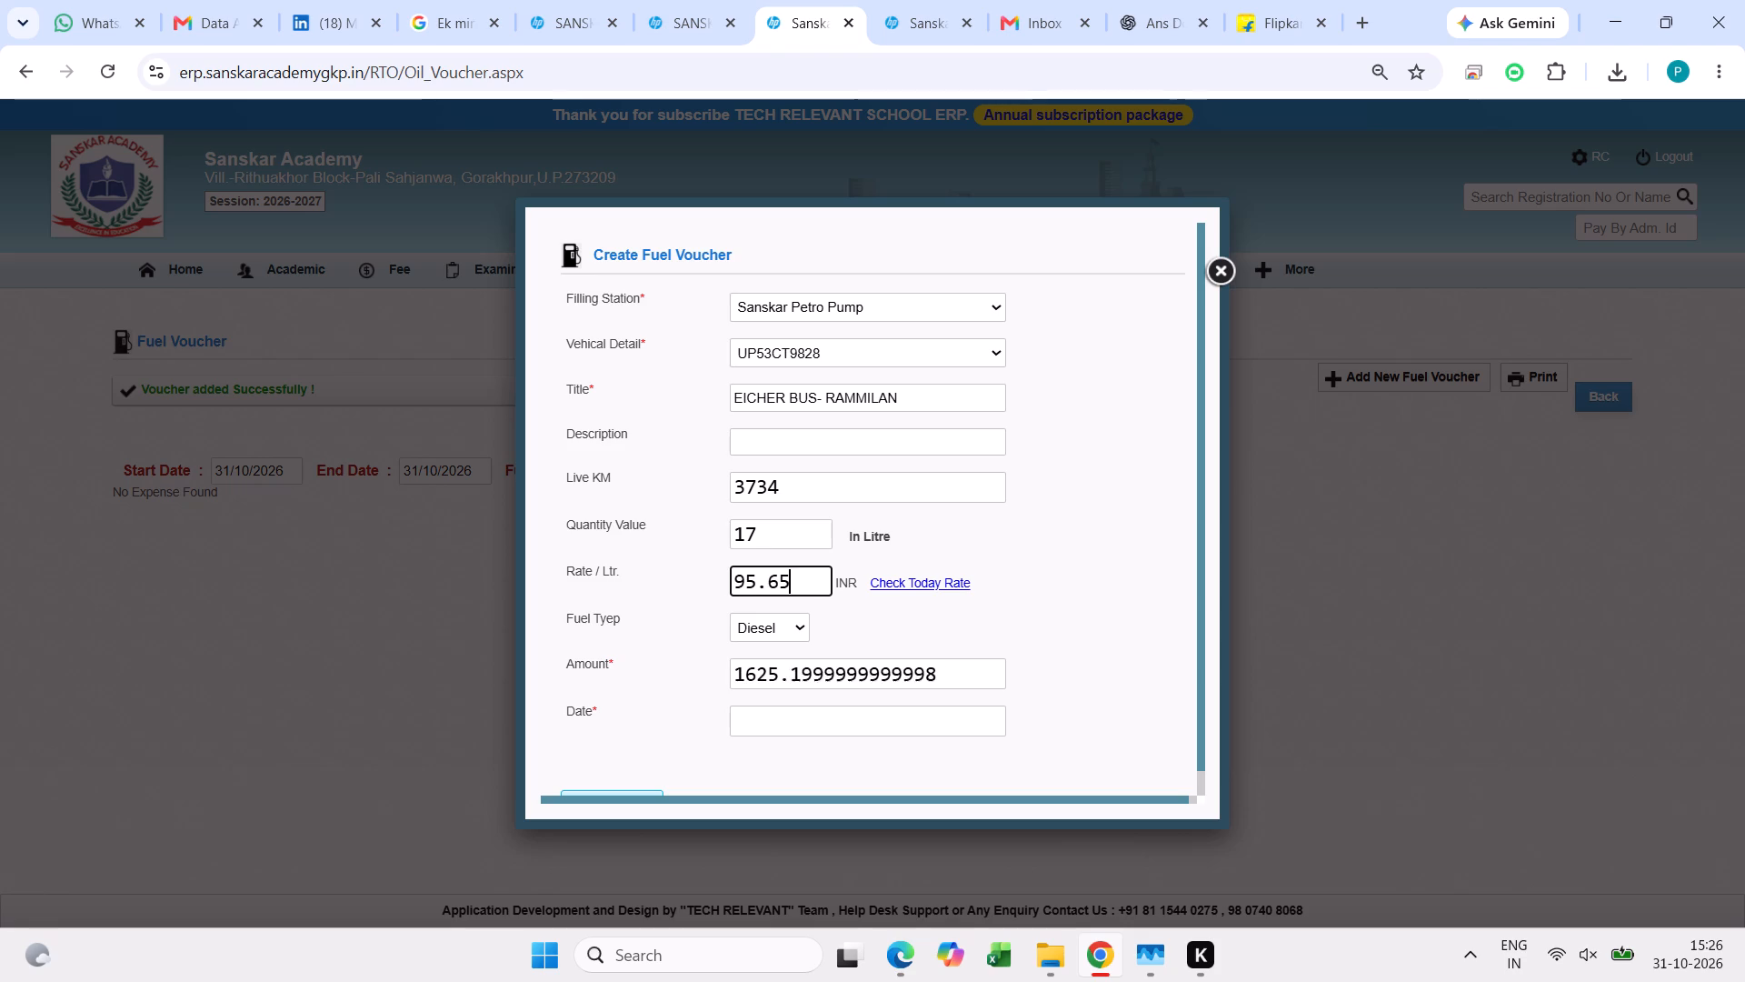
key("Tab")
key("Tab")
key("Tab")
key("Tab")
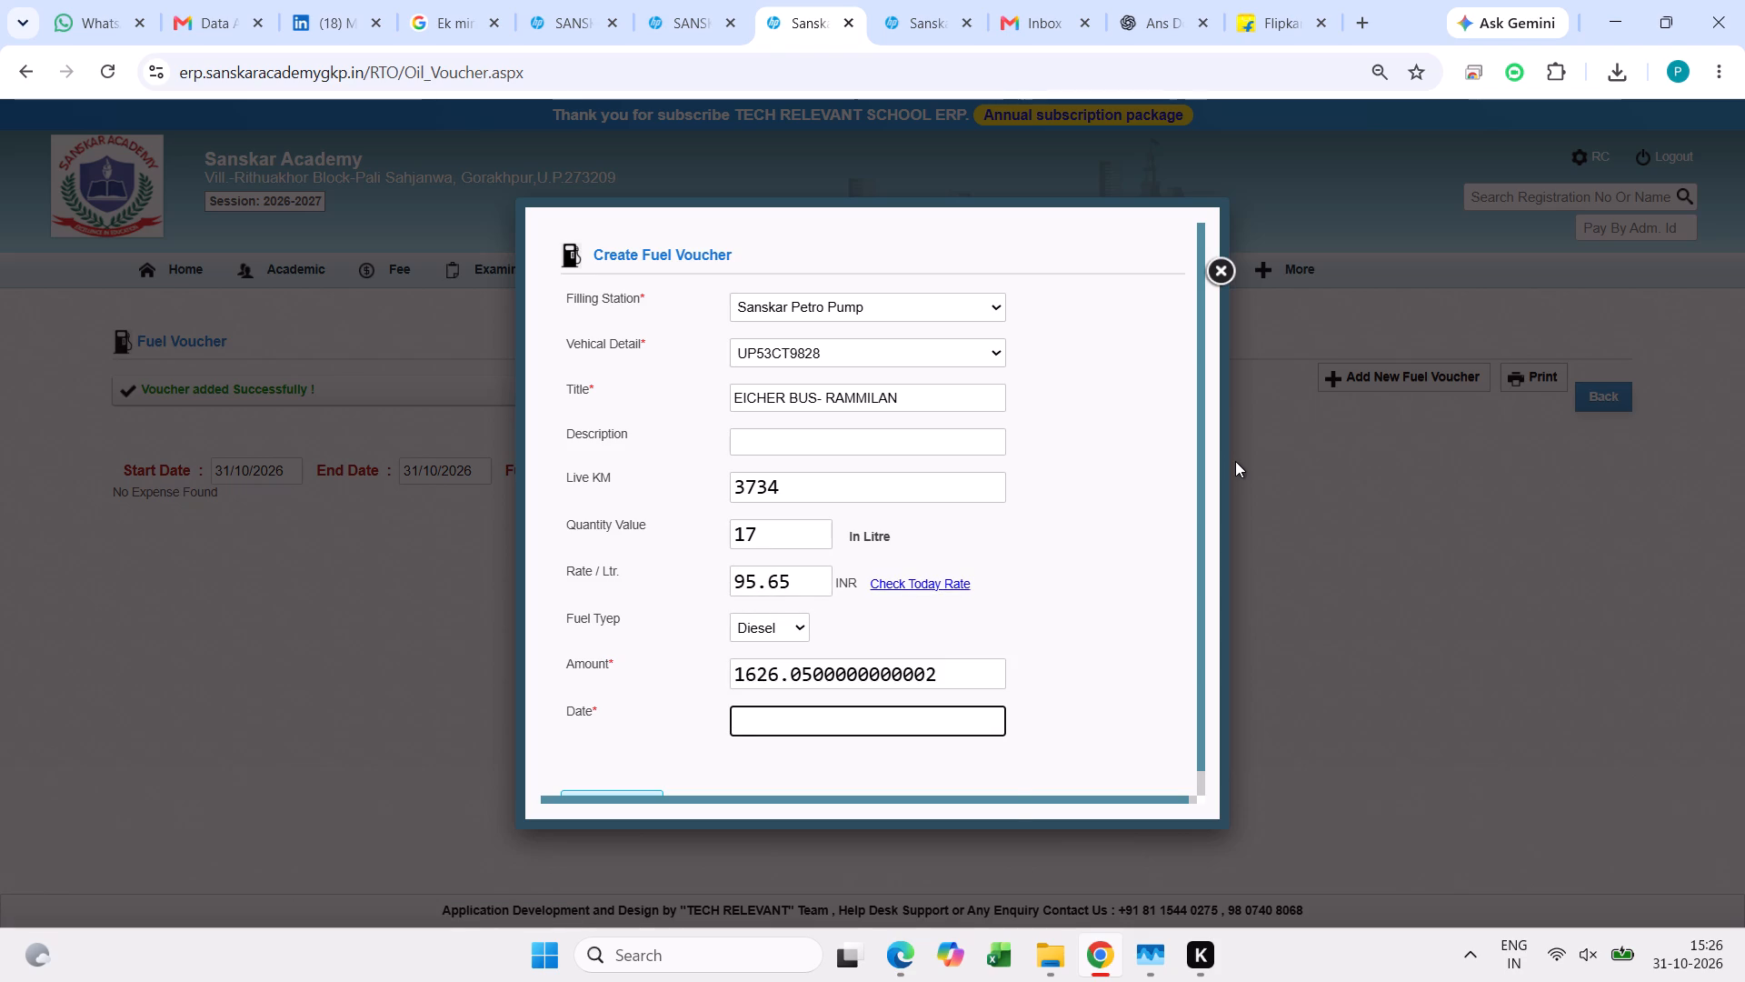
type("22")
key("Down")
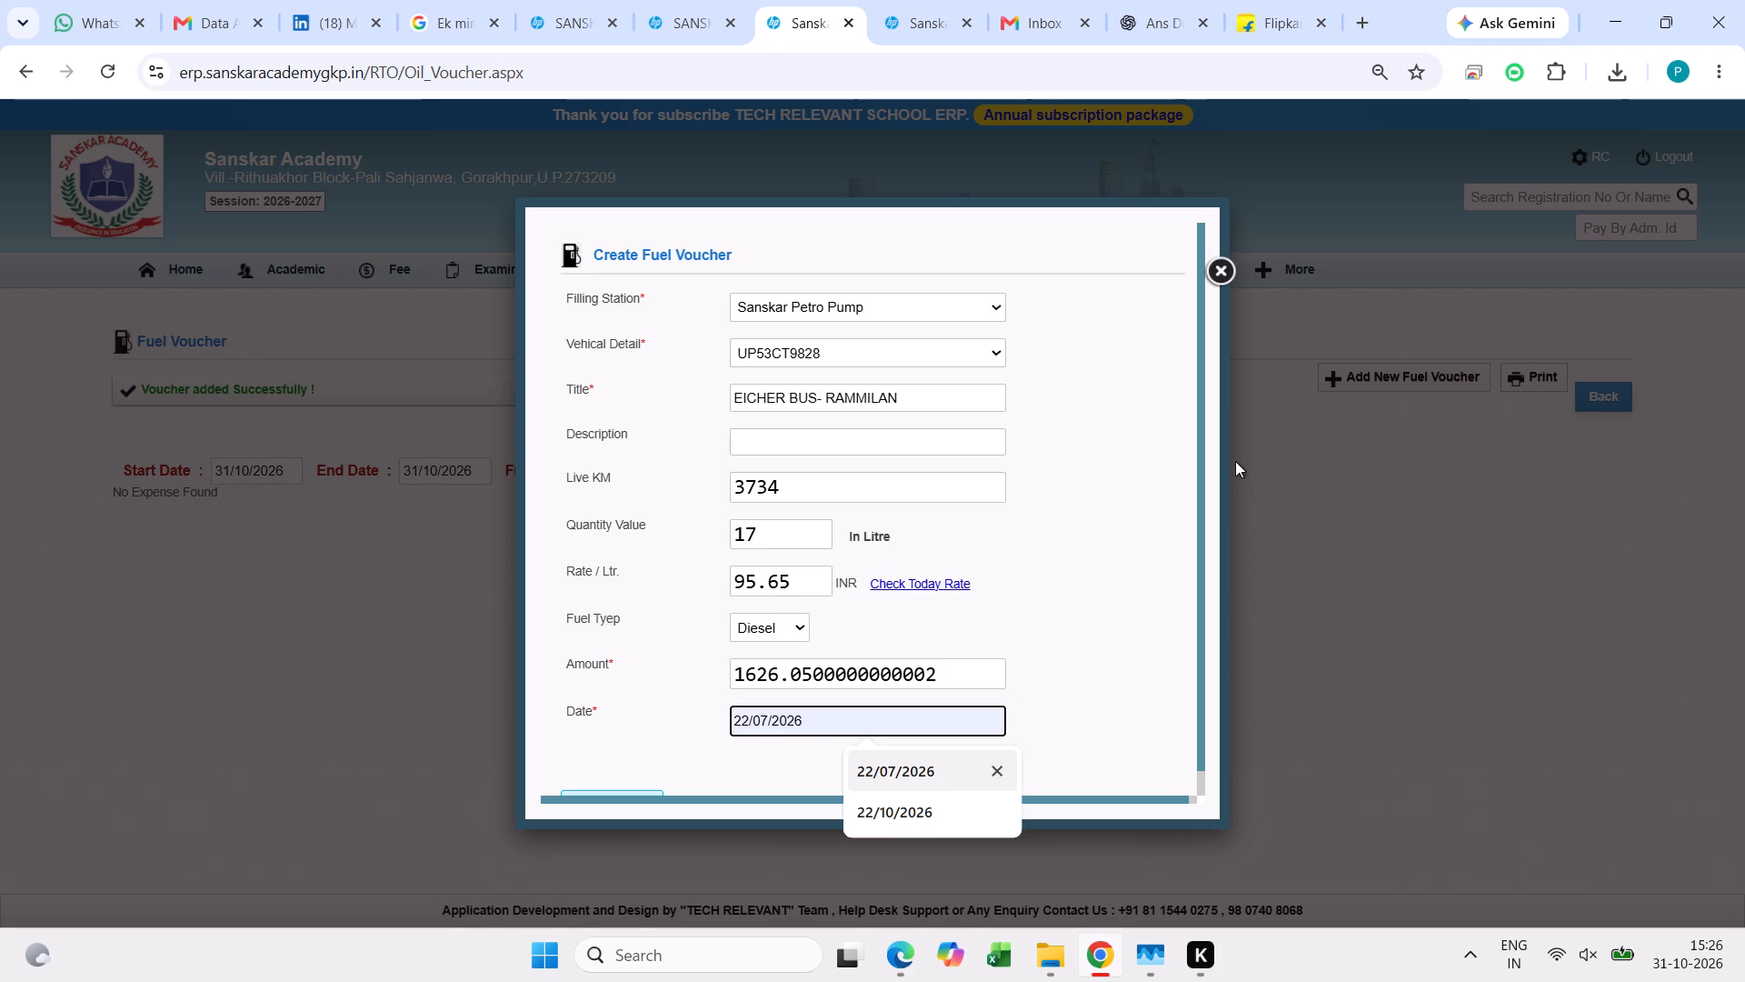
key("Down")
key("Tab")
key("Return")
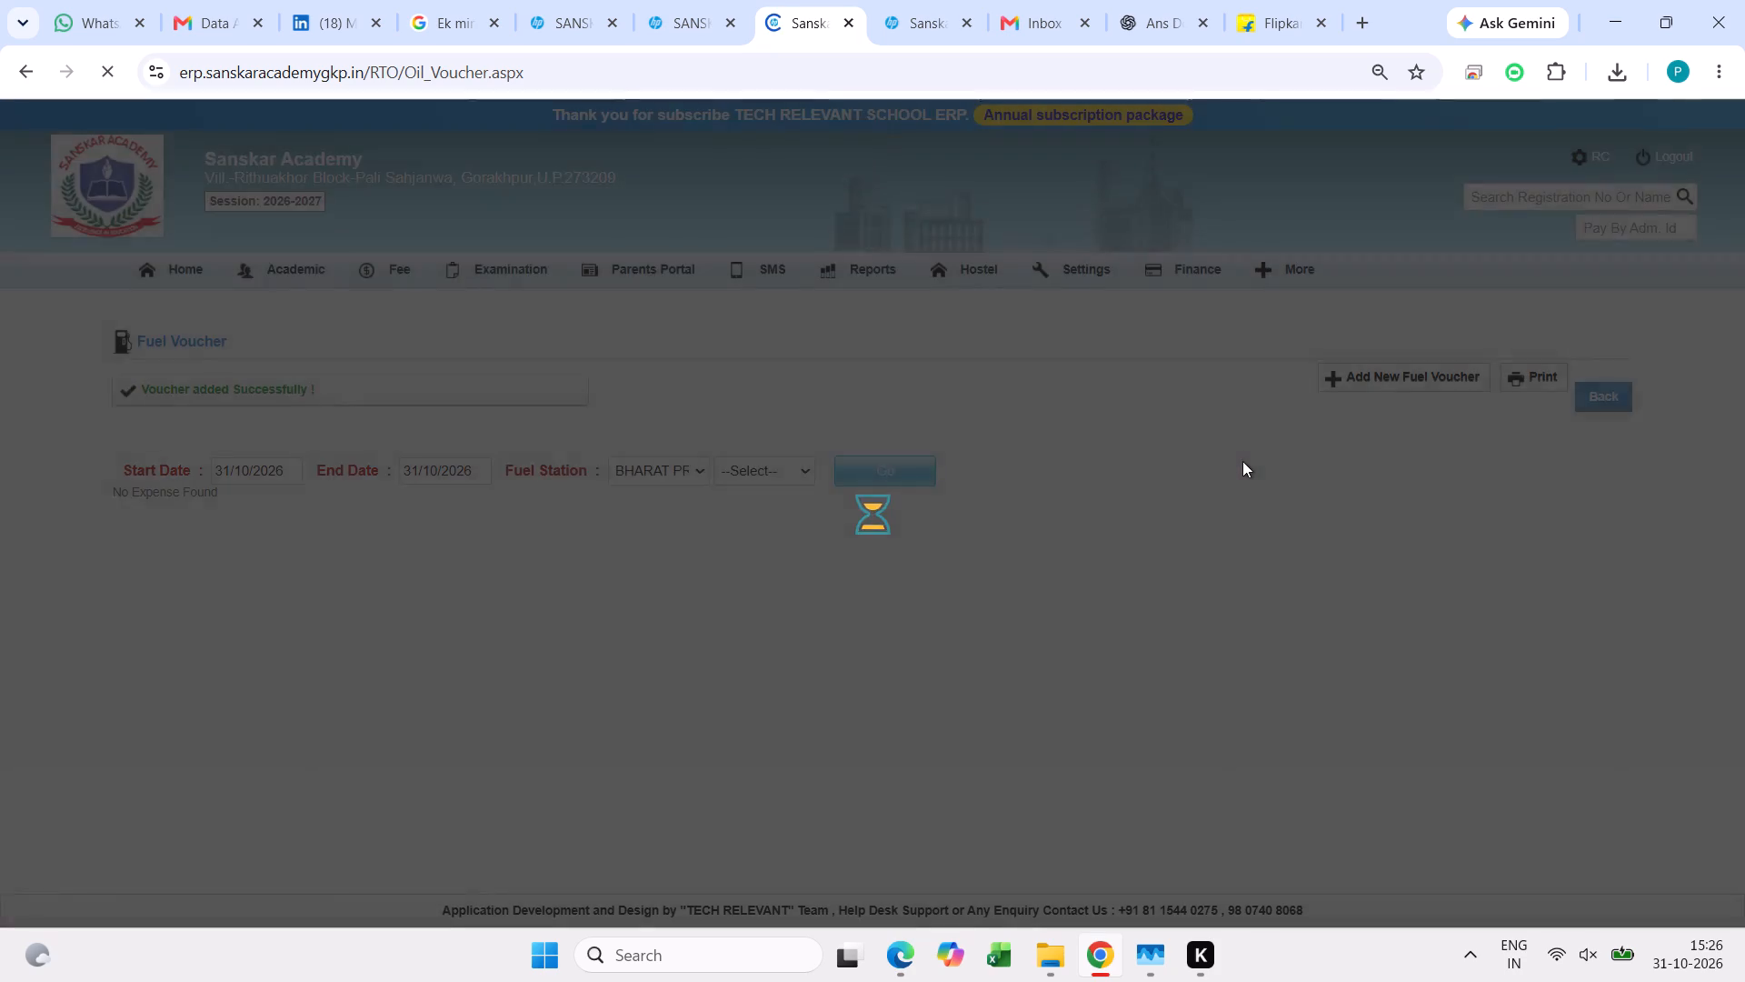
left_click(1365, 372)
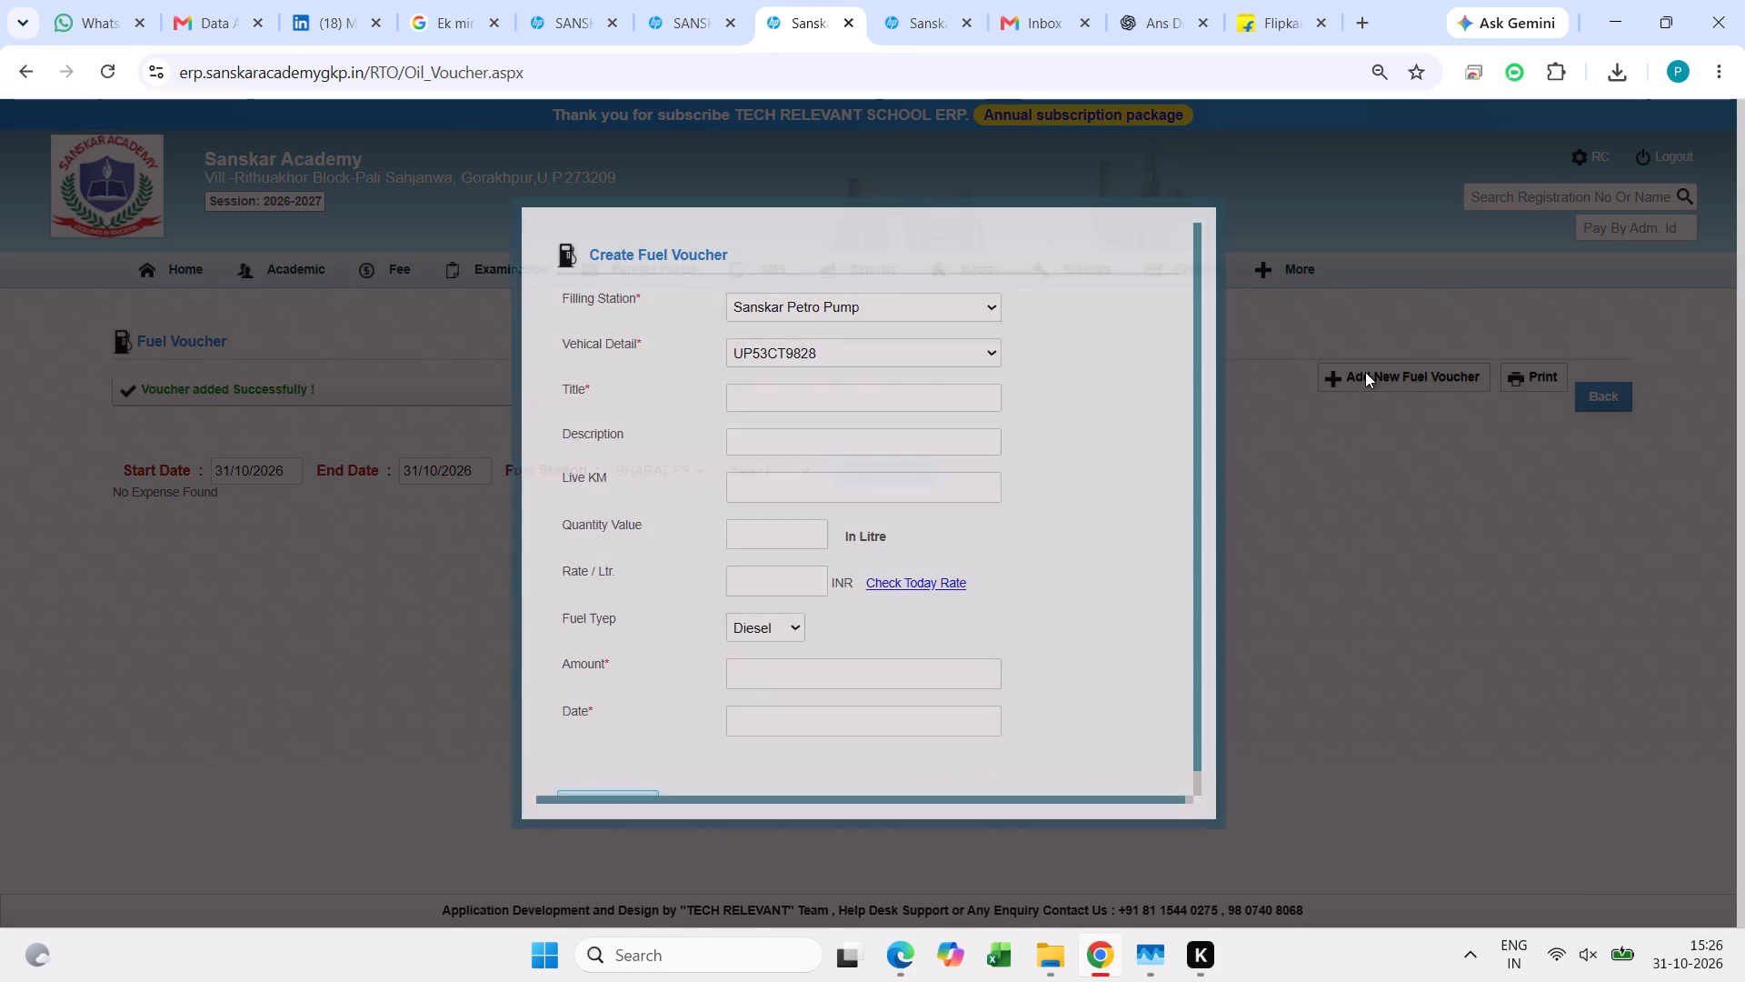
left_click(867, 355)
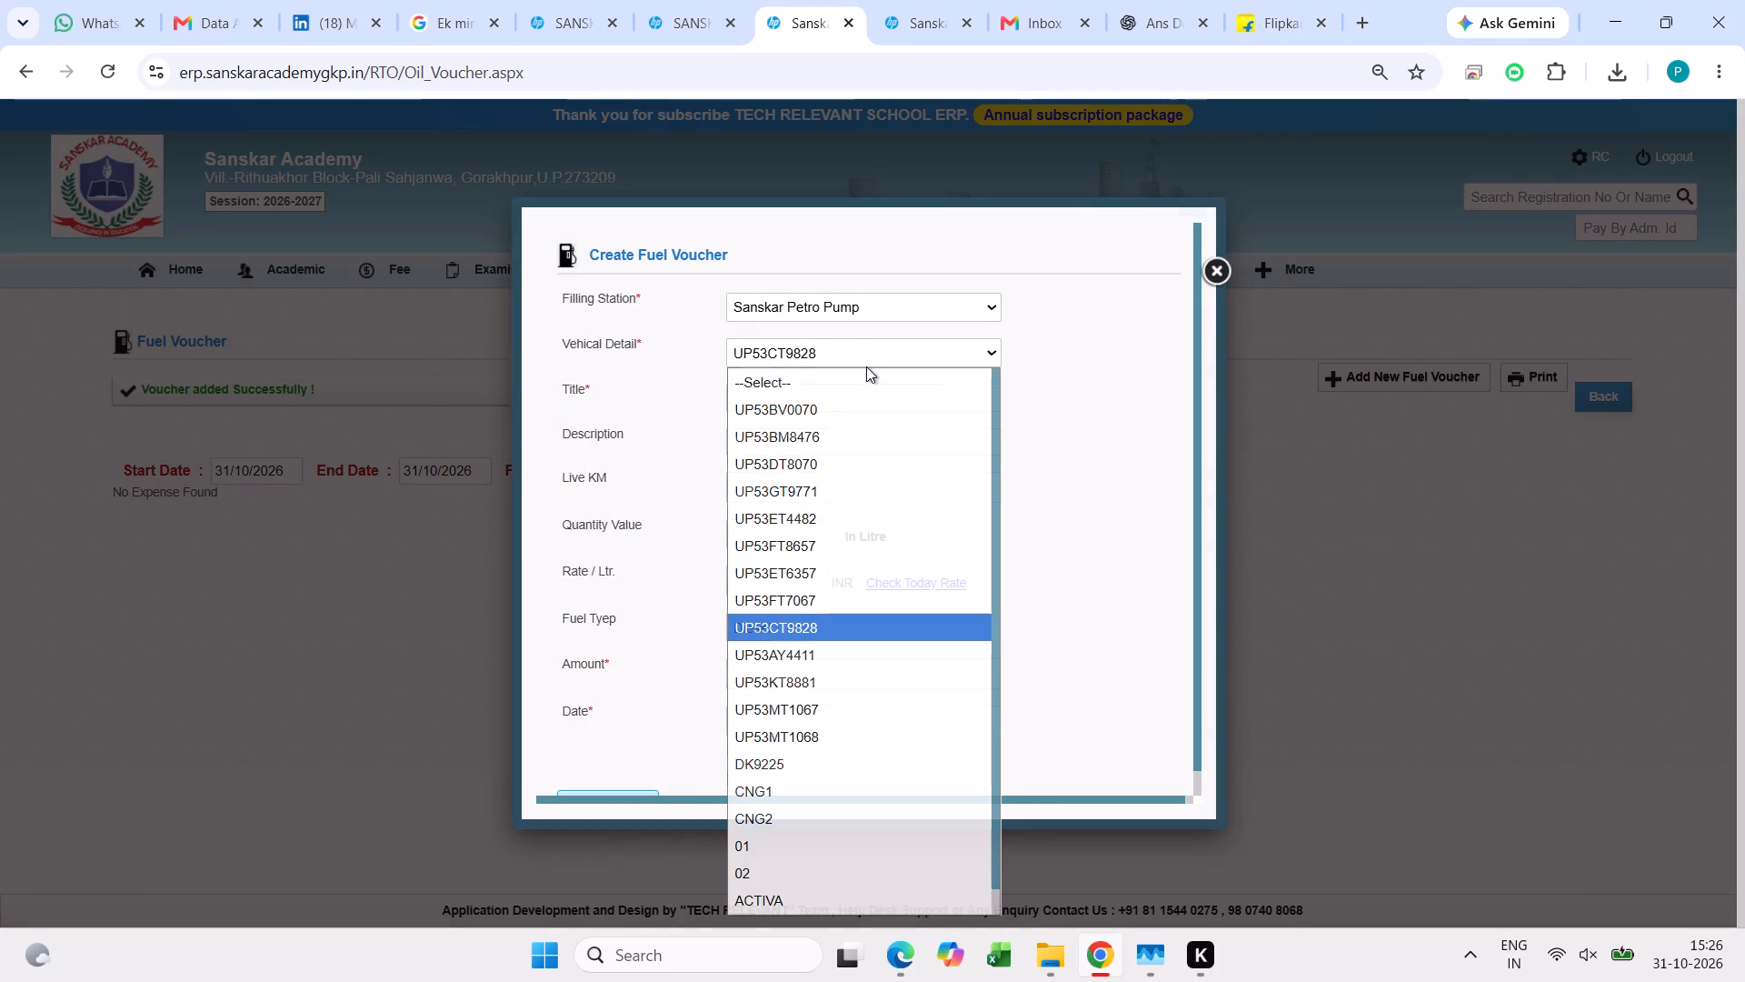
left_click(811, 744)
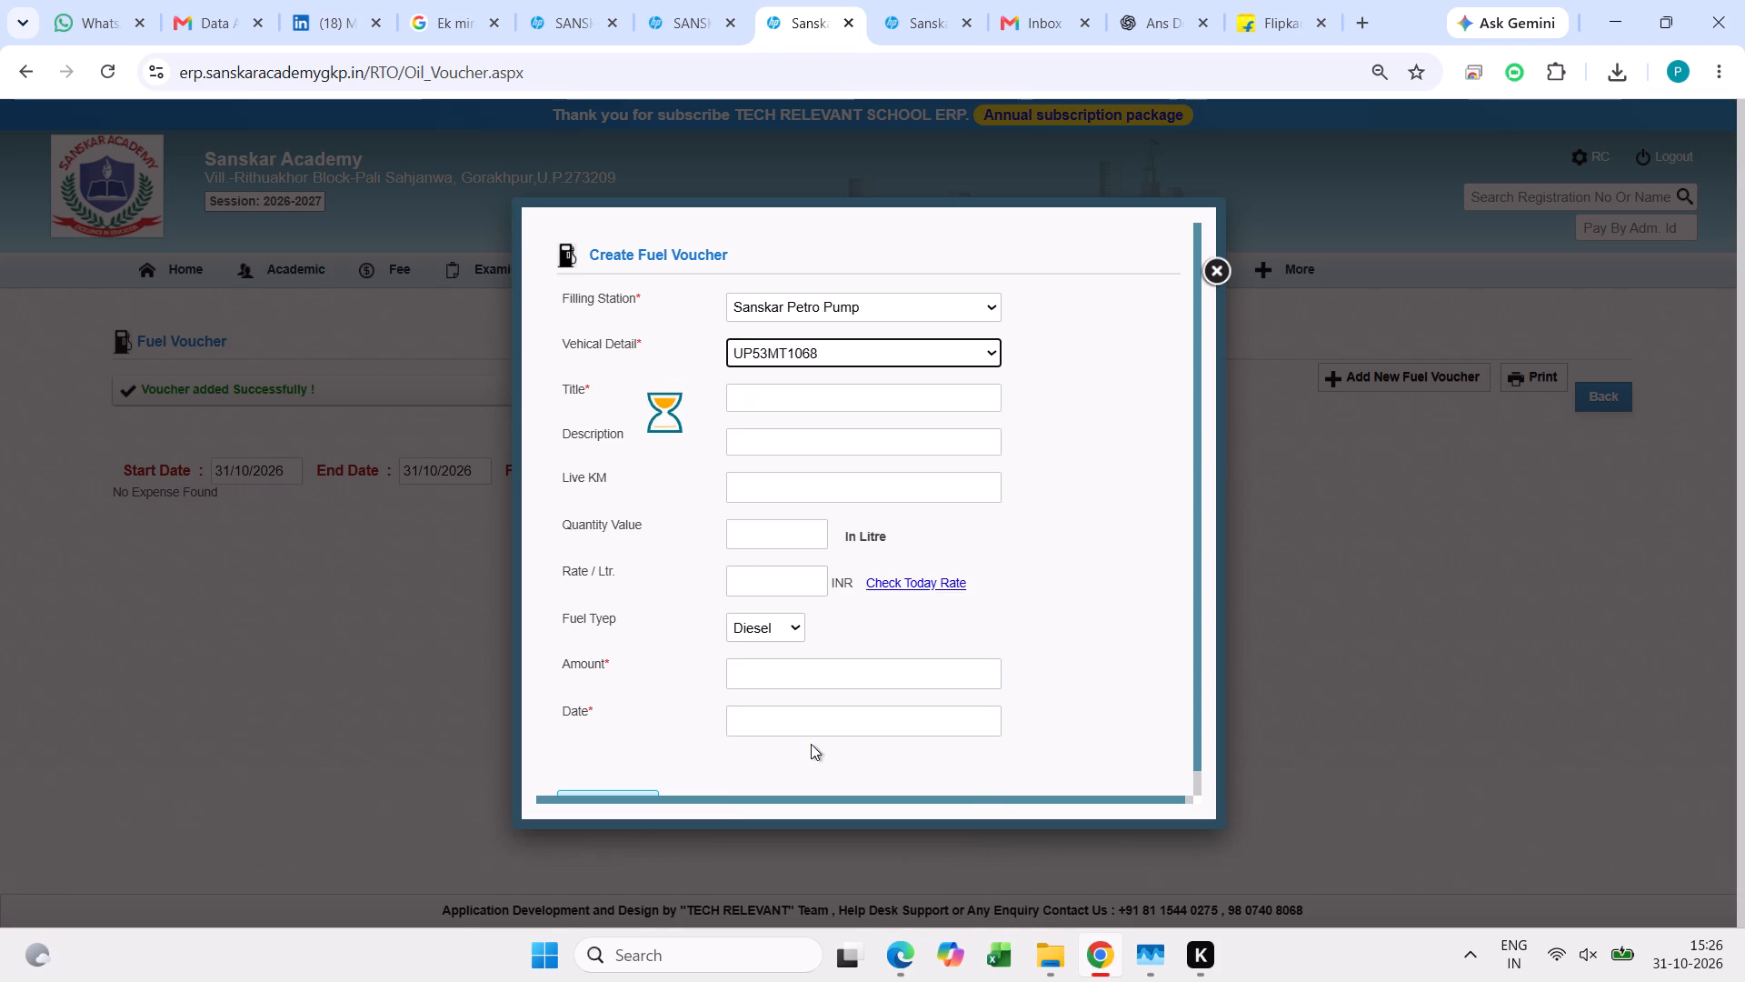
key("Tab")
key("Tab")
key("Tab")
key("Tab")
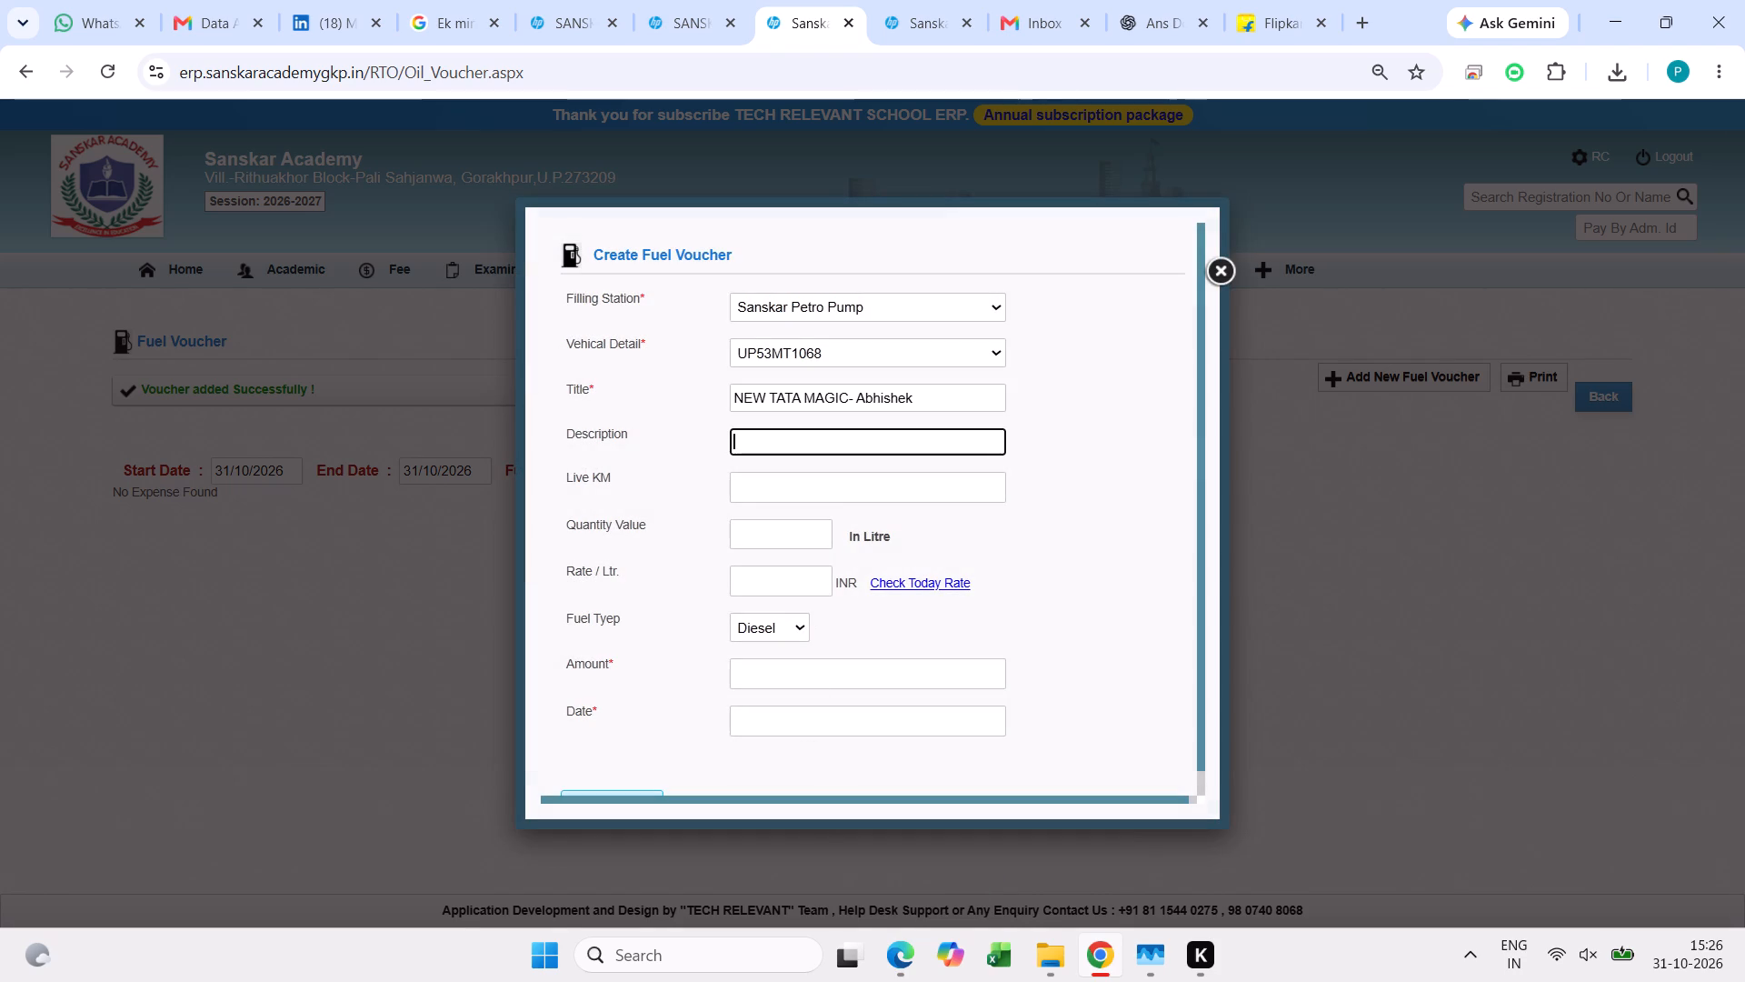
key("Tab")
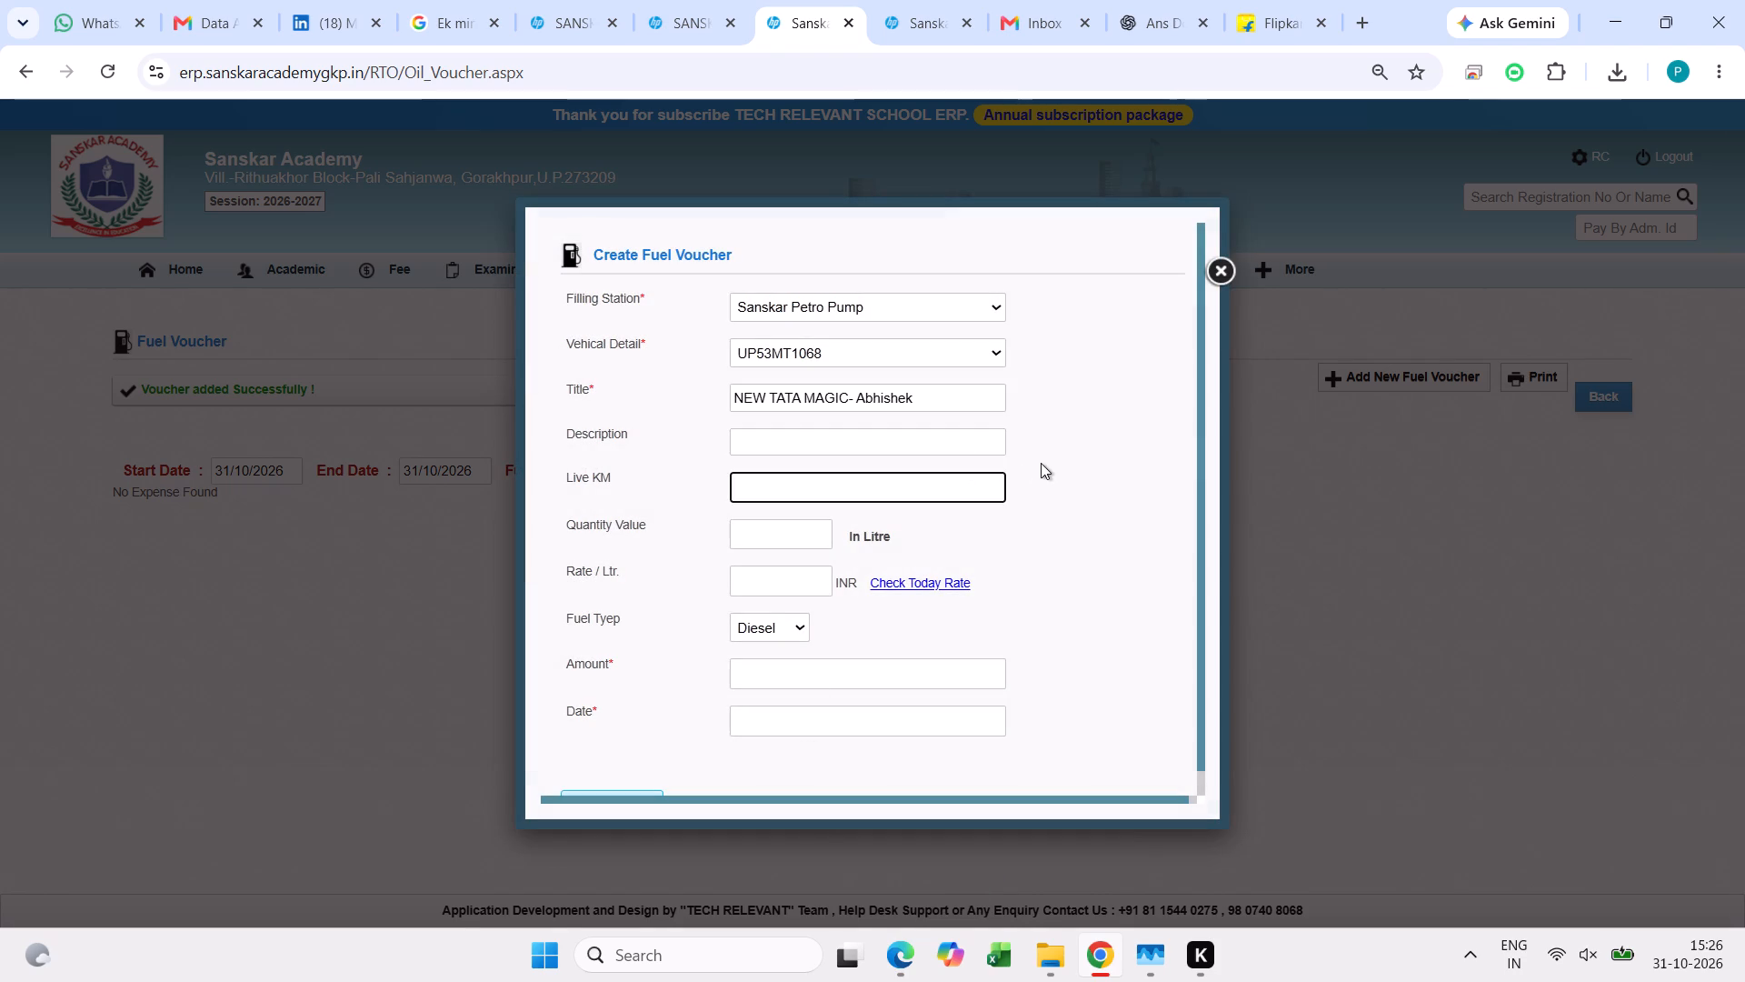
key("2")
key("7")
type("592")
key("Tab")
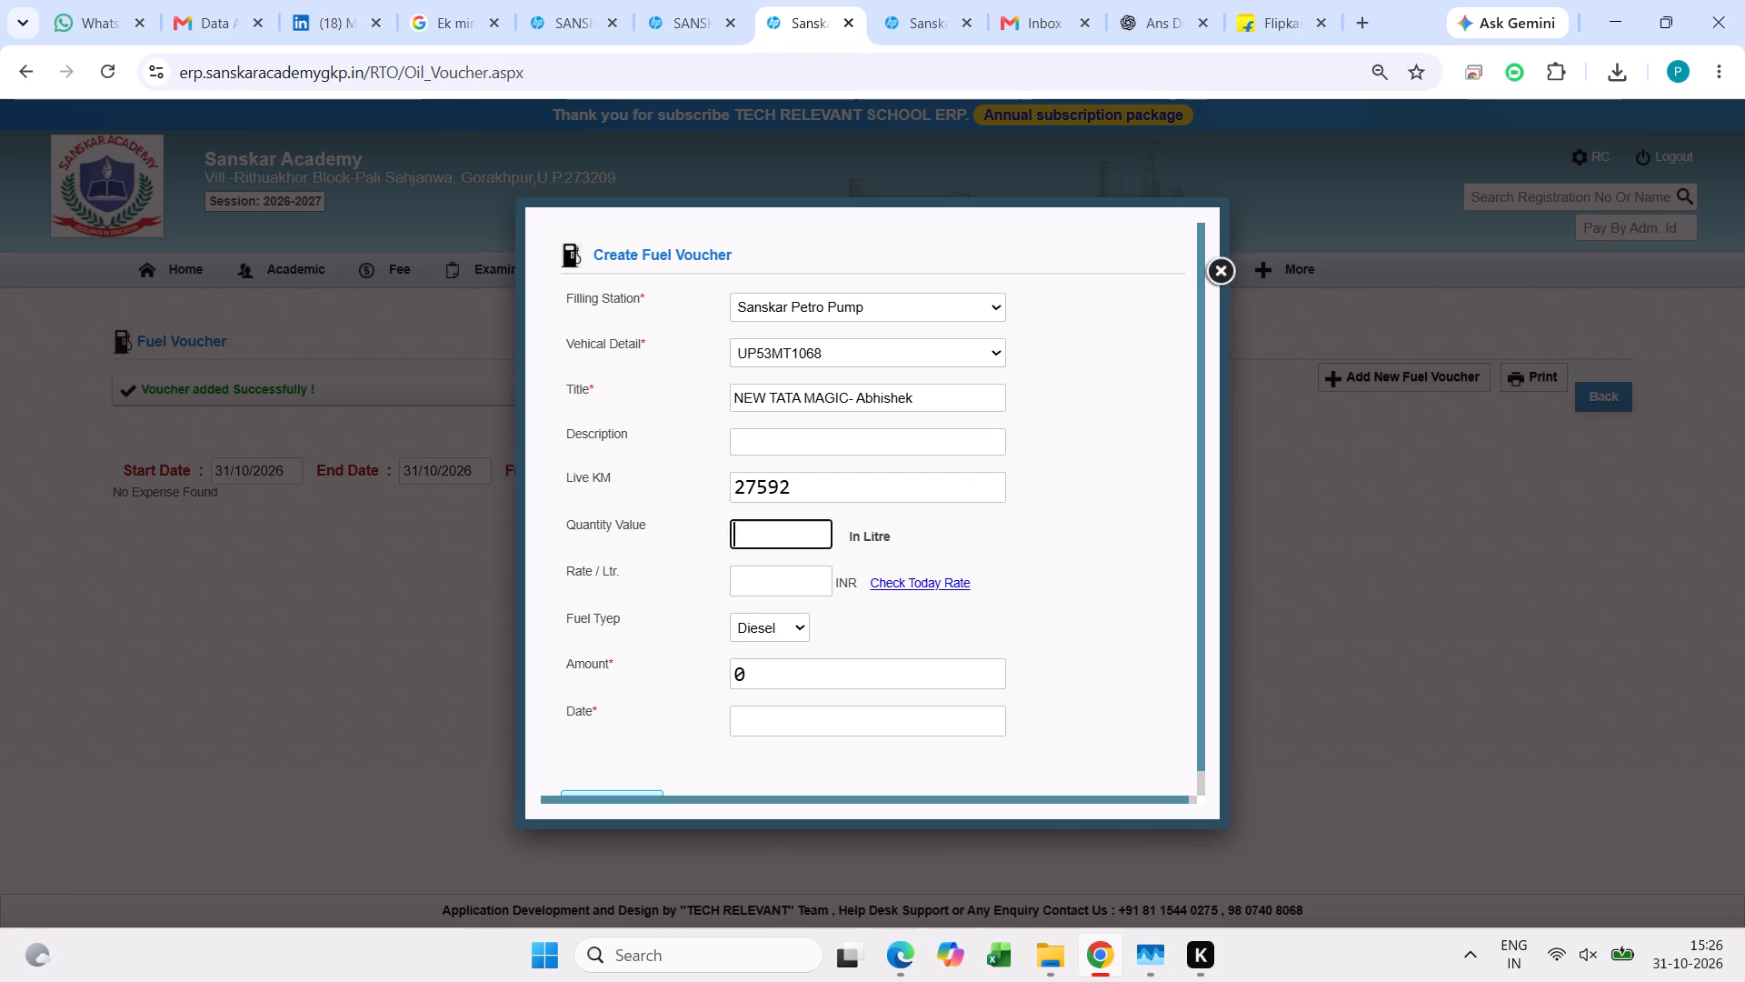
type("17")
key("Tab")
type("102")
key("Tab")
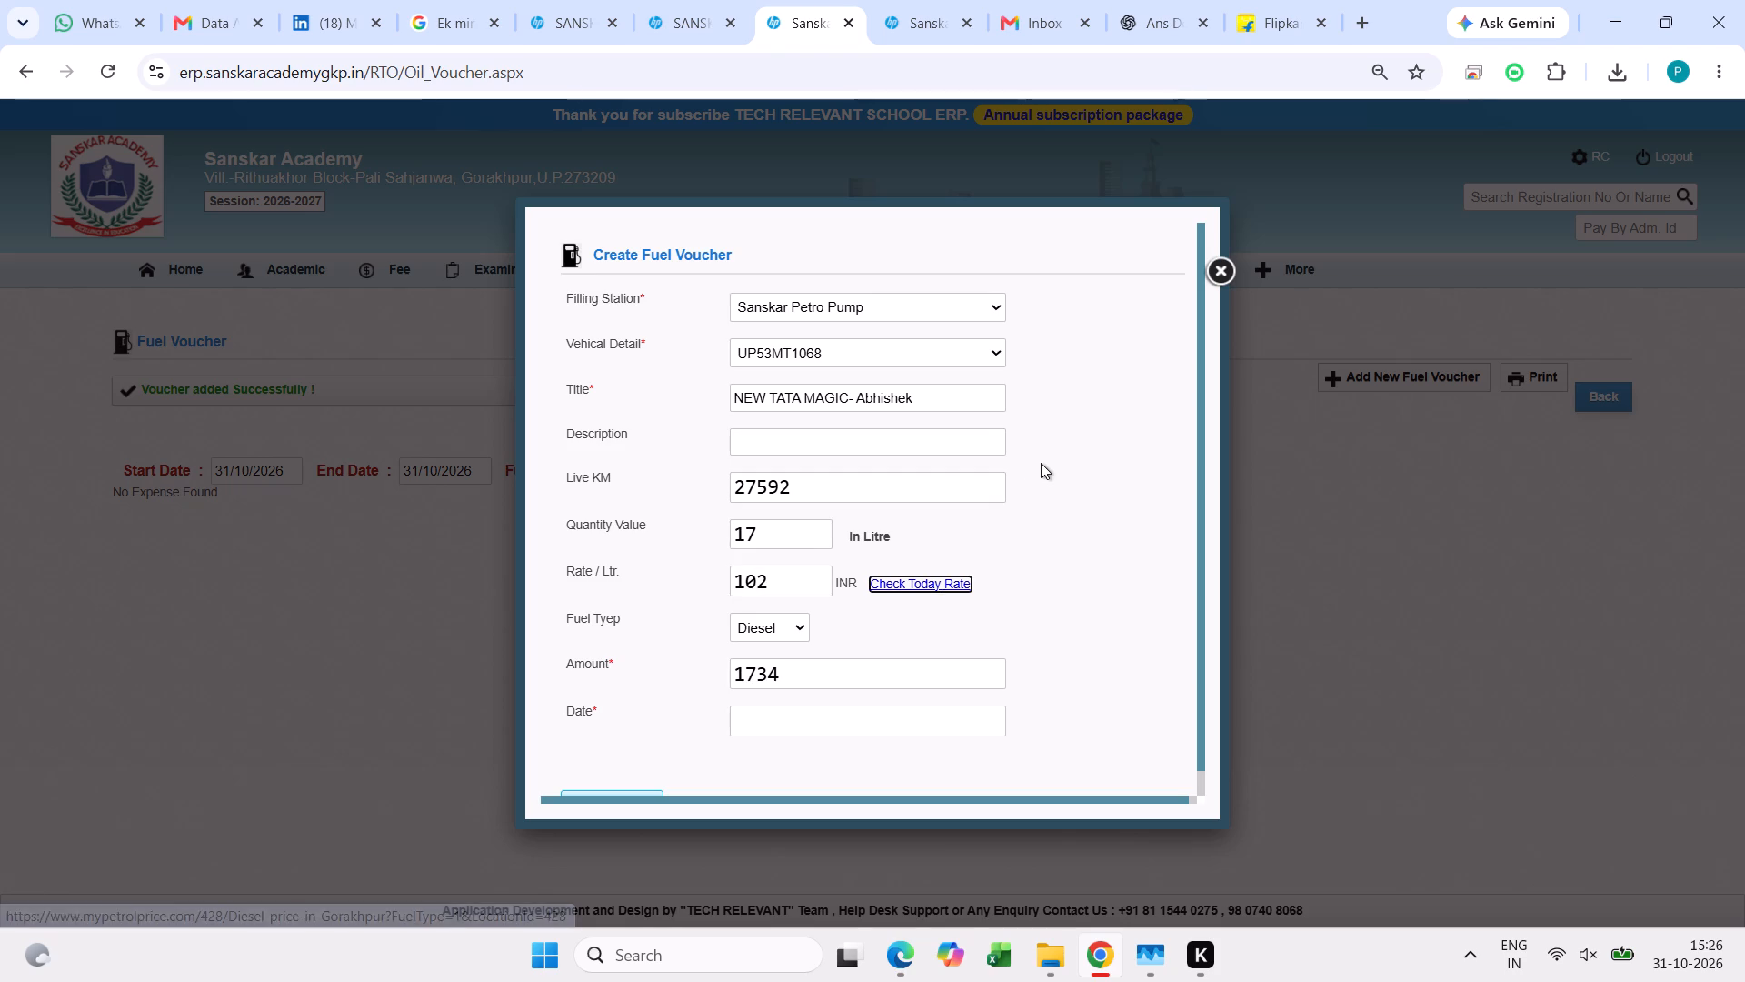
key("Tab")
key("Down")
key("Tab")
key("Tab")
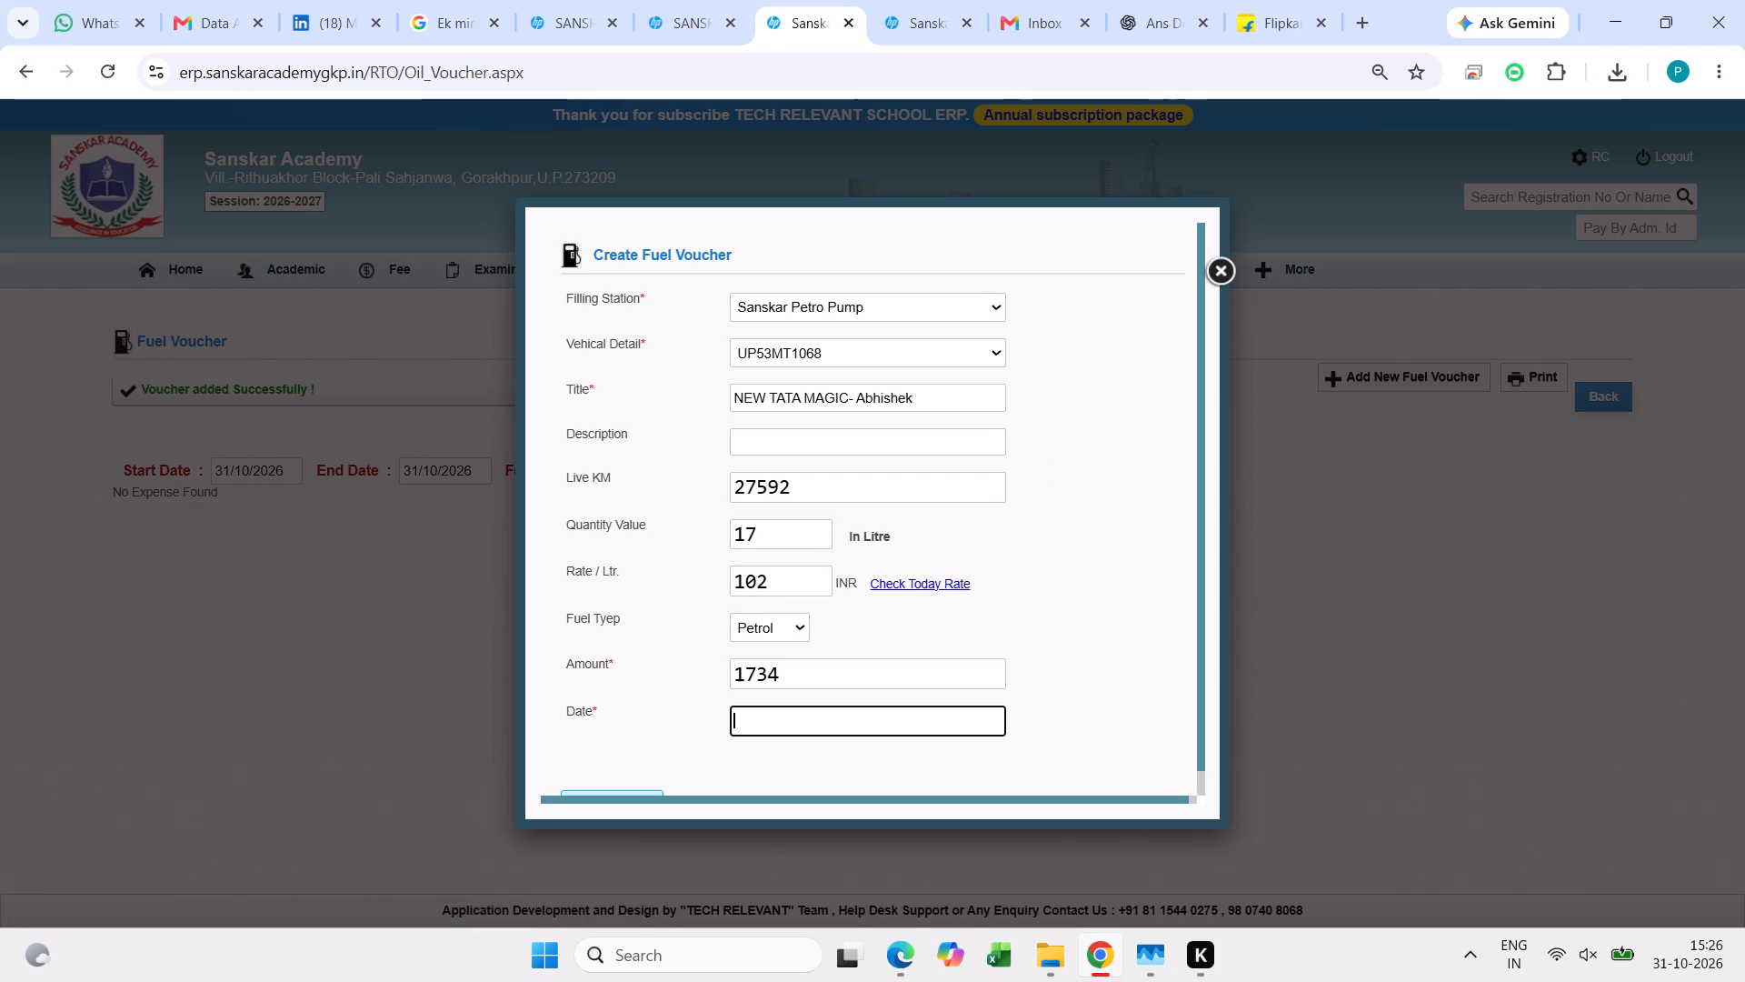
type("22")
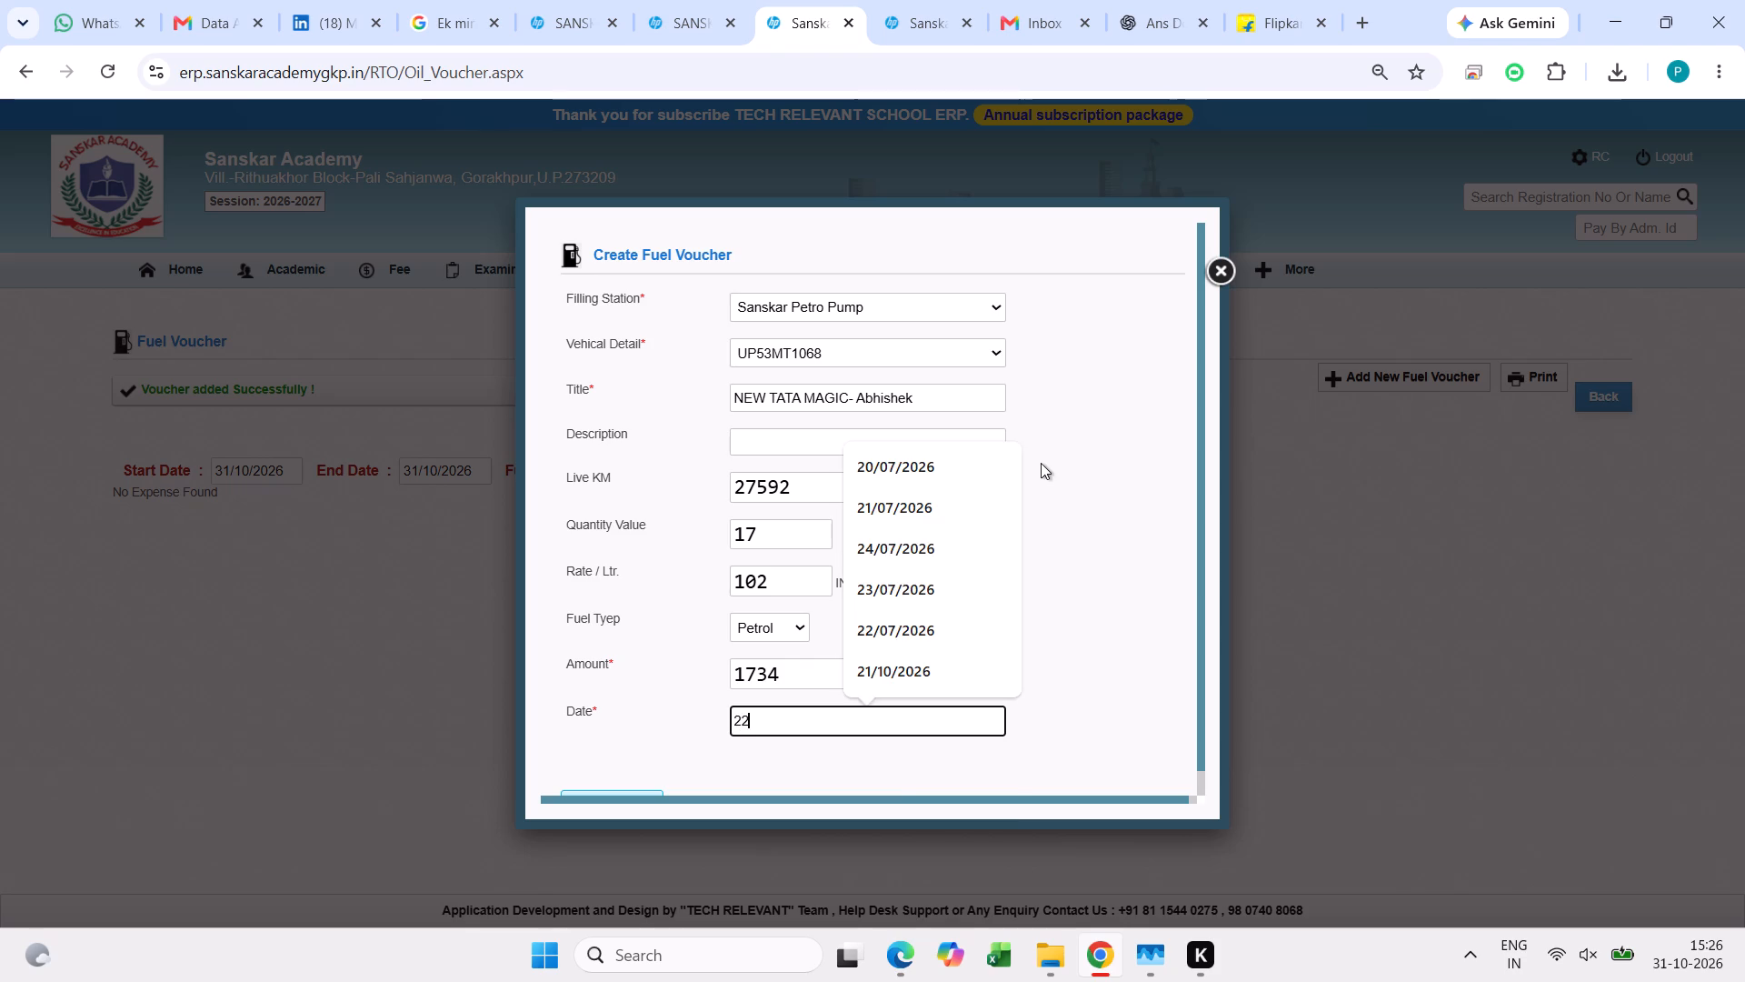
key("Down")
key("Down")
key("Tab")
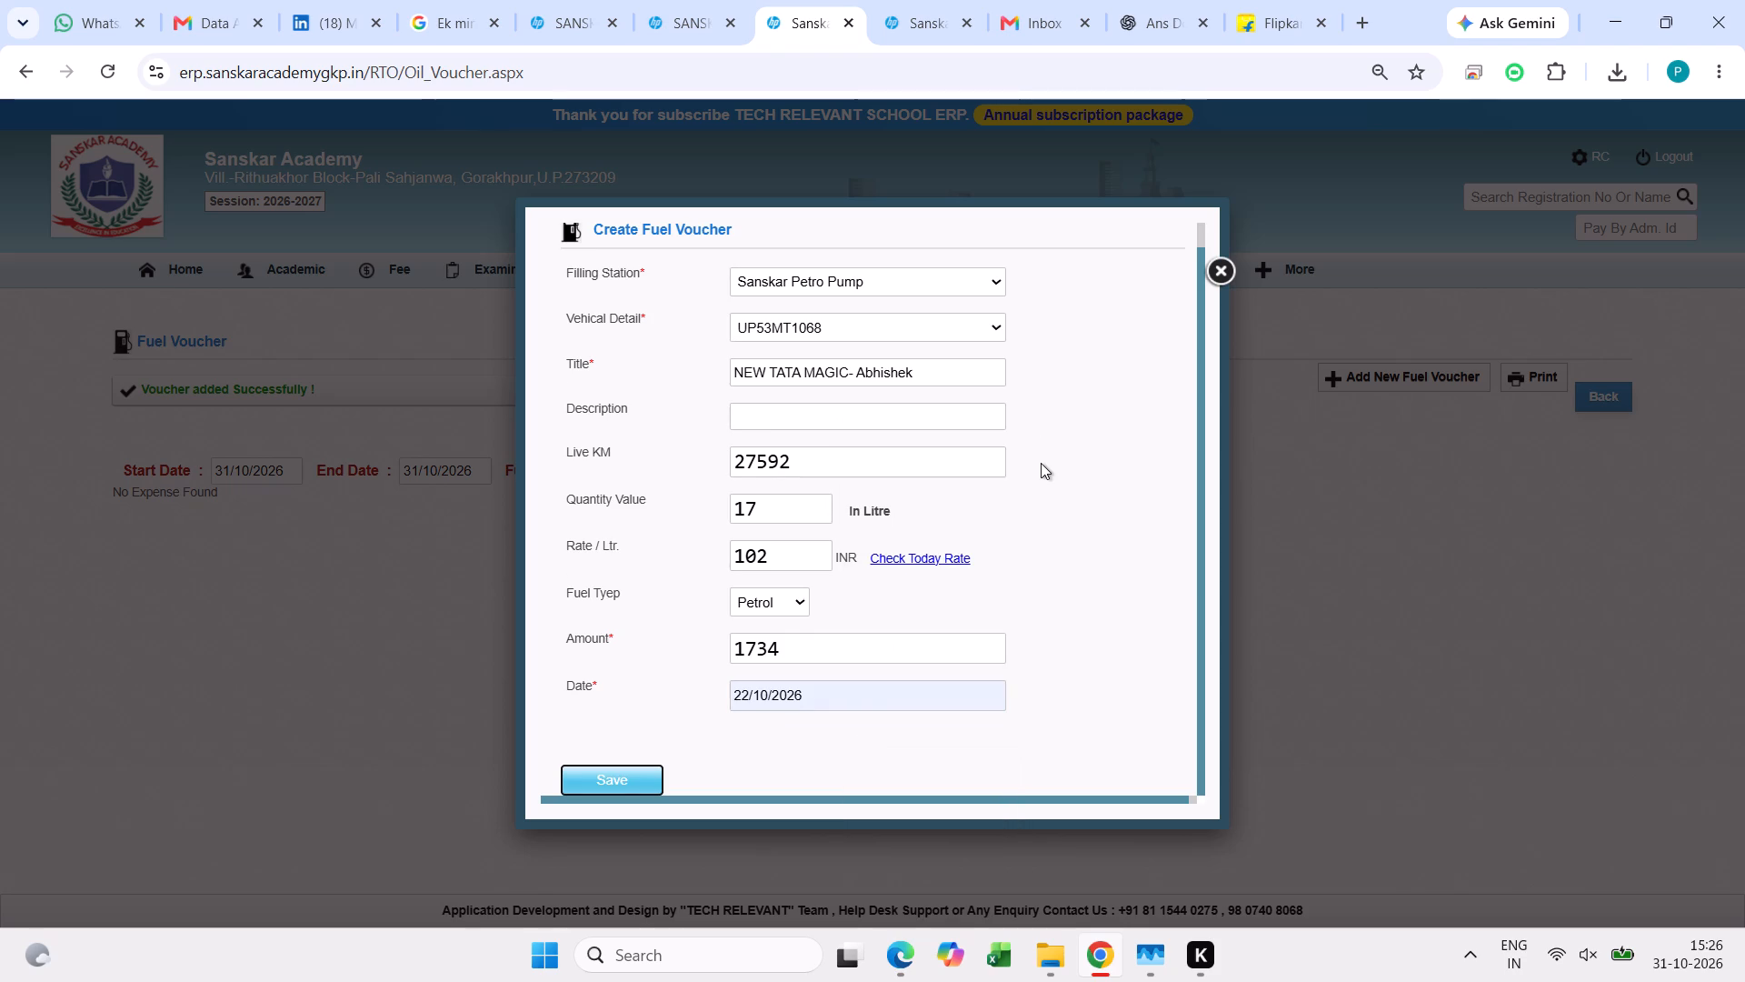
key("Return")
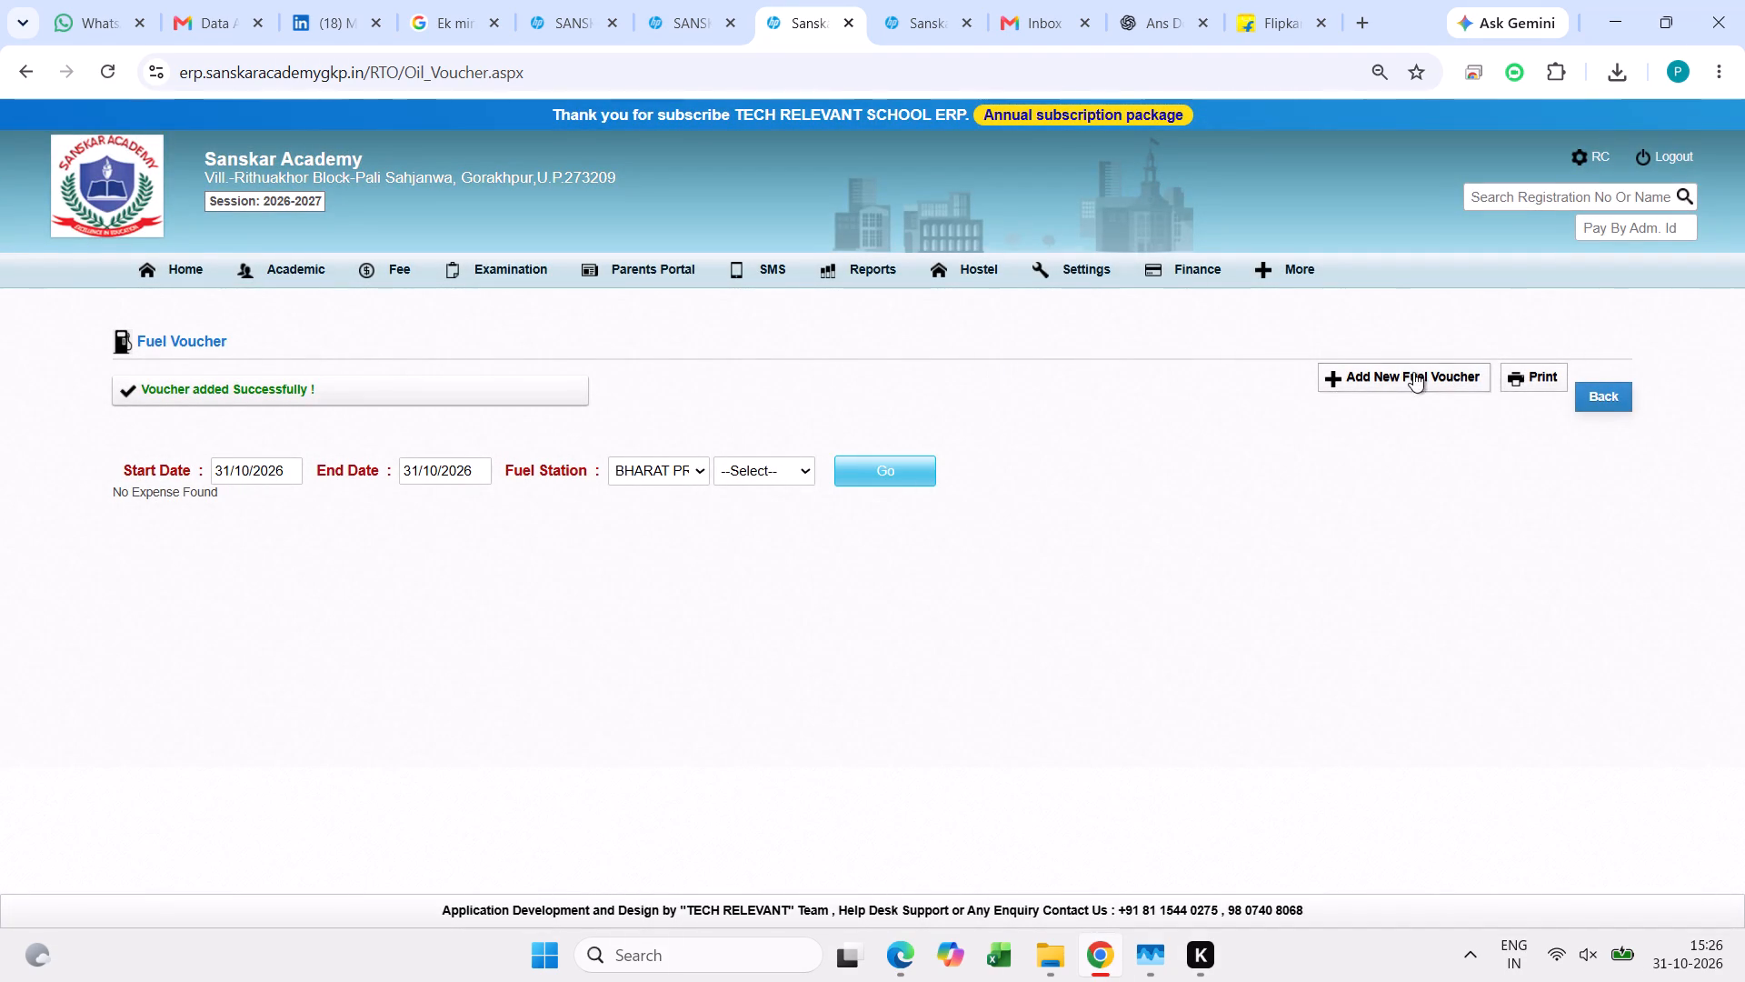
Open a new blank fuel voucher.
left_click(1403, 376)
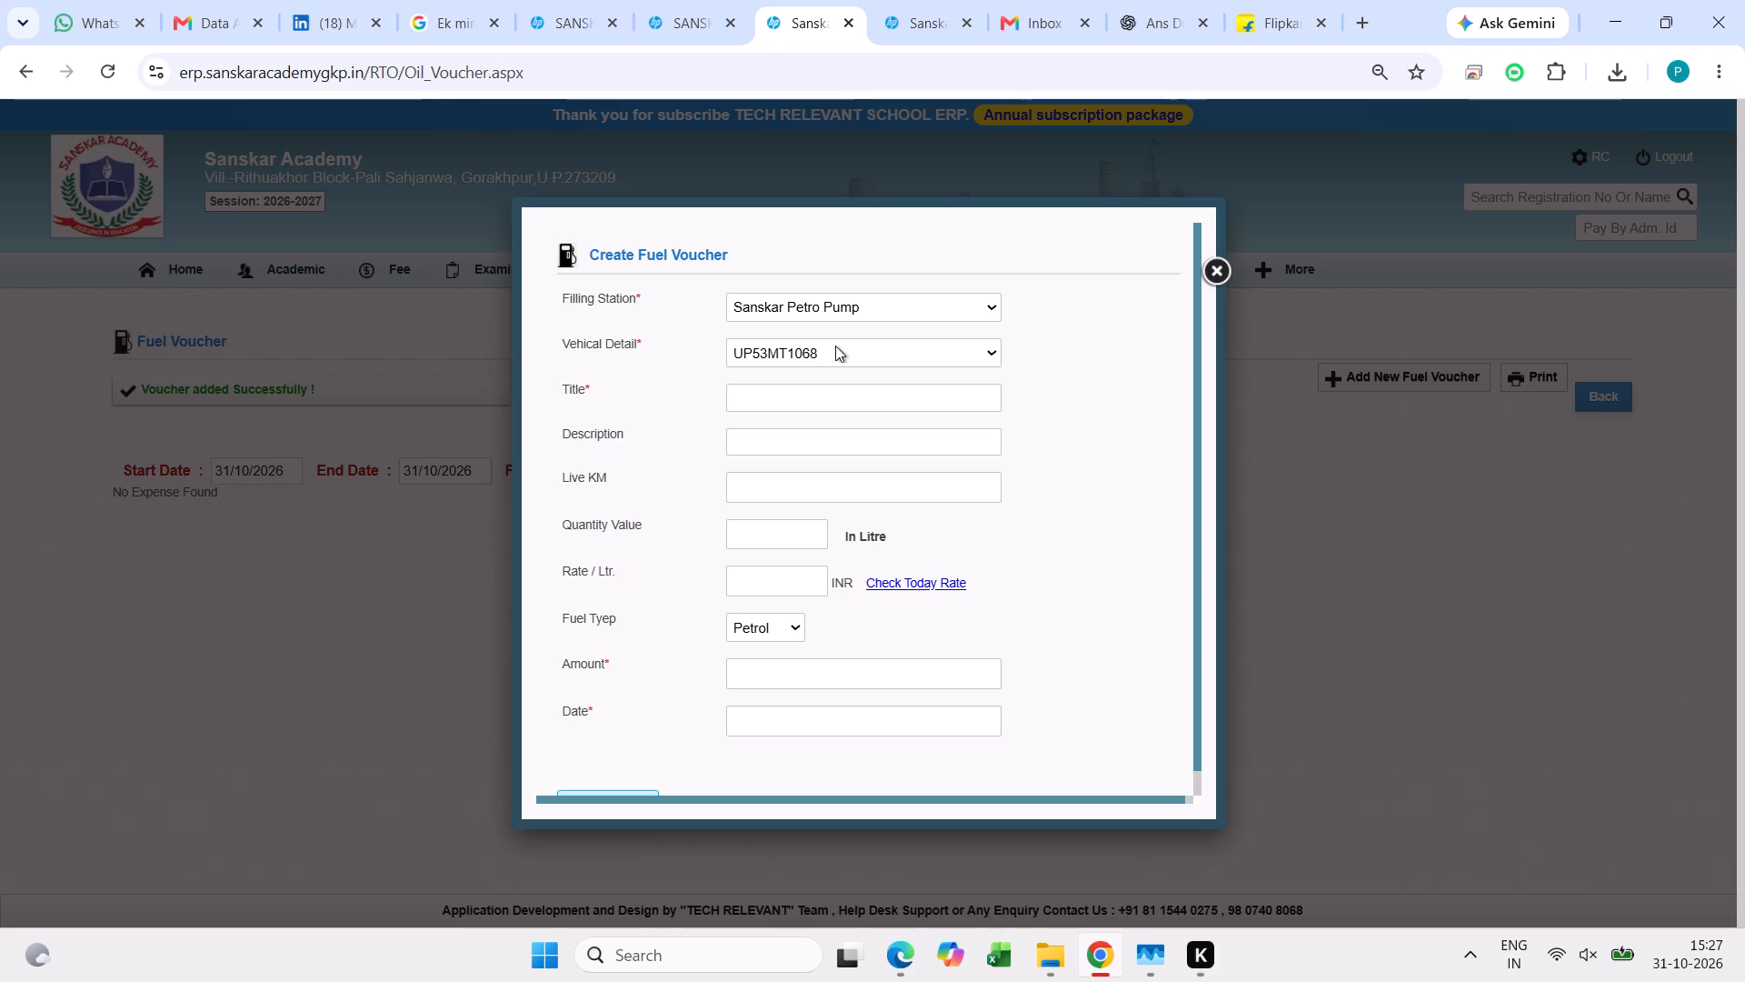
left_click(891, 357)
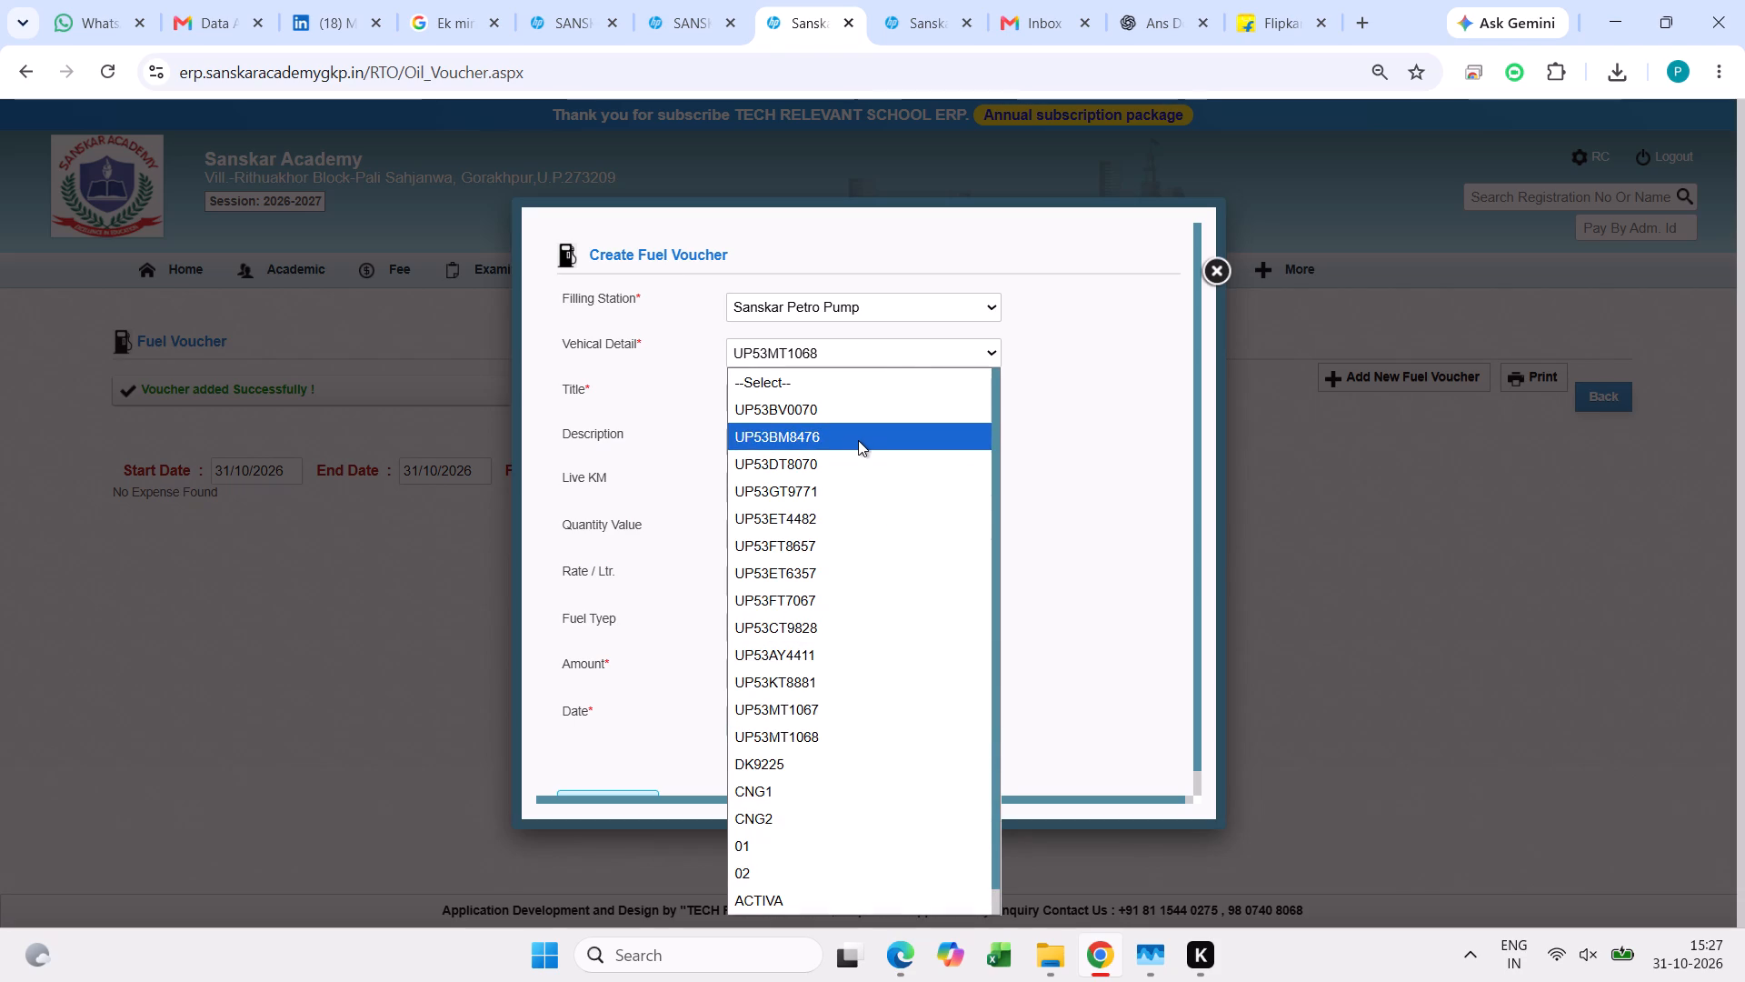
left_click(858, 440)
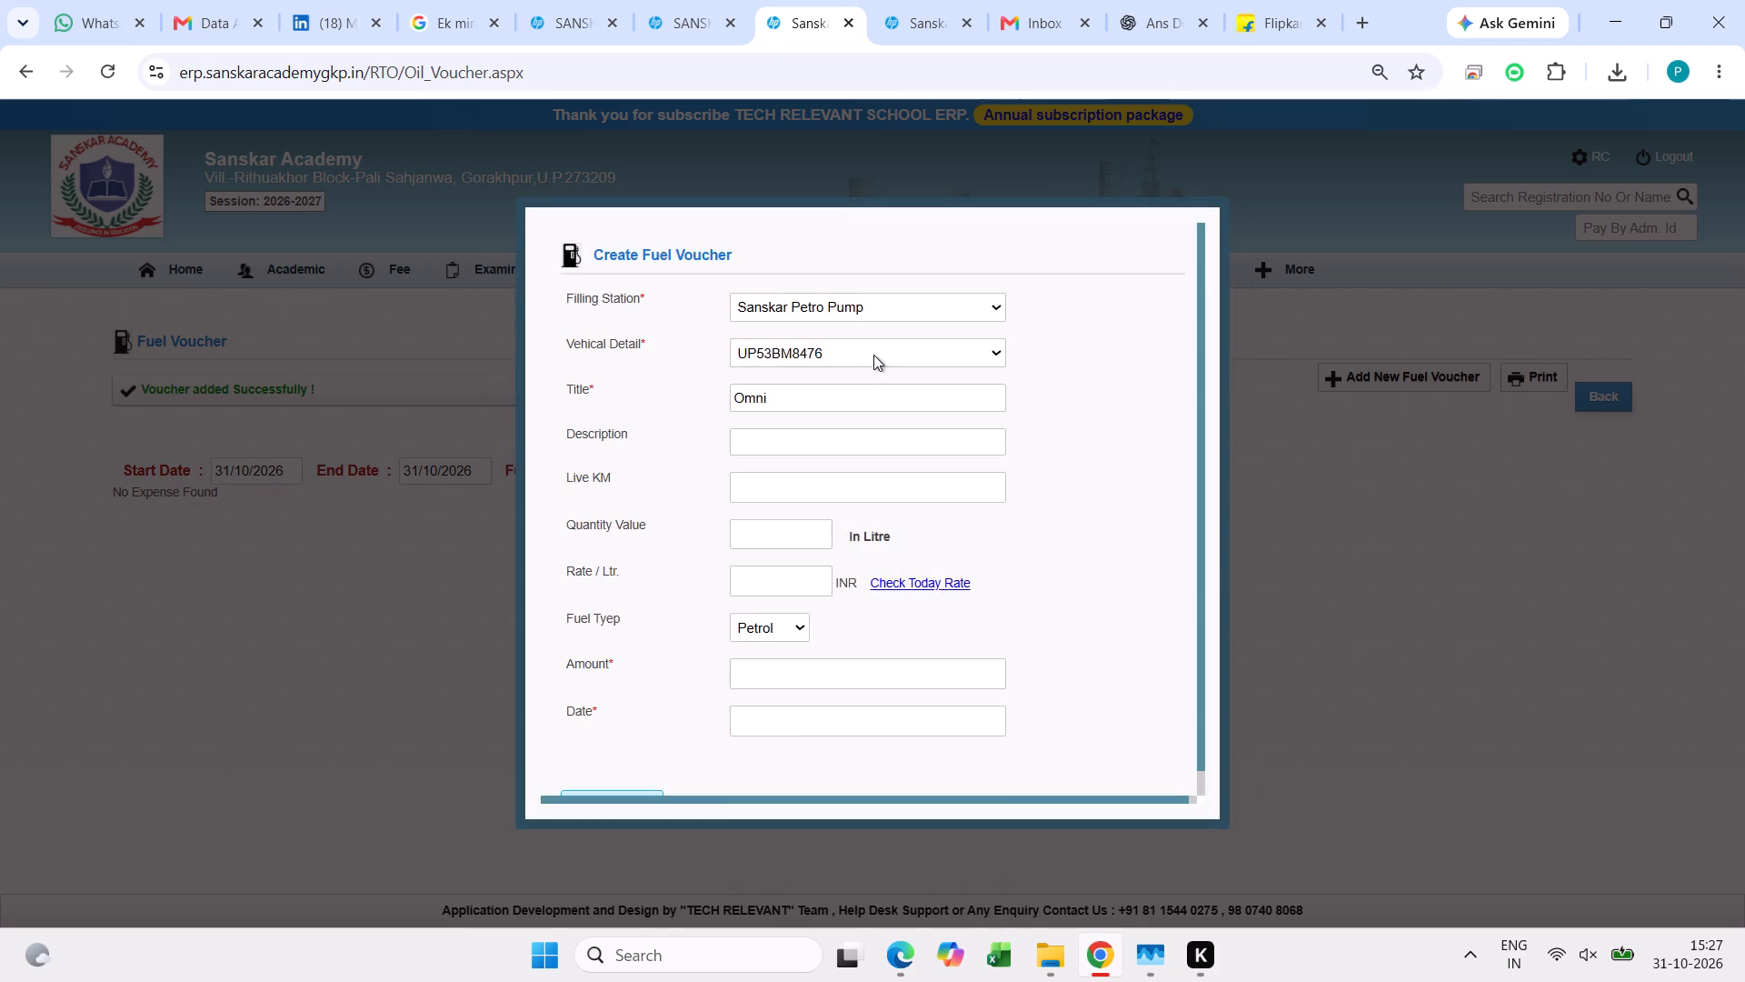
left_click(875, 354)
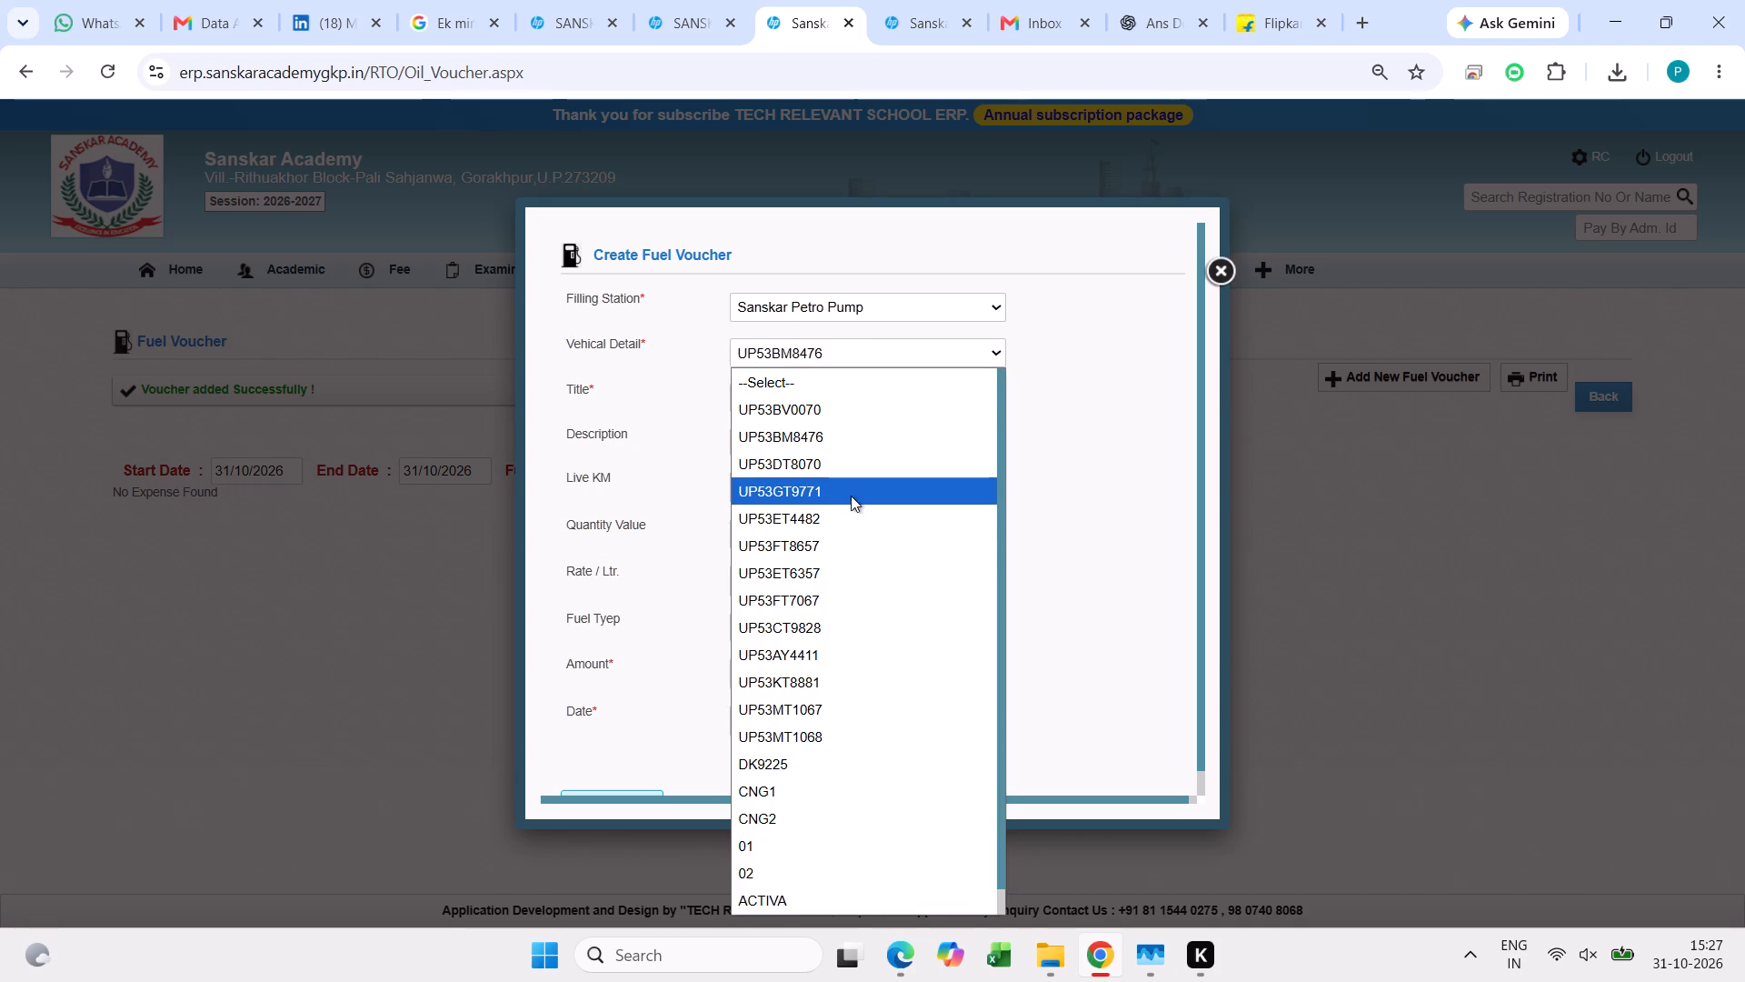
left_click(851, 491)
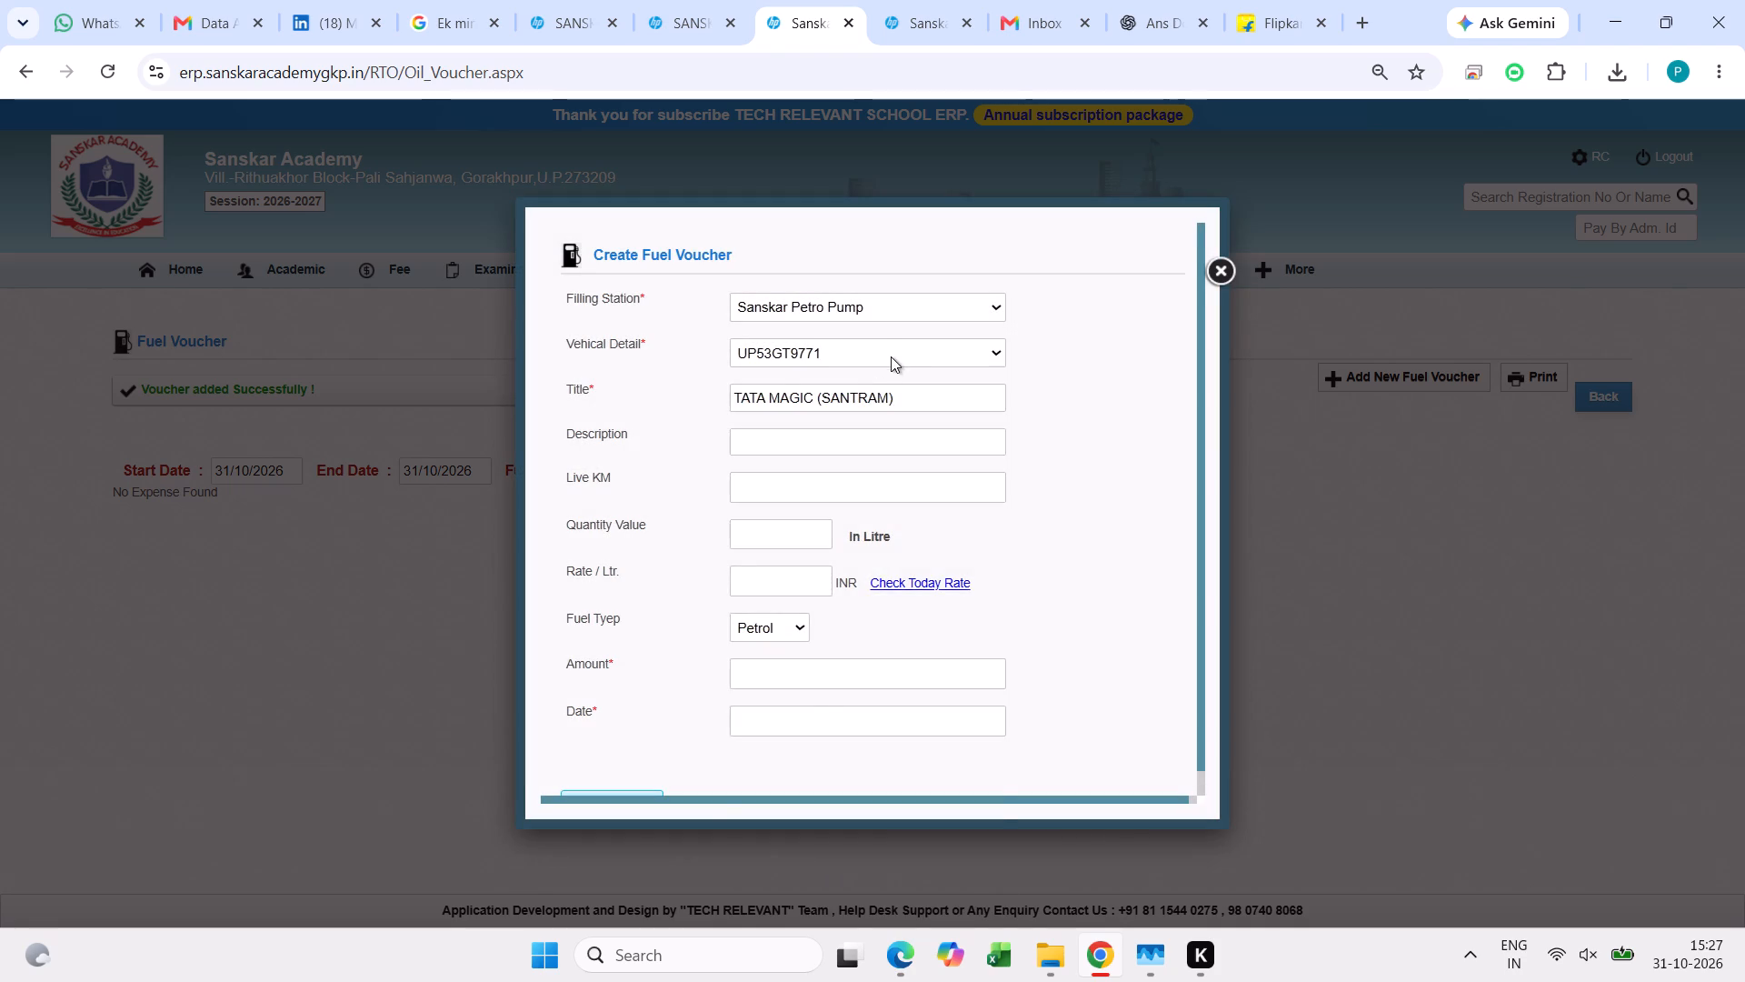
left_click(891, 356)
left_click(873, 460)
key("Tab")
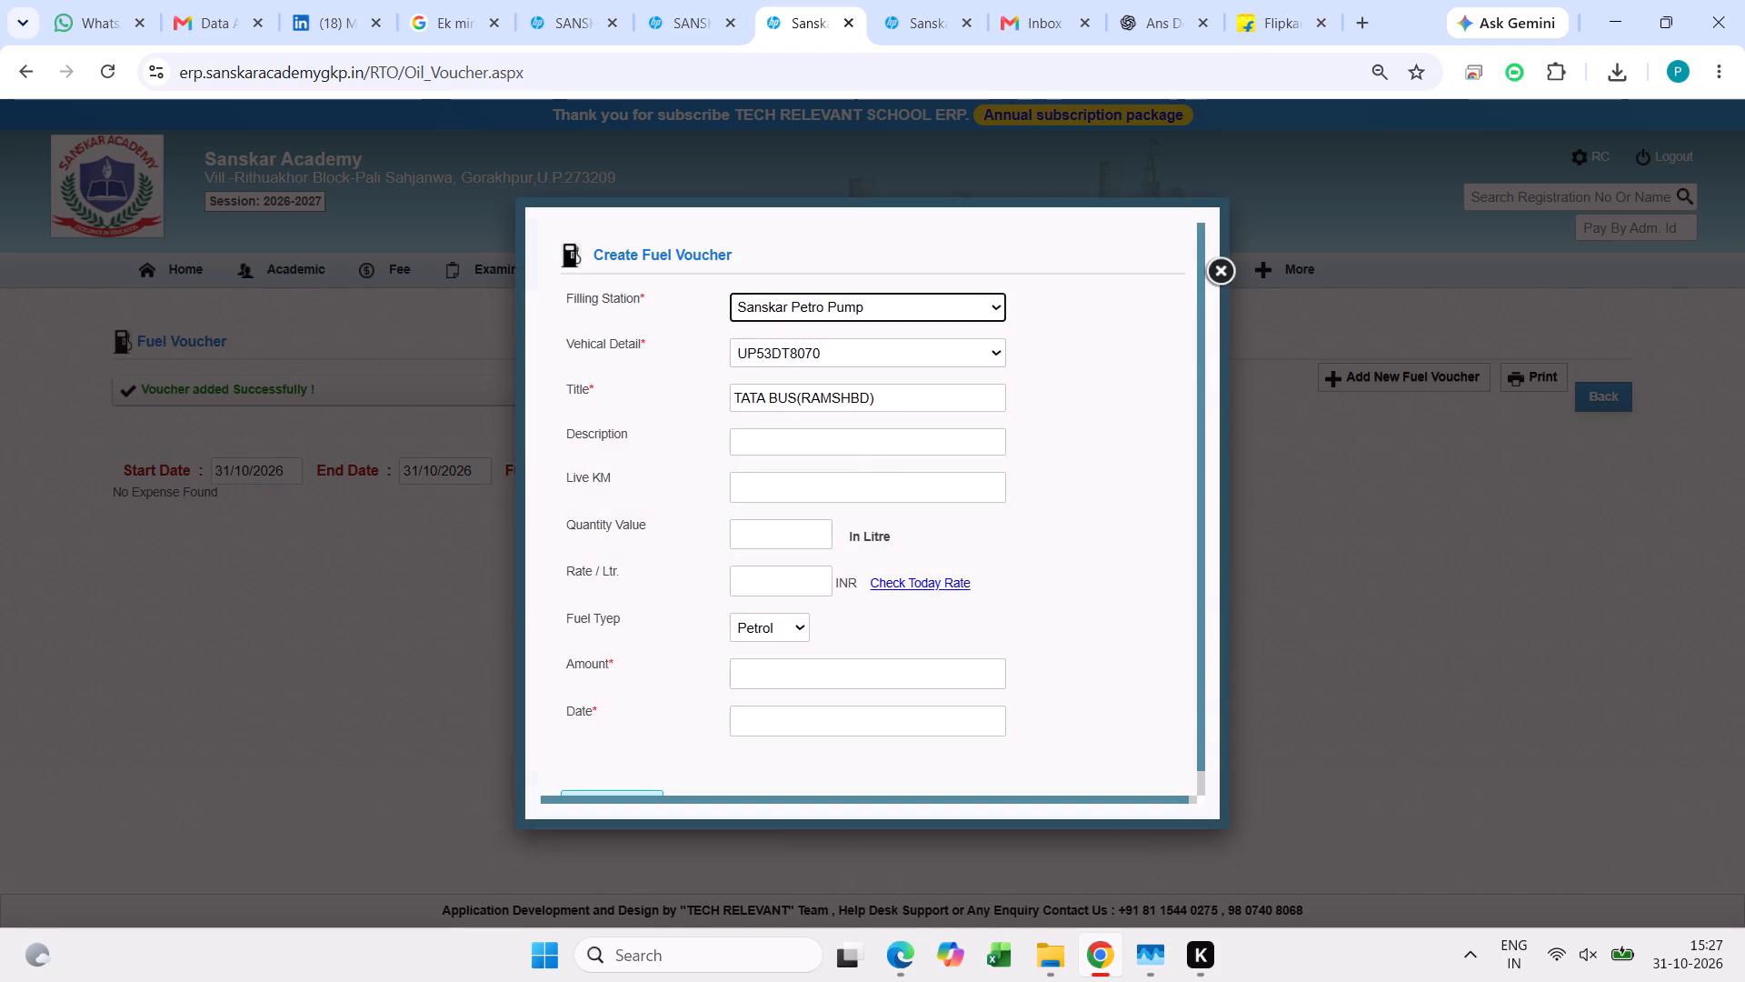
key("Tab")
key("Tab")
key("Tab")
key("Tab")
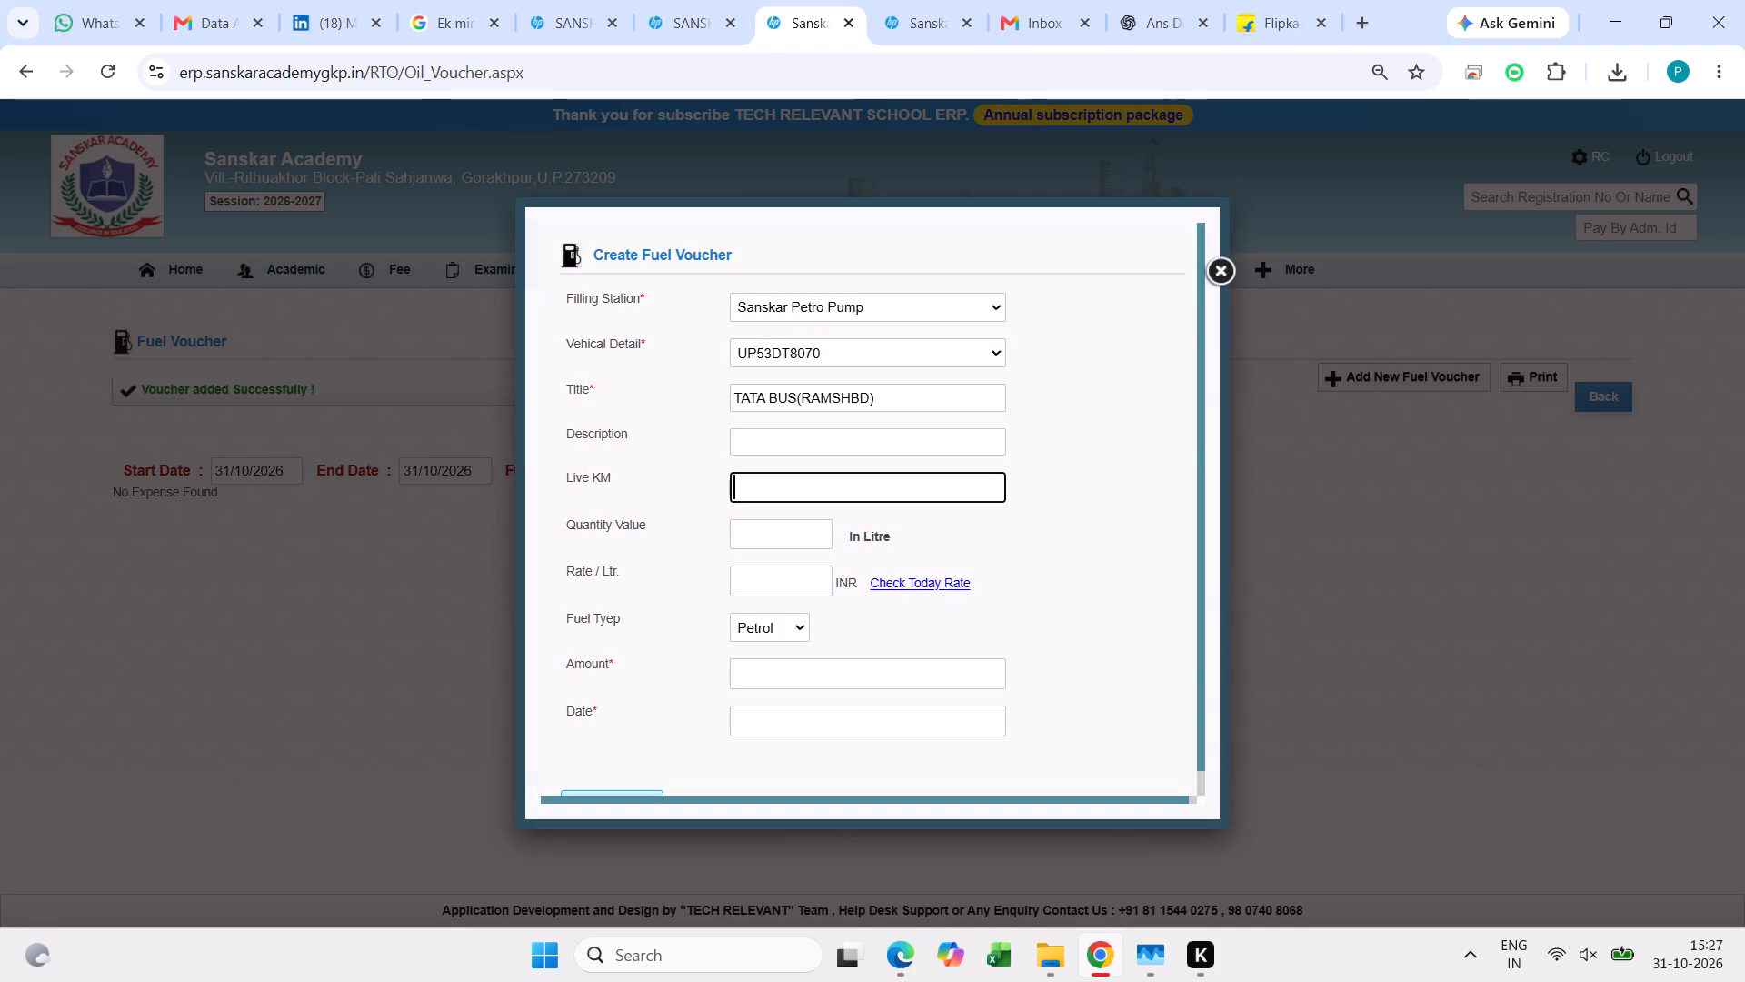
type("000")
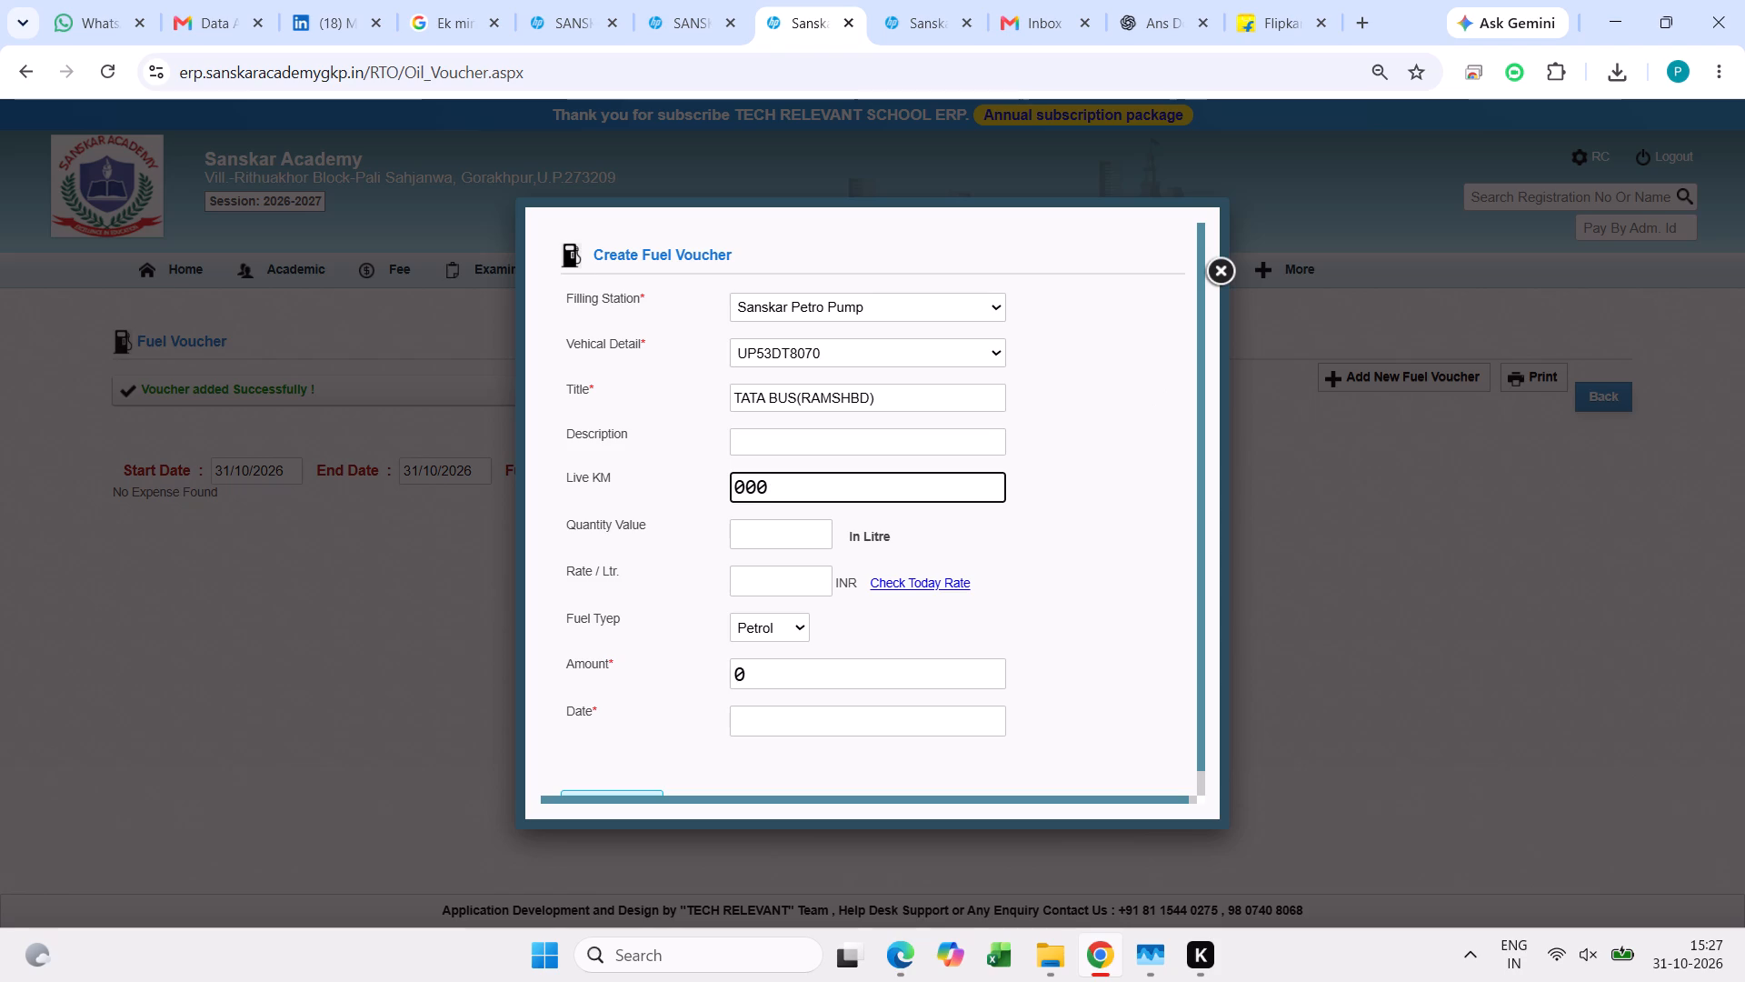
key("0")
key("Tab")
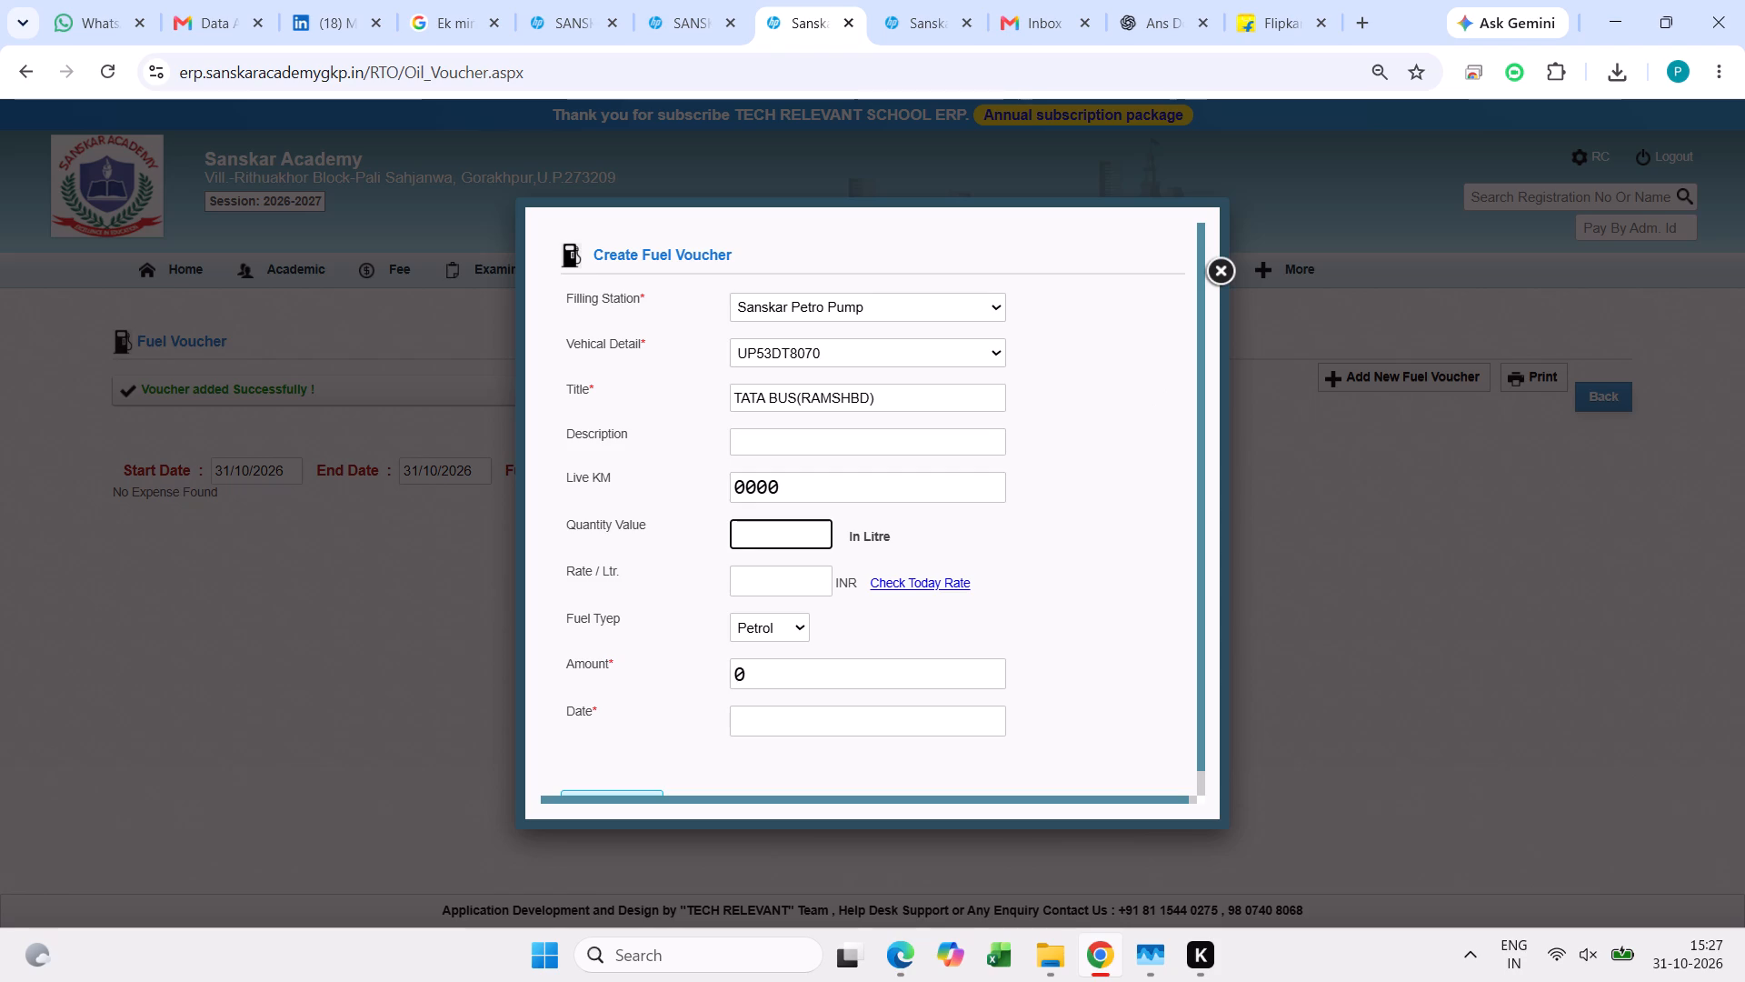
type("34")
key("Tab")
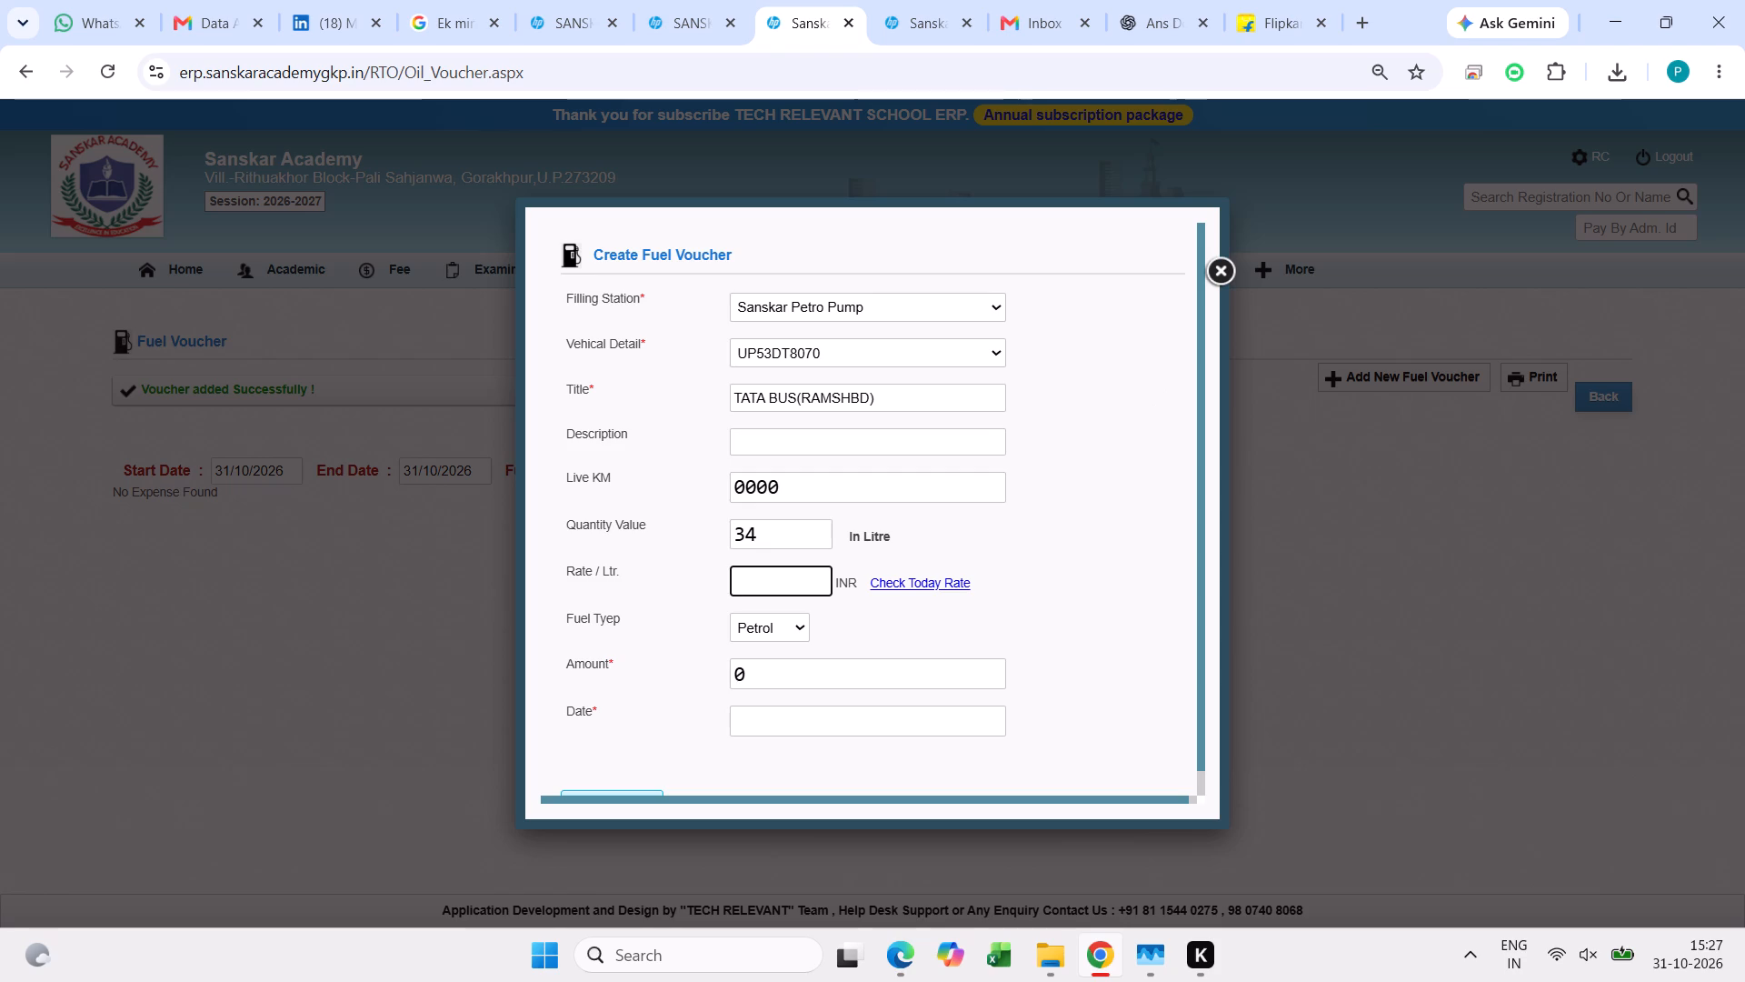
type("95.65")
key("Tab")
key("Tab")
key("Up")
key("Tab")
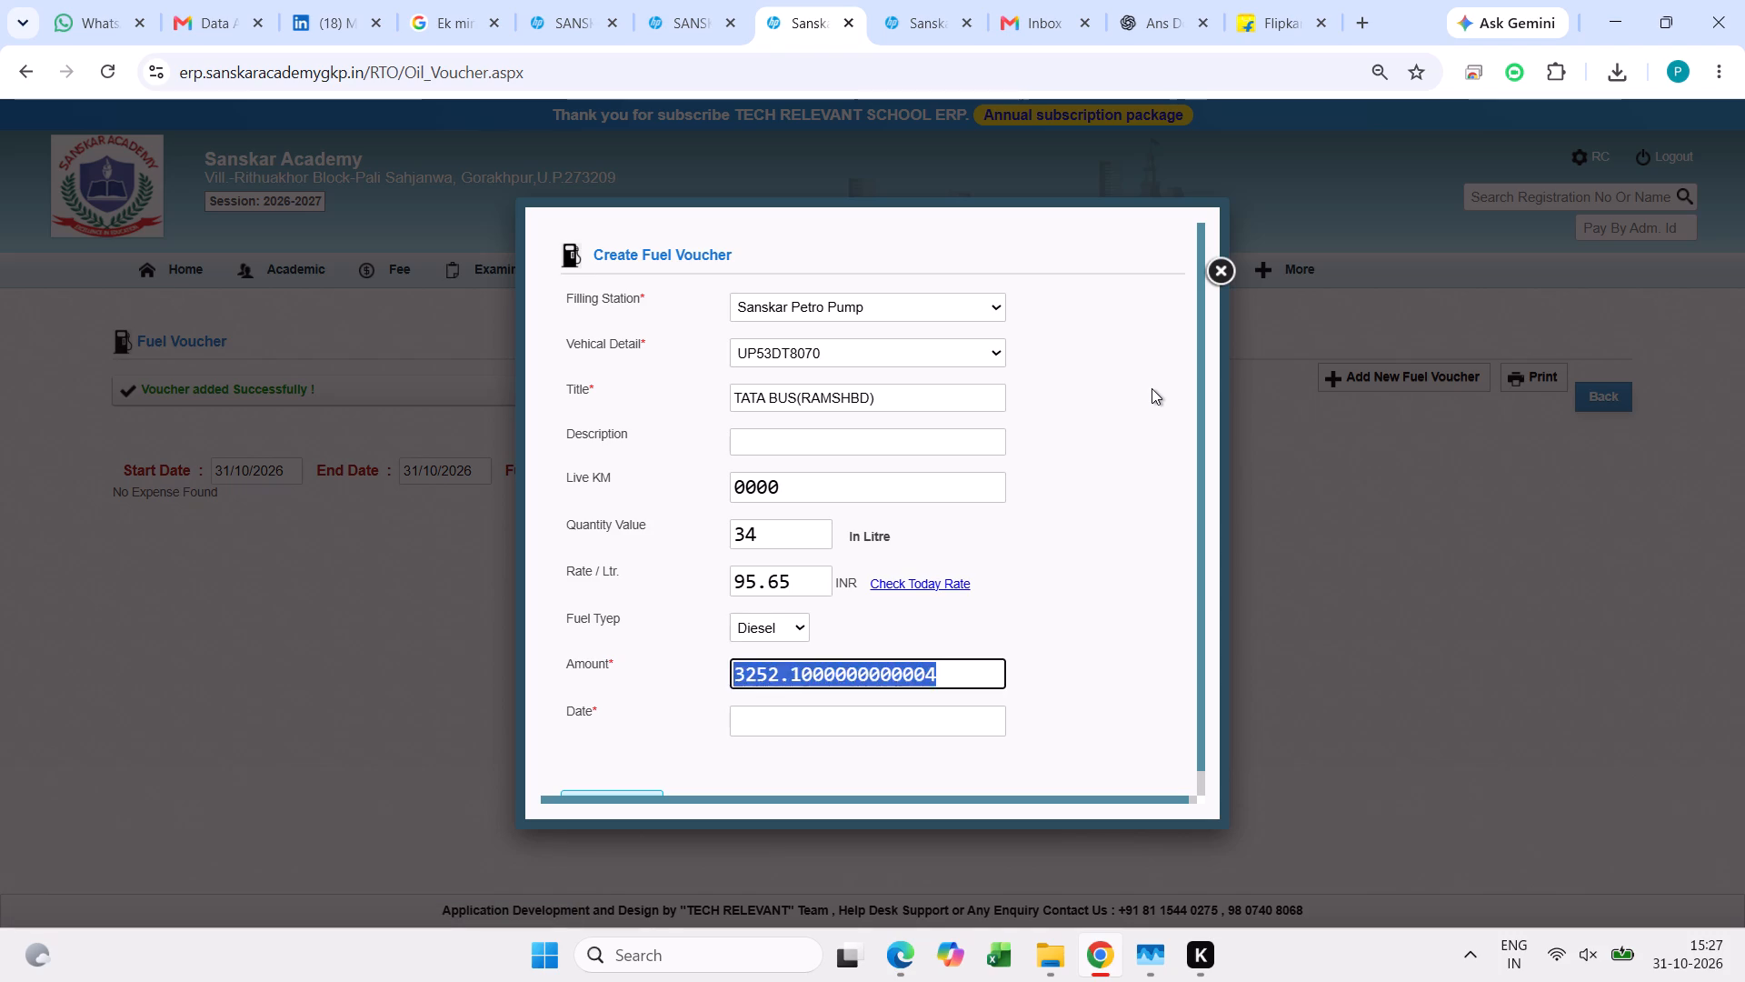
key("Tab")
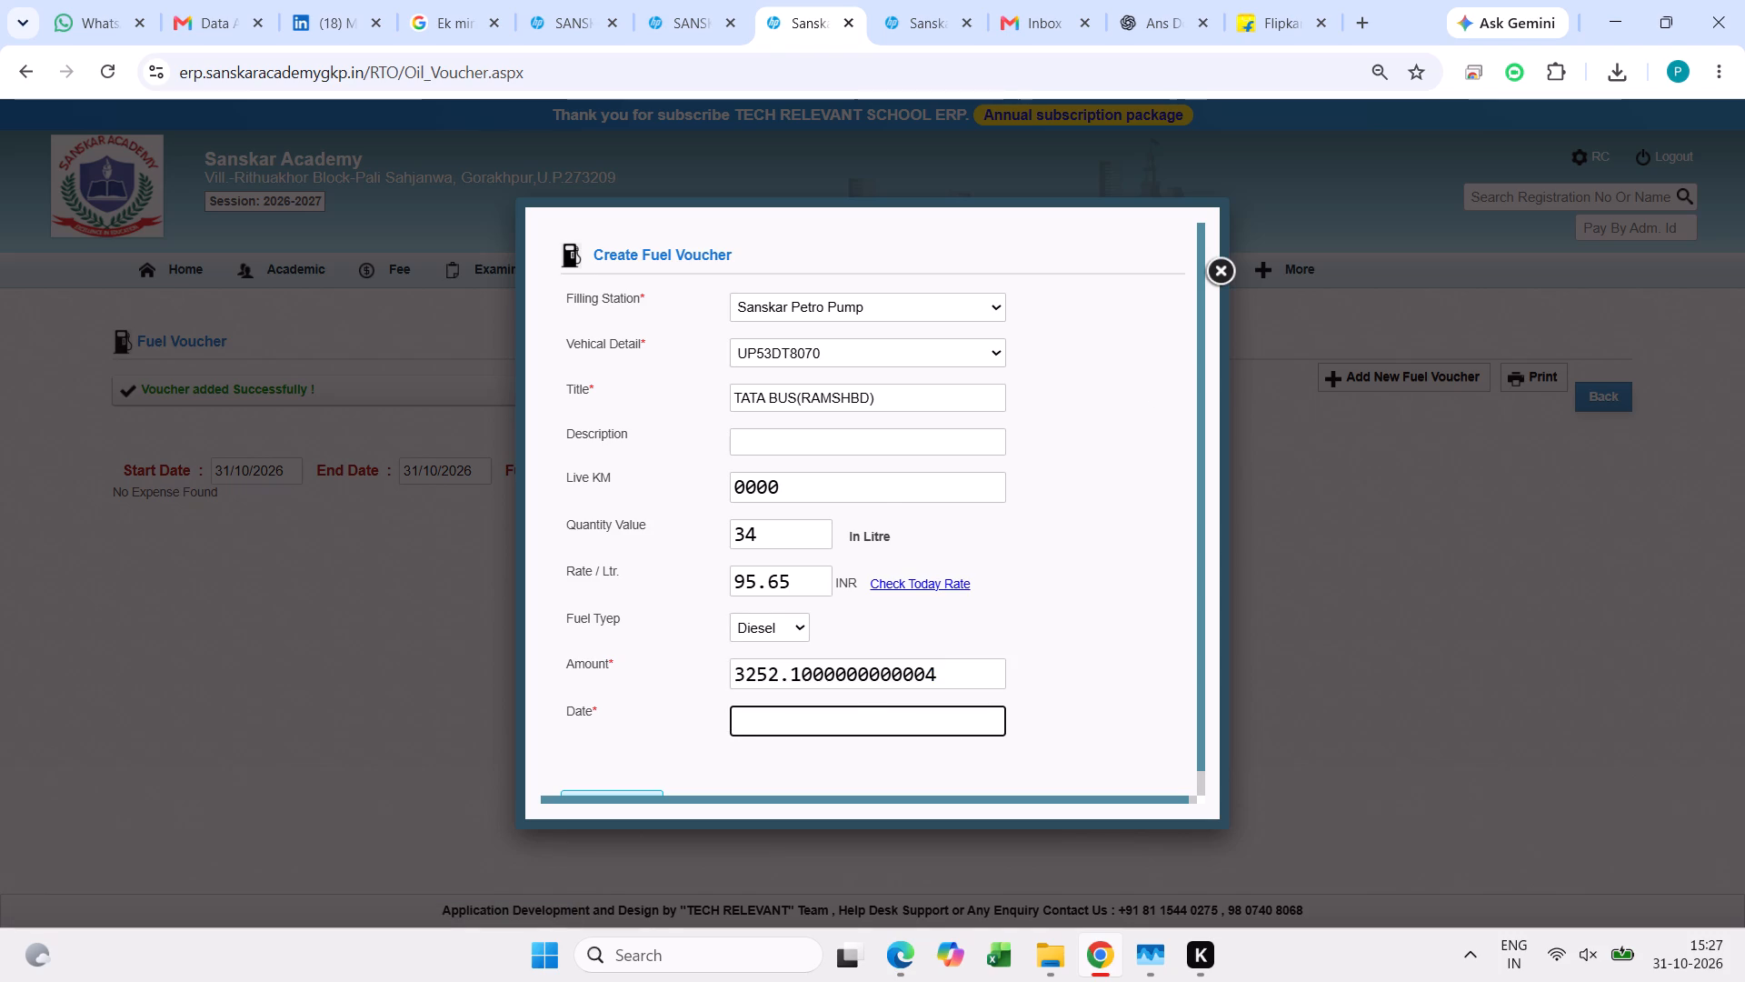
type("22")
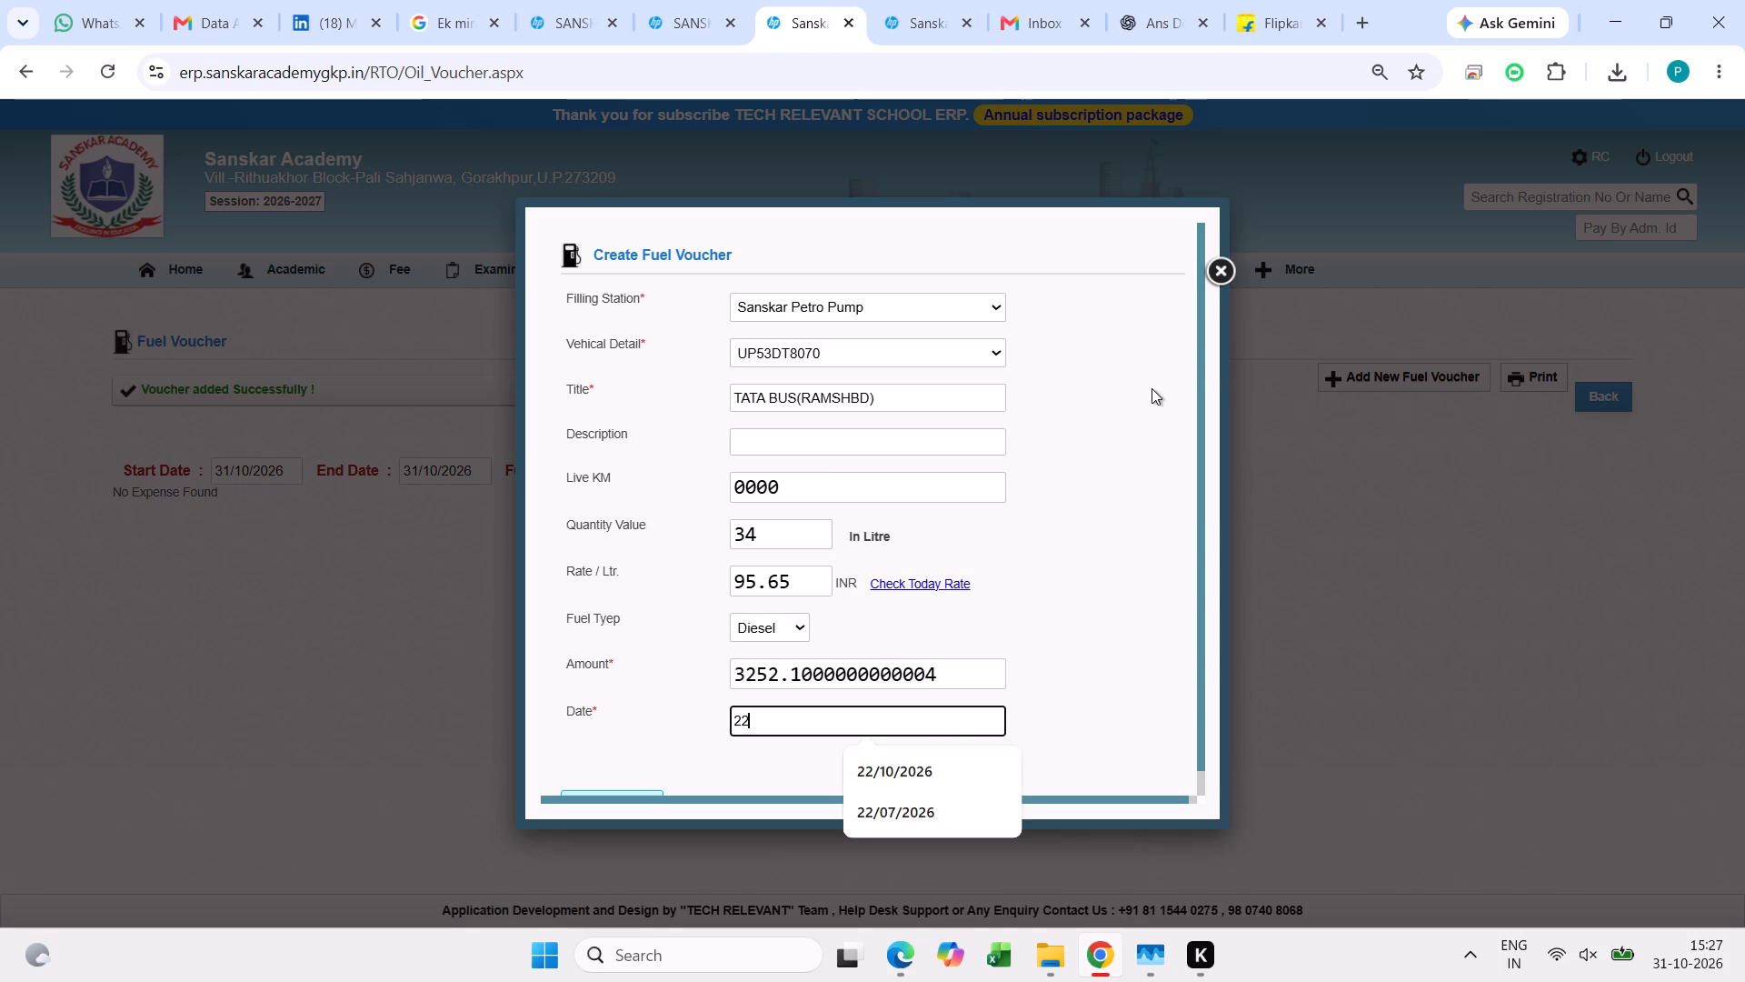
key("Down")
key("Tab")
key("Return")
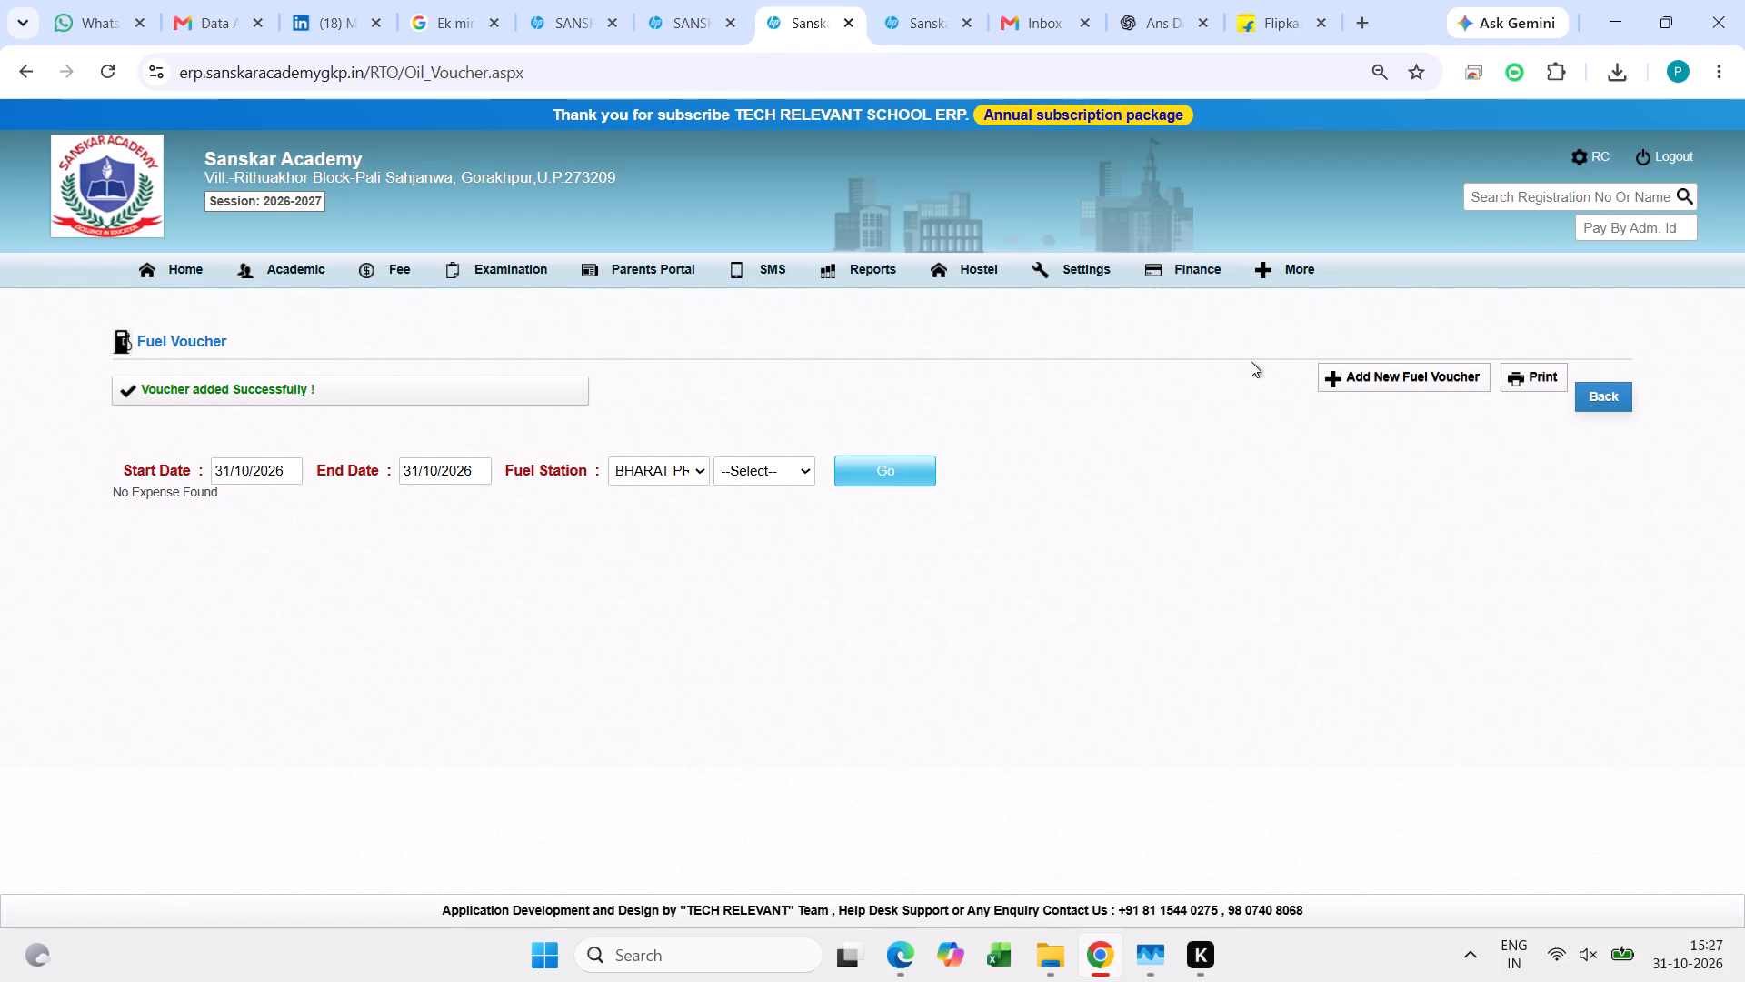
Start a new Sanskar Petro Pump fuel voucher for vehicle 01.
left_click(1375, 381)
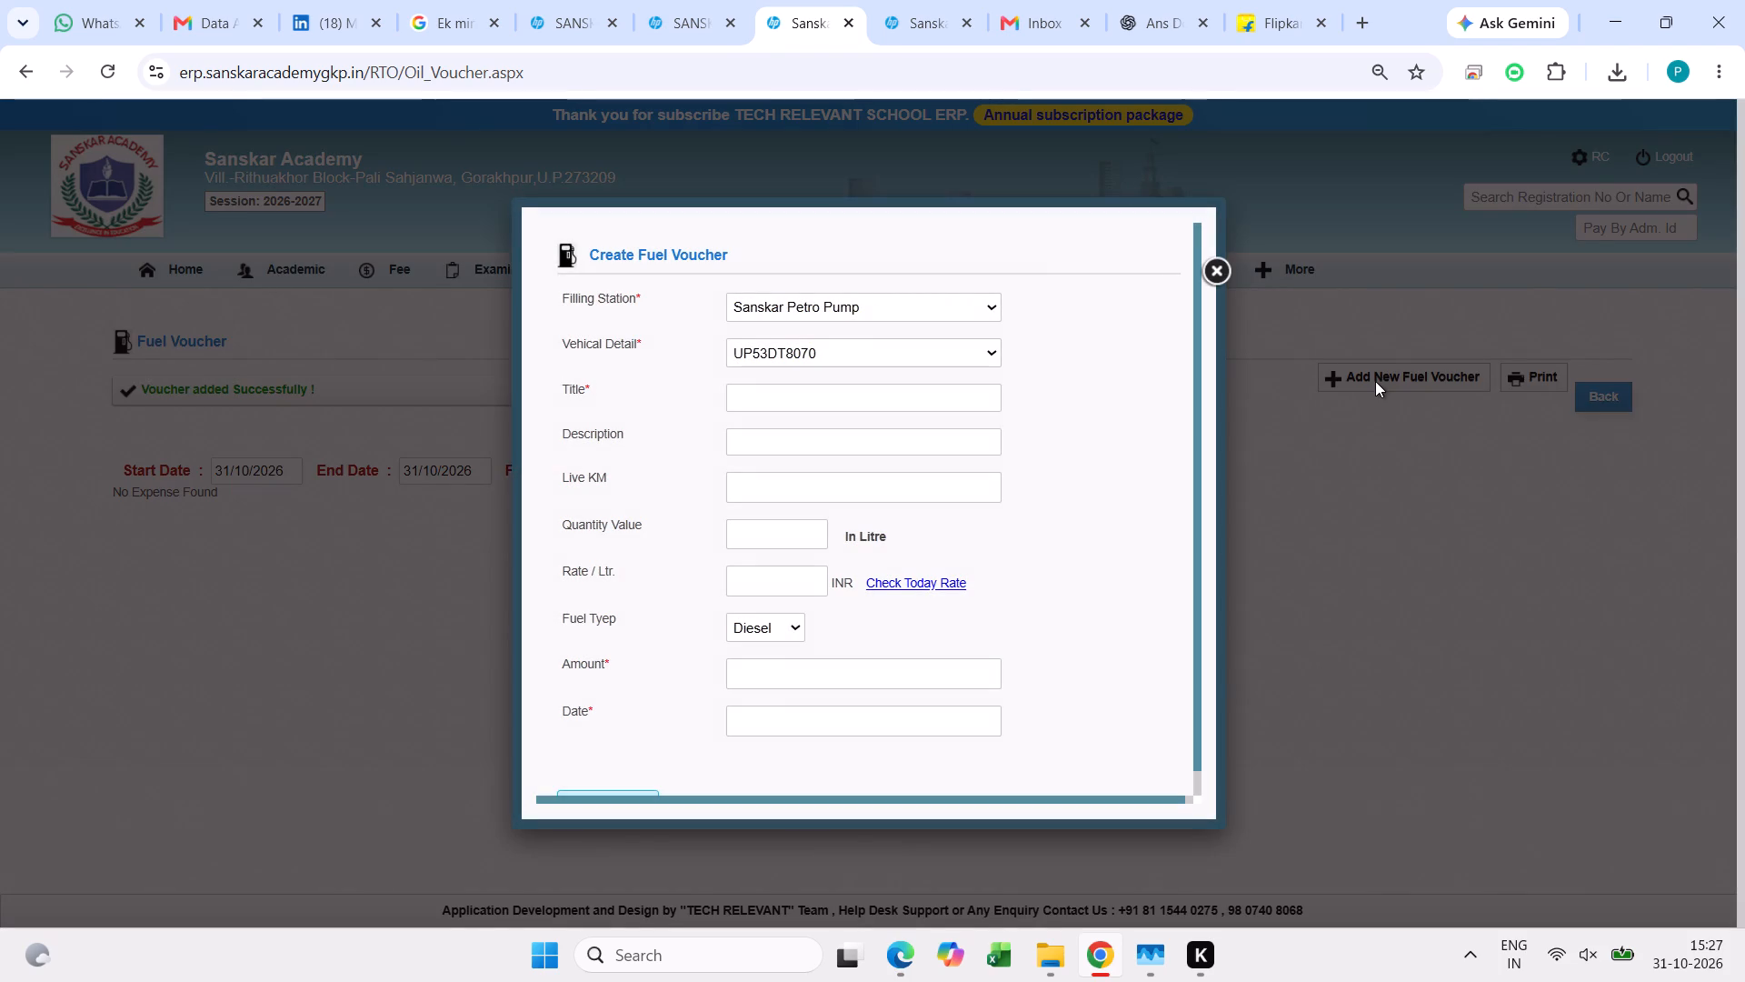
left_click(841, 342)
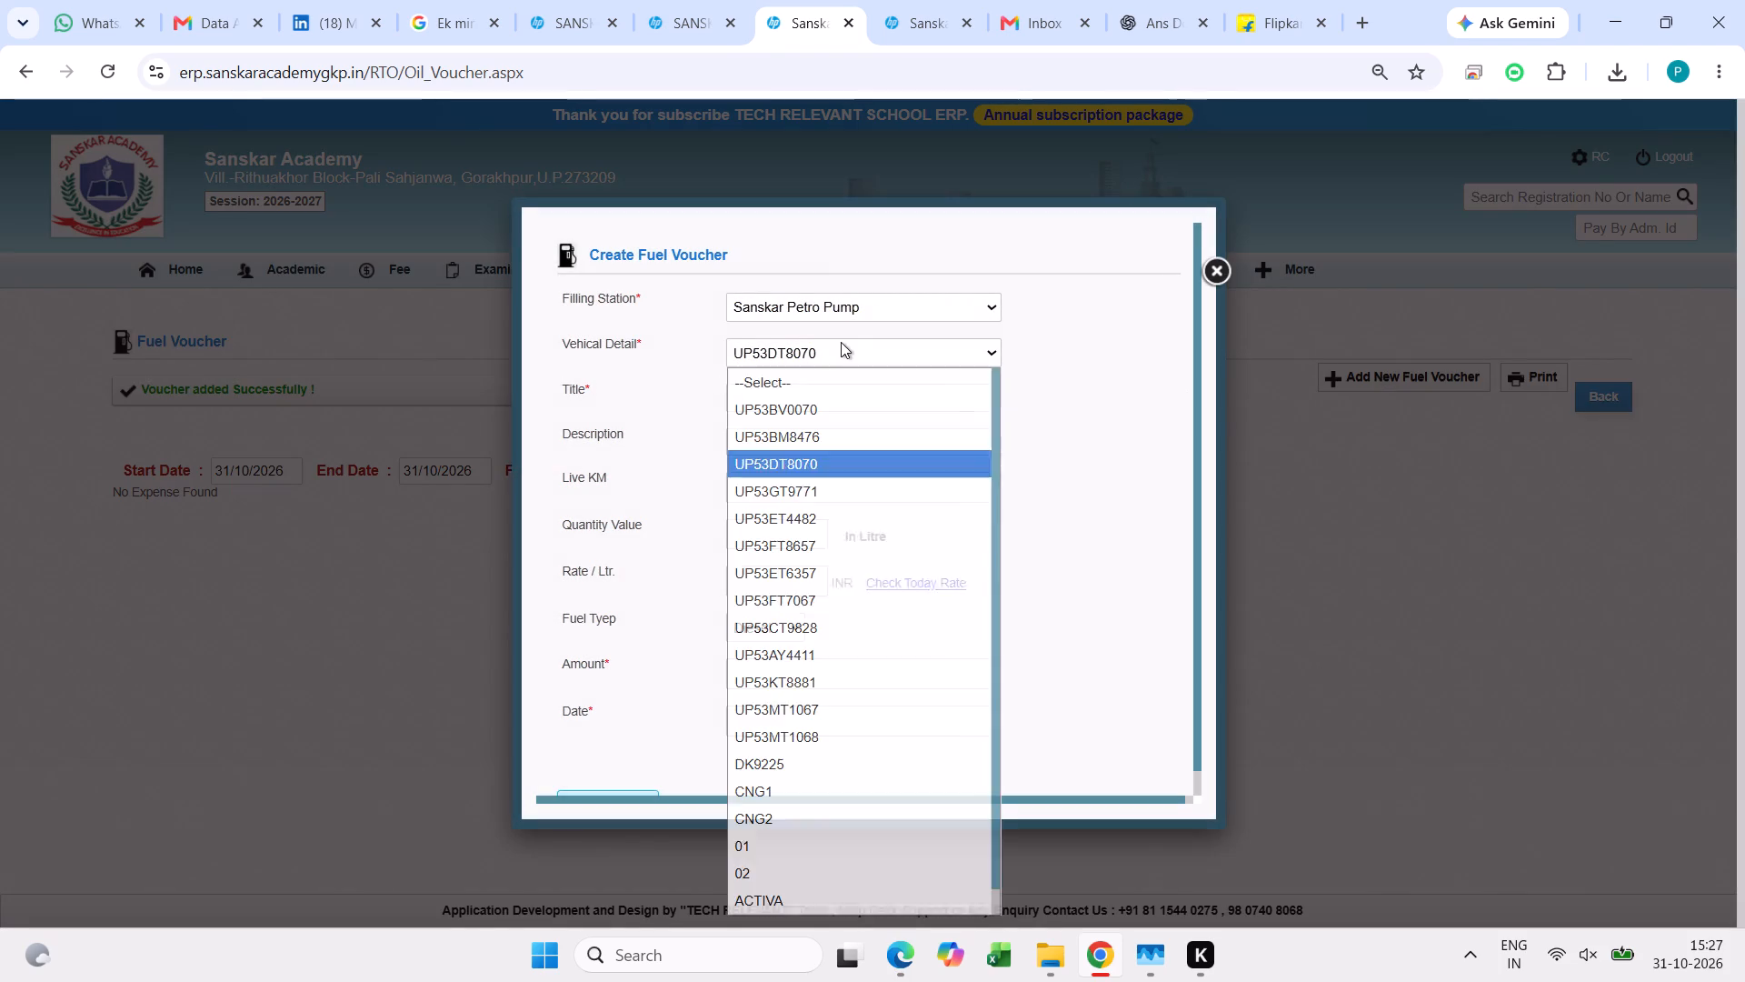
scroll(896, 757, "down", 3)
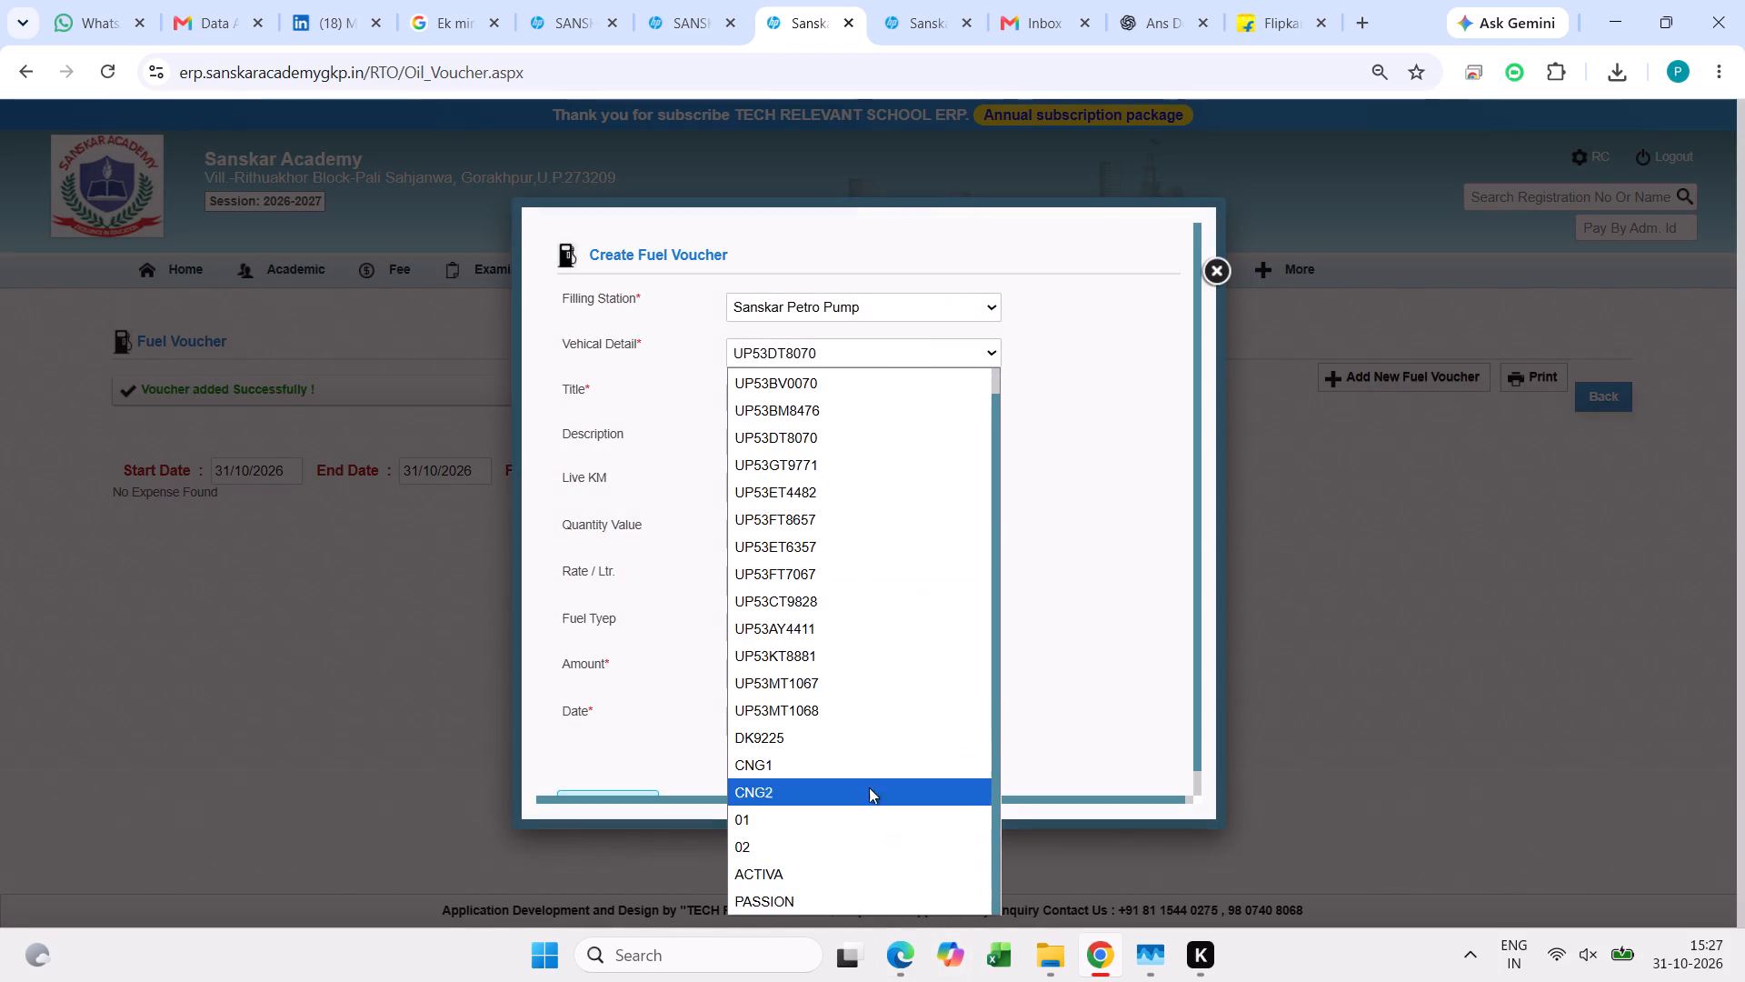
left_click(871, 824)
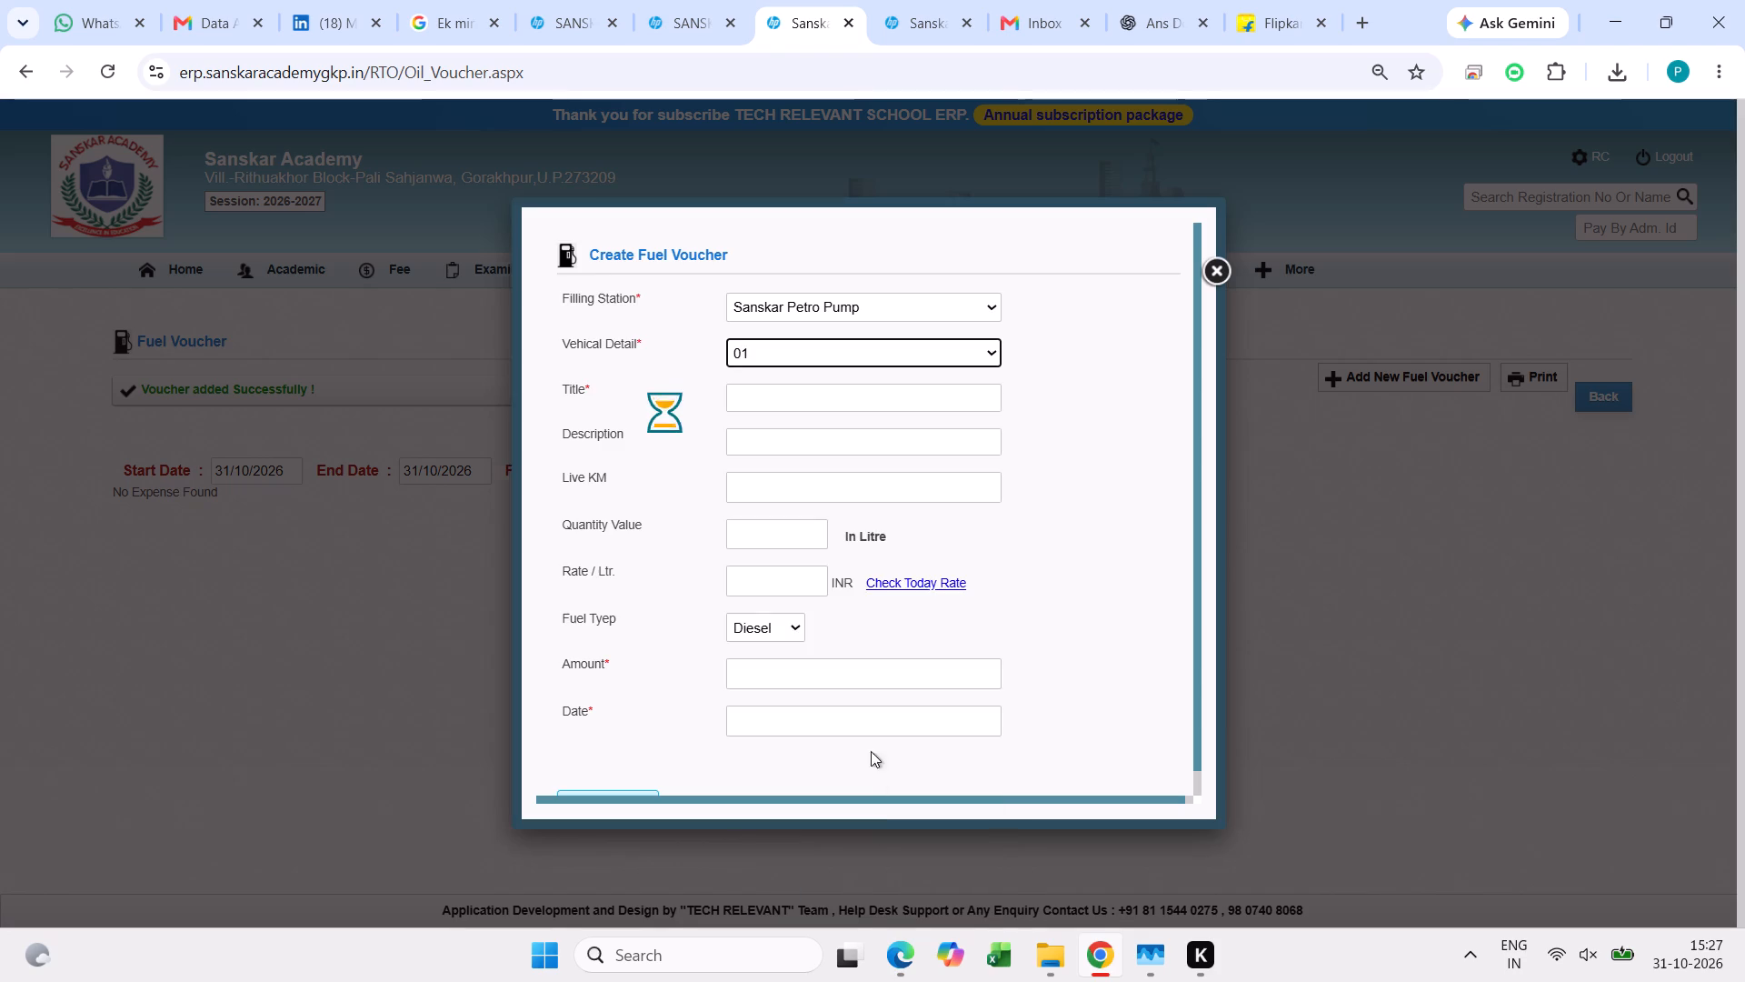
Enter a Live KM of 0000, a quantity of 17 litres and a rate of 95.65 INR per litre for vehicle 01.
key("Tab")
key("Tab")
key("Tab")
key("Tab")
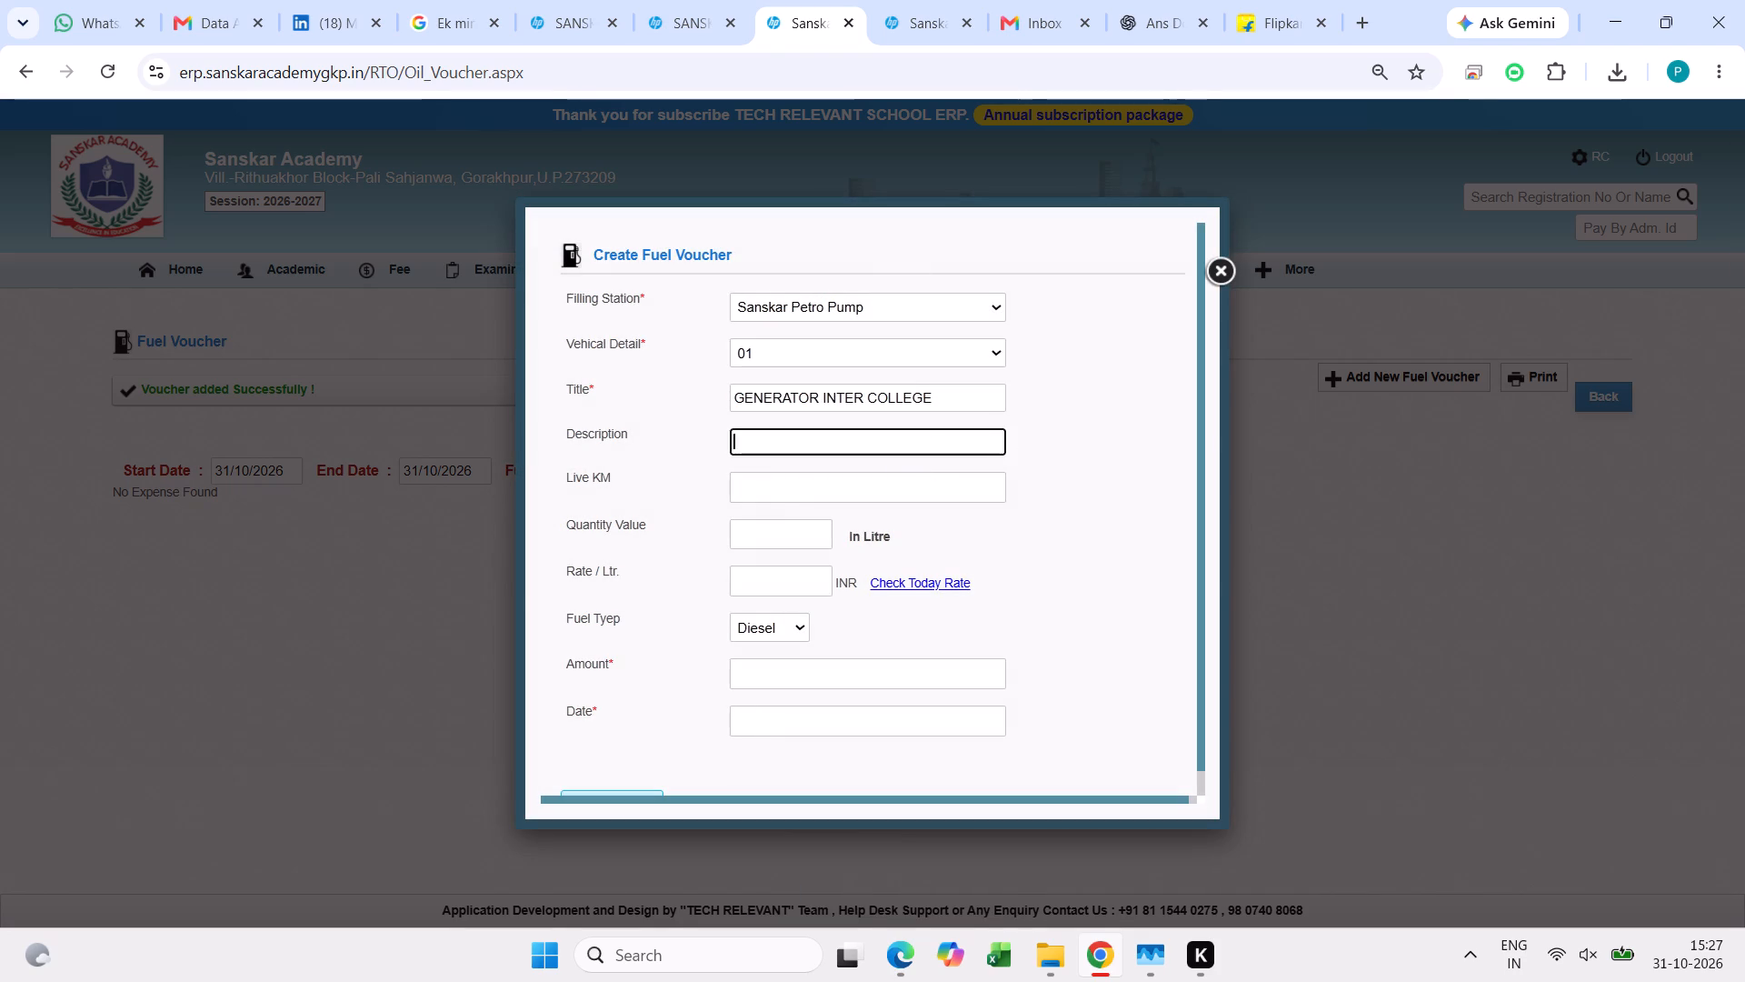
key("Tab")
type("0000")
key("Tab")
type("17")
key("Tab")
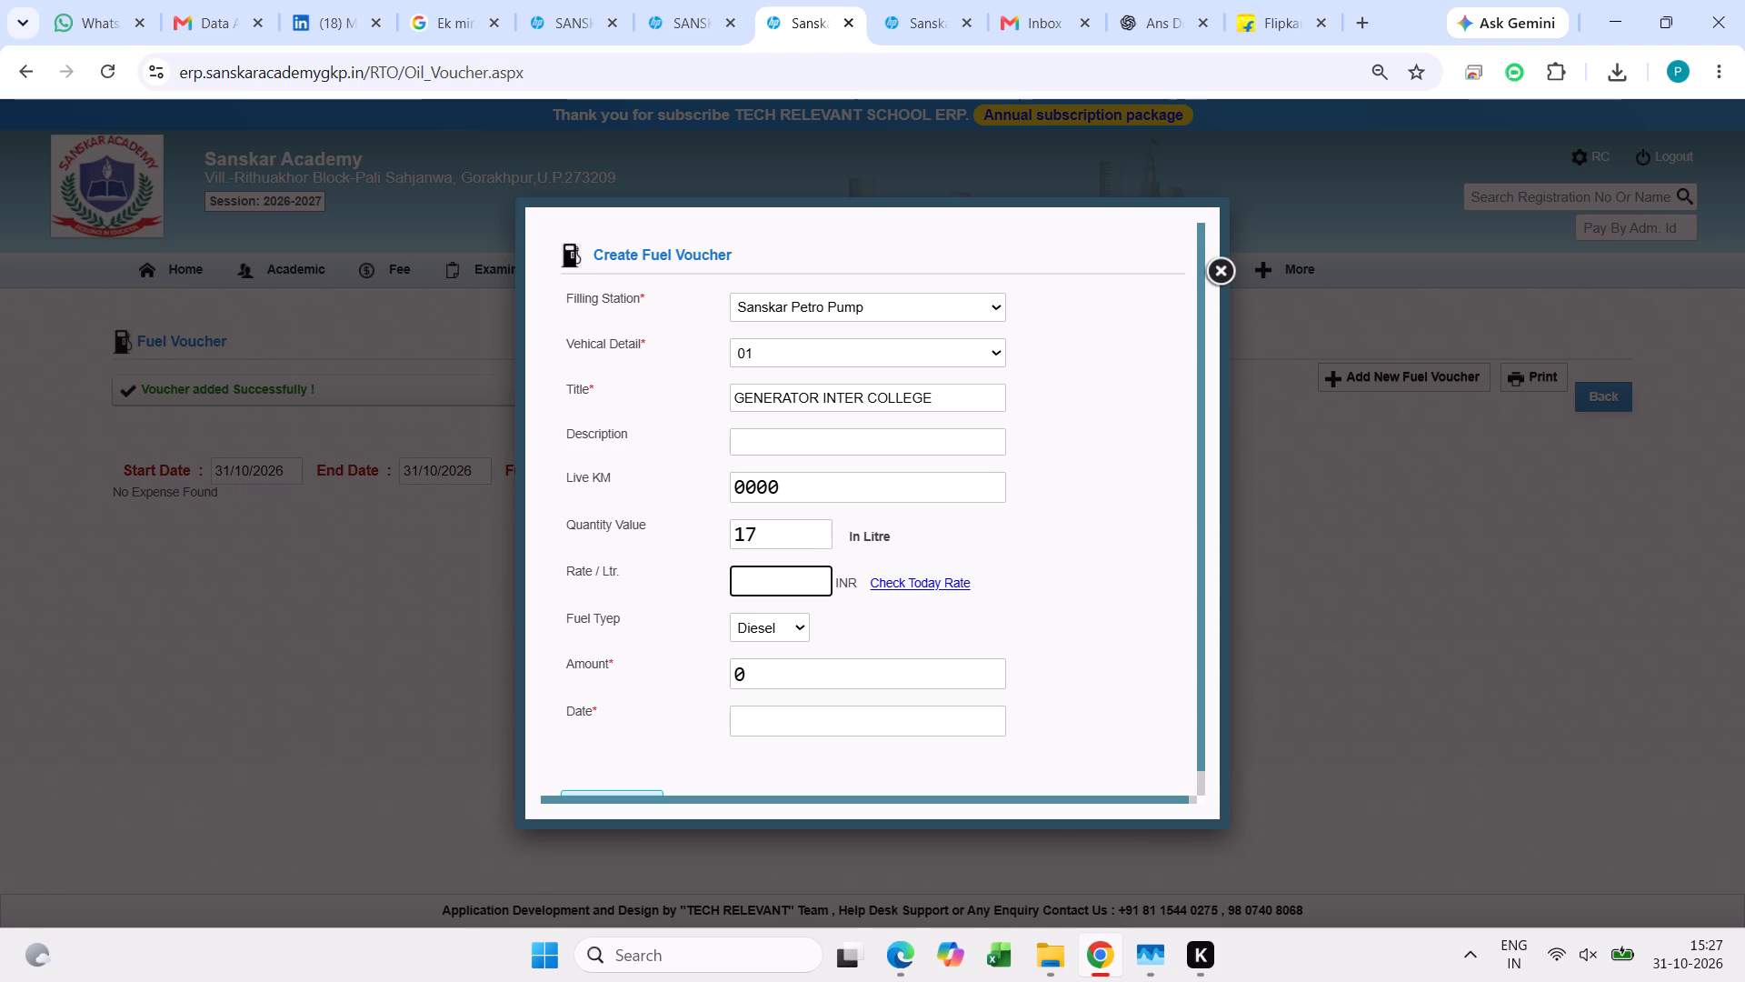
type("95.65")
key("Tab")
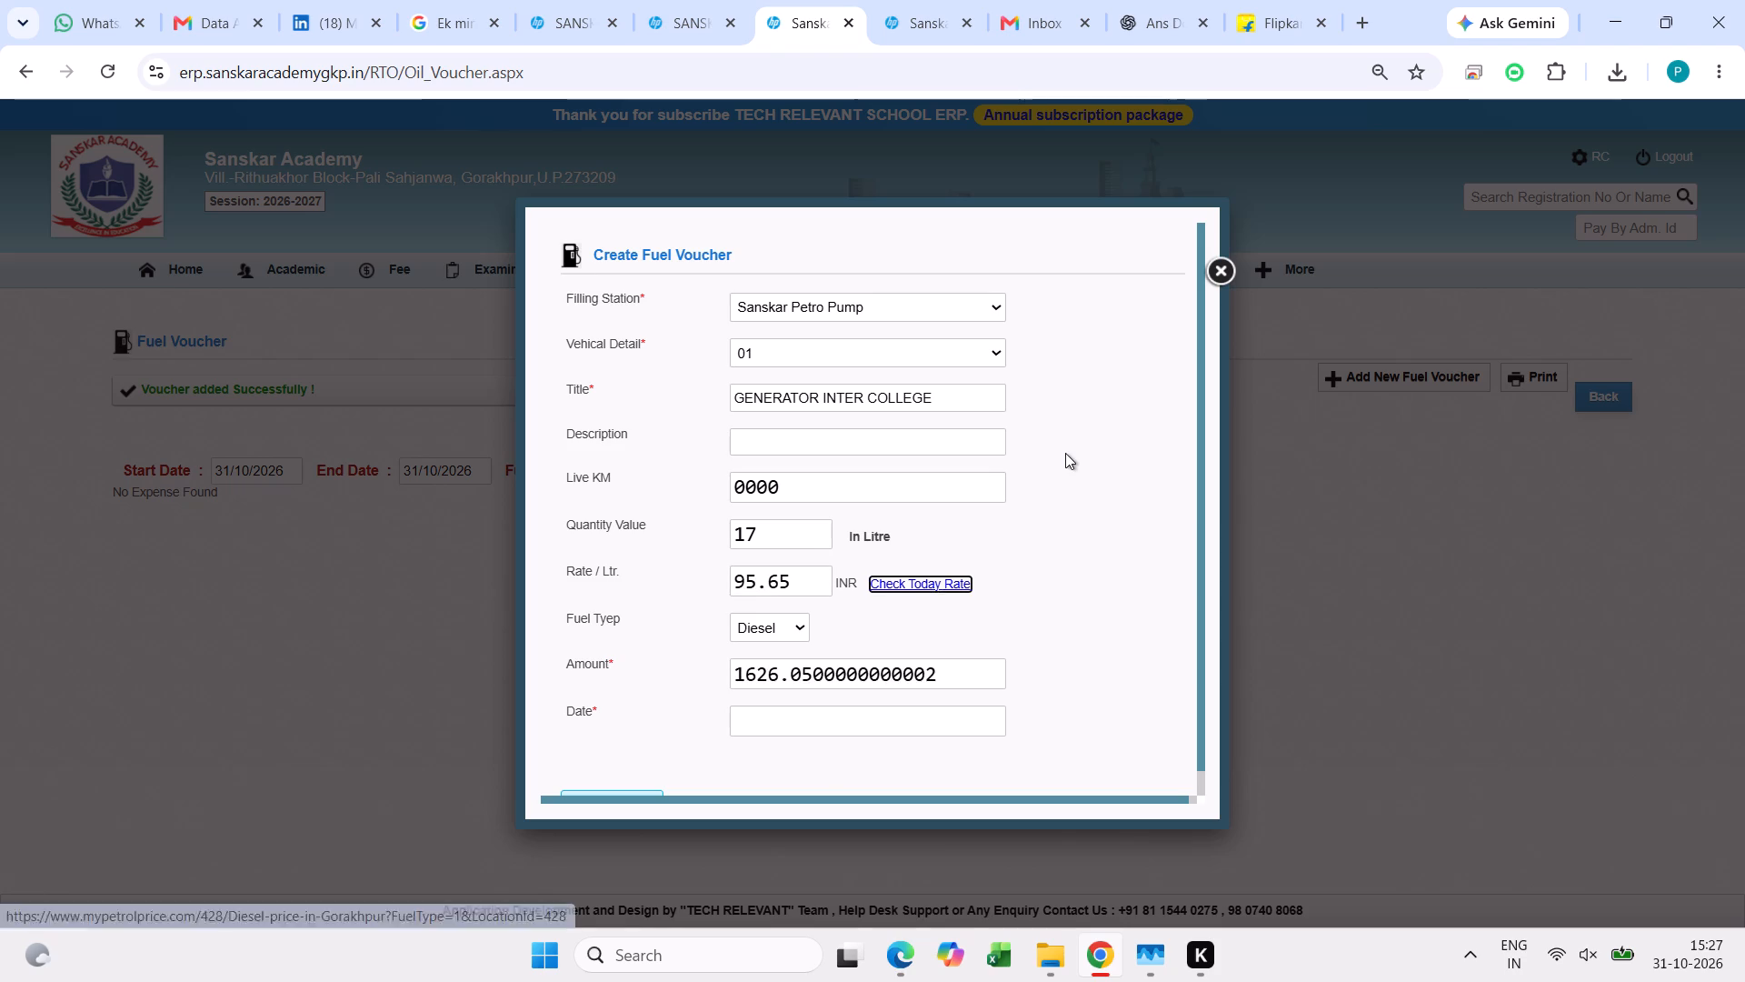
Set the voucher date to 22/10/2026 and save the vehicle 01 fuel voucher.
key("Tab")
key("Tab")
key("Tab")
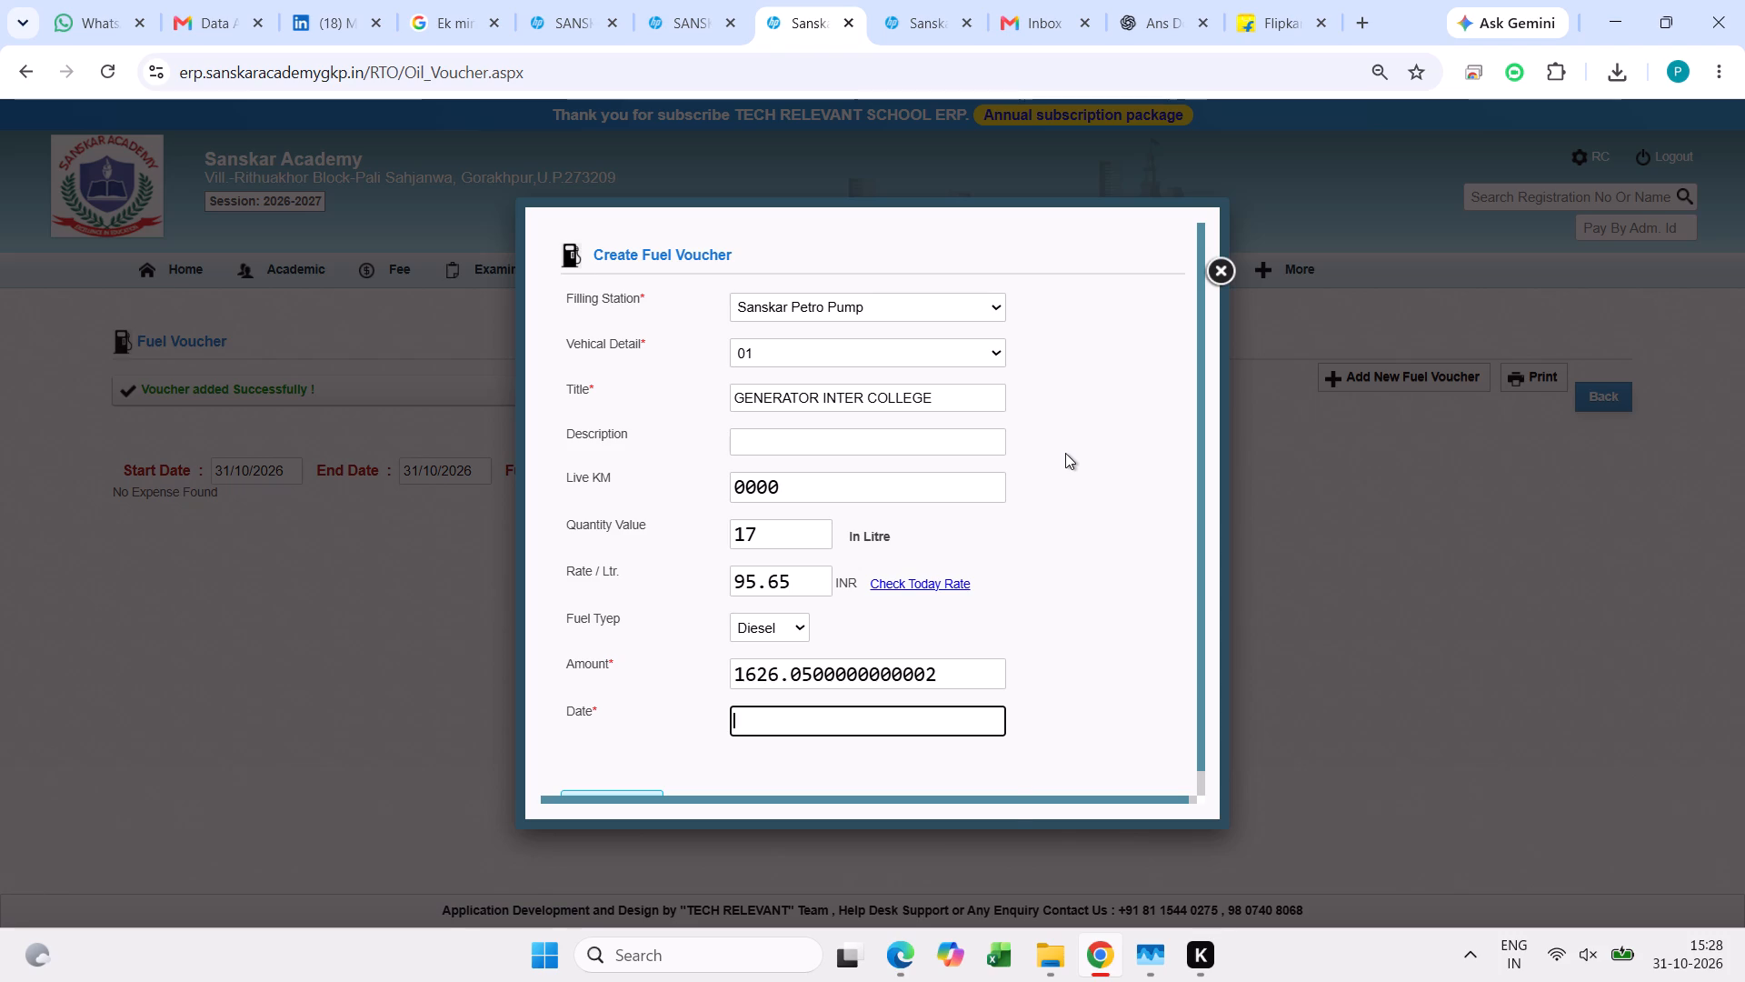
type("22")
key("Down")
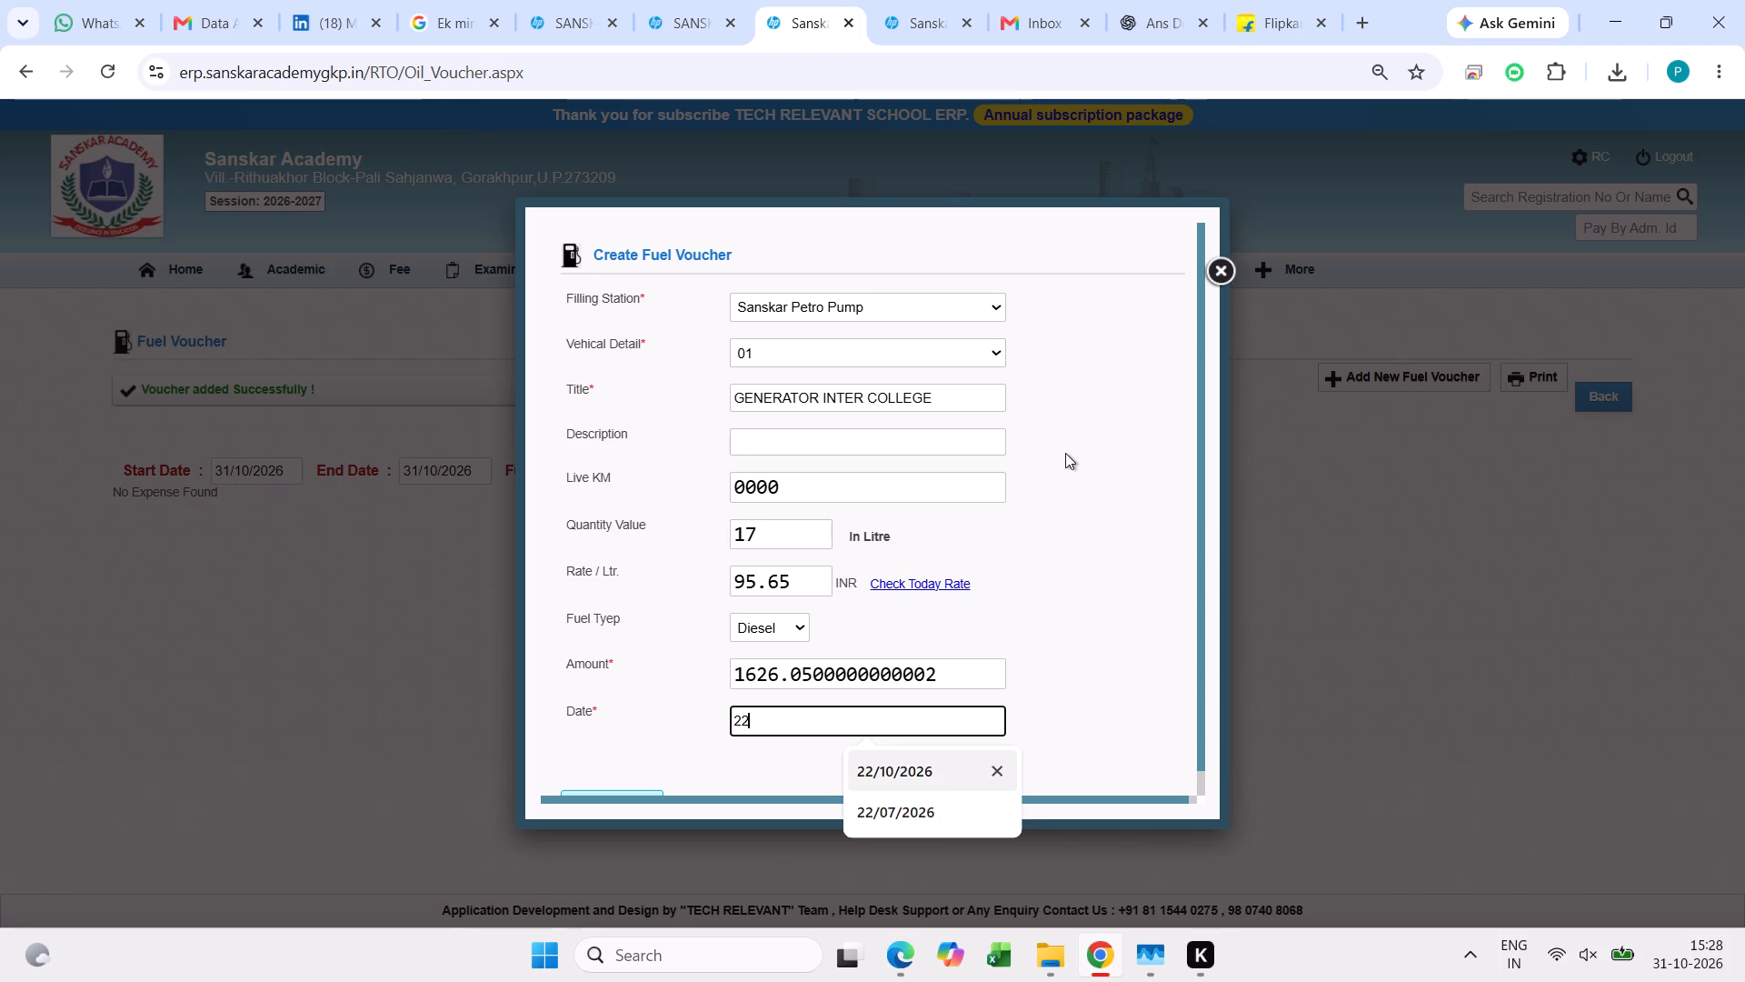
key("Tab")
key("Return")
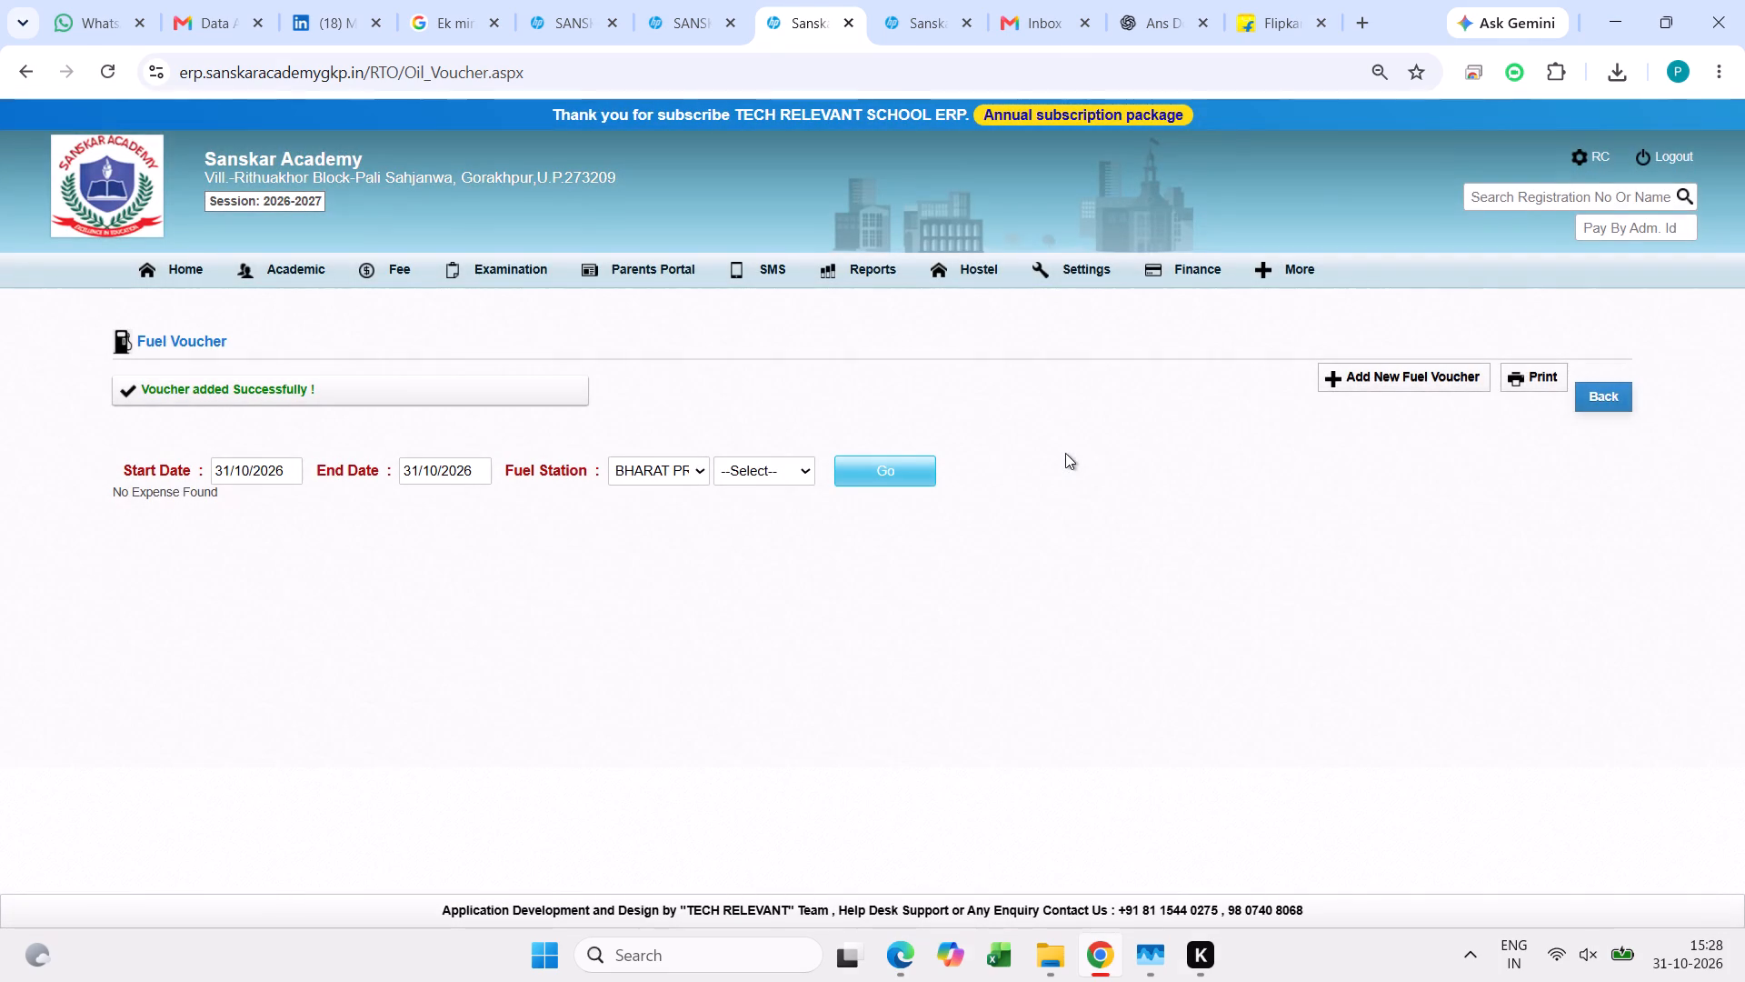
Start a new Sanskar Petro Pump fuel voucher for vehicle ACTIVA and enter a Live KM of 0000.
left_click(1388, 386)
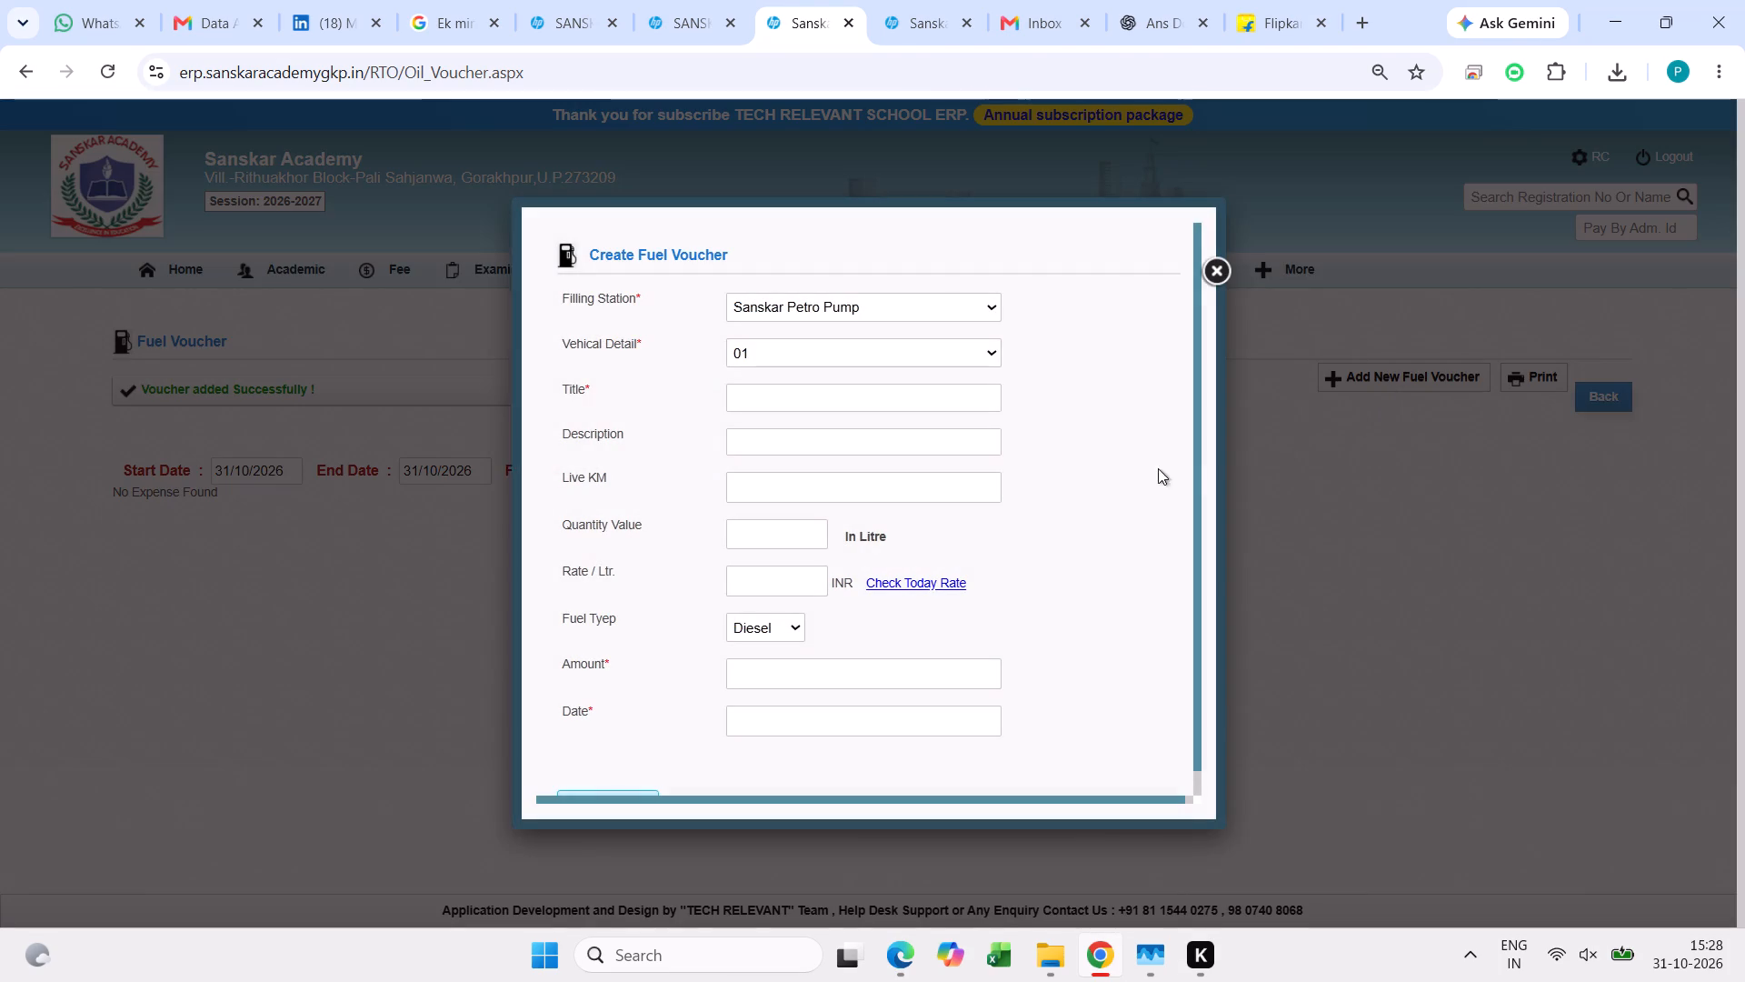
left_click(892, 301)
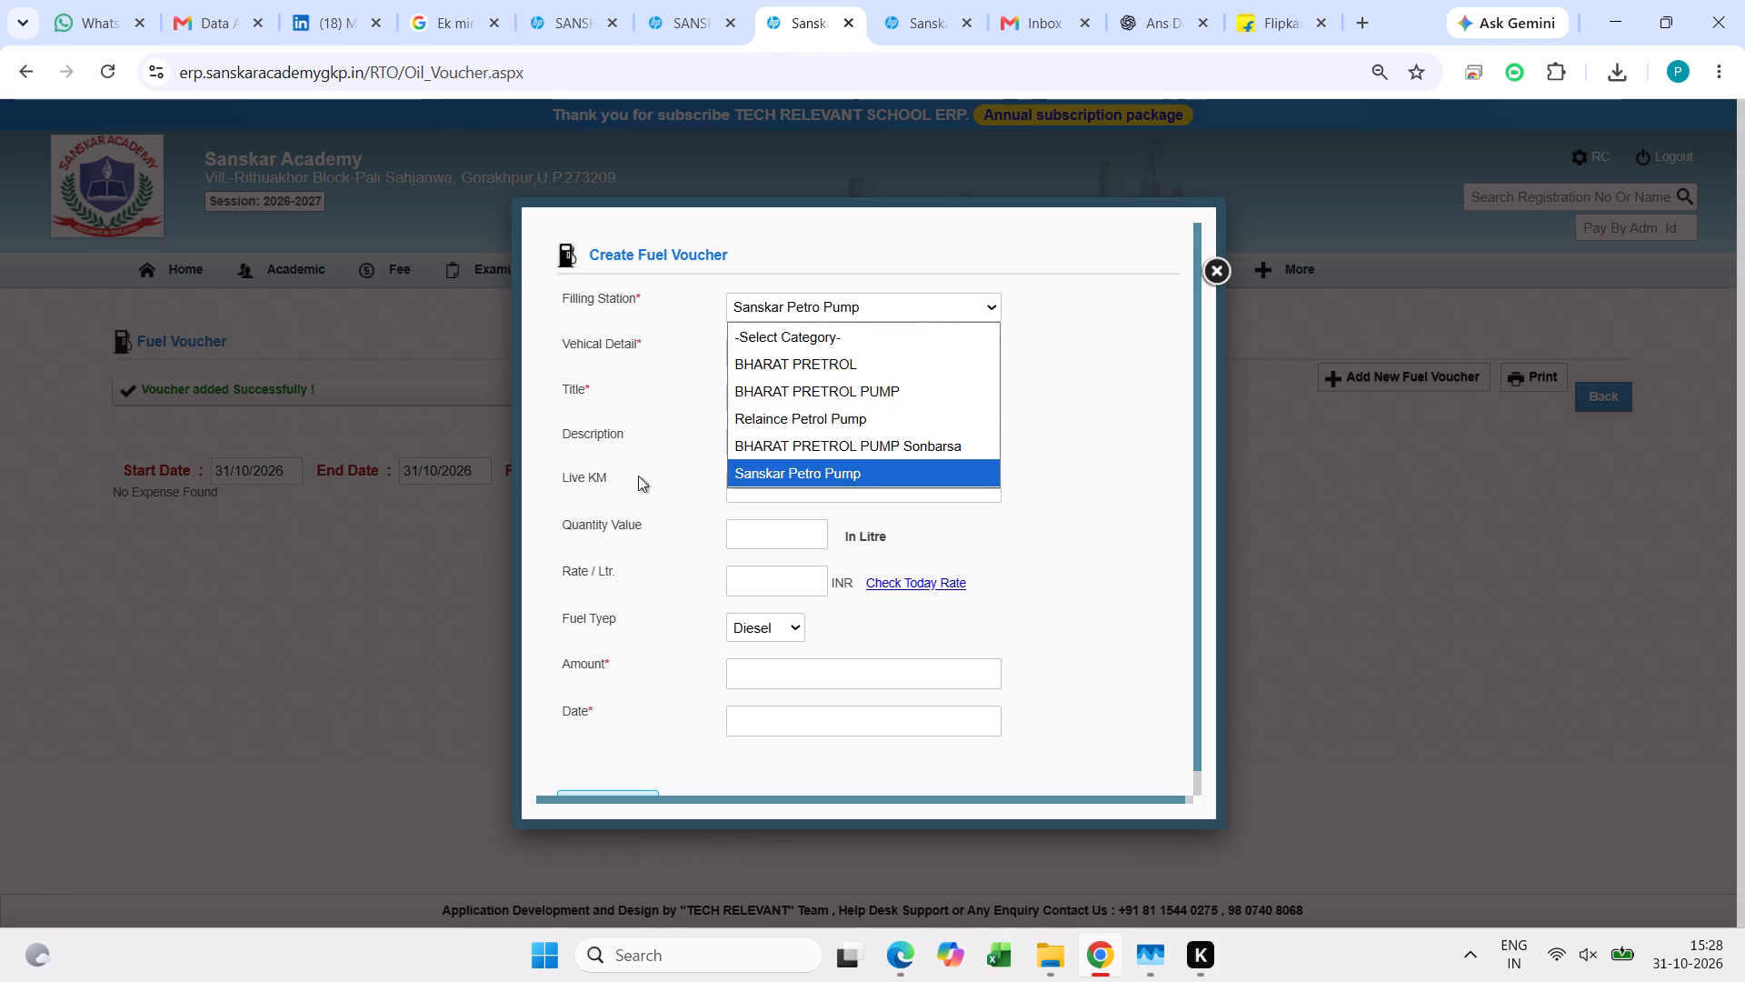
left_click(646, 374)
left_click(810, 362)
scroll(890, 872, "down", 2)
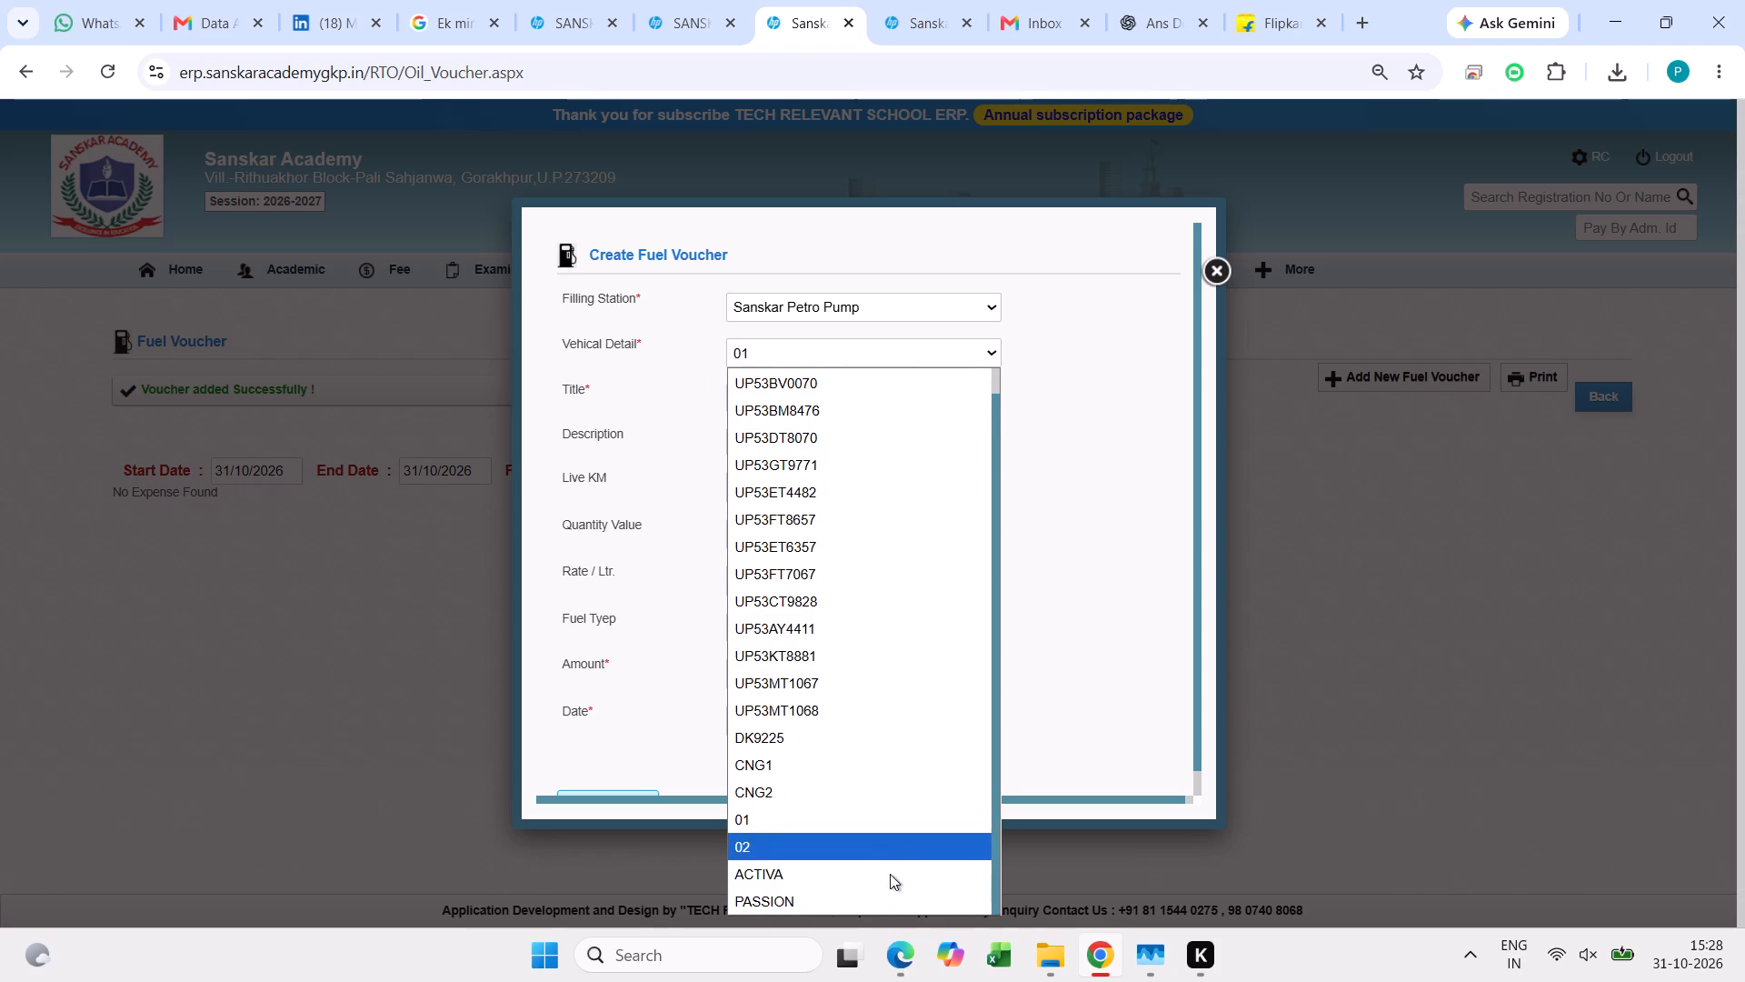
left_click(890, 880)
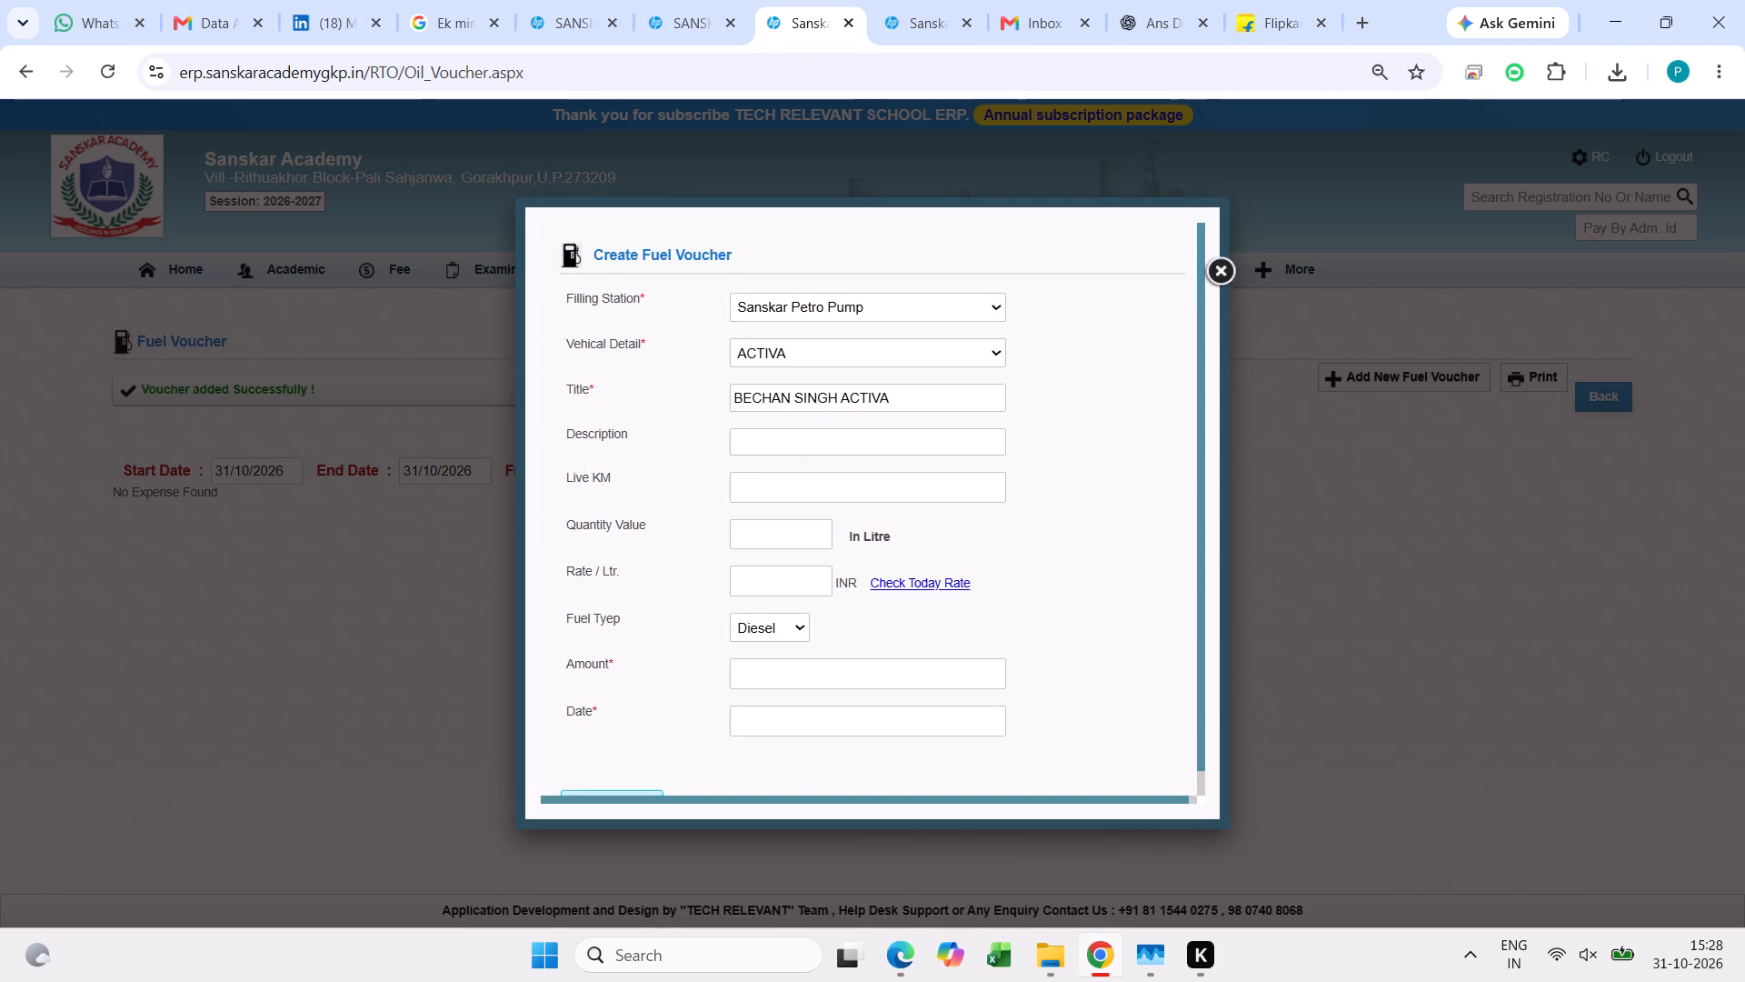
left_click(812, 478)
type("0000")
key("Tab")
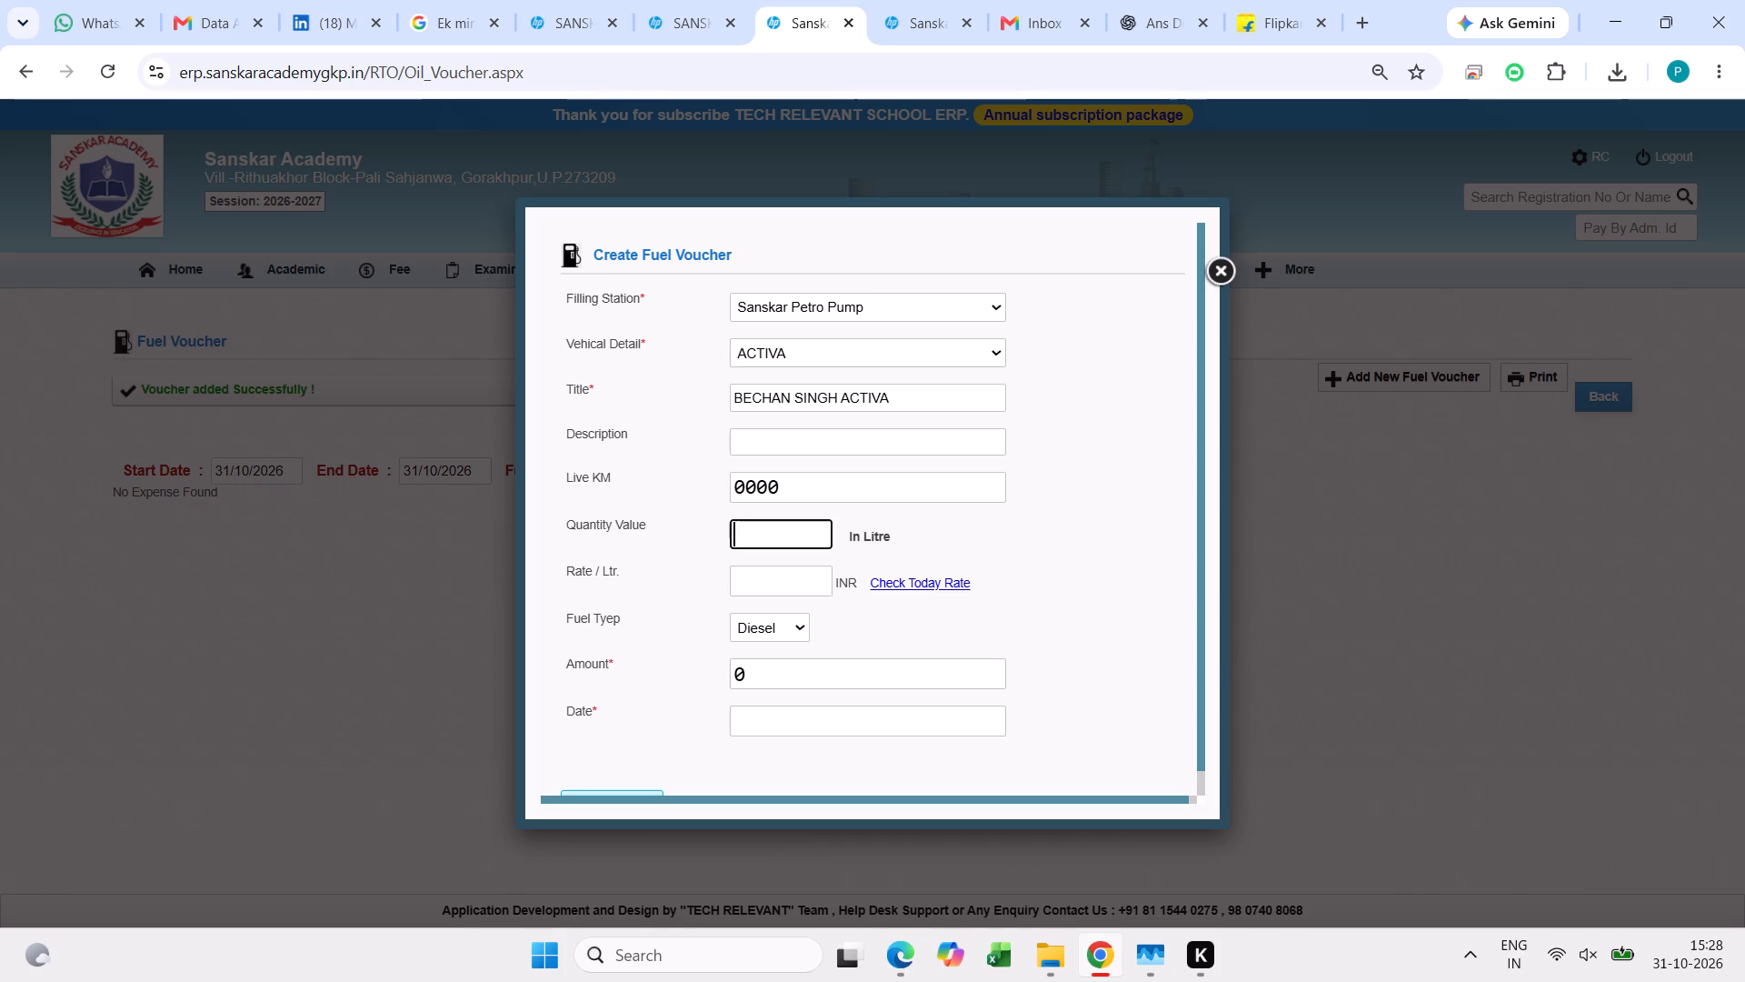
Enter a quantity of 1 litre and a rate of 102 INR per litre, with fuel type Petrol, for ACTIVA.
key("1")
key("Tab")
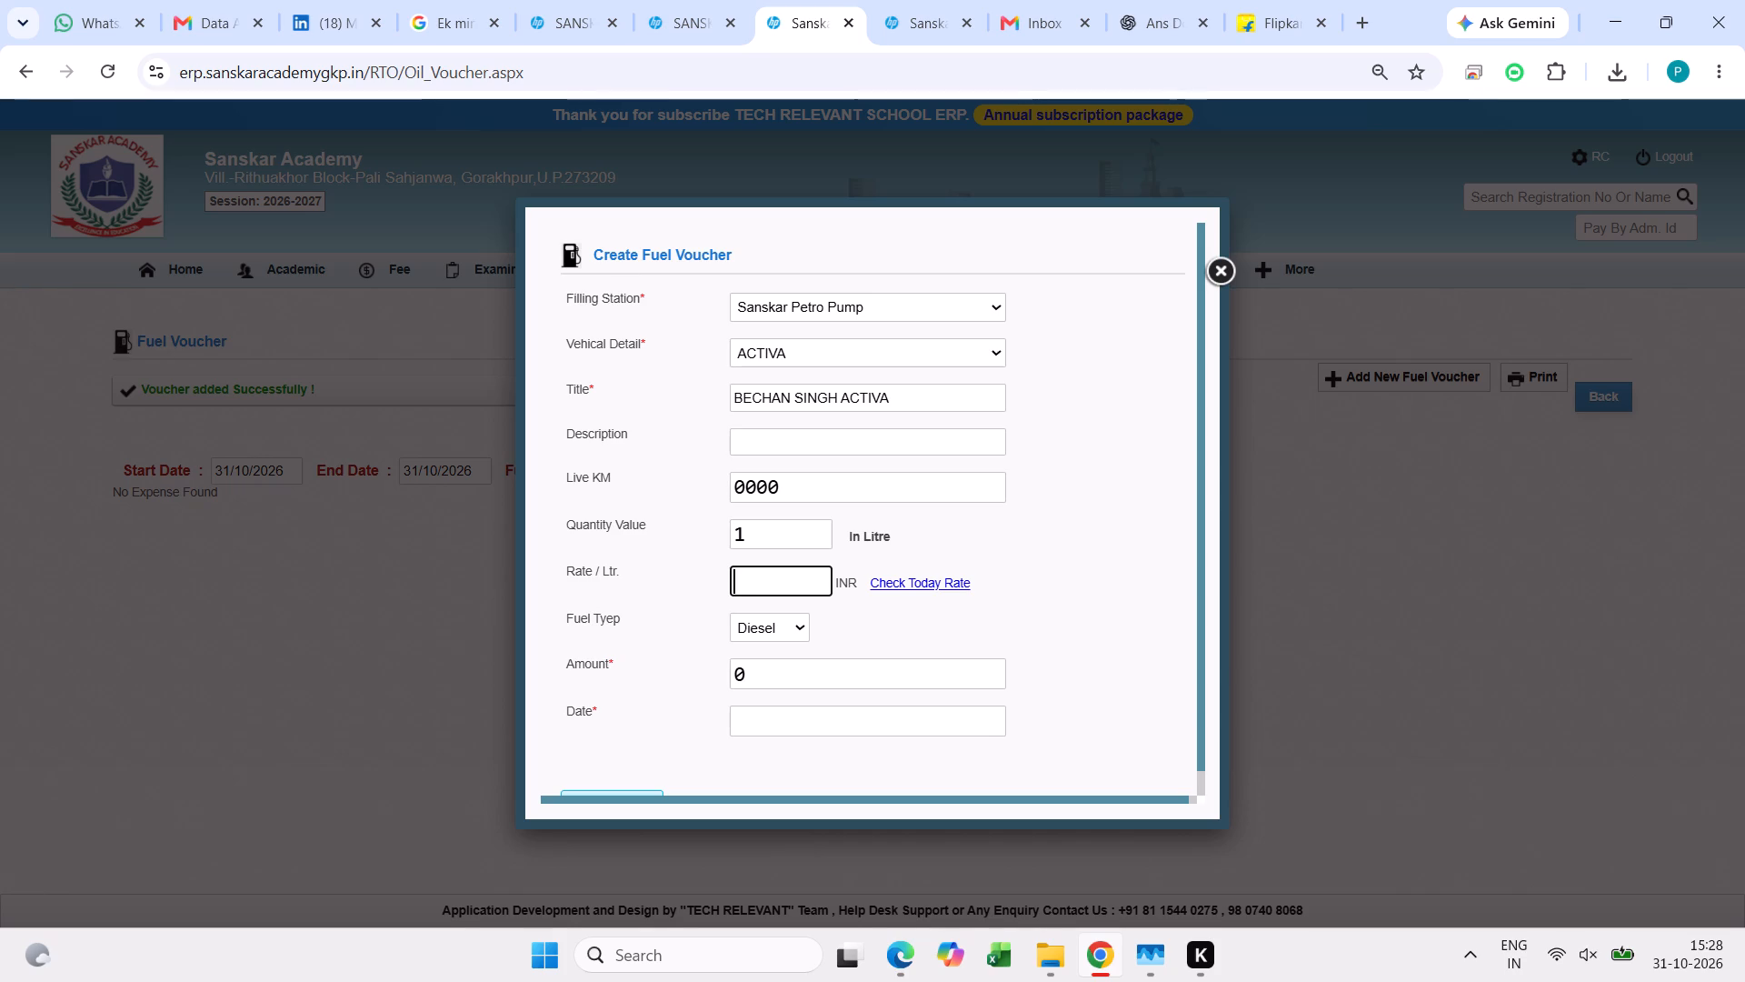
type("102")
key("Tab")
key("Tab")
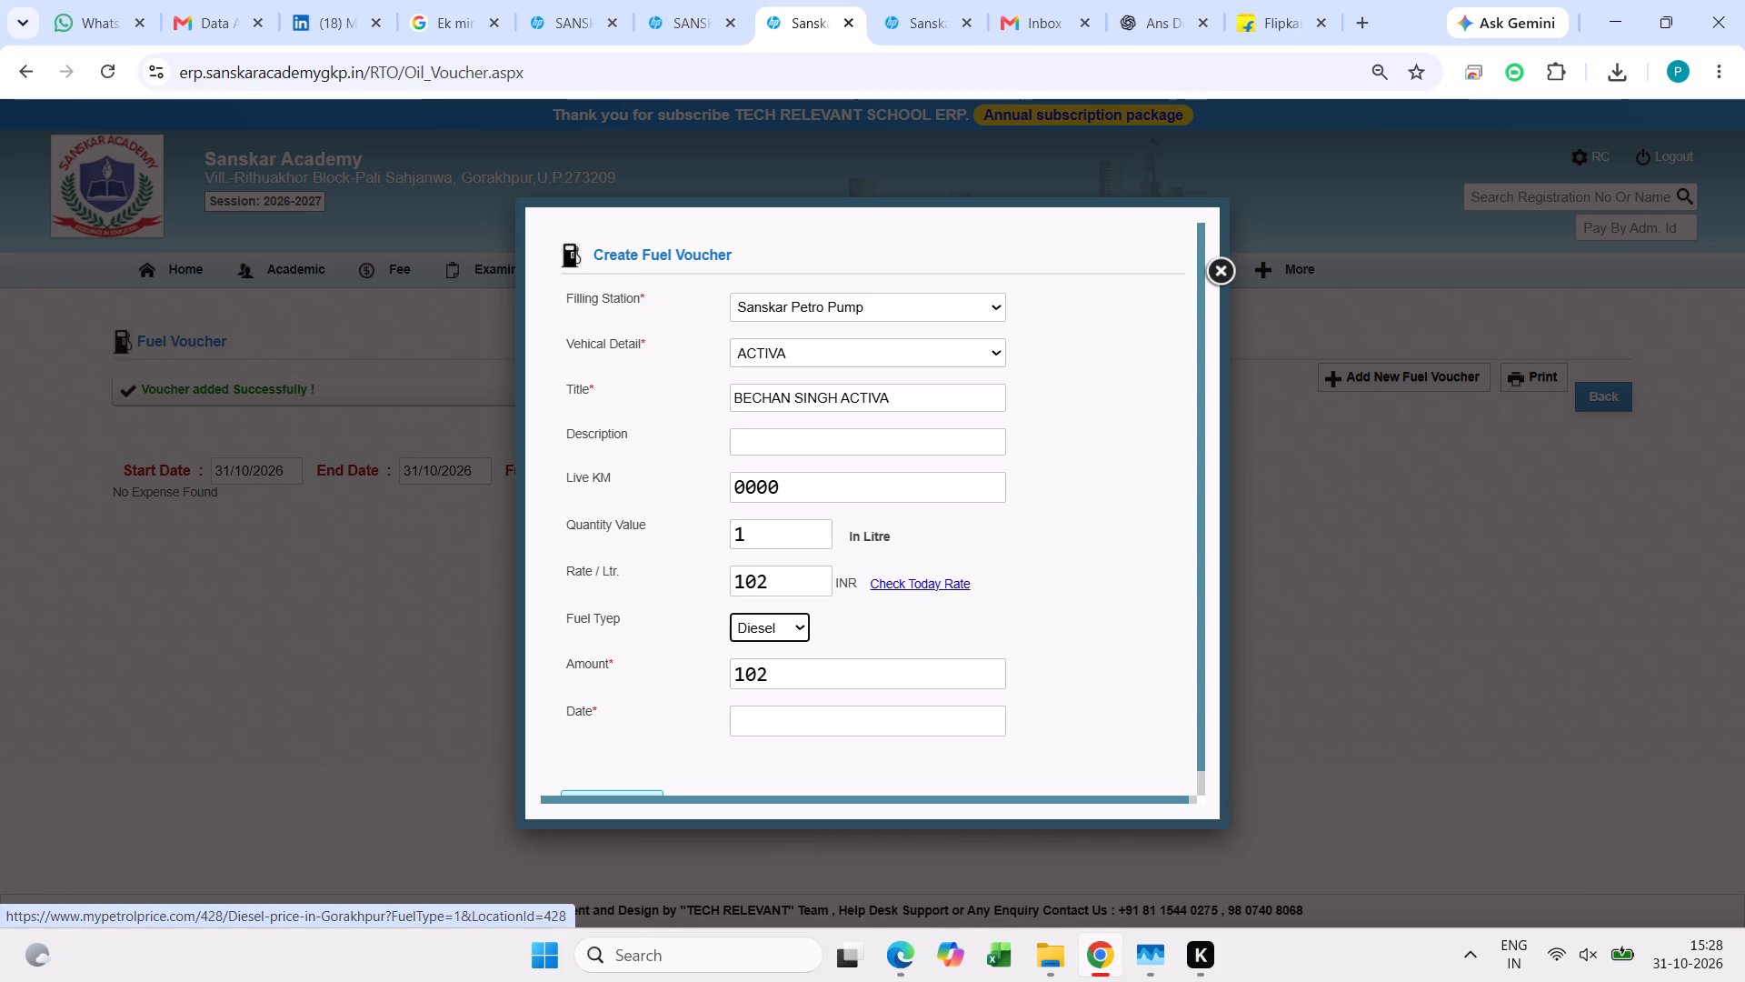
key("Down")
Set the voucher date to 22/10/2026 and save the ACTIVA fuel voucher.
key("Tab")
key("Tab")
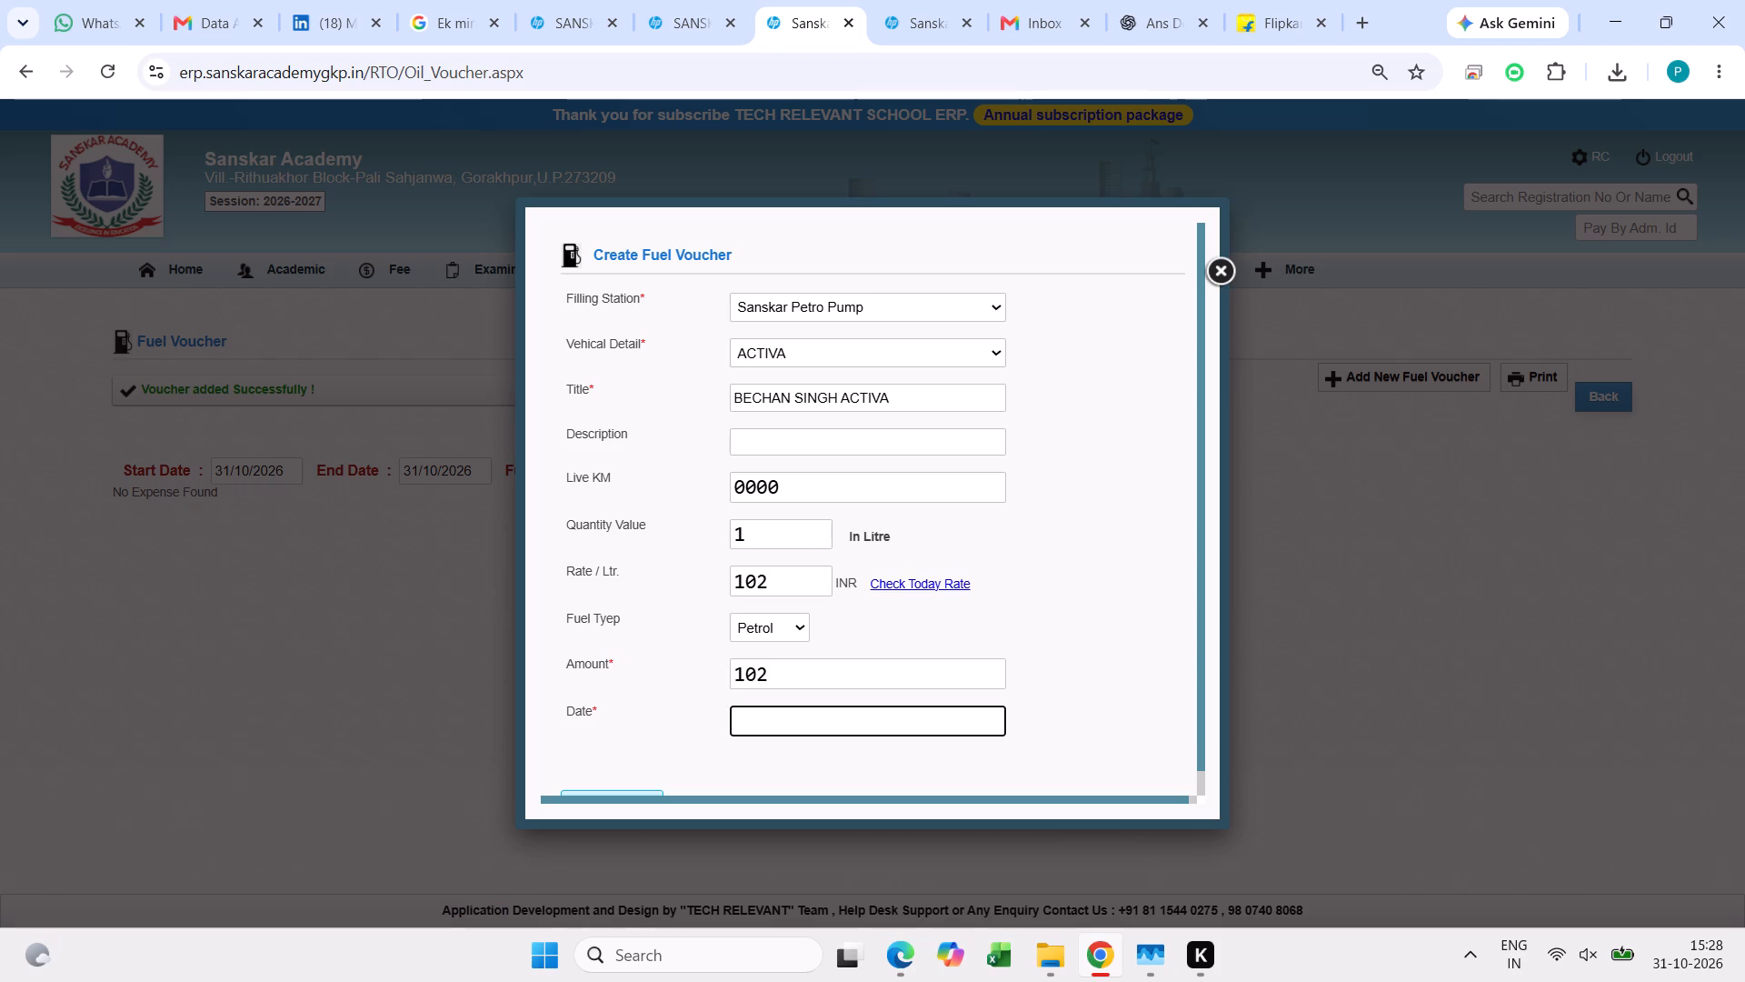
type("22")
key("Down")
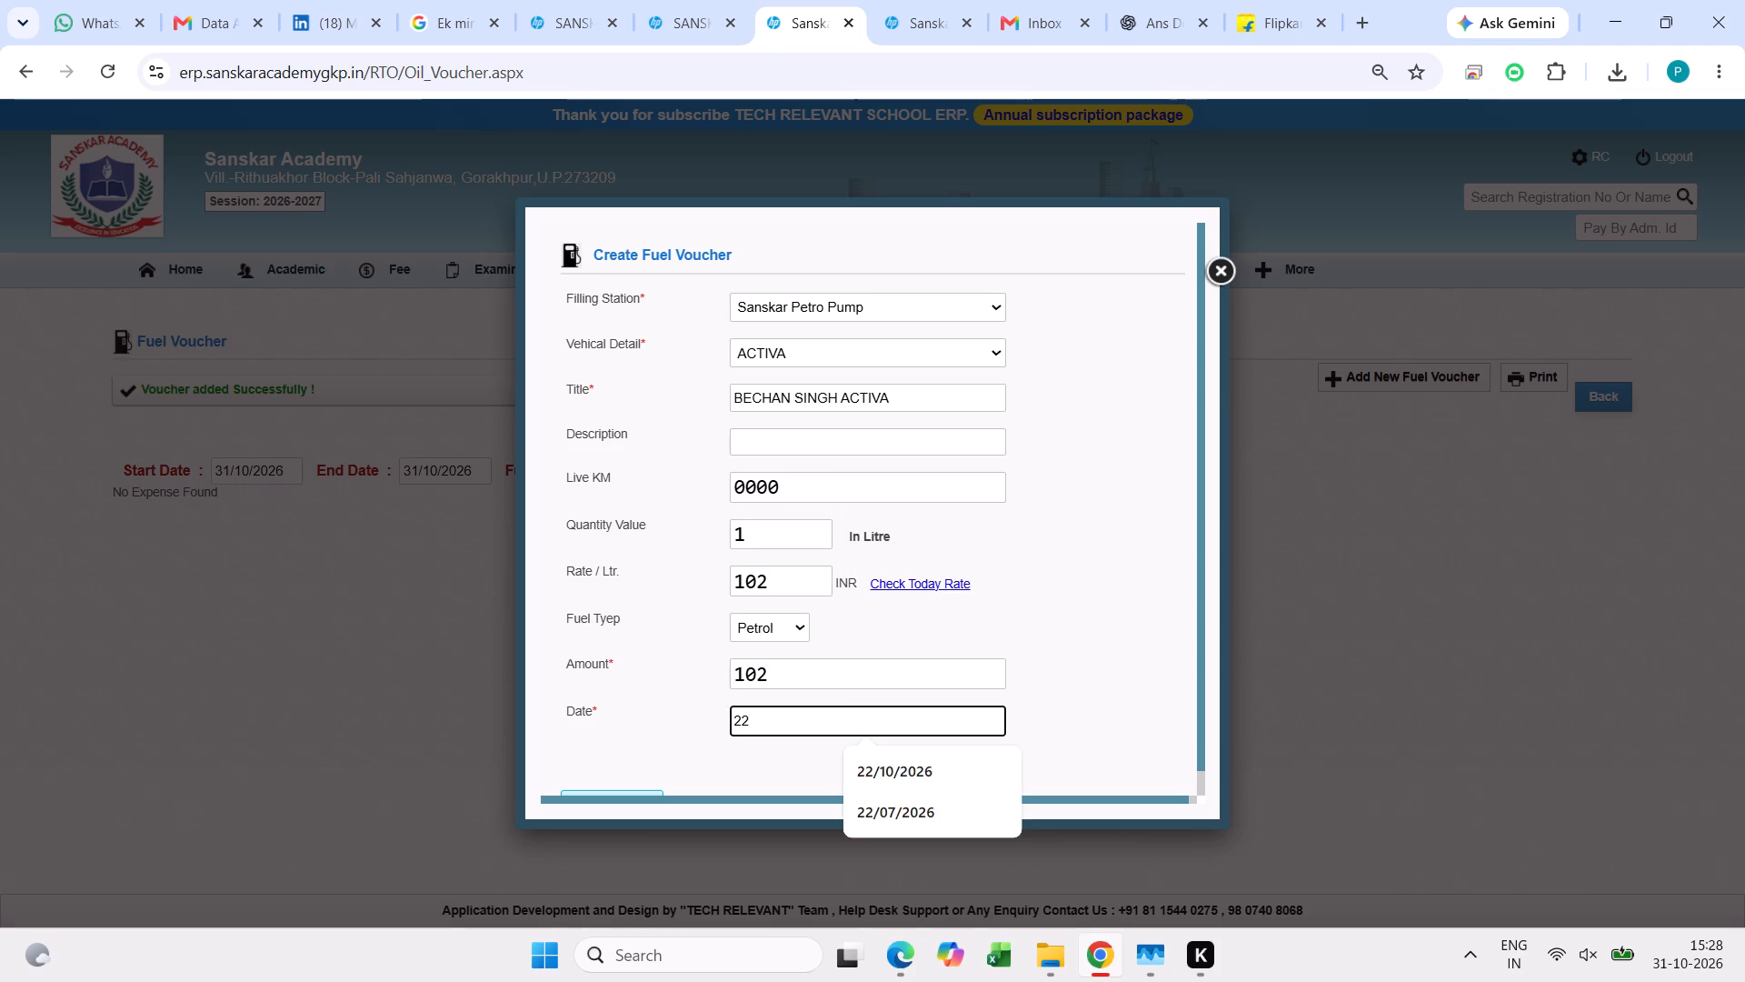
key("Tab")
key("Return")
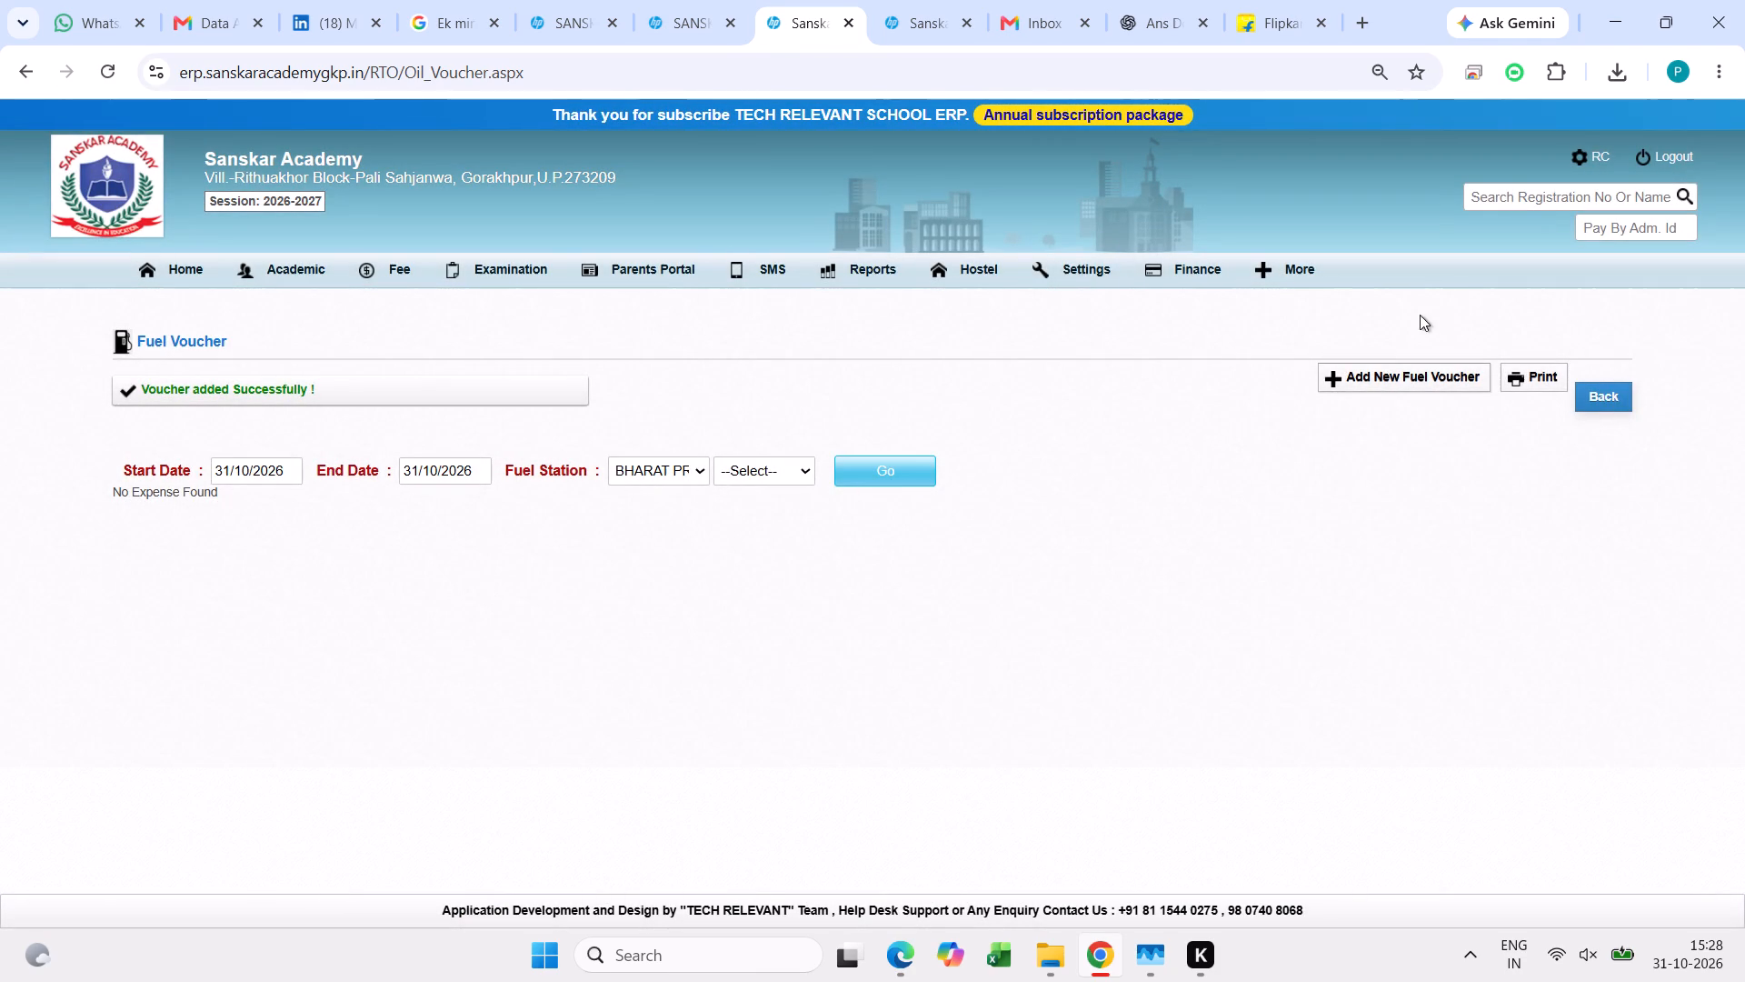
left_click(1416, 386)
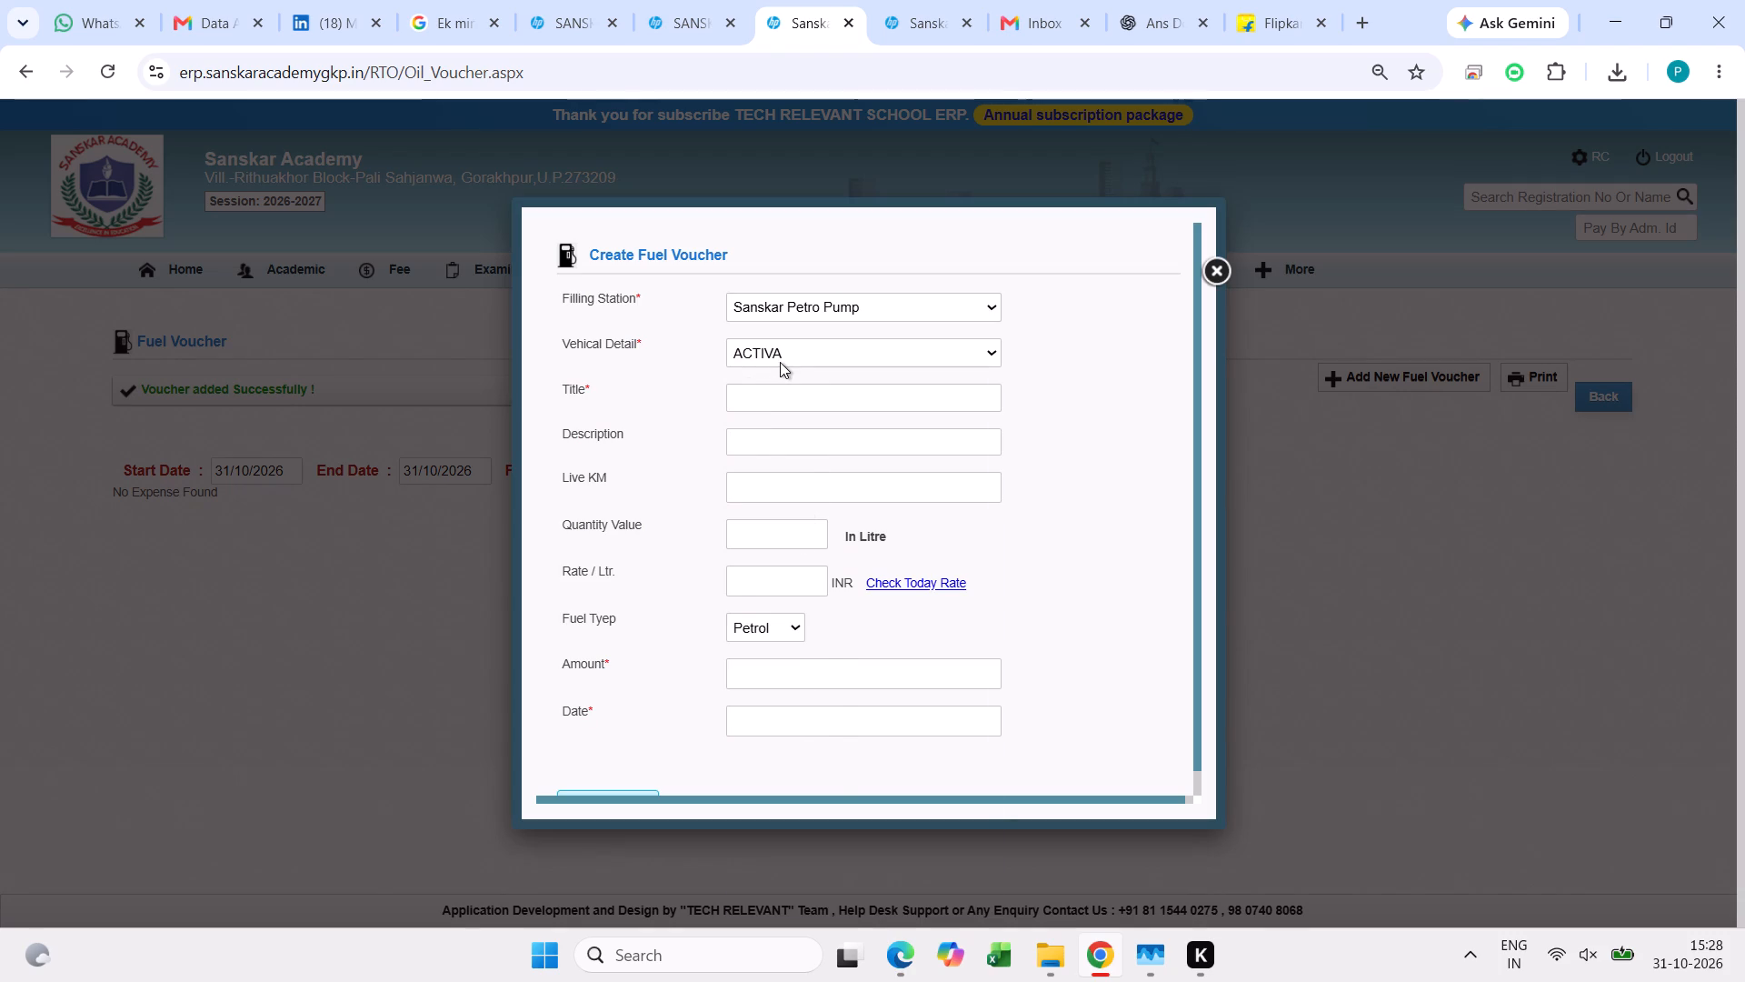
left_click(780, 362)
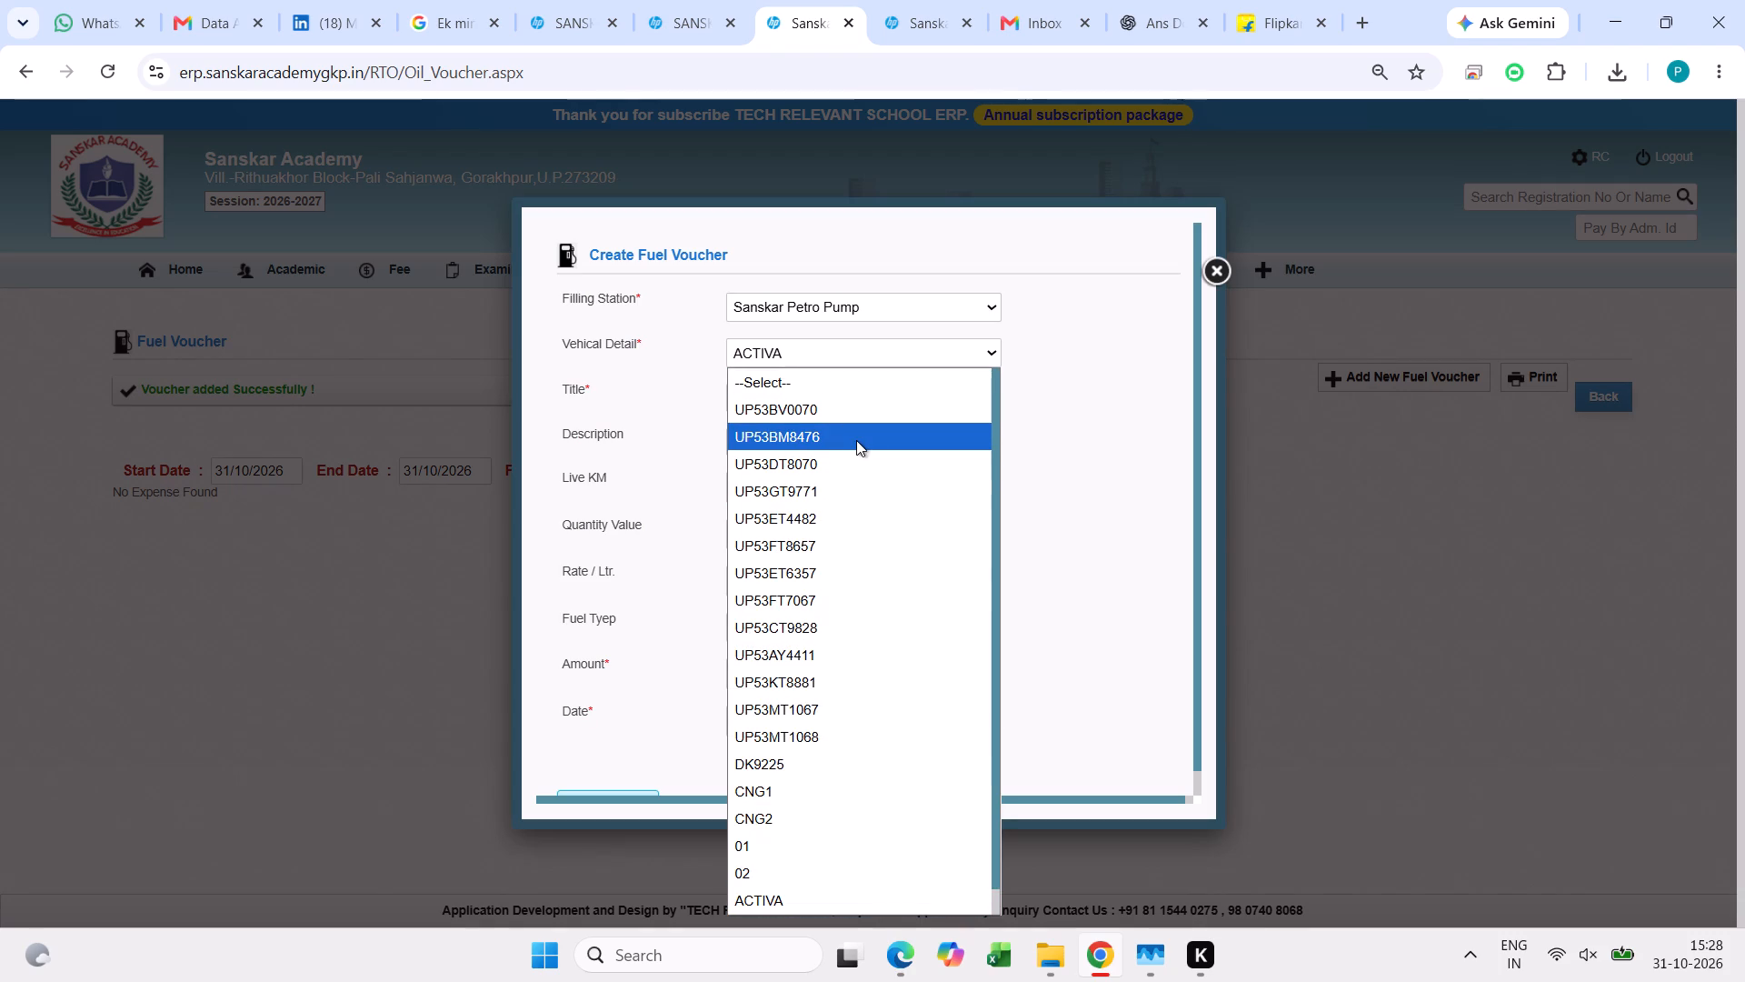
left_click(863, 417)
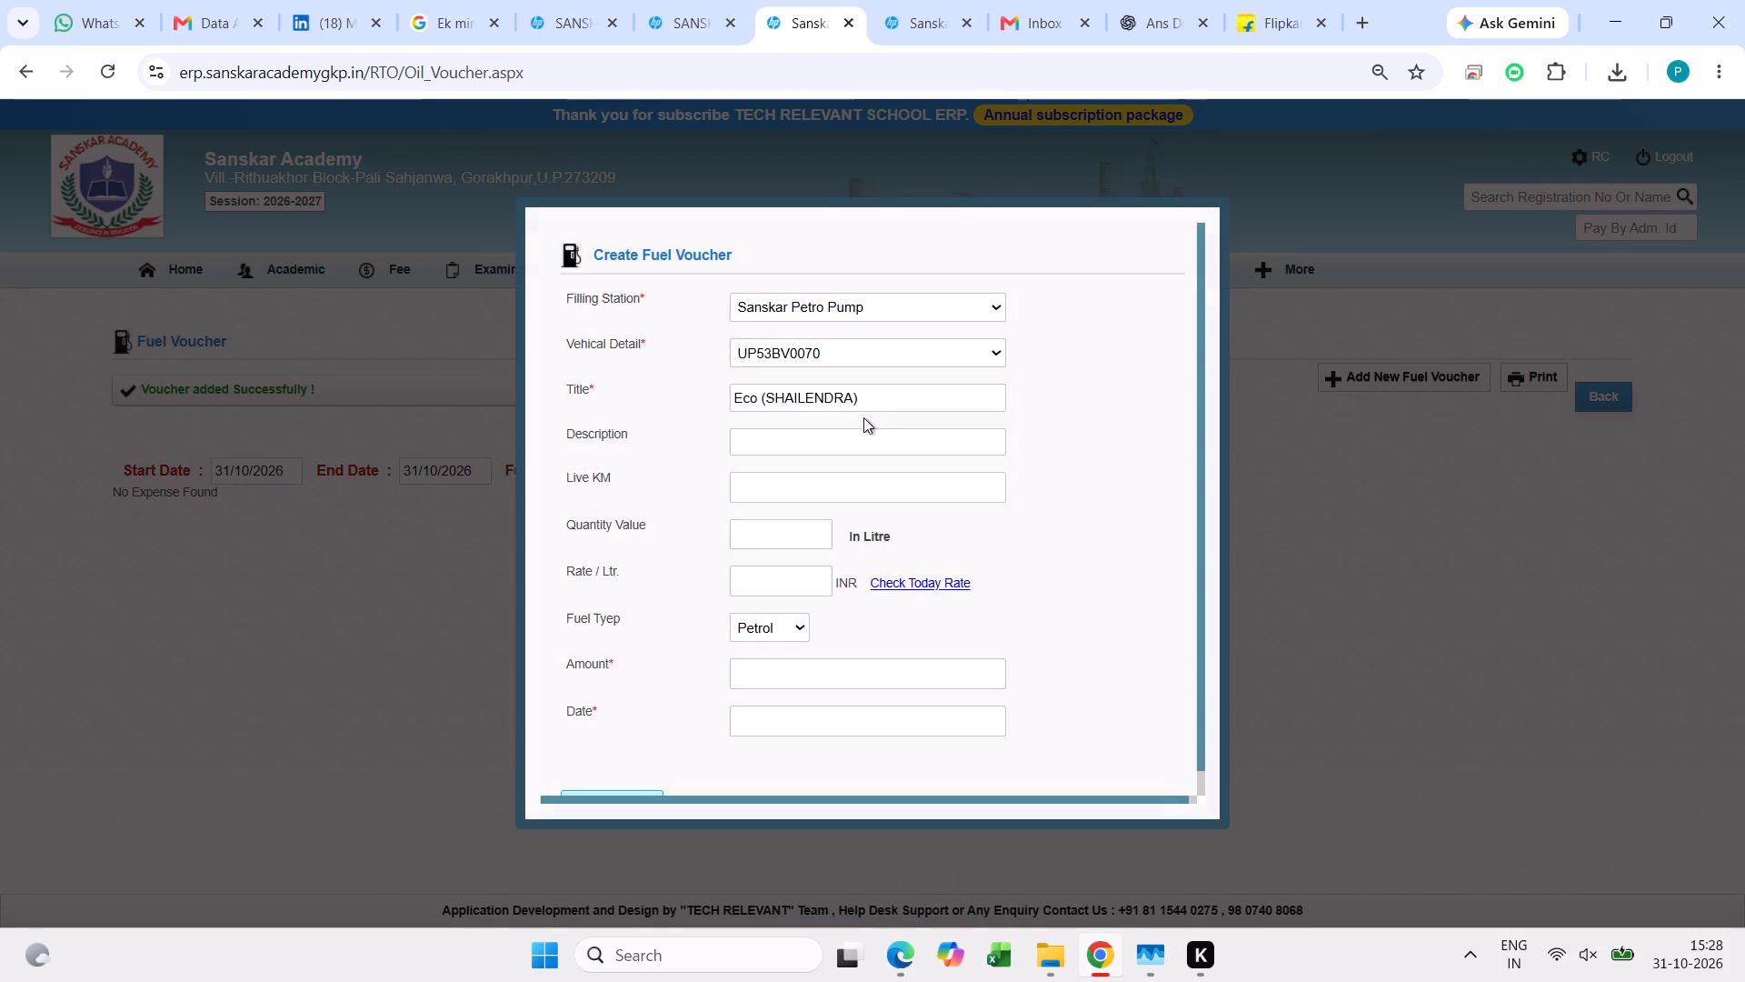
key("Tab")
key("Tab")
key("Tab")
key("Tab")
key("Tab")
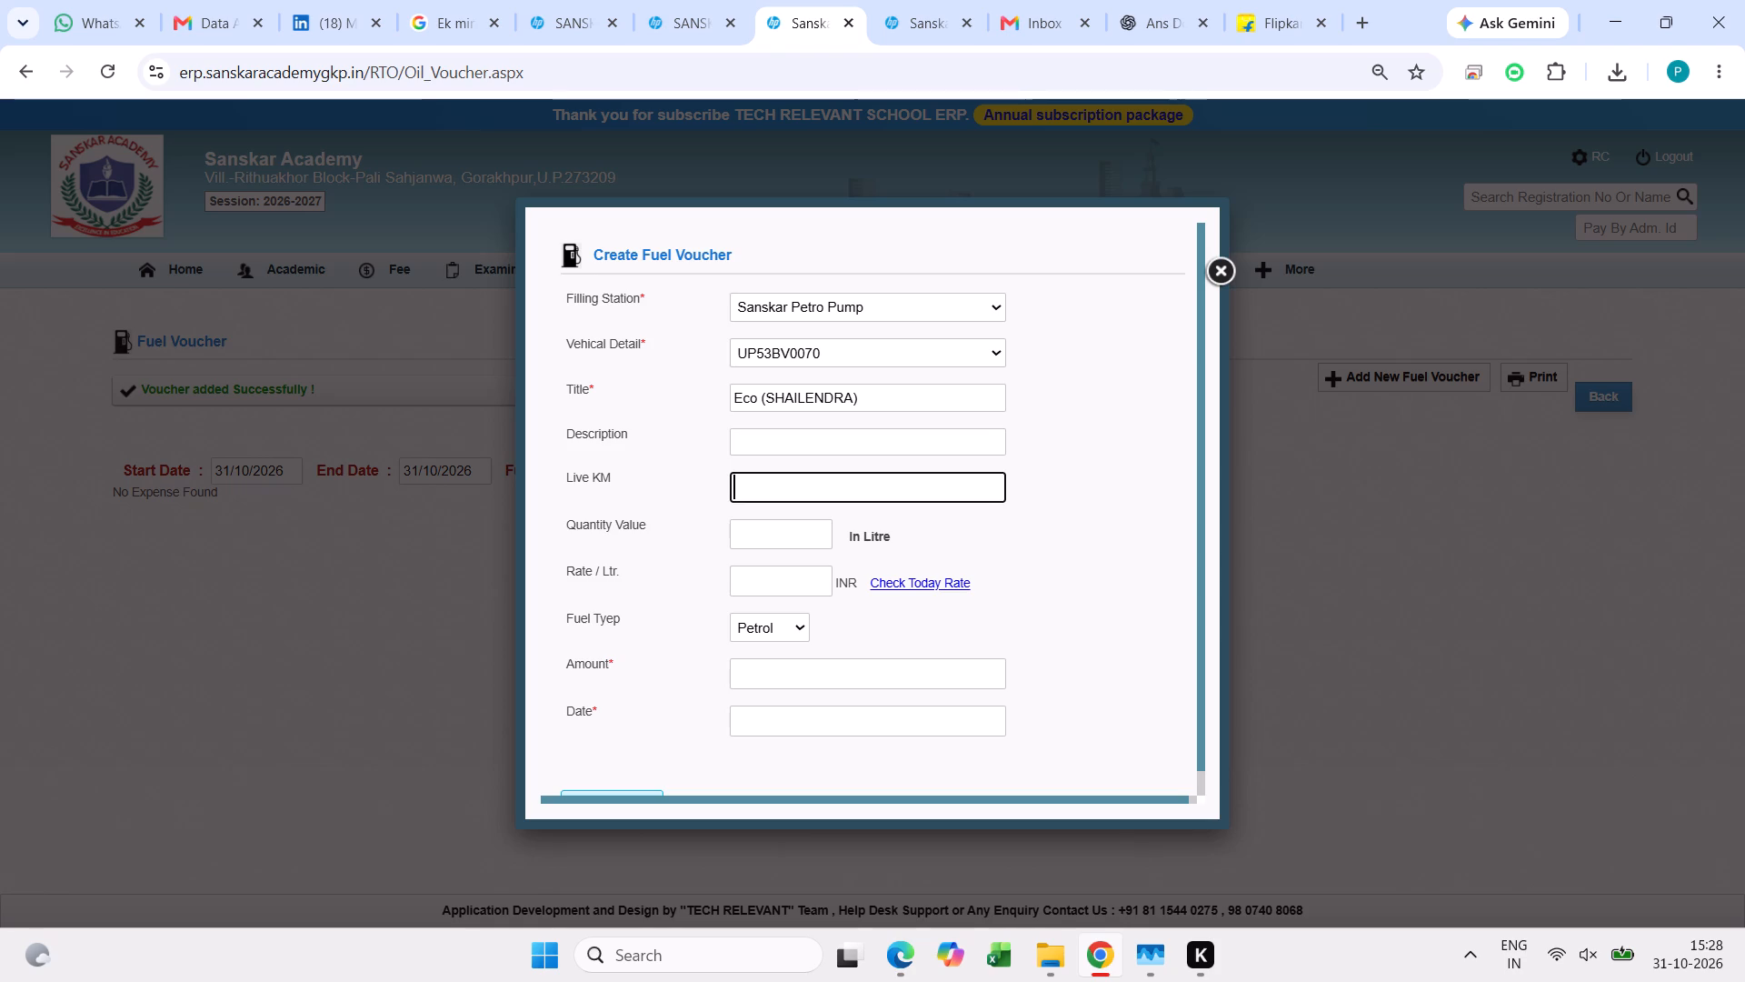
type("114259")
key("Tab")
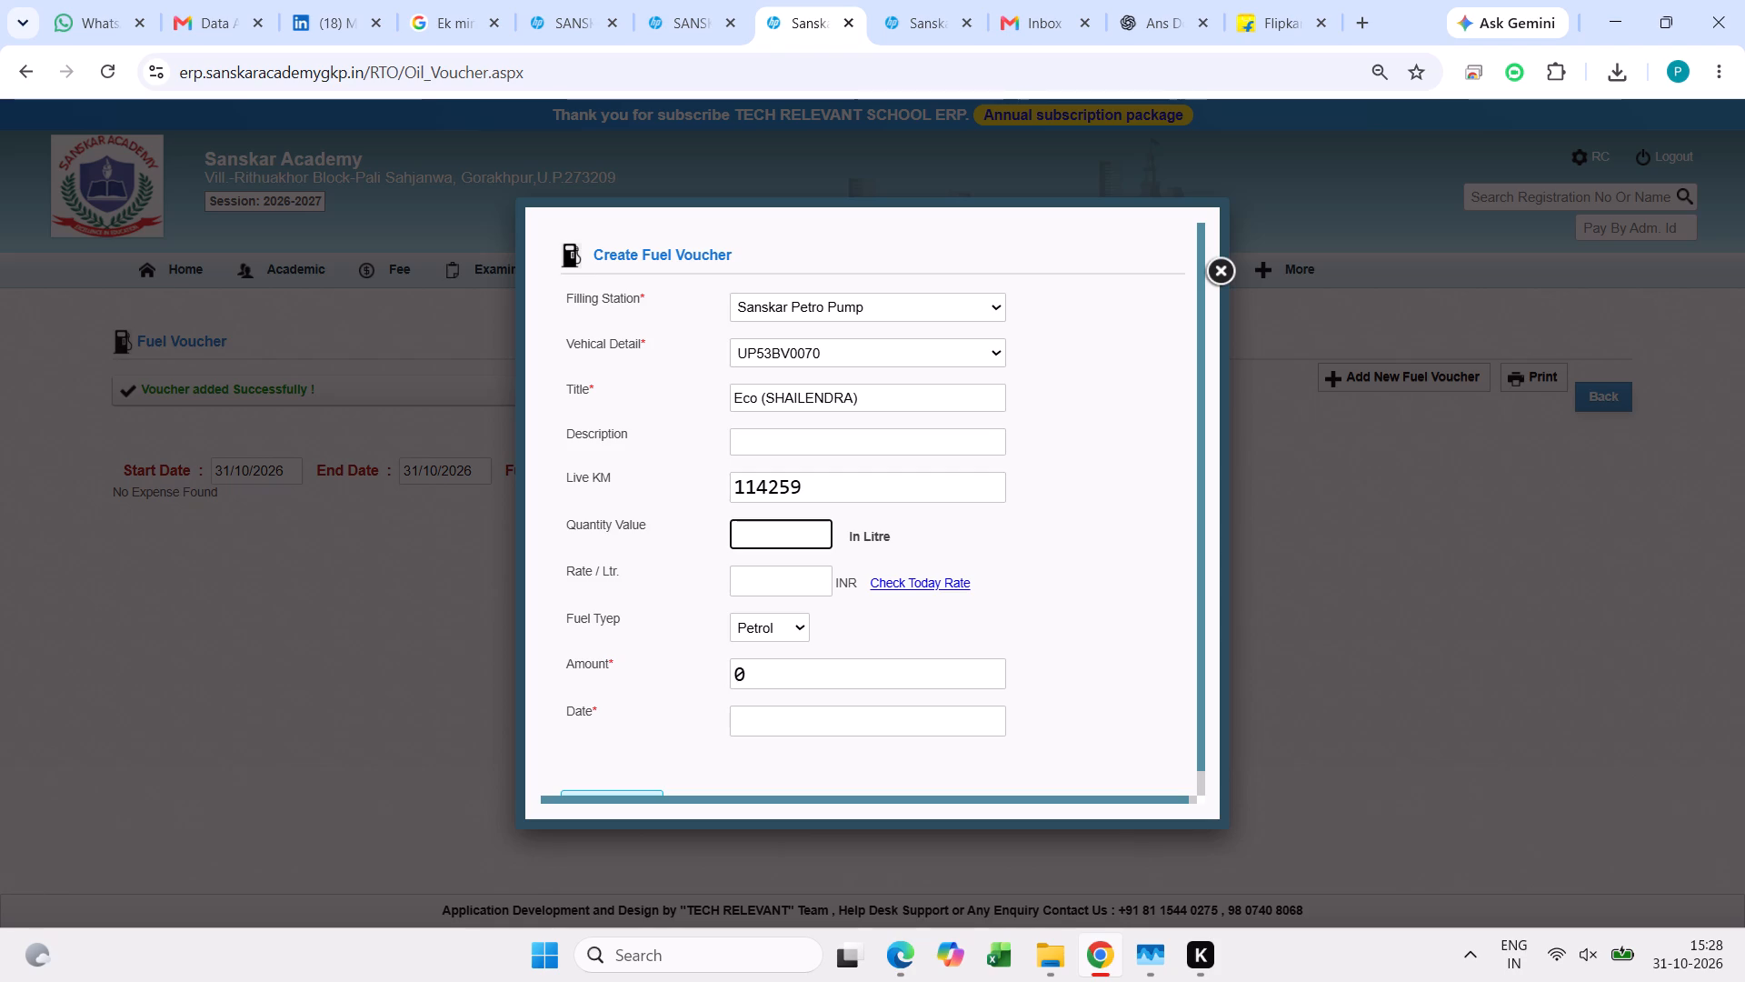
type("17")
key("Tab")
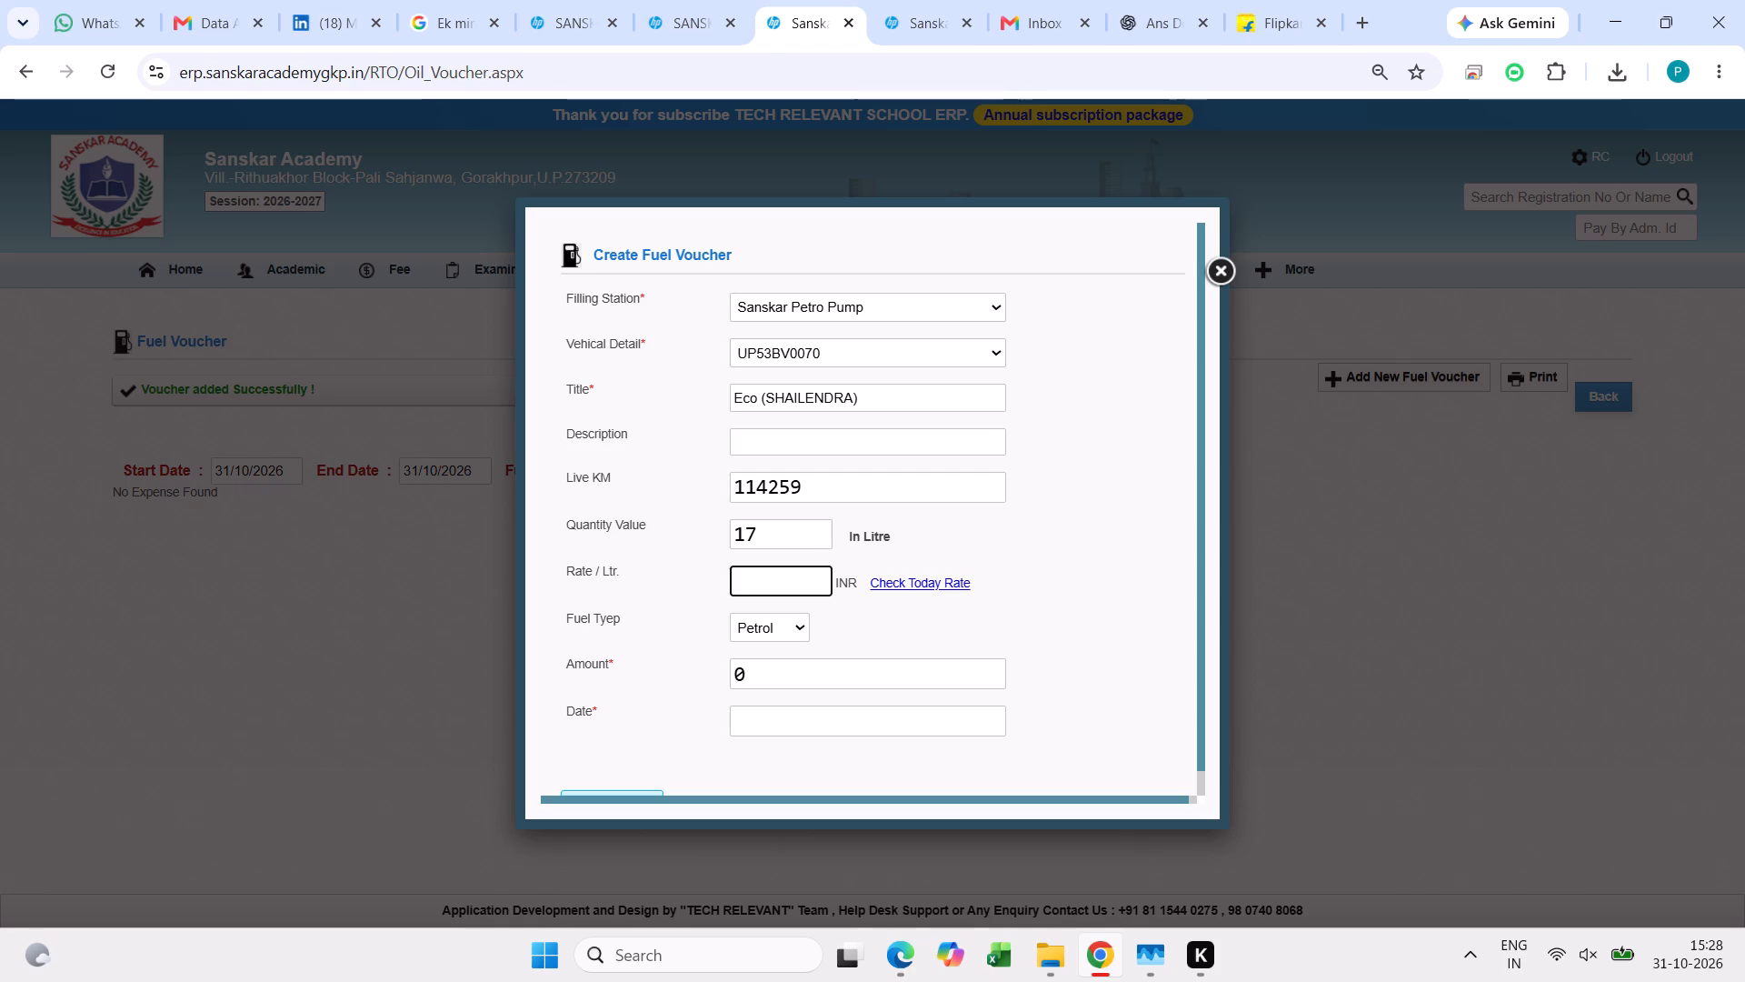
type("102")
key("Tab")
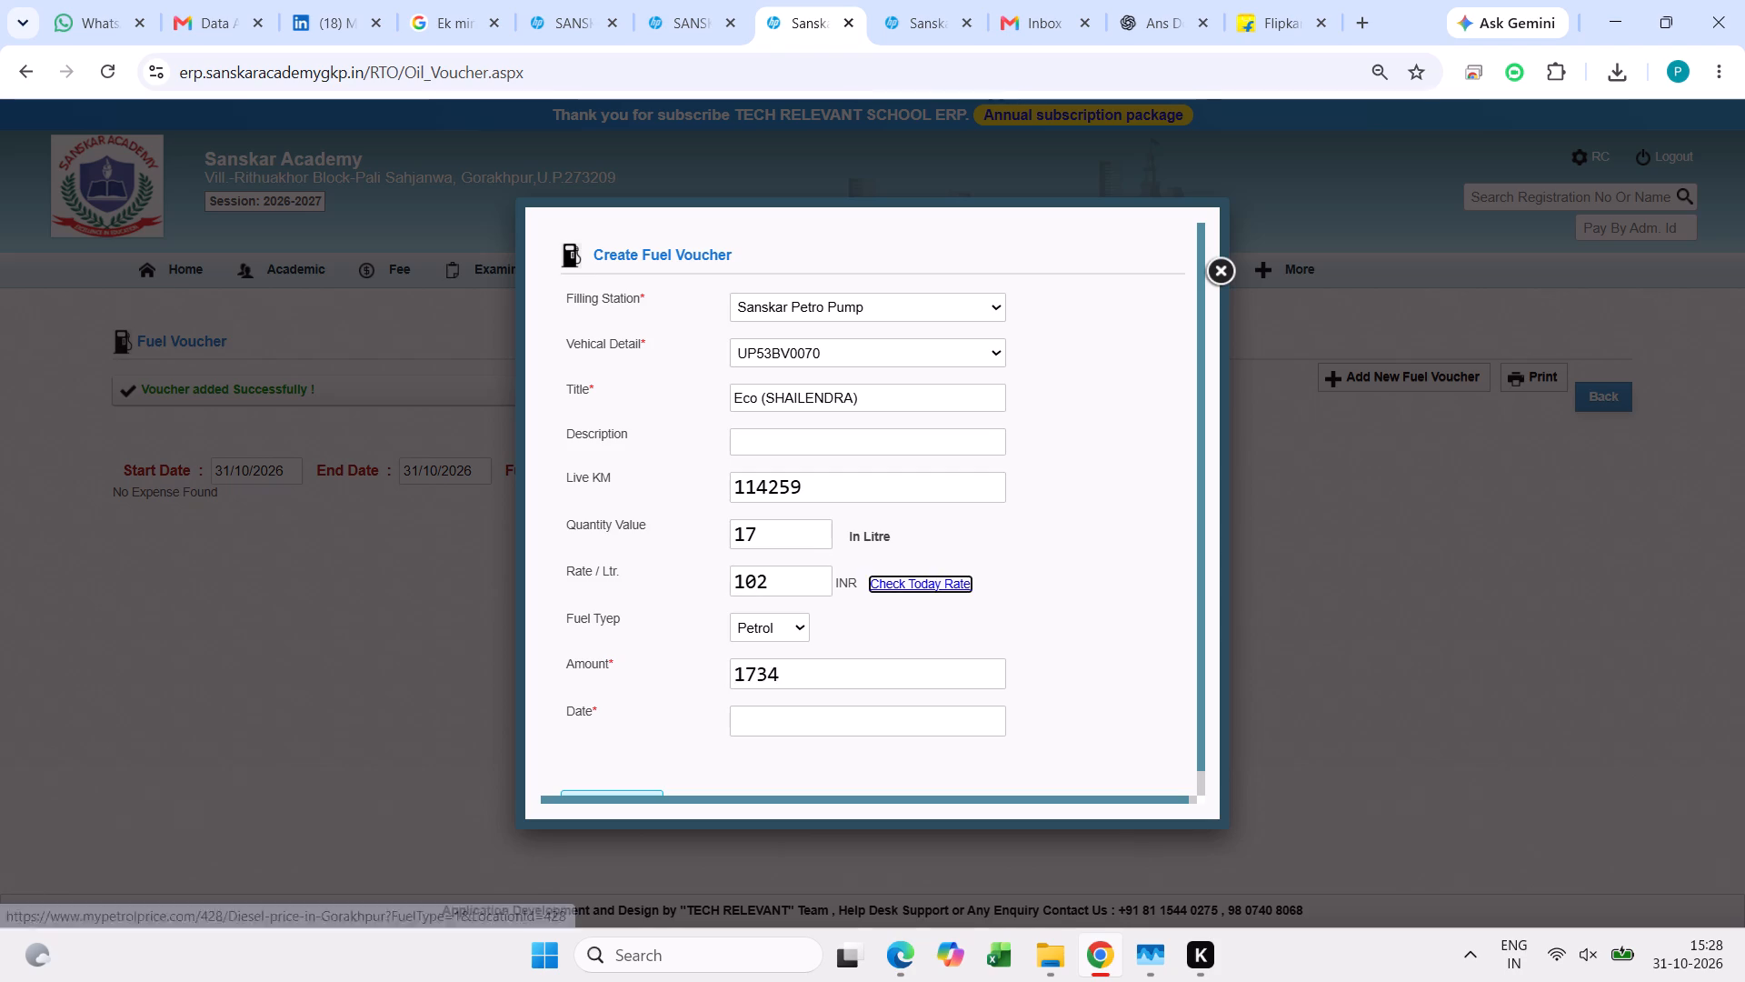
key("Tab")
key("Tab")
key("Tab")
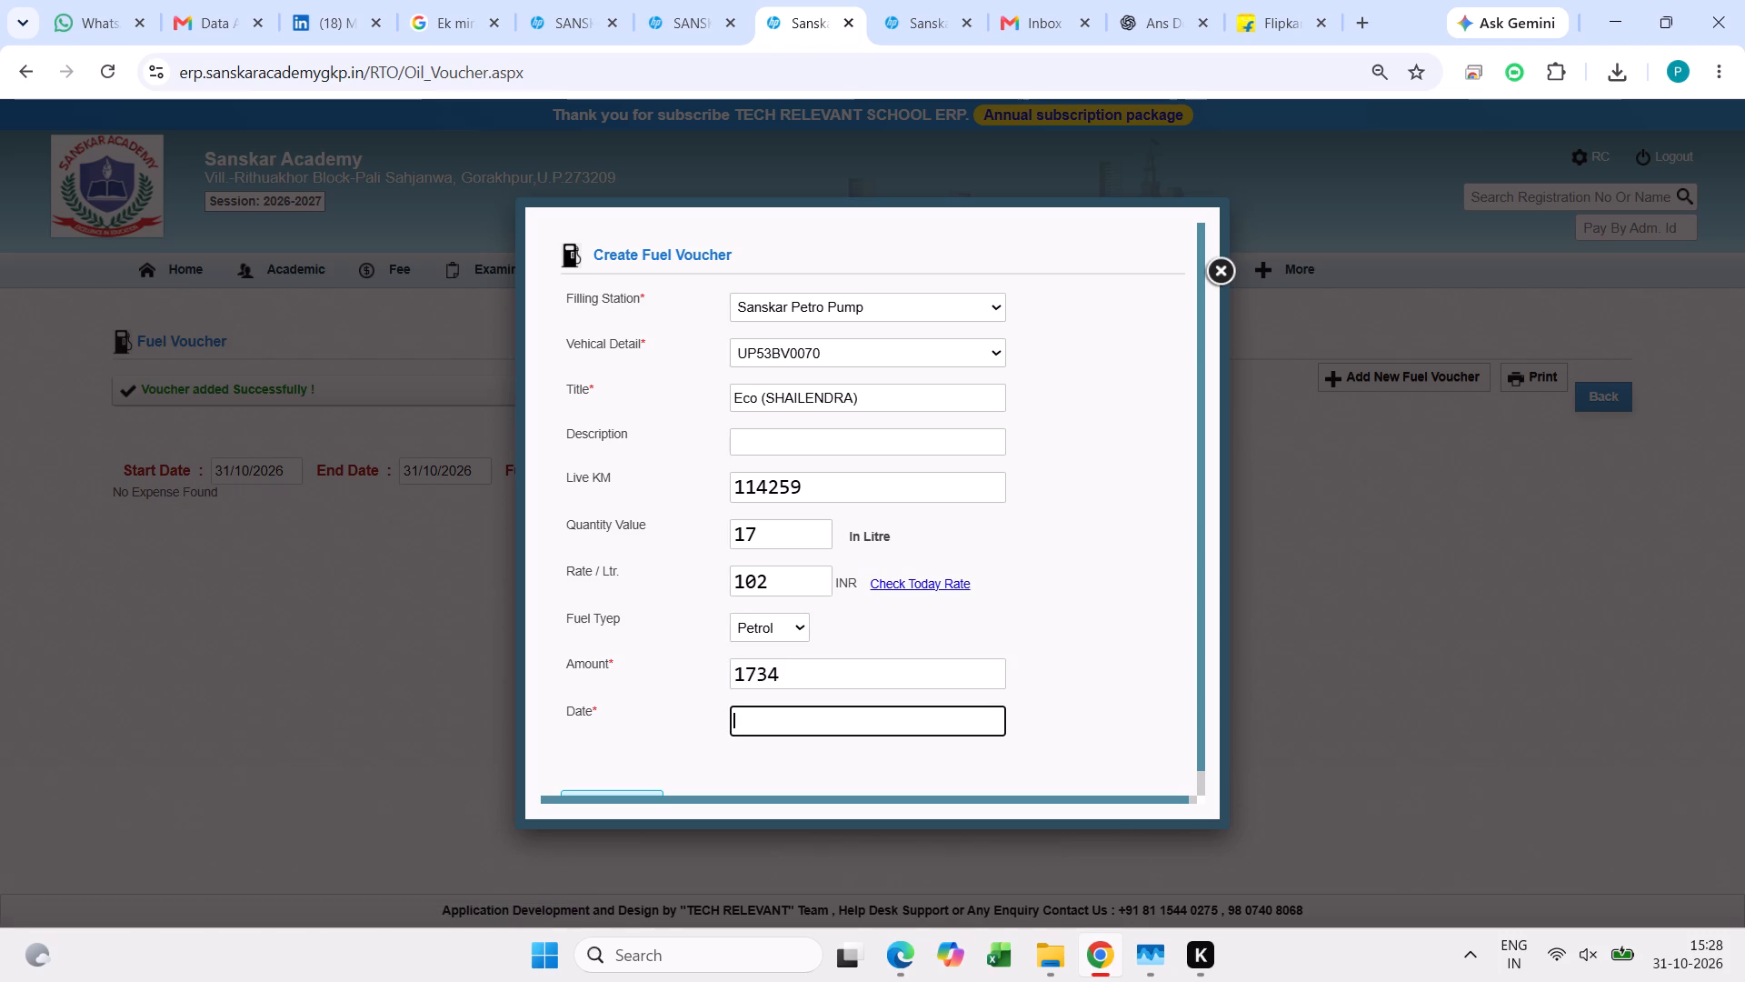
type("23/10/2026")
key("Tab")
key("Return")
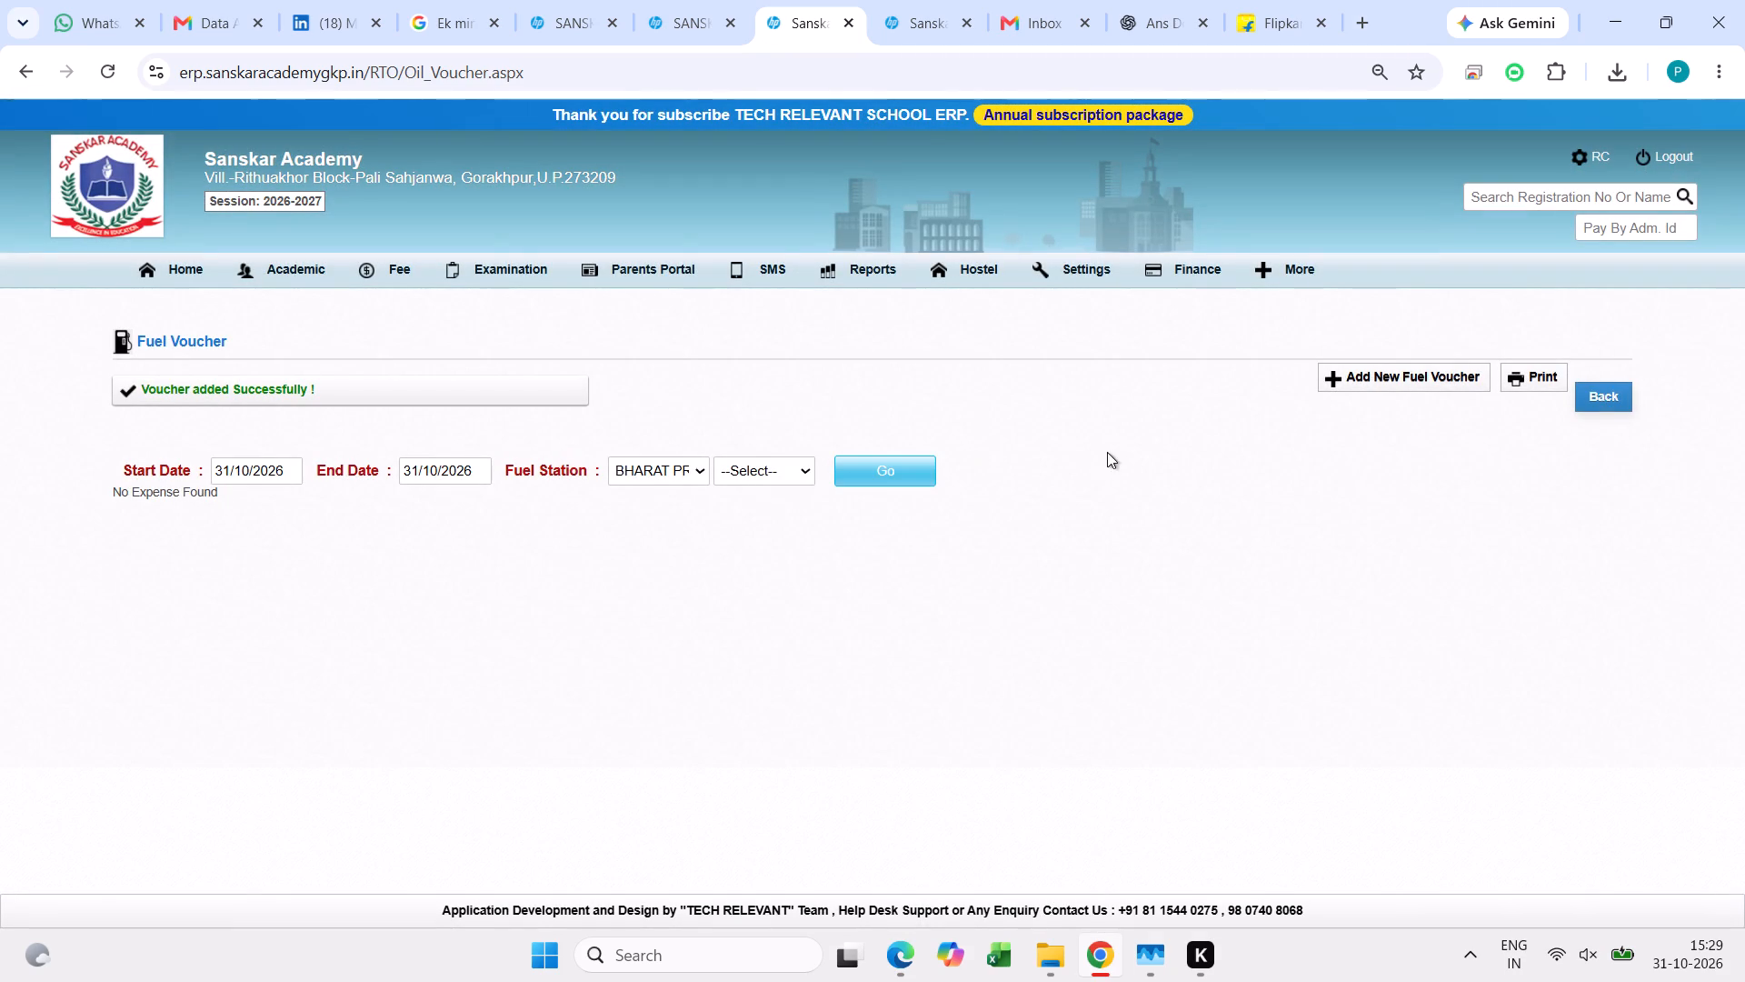
left_click(1411, 390)
left_click(812, 323)
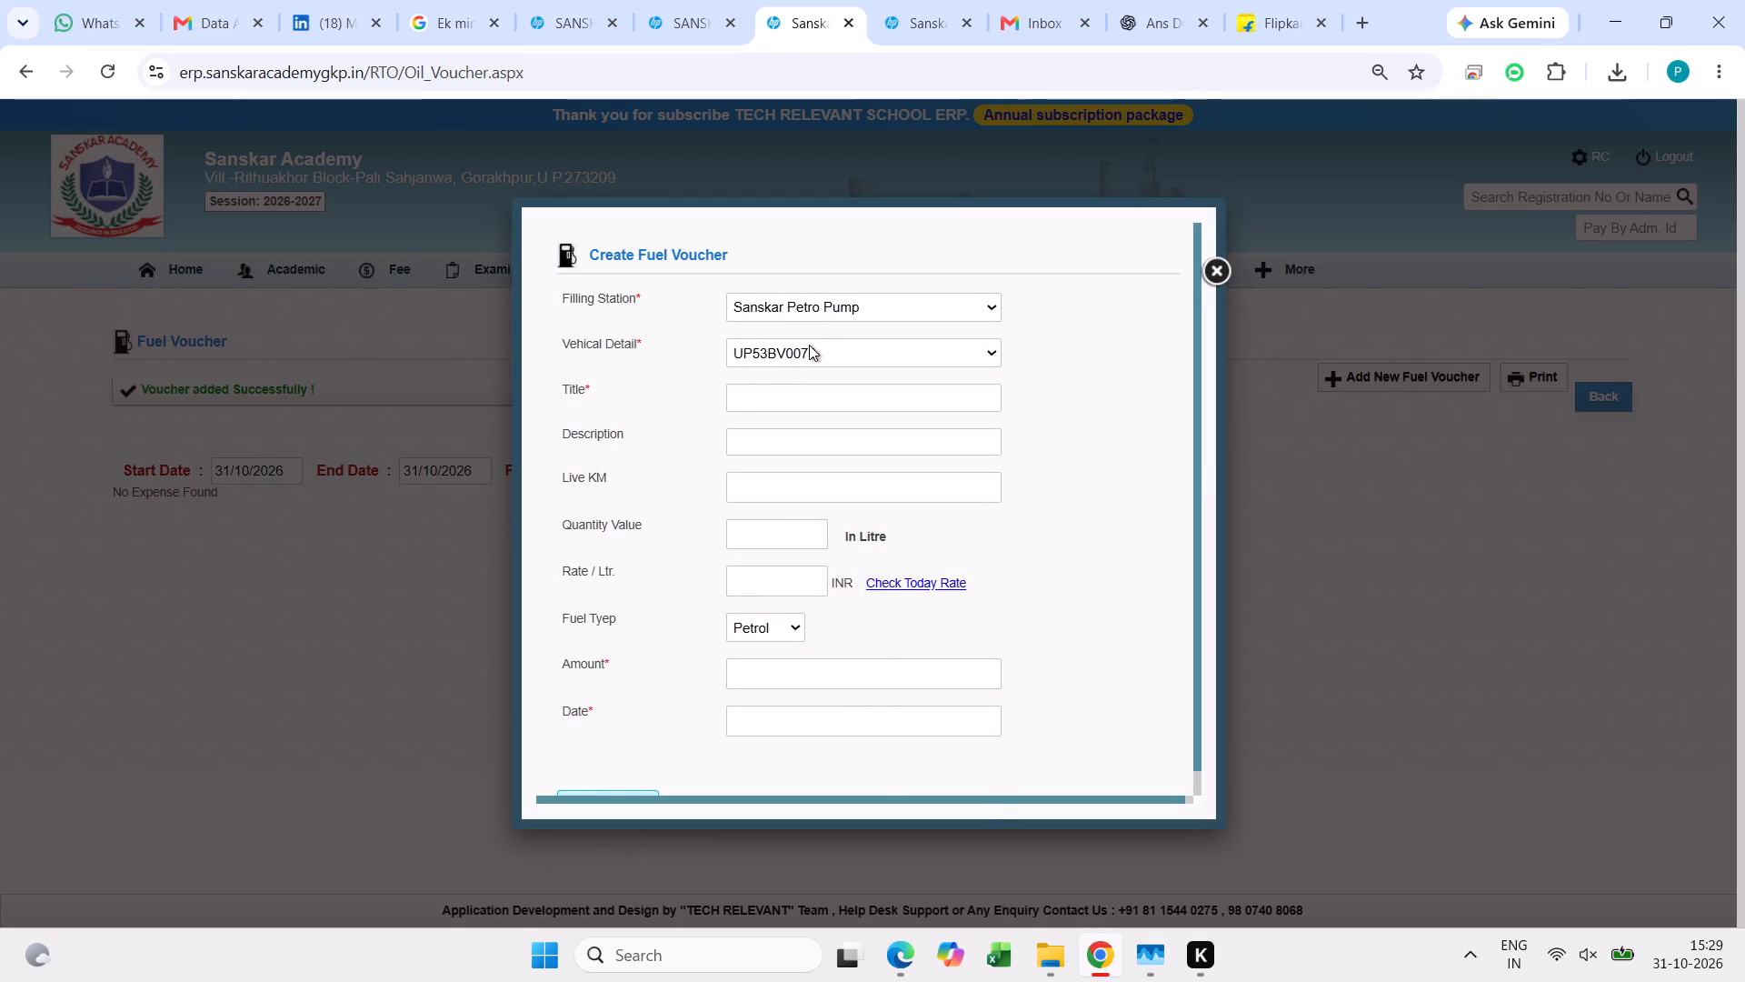
left_click(809, 346)
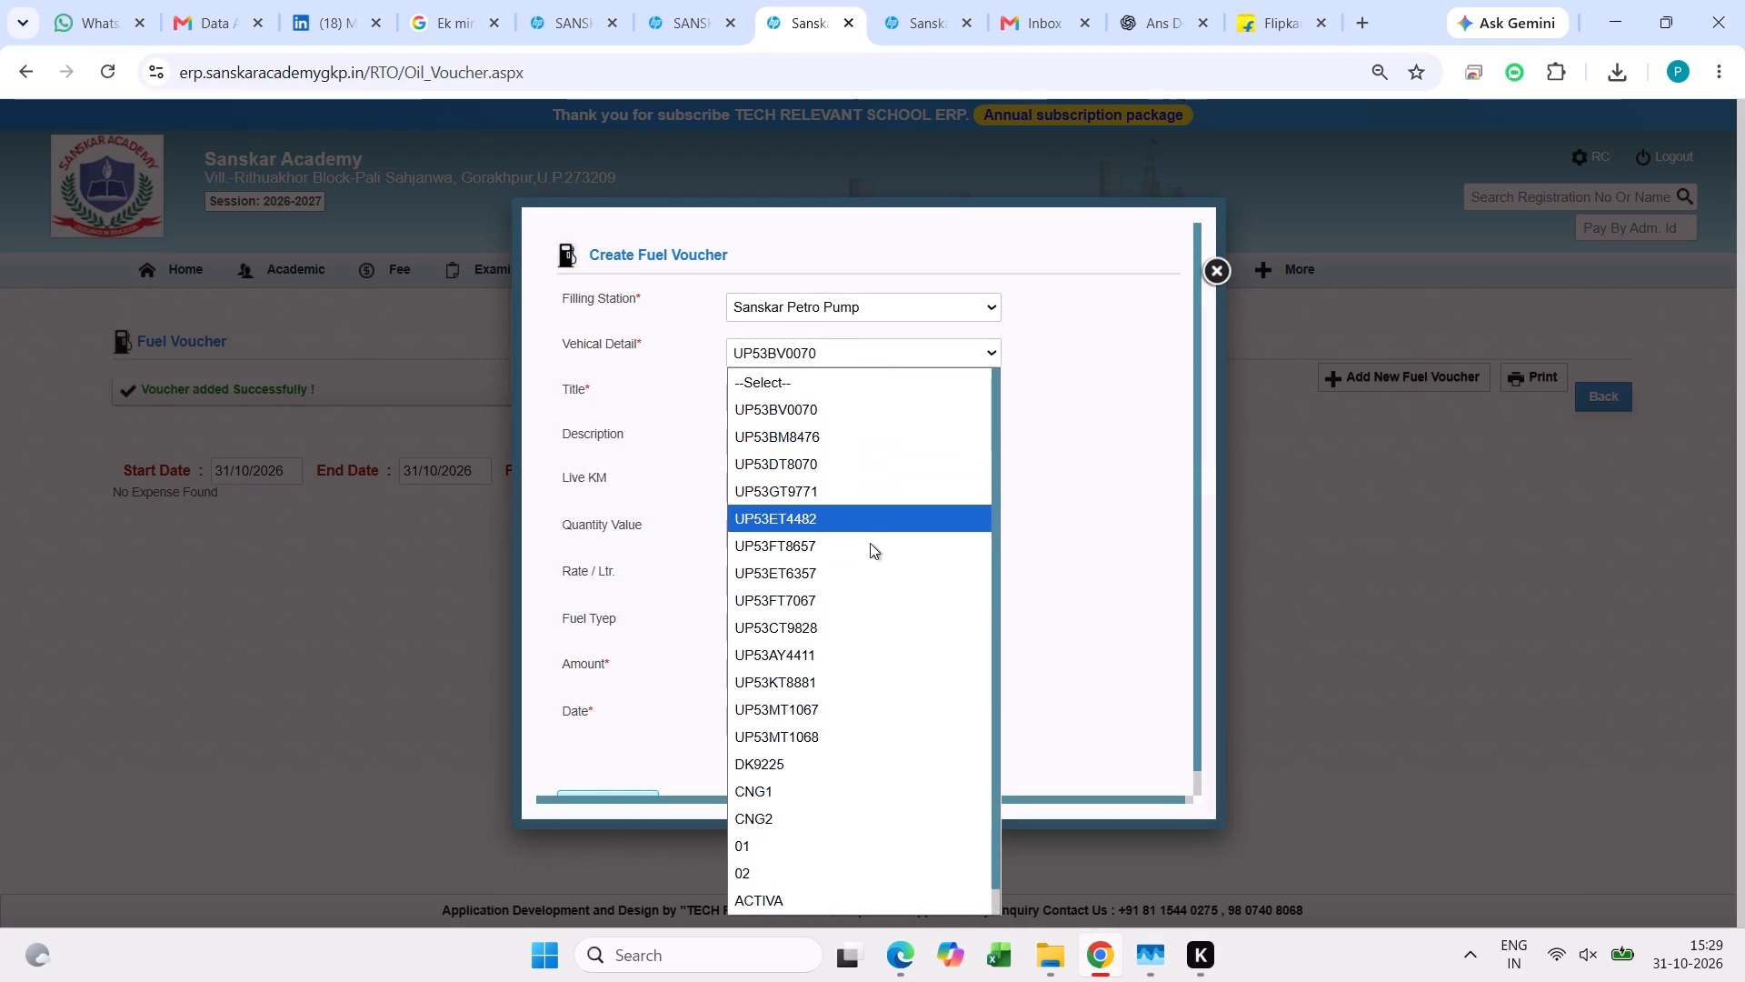
left_click(834, 603)
key("Tab")
key("Tab")
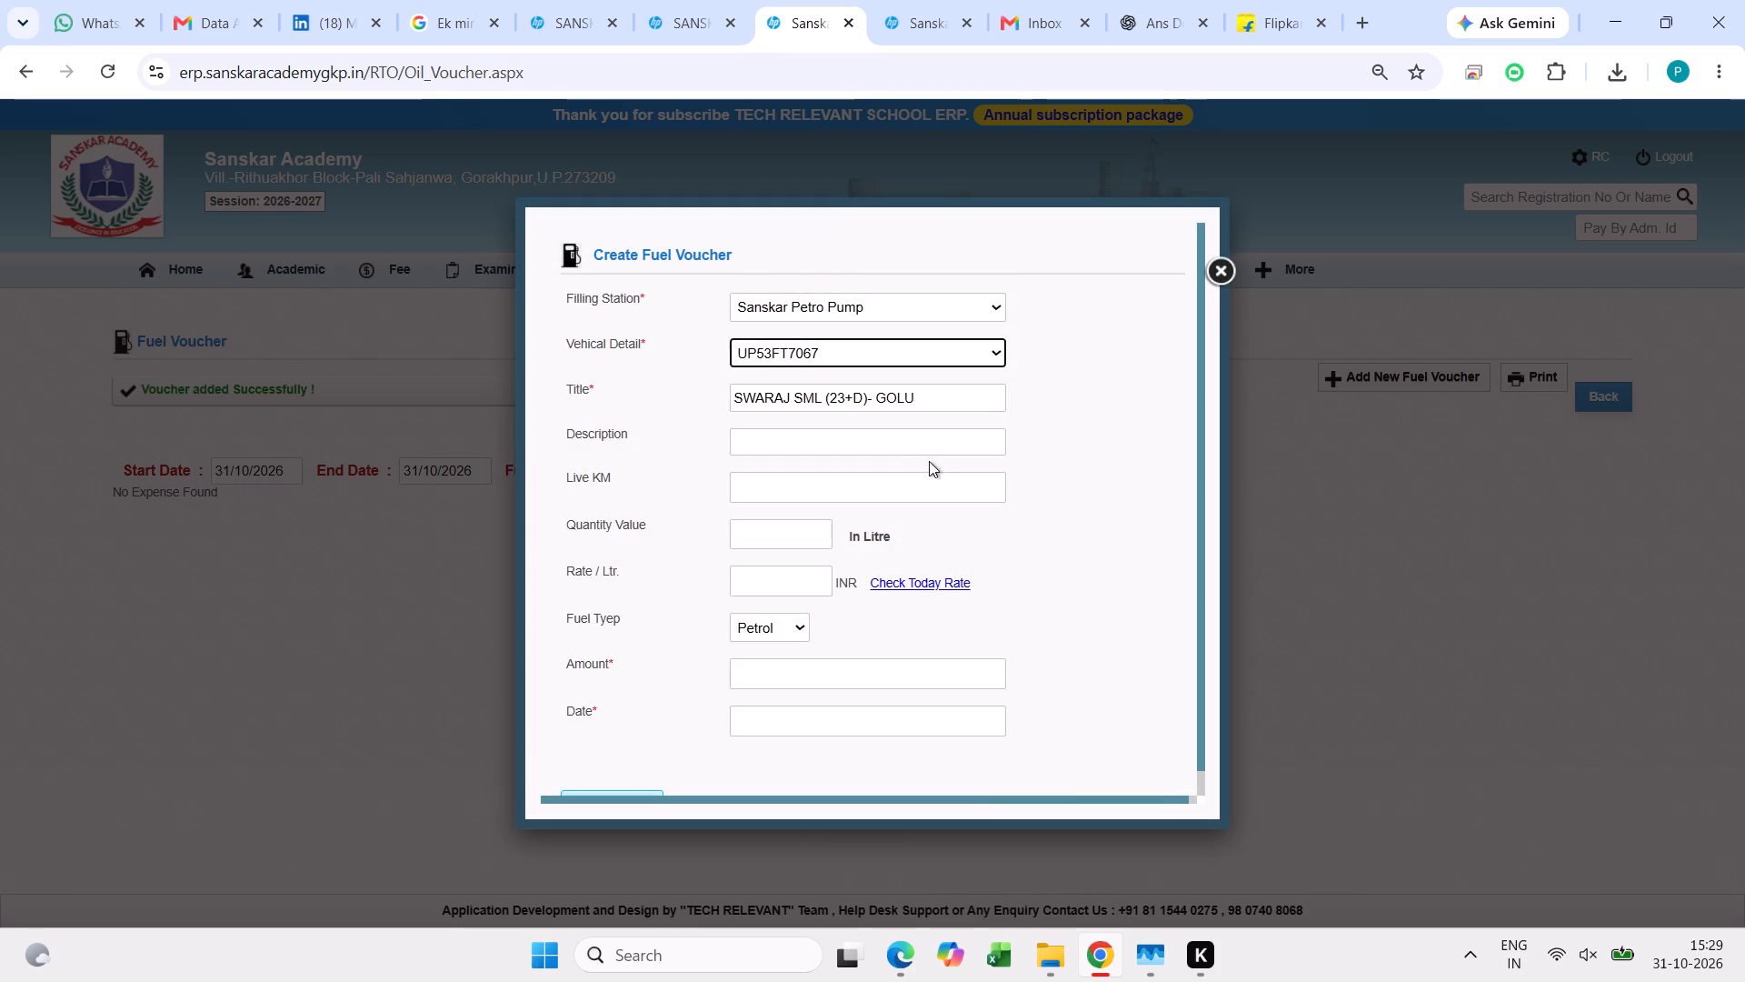
key("Tab")
key("Tab")
key("Tab")
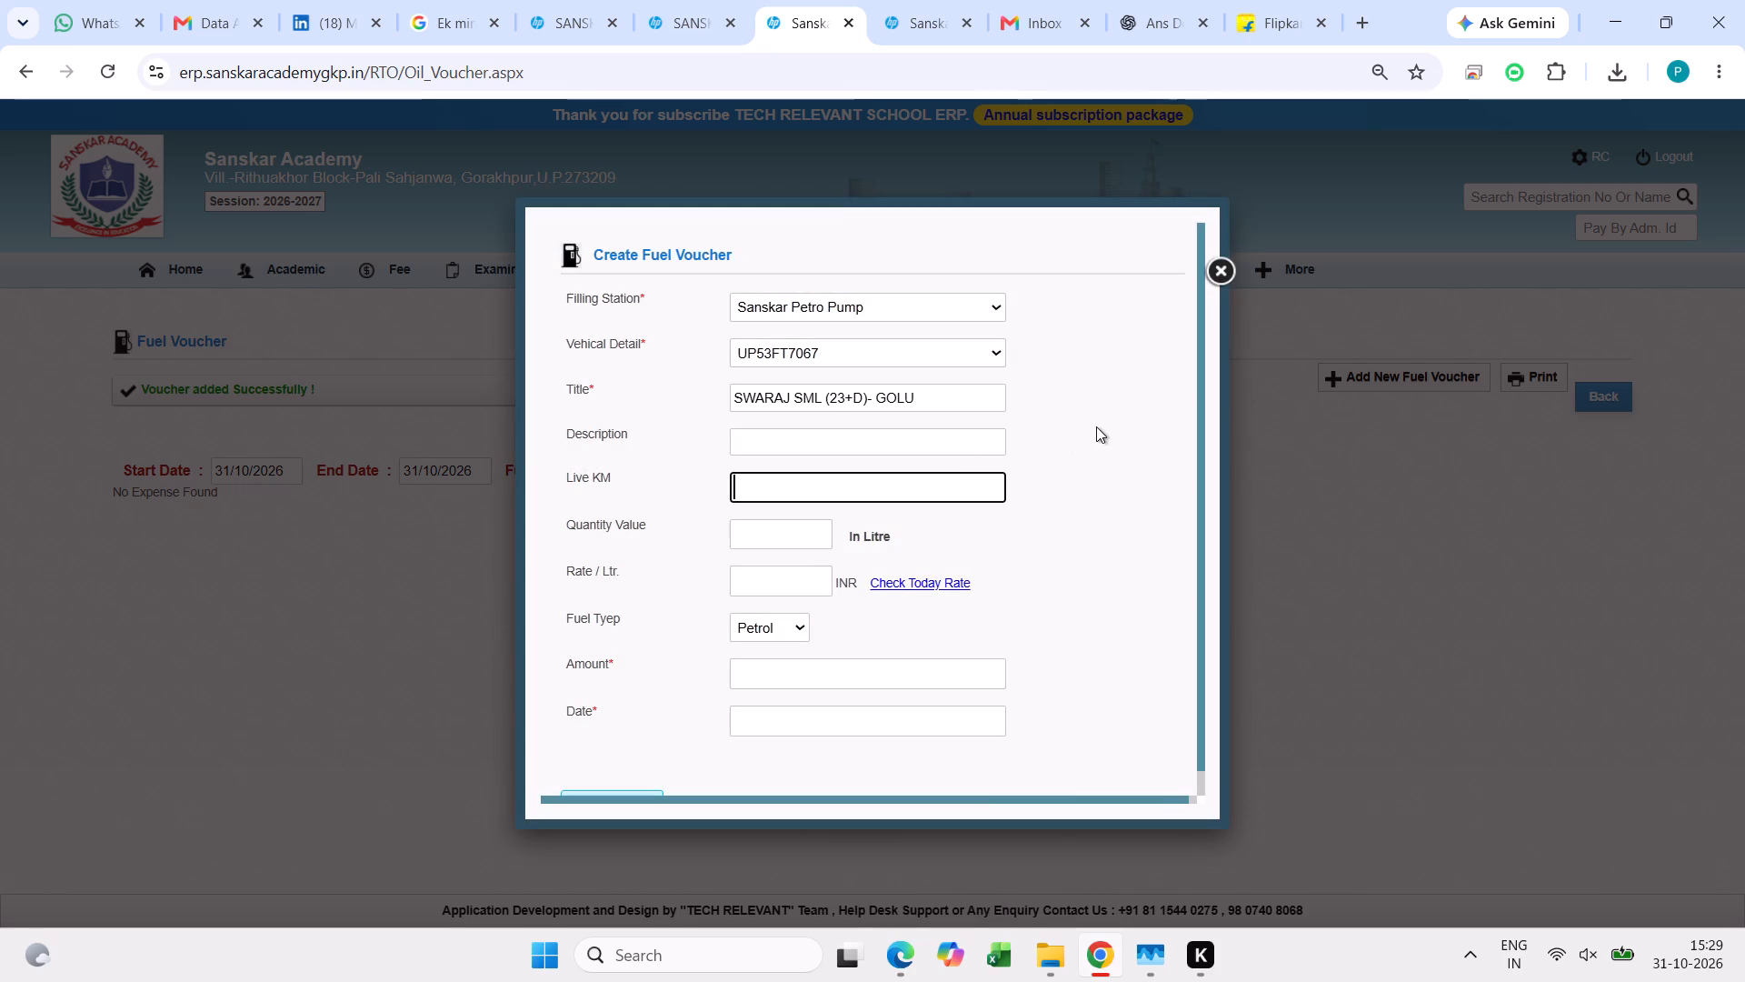
type("0000")
key("Tab")
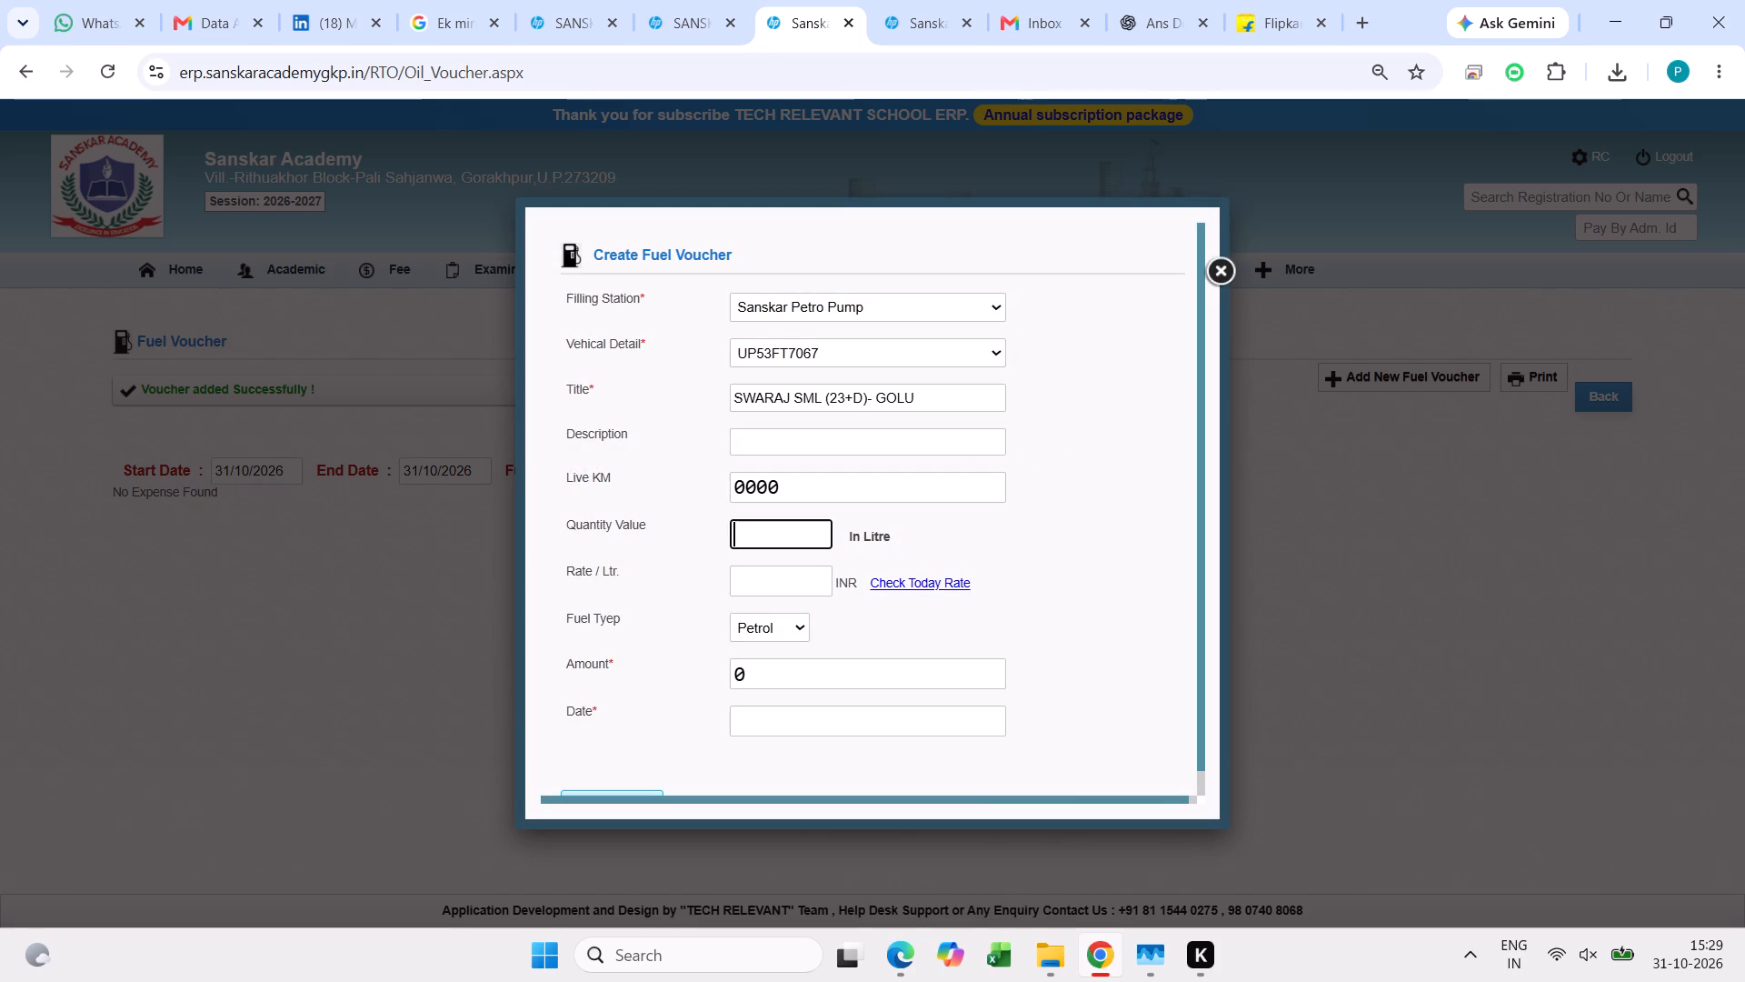
type("17")
key("Tab")
type("95.65")
key("Tab")
key("Tab")
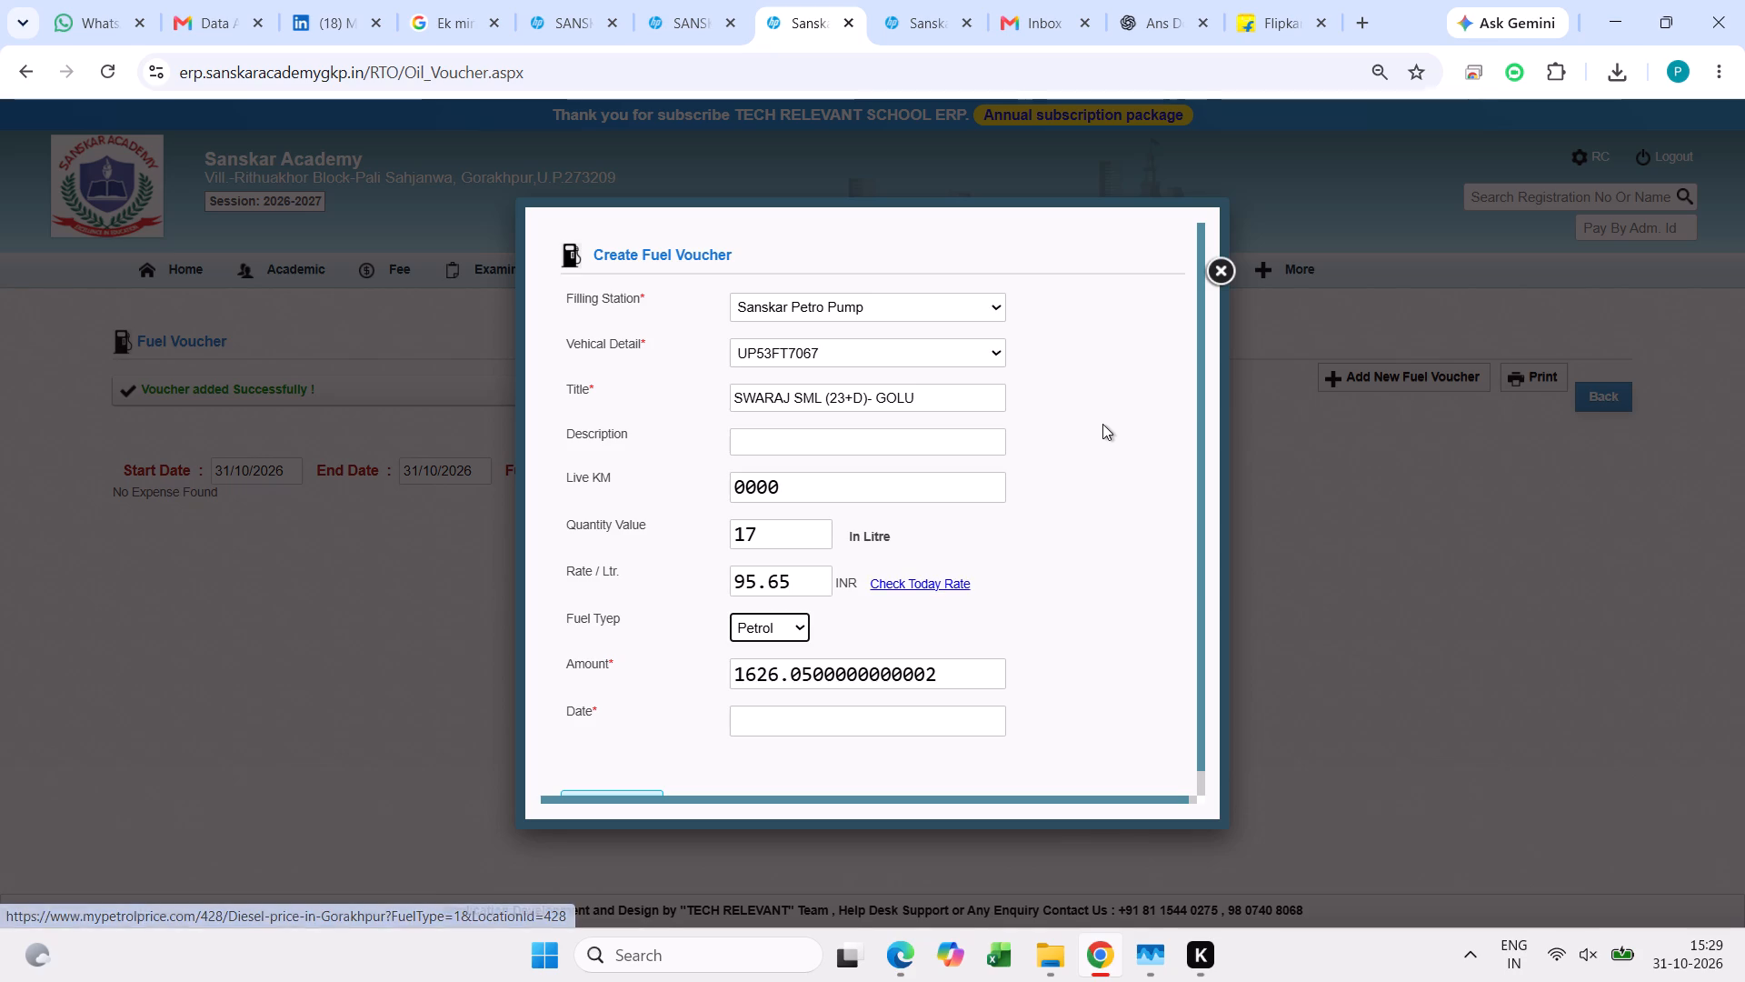
key("Up")
key("Tab")
key("Tab")
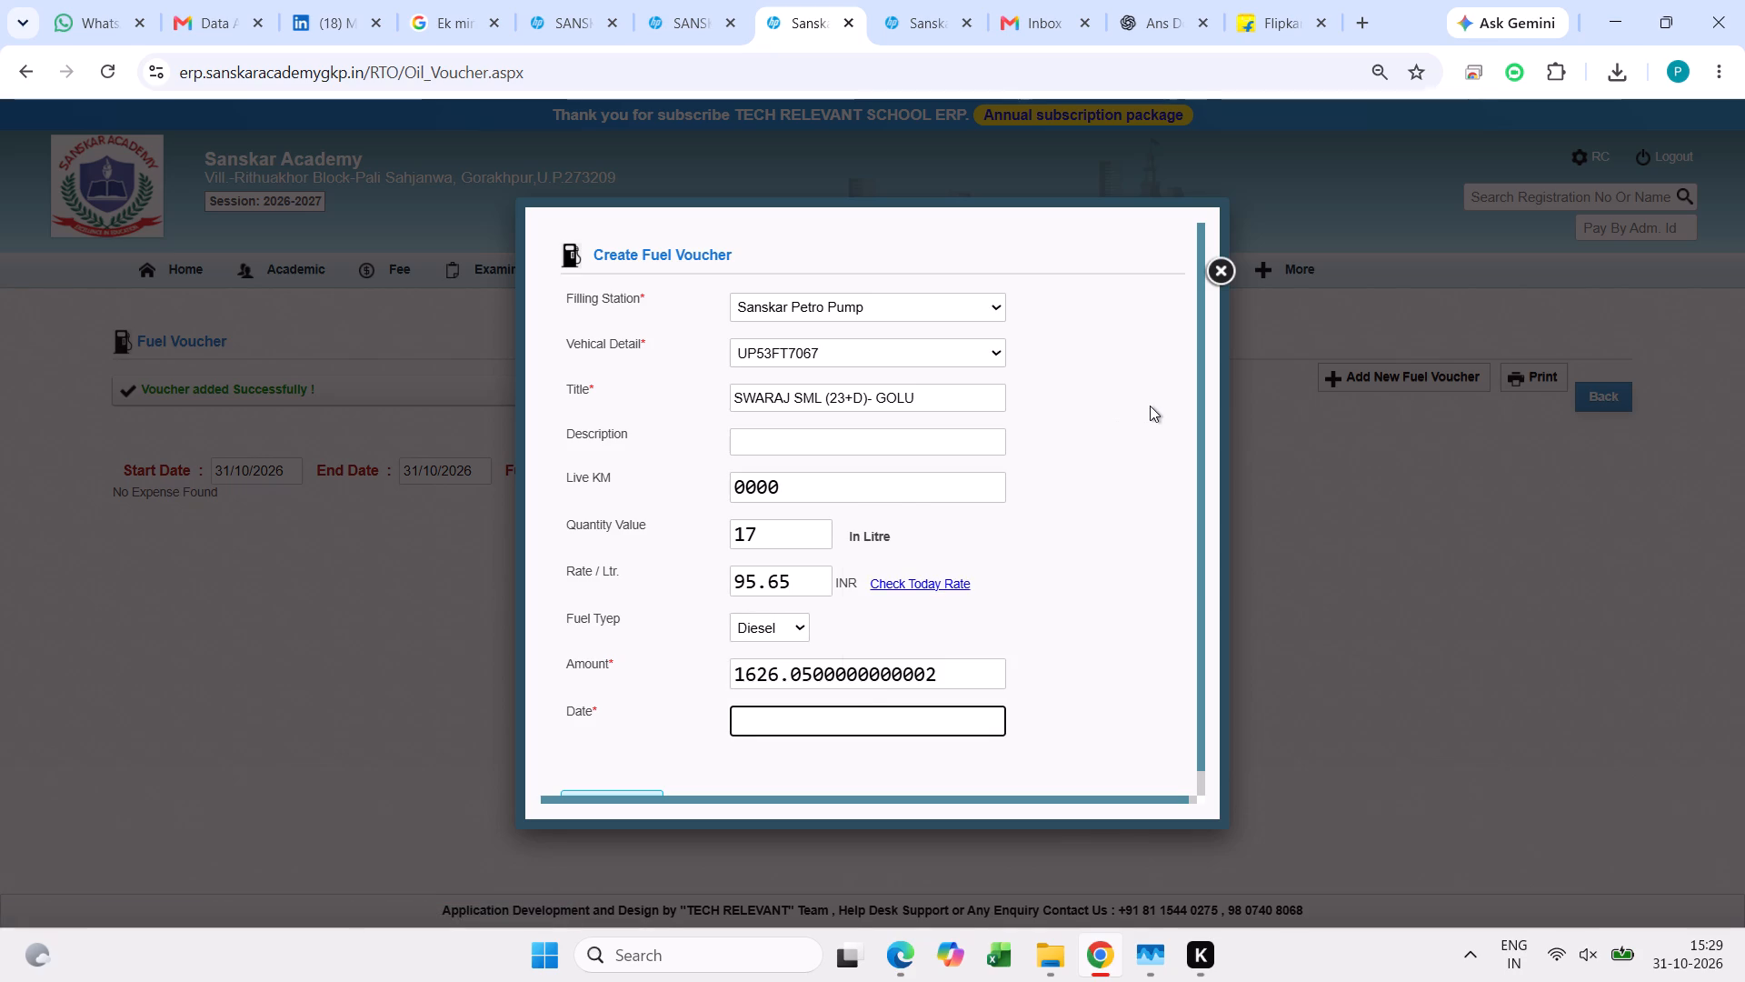
type("23")
key("Down")
key("Down")
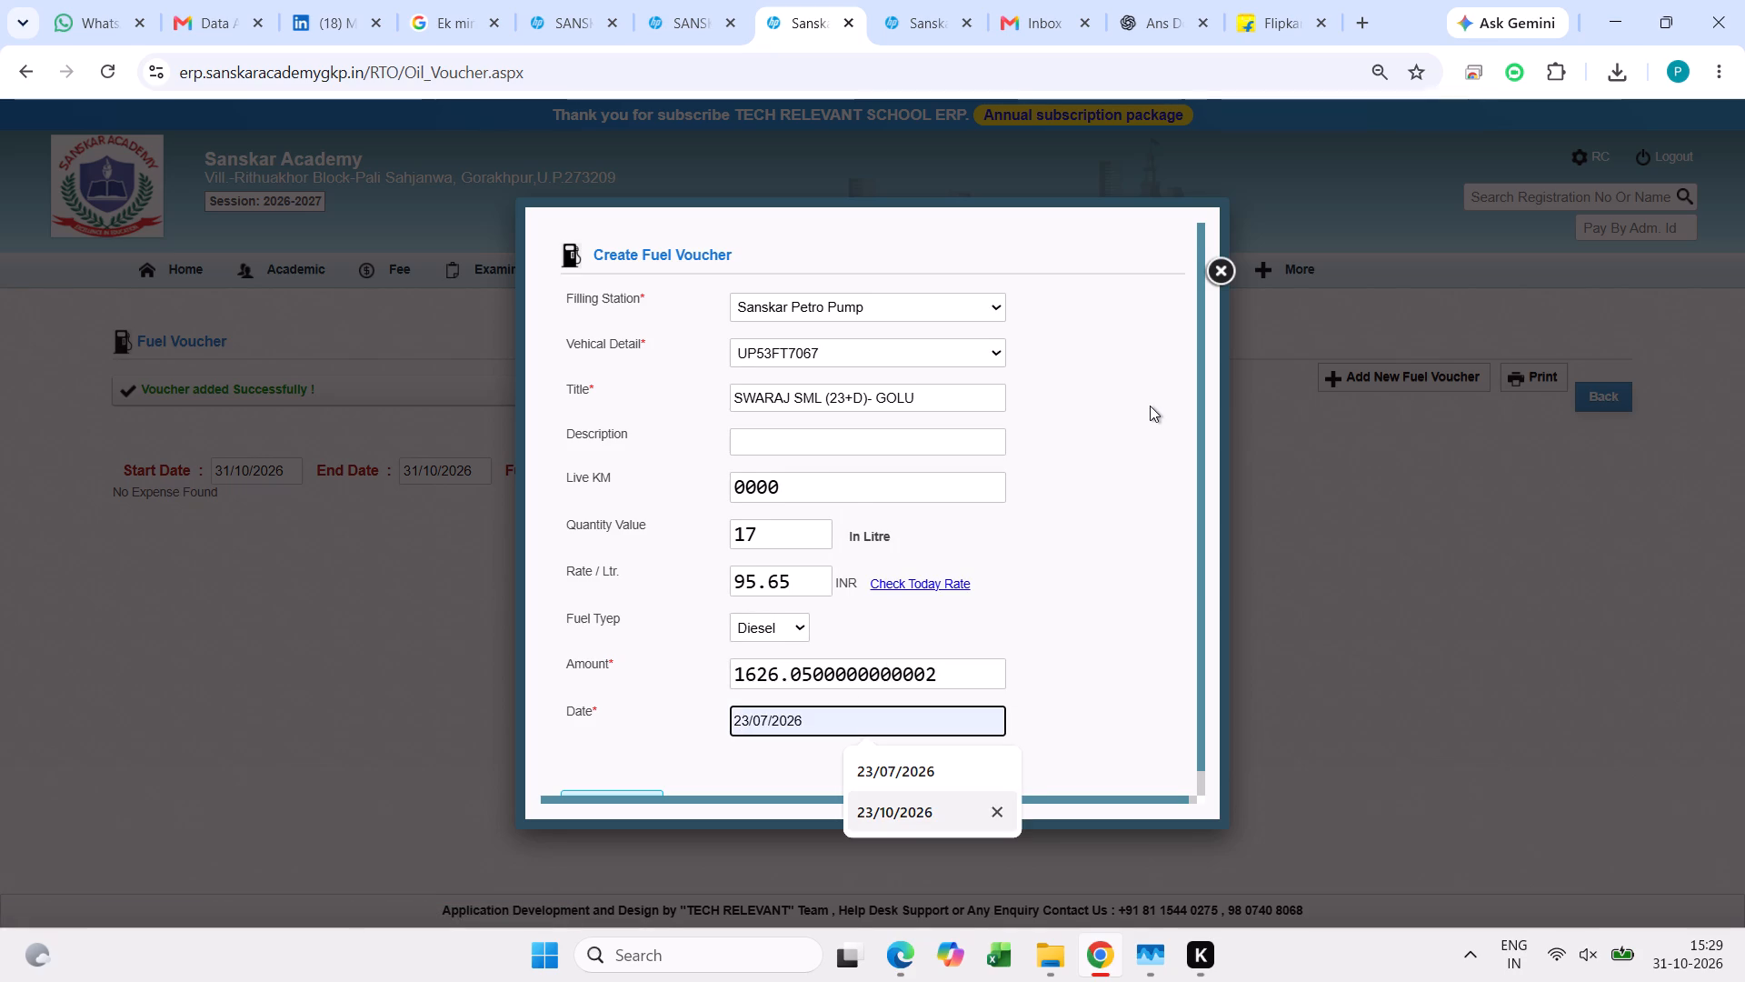
key("Tab")
key("Return")
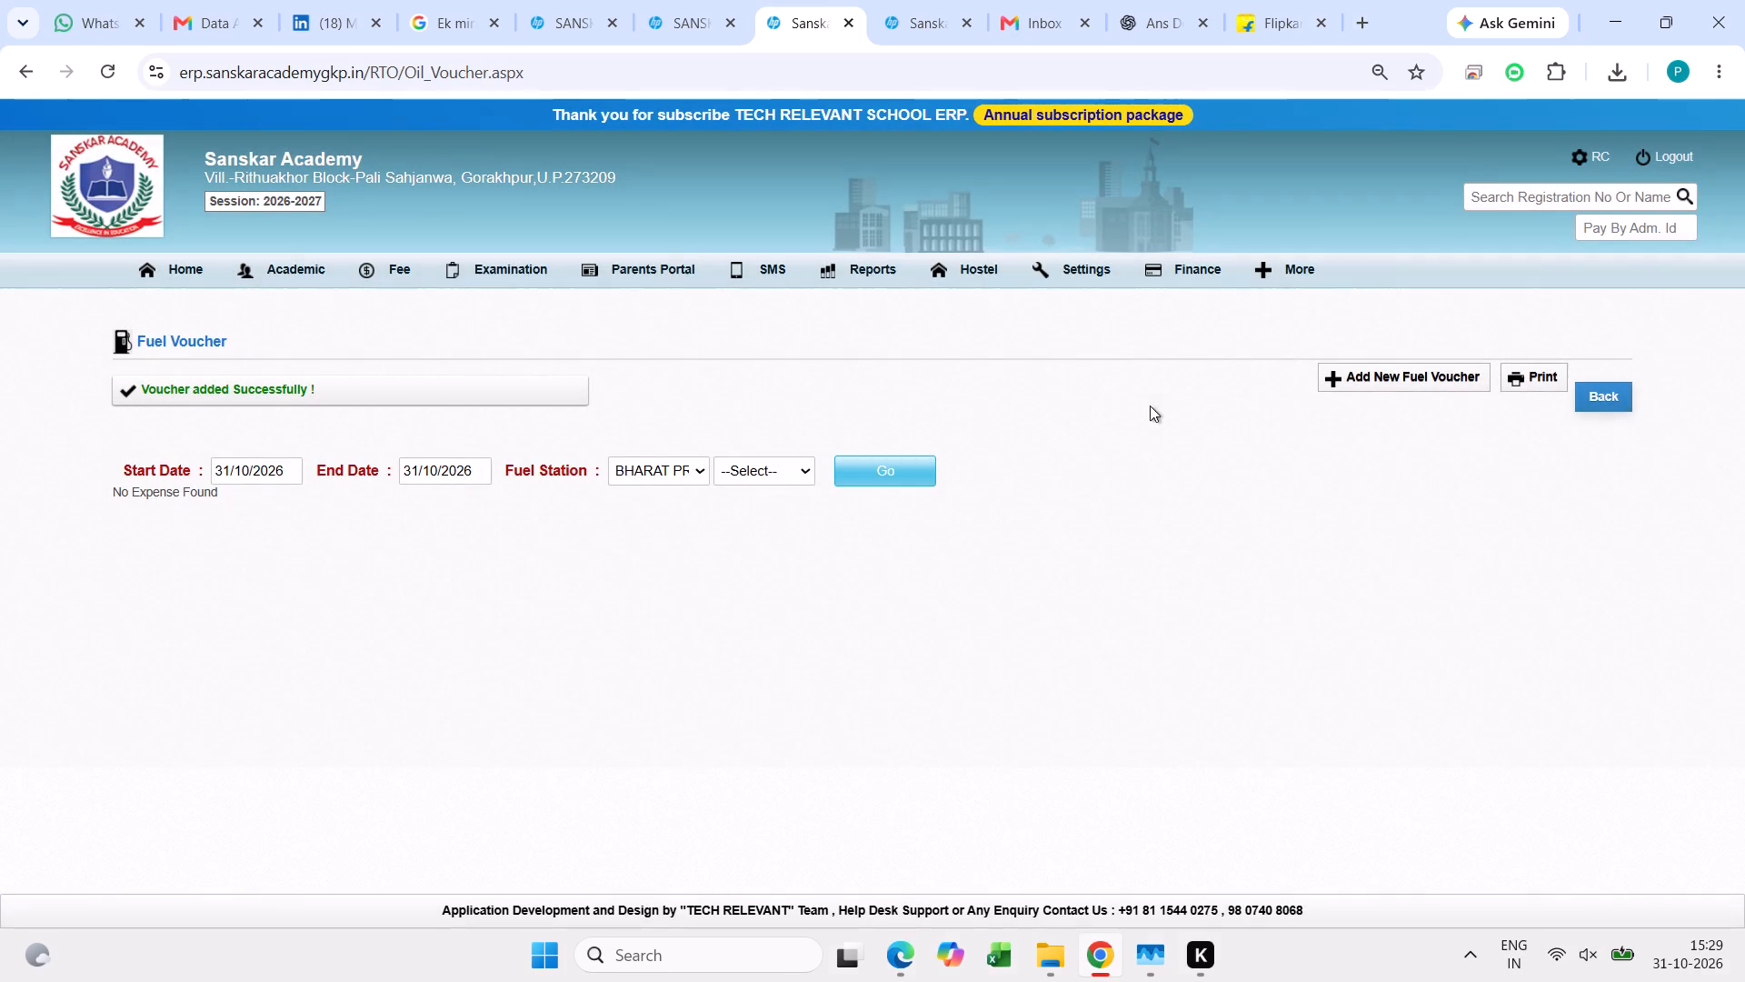
Start a new fuel voucher for Sanskar Petro Pump.
left_click(1401, 388)
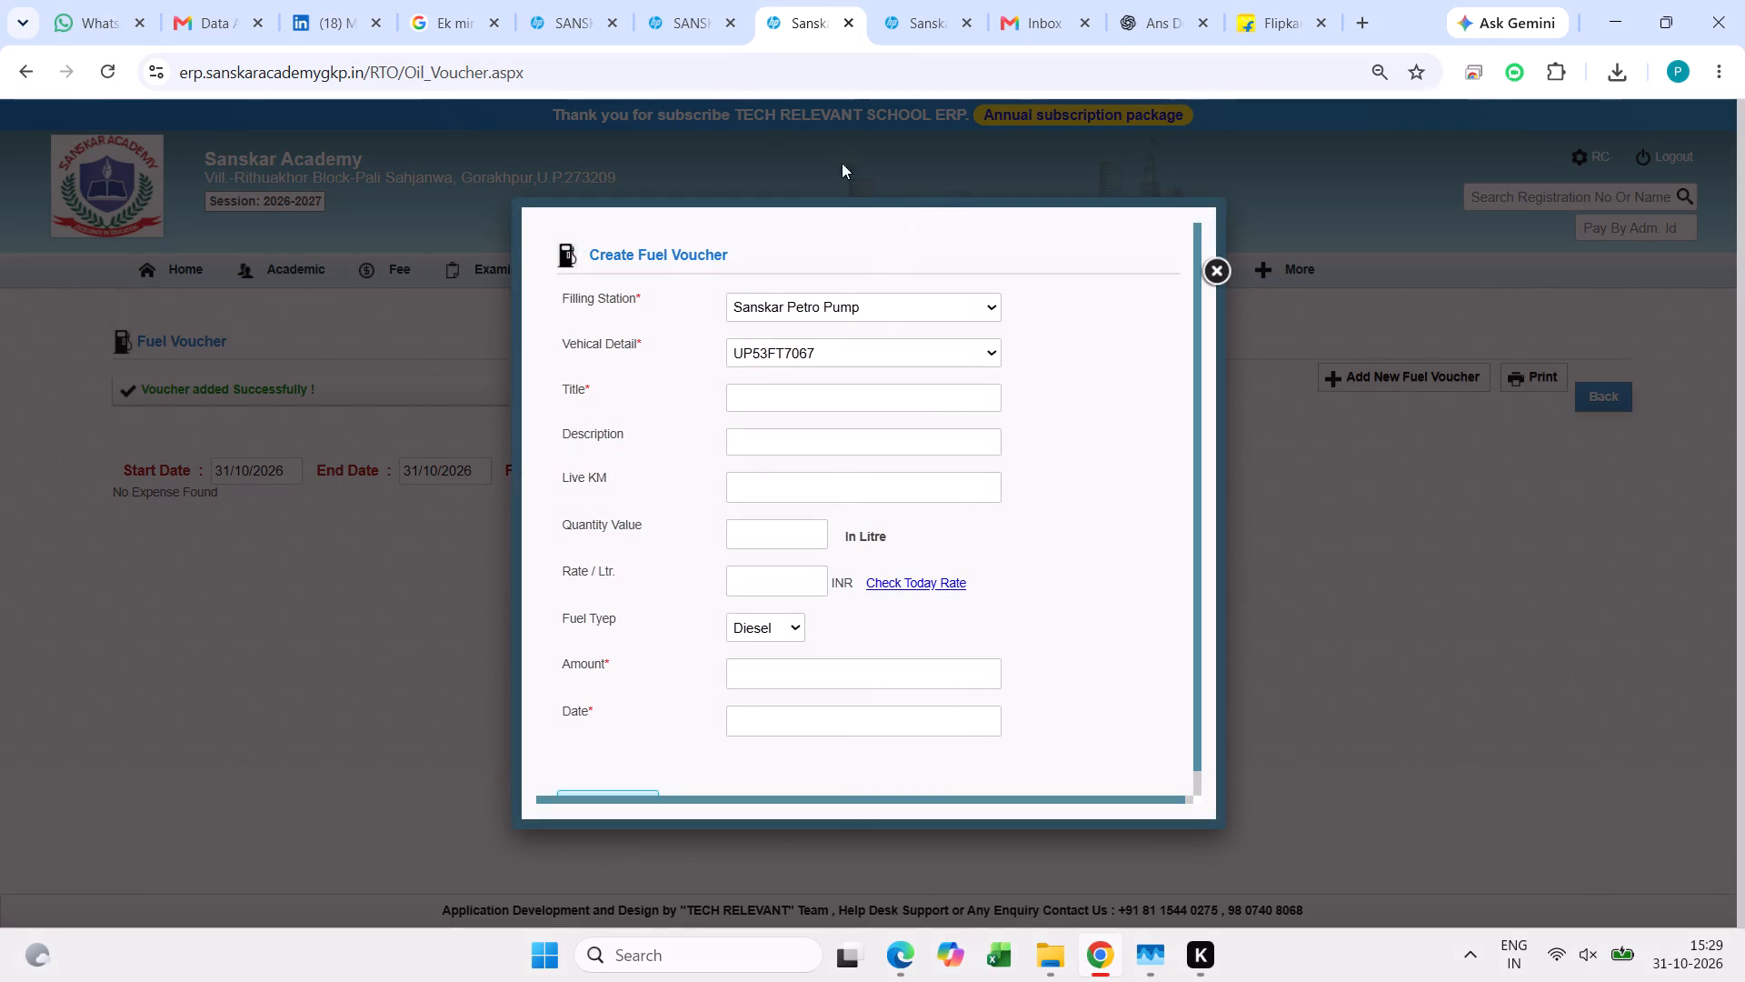
In the Sanskar Intermediate College ERP, find the XII-12 Girls Math student by first name and view the student's fee payment page.
left_click(676, 33)
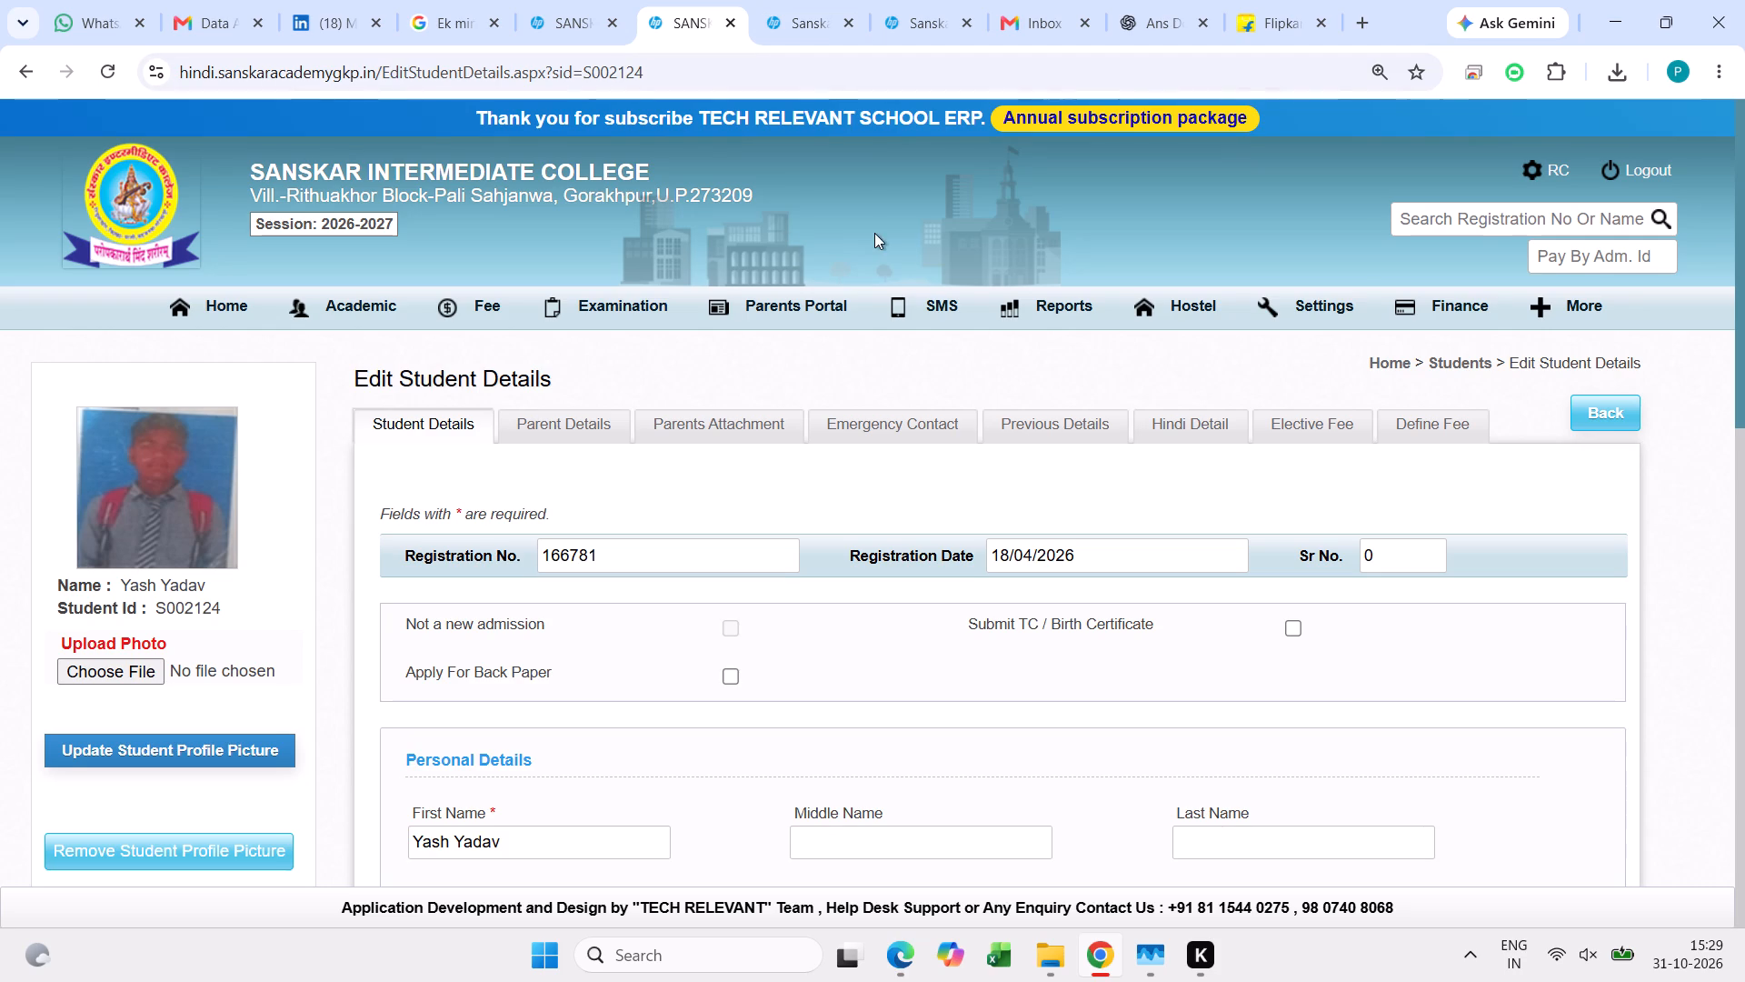
left_click(1588, 212)
type("PRITI")
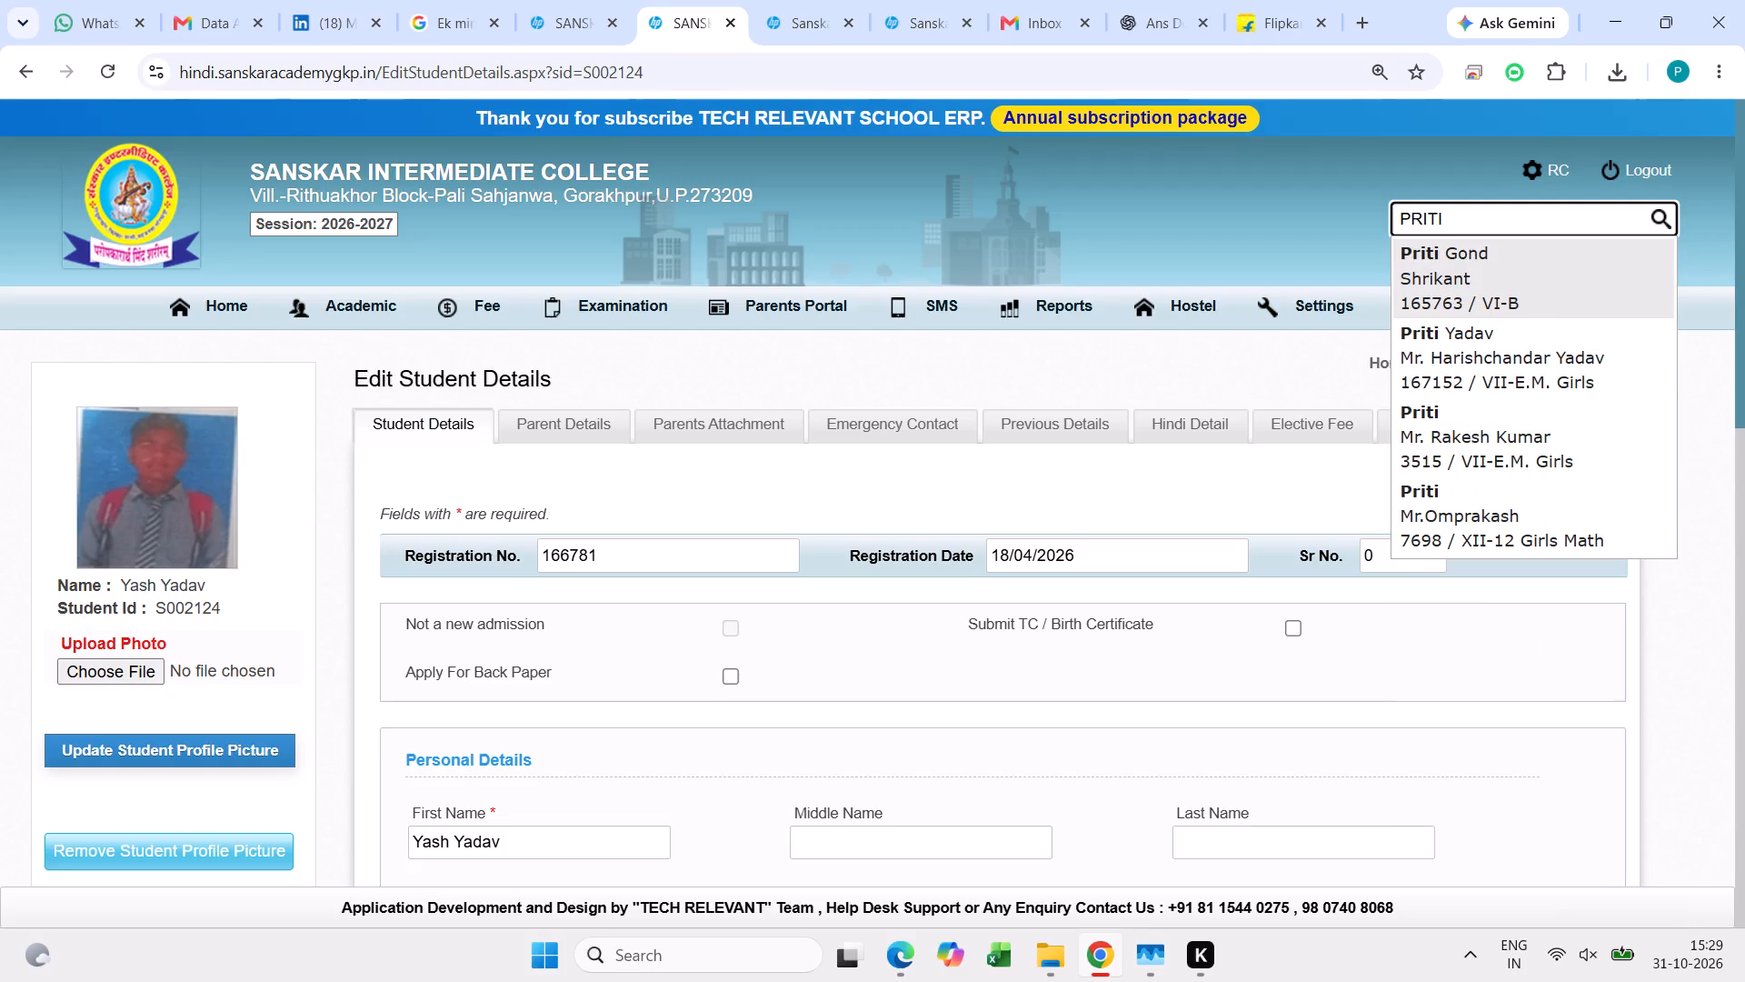
left_click(1451, 504)
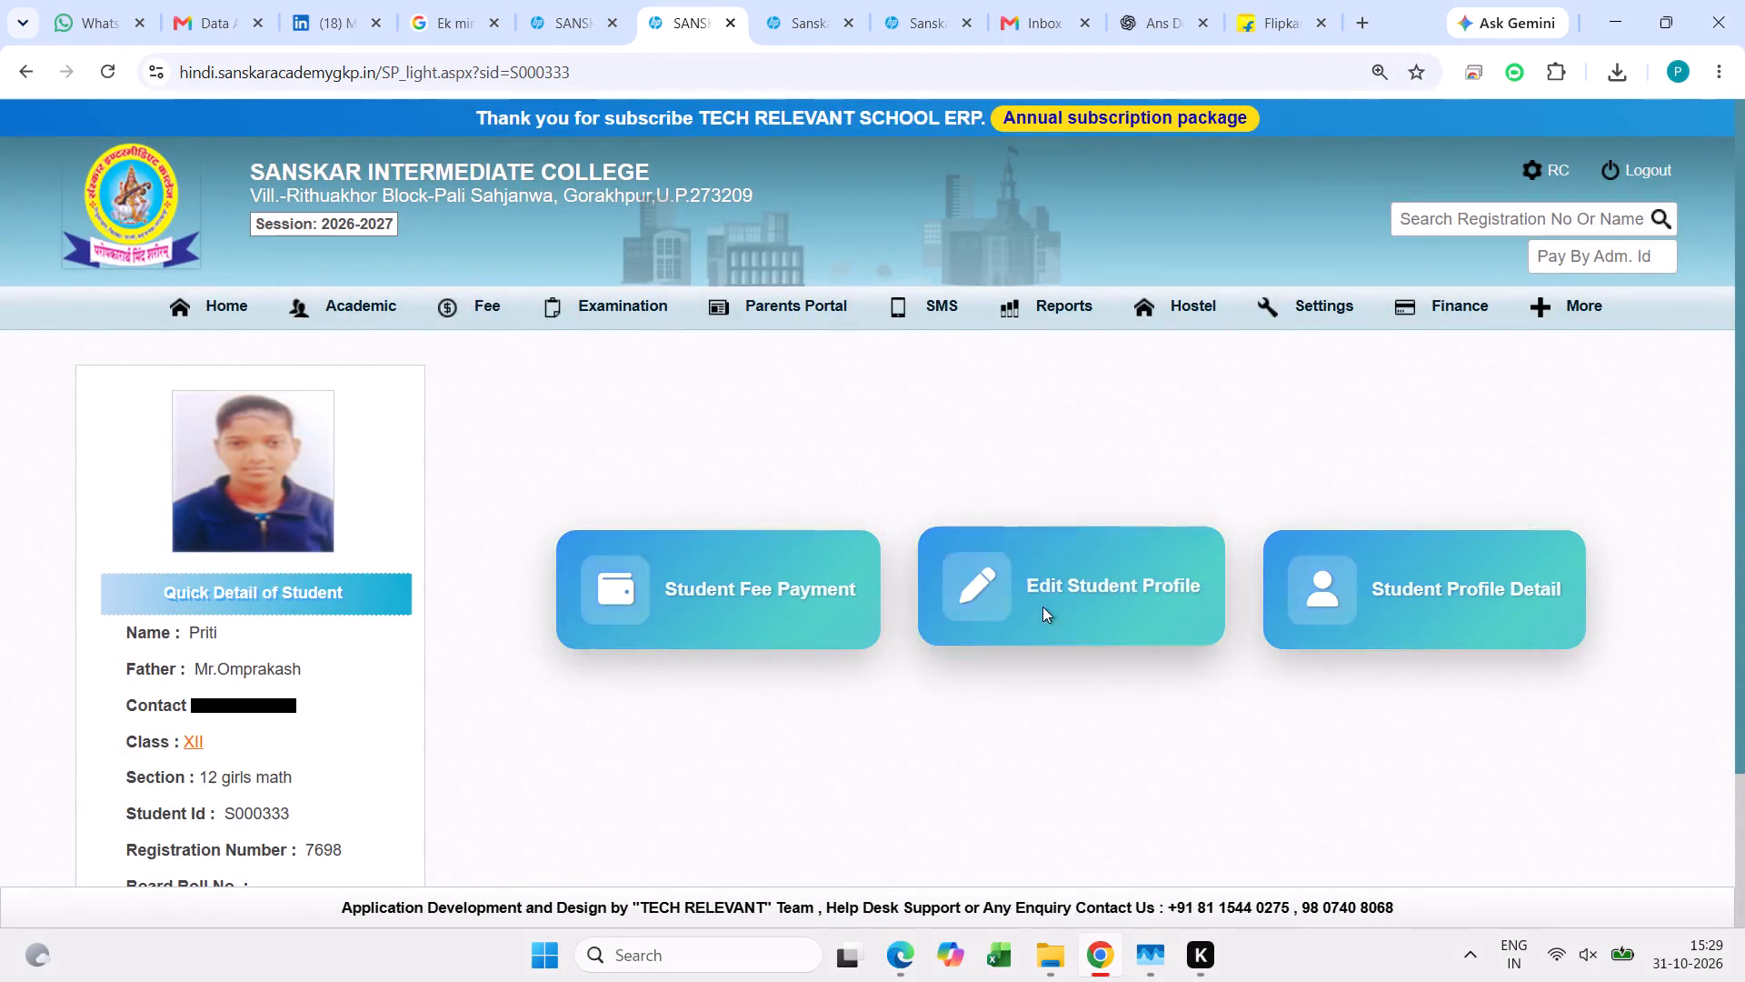
left_click(806, 581)
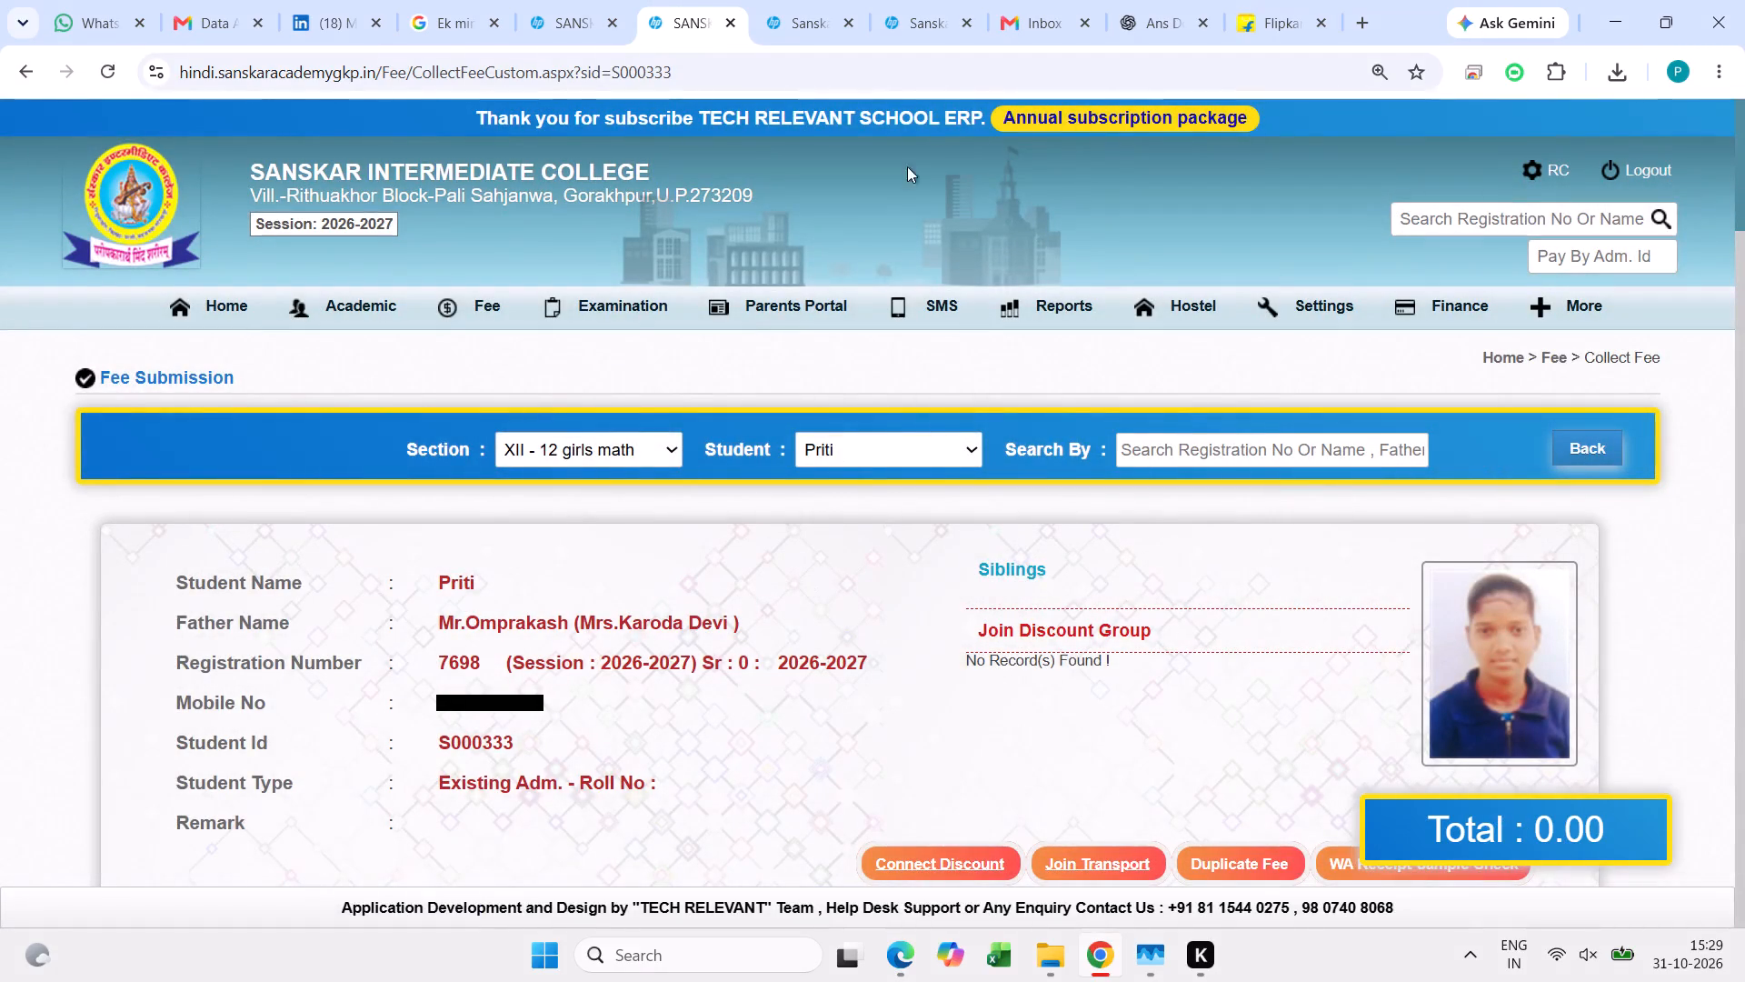
left_click(925, 35)
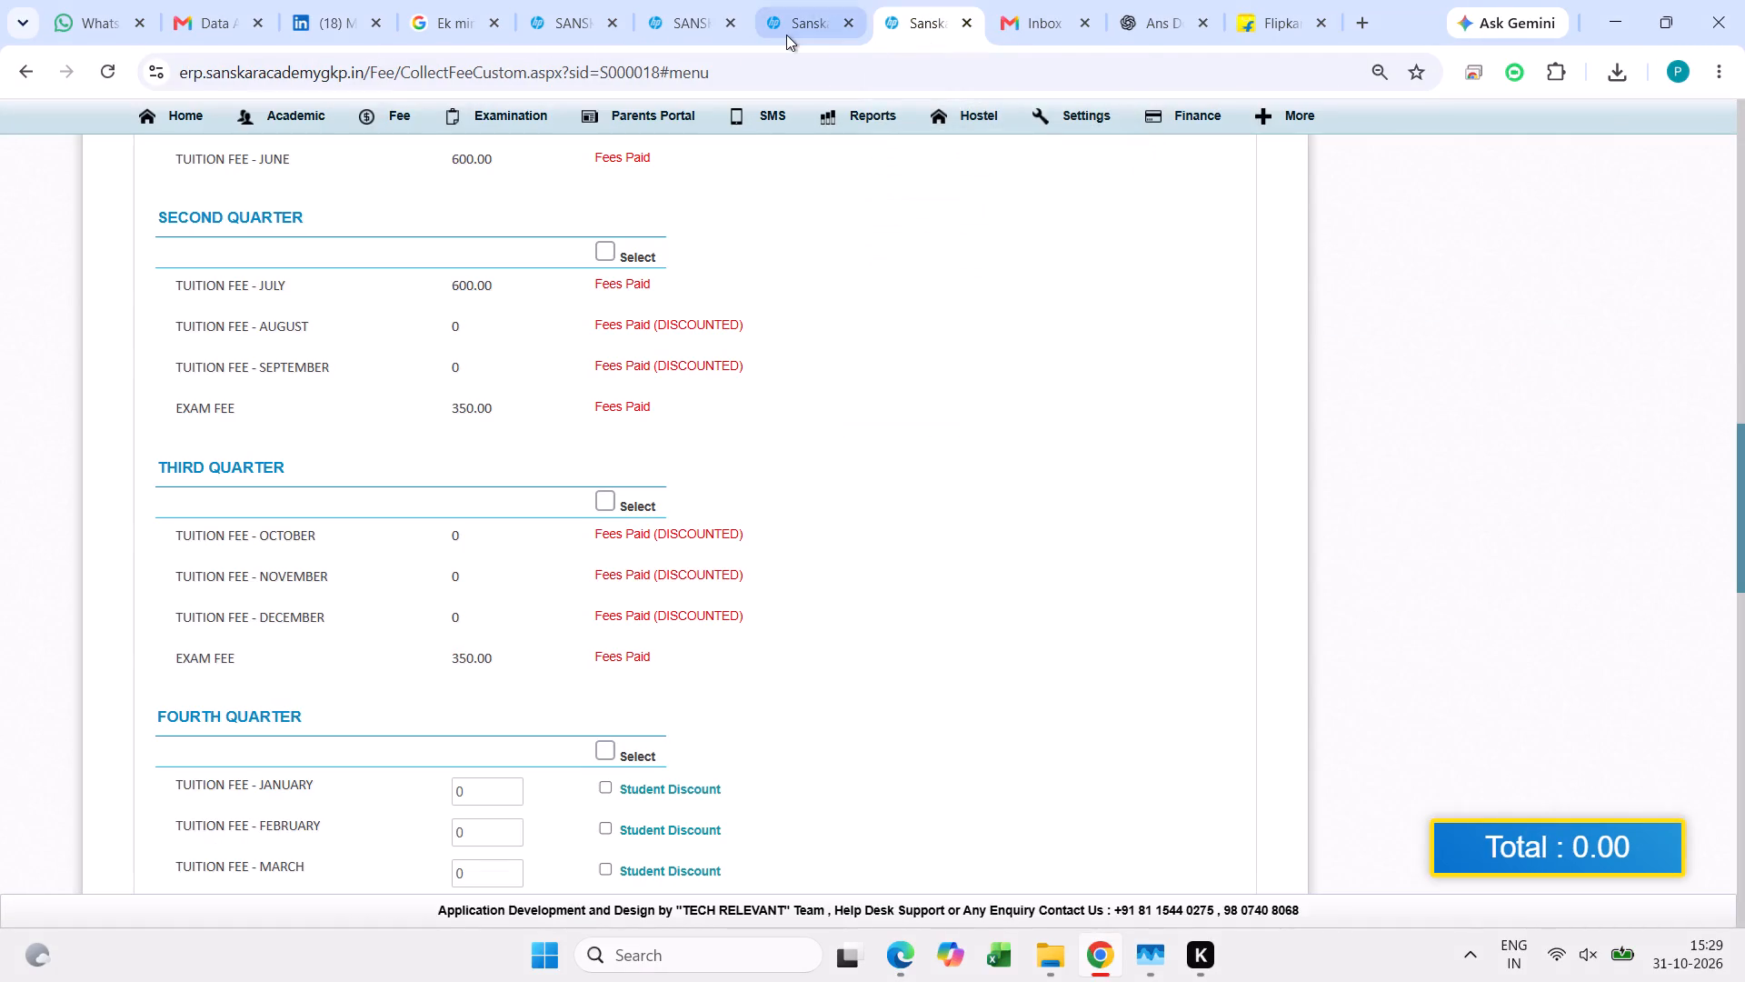
left_click(786, 35)
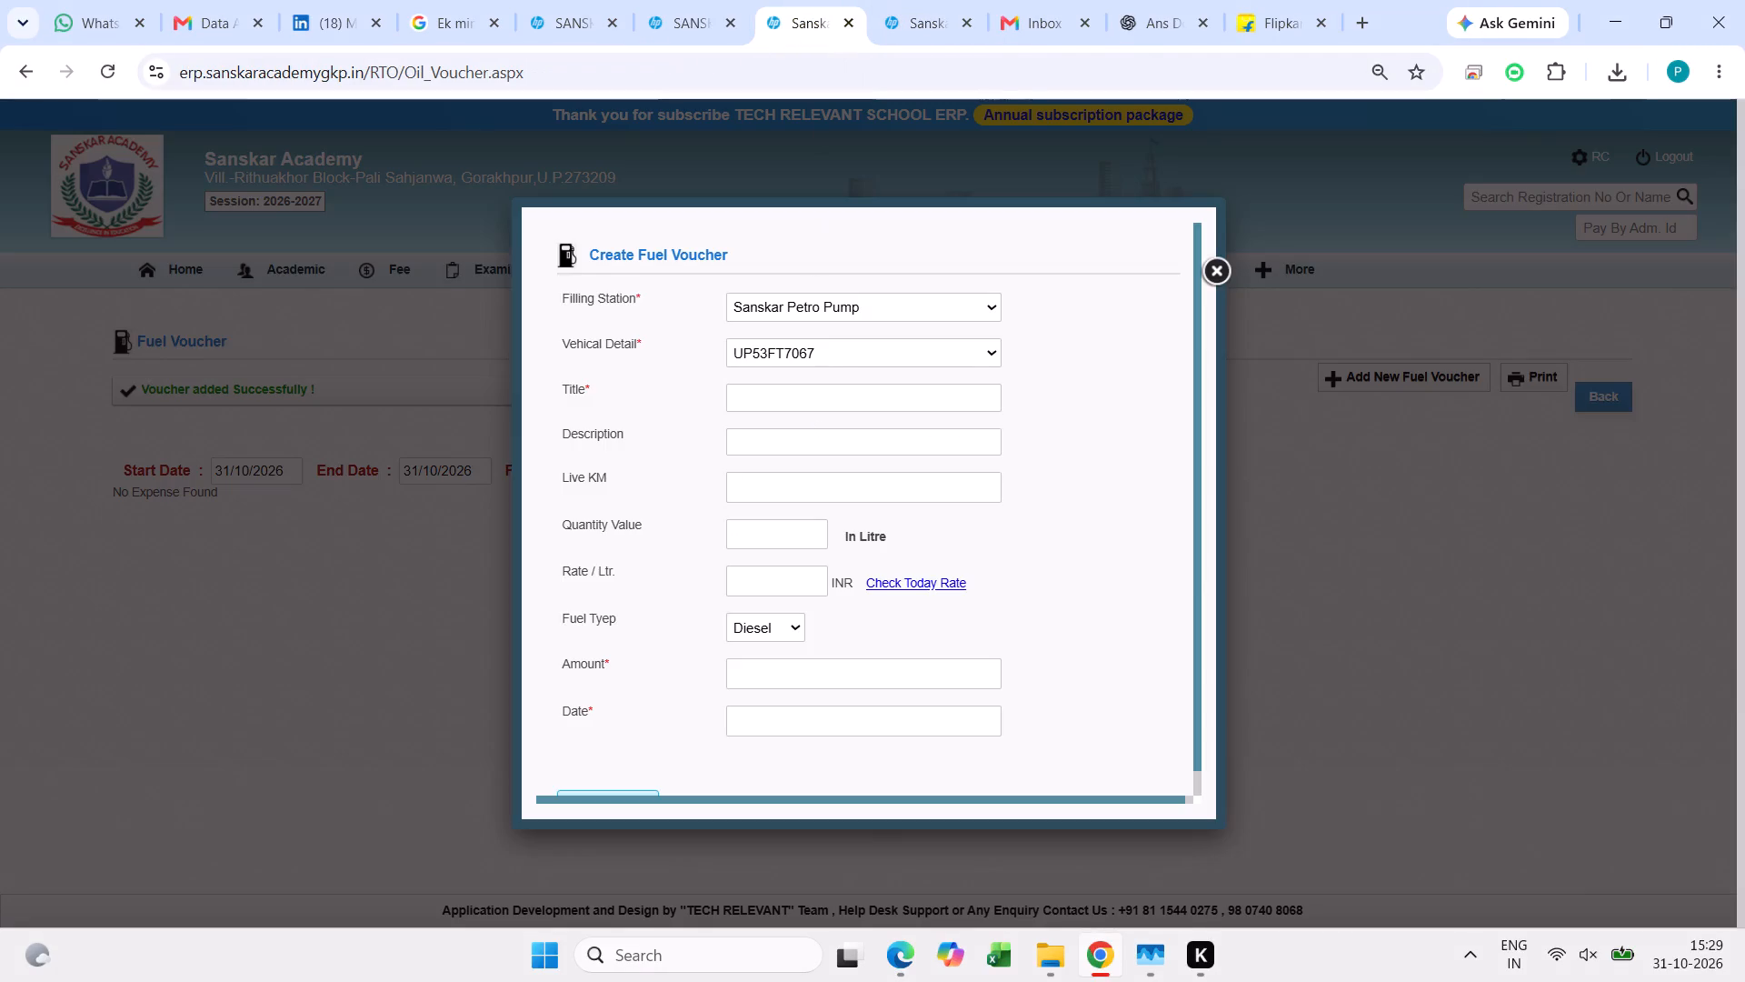
left_click(780, 402)
left_click(792, 336)
left_click(808, 350)
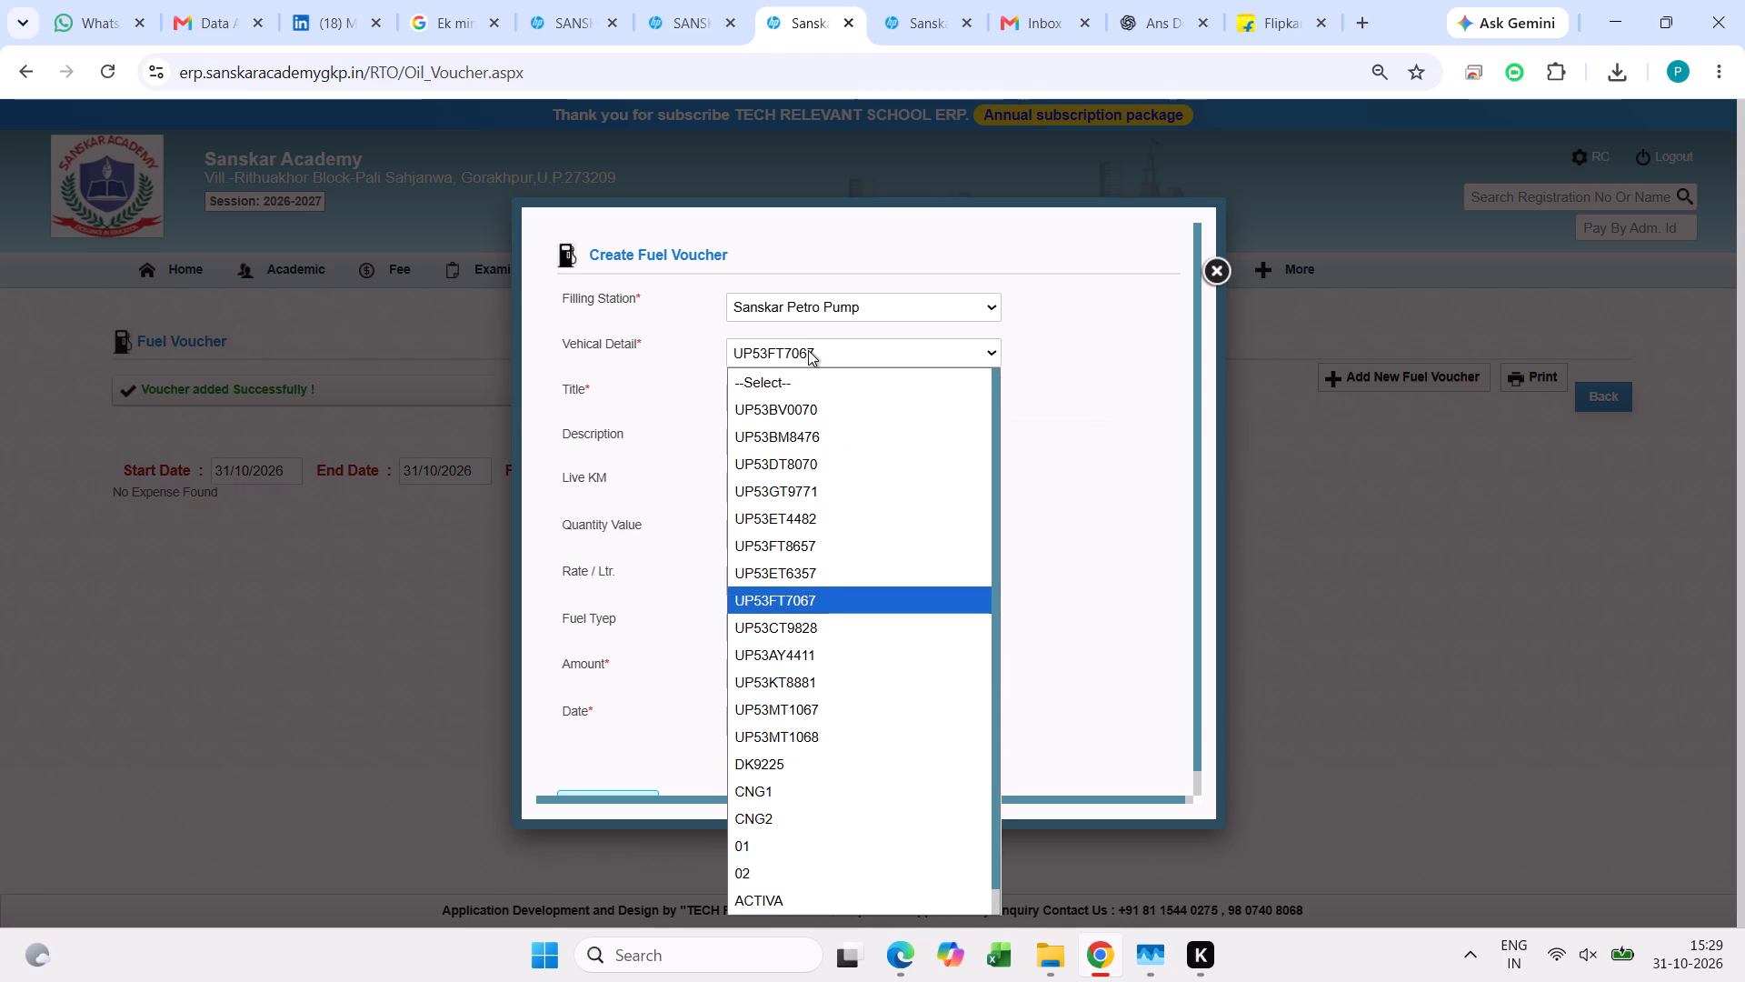
left_click(860, 522)
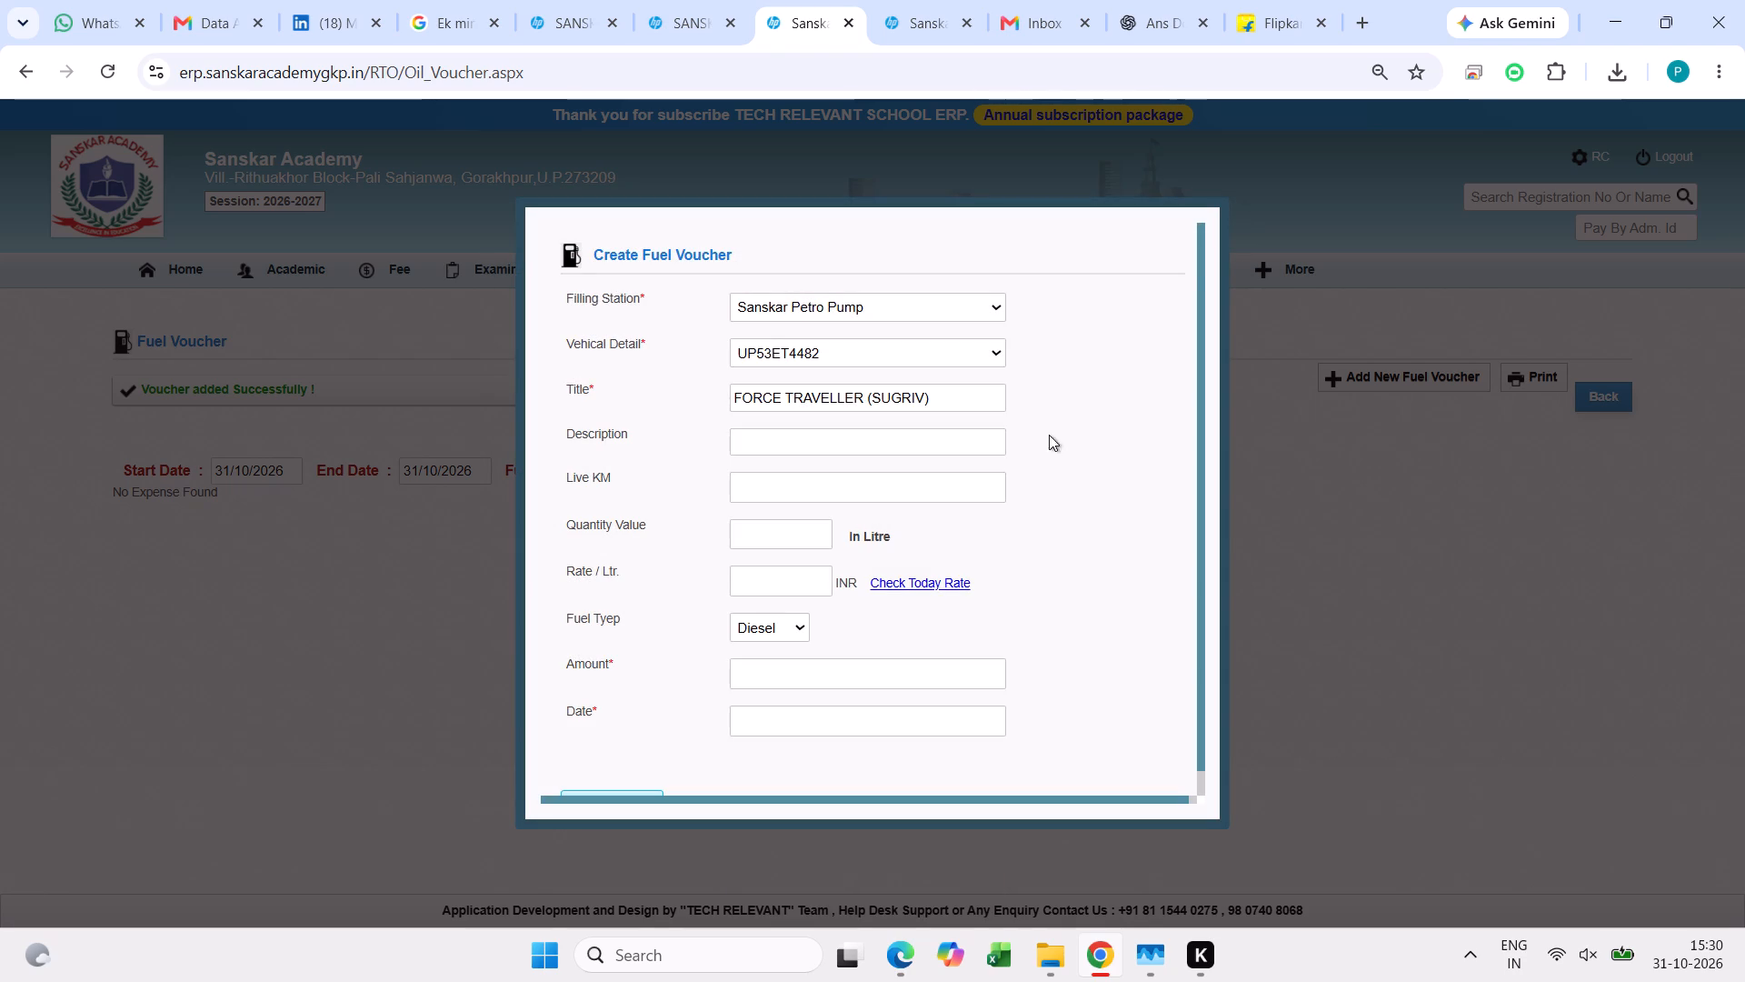
key("Tab")
key("Tab")
key("Tab")
key("Tab")
key("Tab")
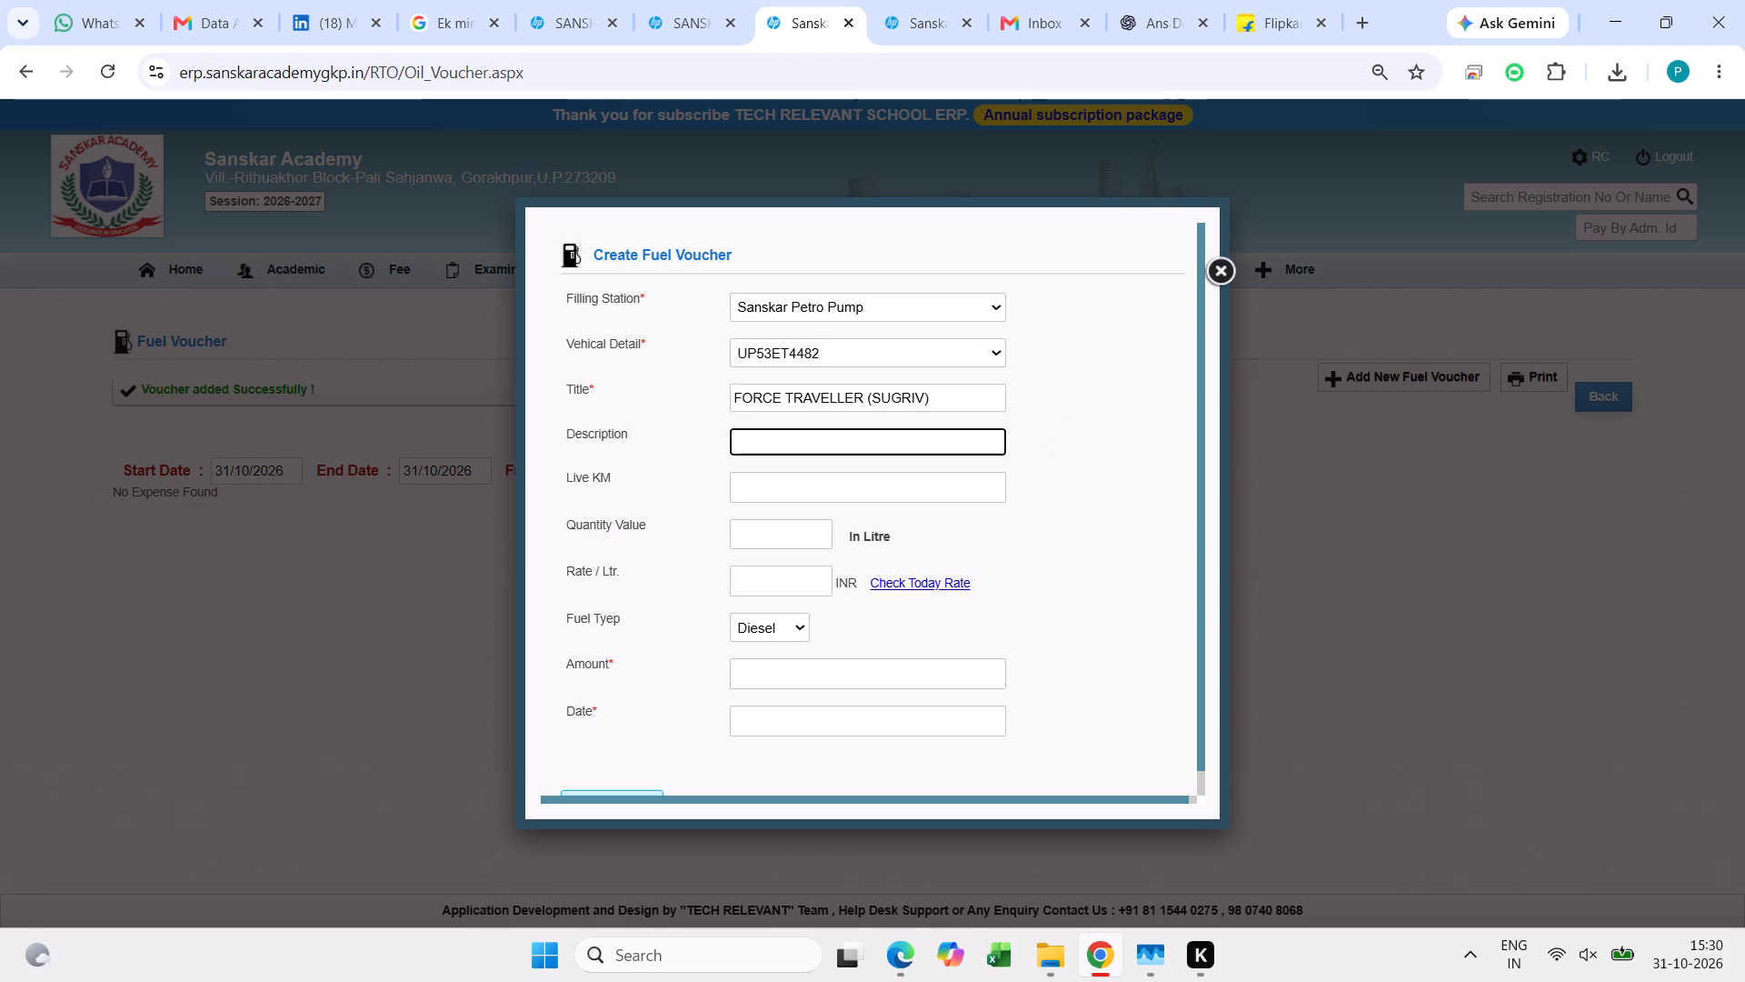
type("0000")
key("Tab")
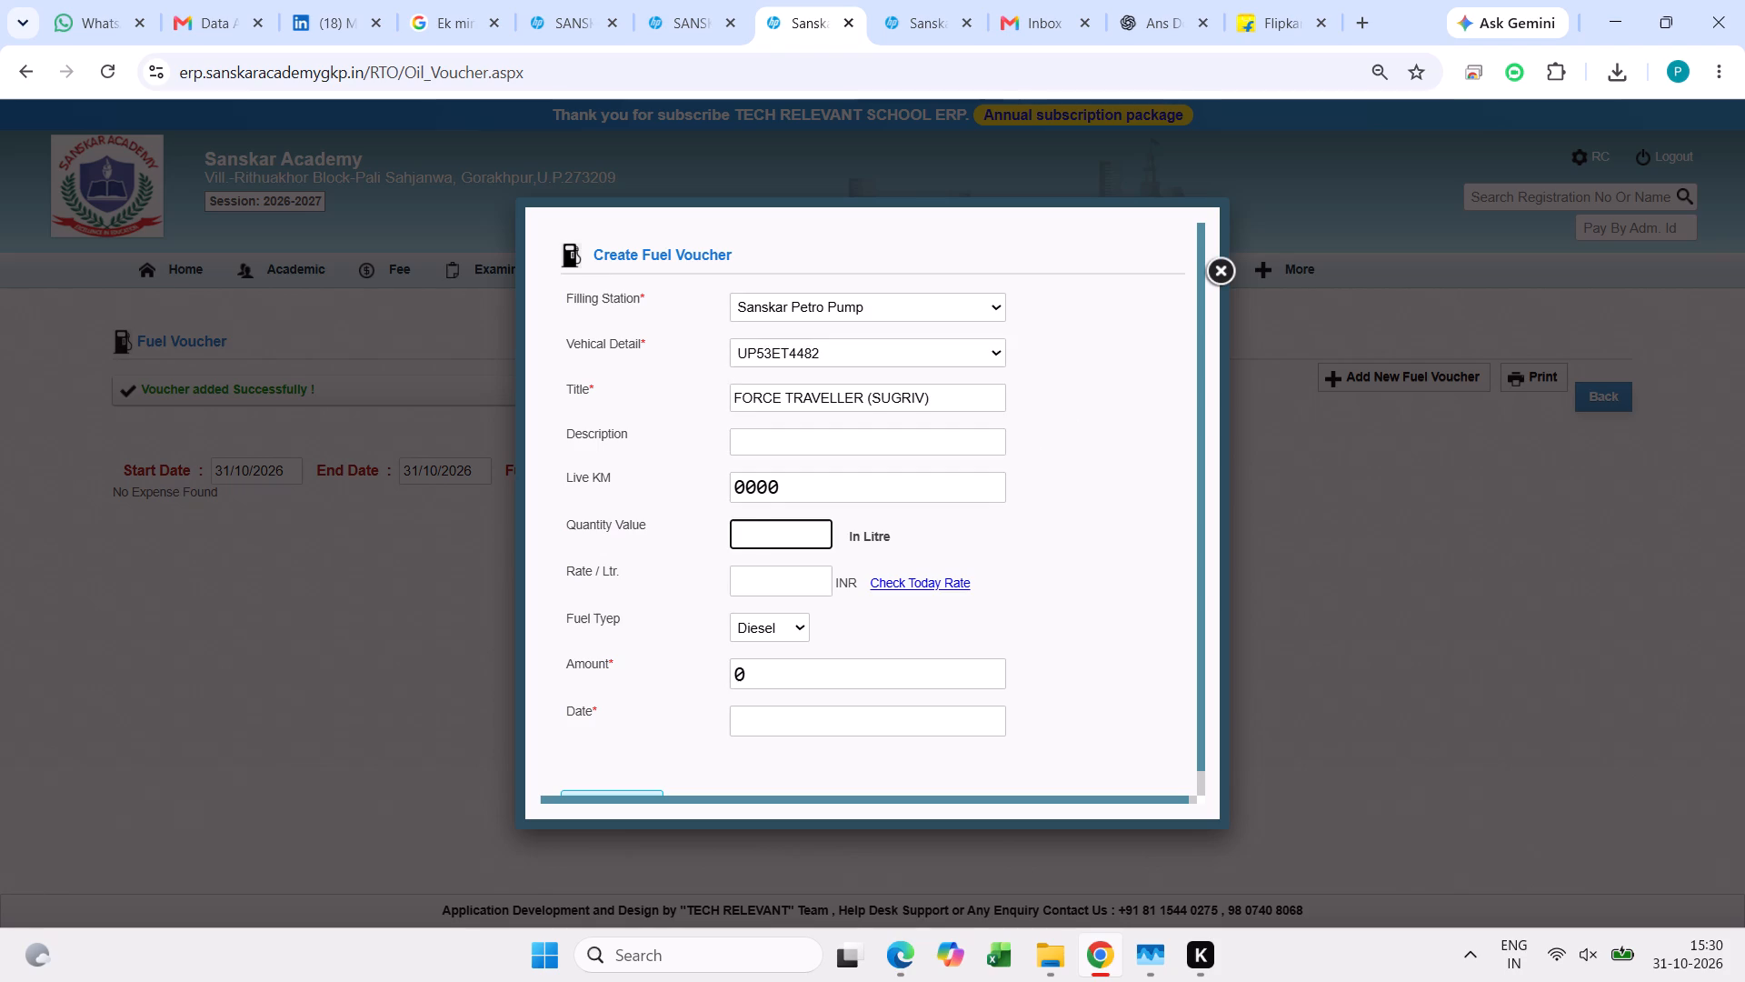
type("23")
key("Tab")
type("95.65")
key("Tab")
key("Tab")
key("Tab")
key("Tab")
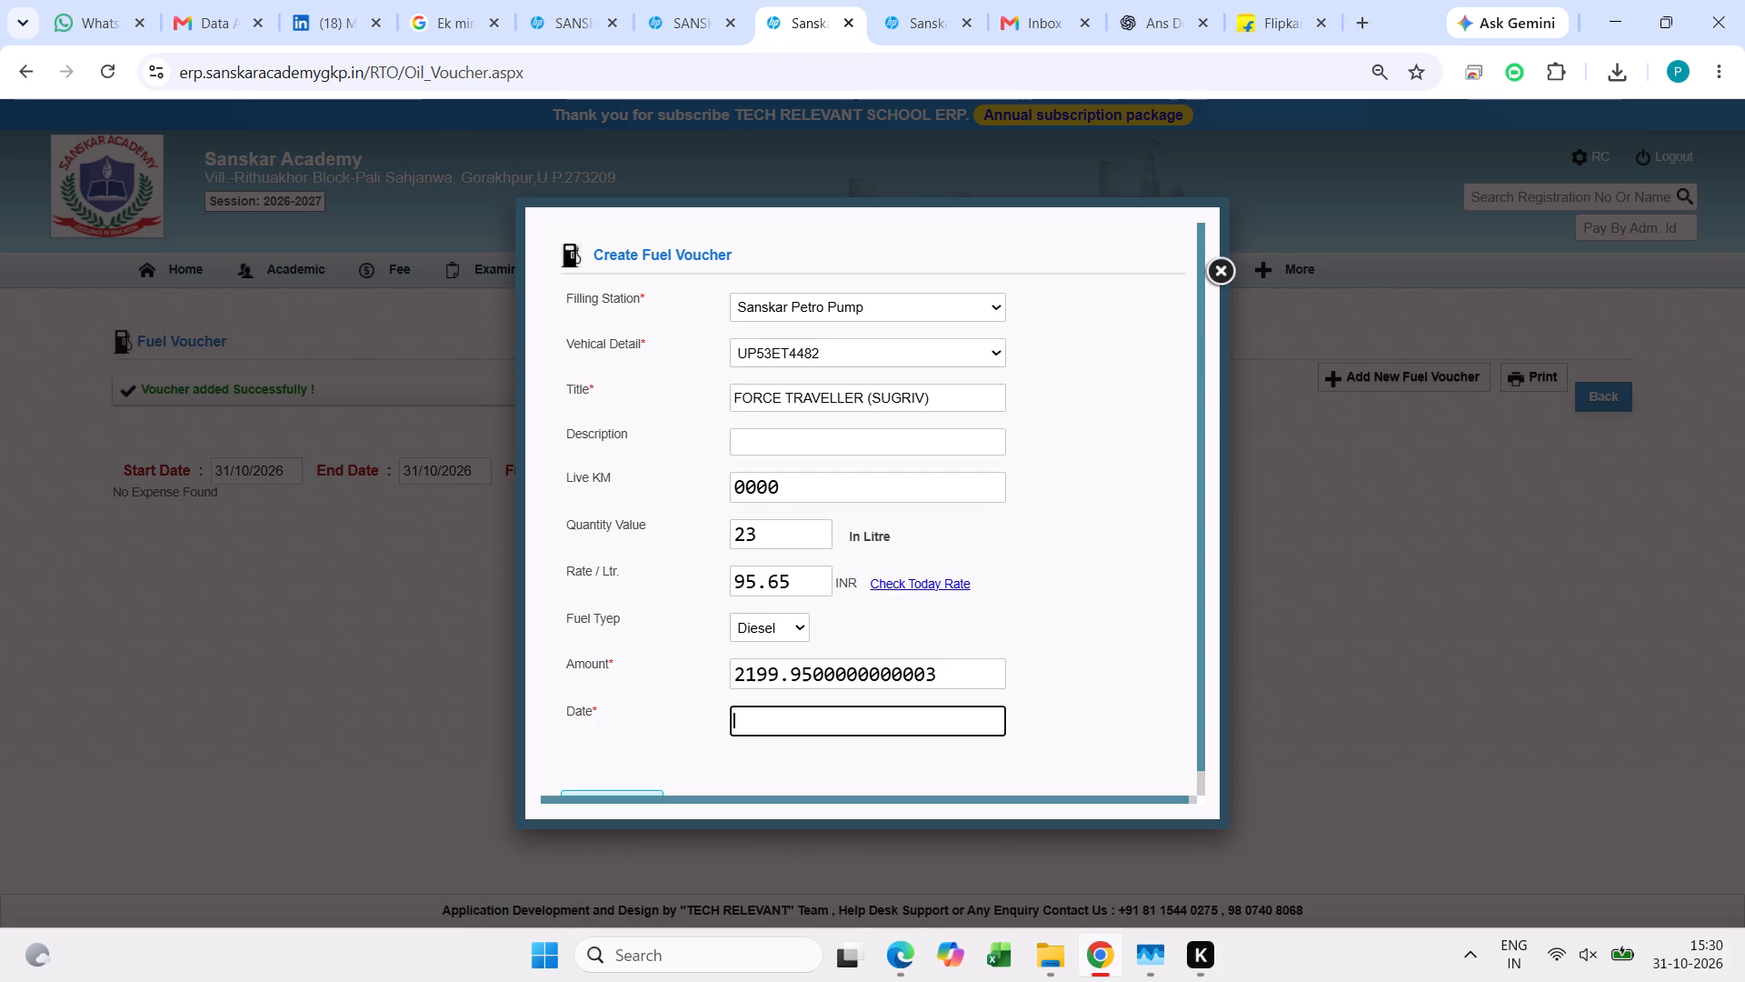
type("23")
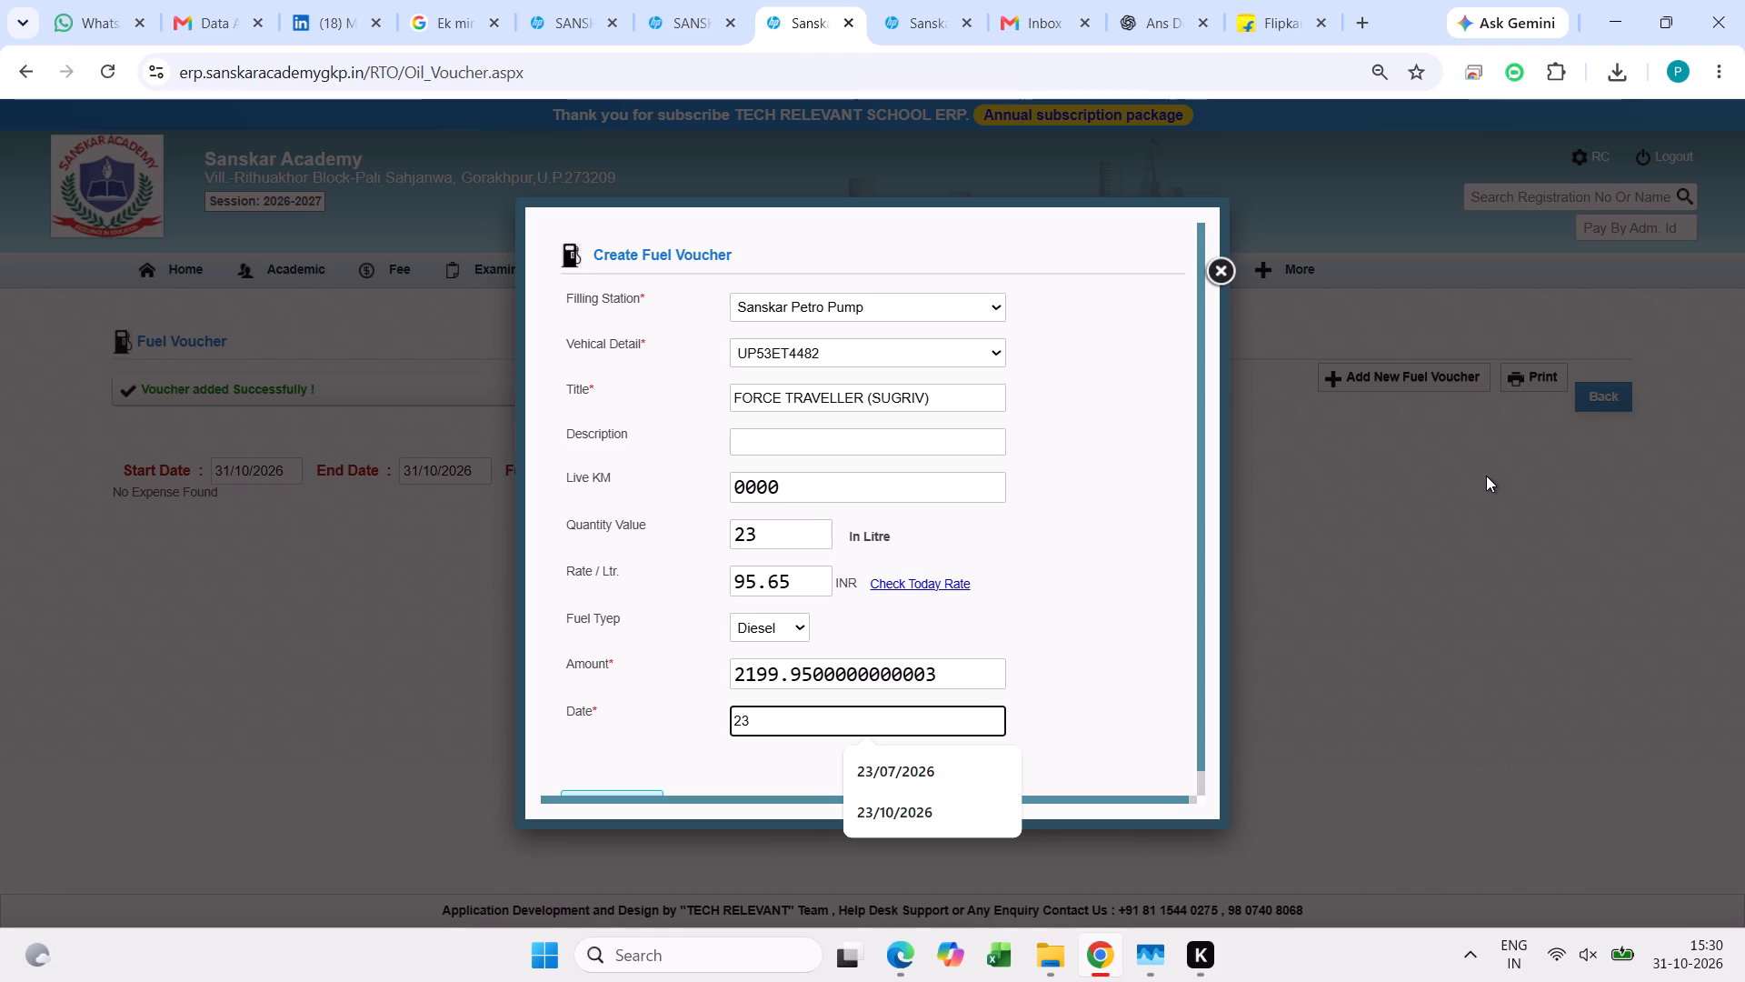
key("Down")
key("Down")
key("Tab")
key("Return")
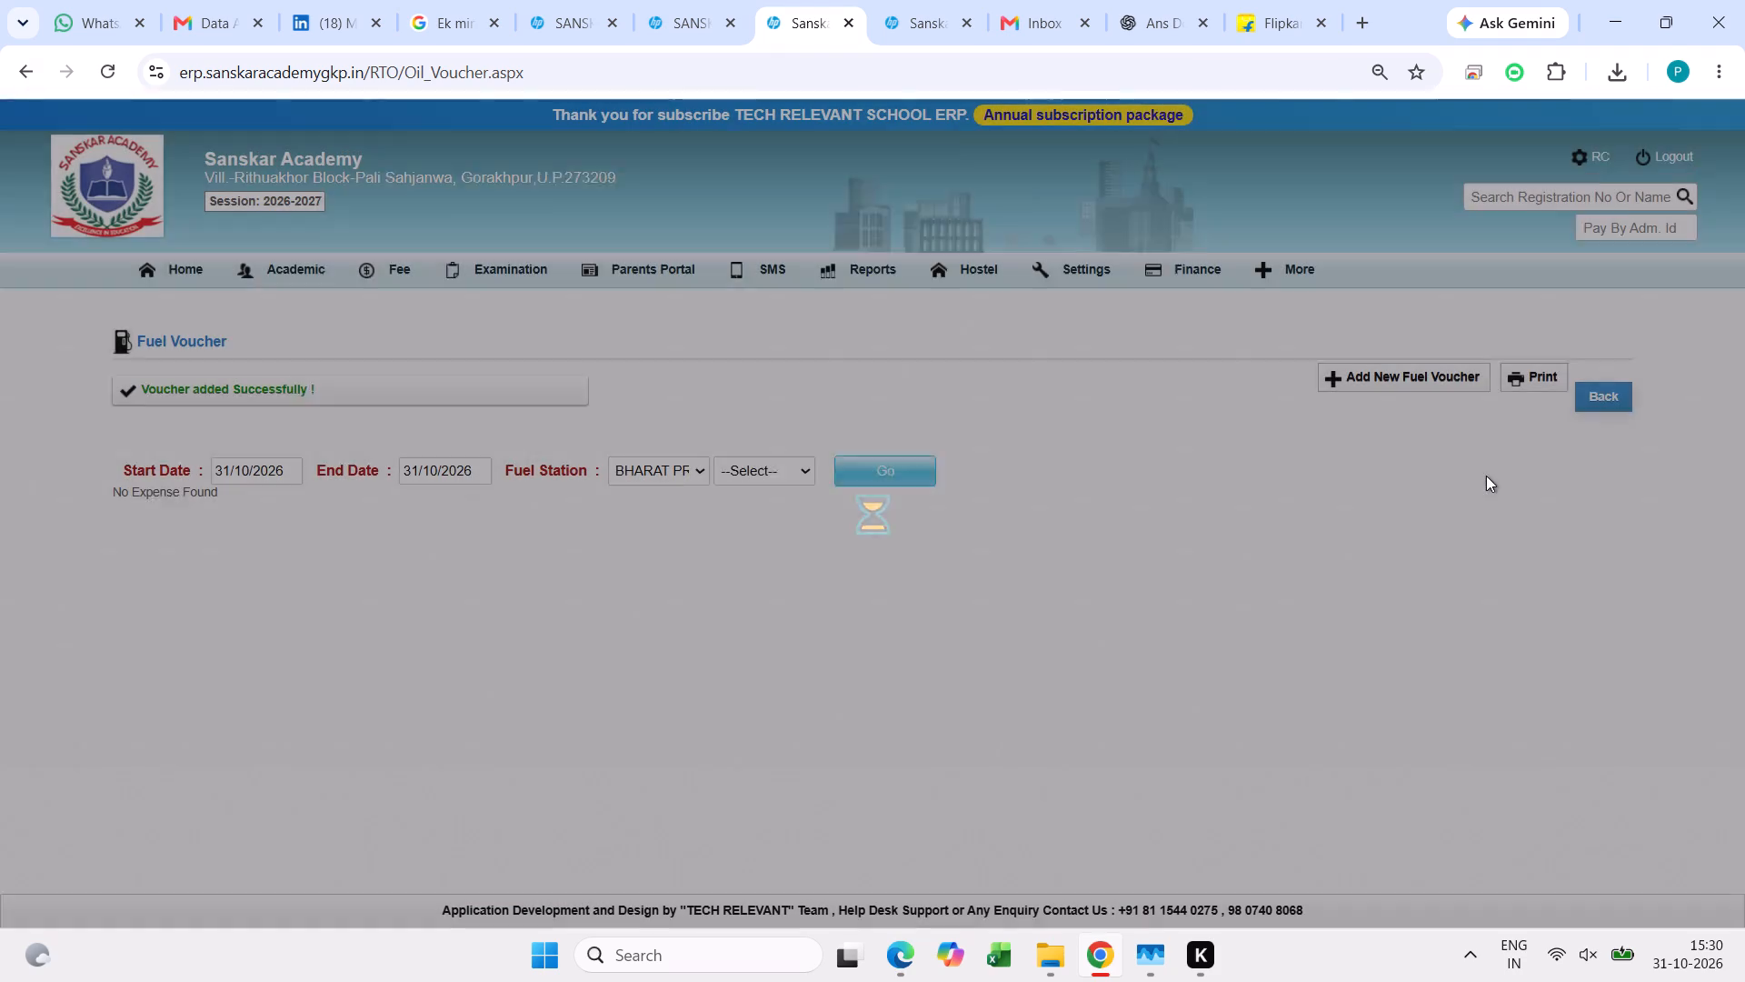
left_click(1361, 377)
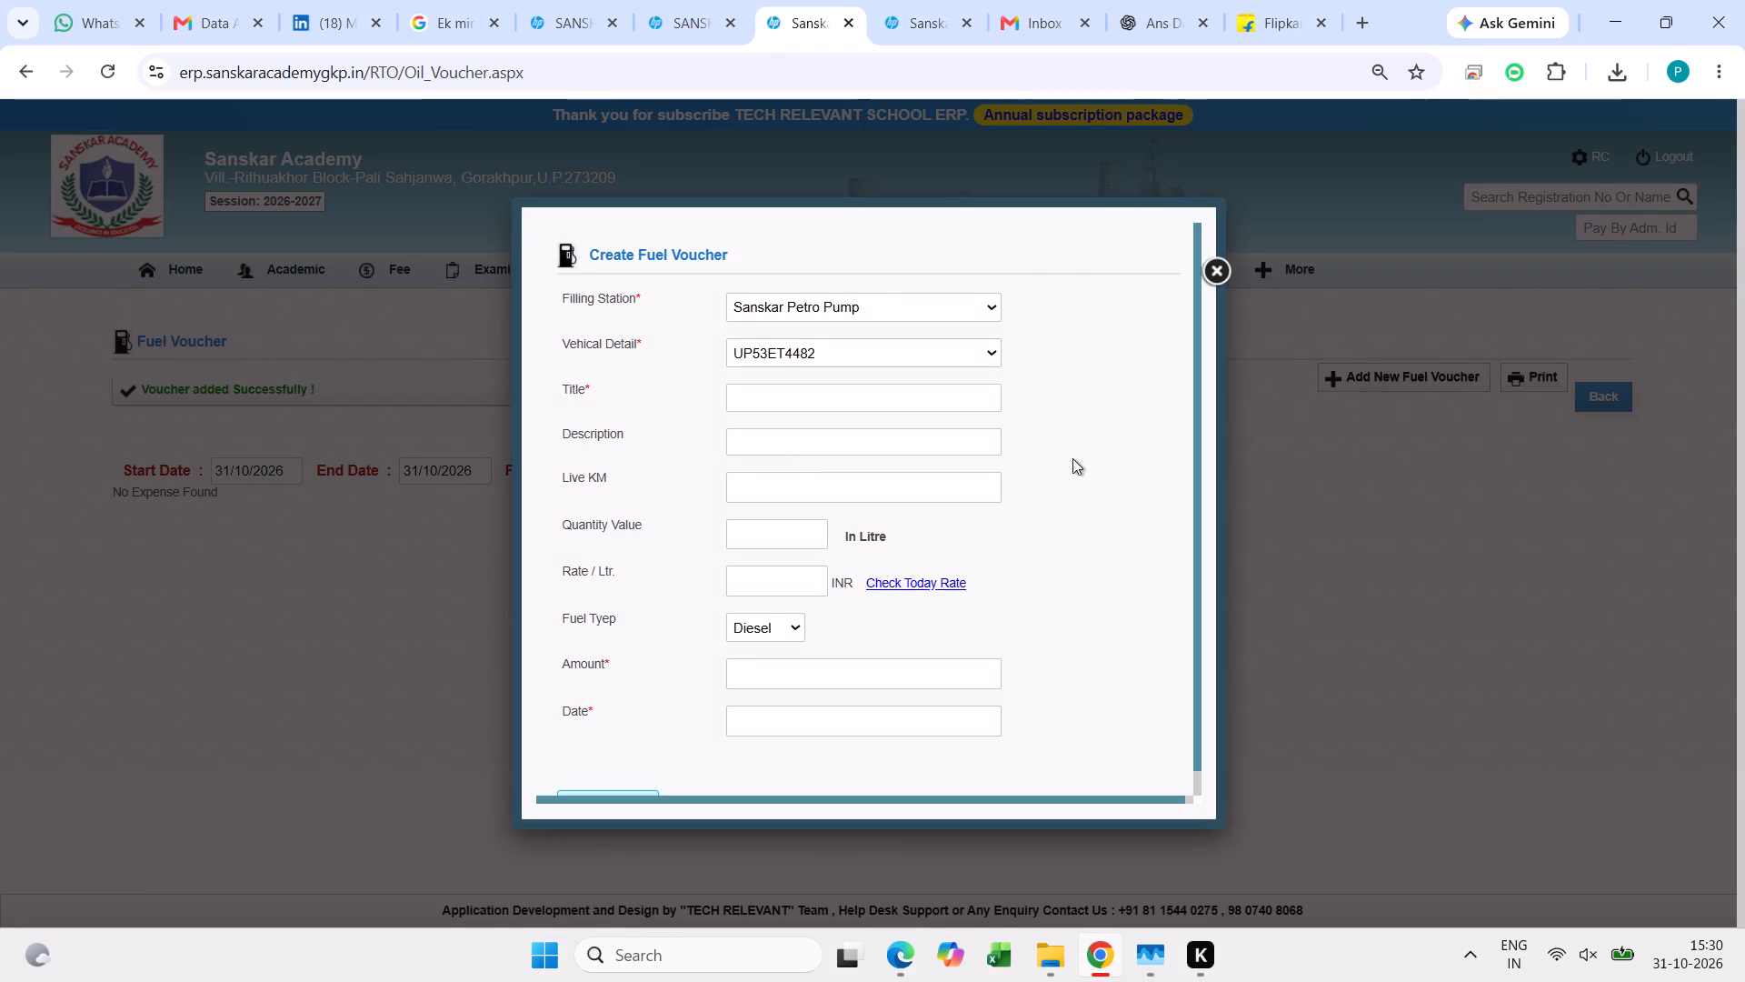
left_click(918, 353)
left_click(882, 498)
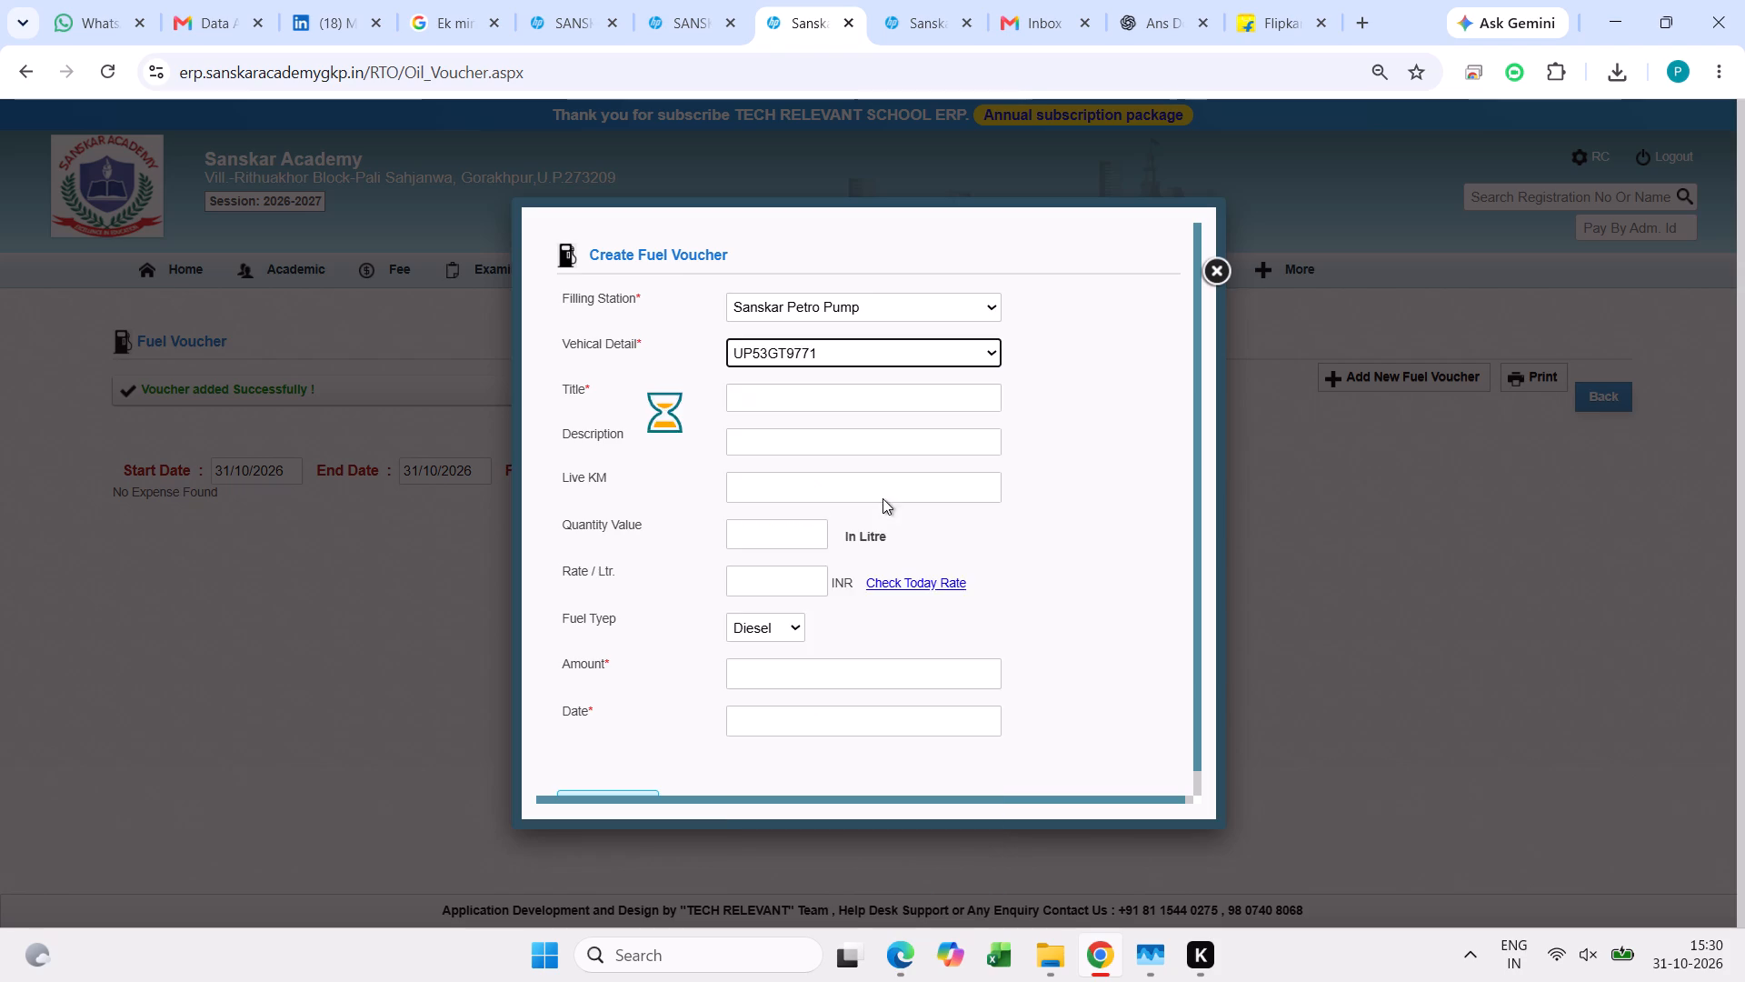
left_click(820, 488)
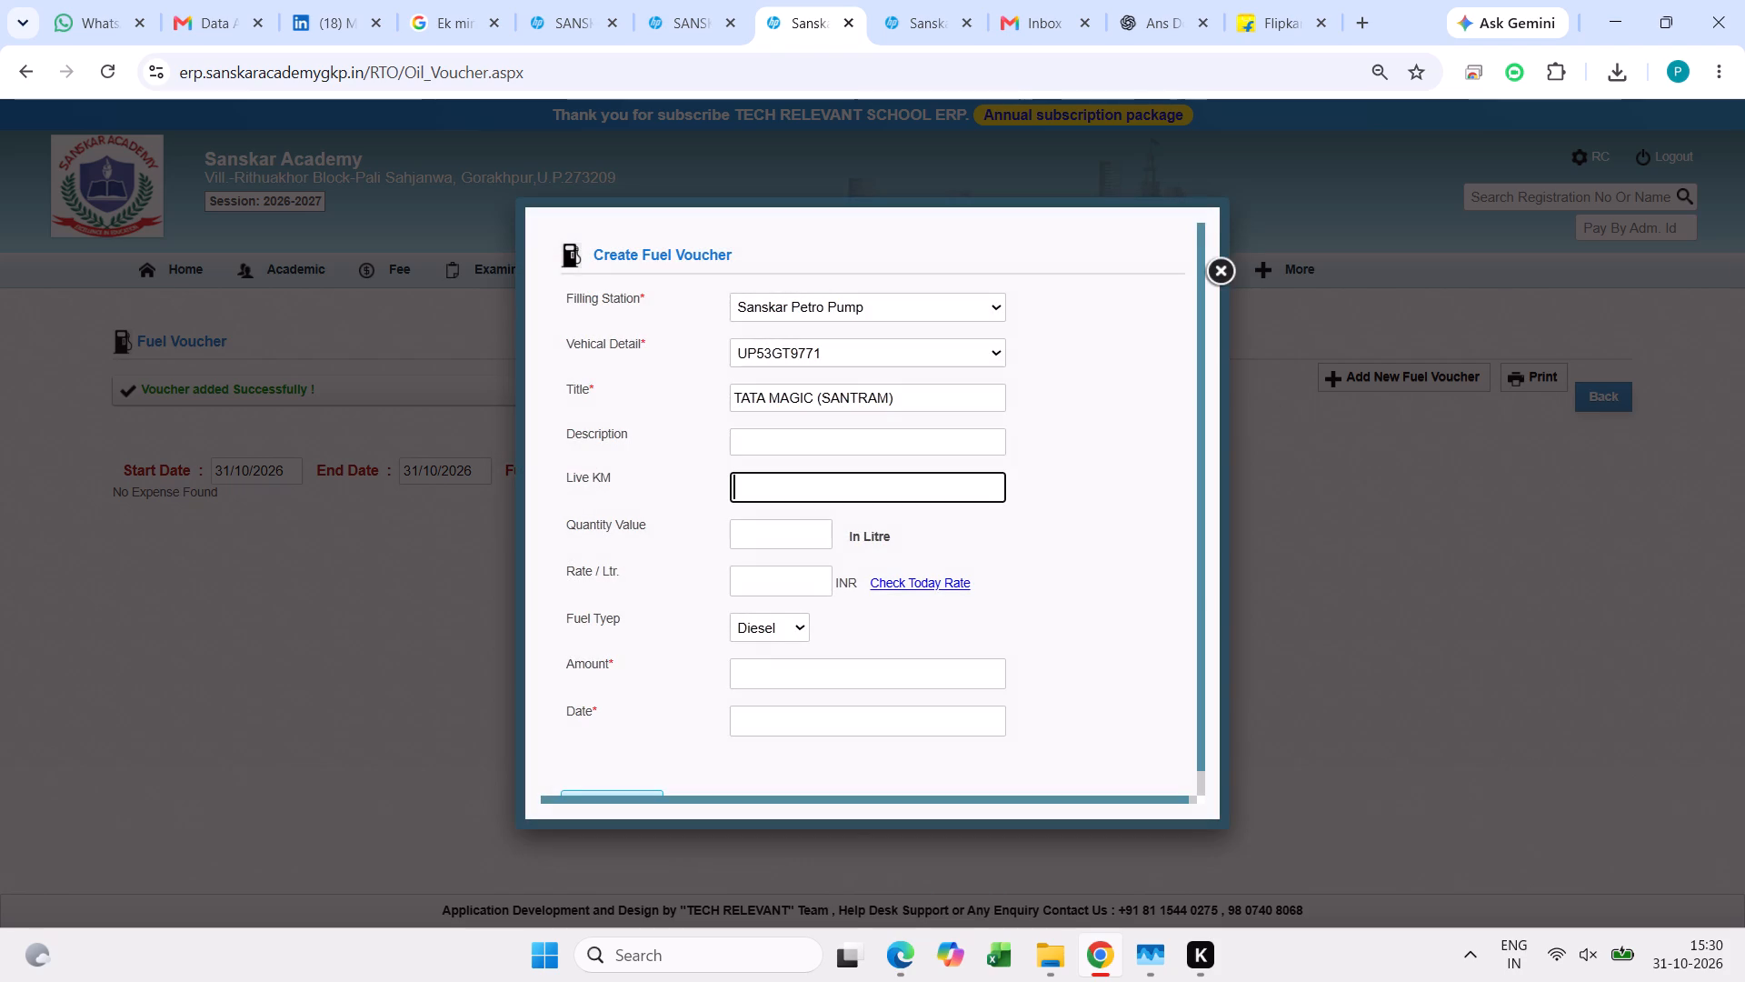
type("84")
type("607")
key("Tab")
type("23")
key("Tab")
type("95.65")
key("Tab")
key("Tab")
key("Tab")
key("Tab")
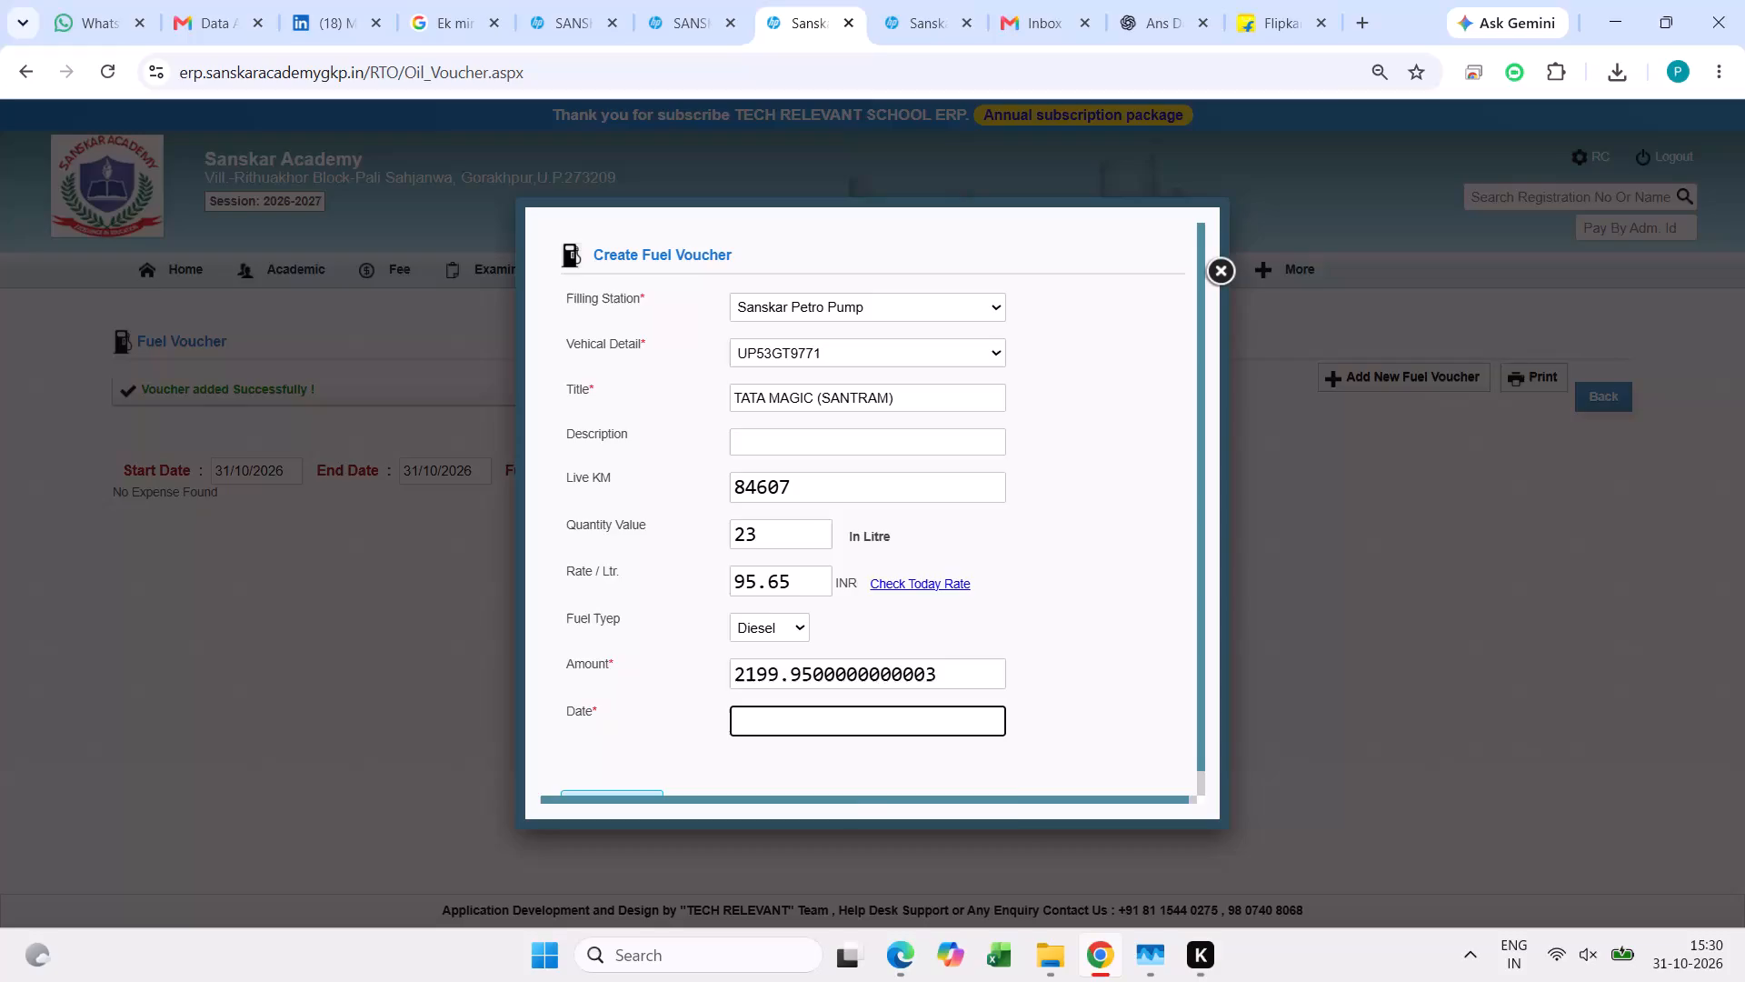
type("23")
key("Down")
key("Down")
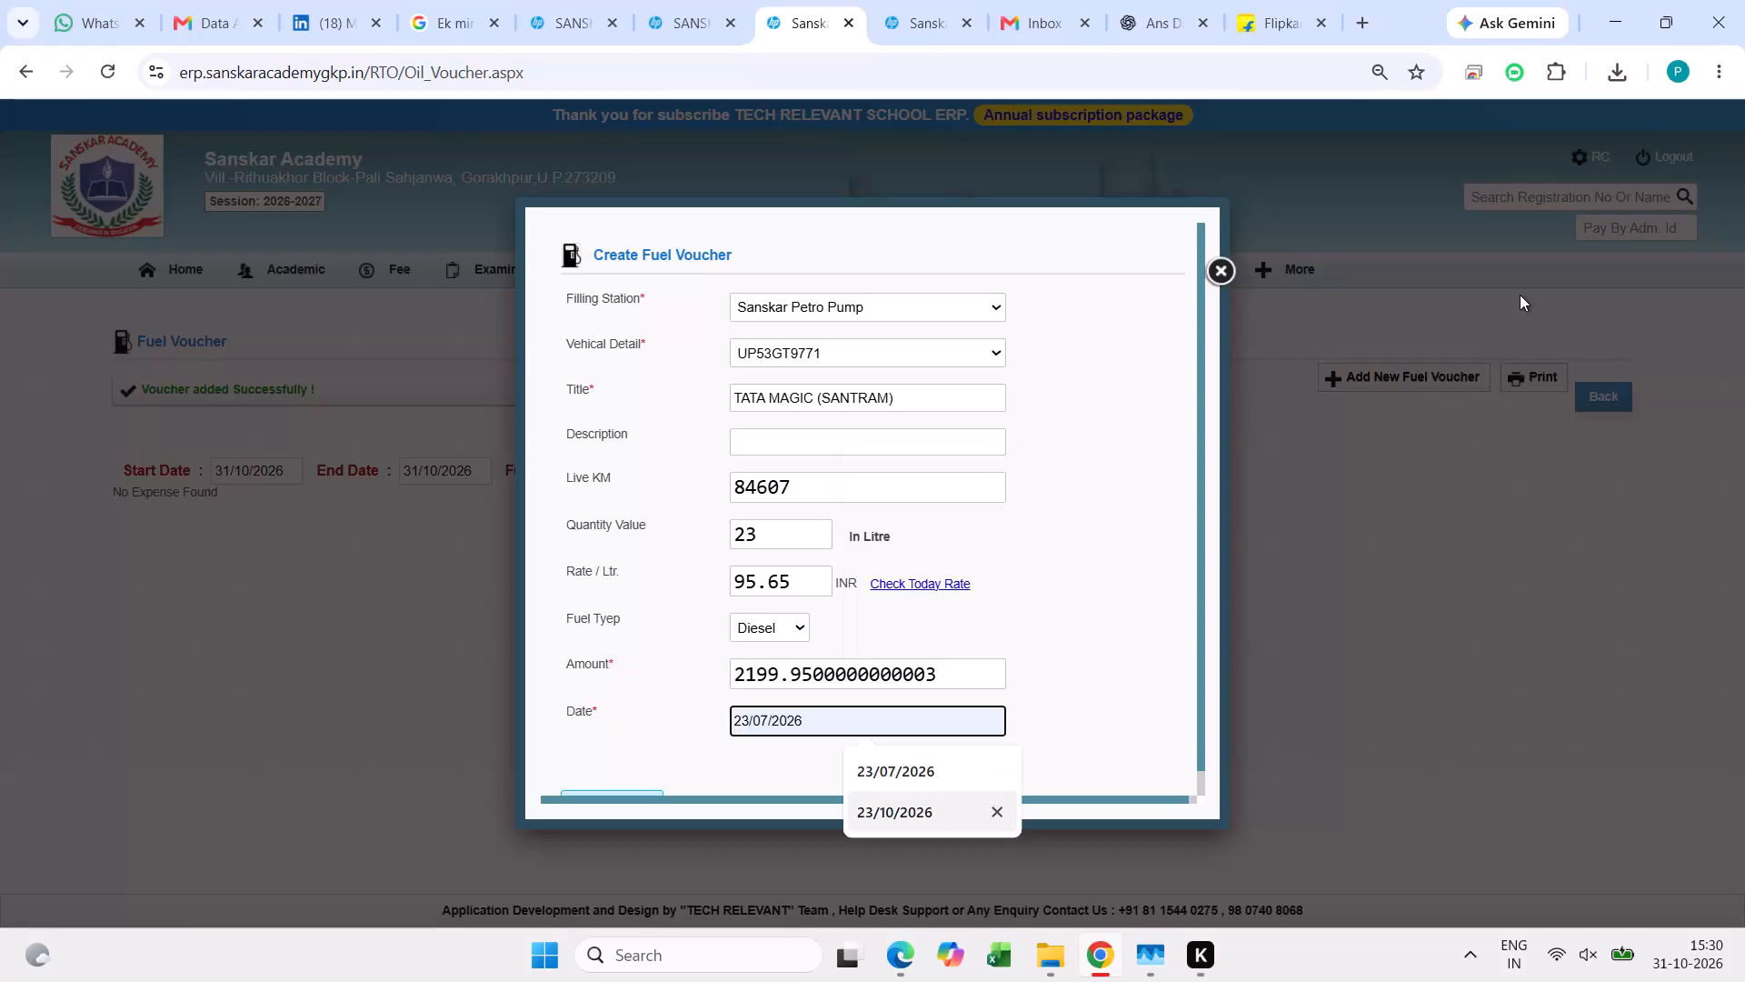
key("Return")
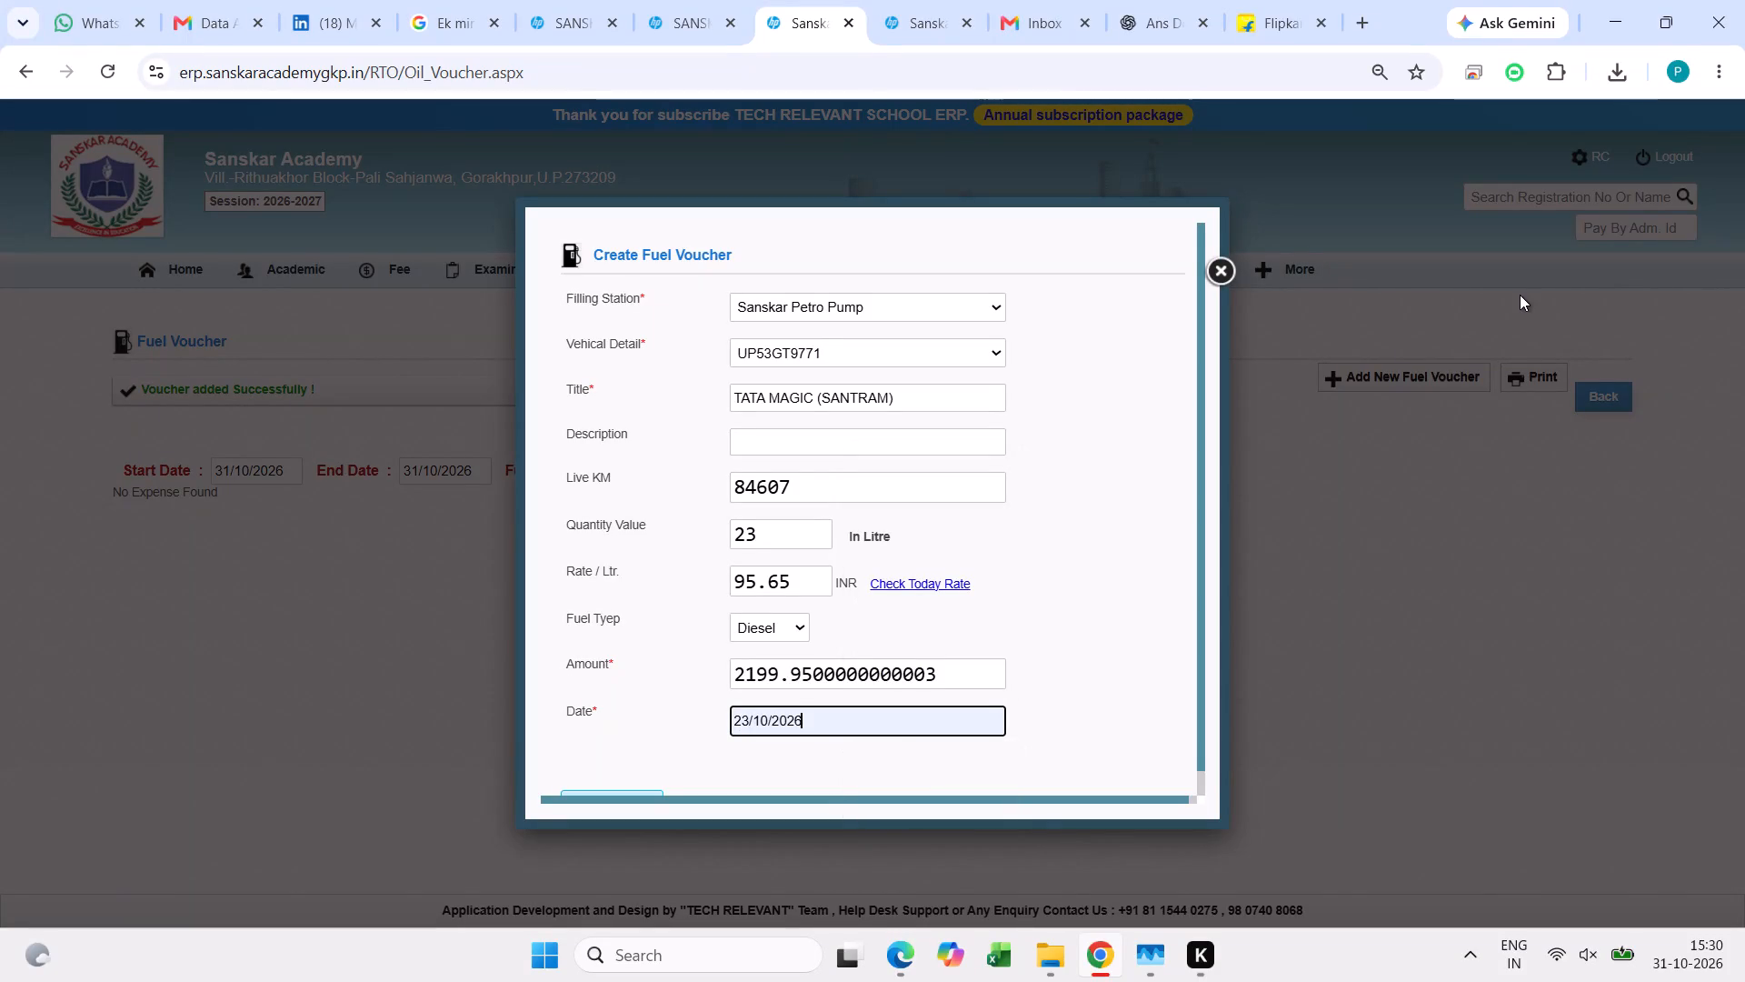
scroll(1403, 356, "down", 3)
scroll(1032, 549, "down", 3)
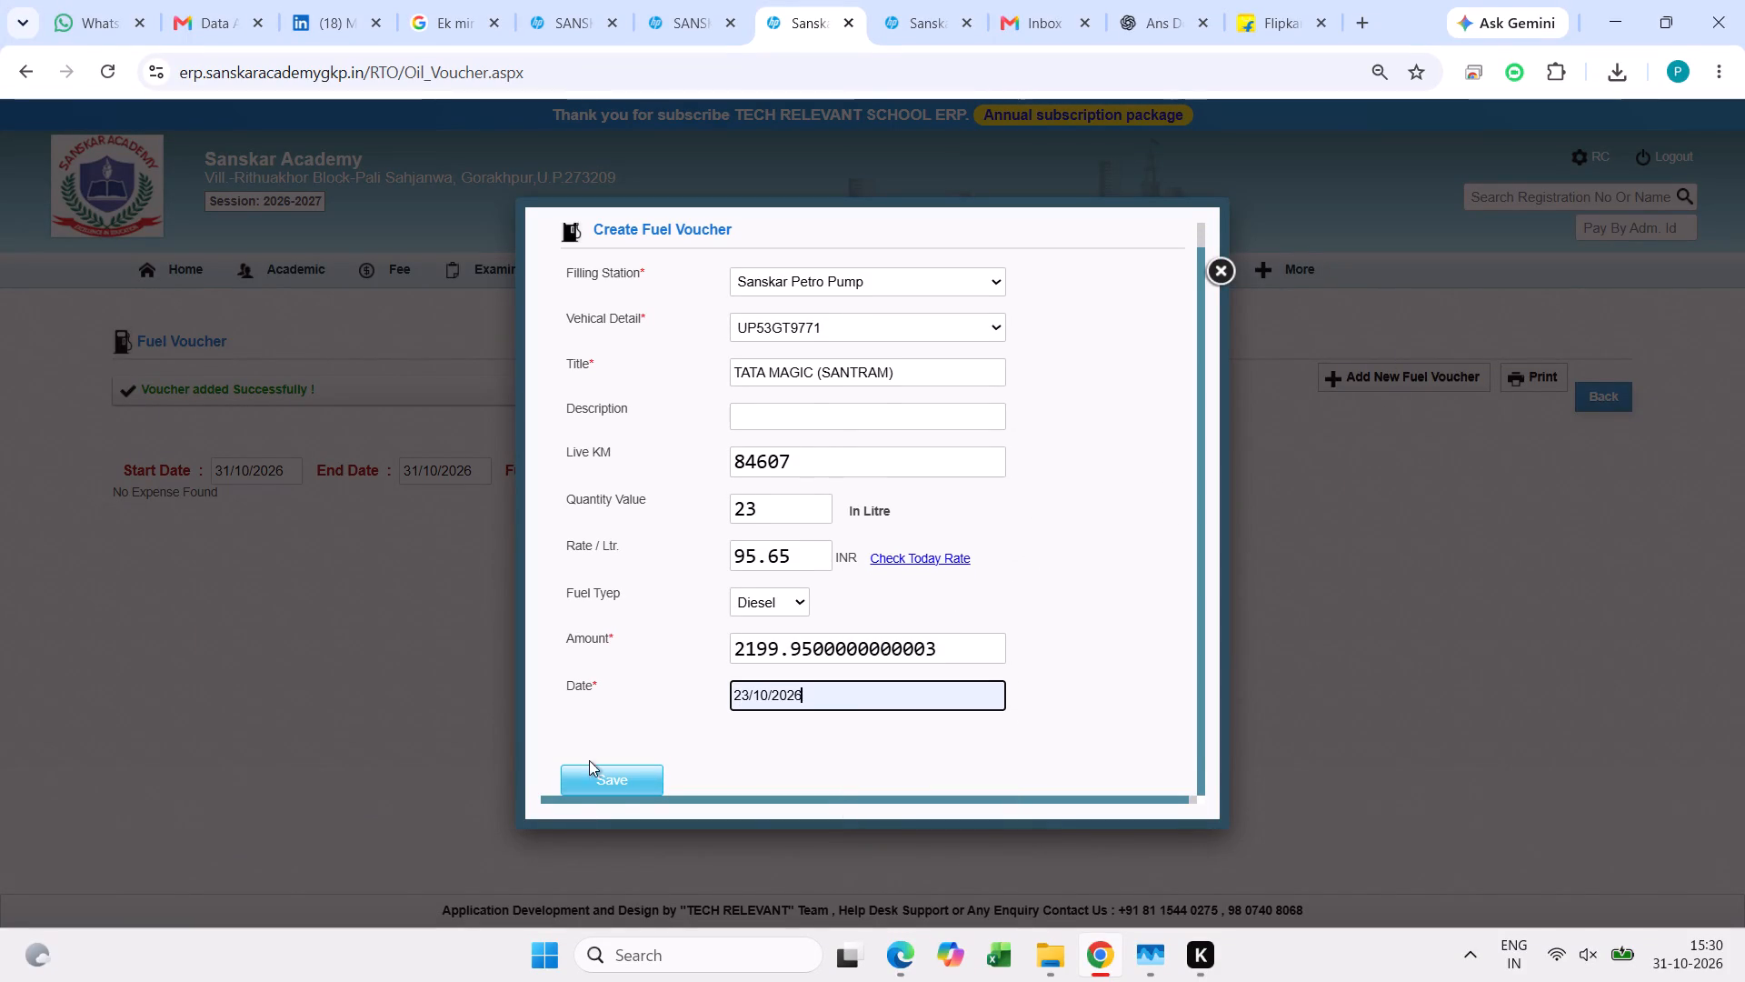
left_click(616, 788)
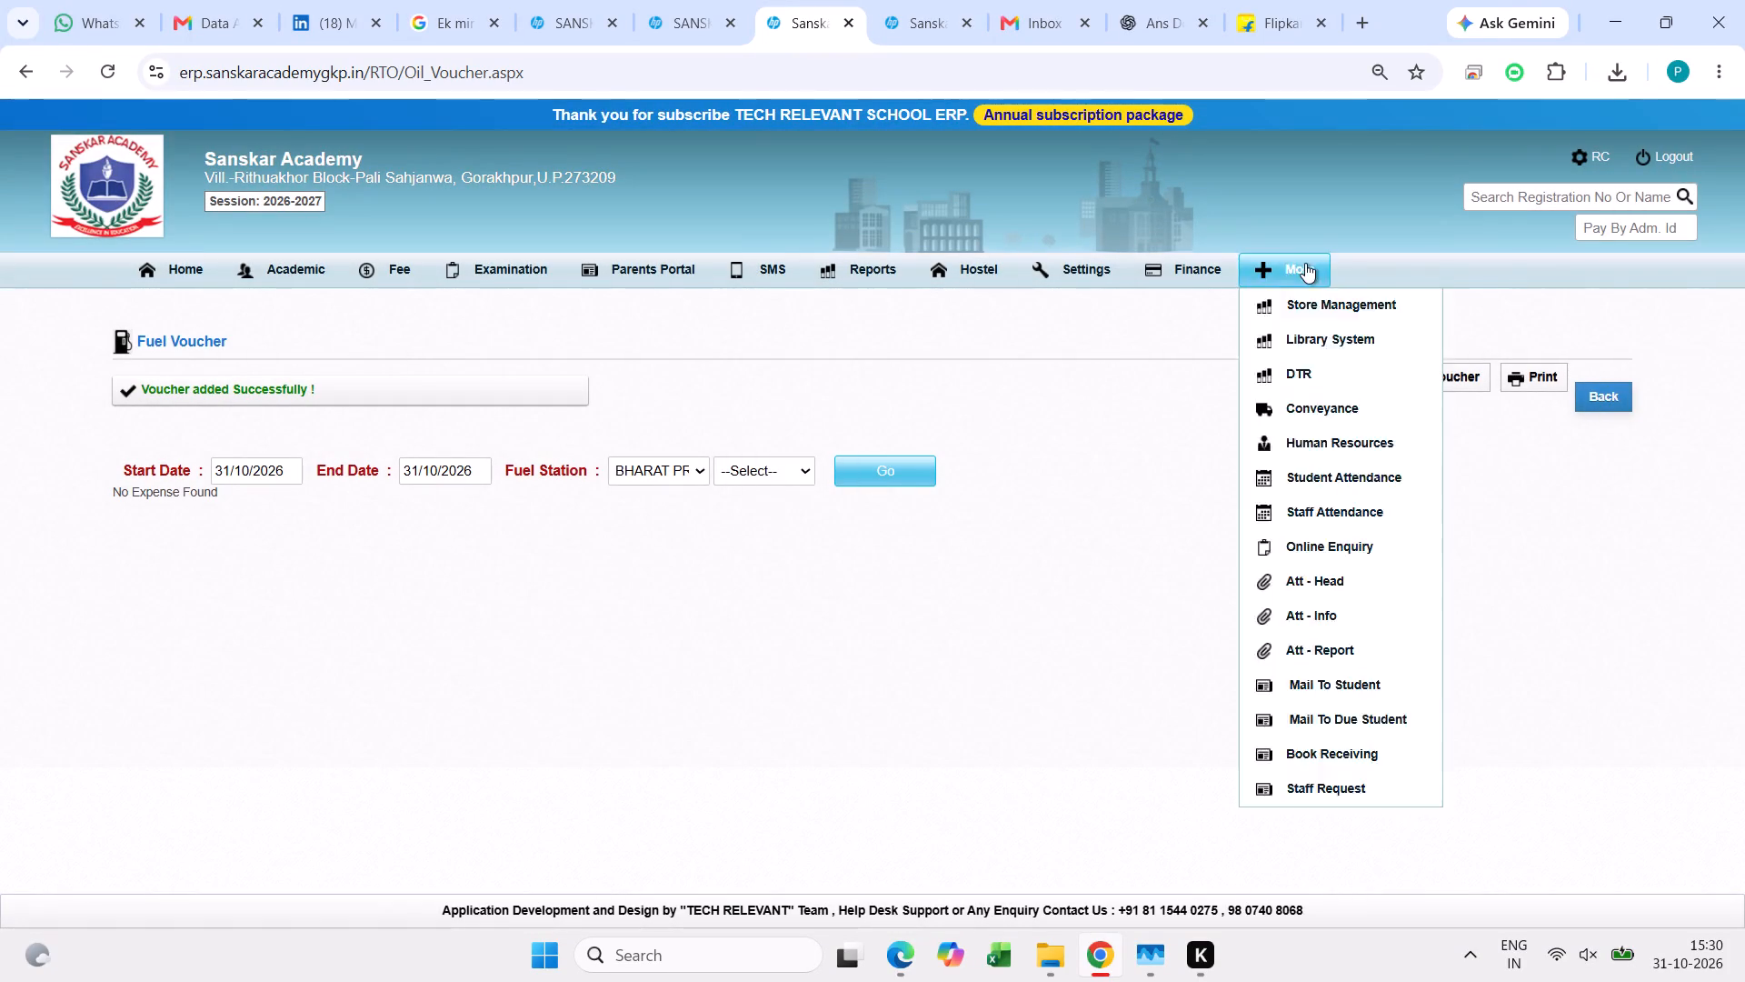
Start a new Sanskar Petro Pump fuel voucher for vehicle CNG1 and enter a Live KM of 8525.
left_click(1427, 381)
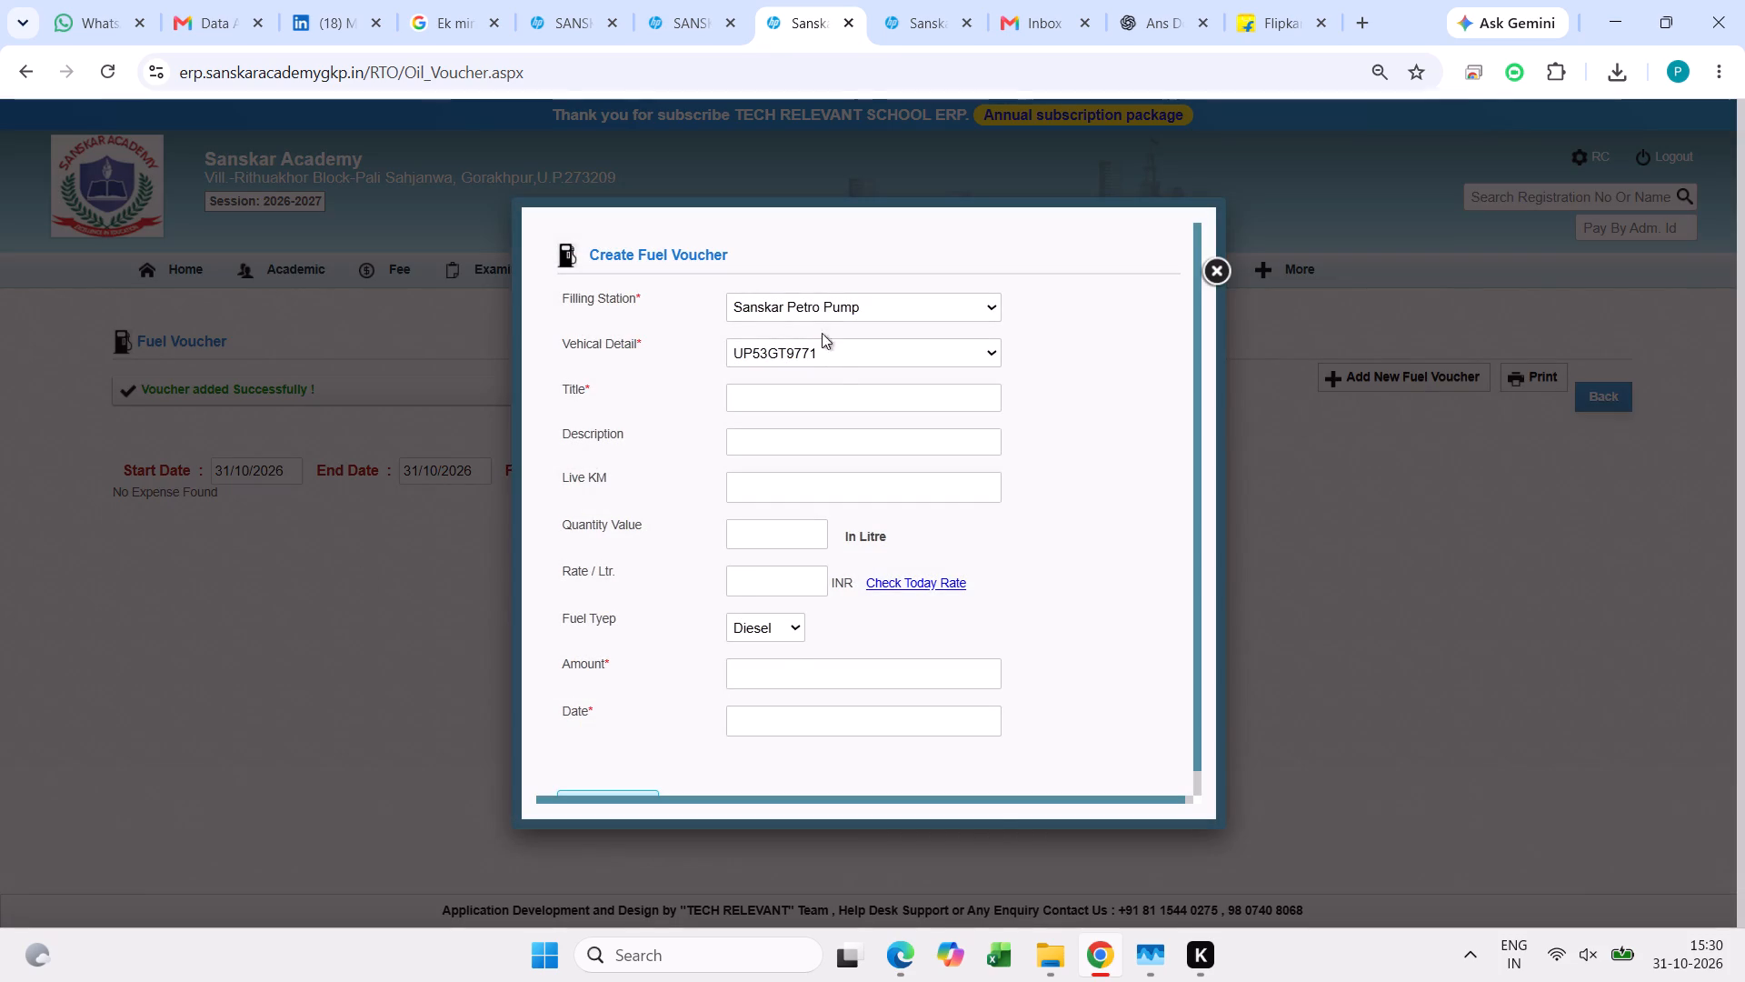
left_click(832, 361)
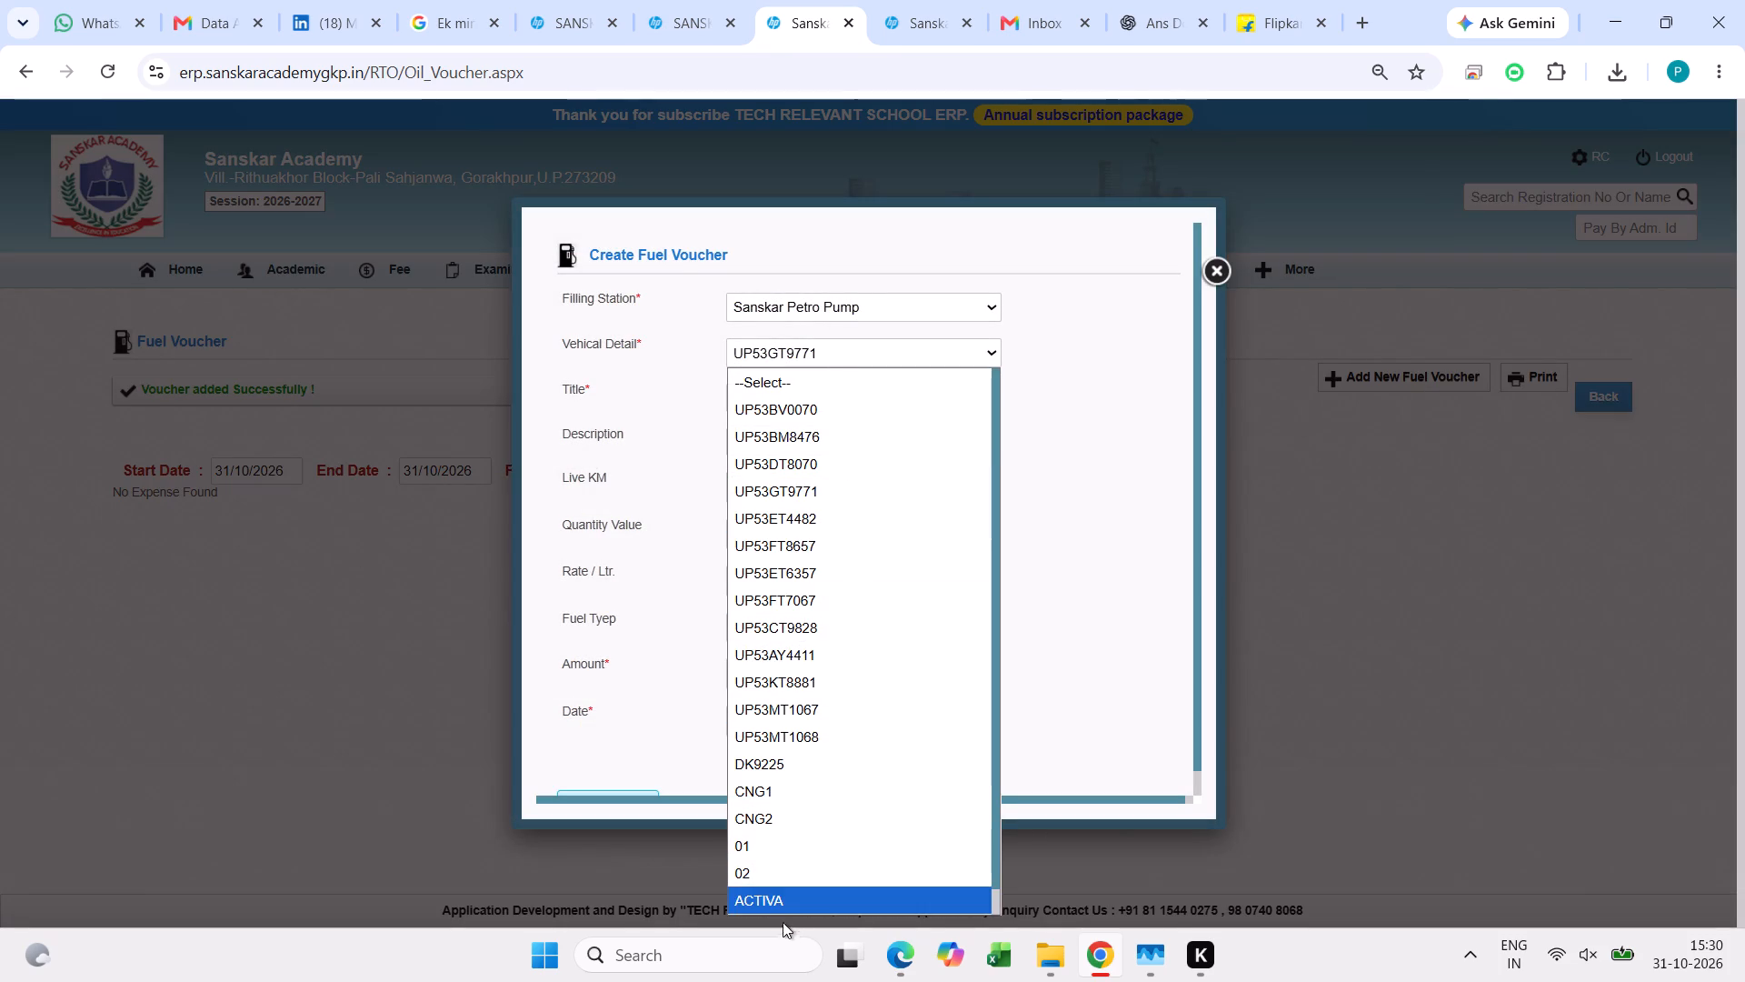
left_click(803, 787)
scroll(882, 455, "down", 1)
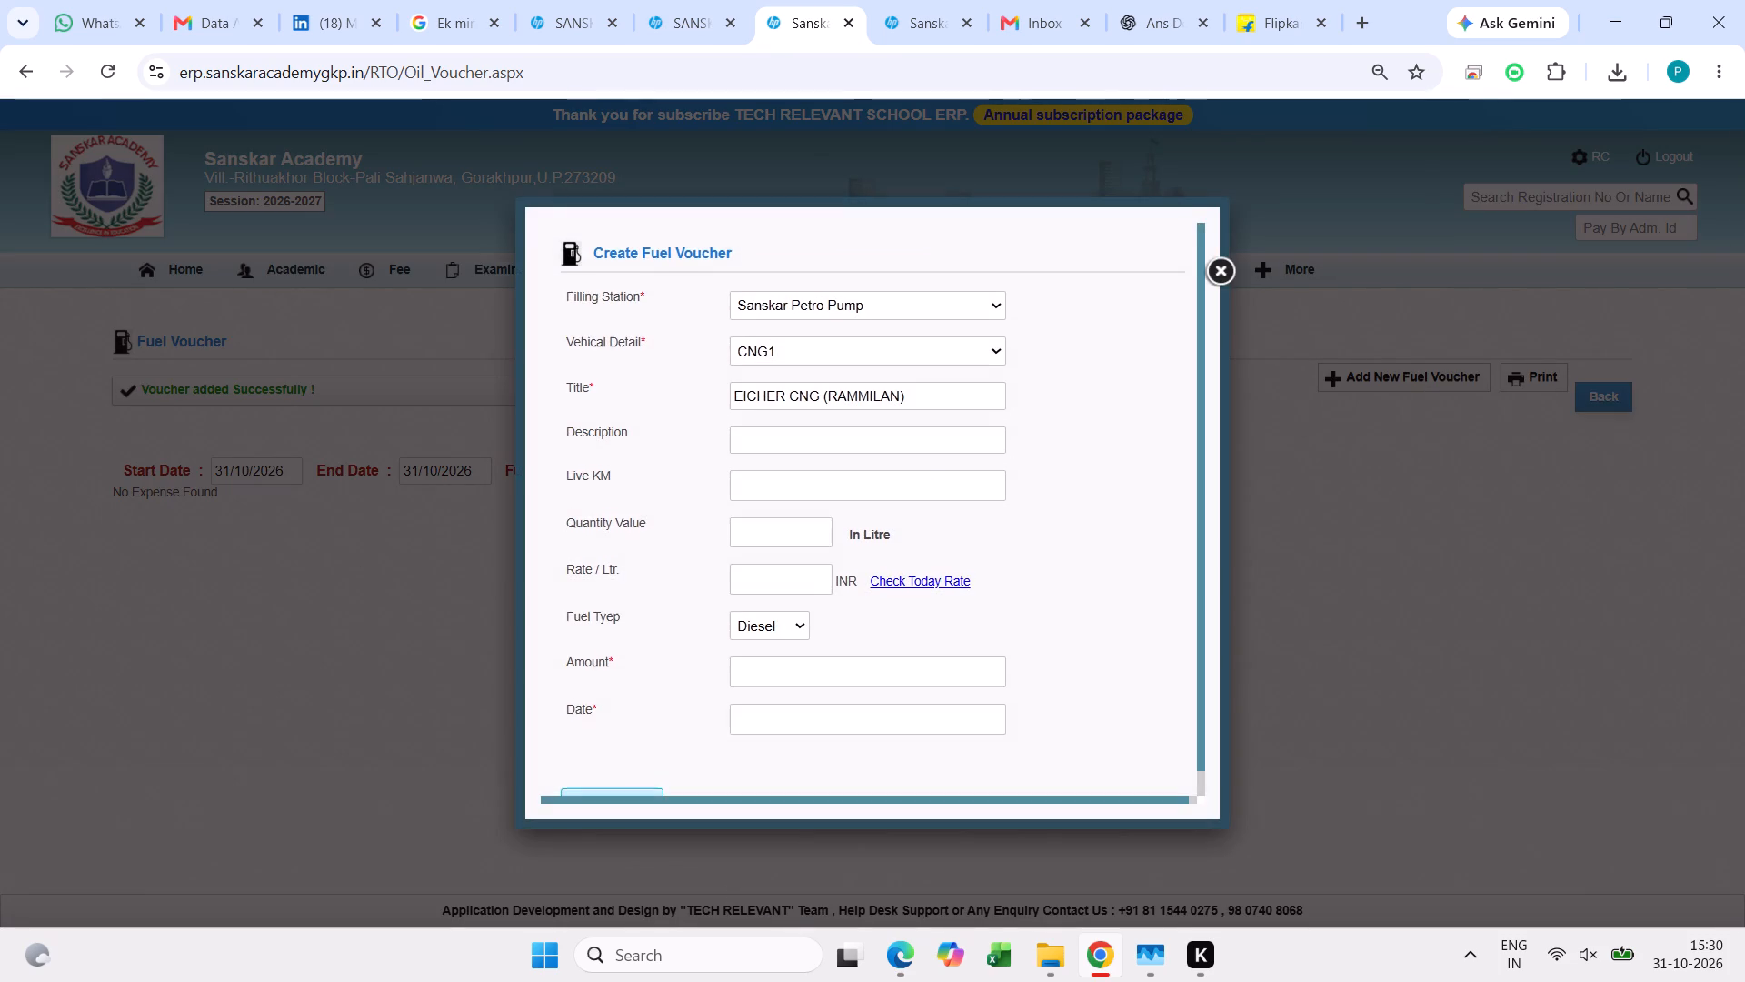
scroll(882, 455, "down", 2)
left_click(754, 455)
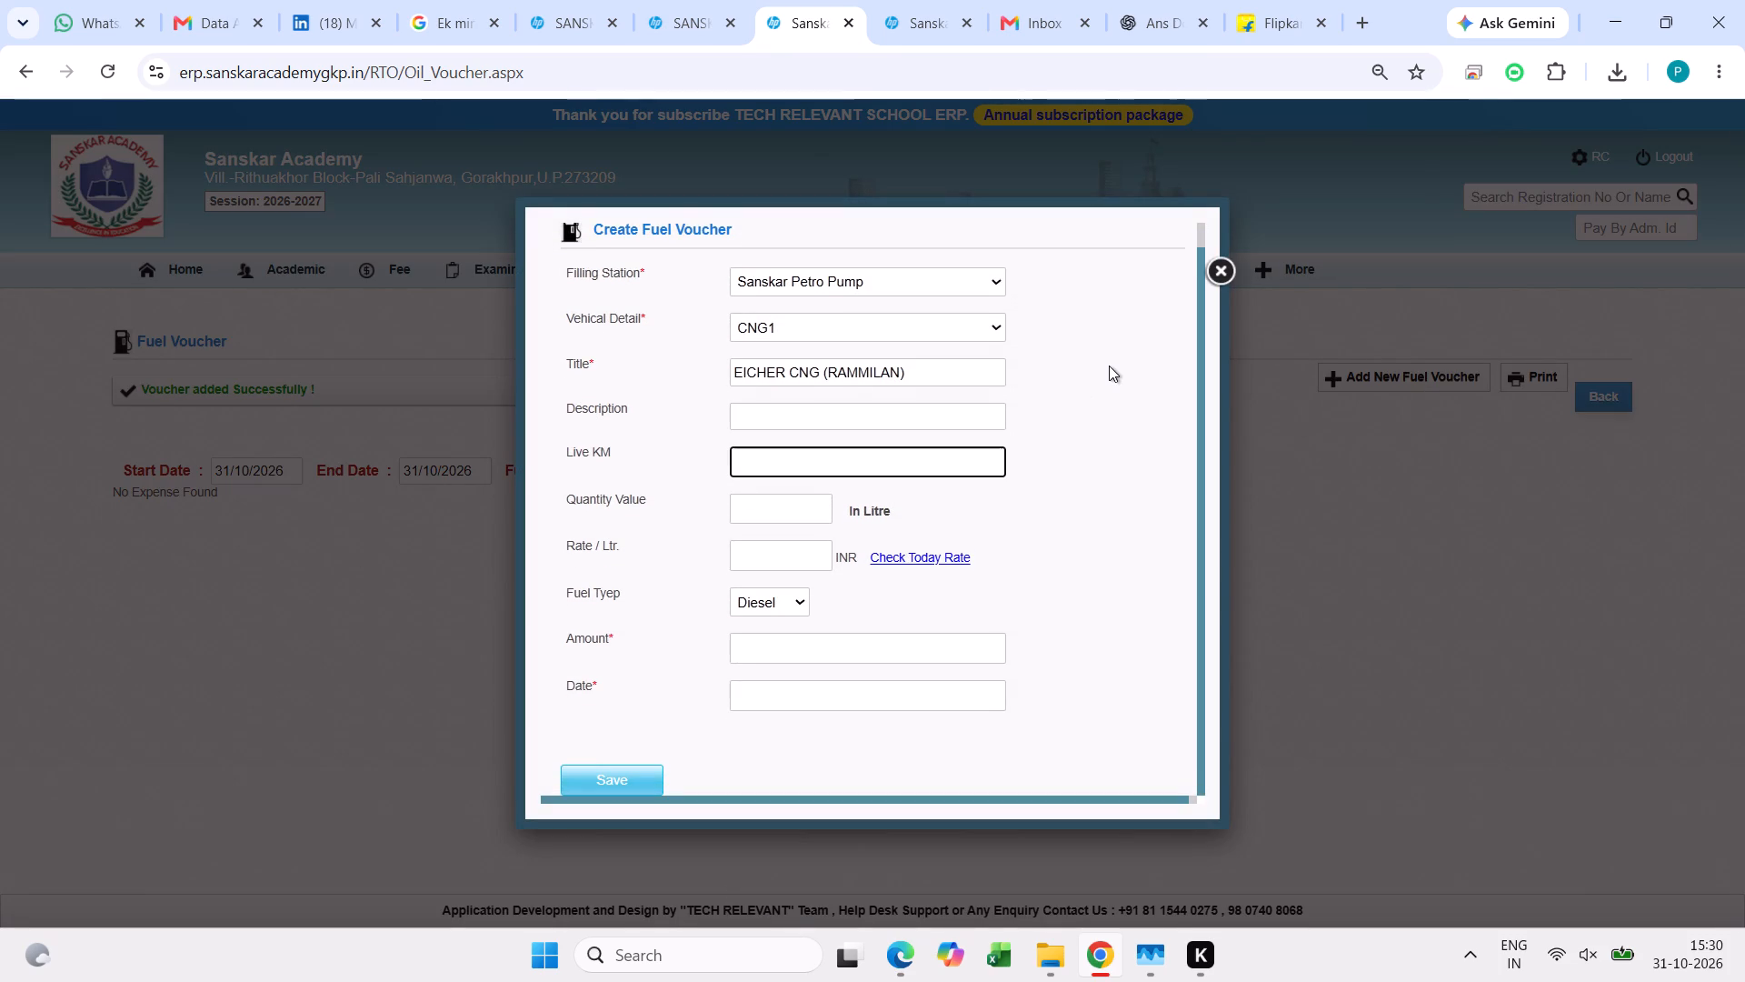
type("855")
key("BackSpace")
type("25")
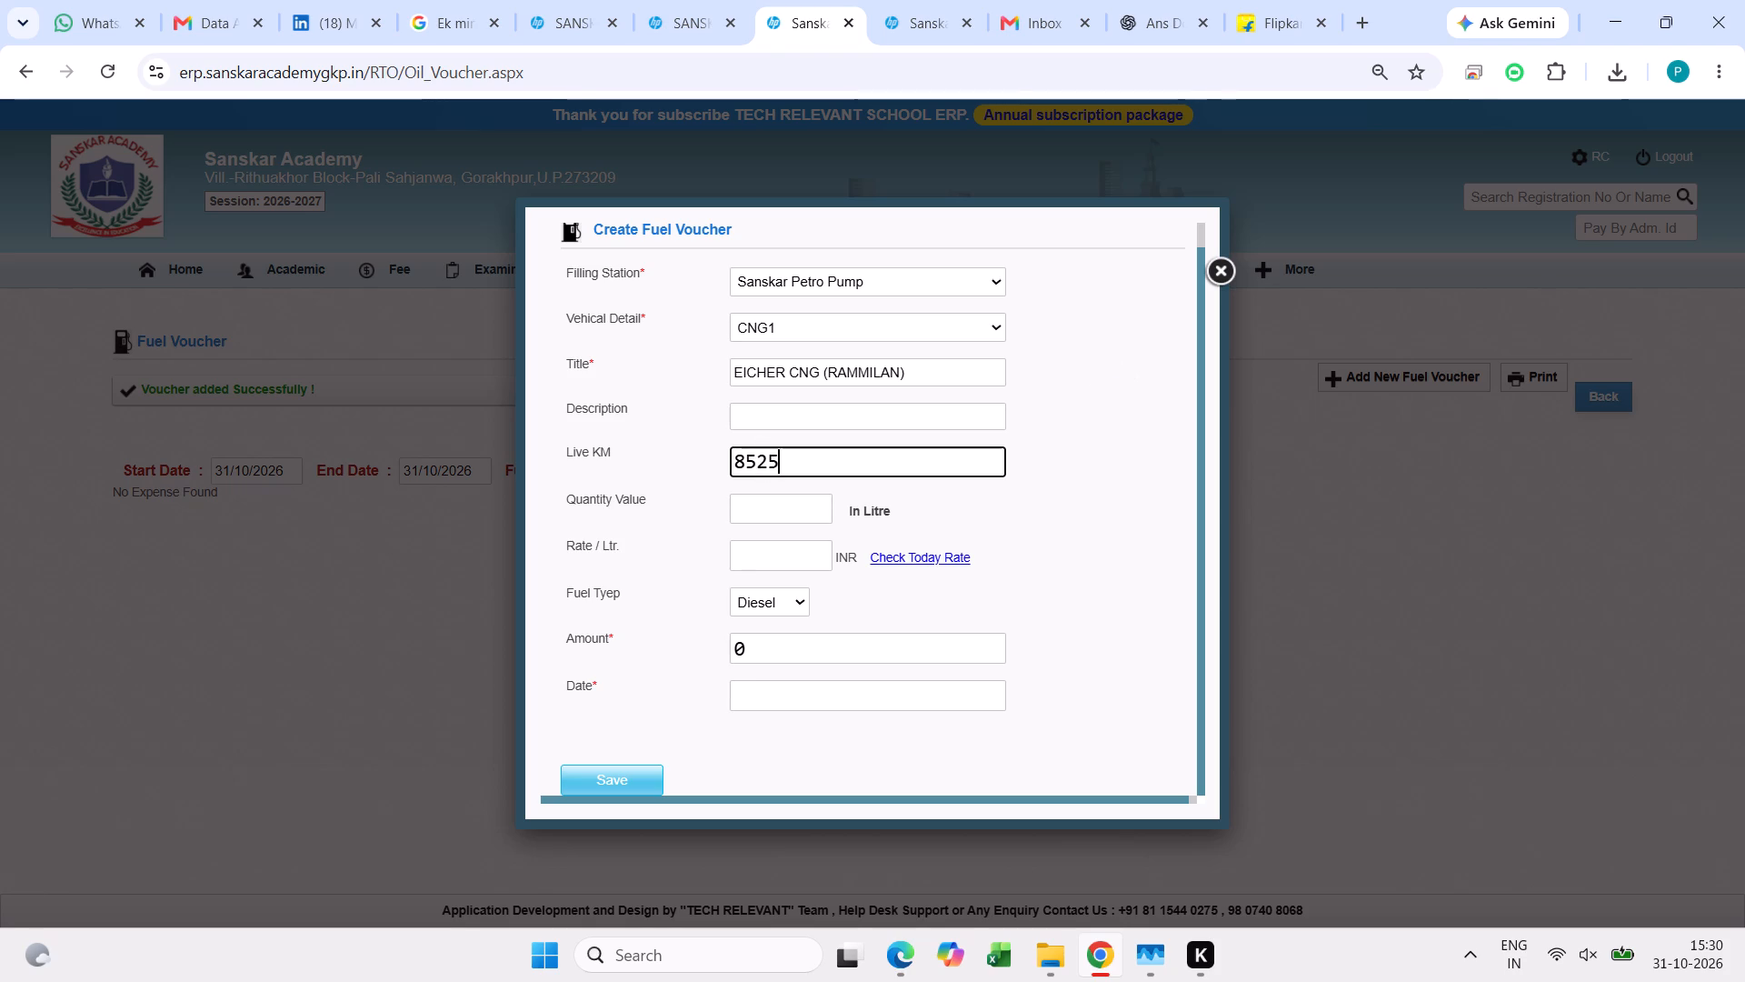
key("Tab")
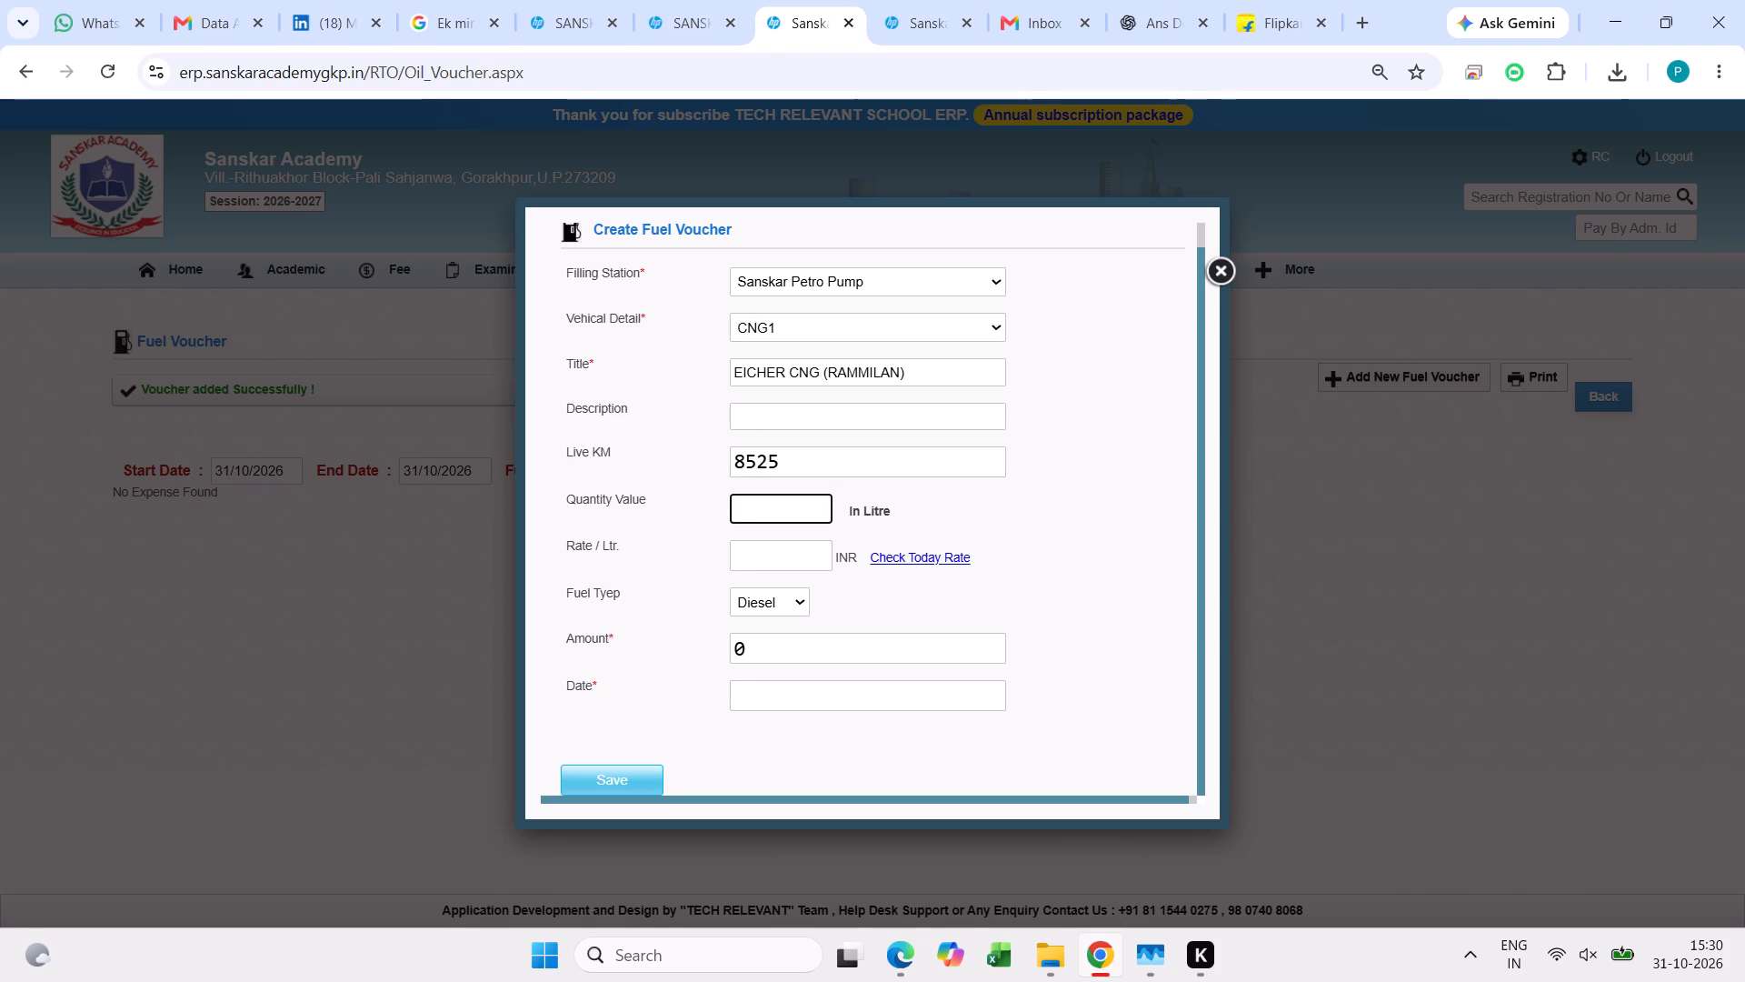
Enter a quantity of 31.97 and a rate of 102 INR for CNG1, and set the fuel type to CNG.
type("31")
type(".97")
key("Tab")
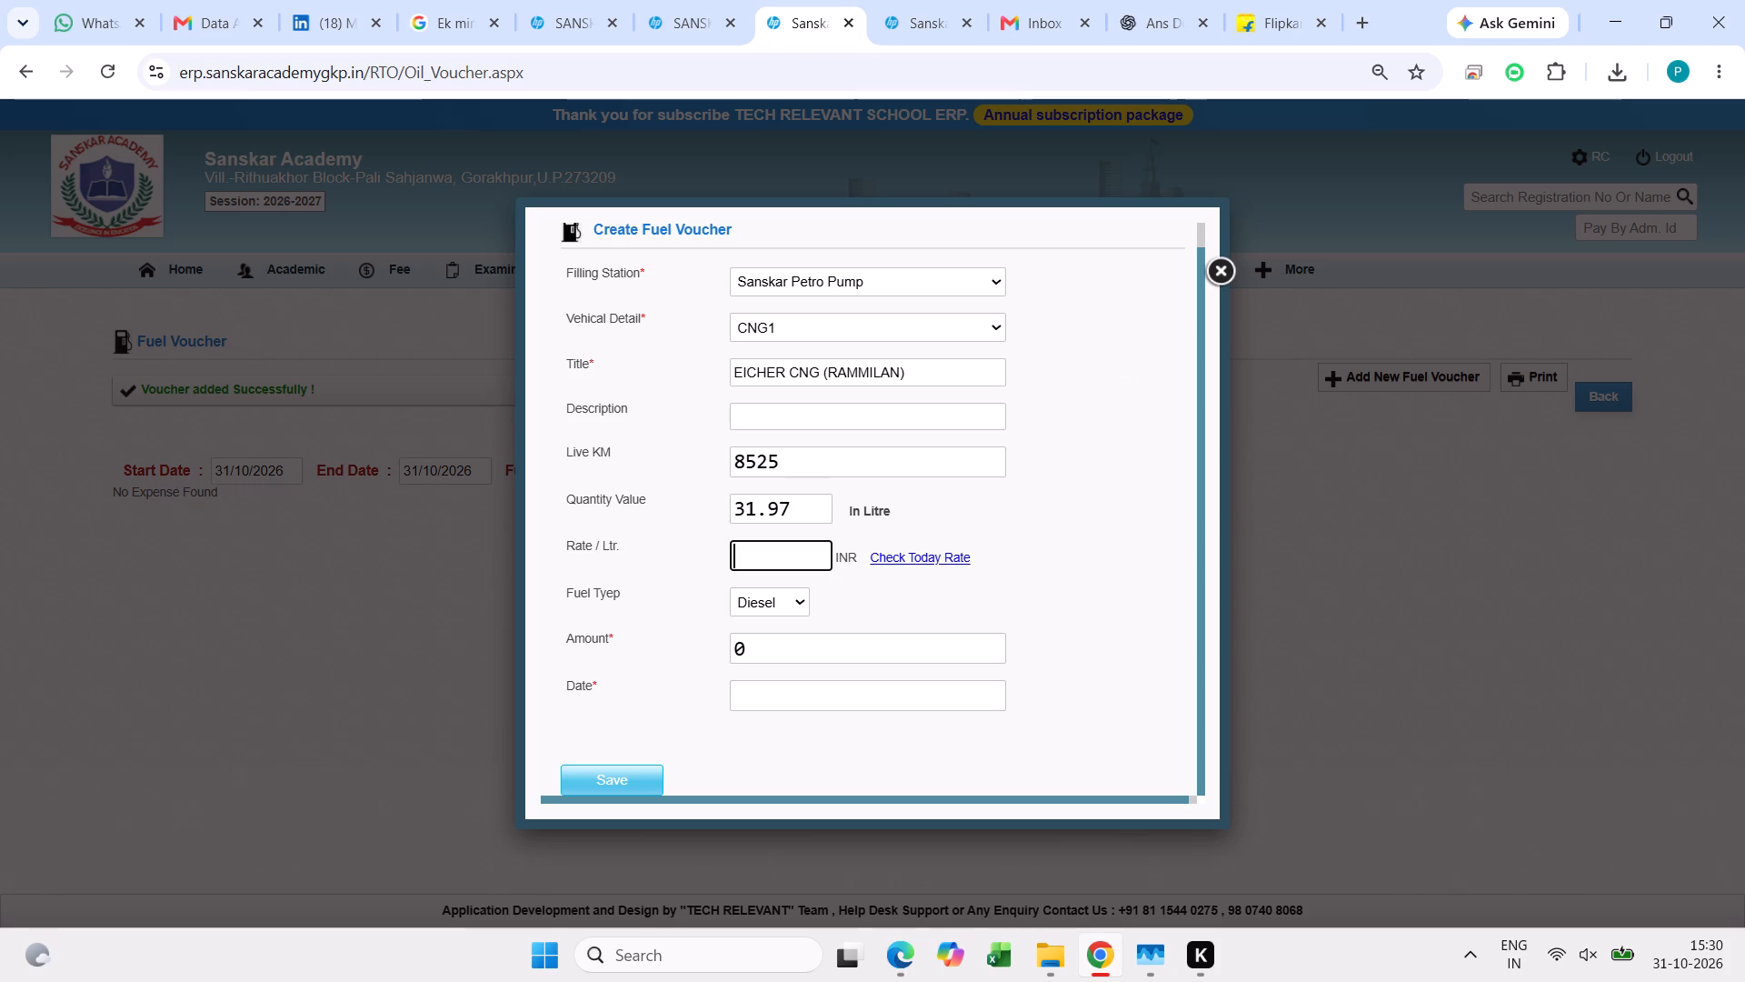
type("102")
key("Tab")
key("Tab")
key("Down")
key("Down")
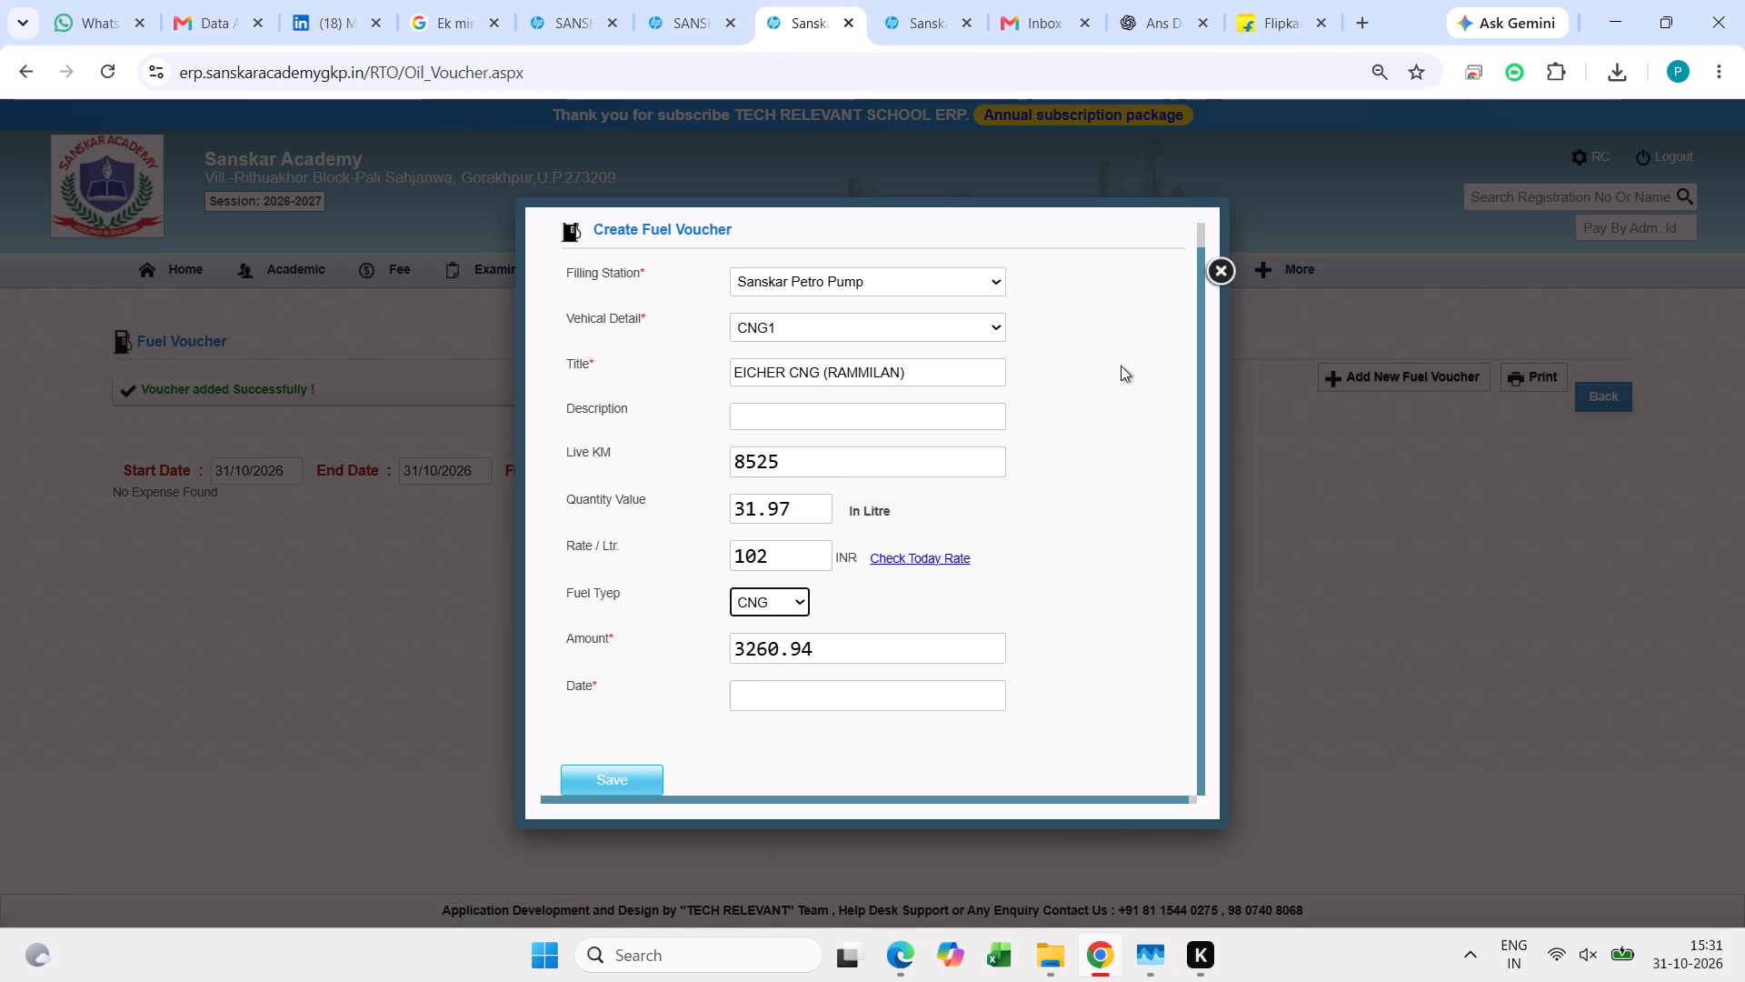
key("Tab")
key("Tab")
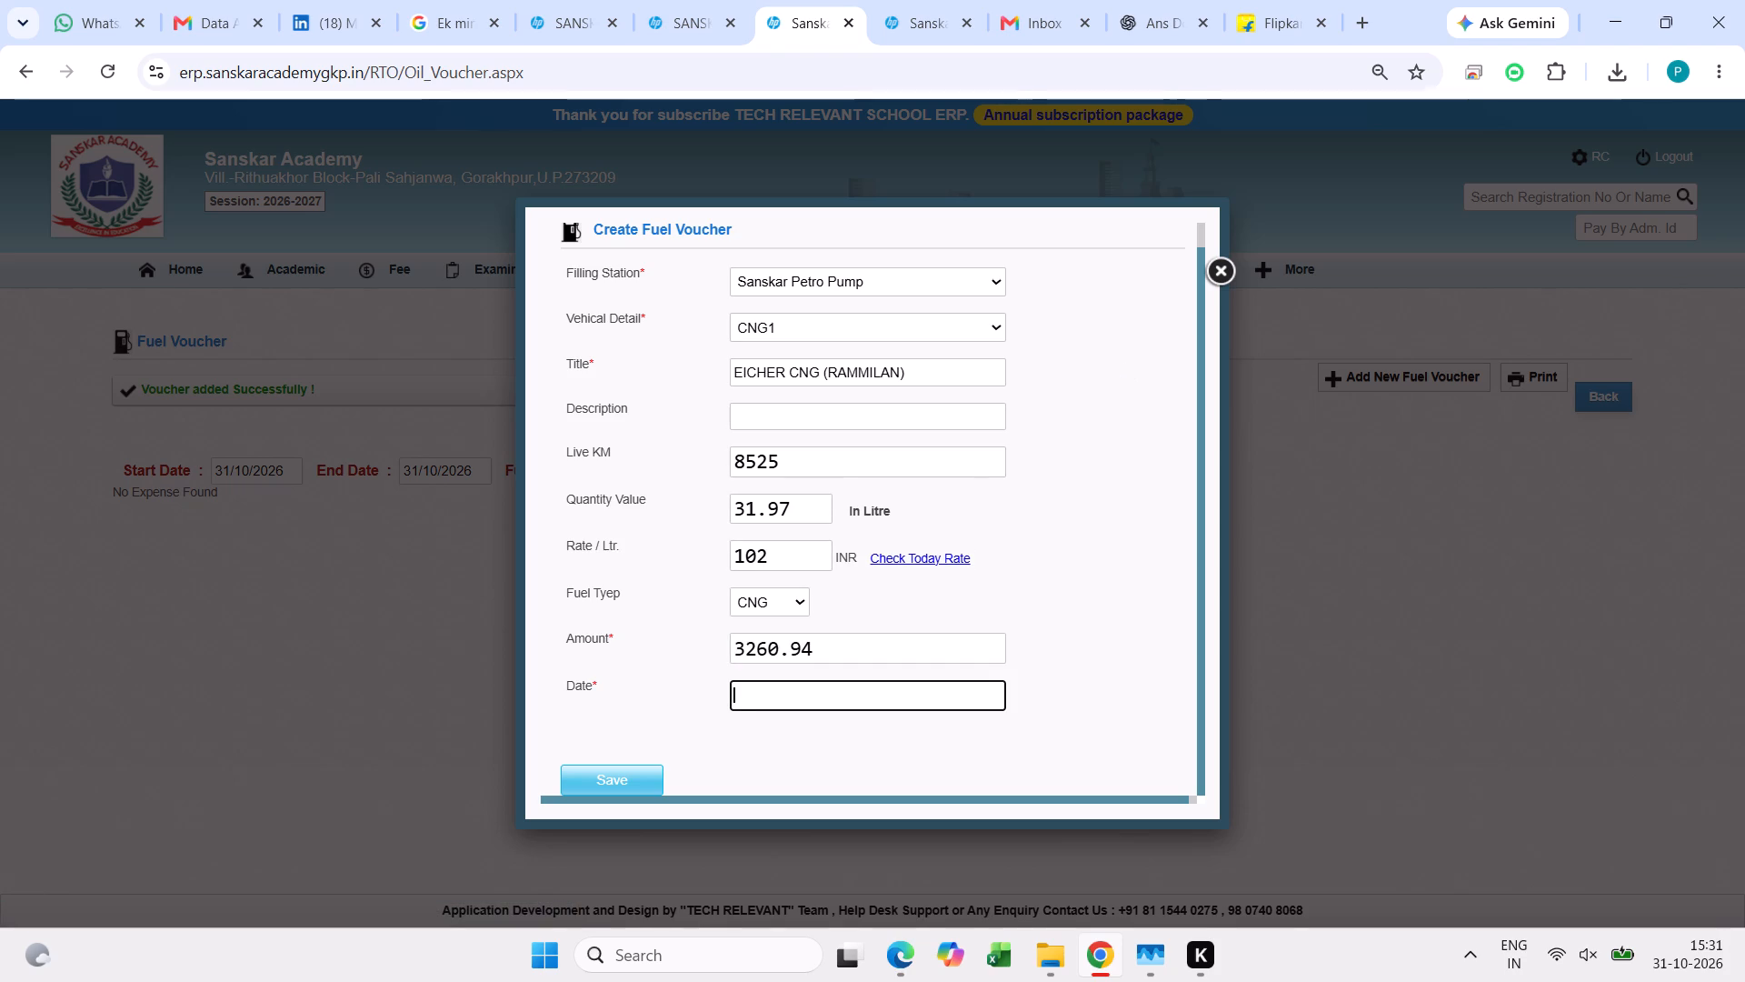
Set the voucher date to 23/10/2026 and save the CNG1 fuel voucher.
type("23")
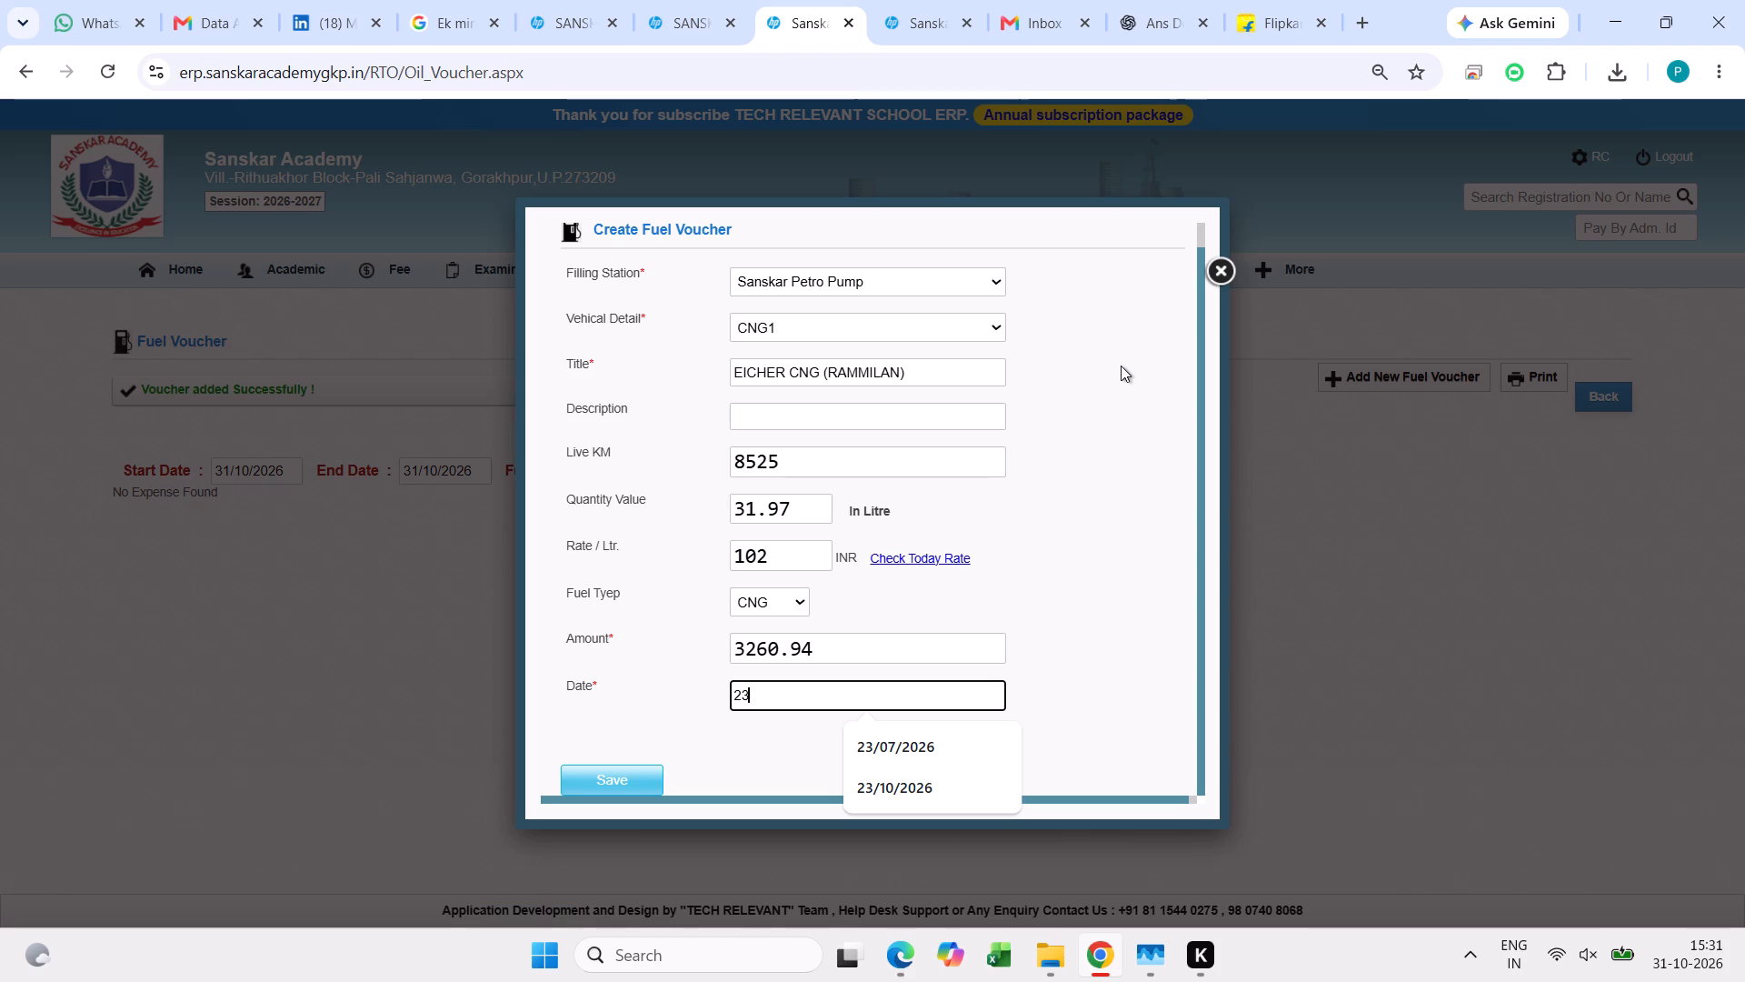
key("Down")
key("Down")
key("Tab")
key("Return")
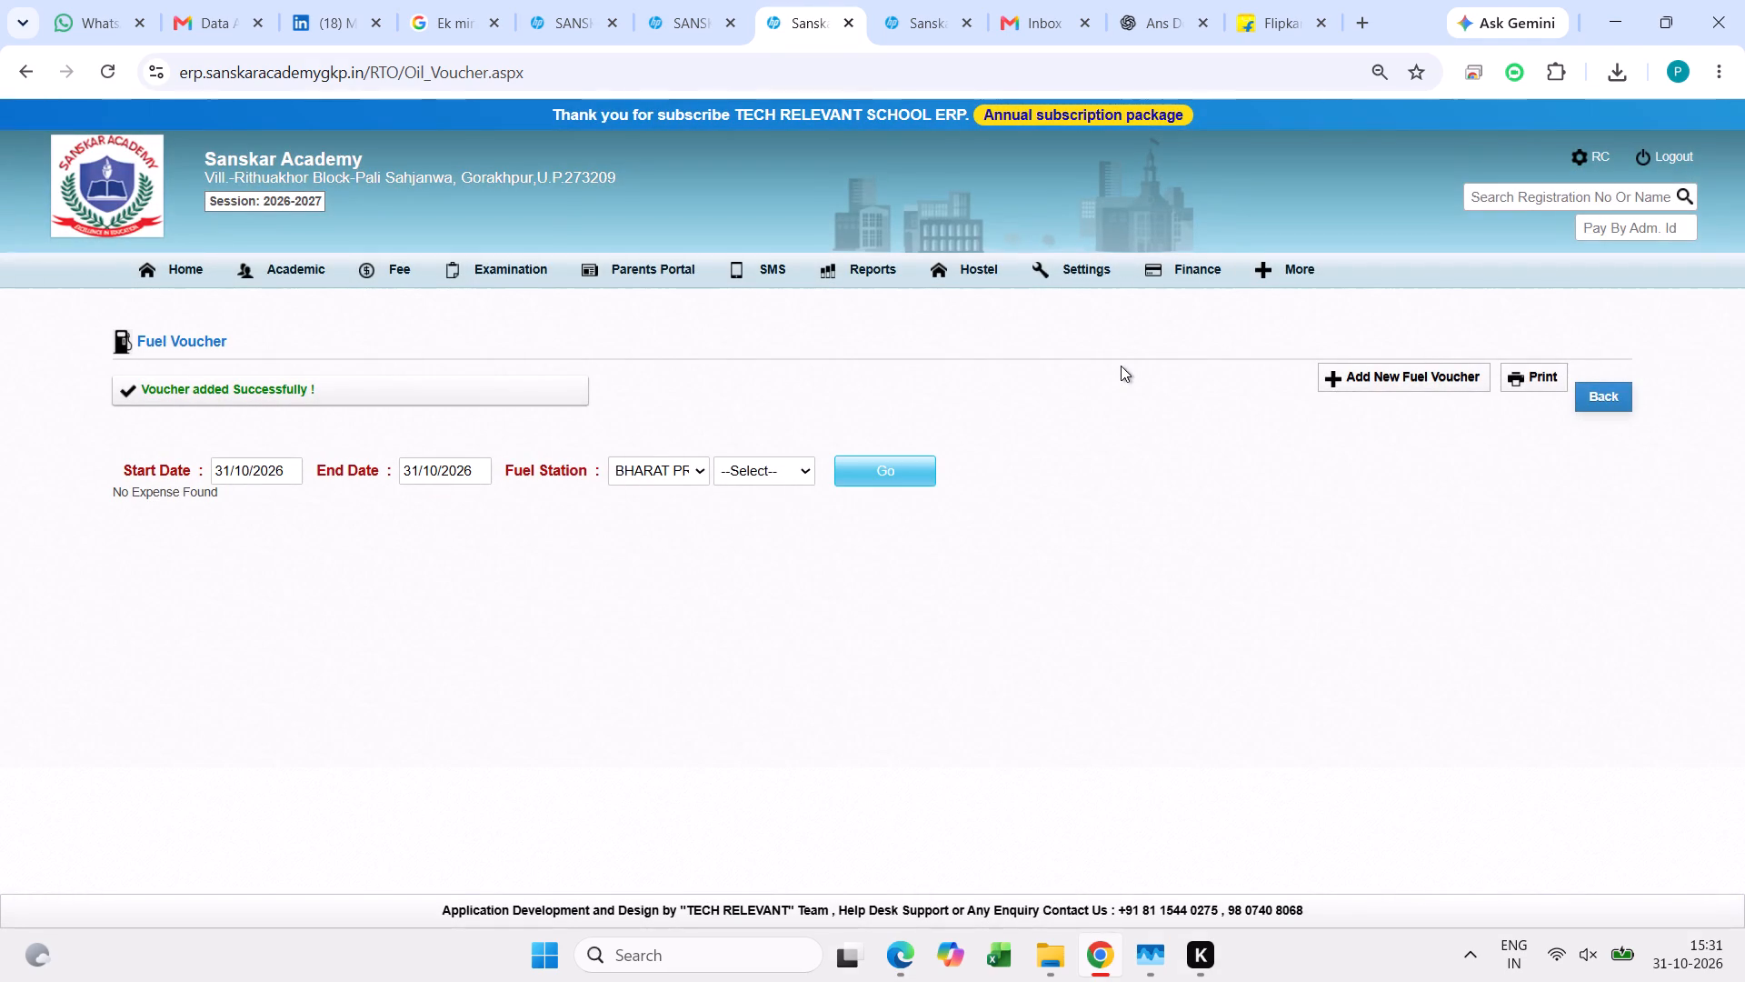
left_click(1404, 396)
left_click(1405, 376)
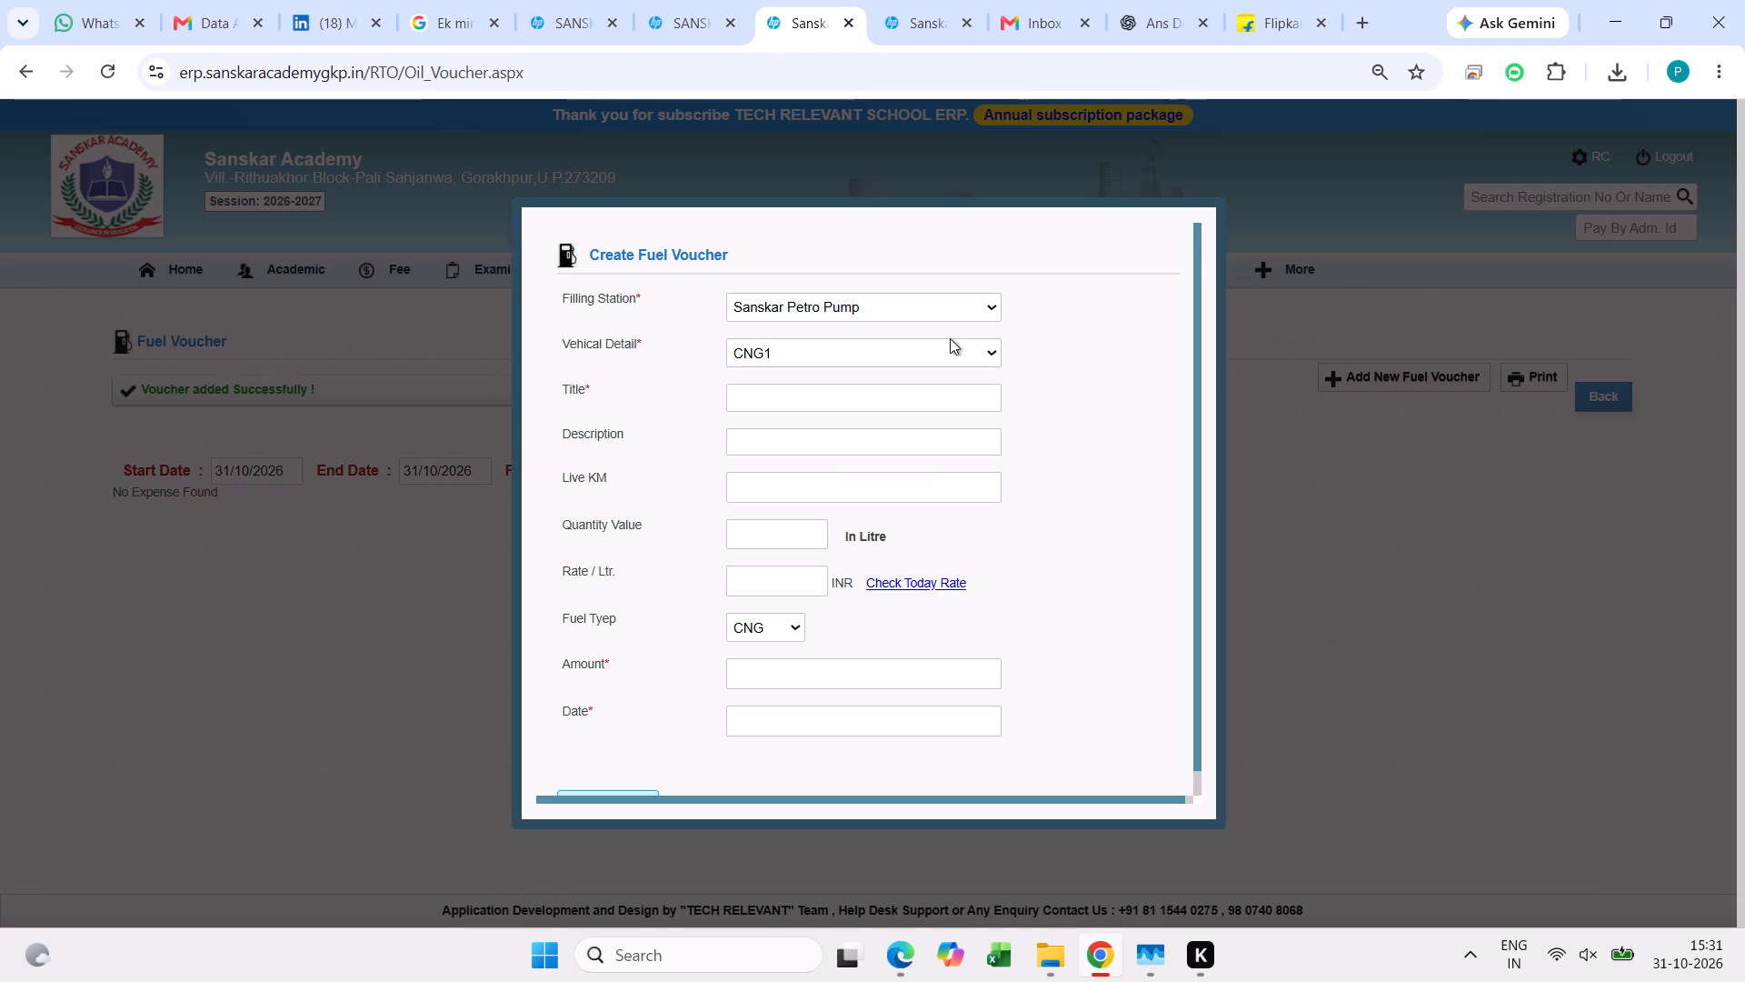
left_click(883, 355)
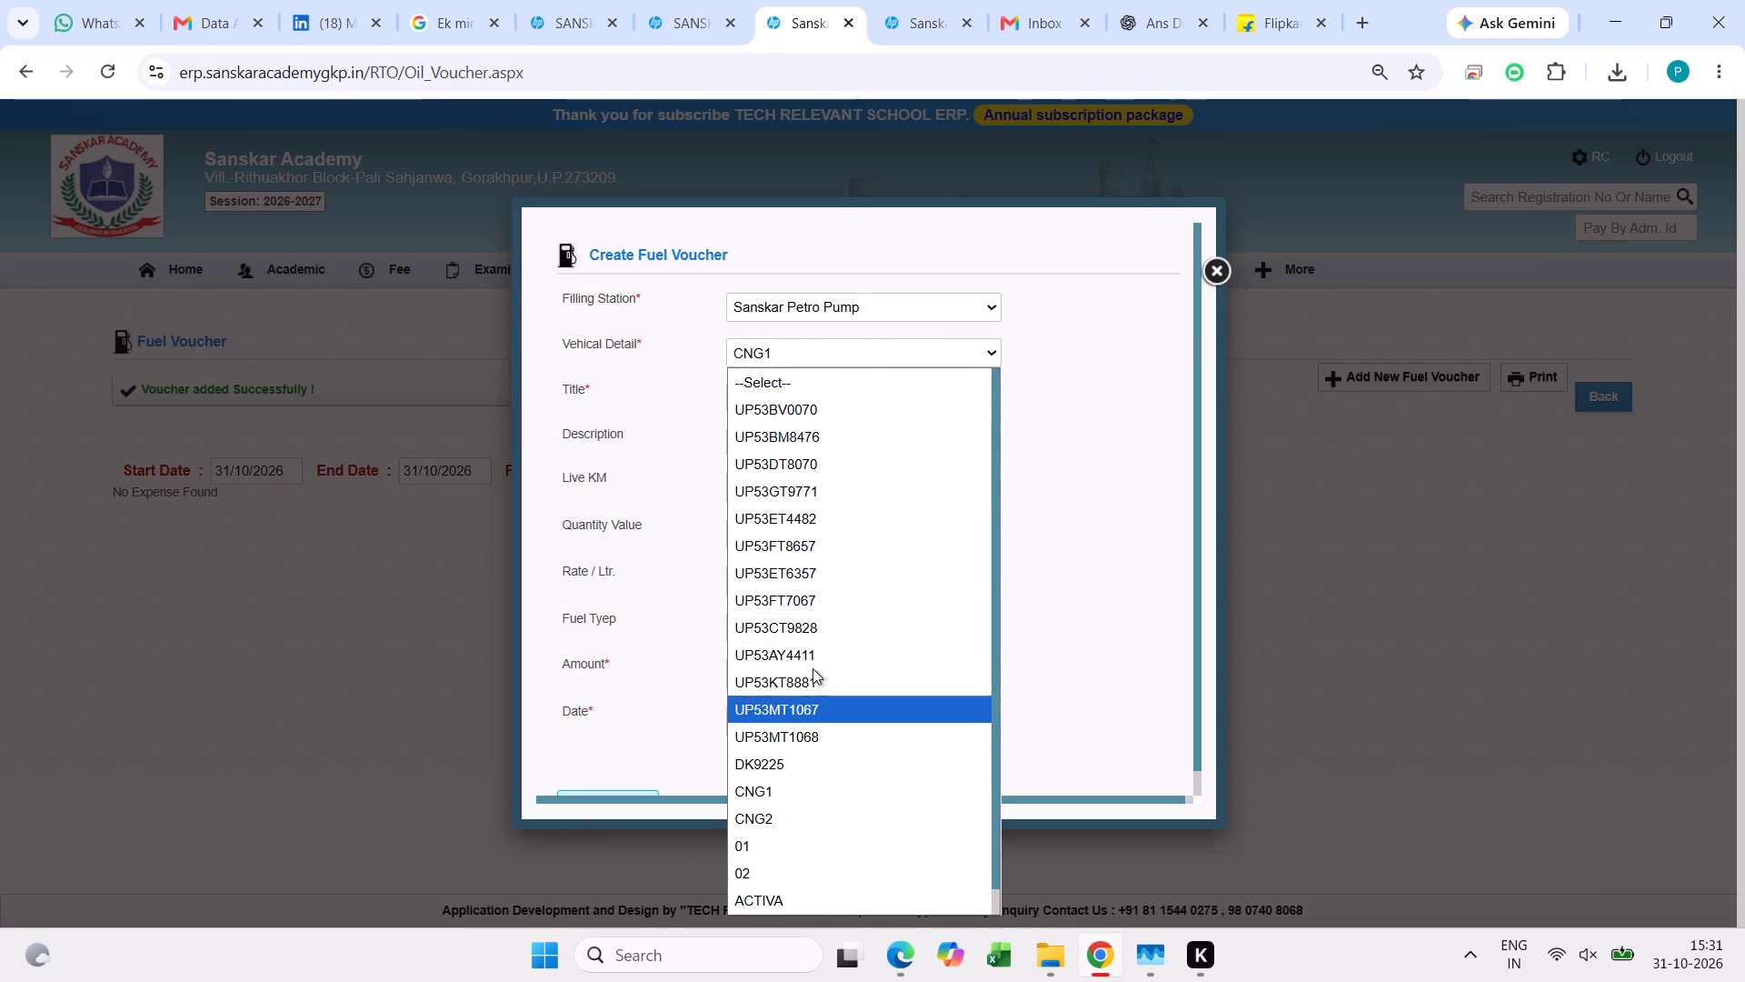
left_click(817, 706)
key("Tab")
key("Tab")
key("Tab")
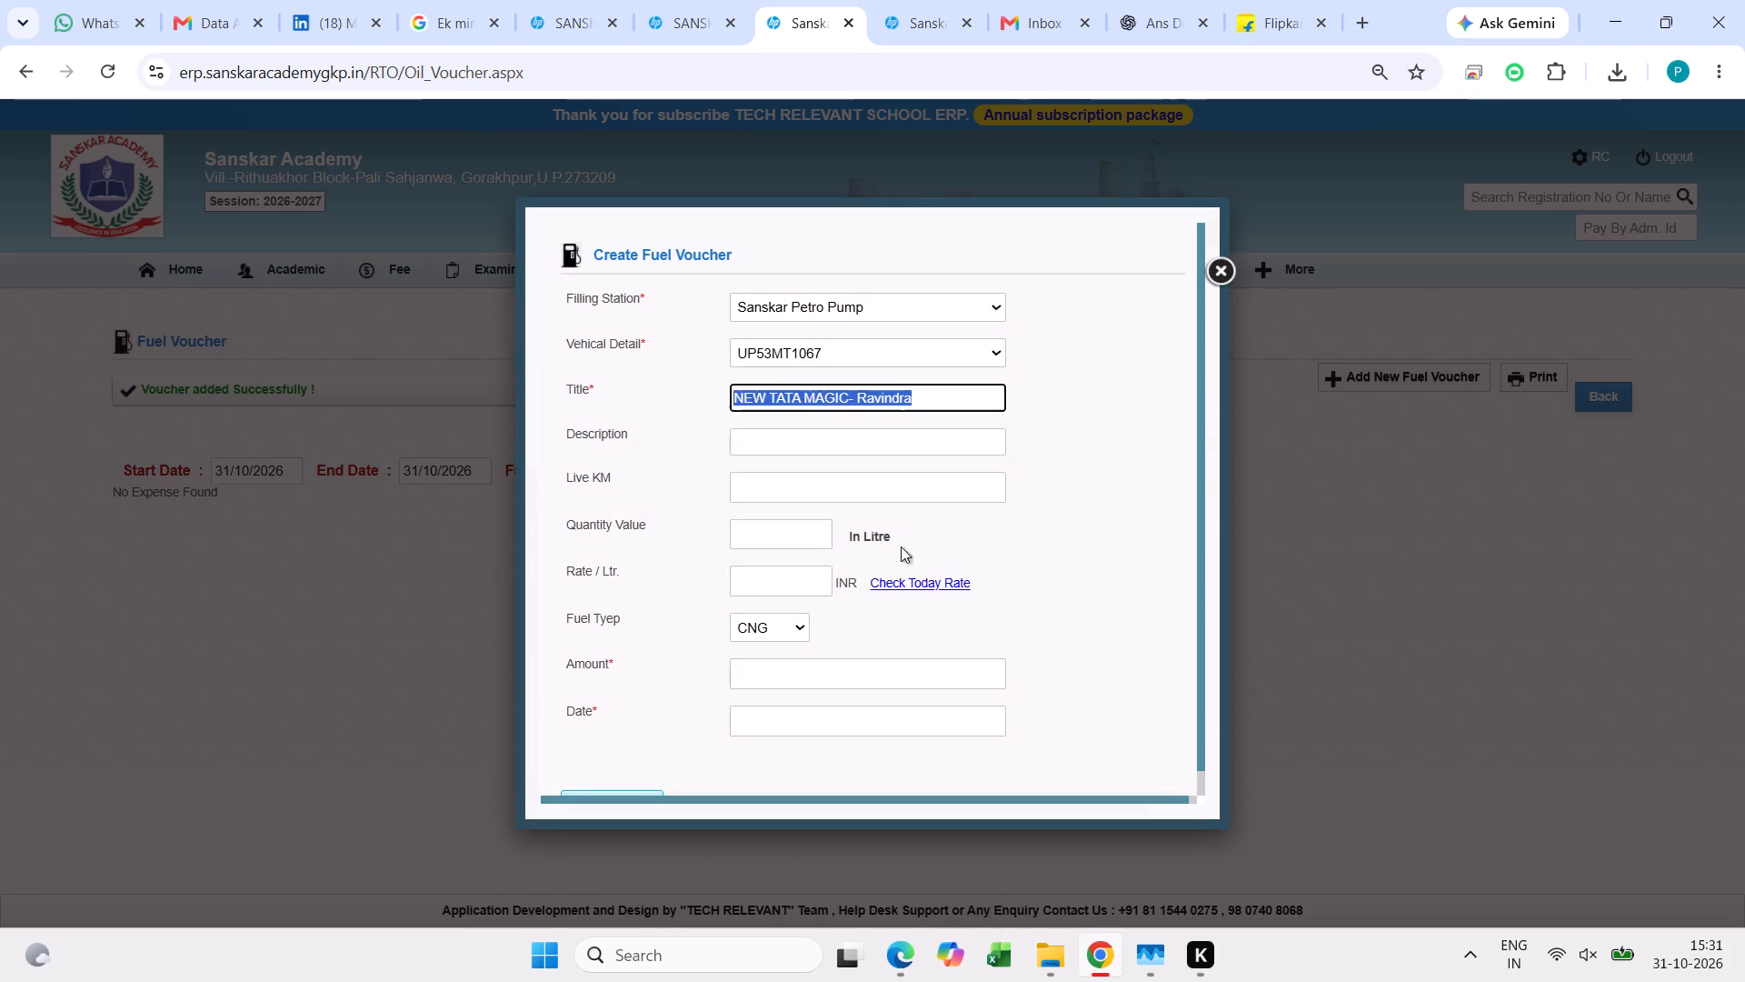
key("Tab")
key("Tab")
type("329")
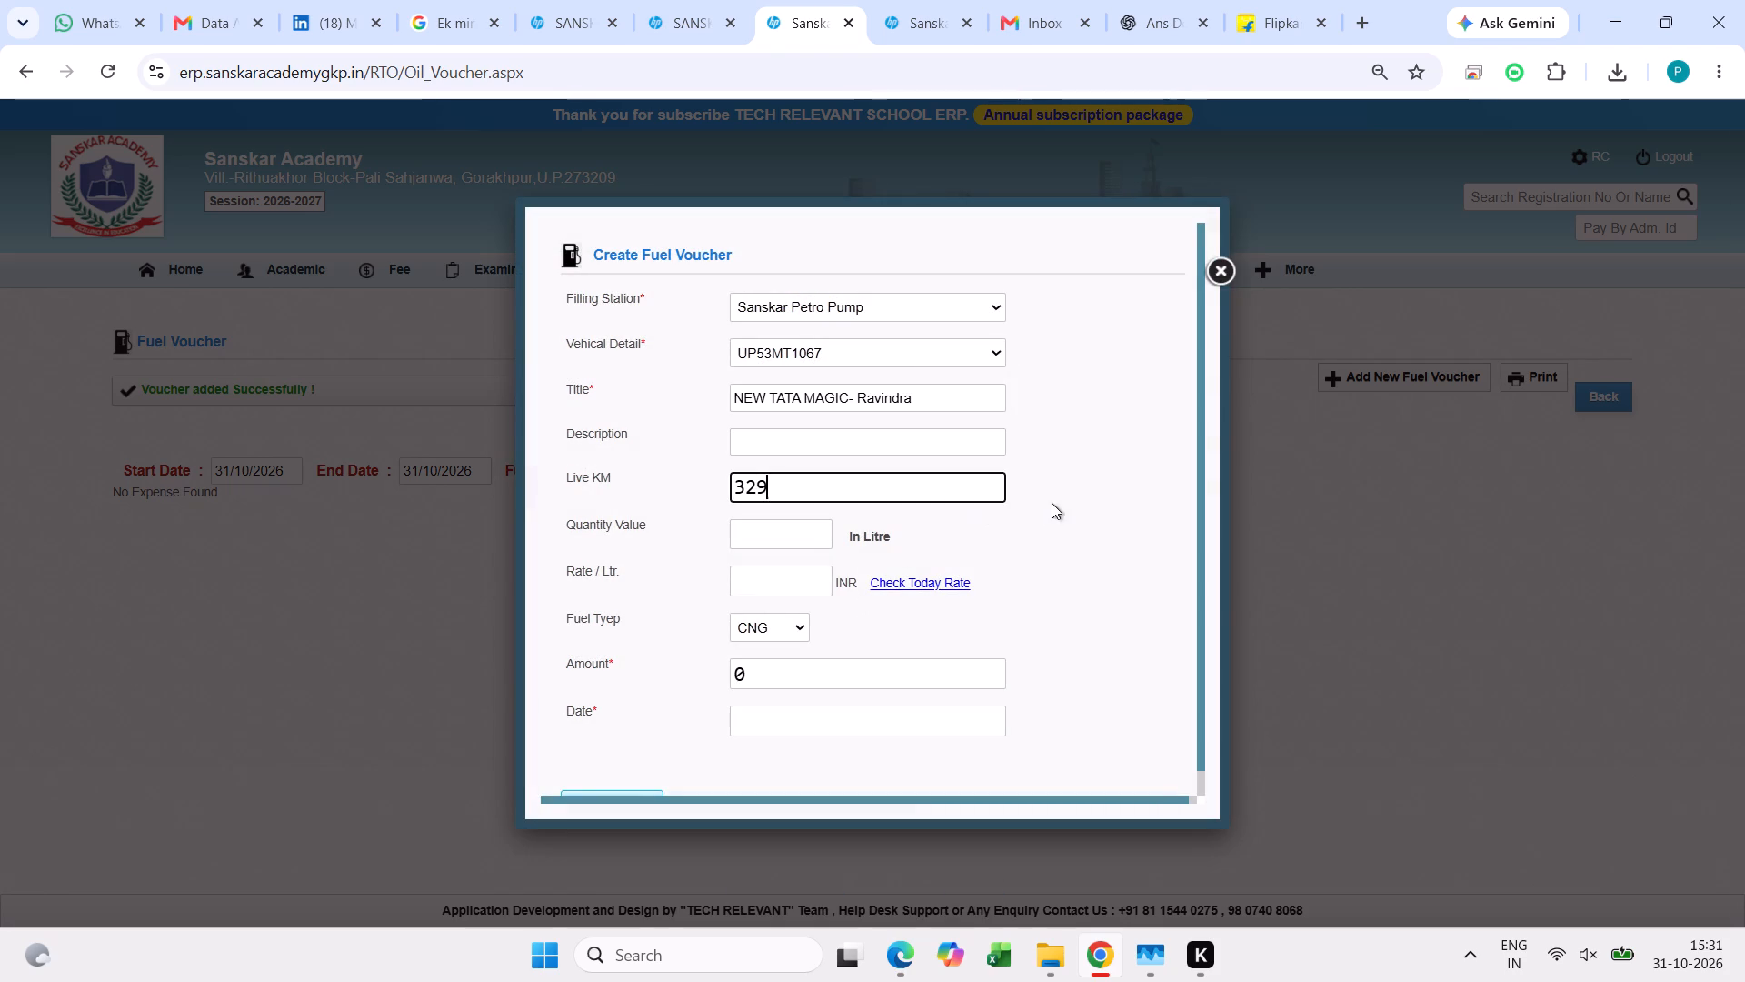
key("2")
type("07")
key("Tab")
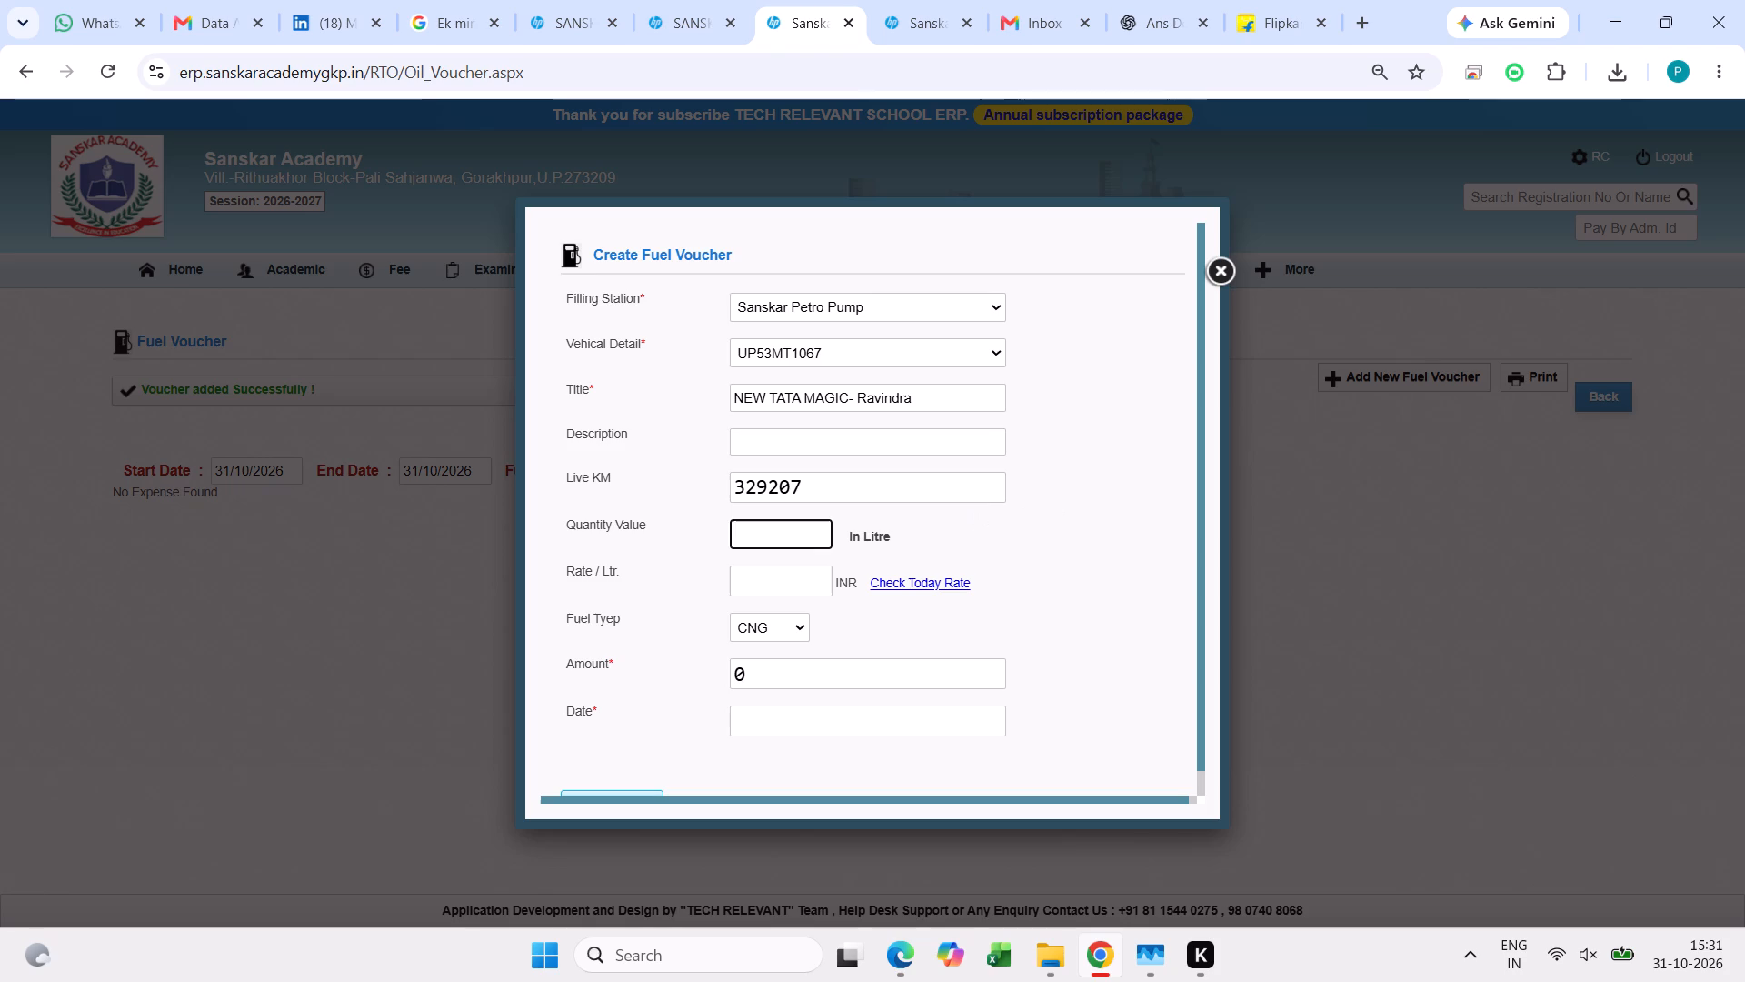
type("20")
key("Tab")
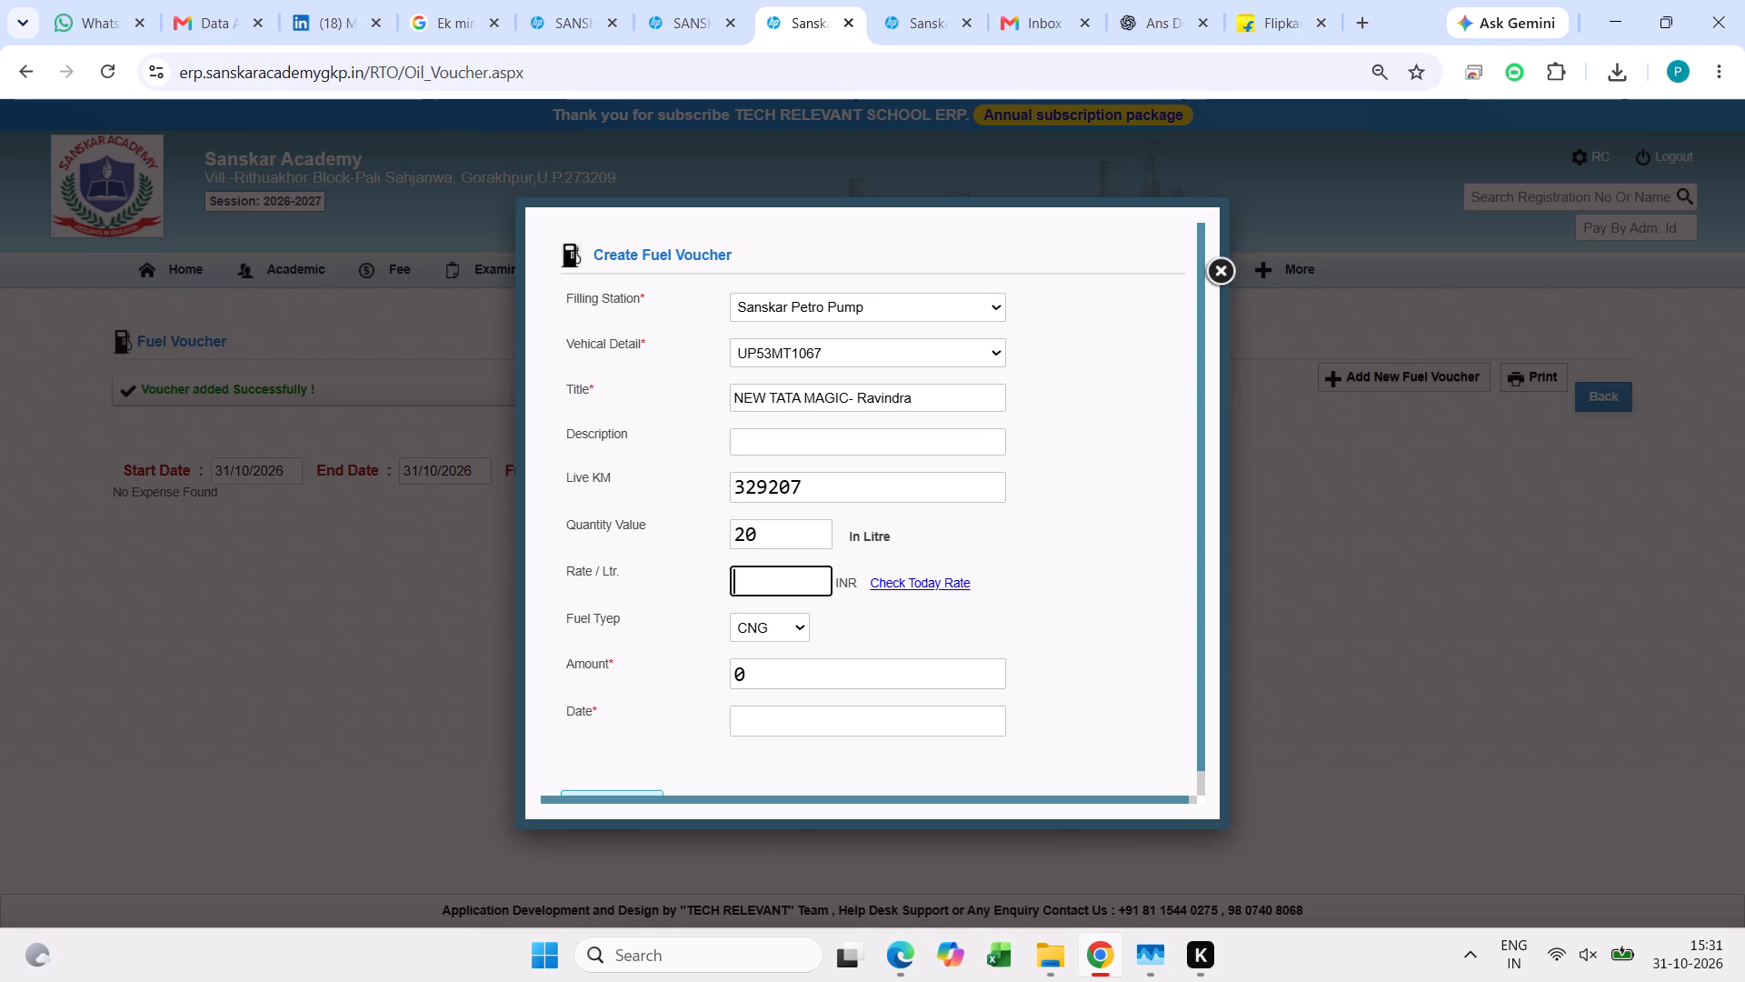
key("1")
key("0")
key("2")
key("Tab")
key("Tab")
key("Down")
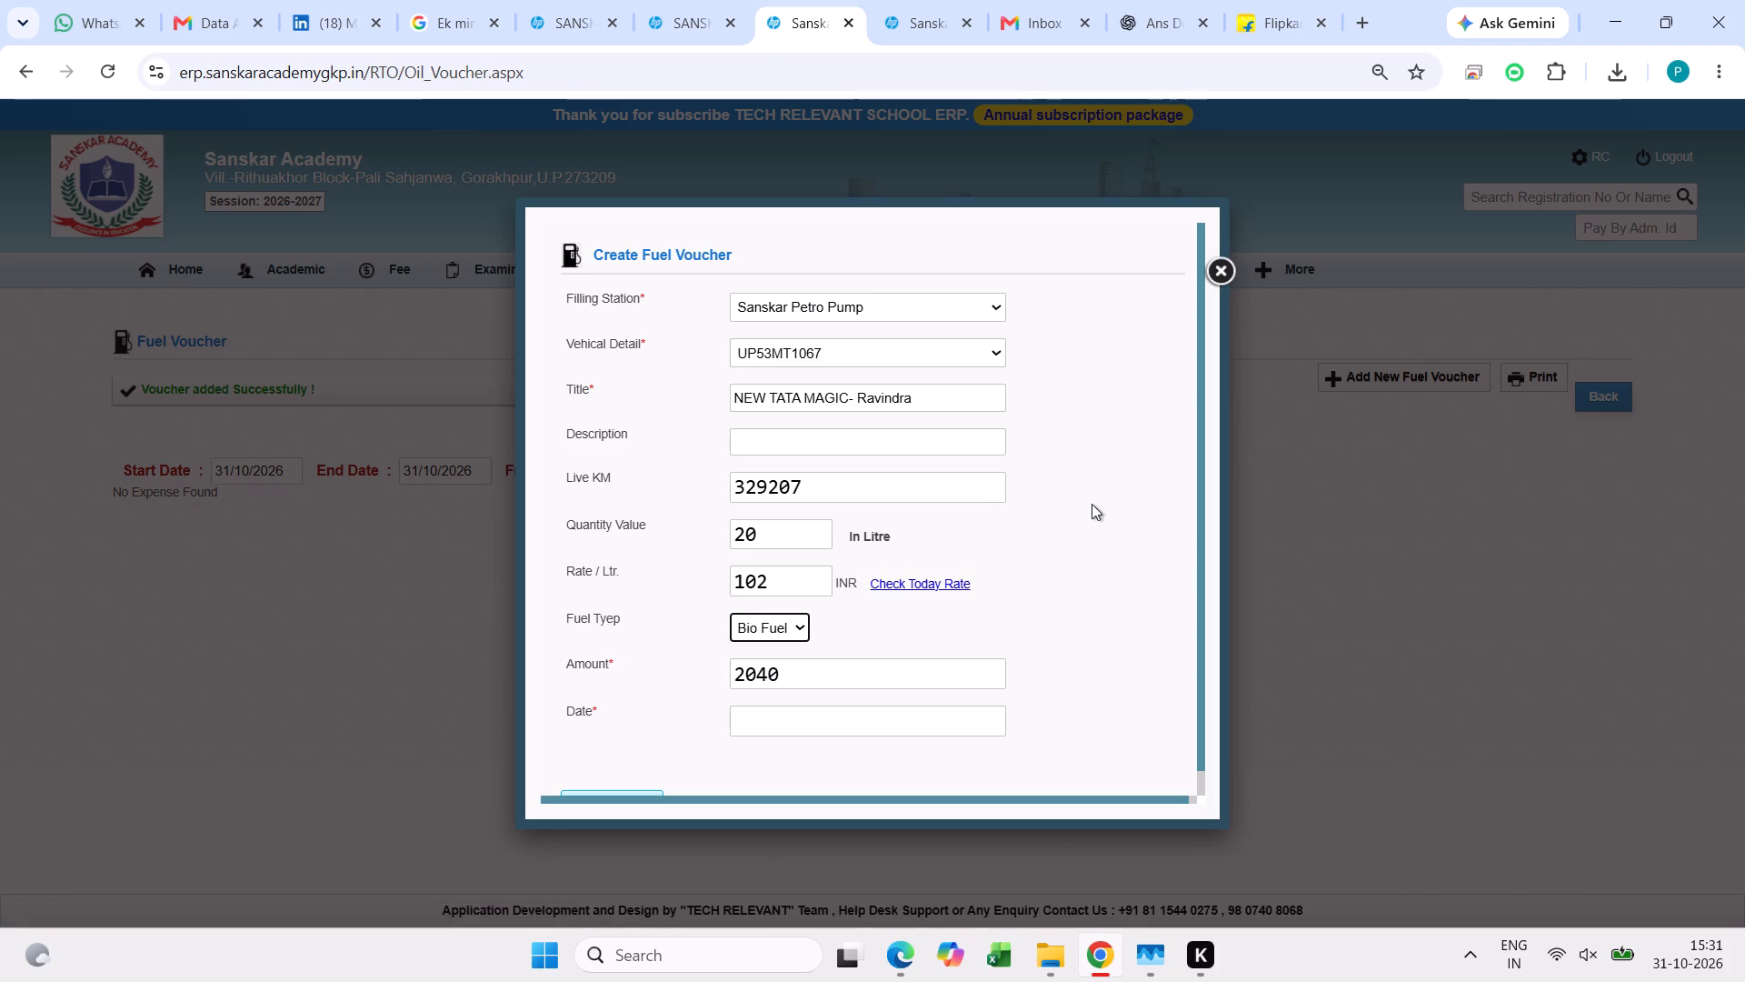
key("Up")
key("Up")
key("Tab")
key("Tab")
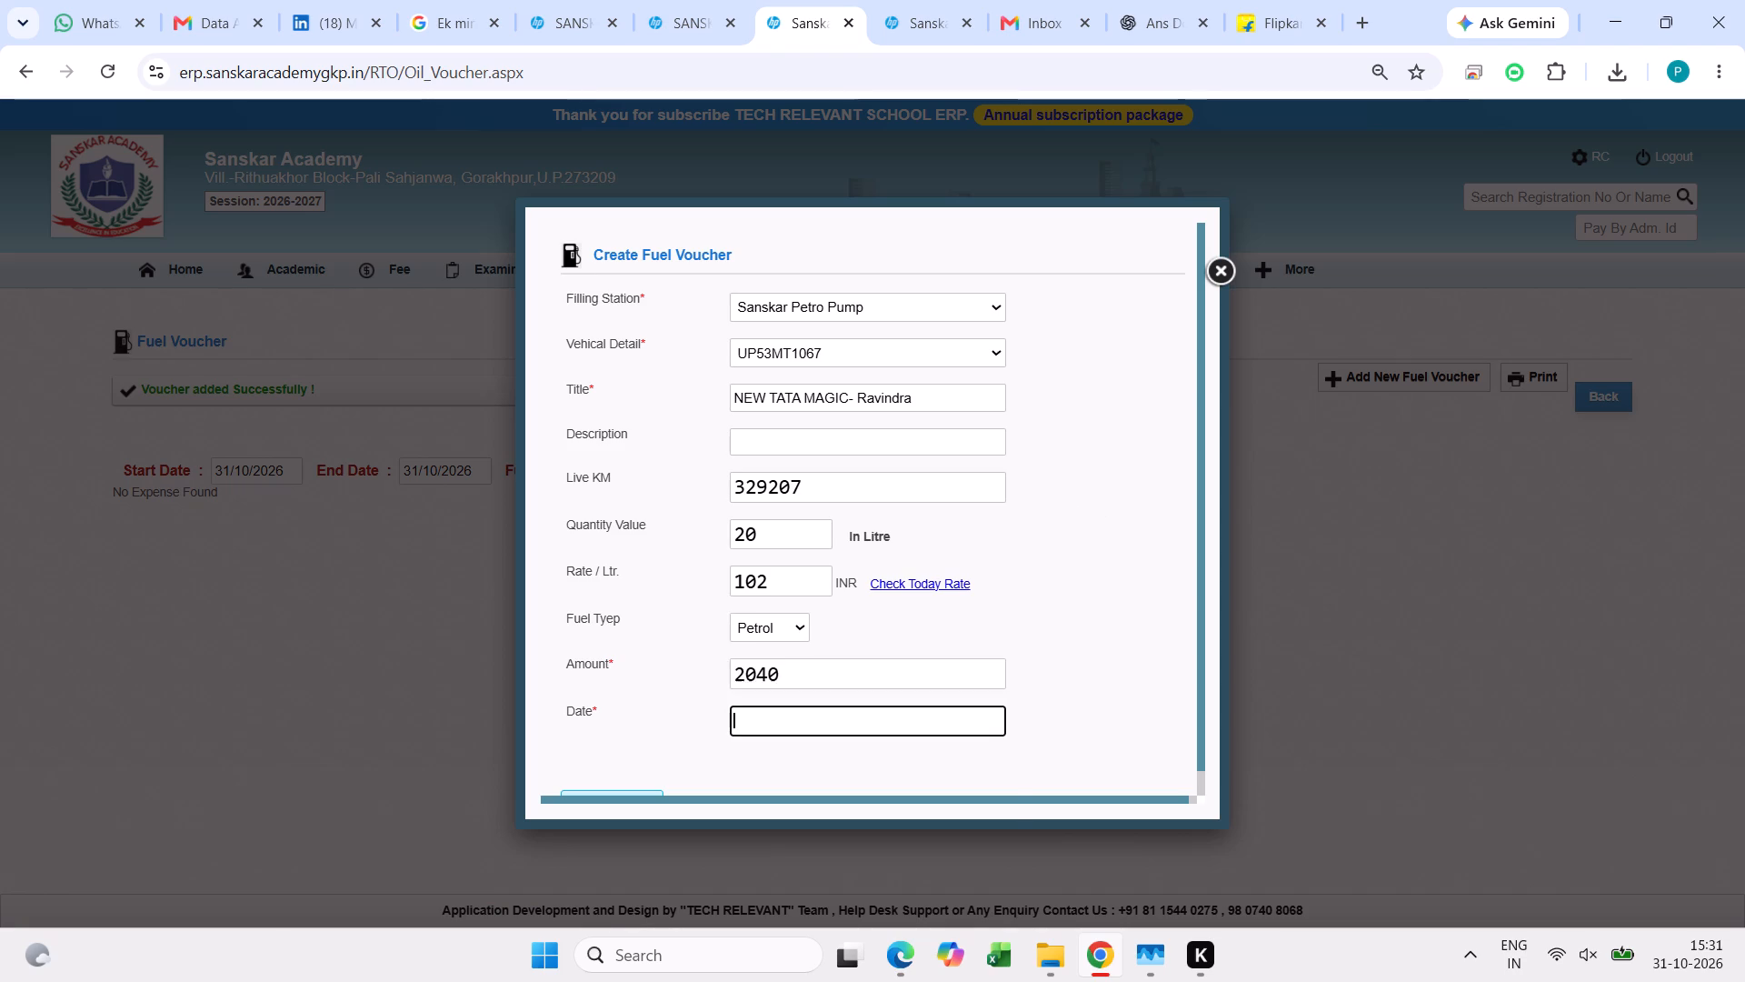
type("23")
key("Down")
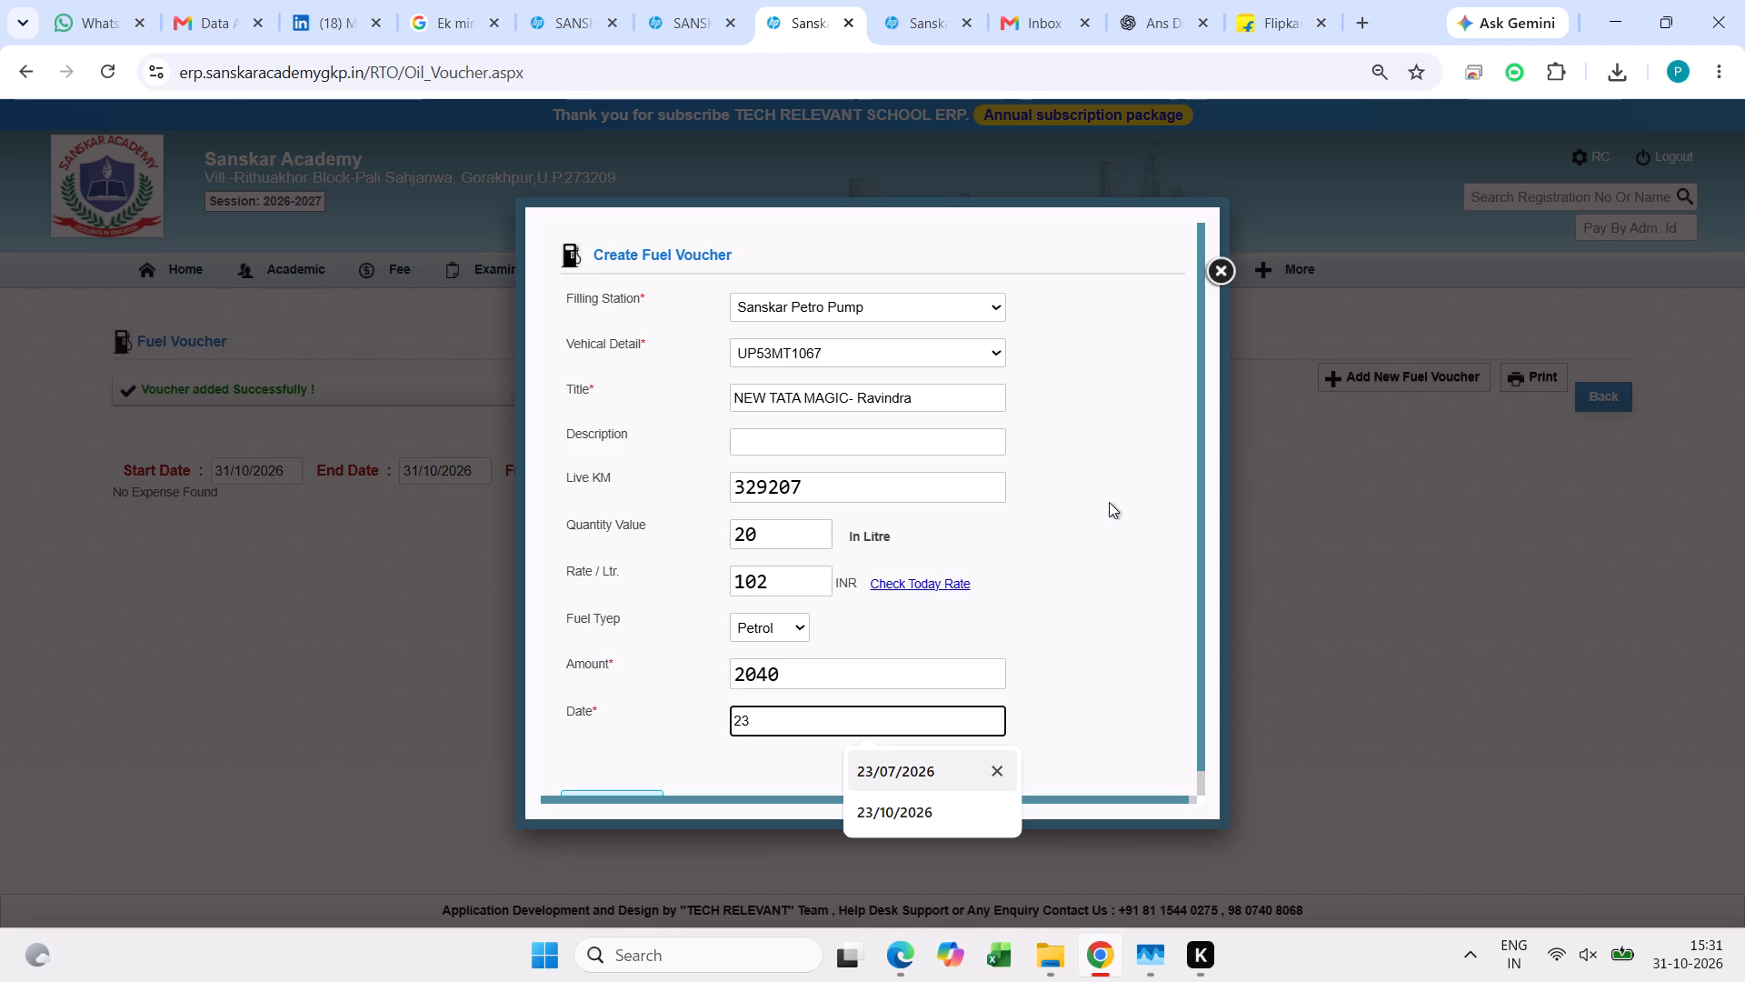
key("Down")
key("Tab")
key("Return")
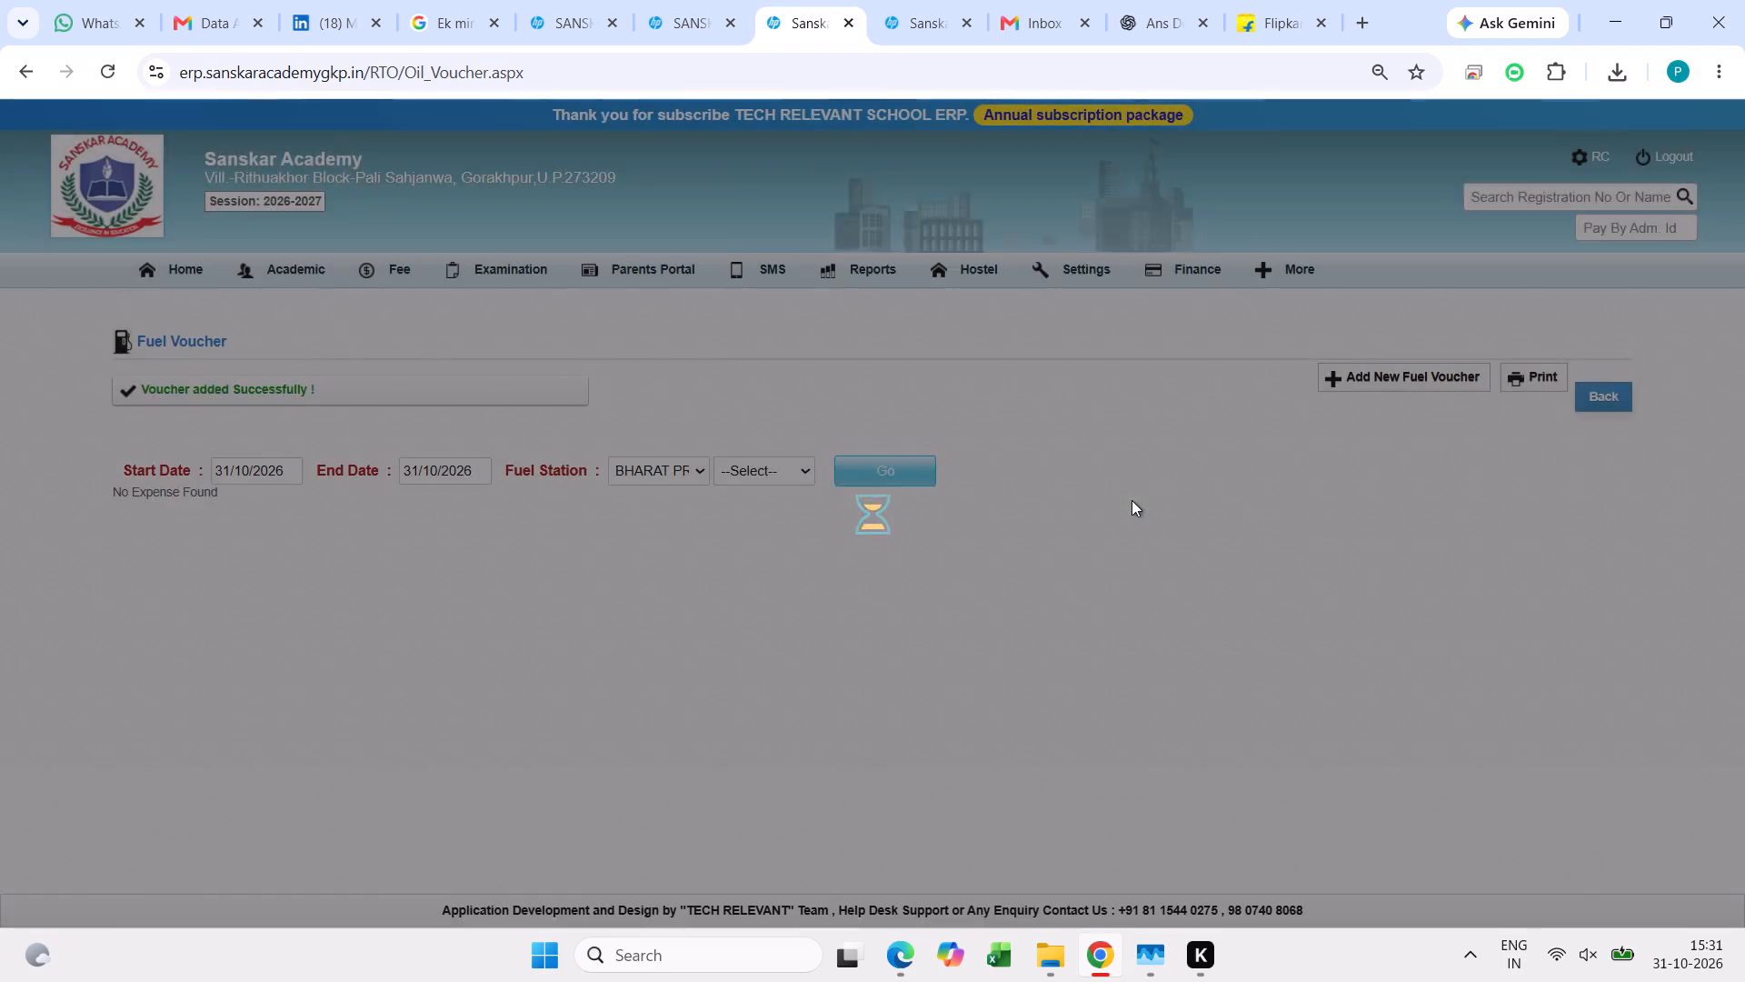
left_click(1399, 368)
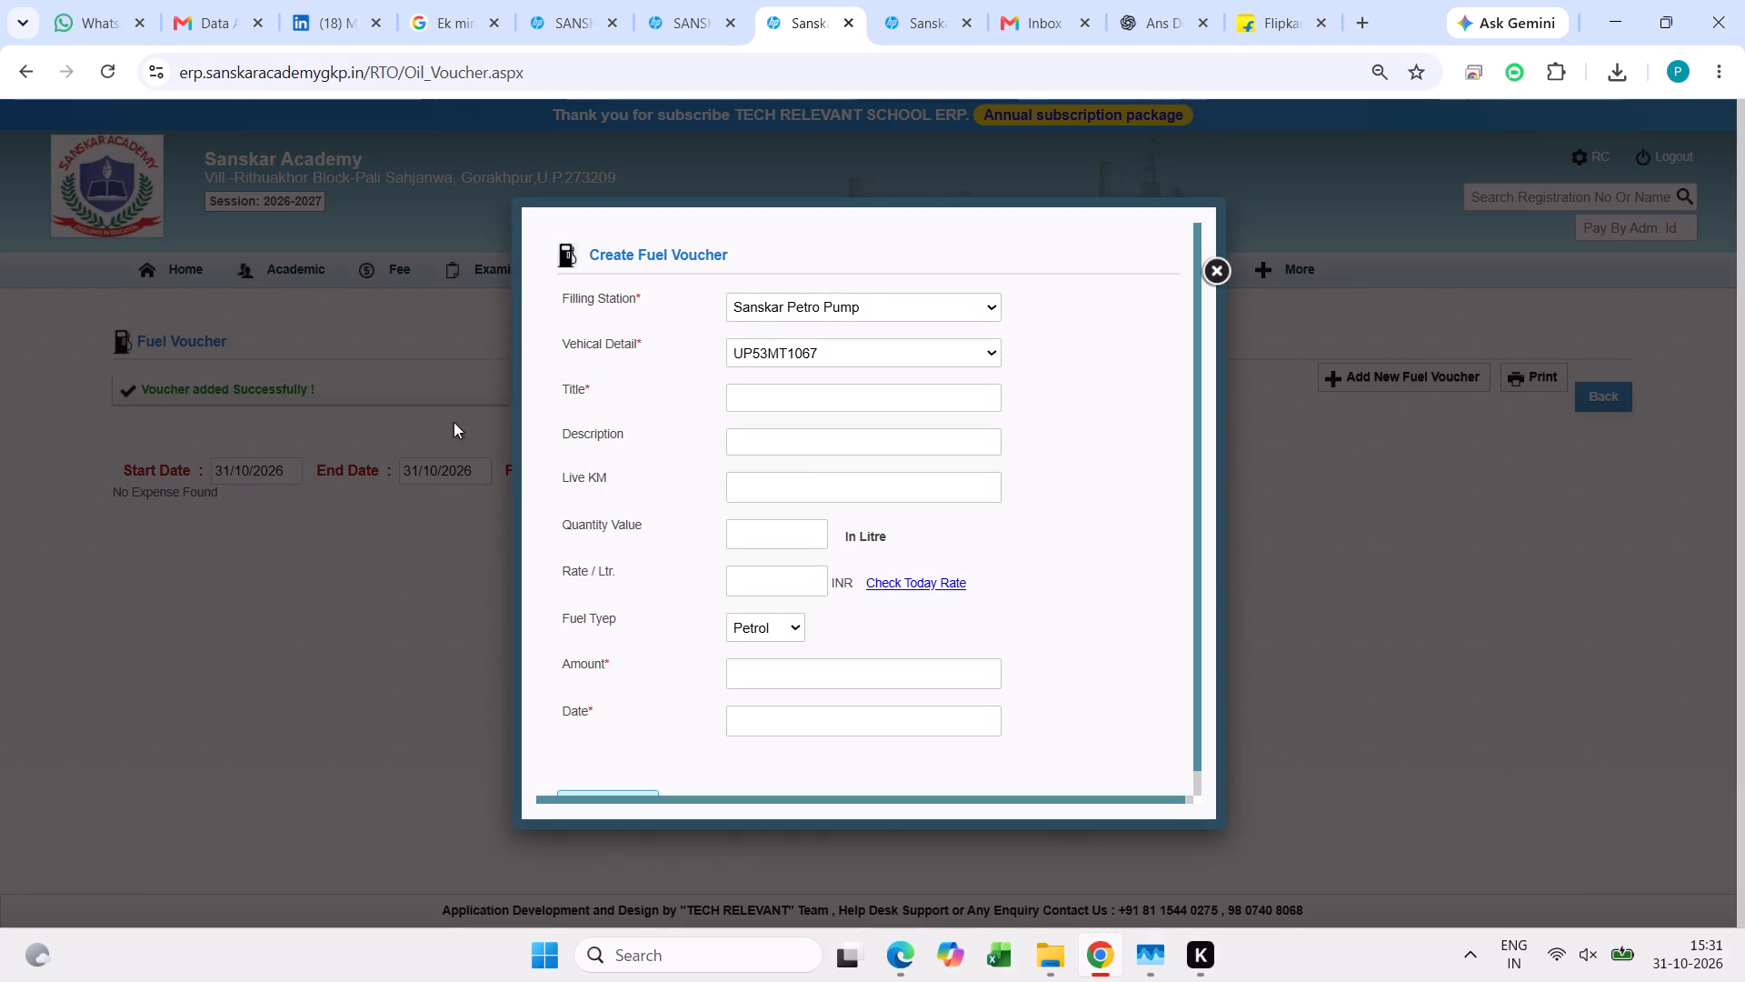
left_click(968, 357)
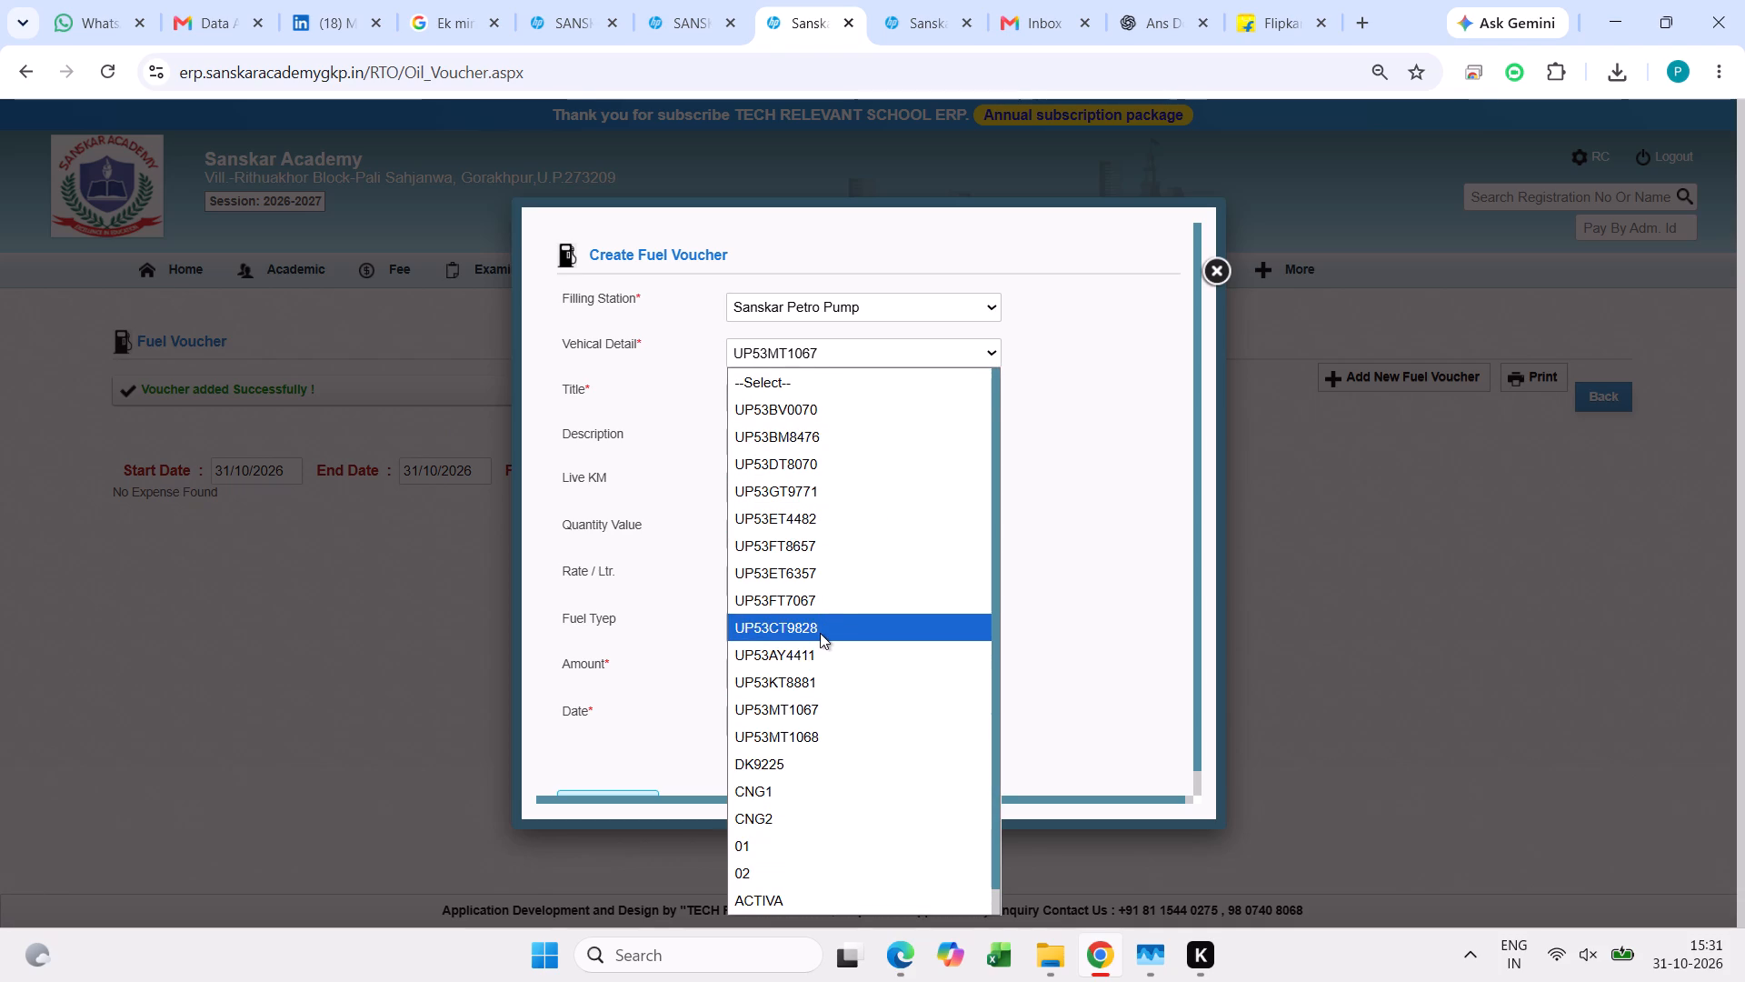
left_click(820, 633)
key("Tab")
key("Tab")
key("Tab")
key("Tab")
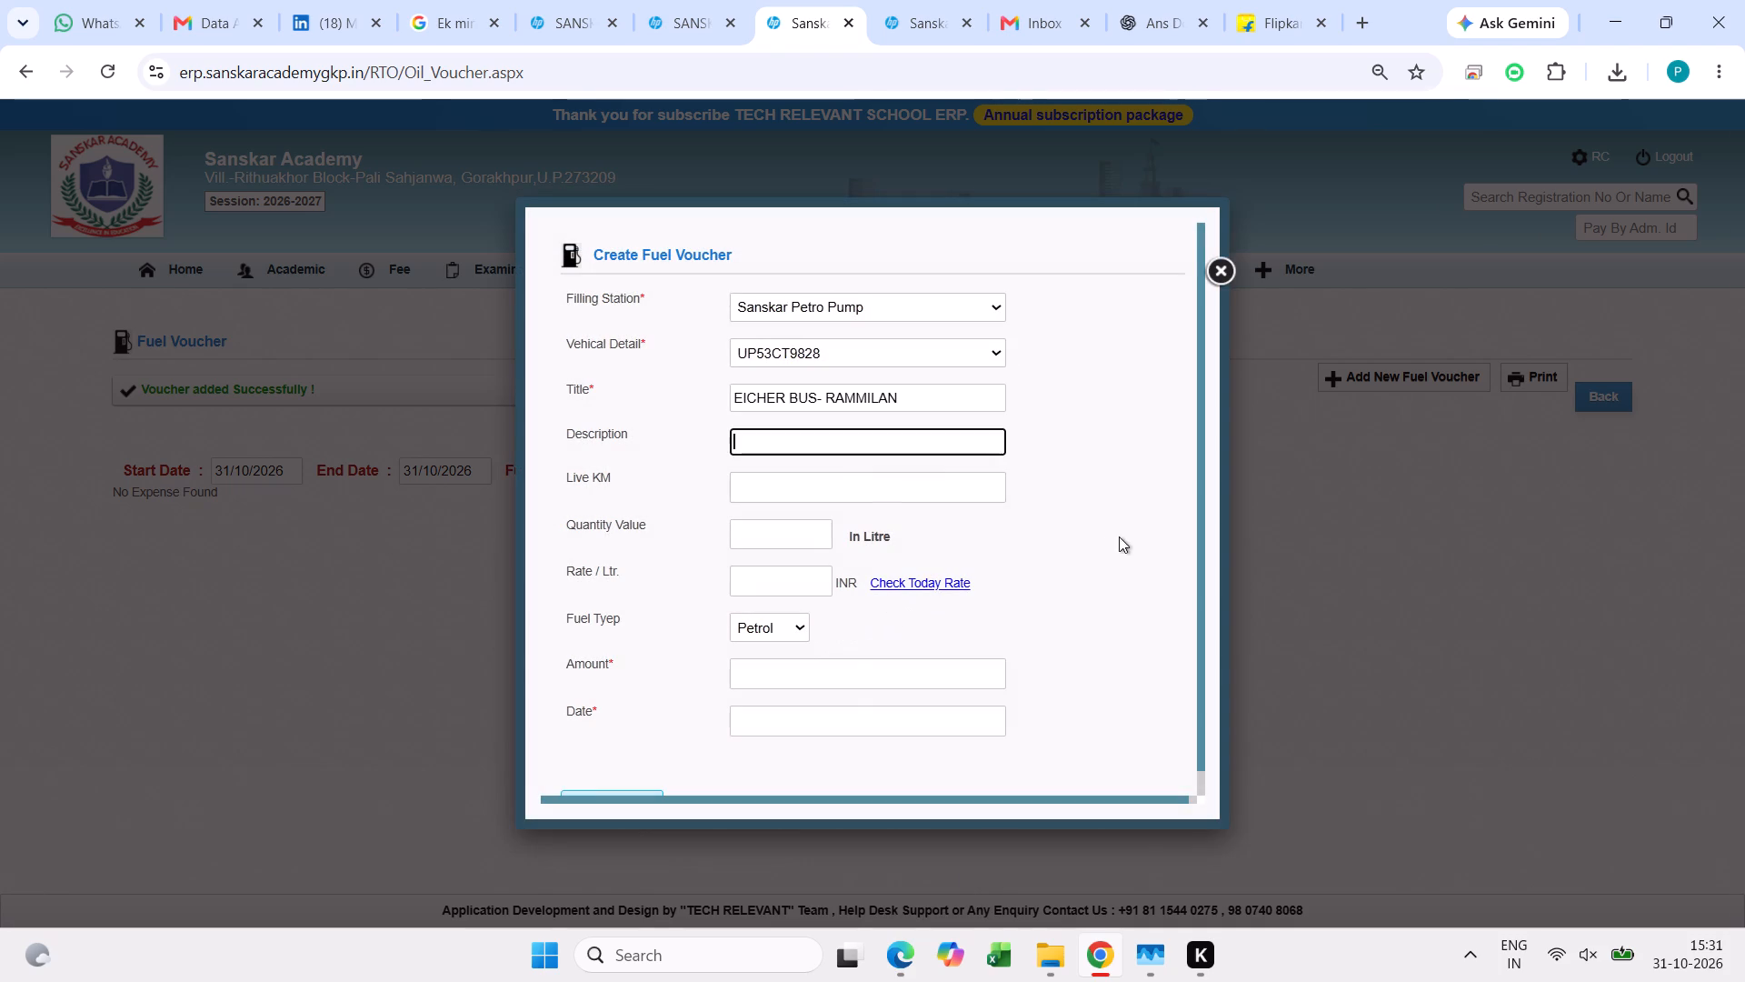
key("Tab")
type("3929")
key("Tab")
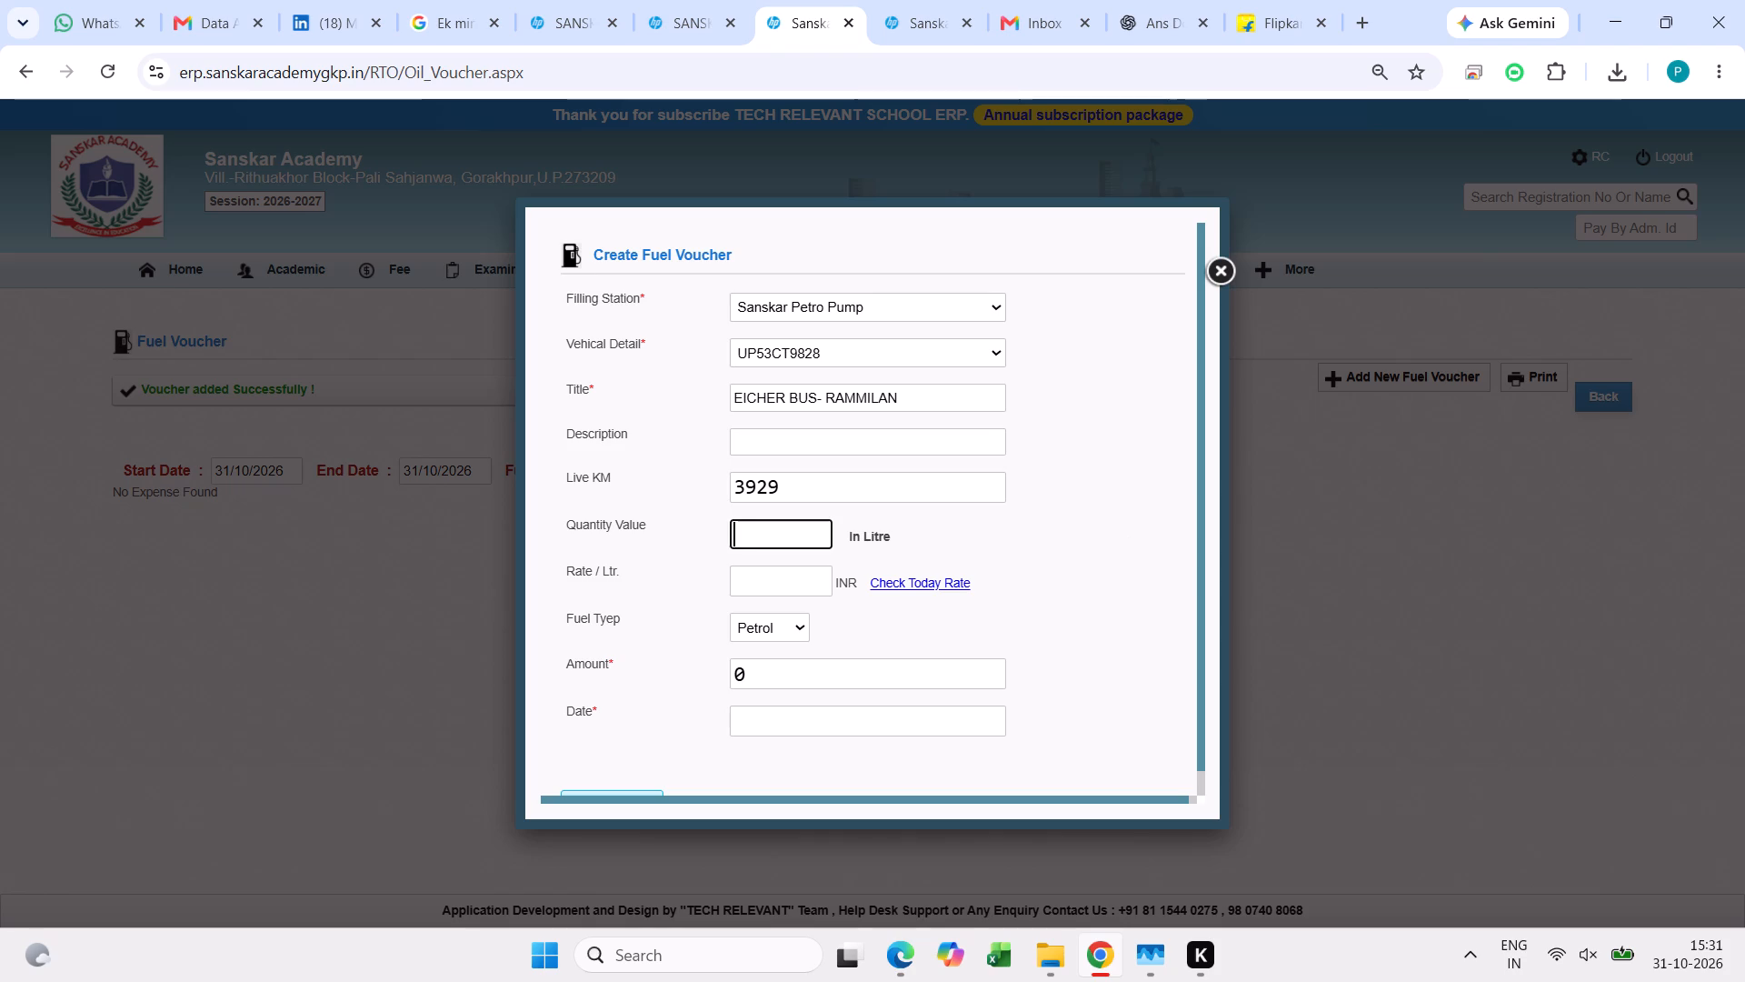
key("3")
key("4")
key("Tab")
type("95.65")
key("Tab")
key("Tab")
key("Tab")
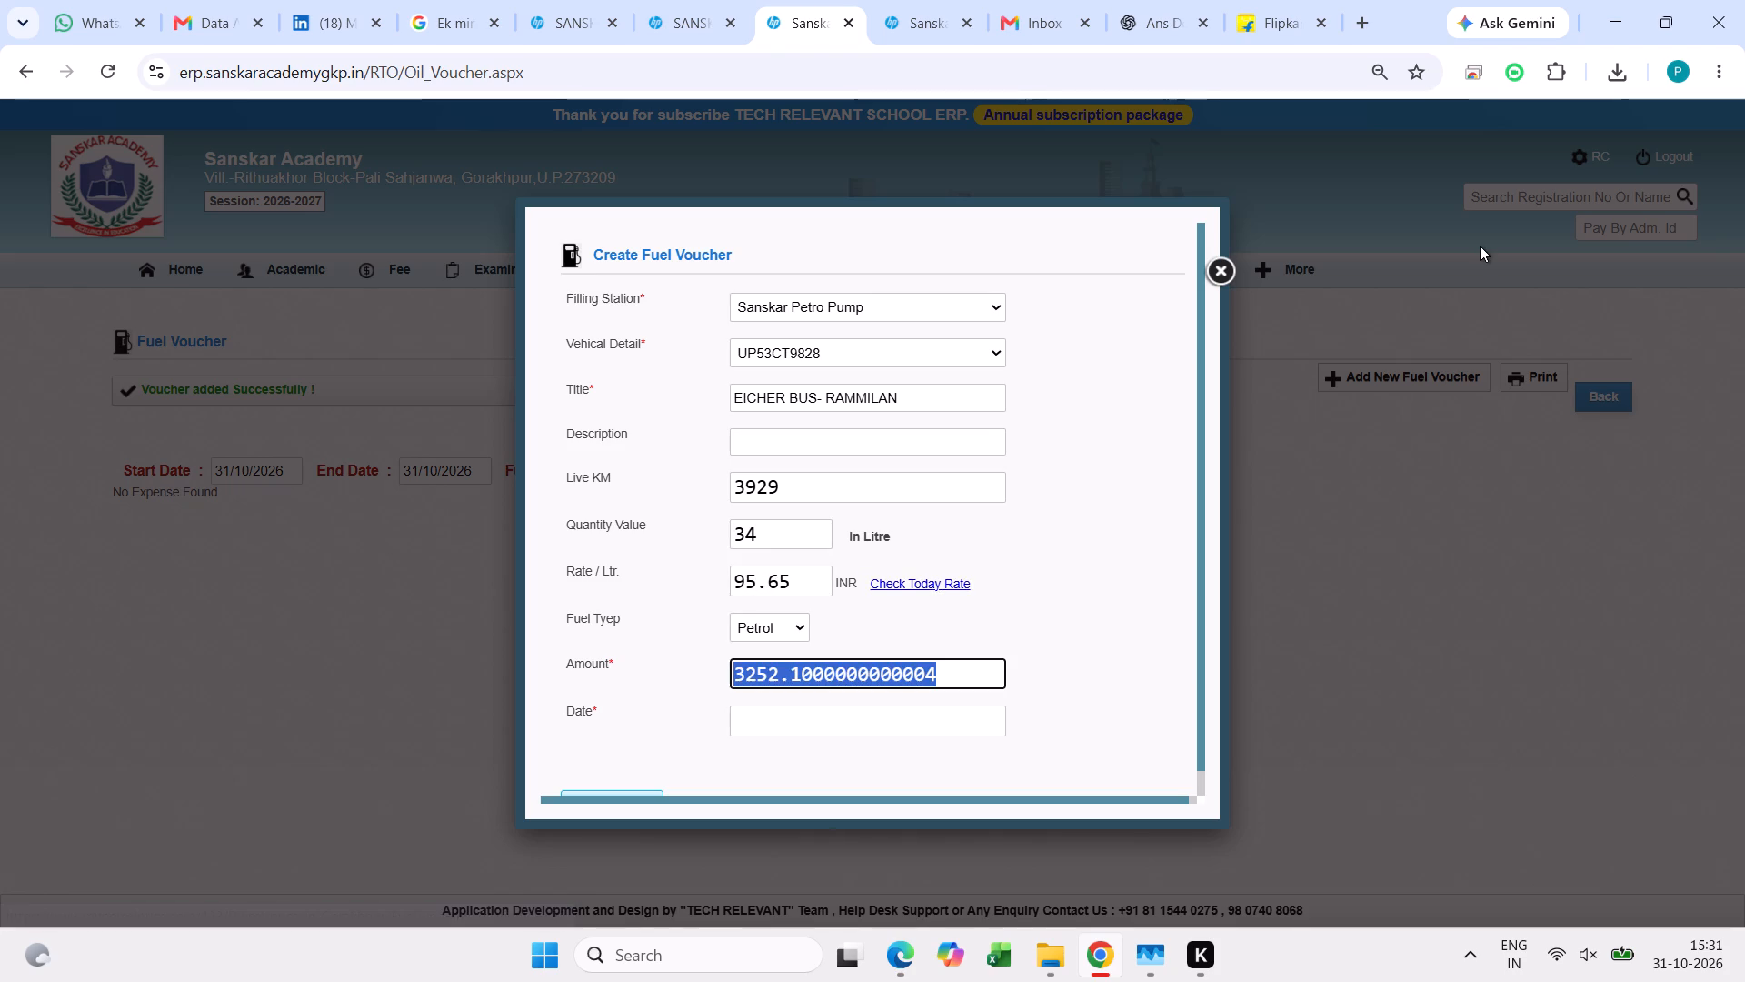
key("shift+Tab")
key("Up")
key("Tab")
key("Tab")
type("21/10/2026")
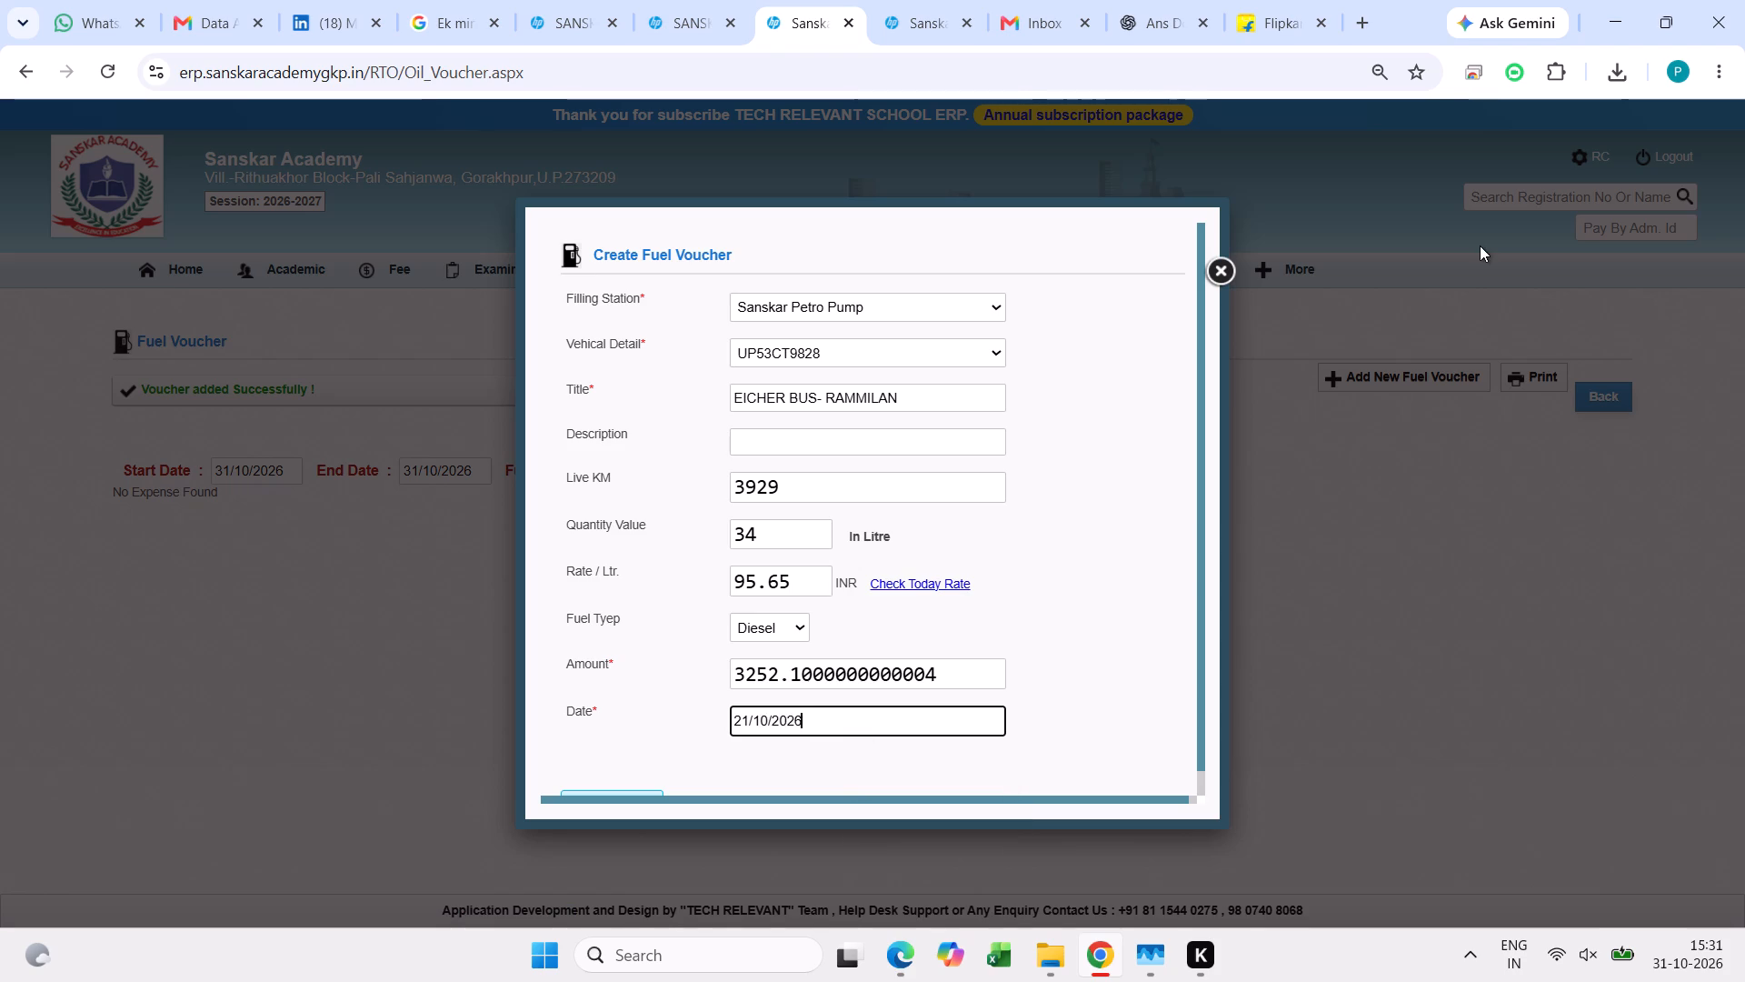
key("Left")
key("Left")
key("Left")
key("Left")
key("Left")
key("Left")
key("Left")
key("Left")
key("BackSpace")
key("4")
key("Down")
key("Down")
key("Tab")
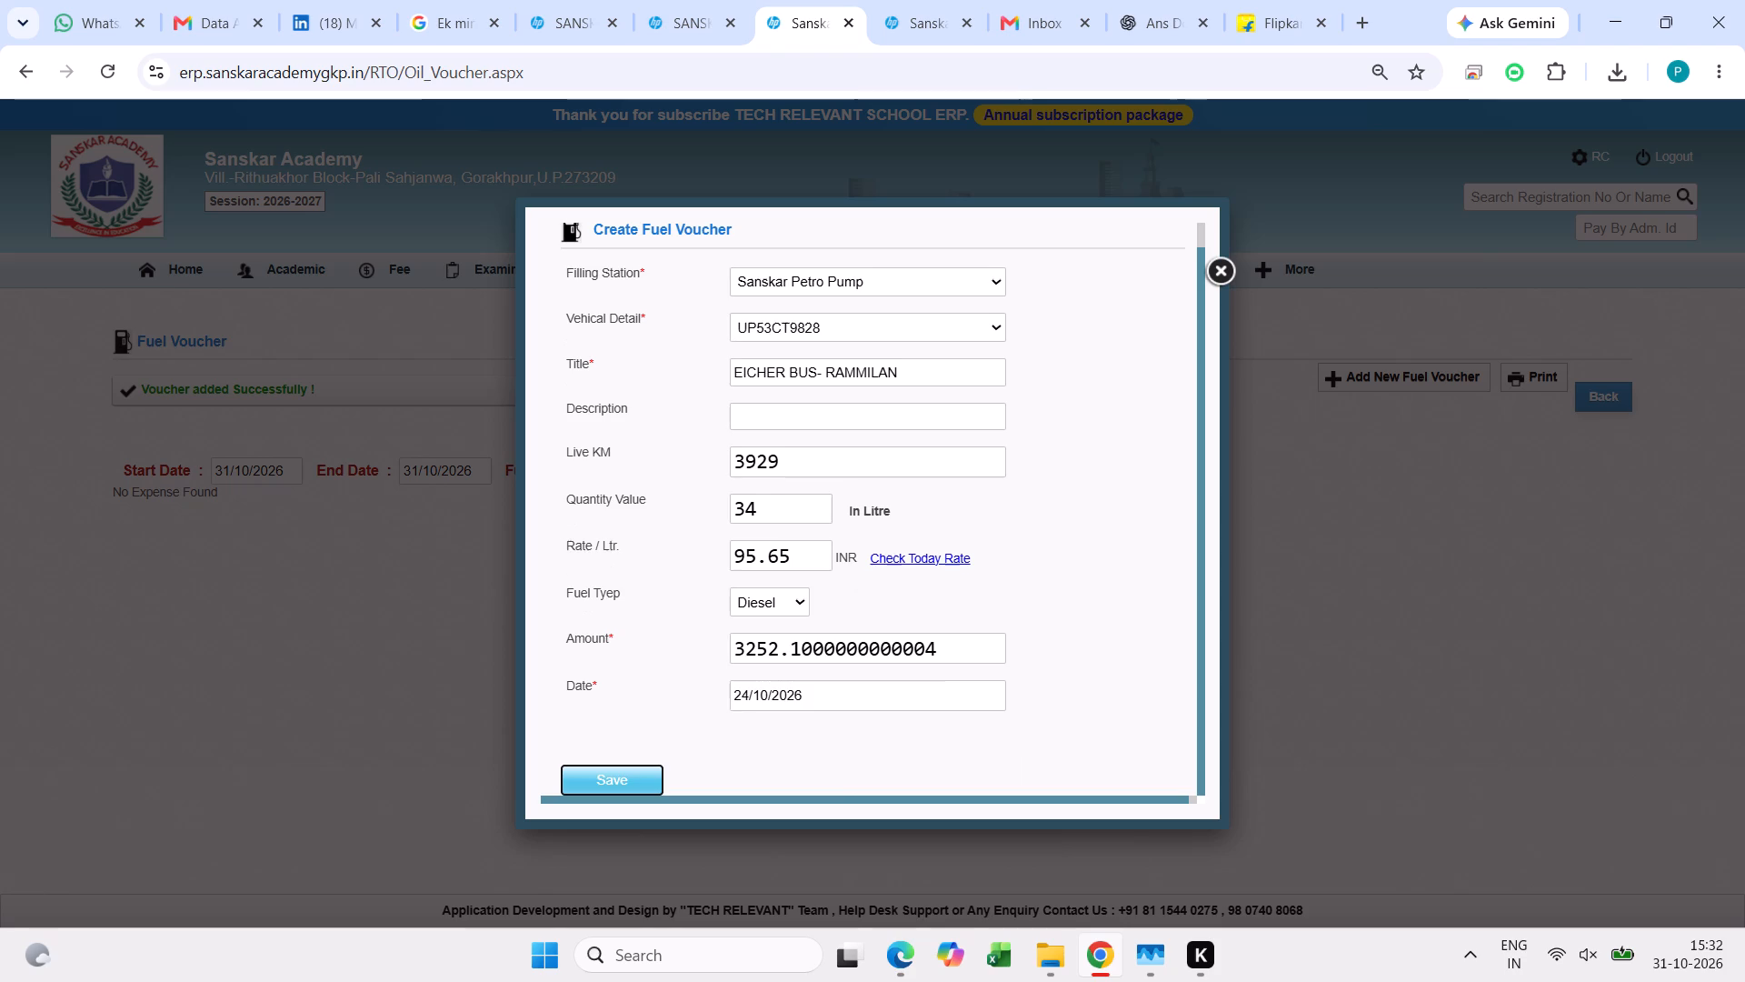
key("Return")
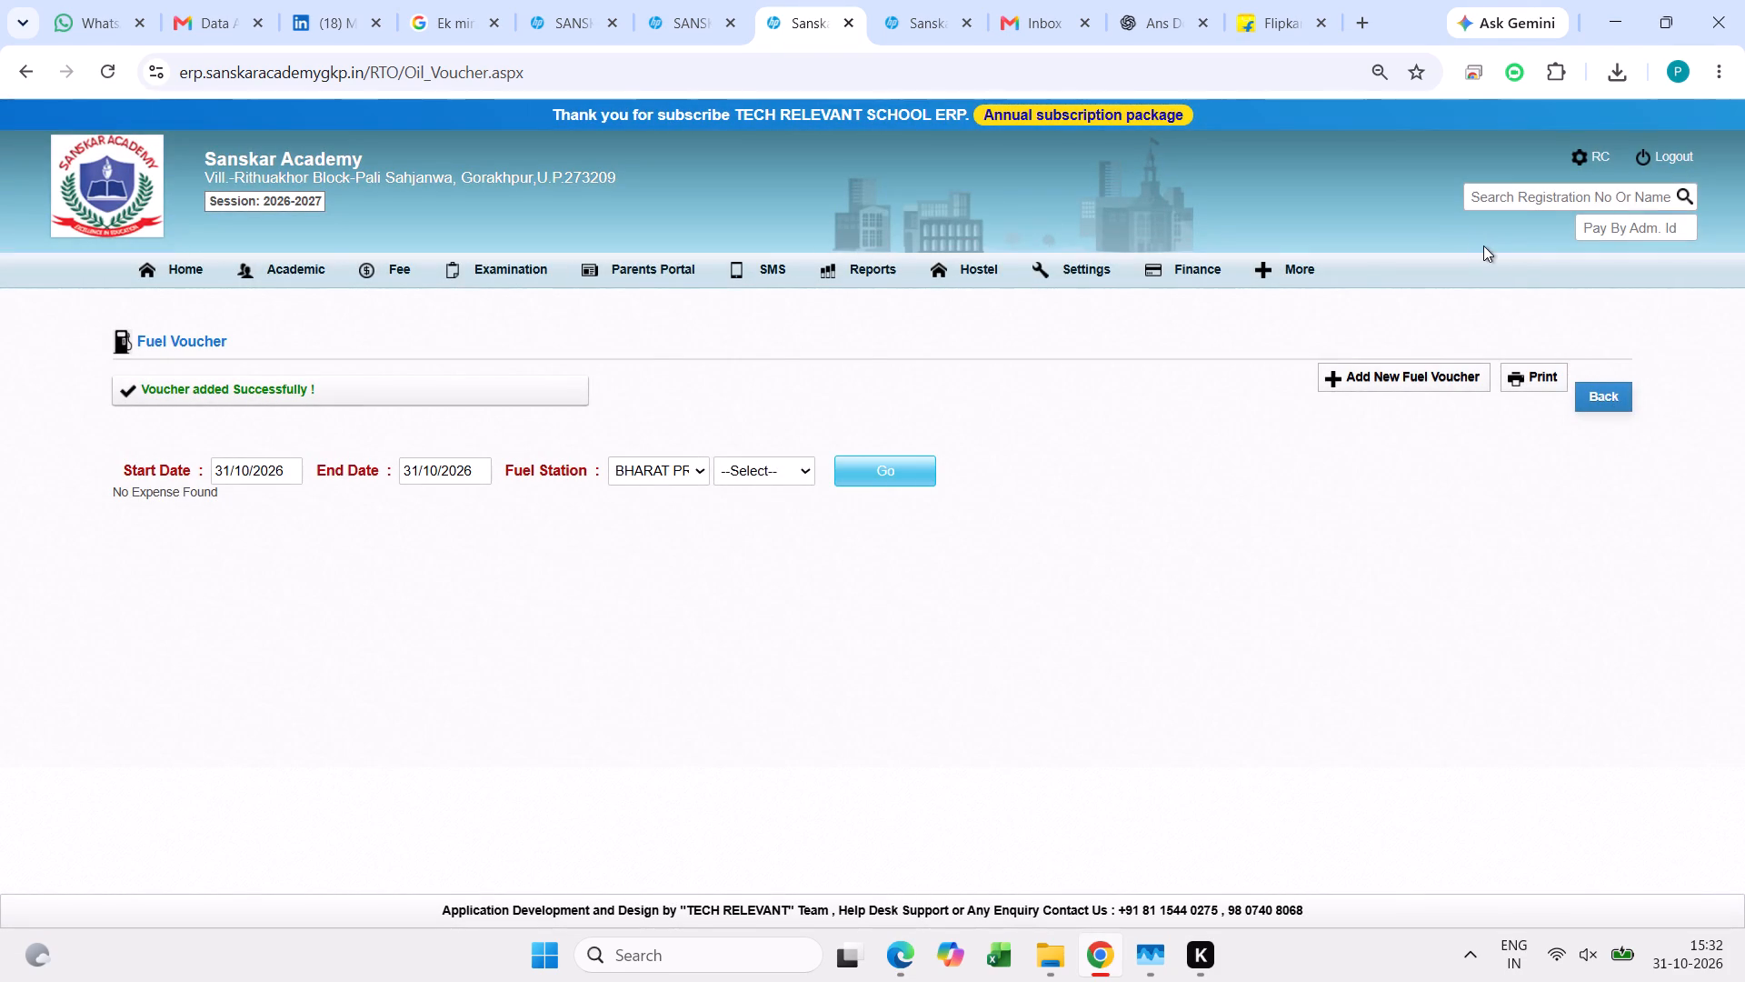
left_click(1423, 377)
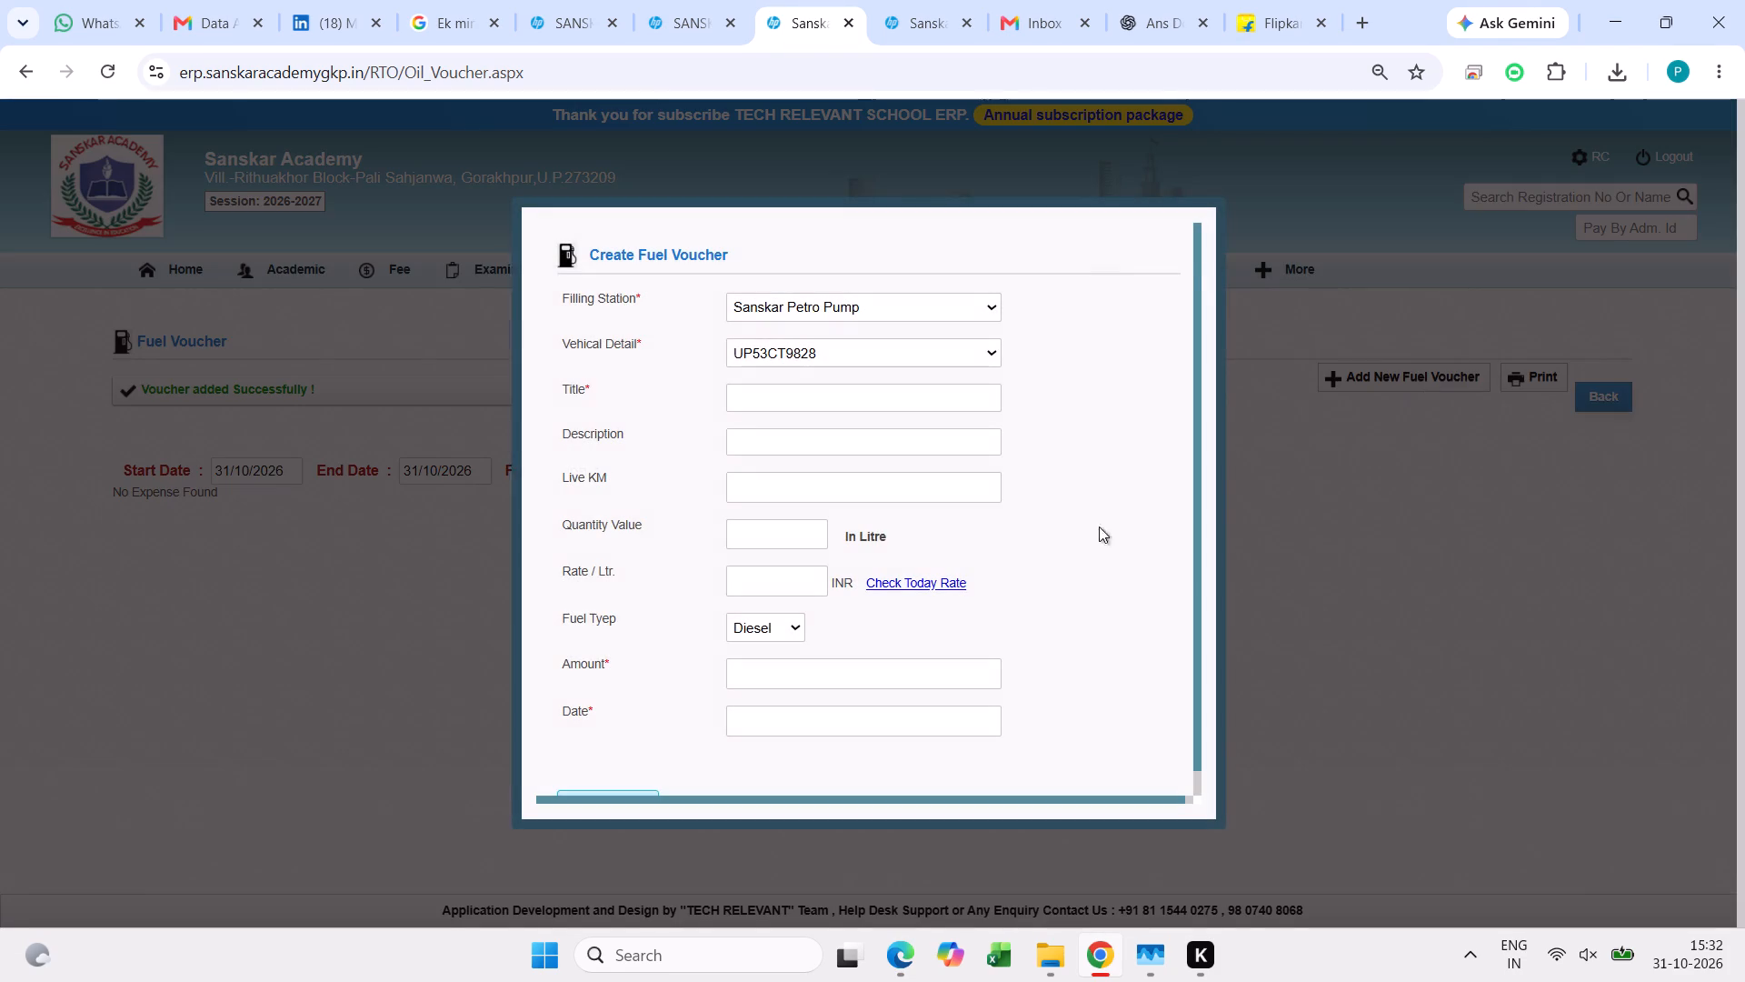
left_click(795, 353)
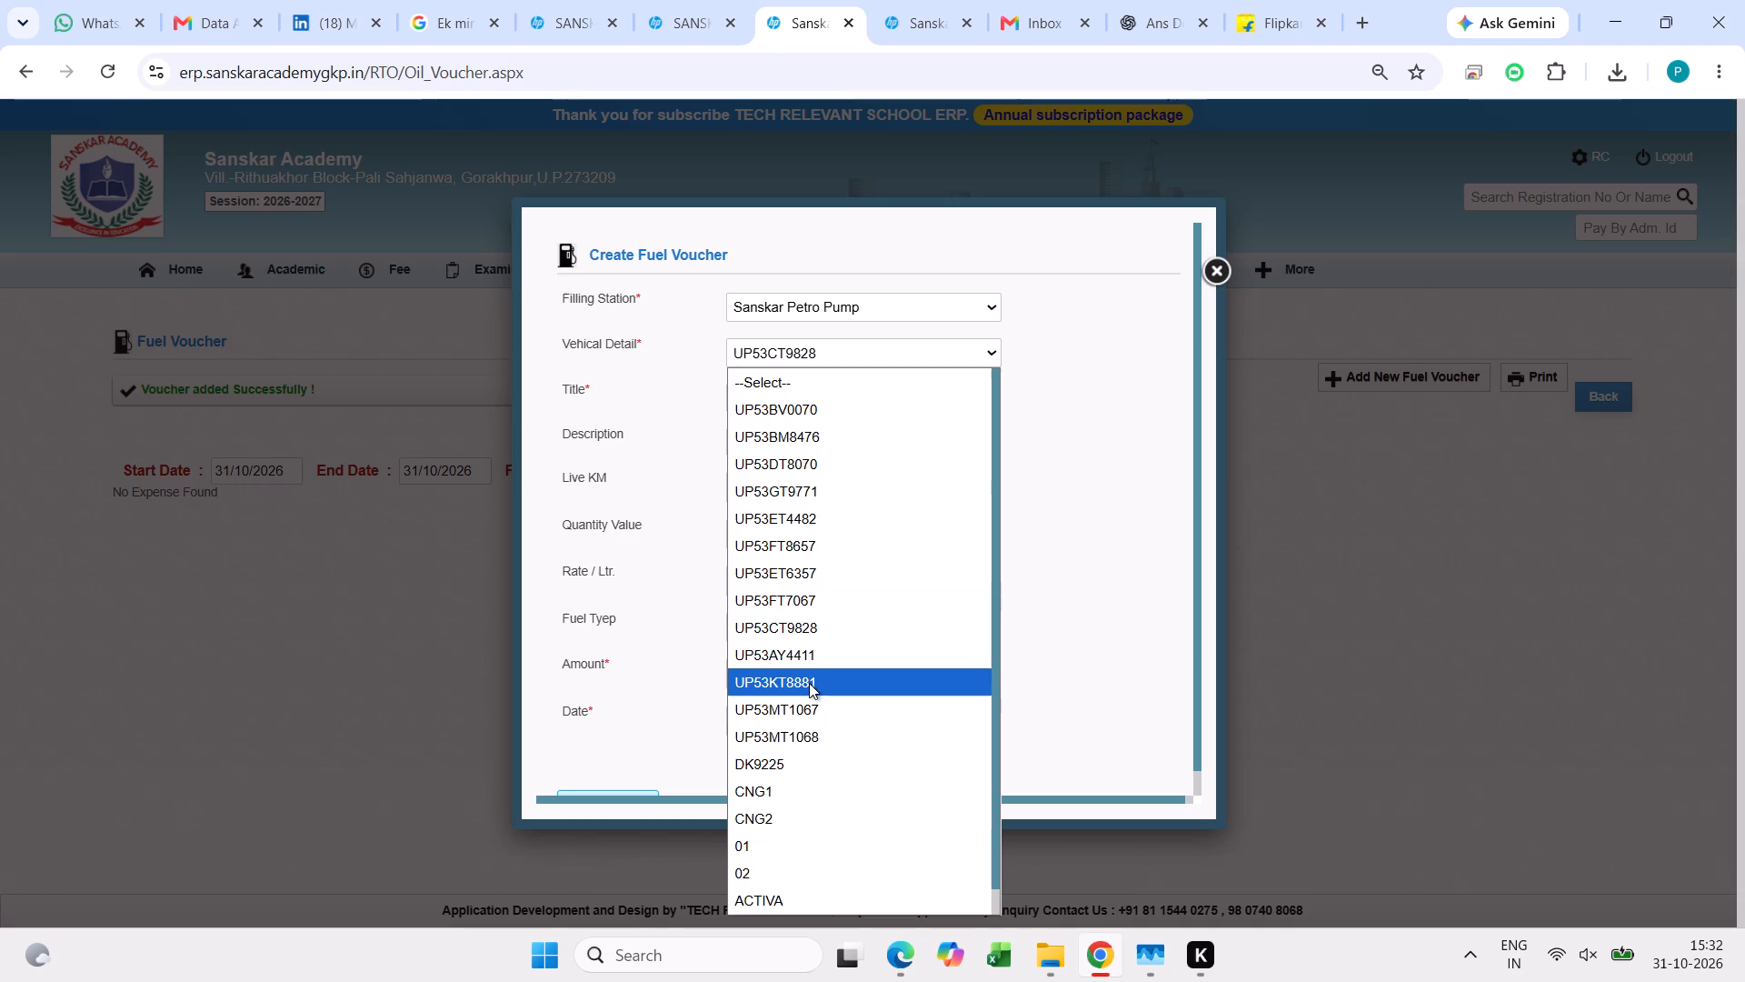
left_click(810, 673)
key("Tab")
key("Tab")
key("Tab")
key("Tab")
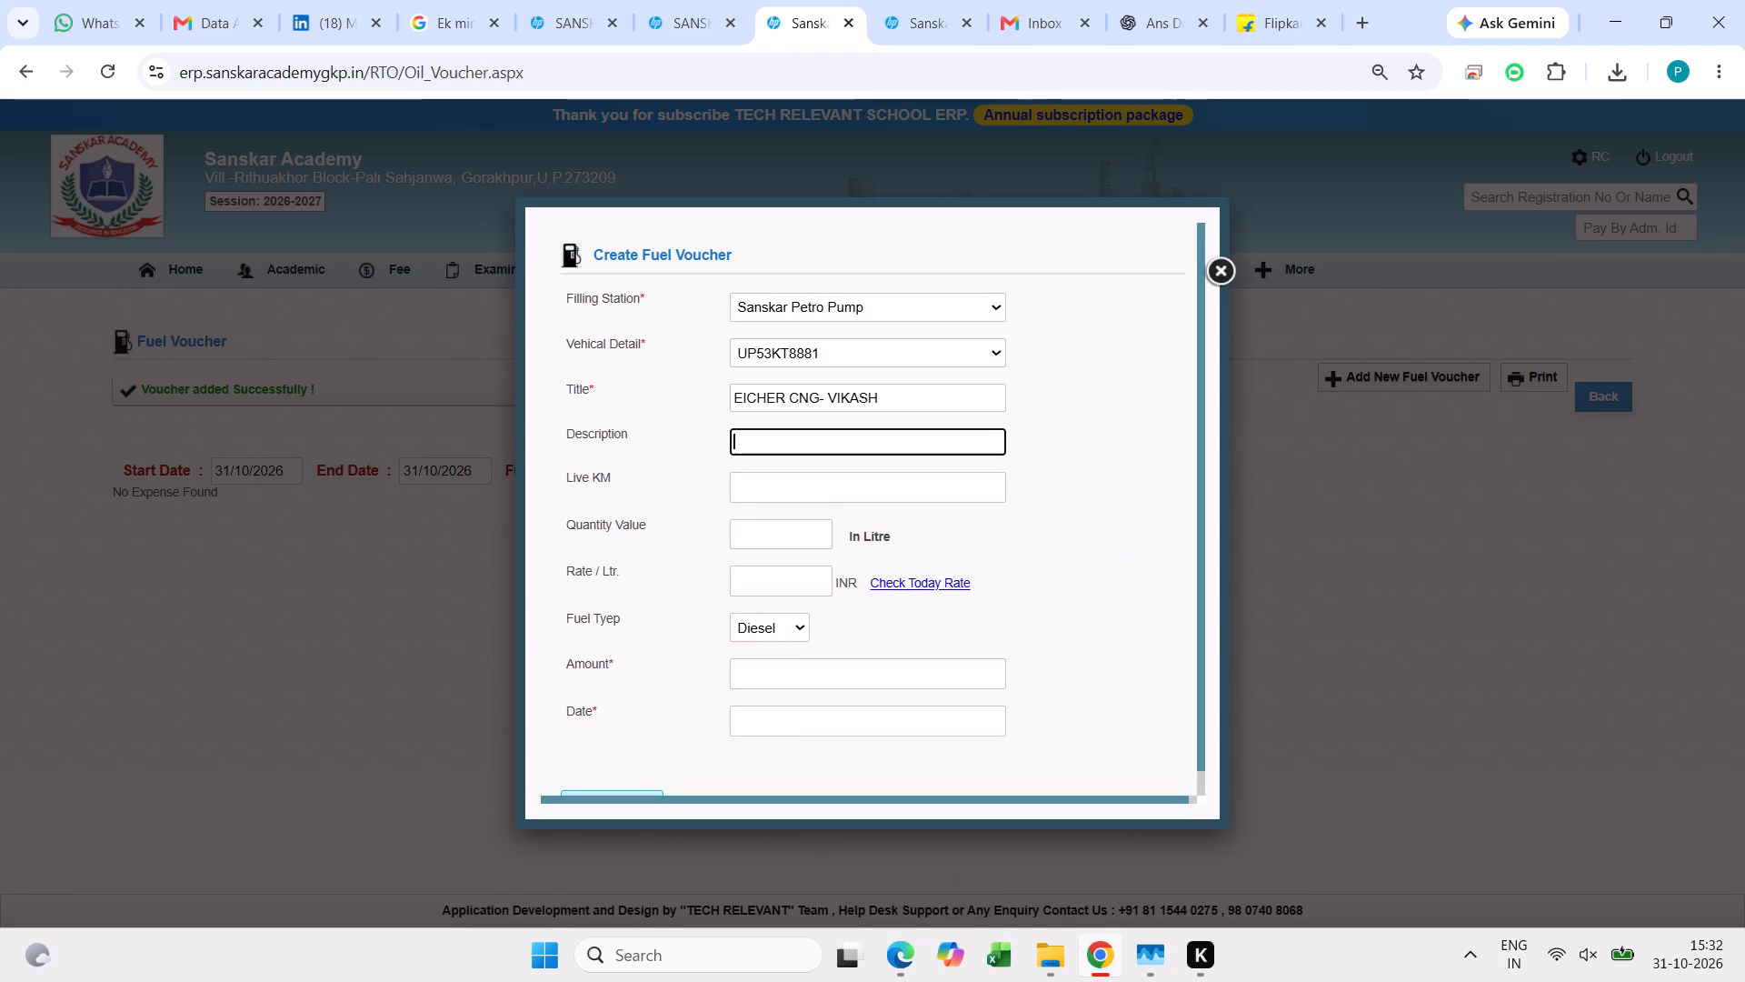
key("Tab")
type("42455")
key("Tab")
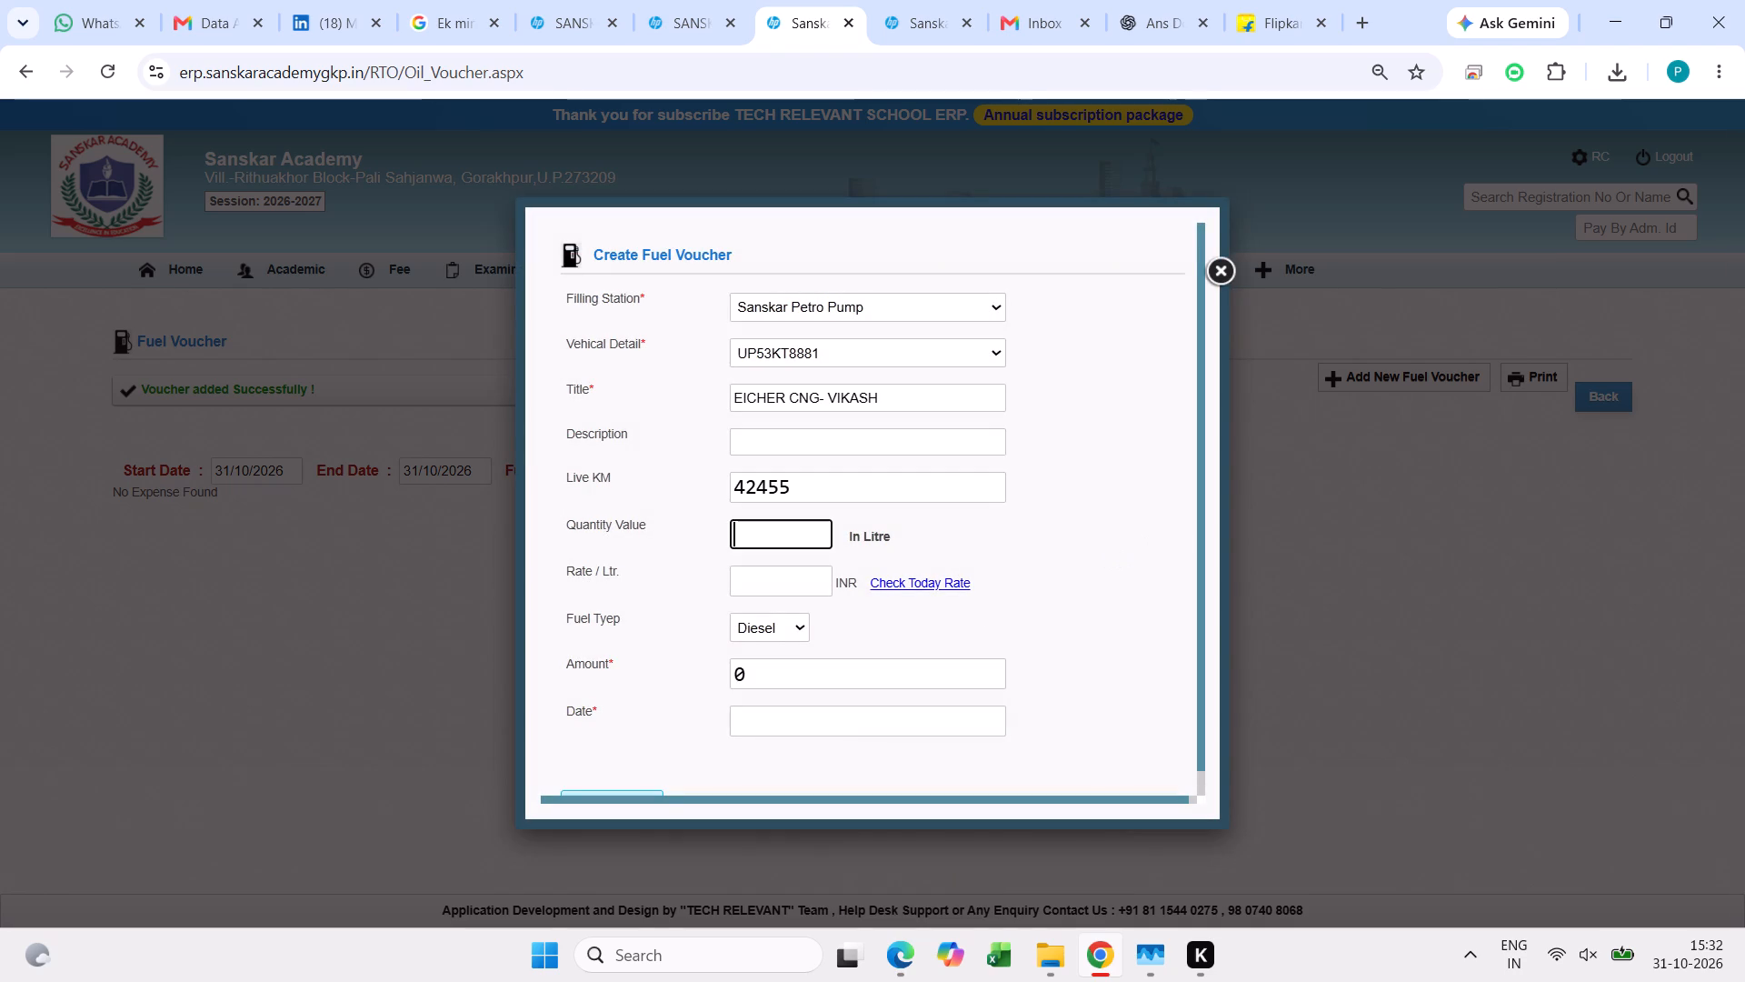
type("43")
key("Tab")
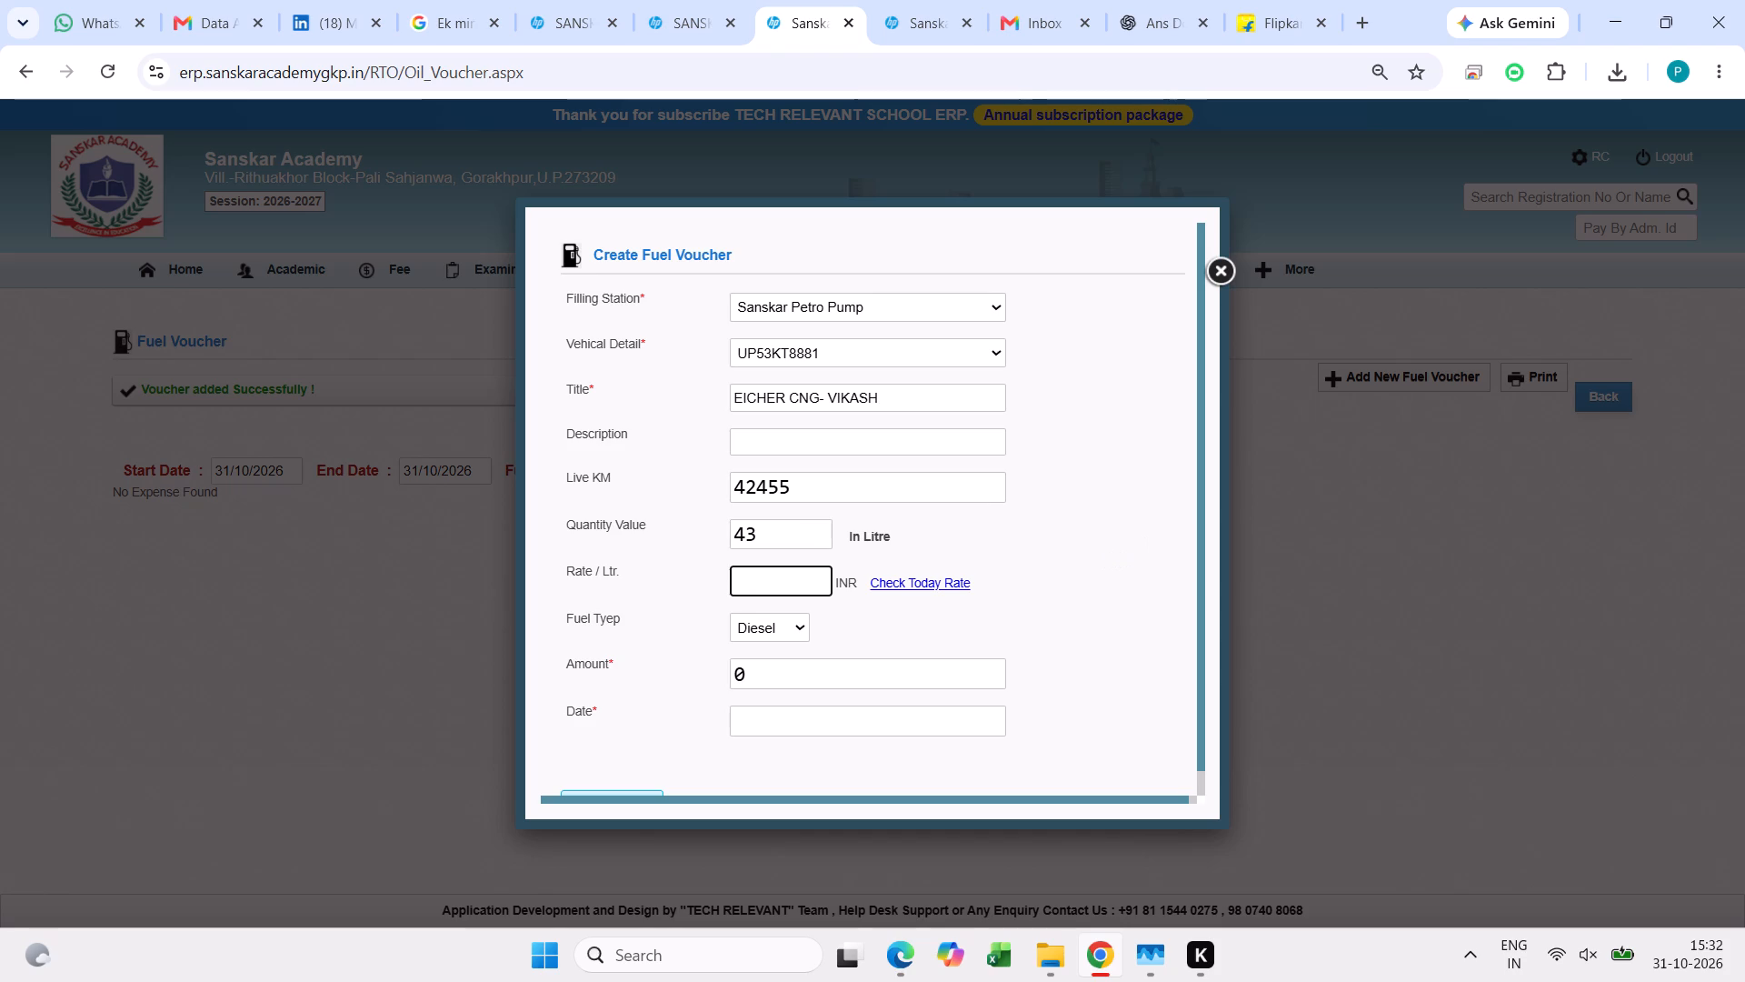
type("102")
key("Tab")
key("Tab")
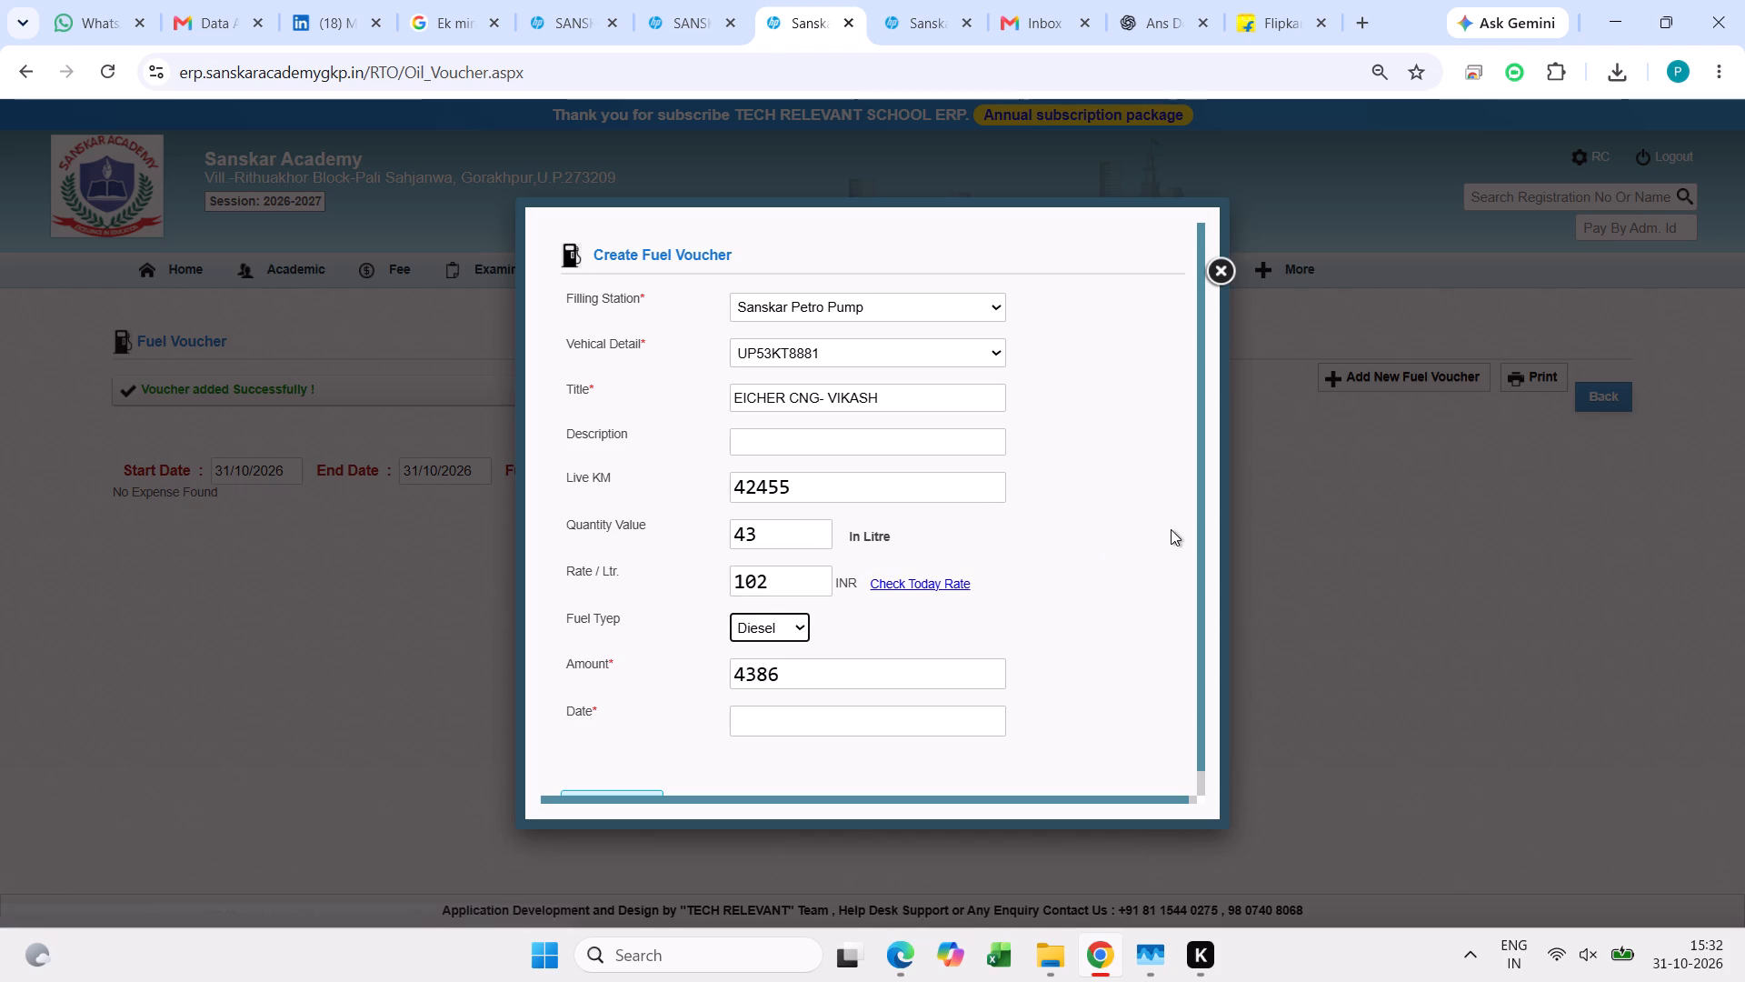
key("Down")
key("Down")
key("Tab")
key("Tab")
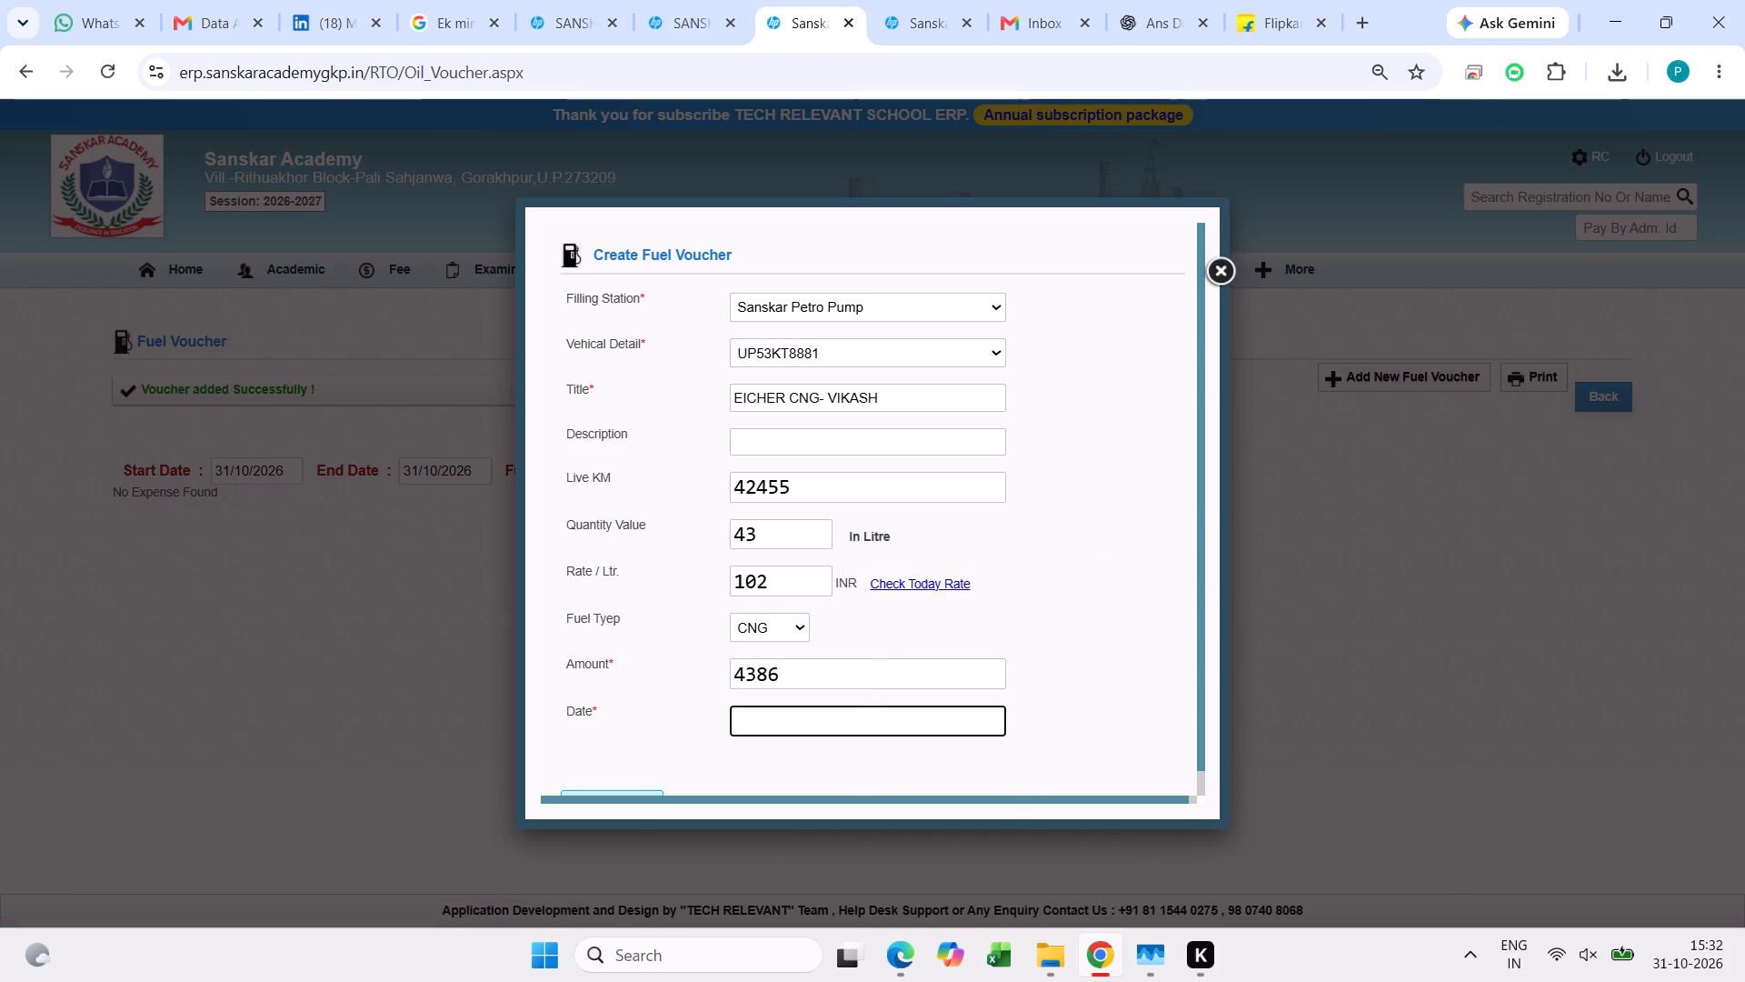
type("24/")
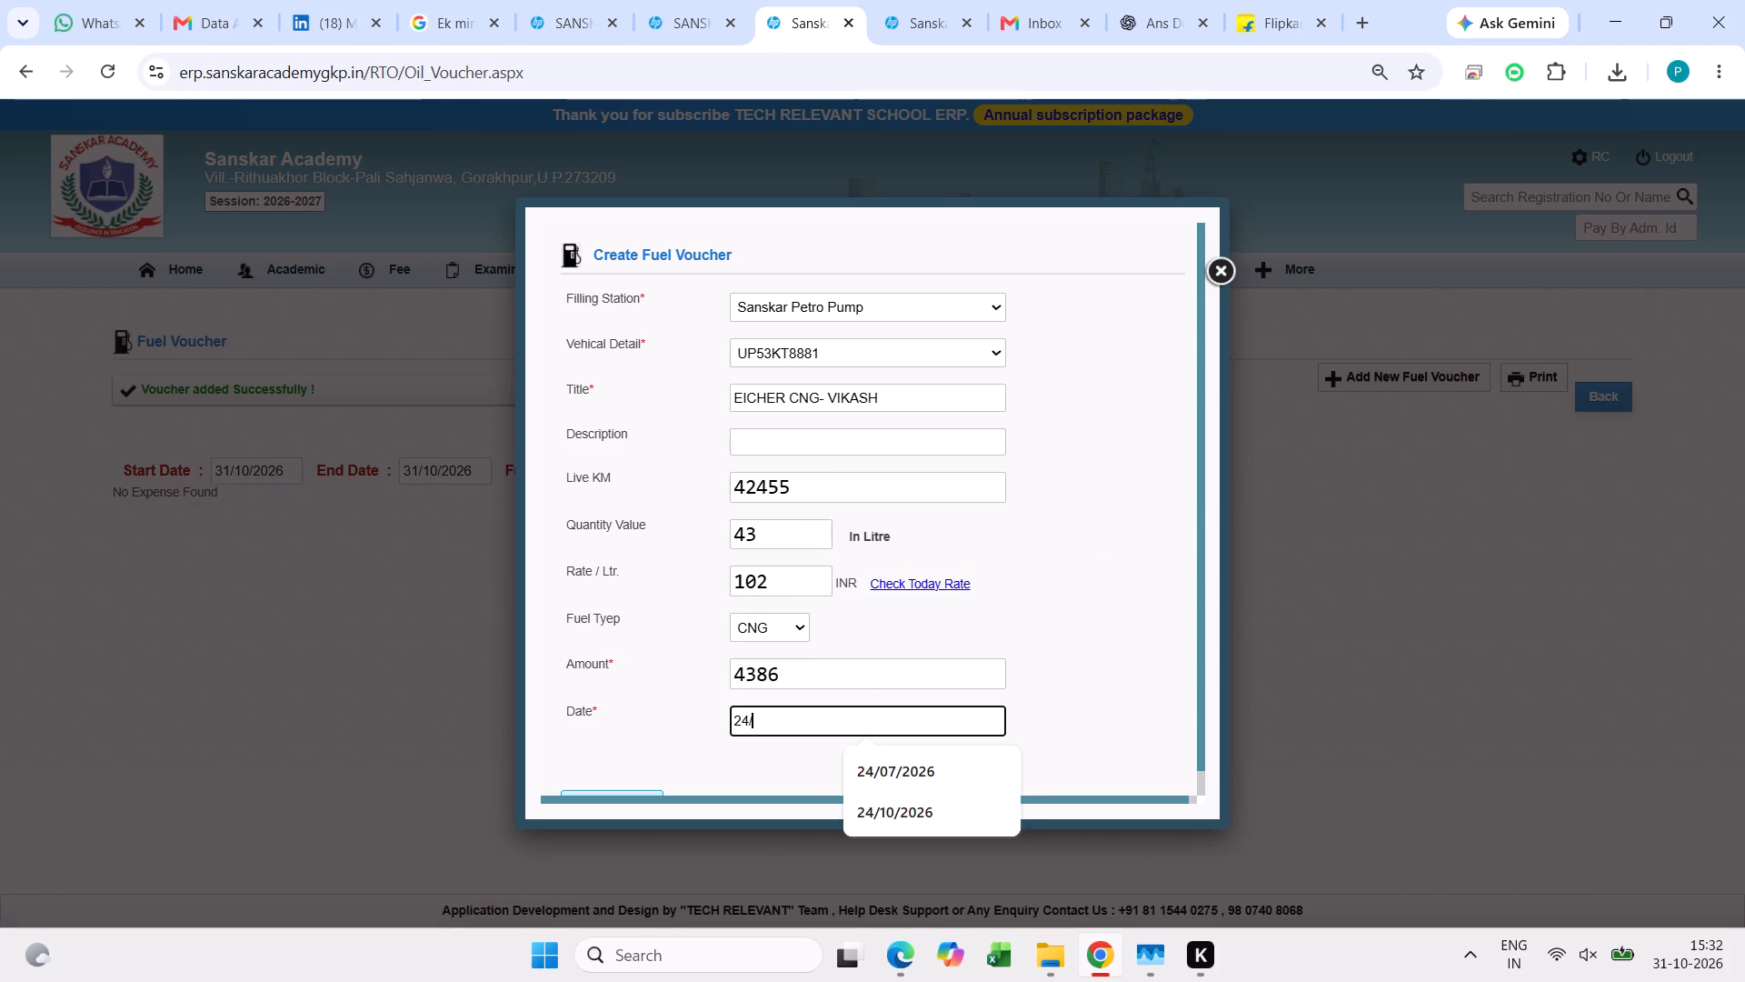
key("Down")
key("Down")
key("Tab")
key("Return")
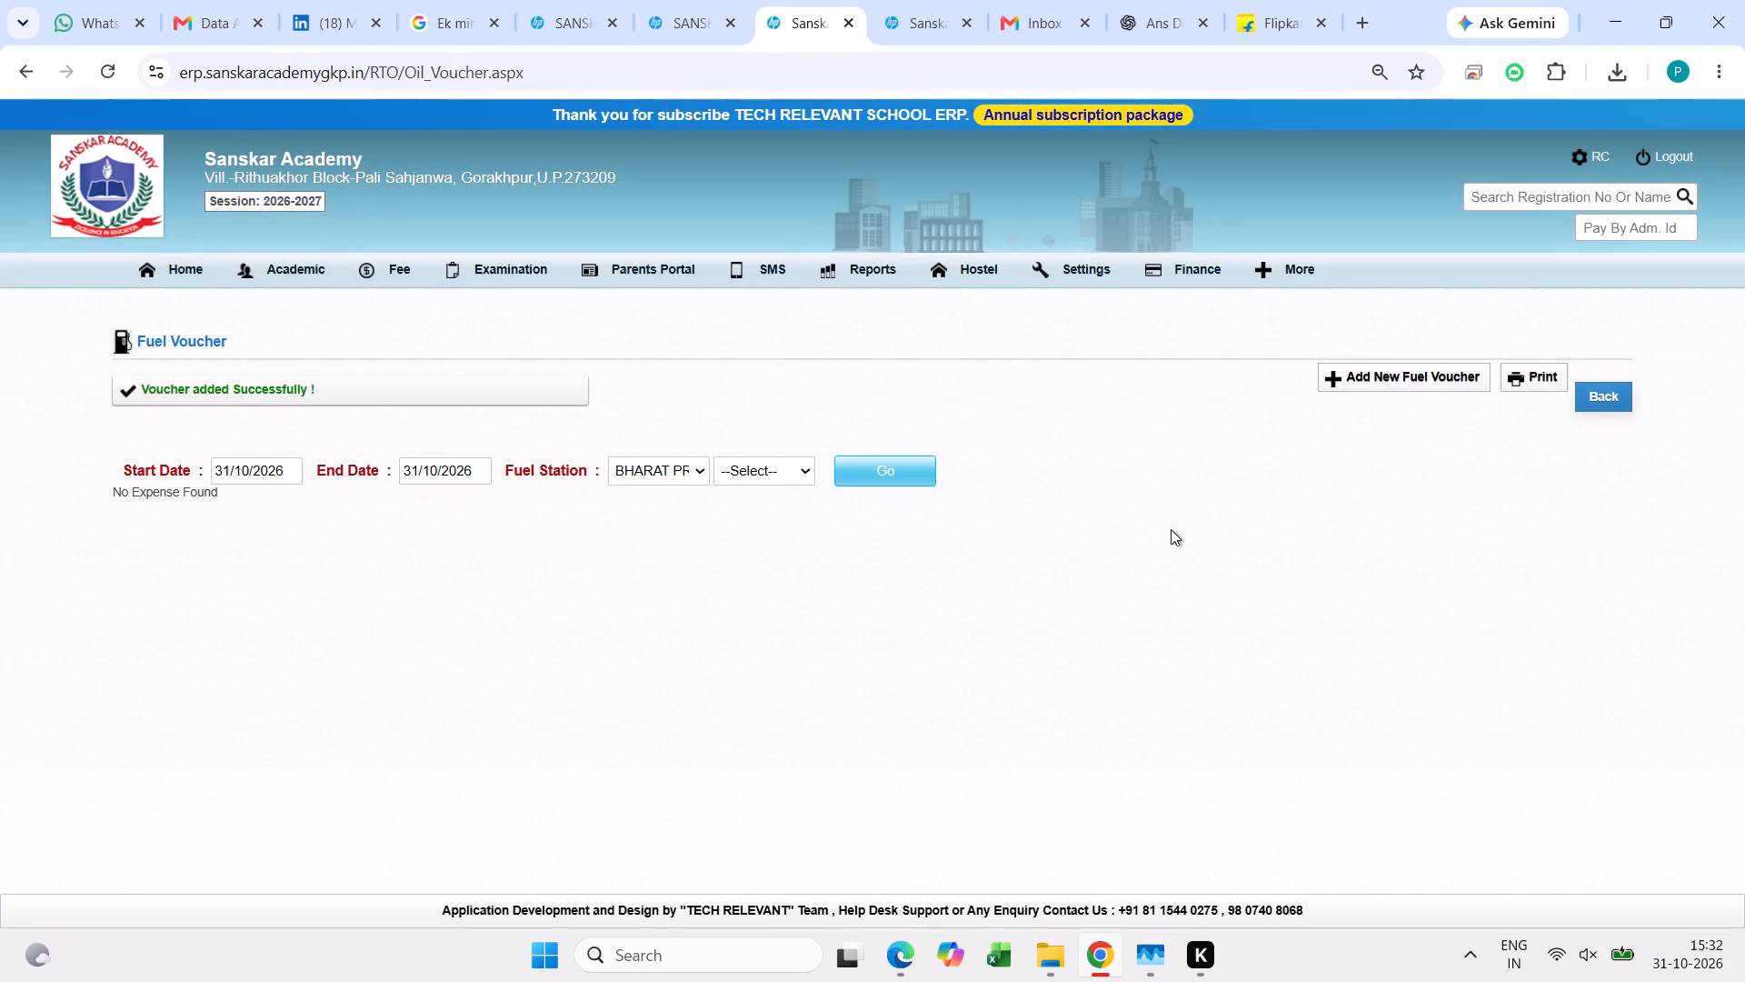
Start a new Sanskar Petro Pump fuel voucher for vehicle CNG2 and enter a Live KM of 10206.
left_click(1411, 372)
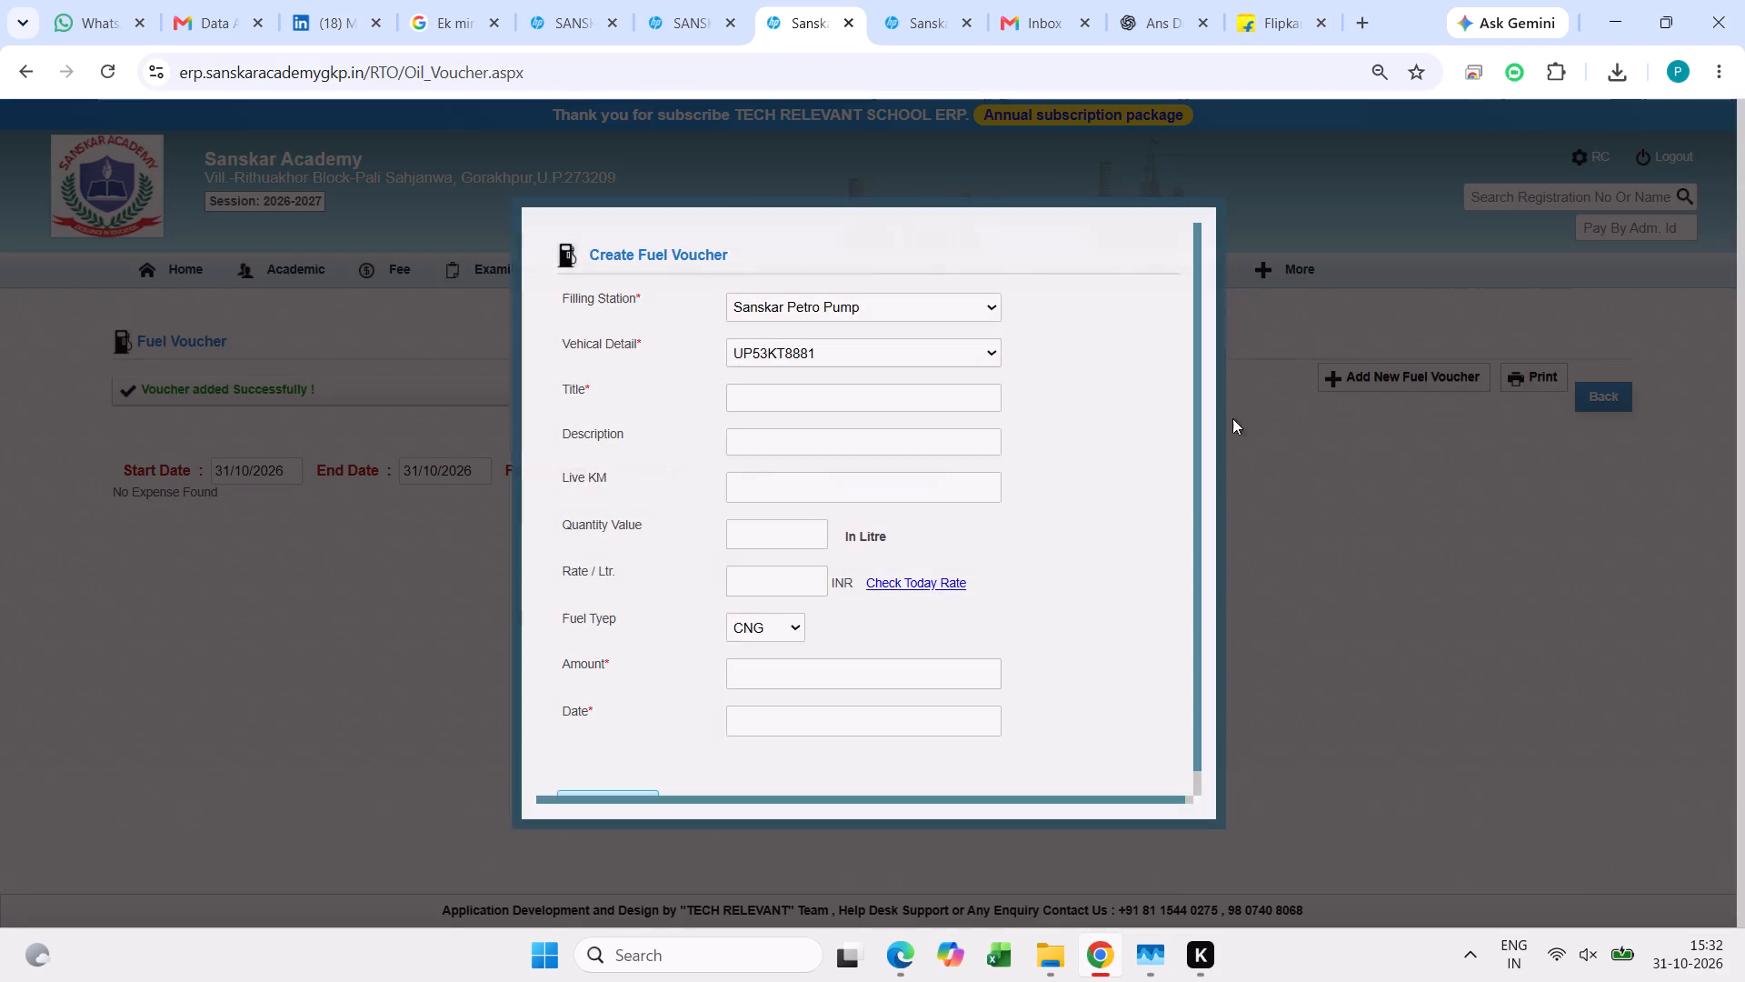
left_click(865, 348)
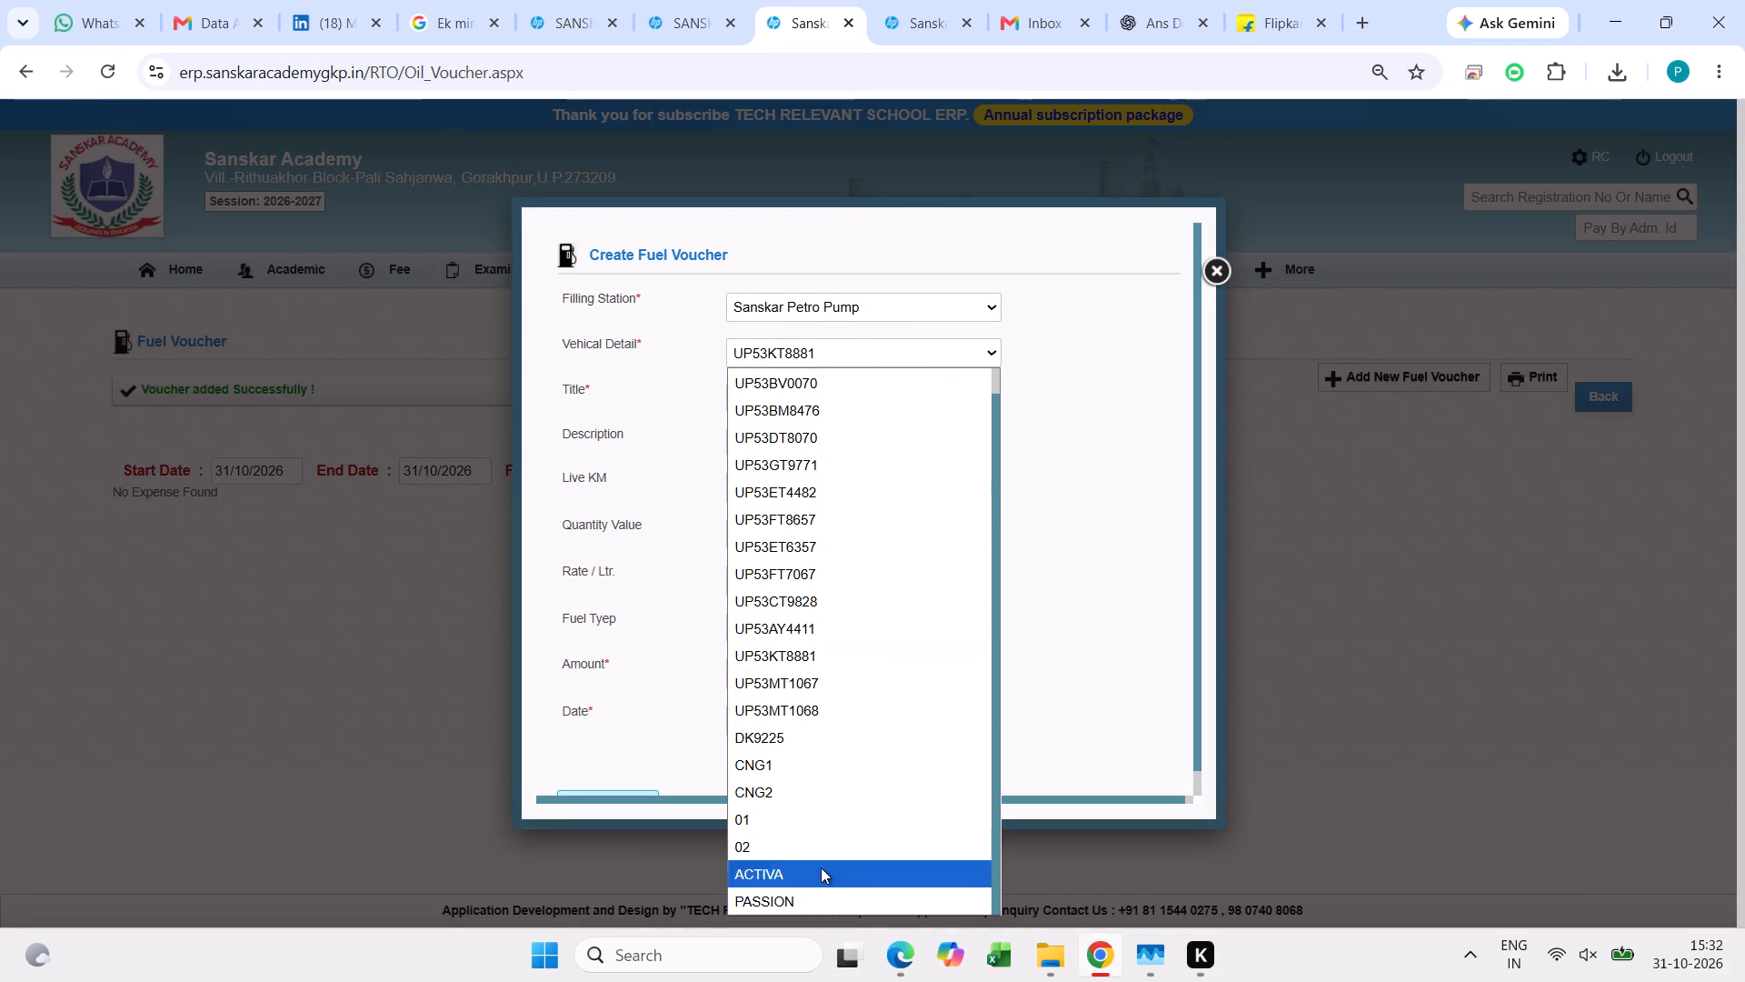
left_click(816, 793)
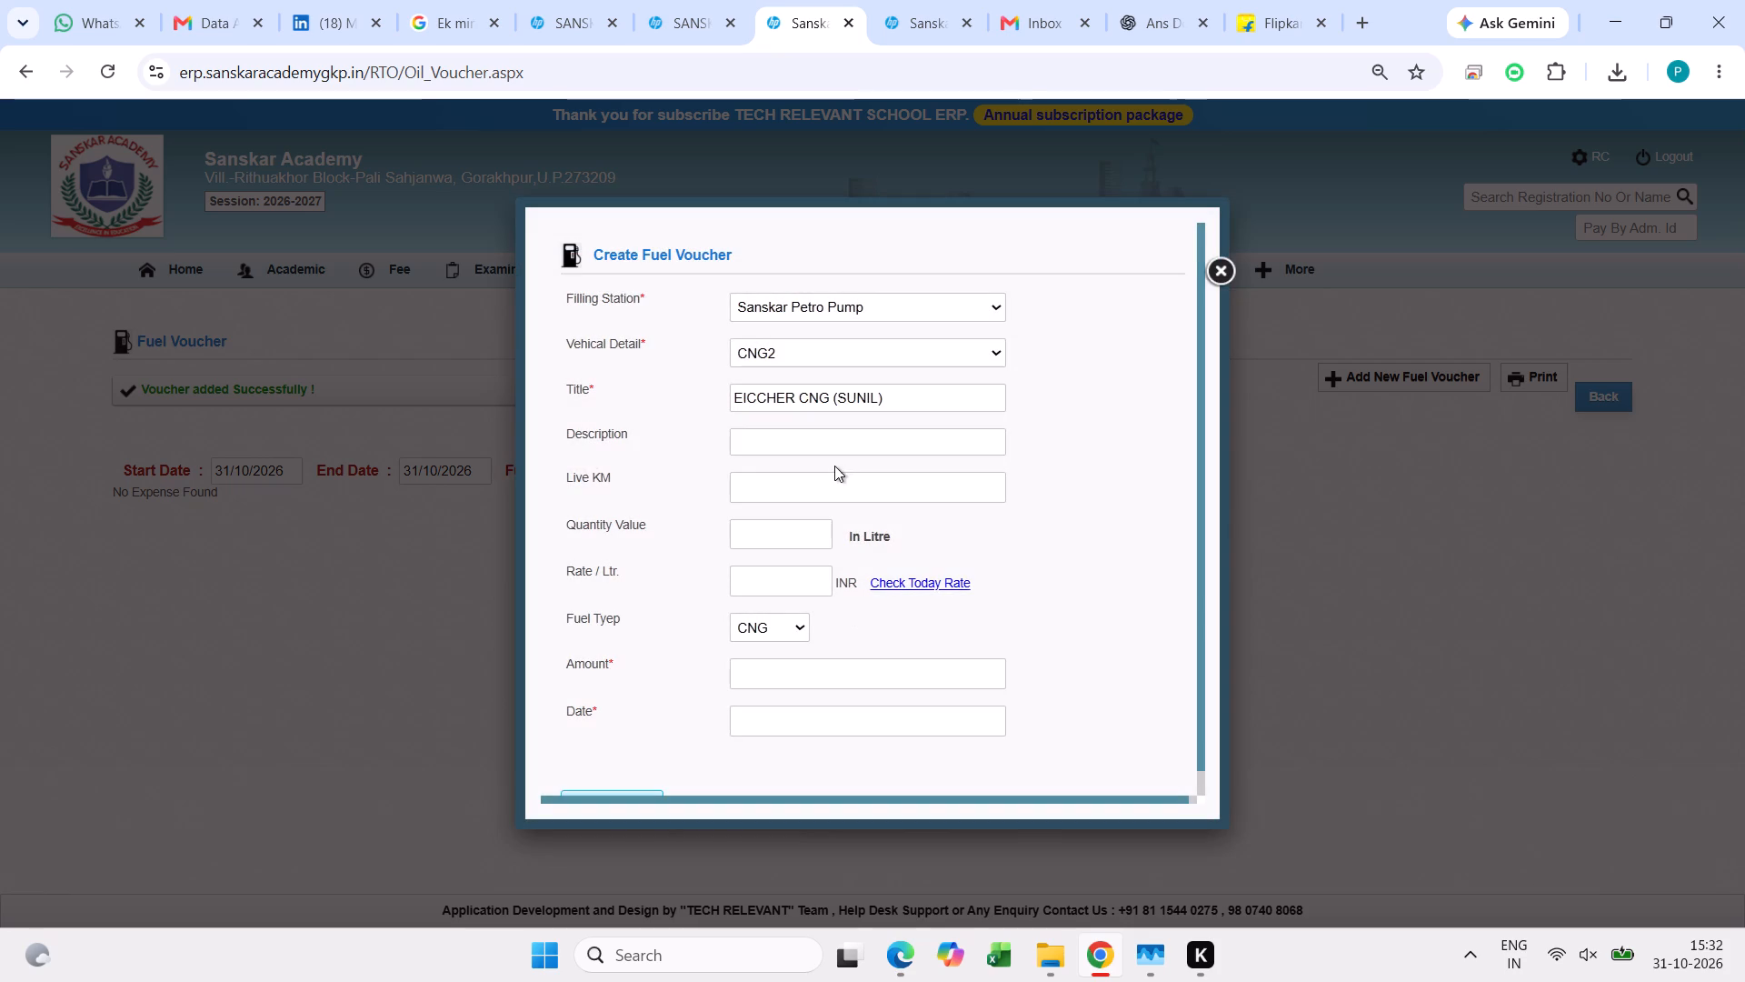
left_click(842, 482)
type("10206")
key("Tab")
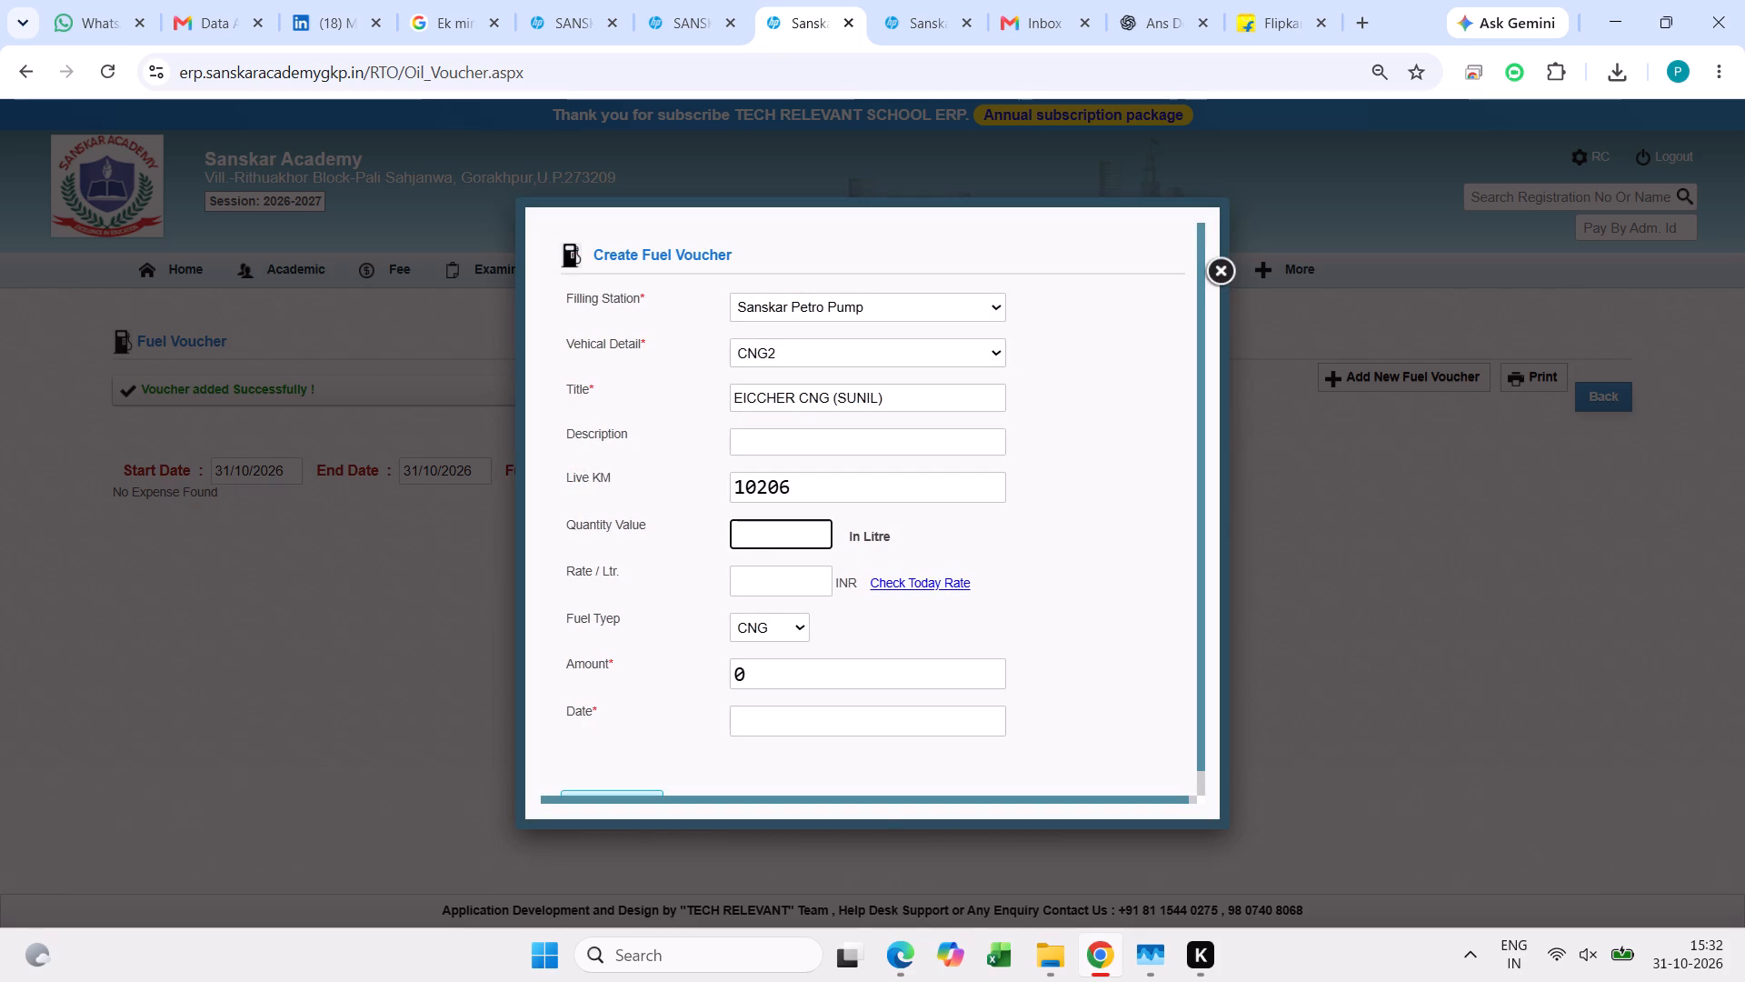
Enter a quantity of 41.20 and a rate of 102 INR for CNG2.
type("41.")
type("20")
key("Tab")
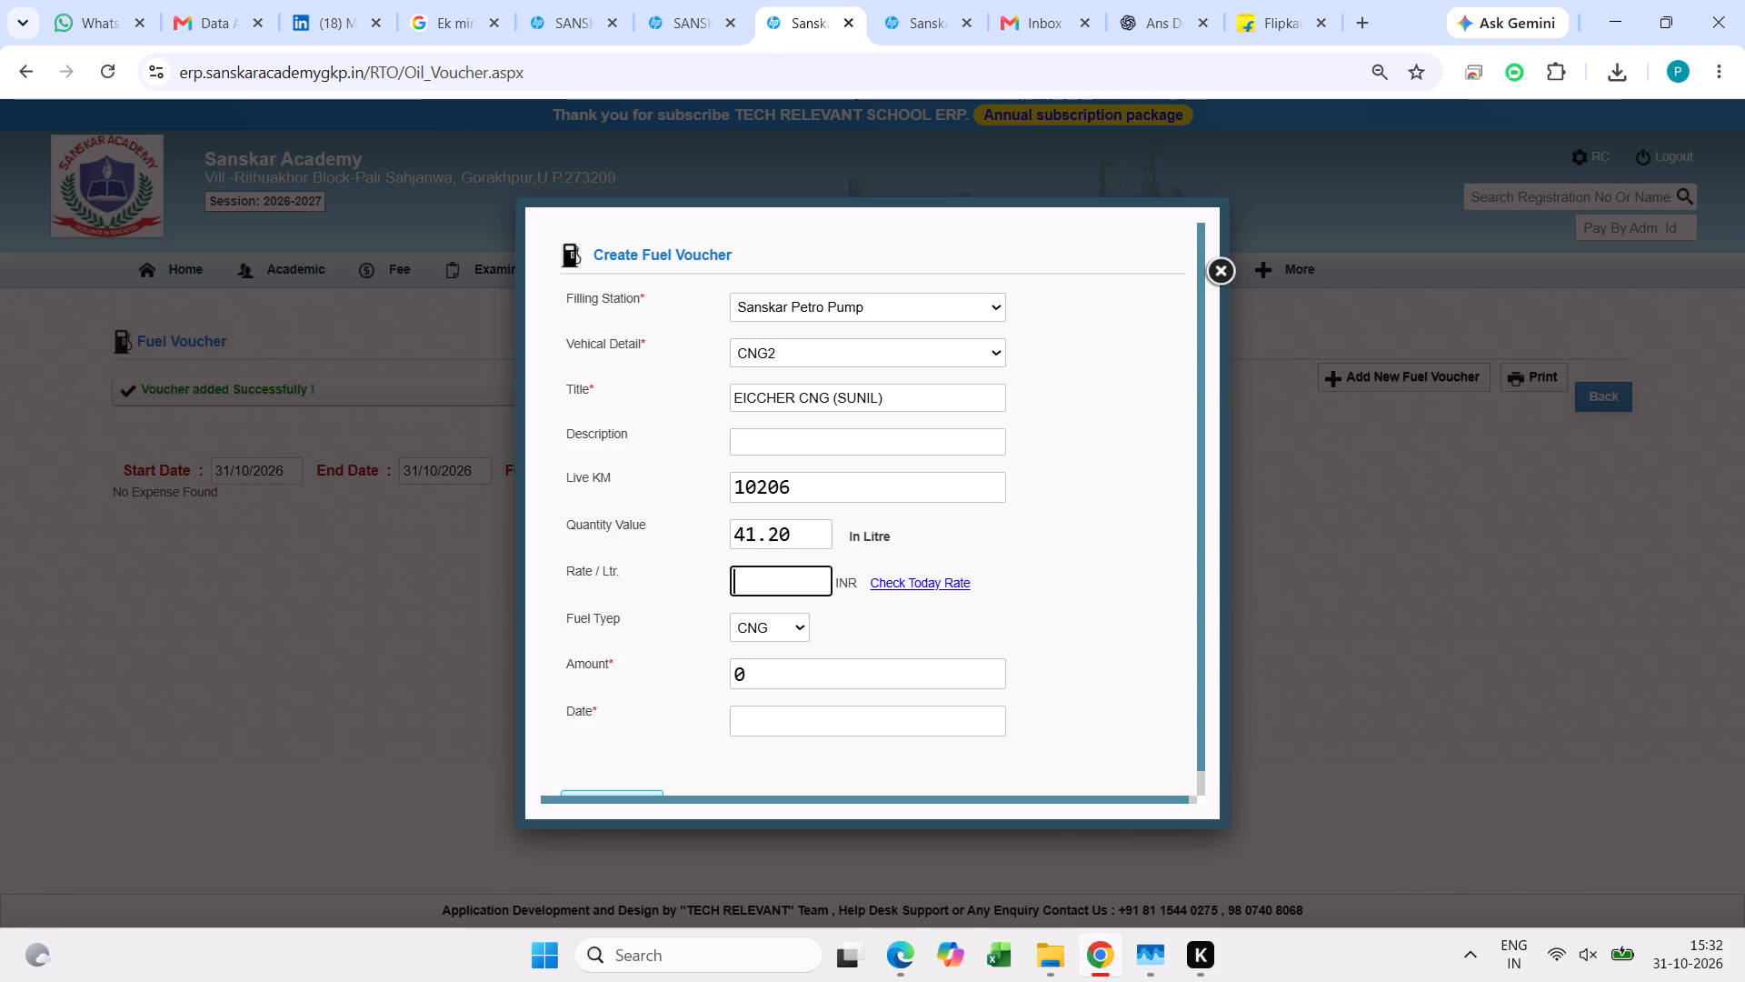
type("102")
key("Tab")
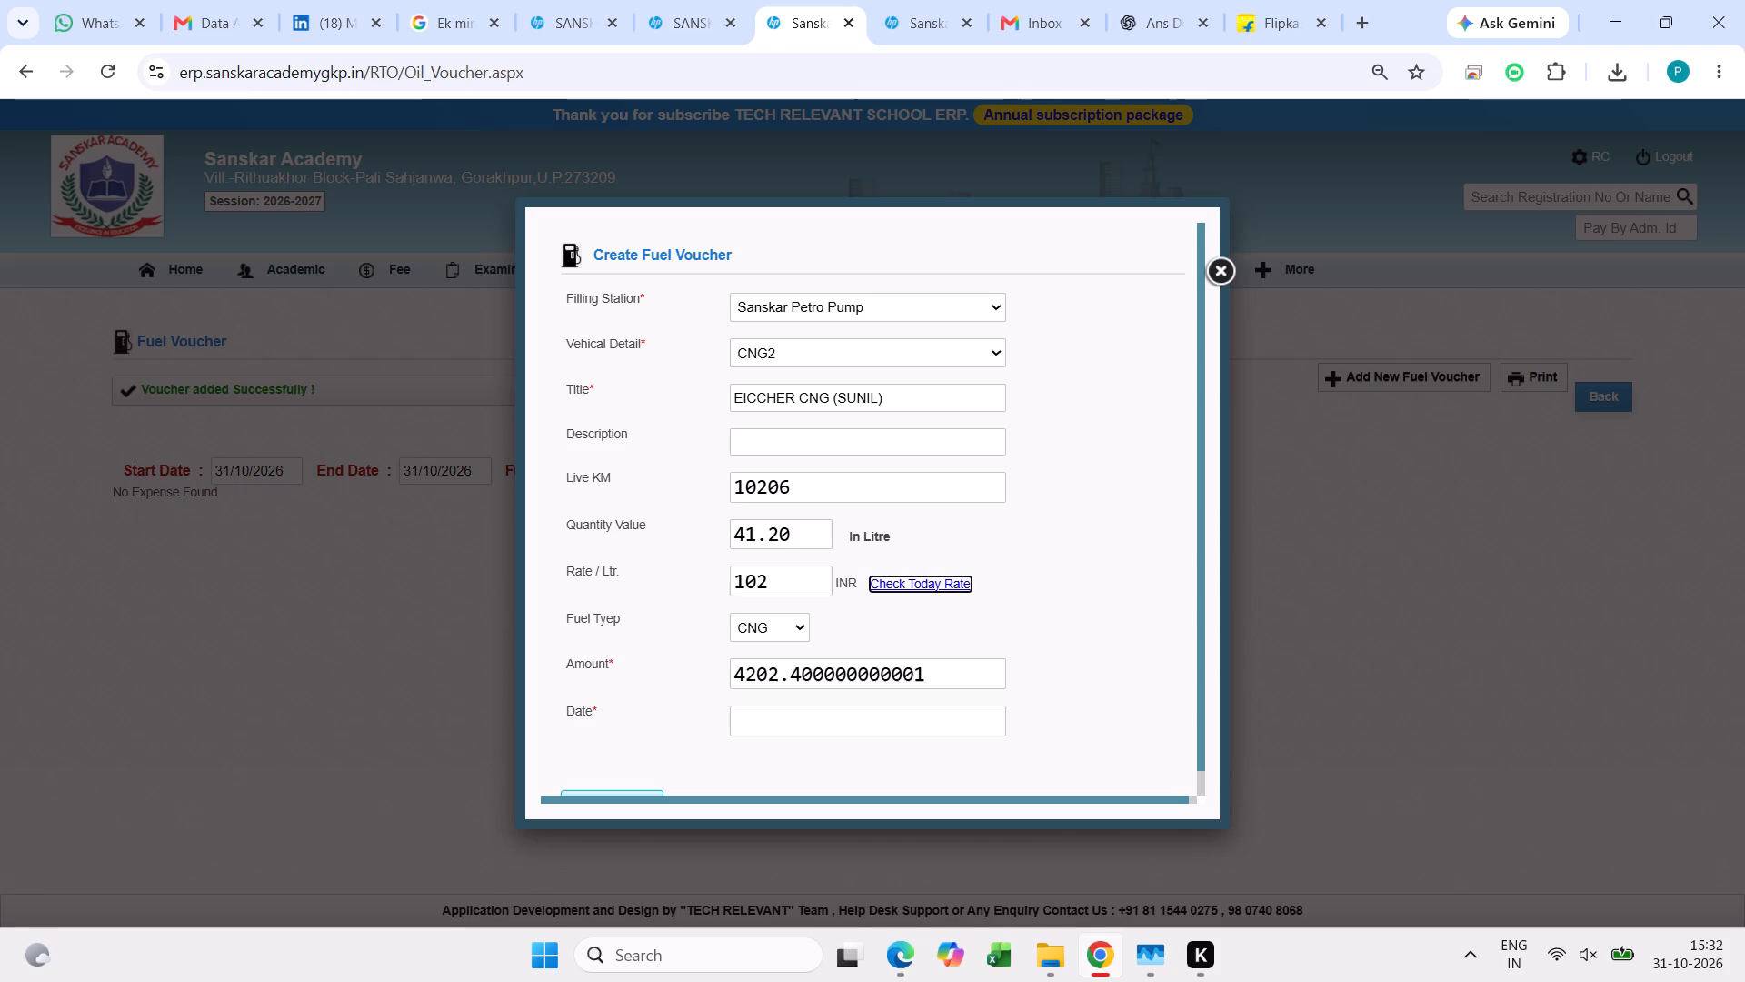
Set the voucher date to 24/10/2026 and save the CNG2 fuel voucher.
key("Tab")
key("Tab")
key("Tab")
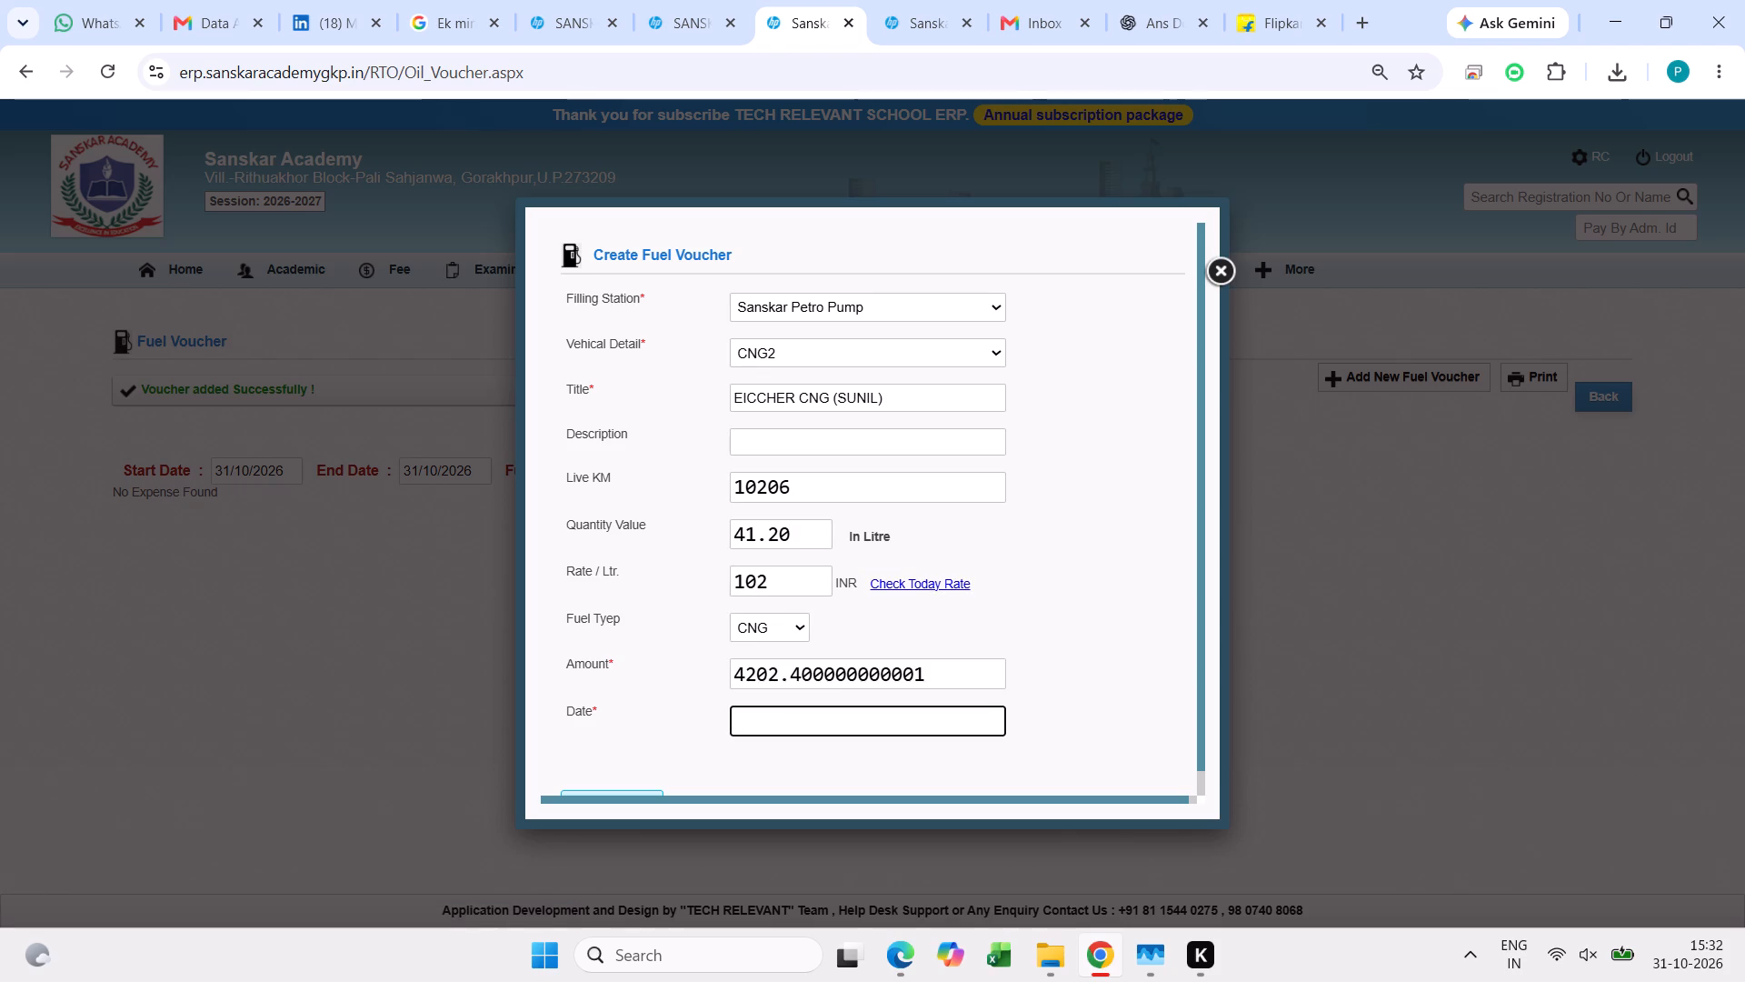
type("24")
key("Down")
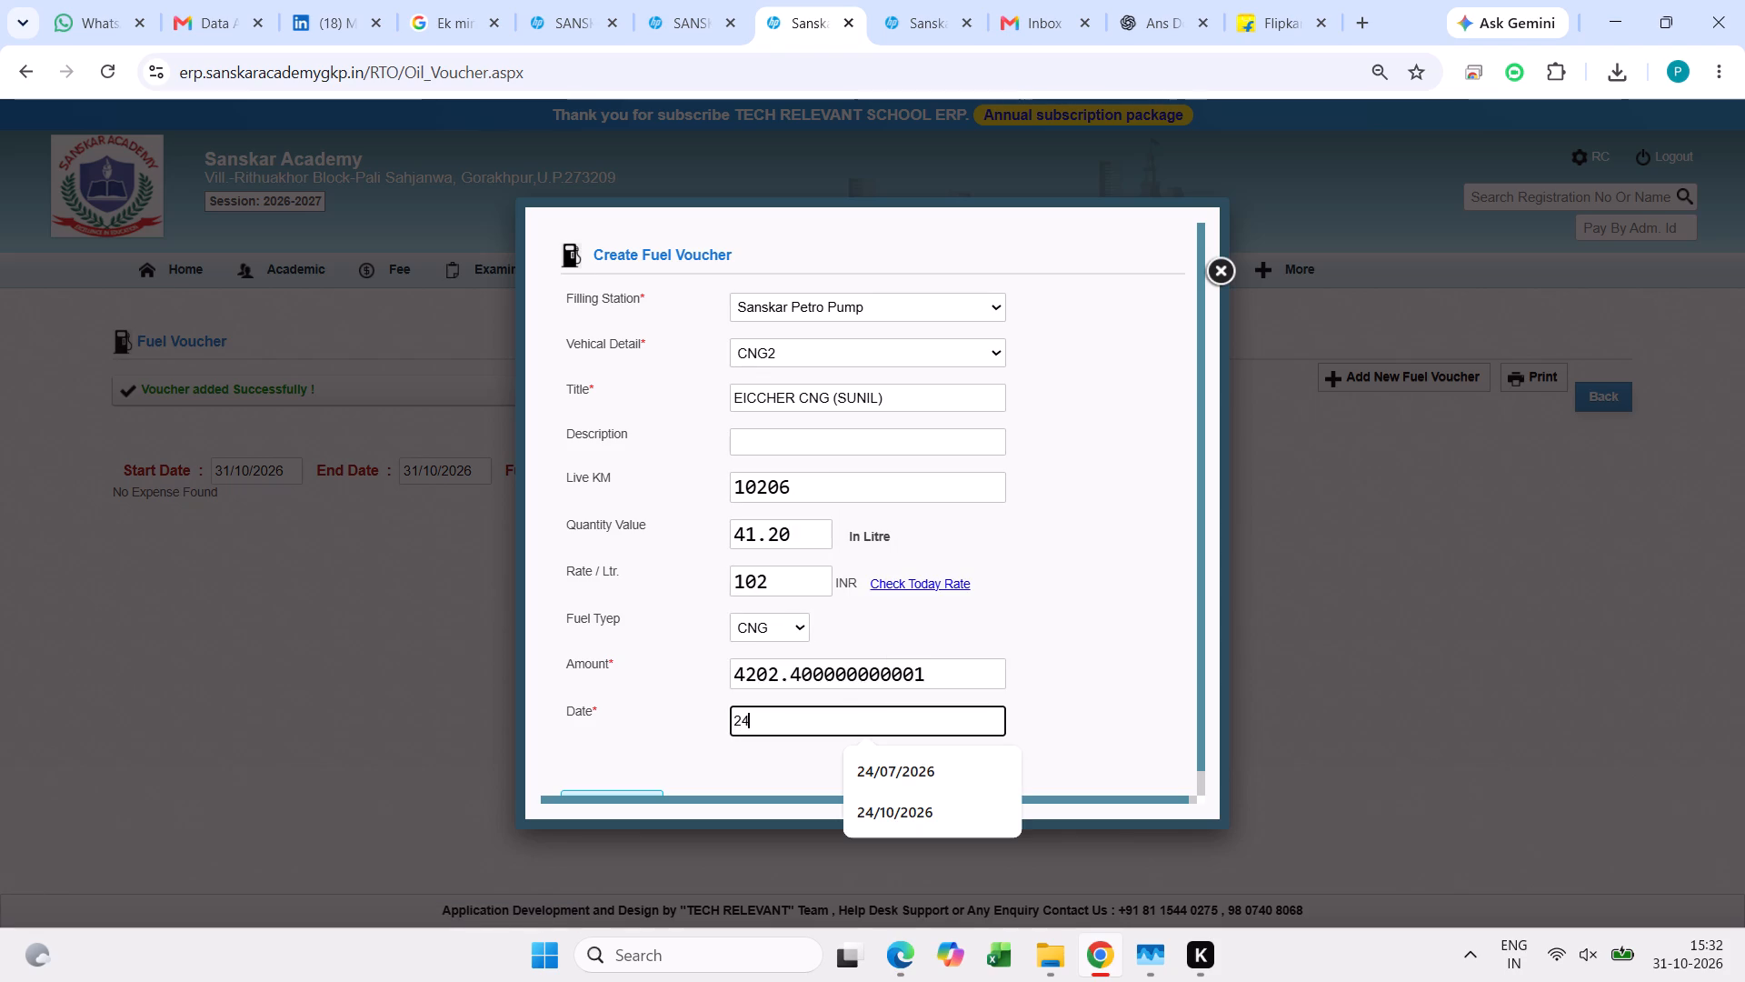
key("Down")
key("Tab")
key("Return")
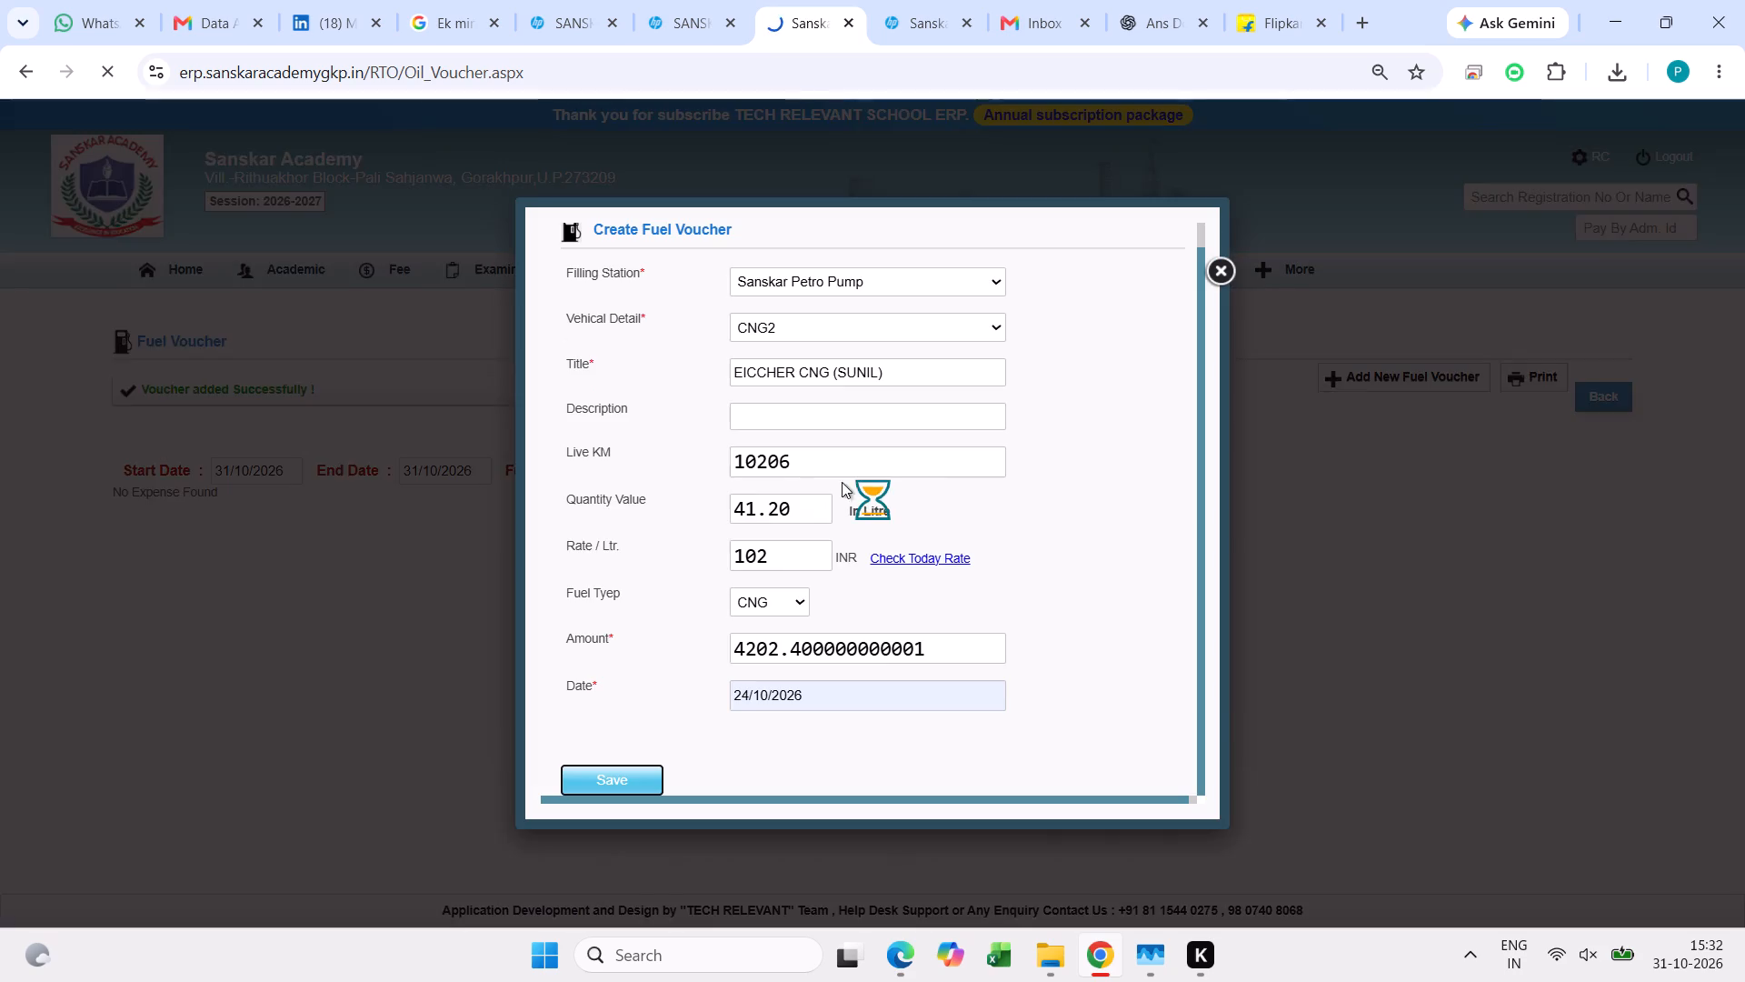
left_click(1466, 387)
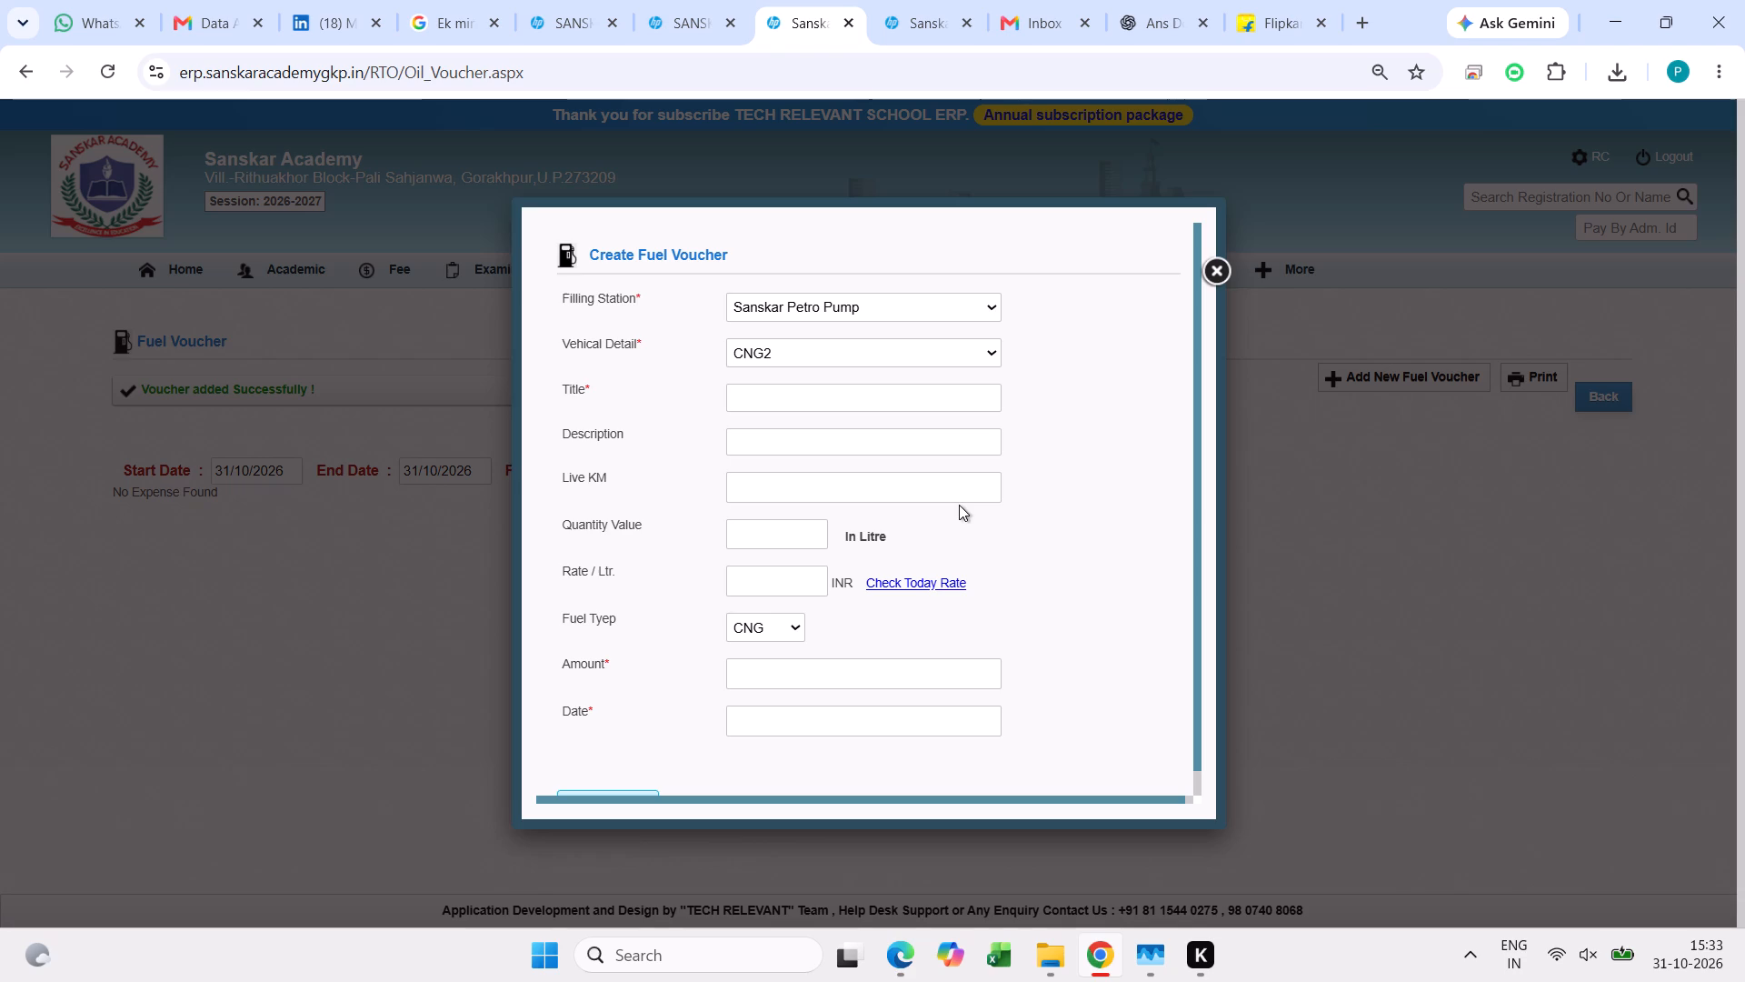
left_click(912, 361)
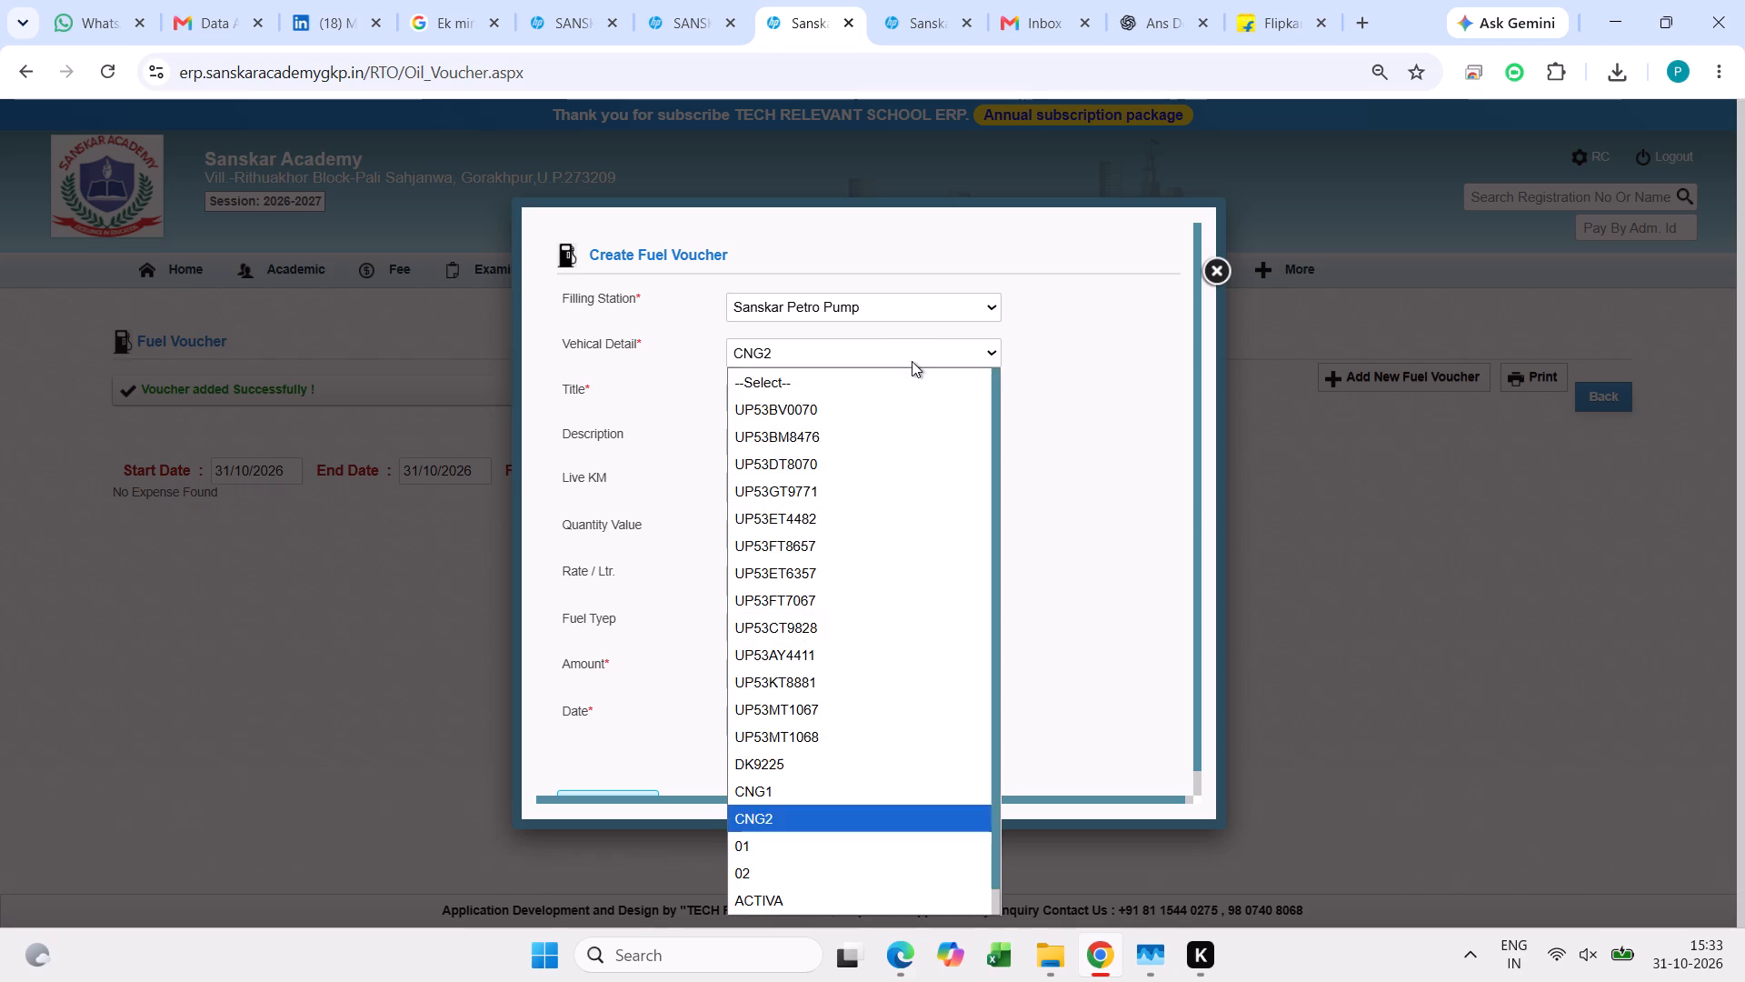
left_click(863, 464)
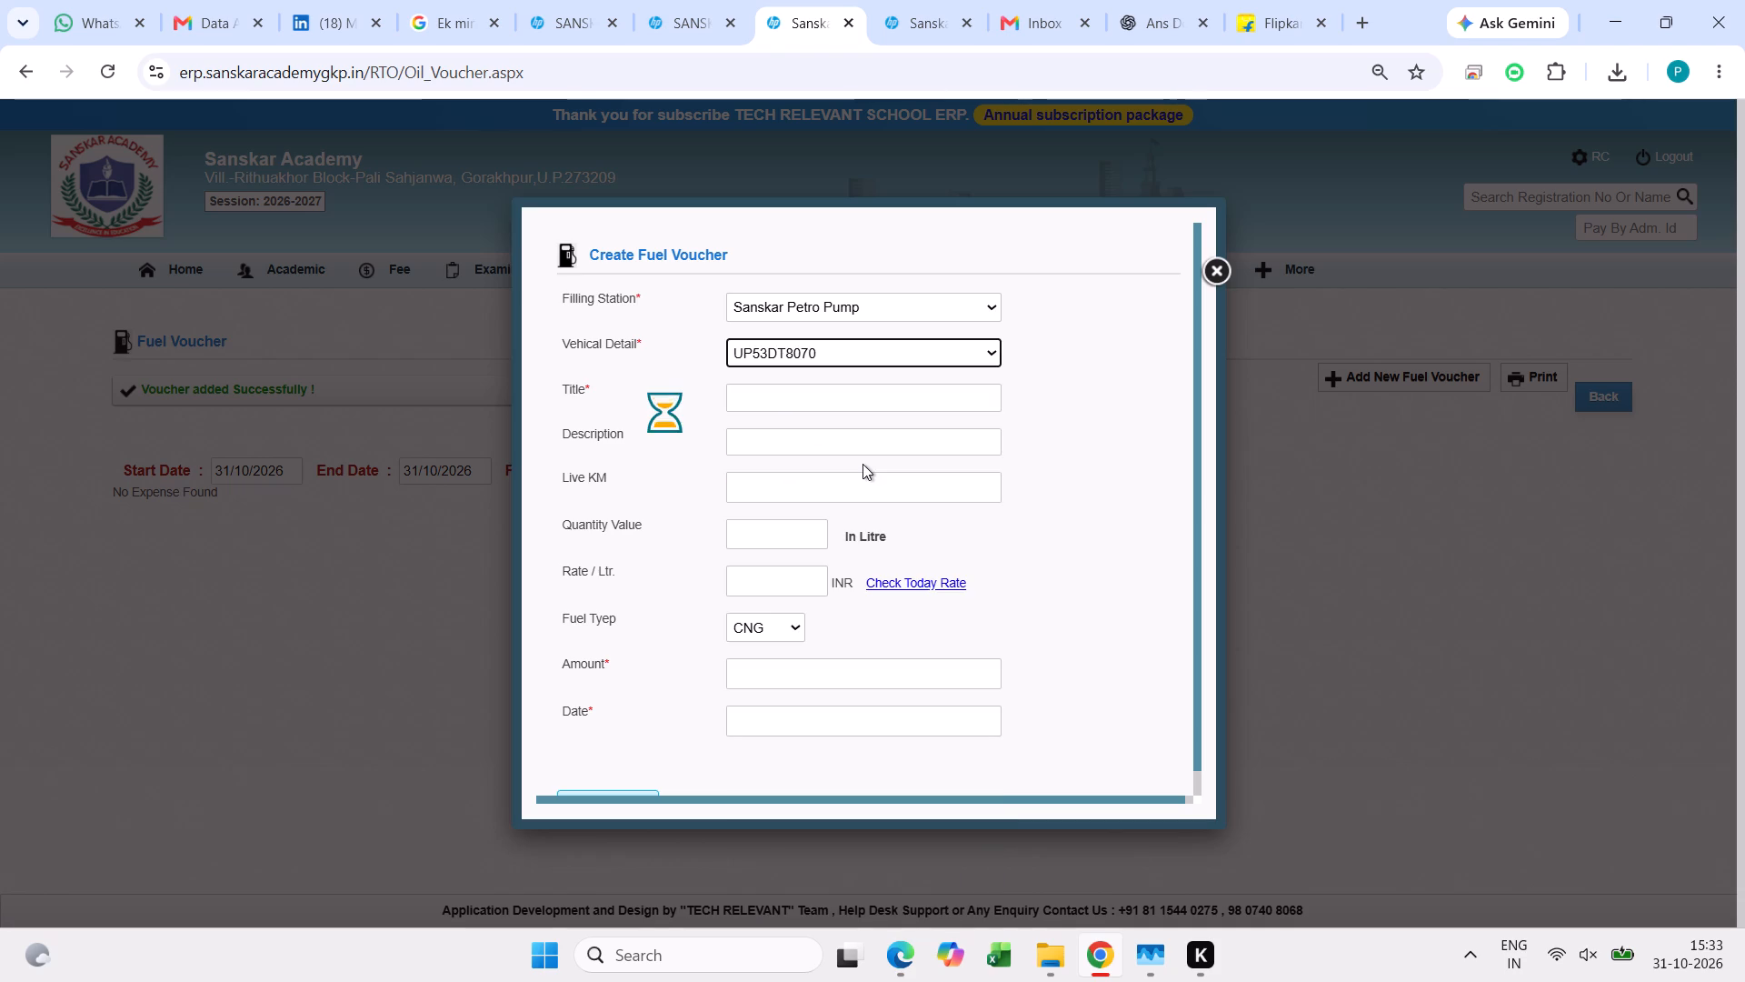
key("Tab")
key("Tab")
key("Tab")
key("Tab")
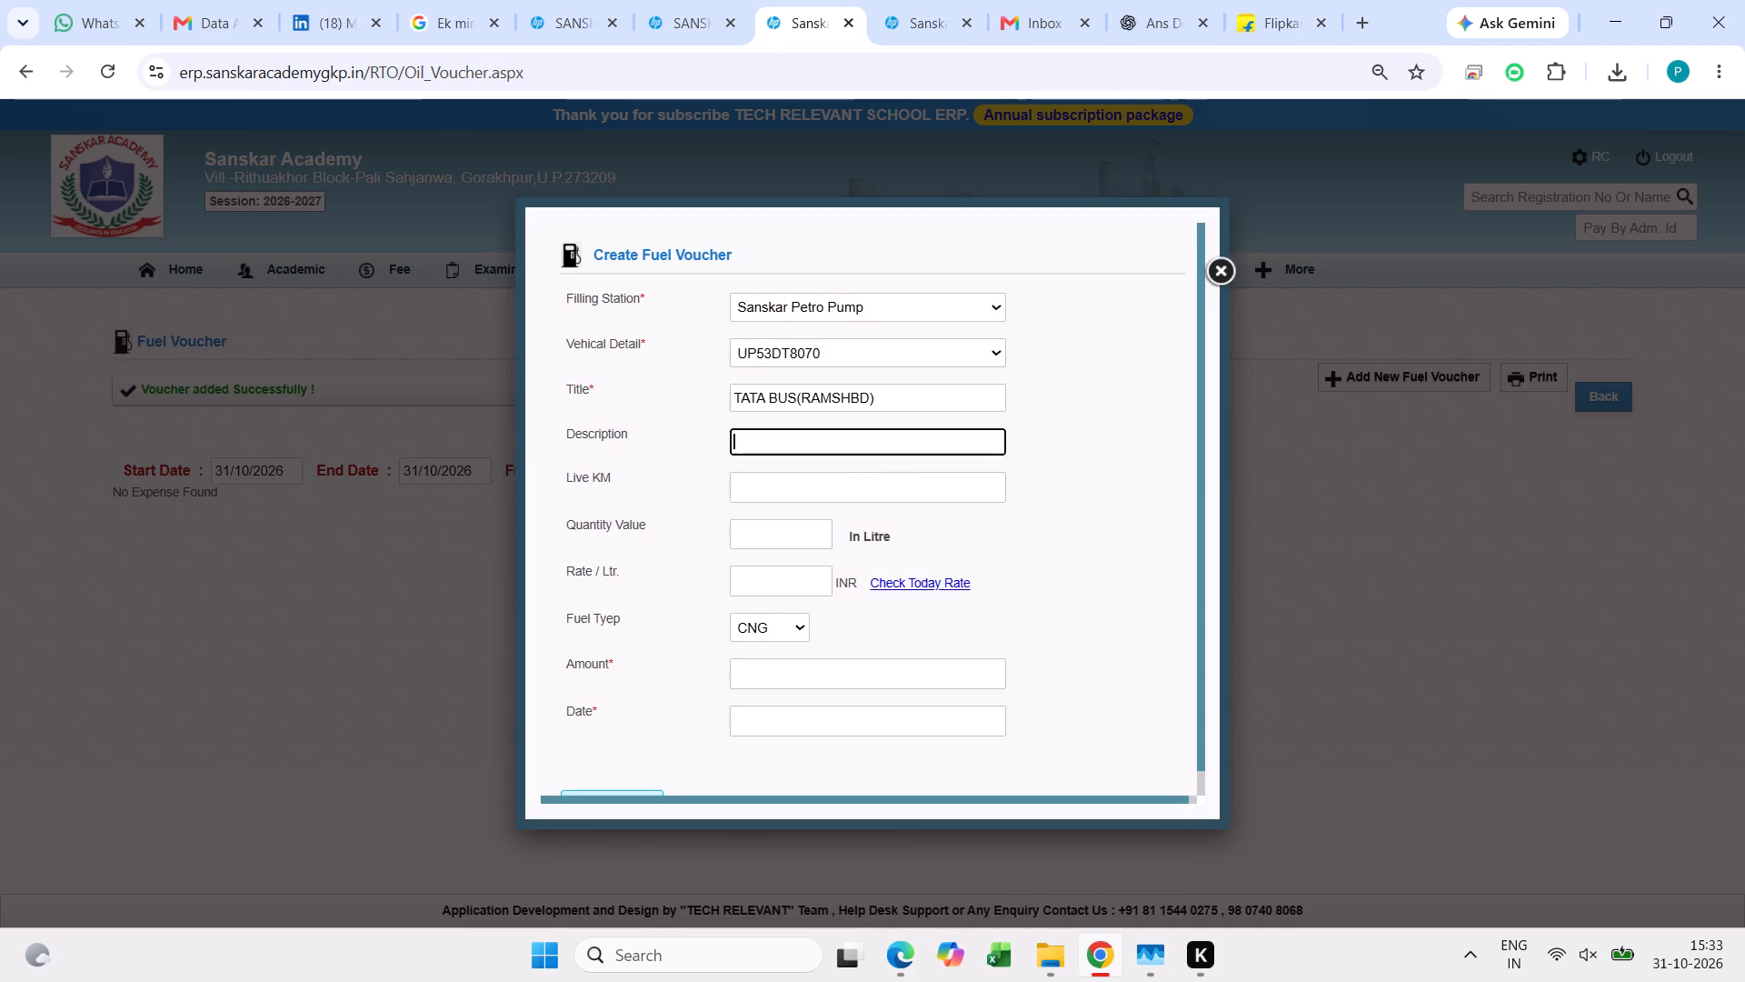
key("Tab")
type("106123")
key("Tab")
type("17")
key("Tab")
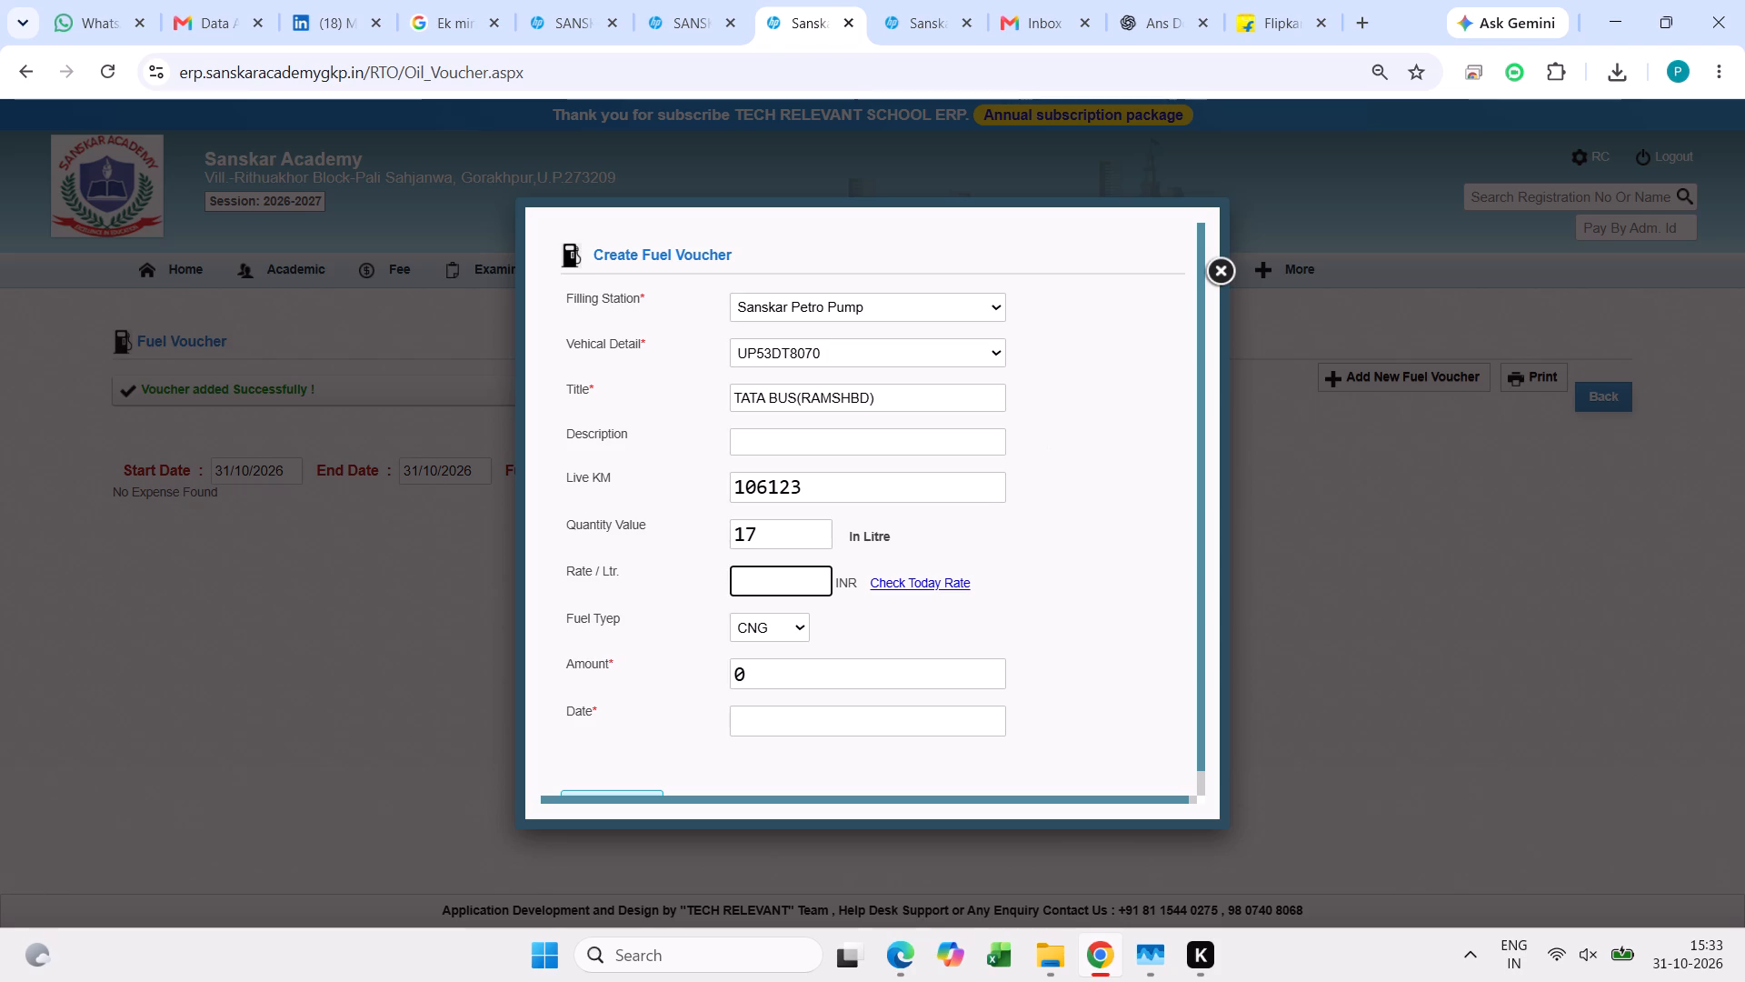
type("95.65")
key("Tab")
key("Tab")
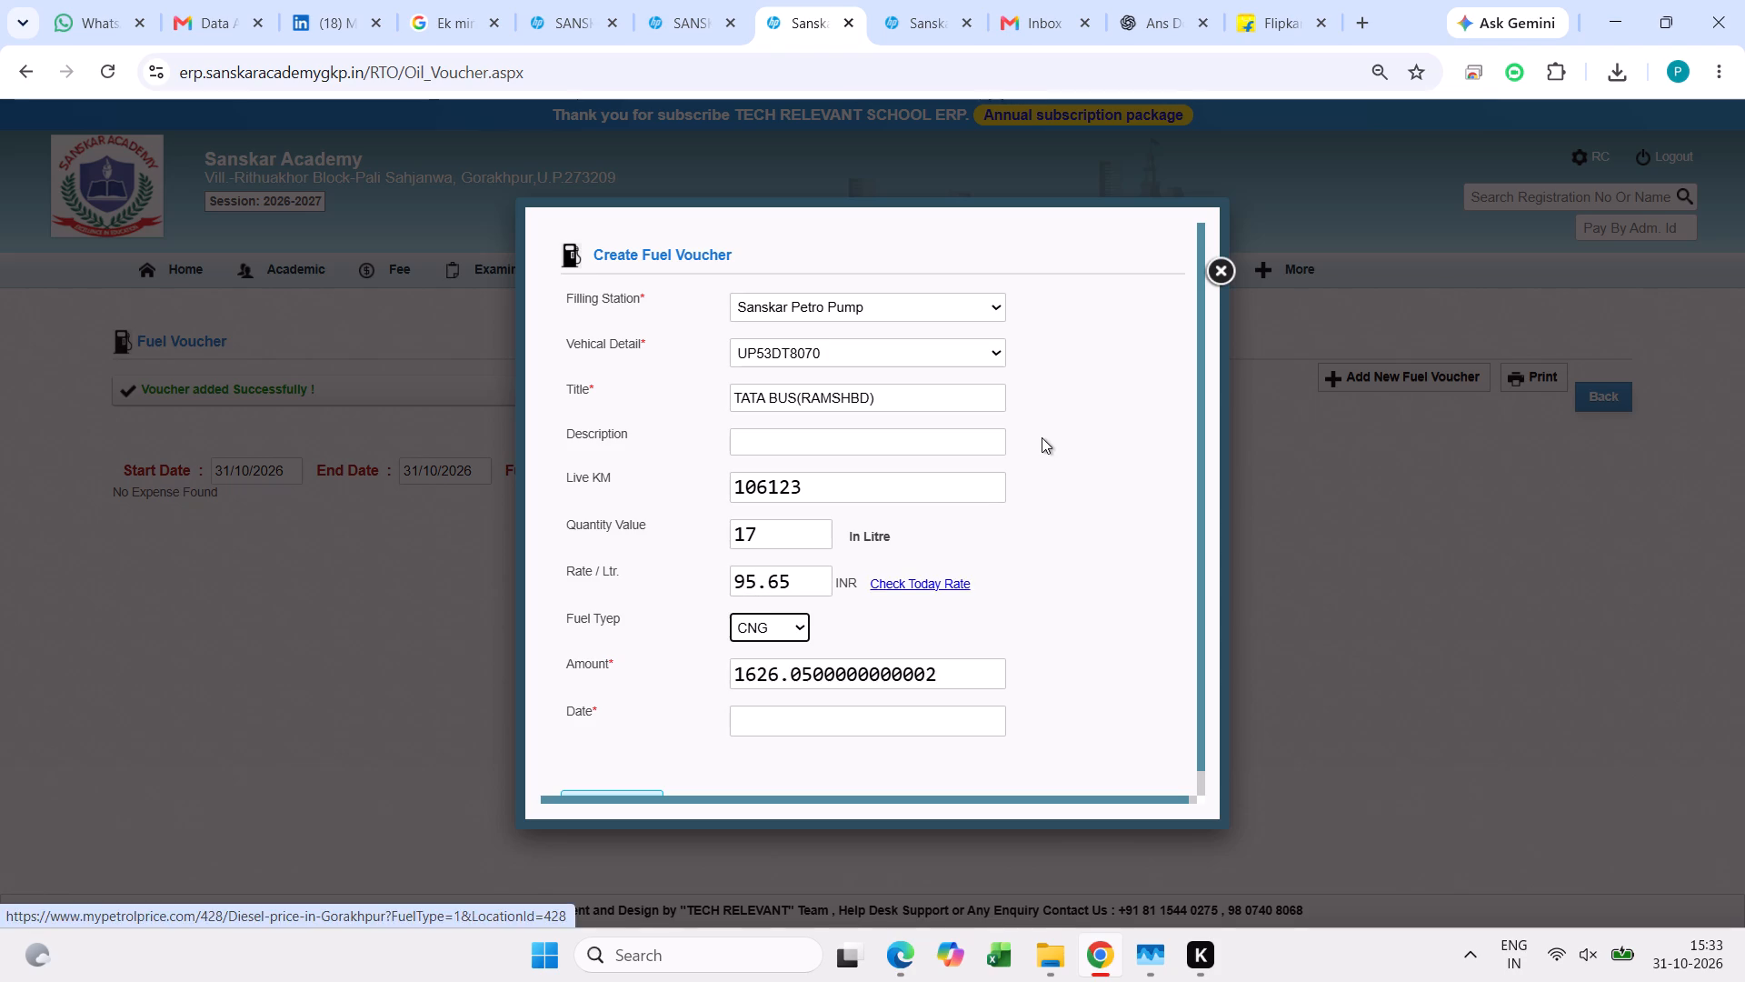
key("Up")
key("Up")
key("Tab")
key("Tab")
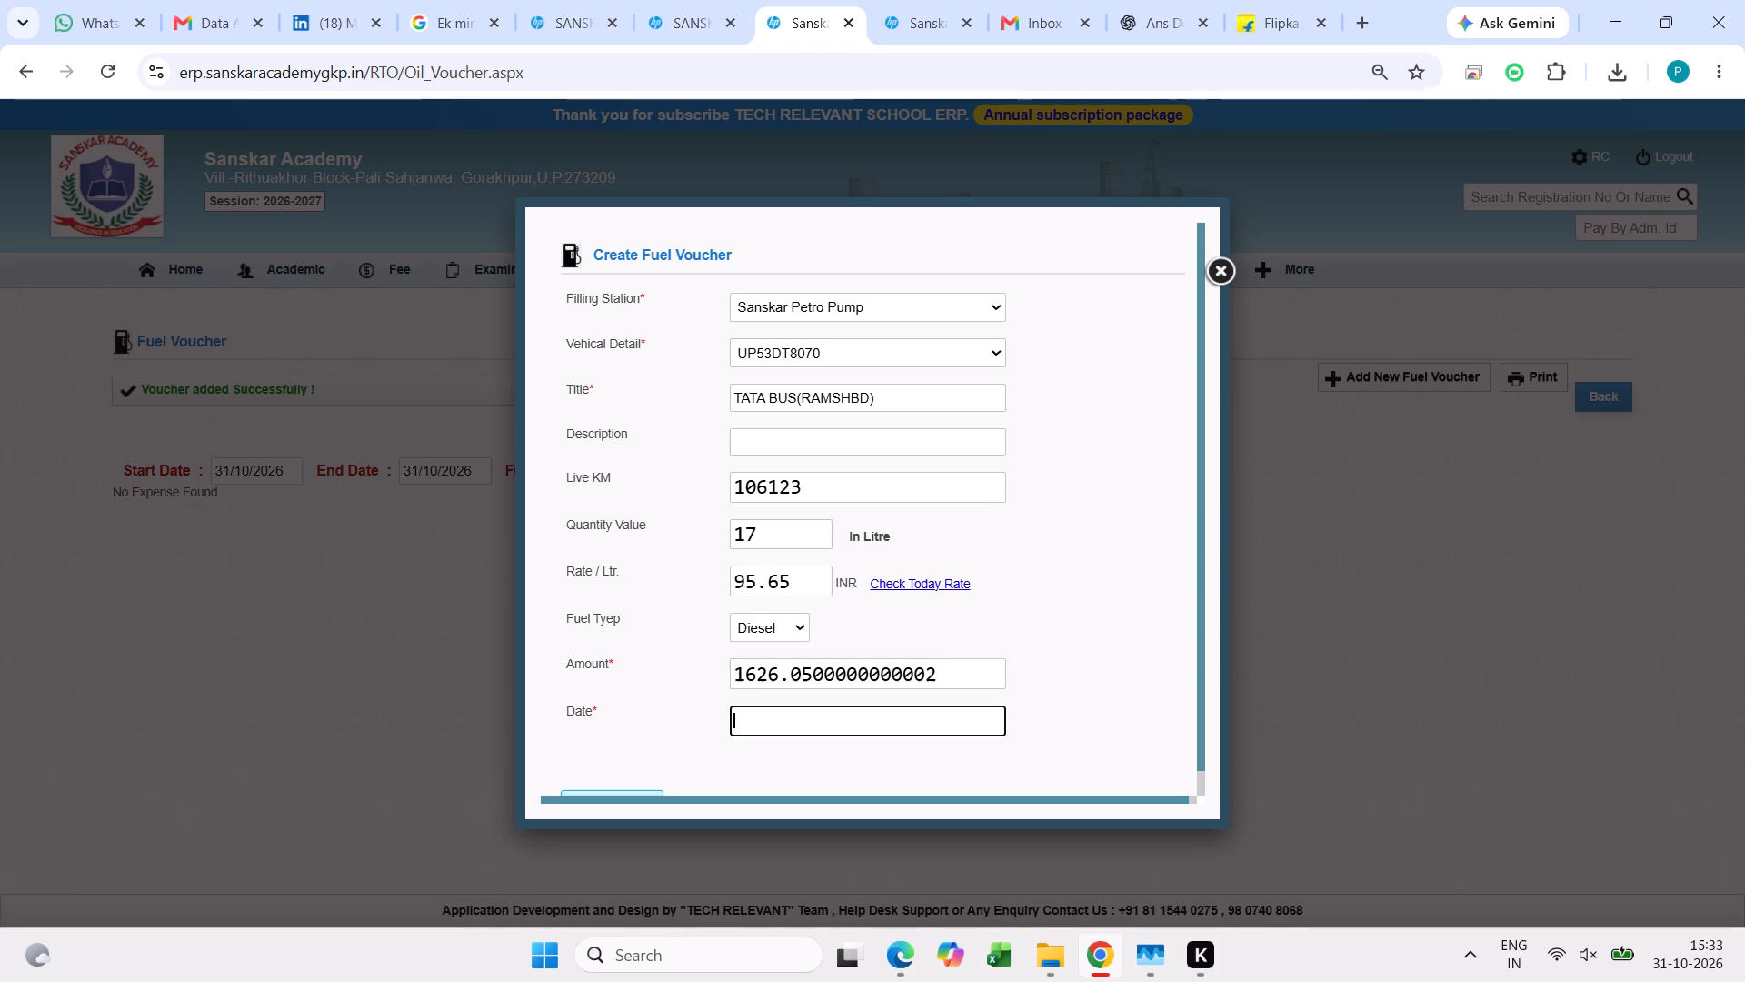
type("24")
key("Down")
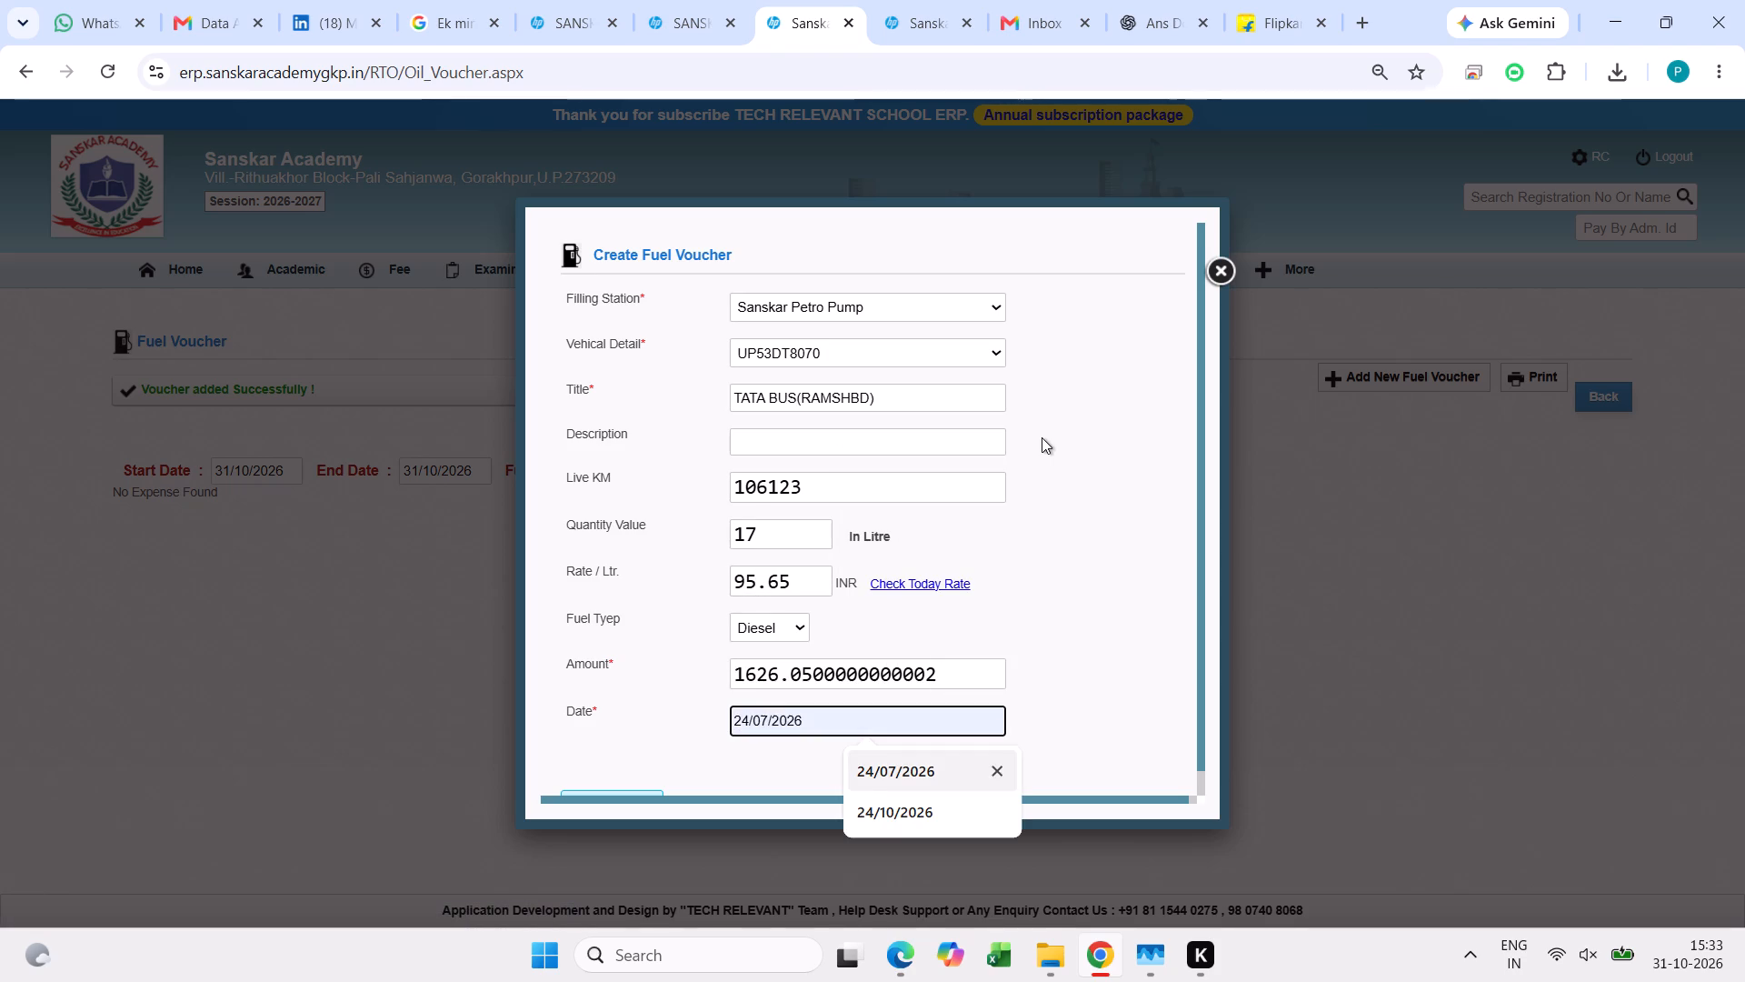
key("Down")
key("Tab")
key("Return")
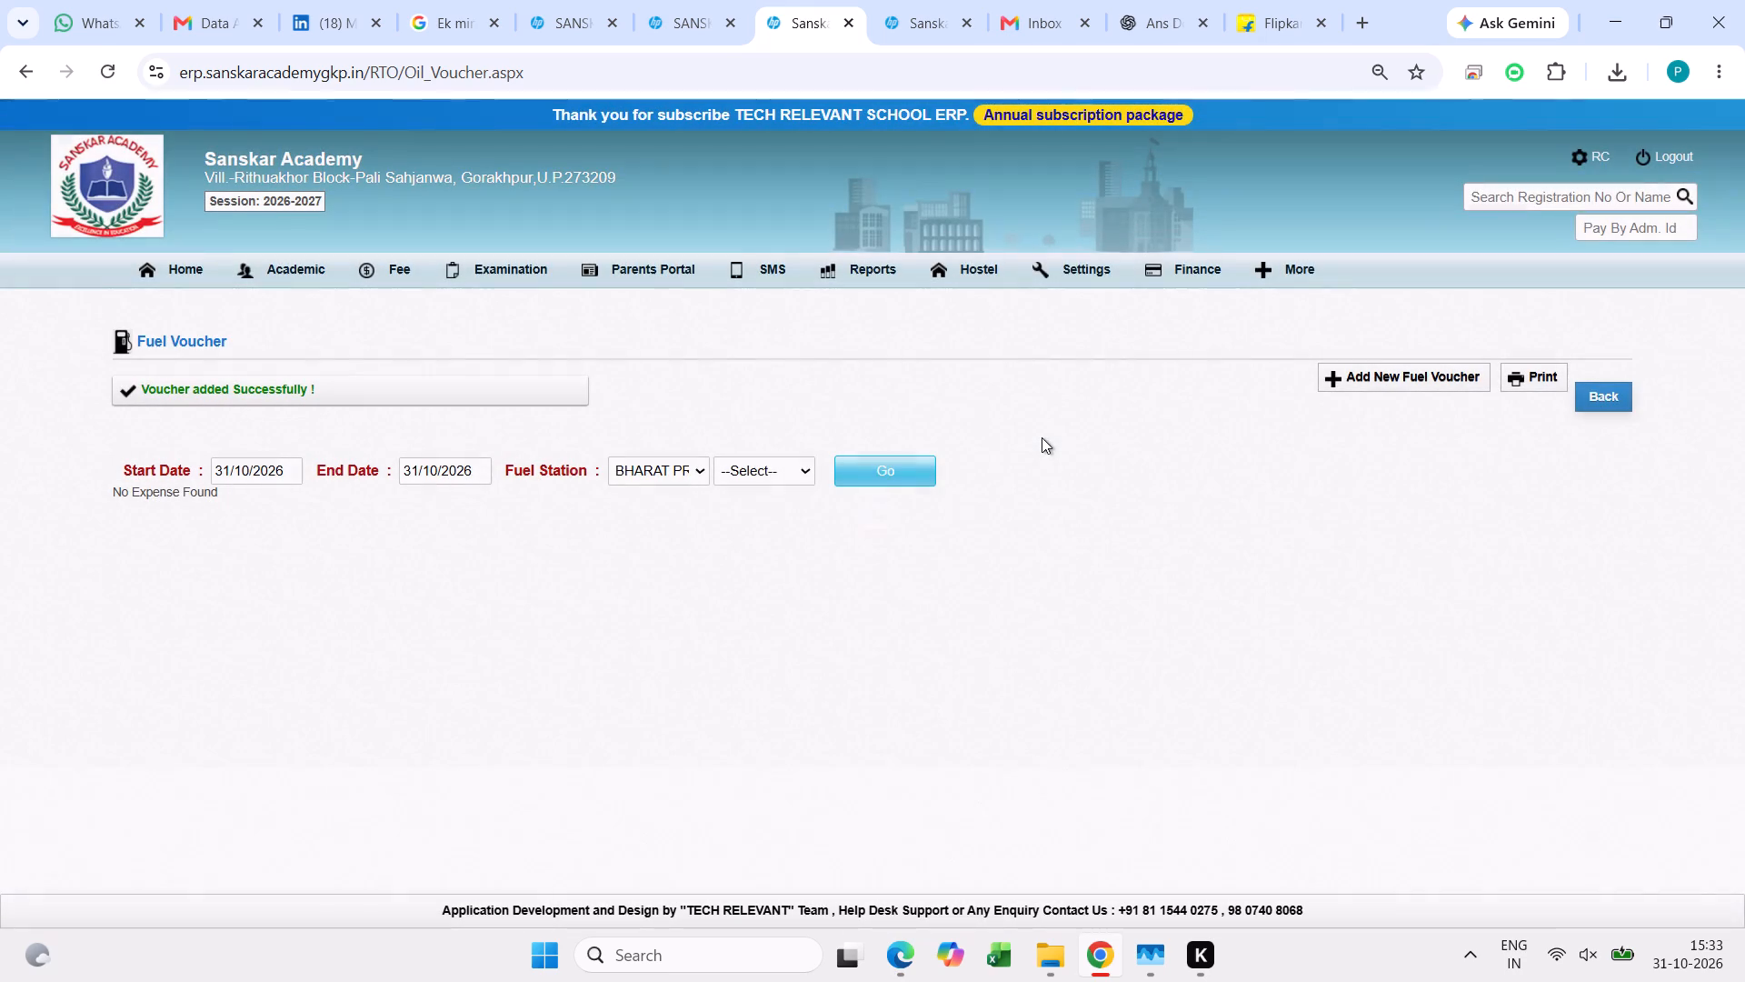
left_click(1372, 381)
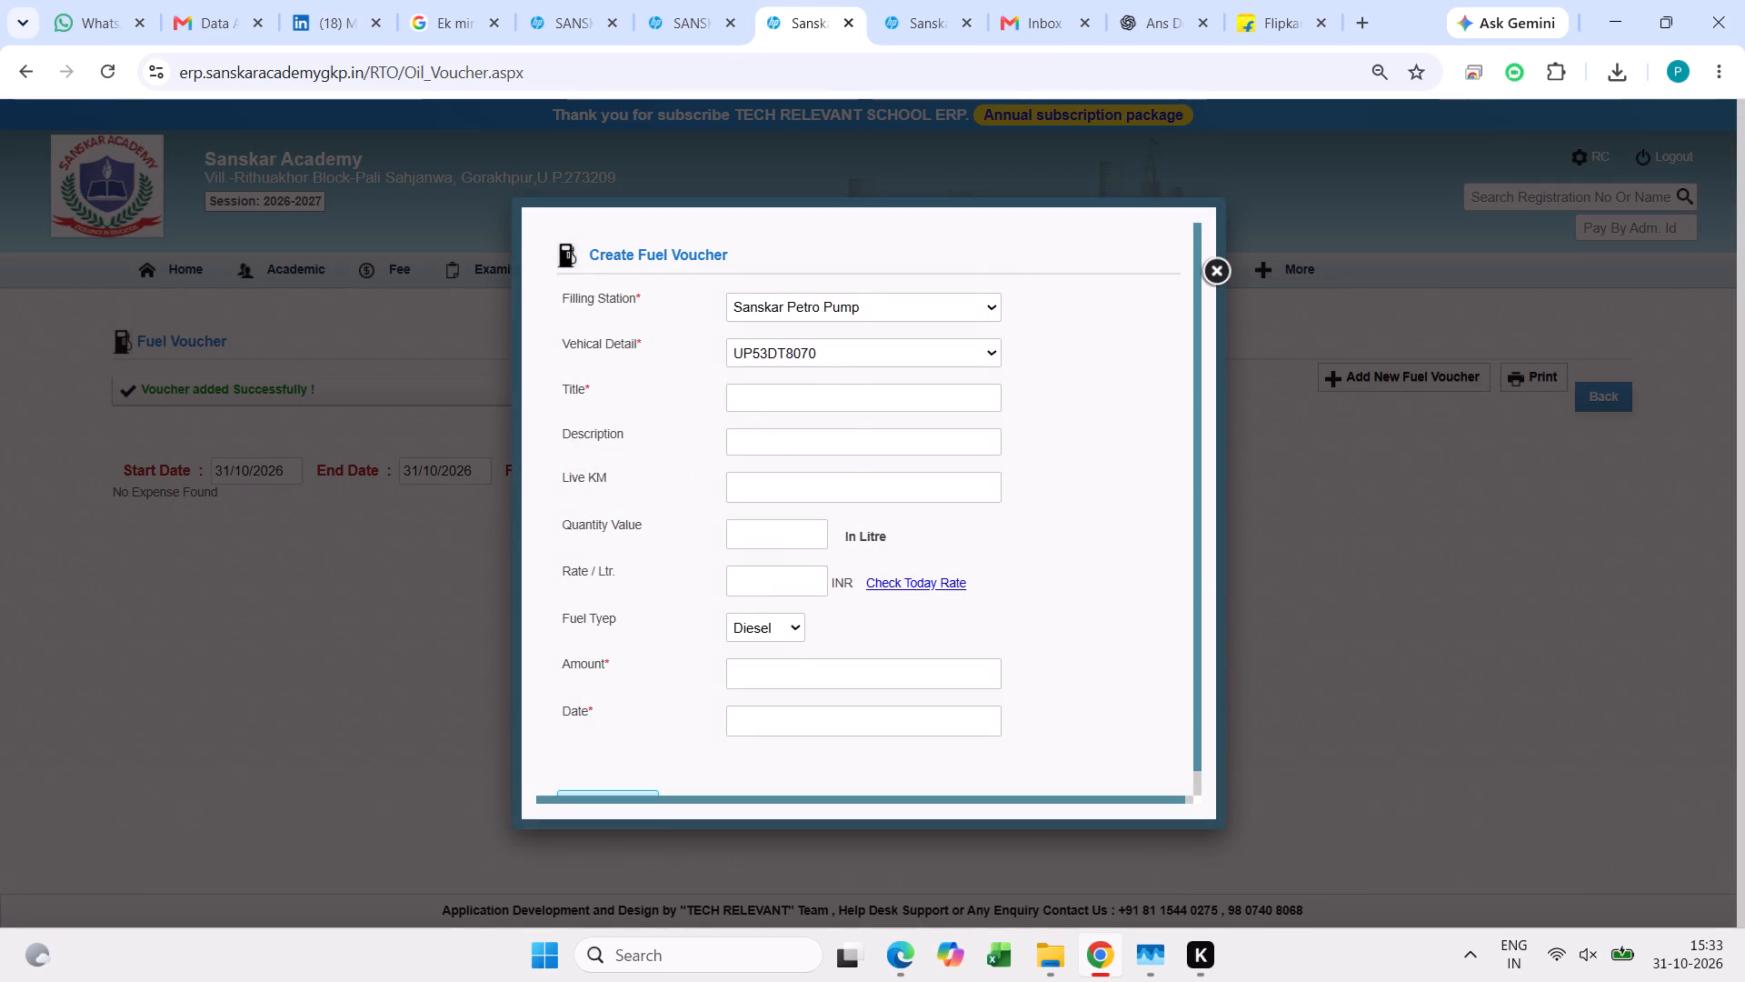
left_click(848, 356)
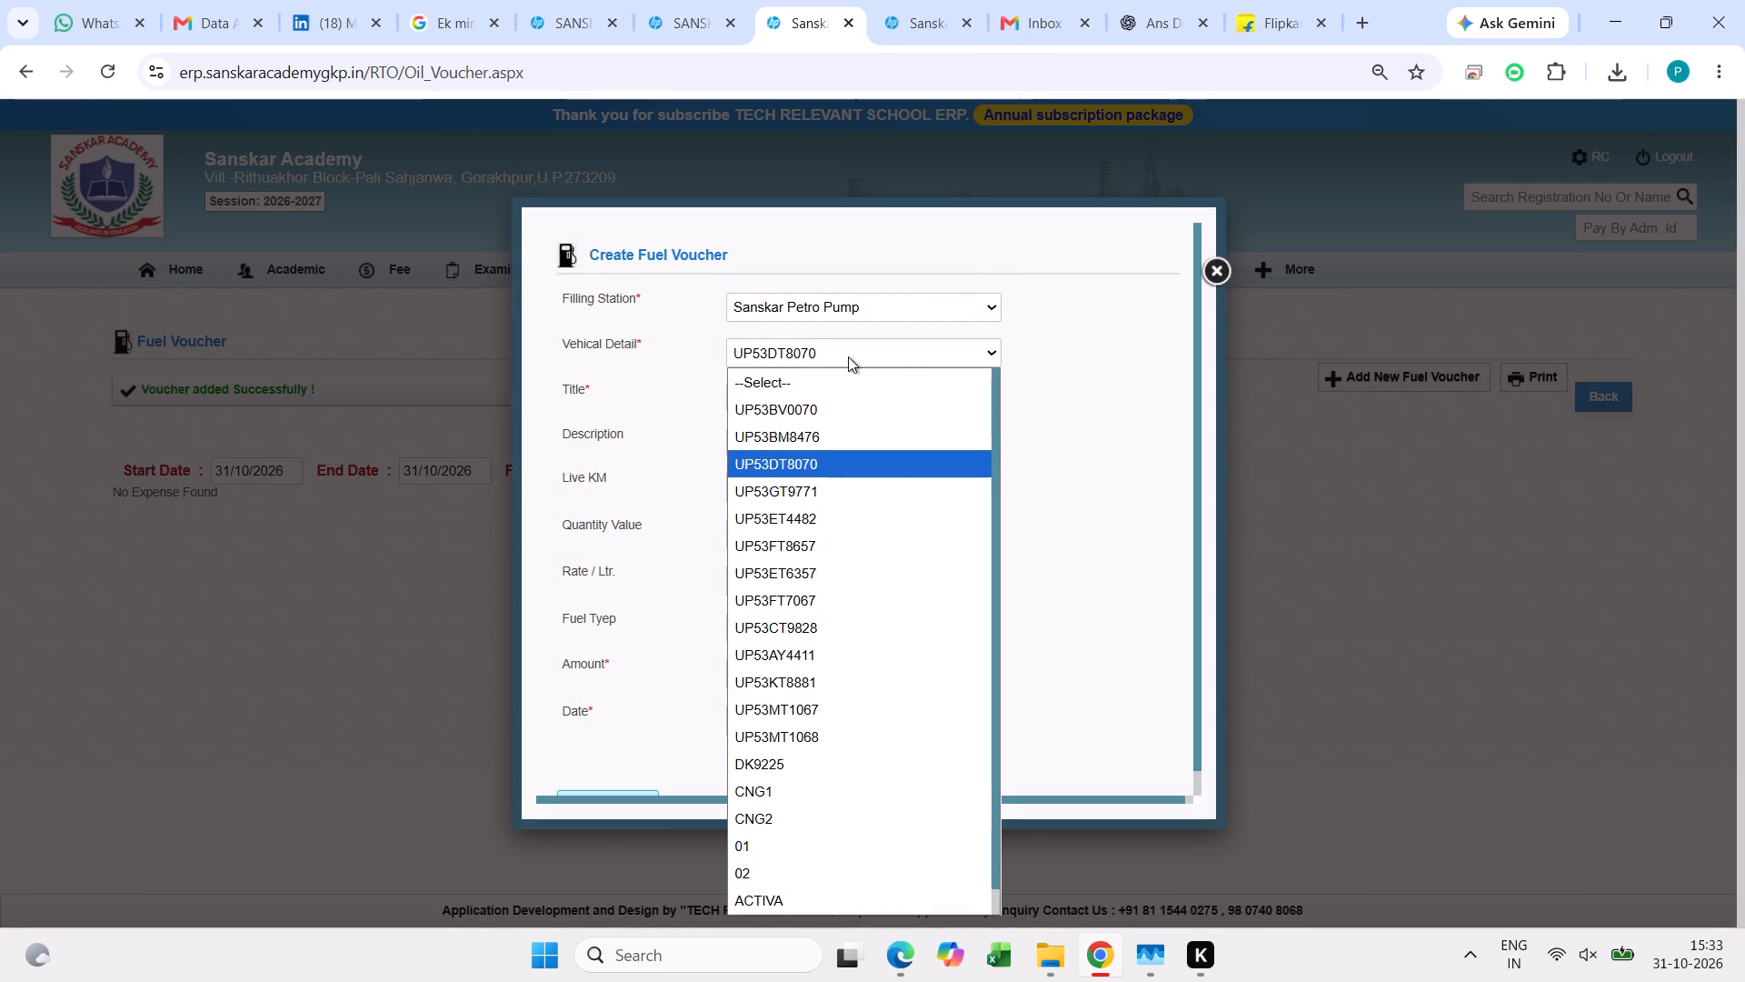
left_click(872, 710)
key("Tab")
key("Tab")
key("Tab")
key("Tab")
key("Tab")
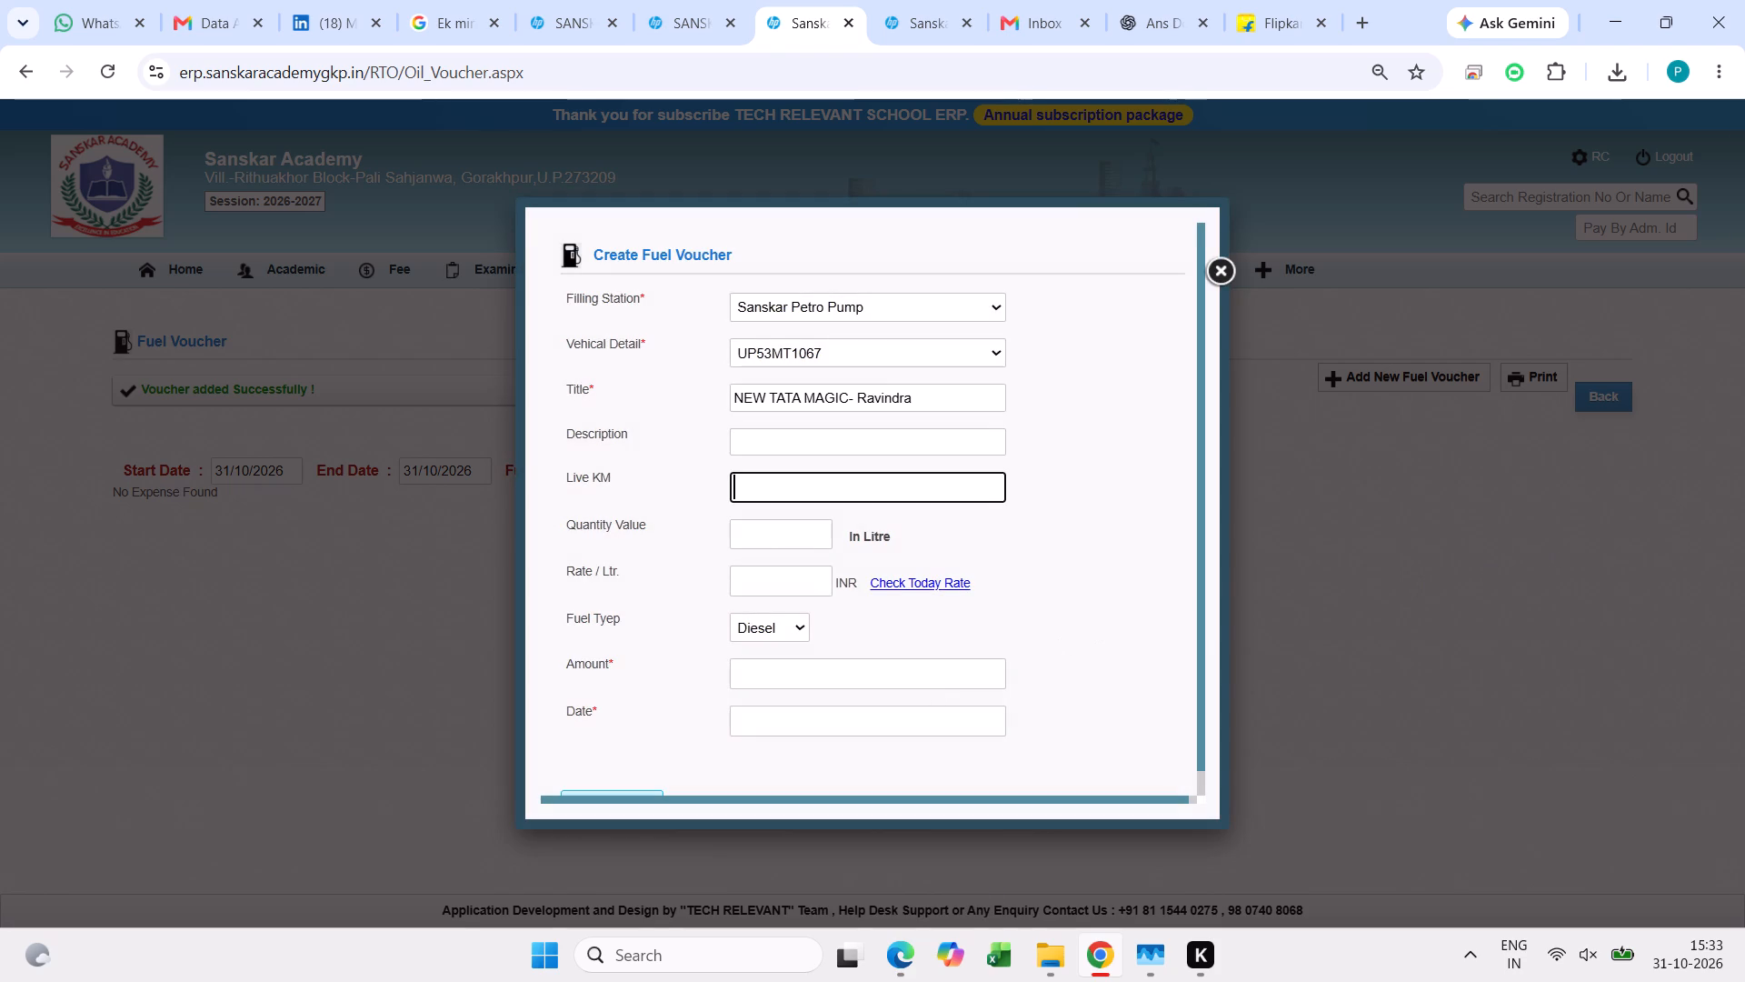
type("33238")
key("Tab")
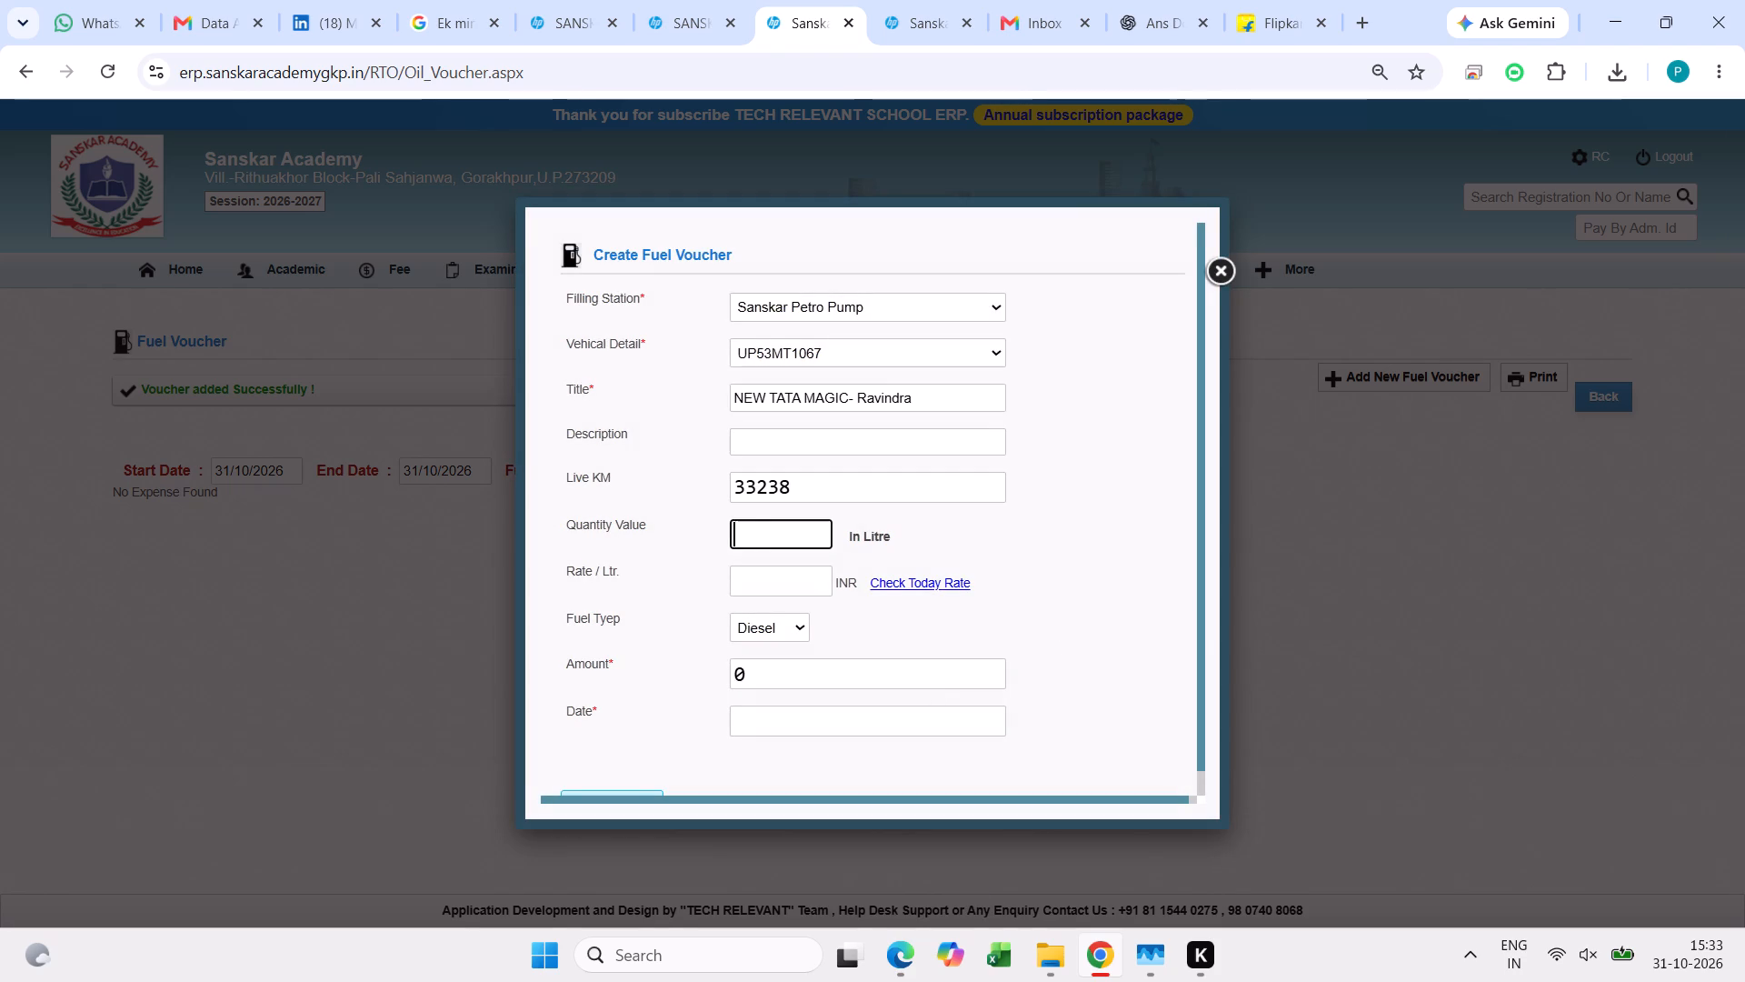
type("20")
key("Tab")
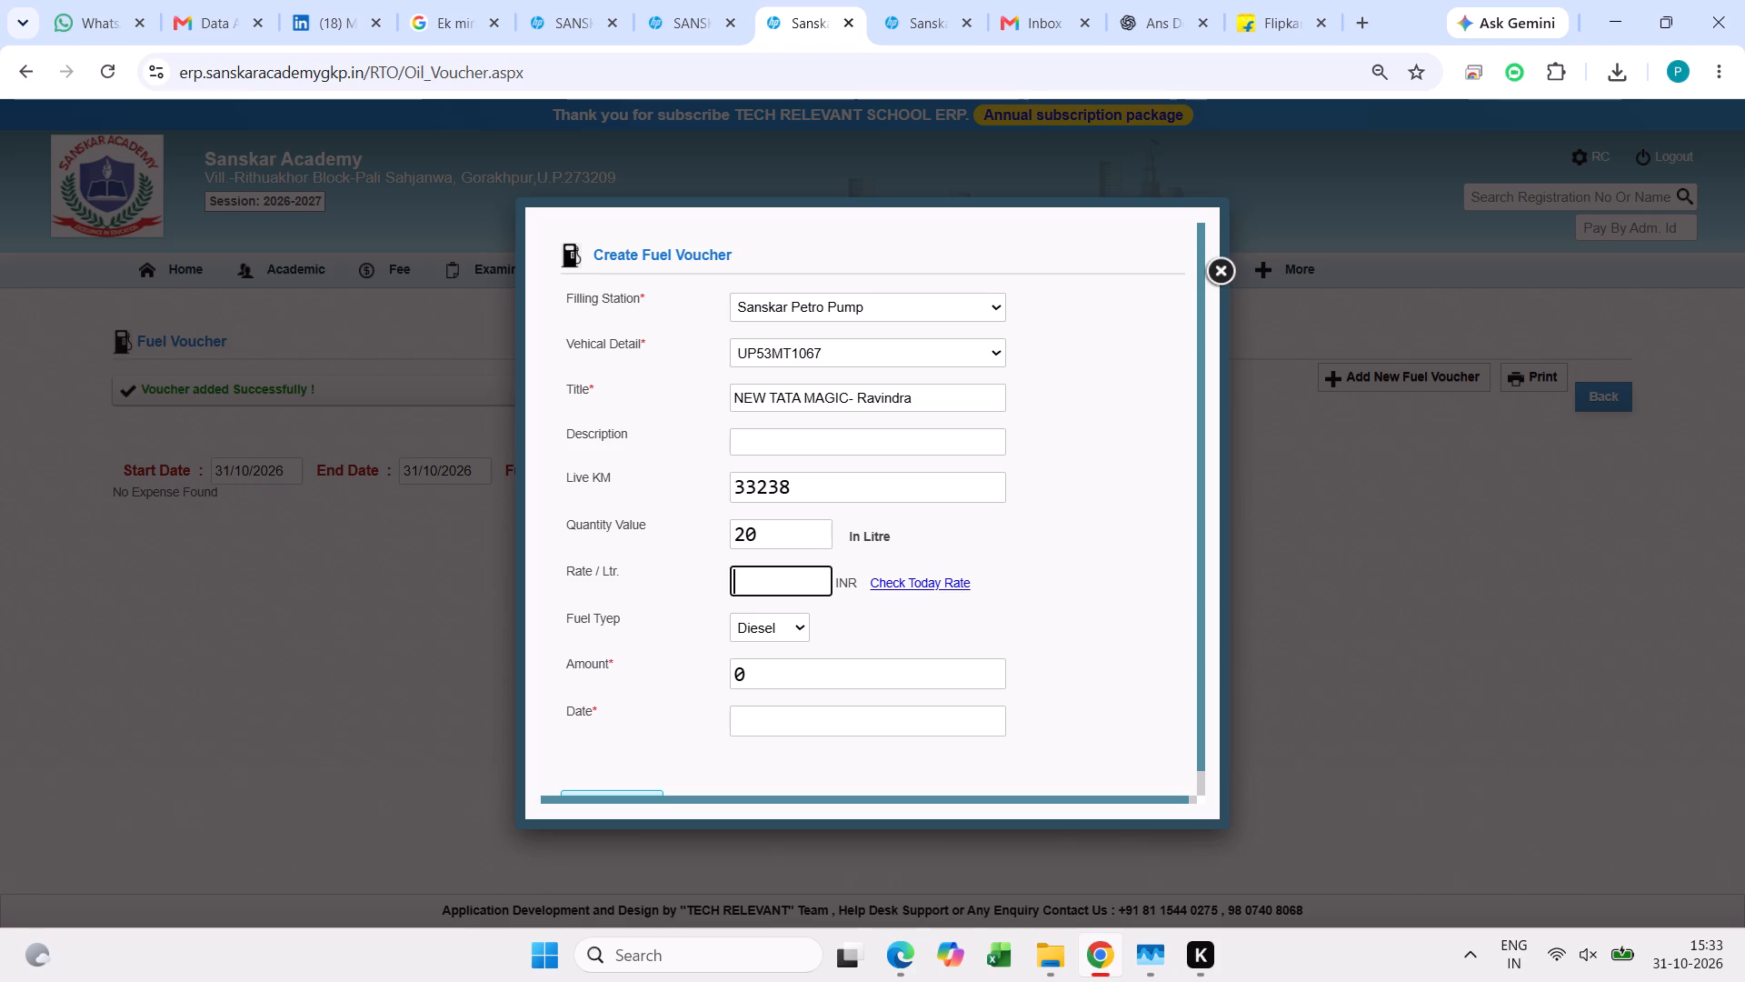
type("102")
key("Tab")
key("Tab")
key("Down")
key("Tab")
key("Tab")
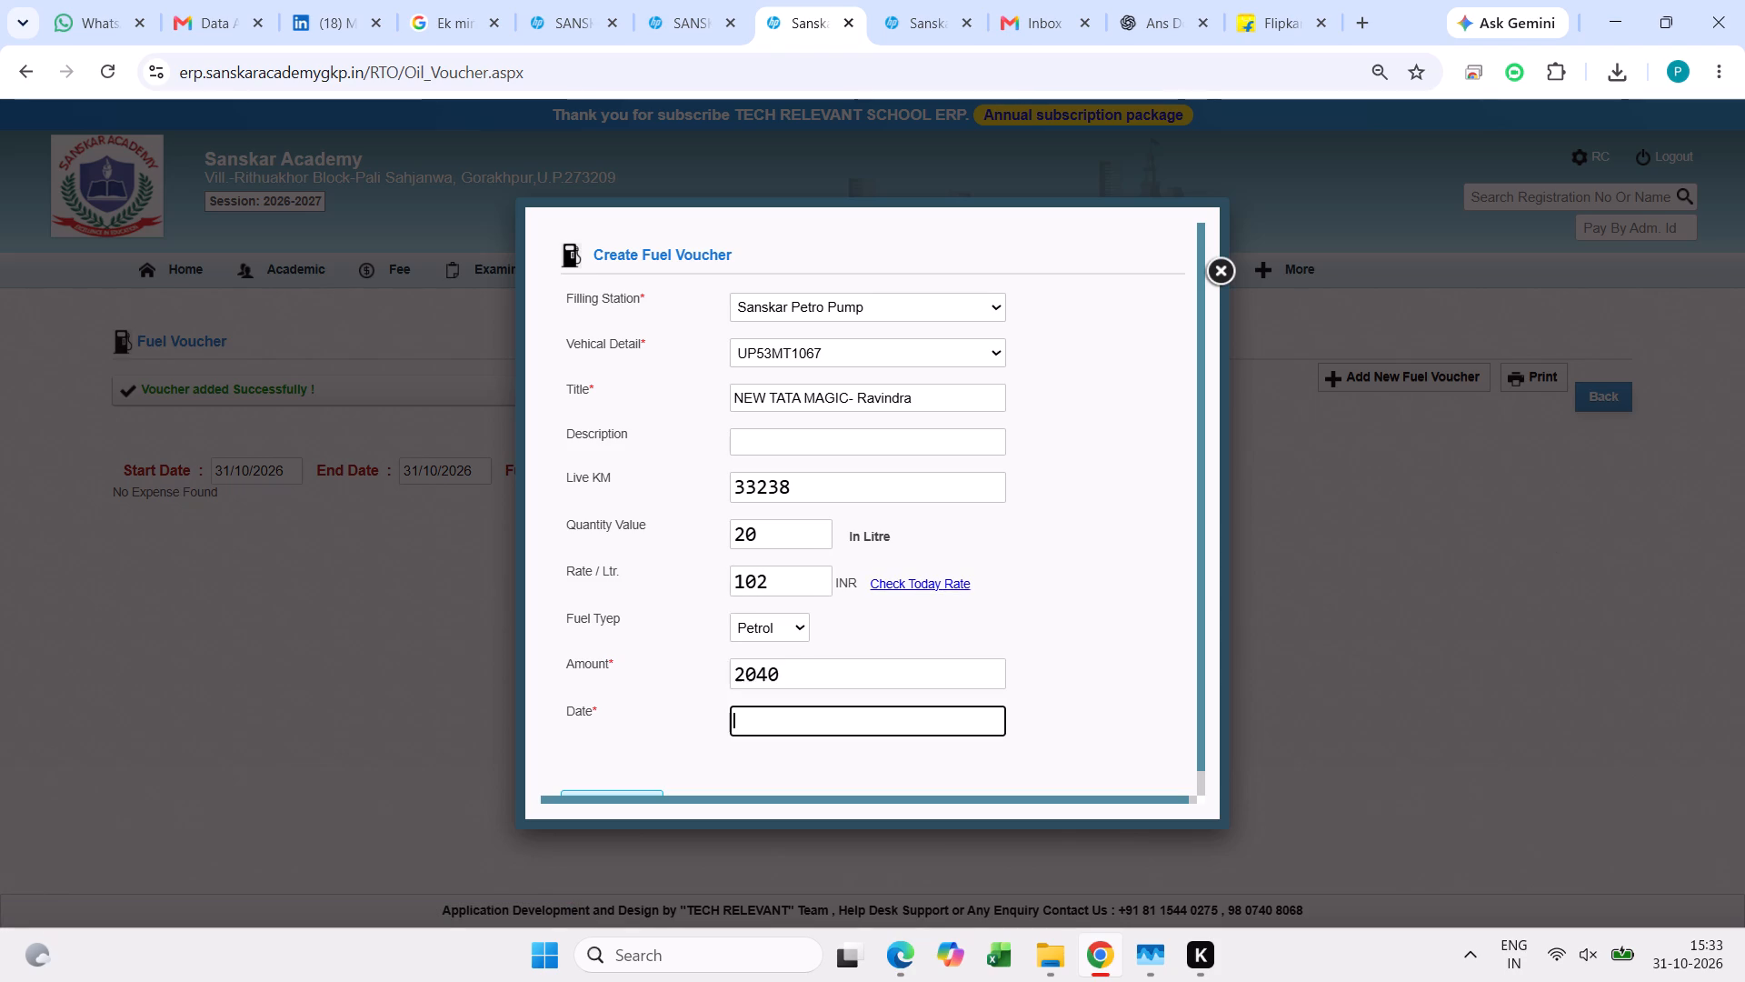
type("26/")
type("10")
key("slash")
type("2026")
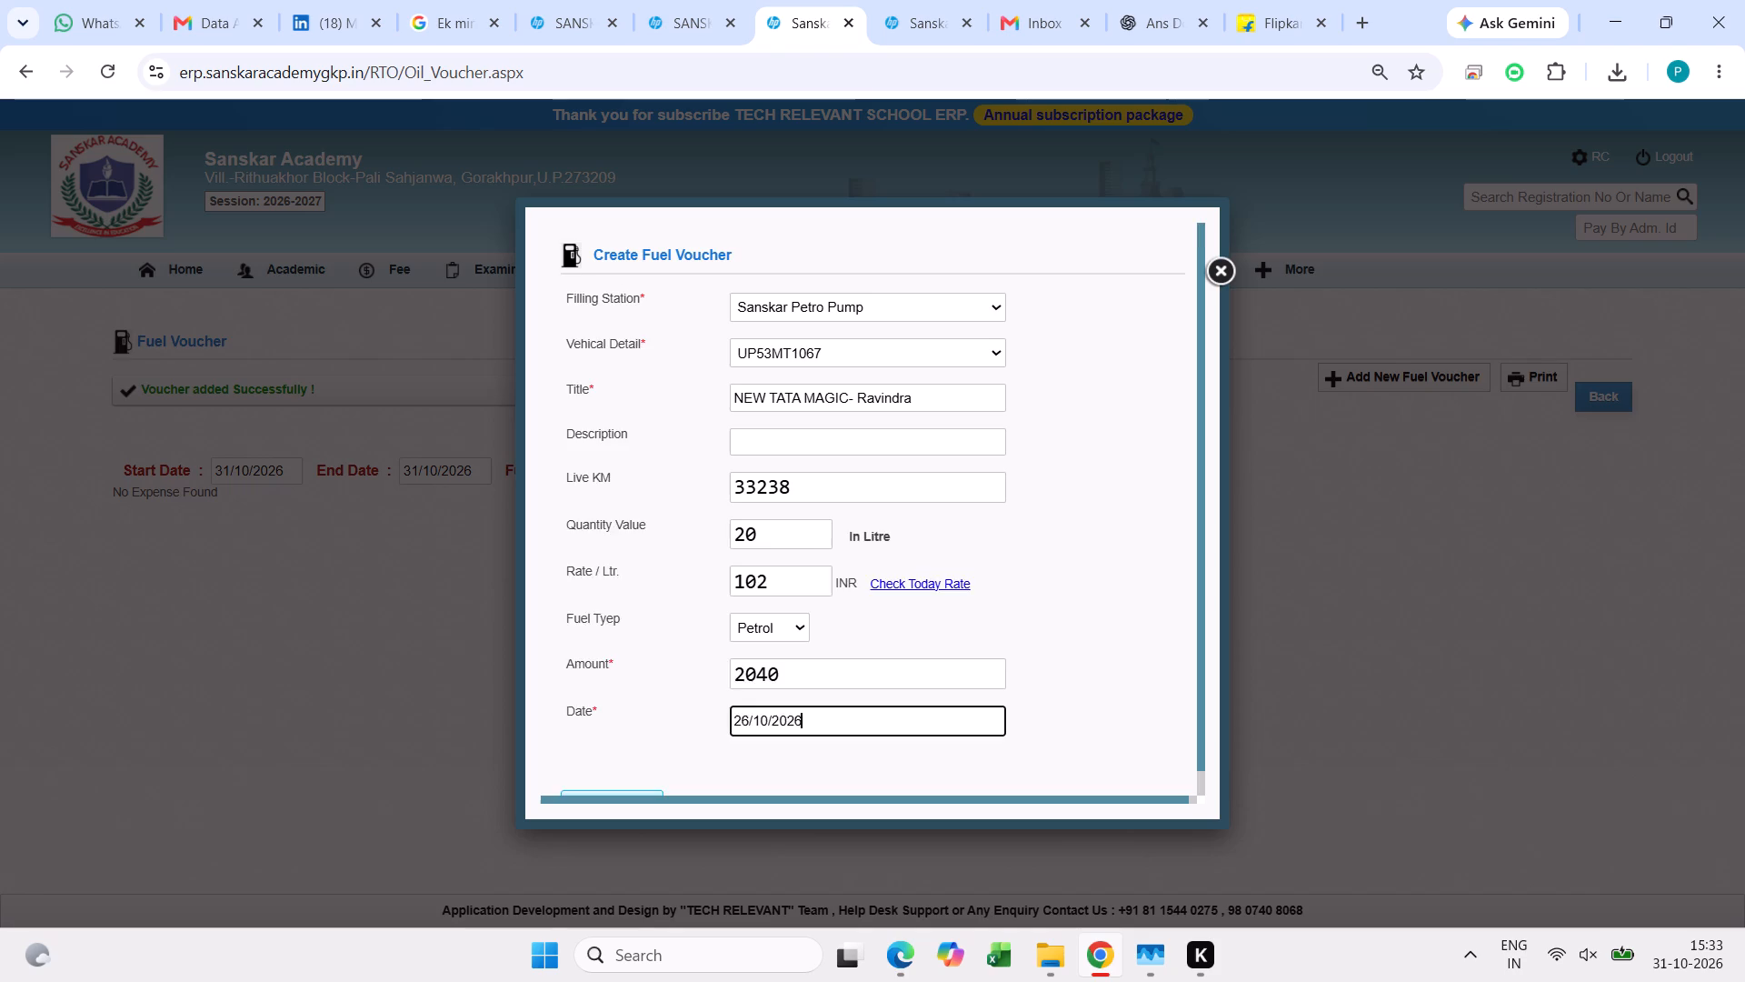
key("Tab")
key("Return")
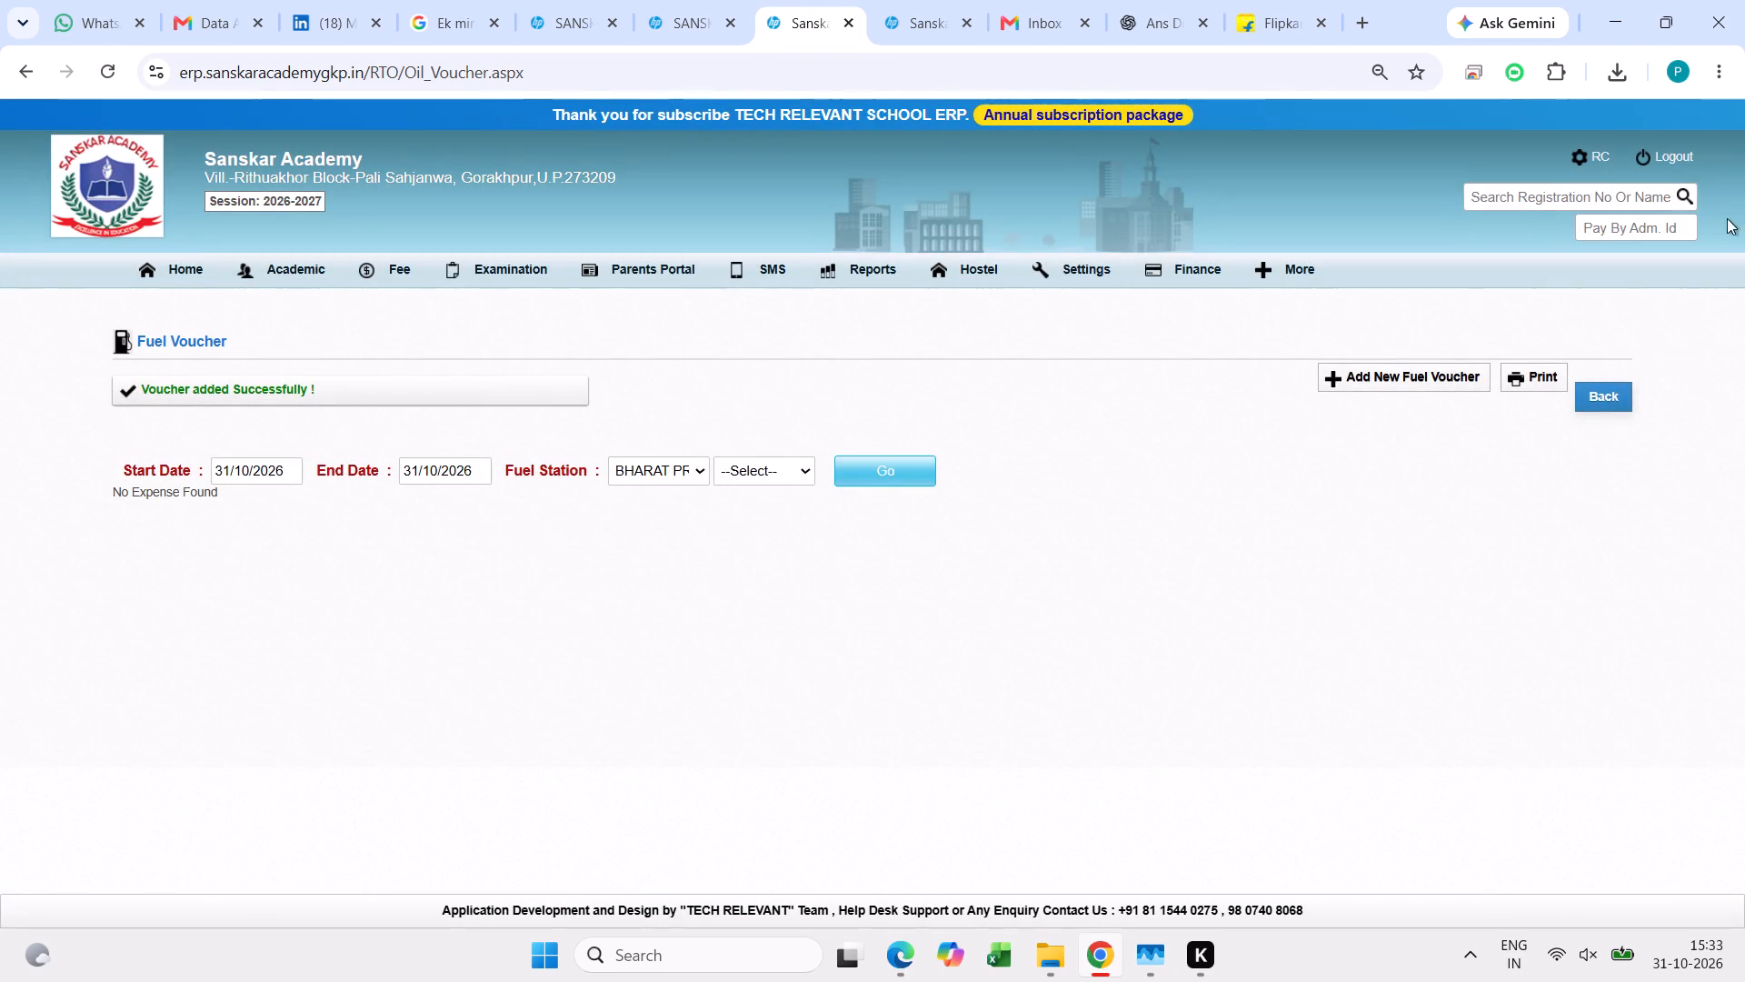
left_click(1345, 378)
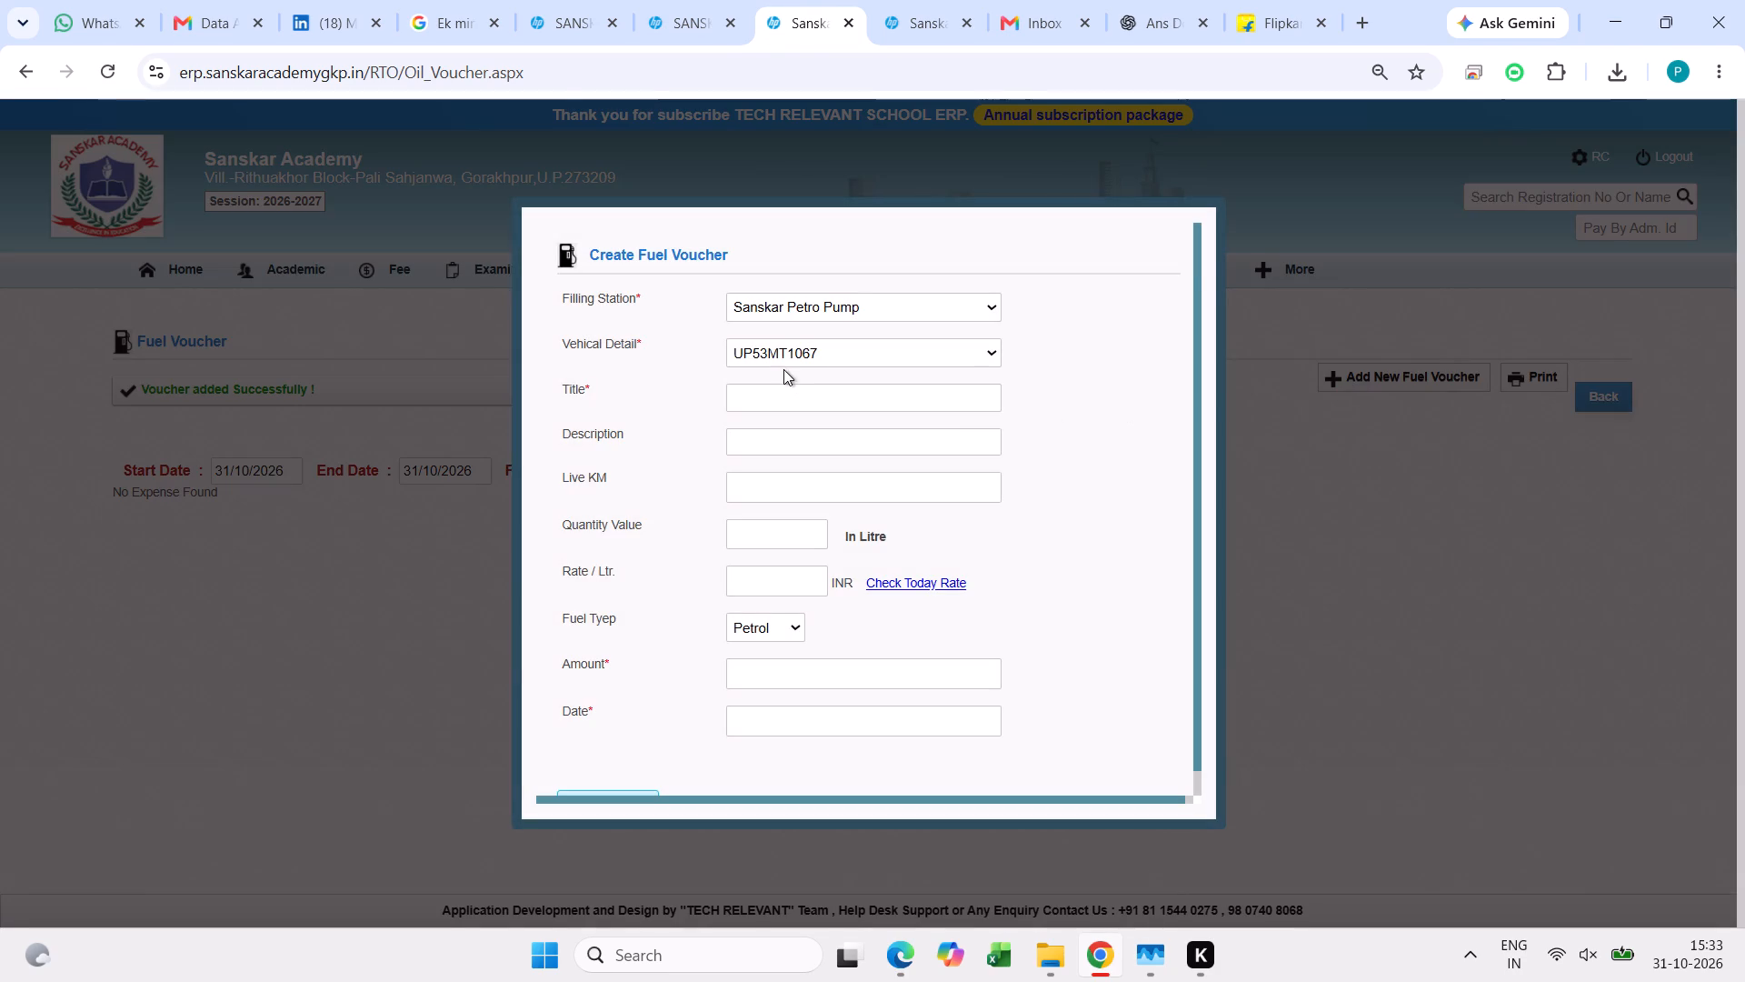
left_click(783, 355)
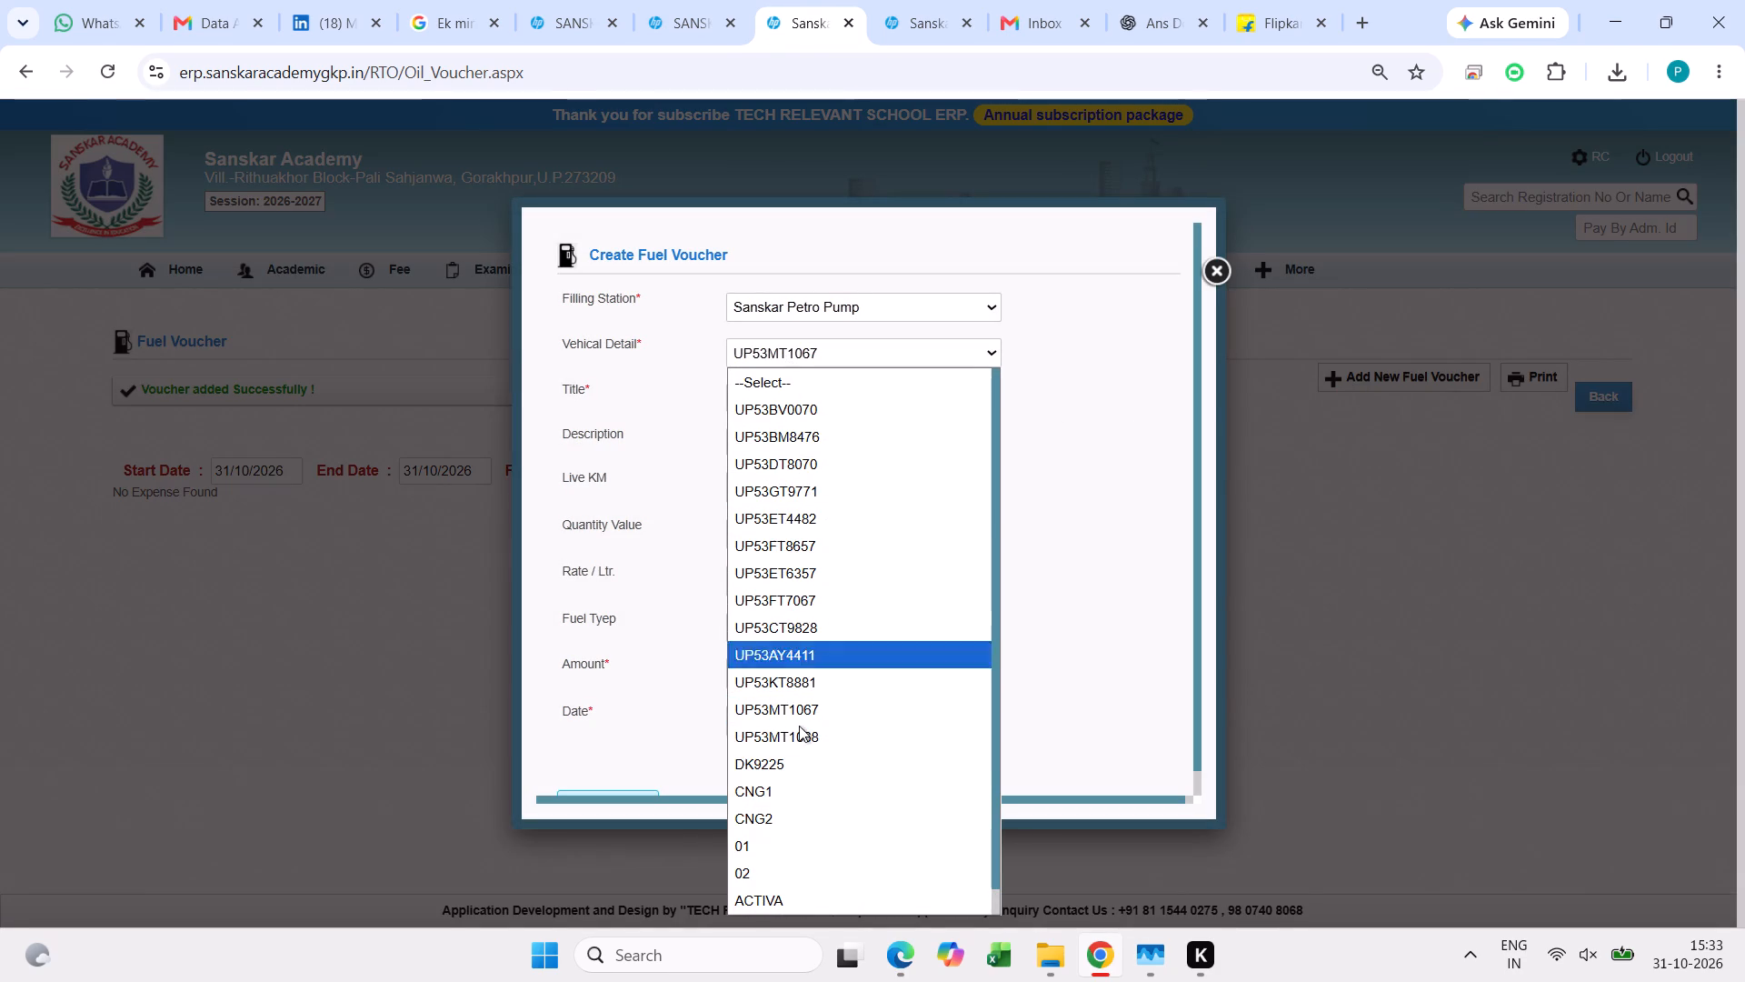
left_click(808, 461)
key("Tab")
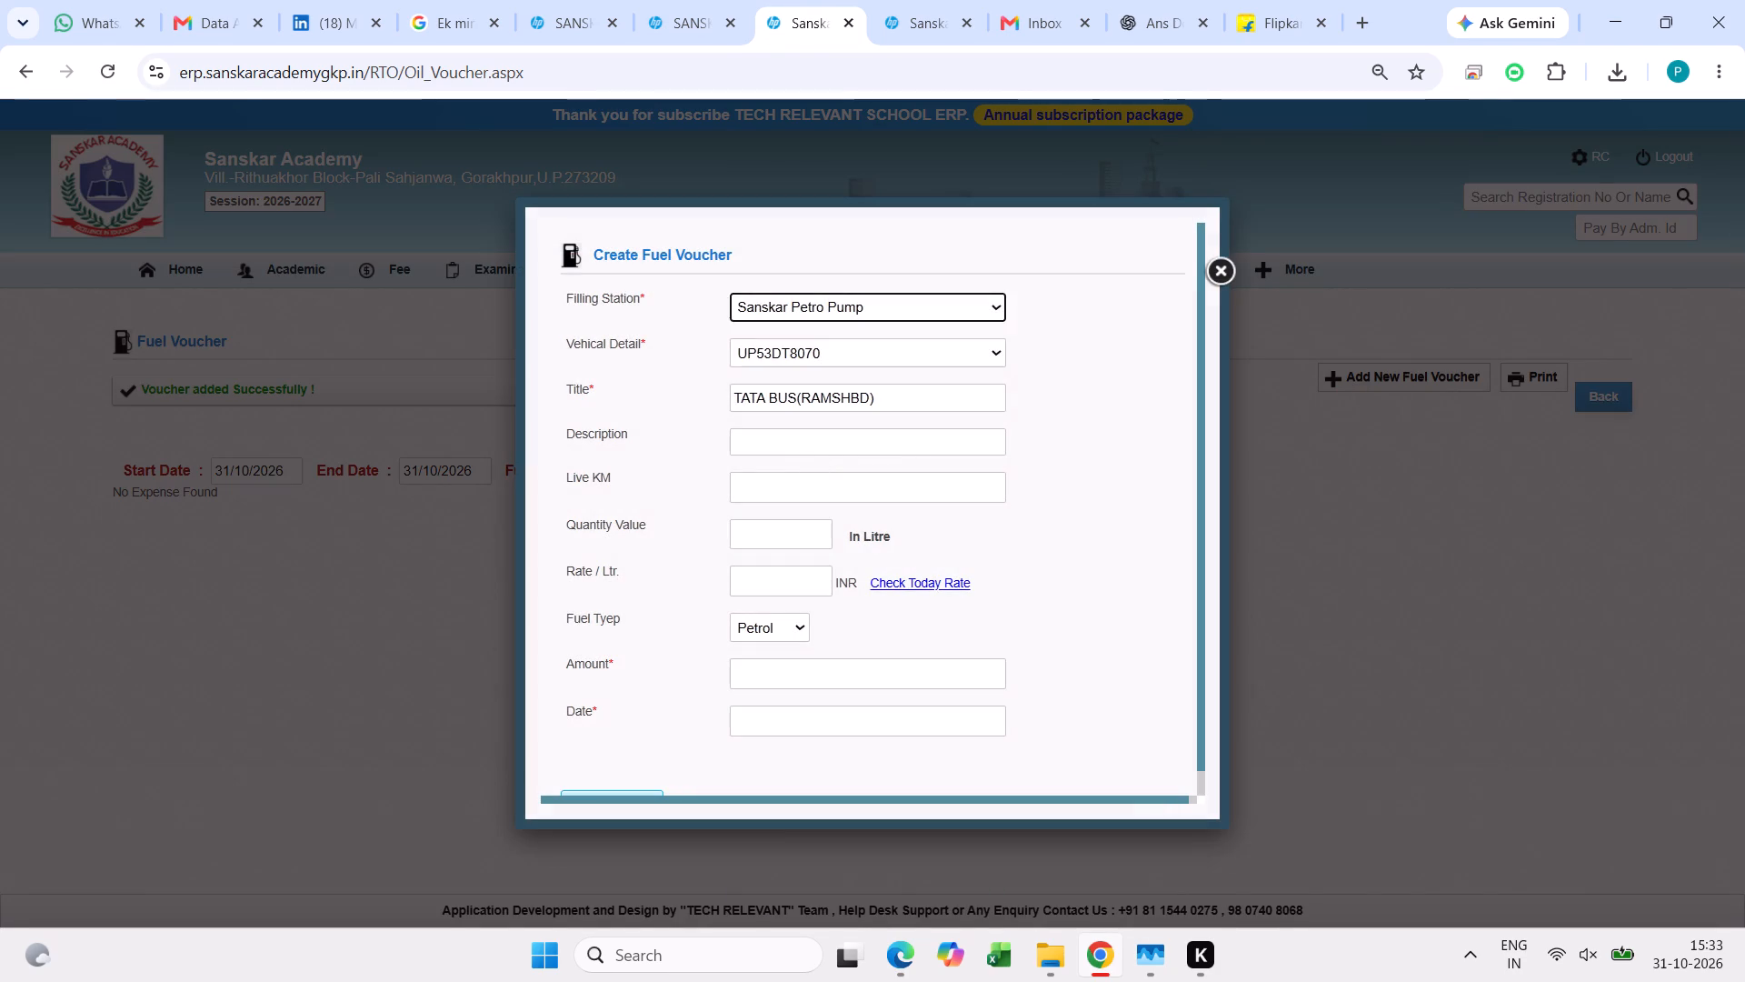
key("Tab")
key("Tab")
key("Tab")
key("Tab")
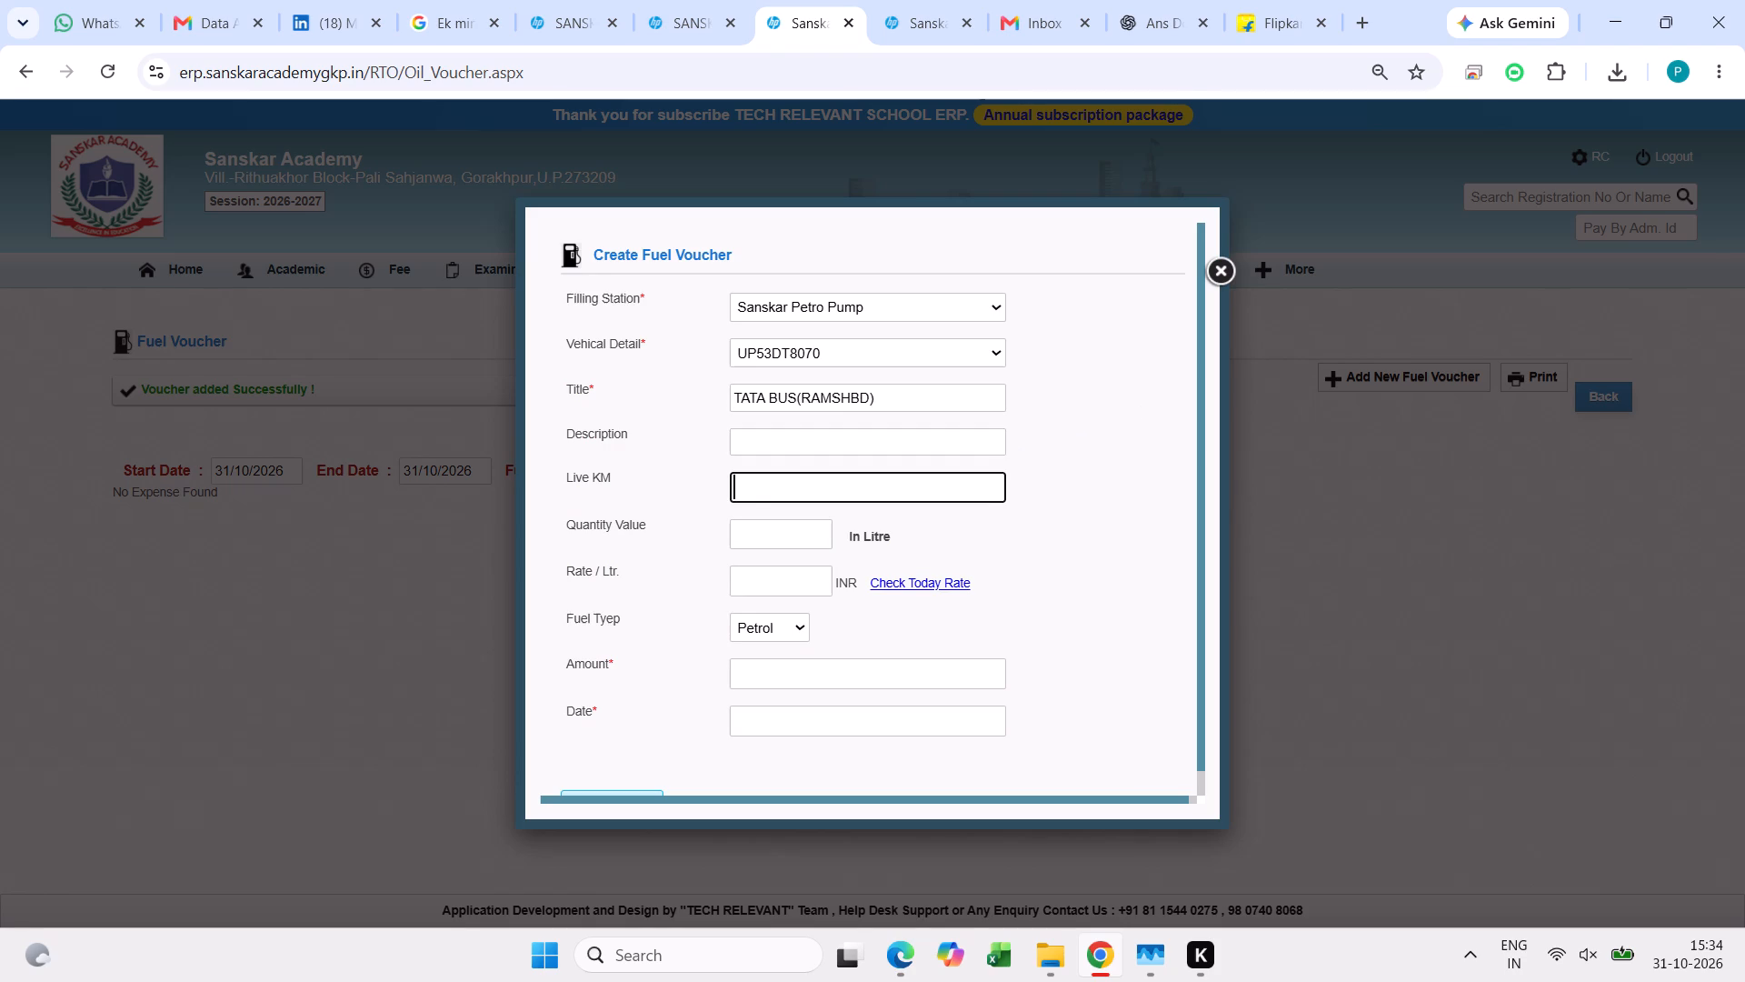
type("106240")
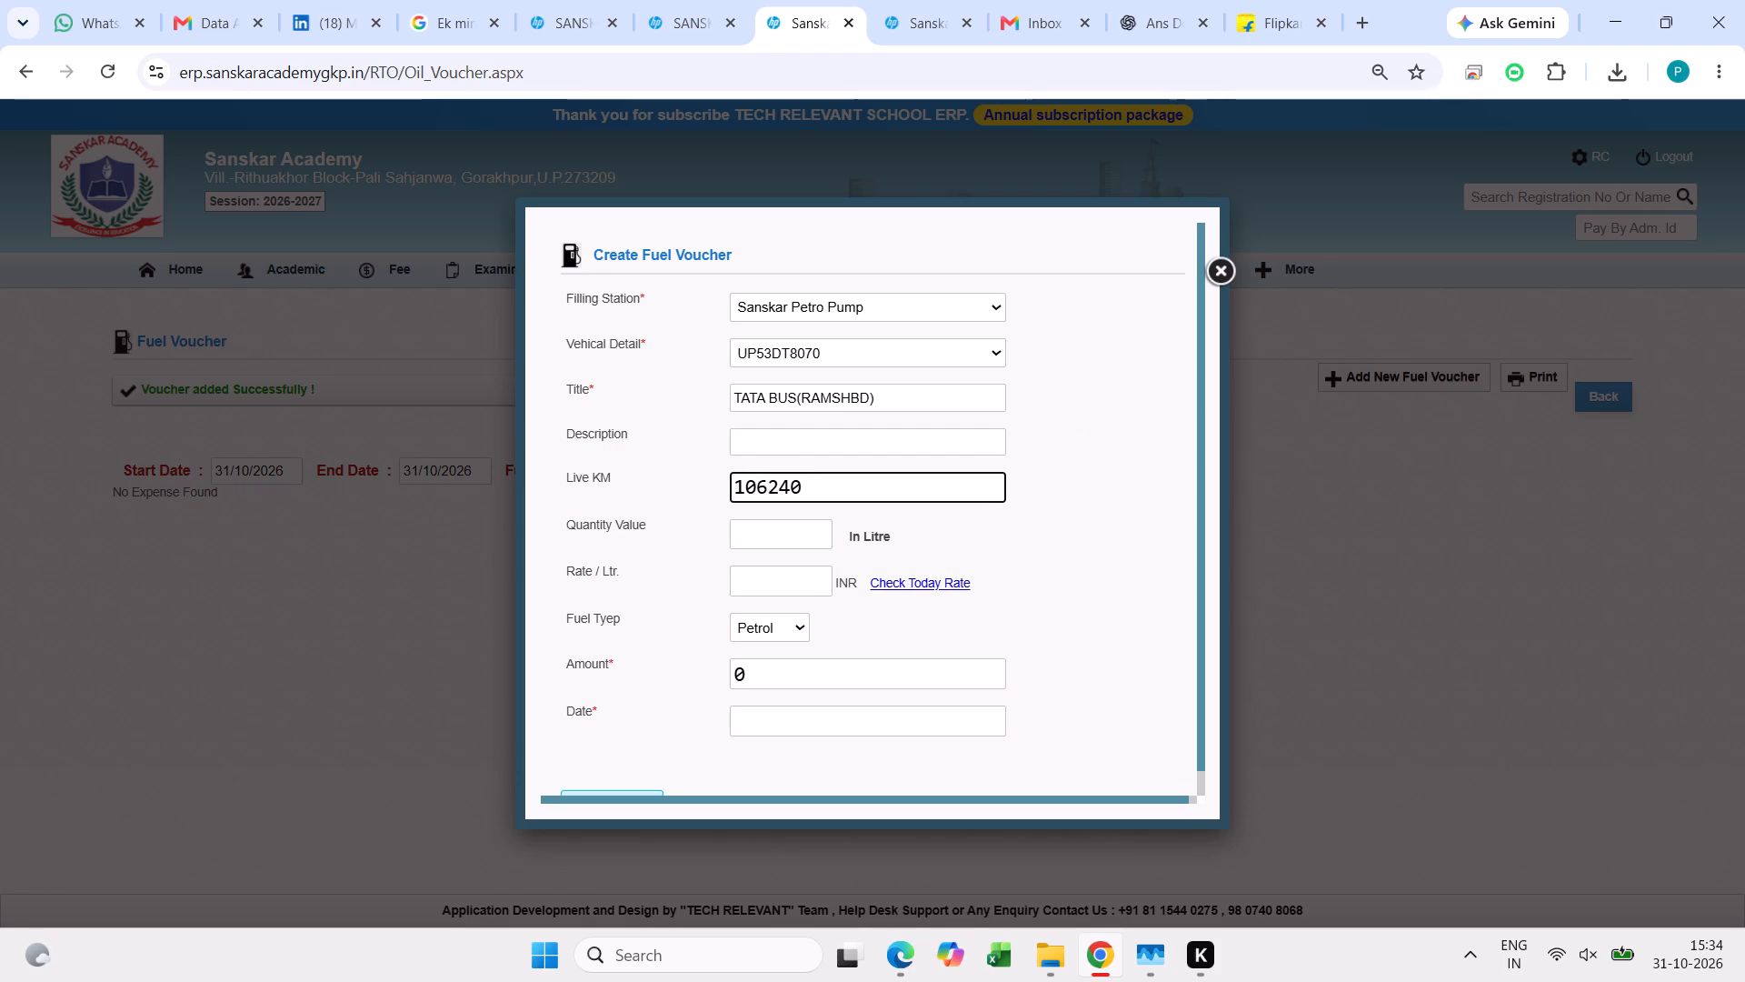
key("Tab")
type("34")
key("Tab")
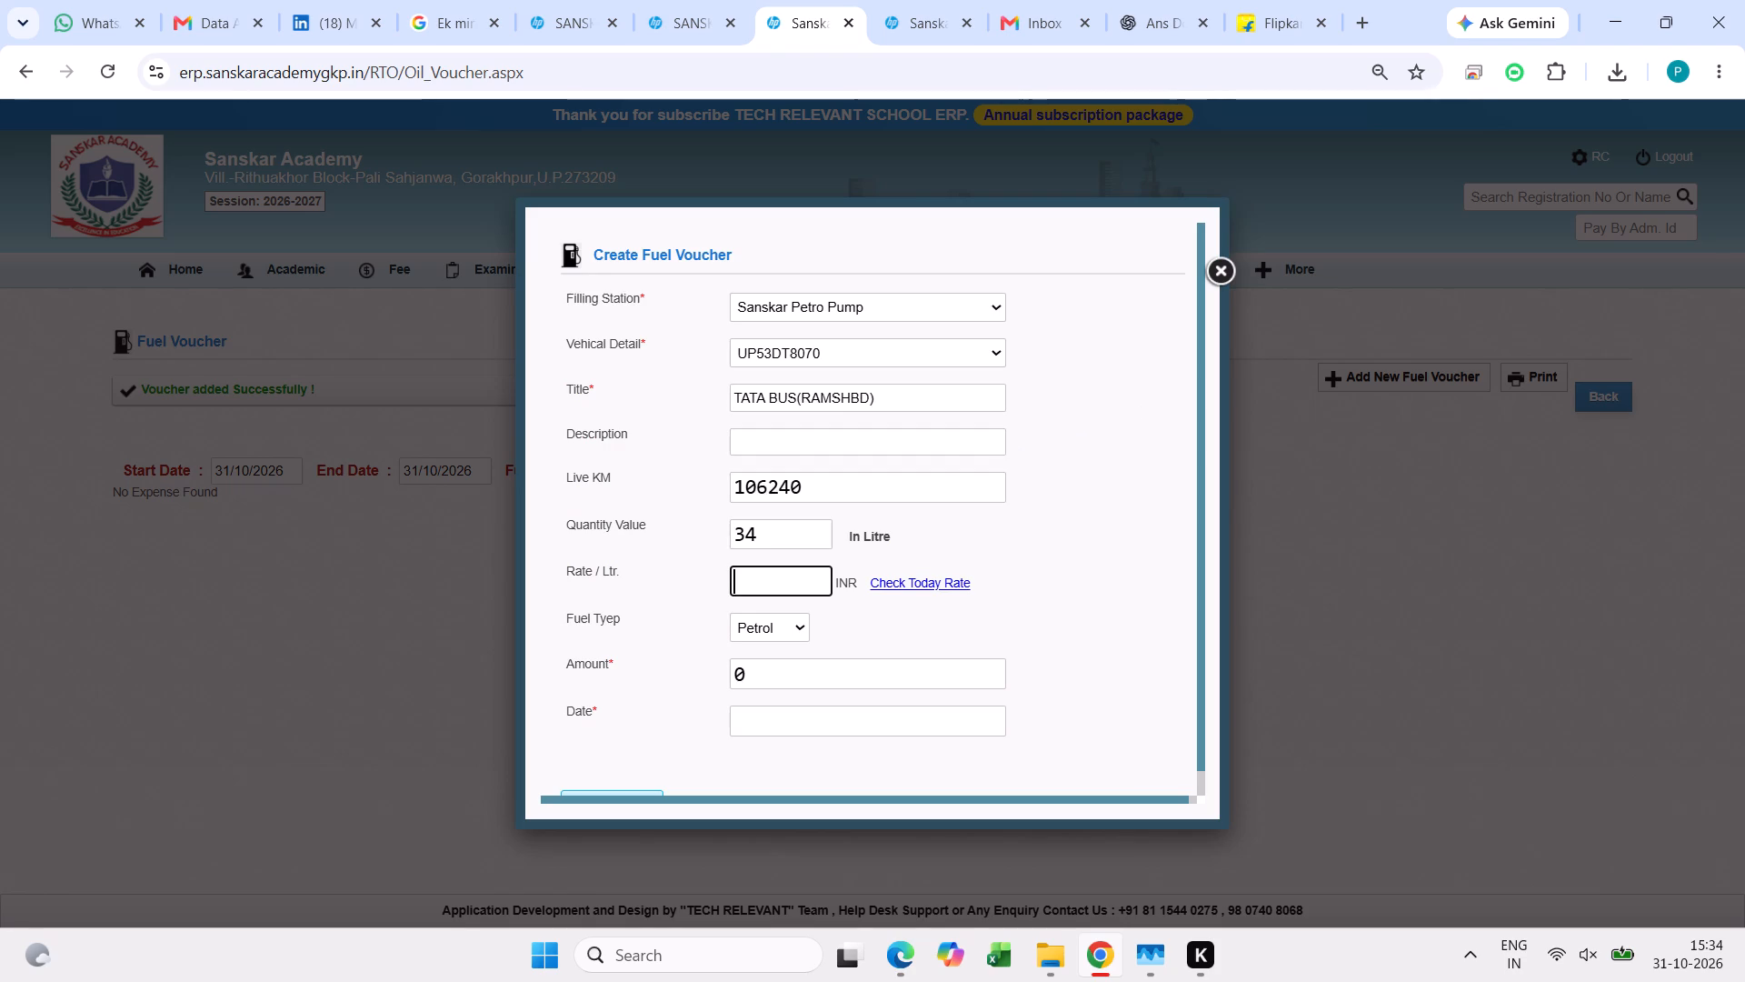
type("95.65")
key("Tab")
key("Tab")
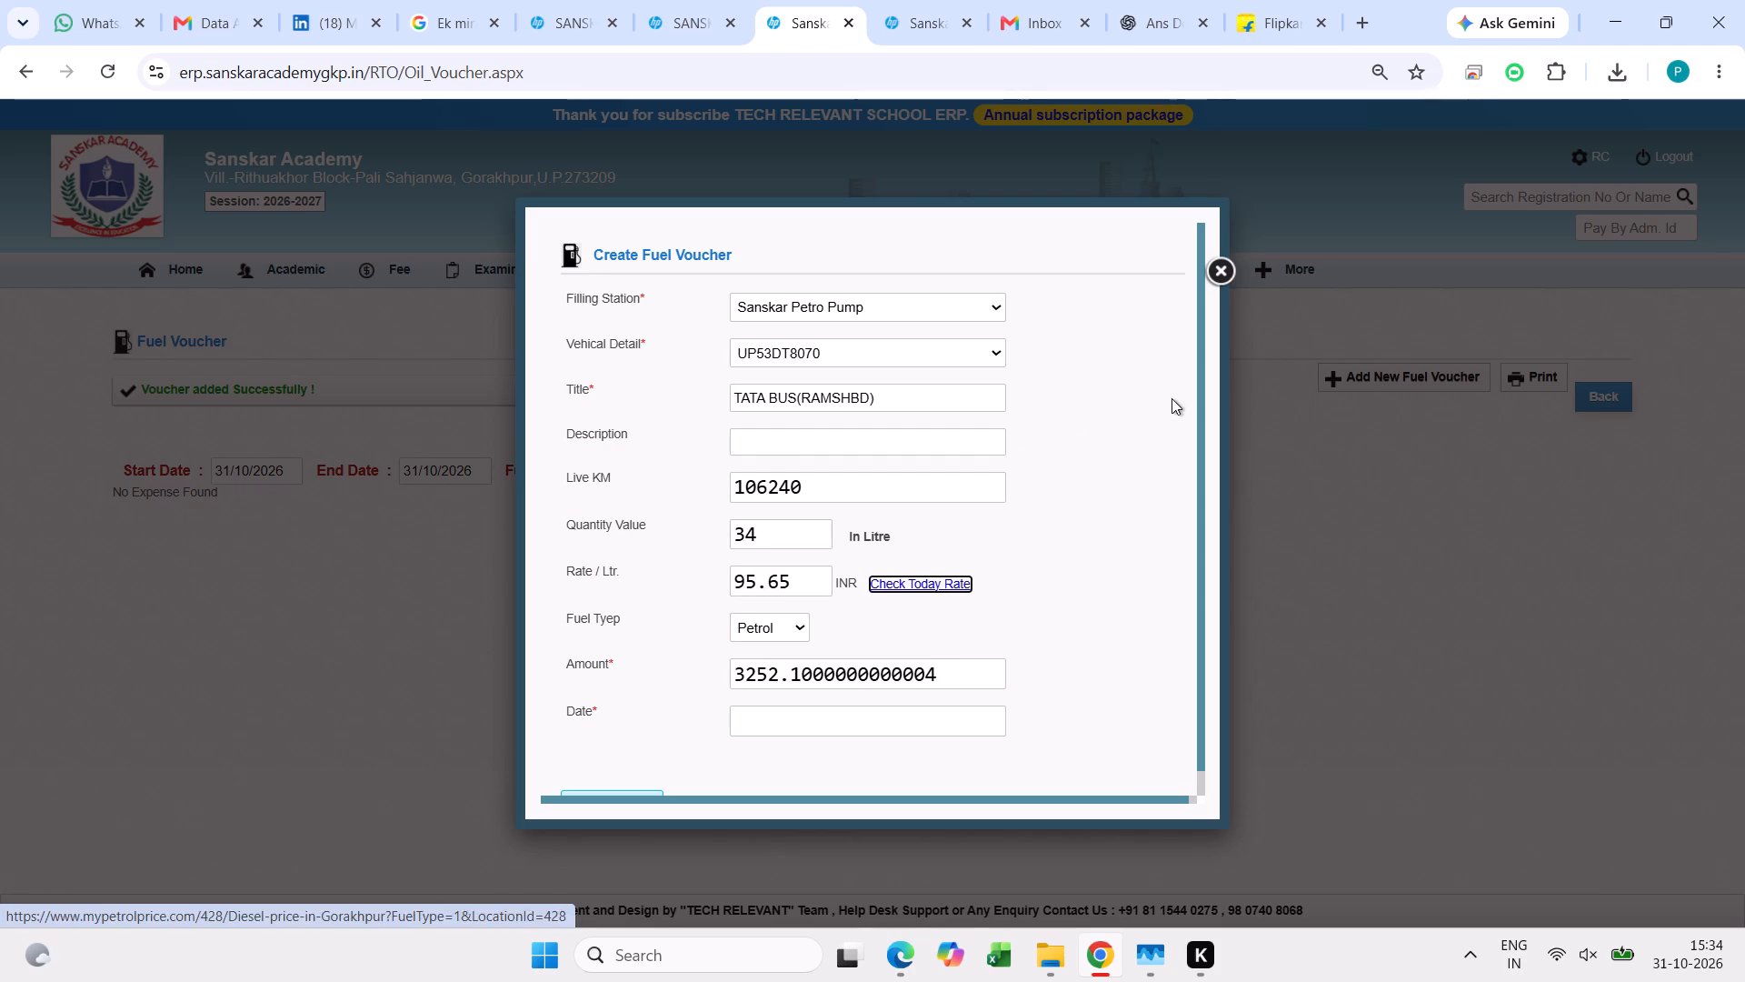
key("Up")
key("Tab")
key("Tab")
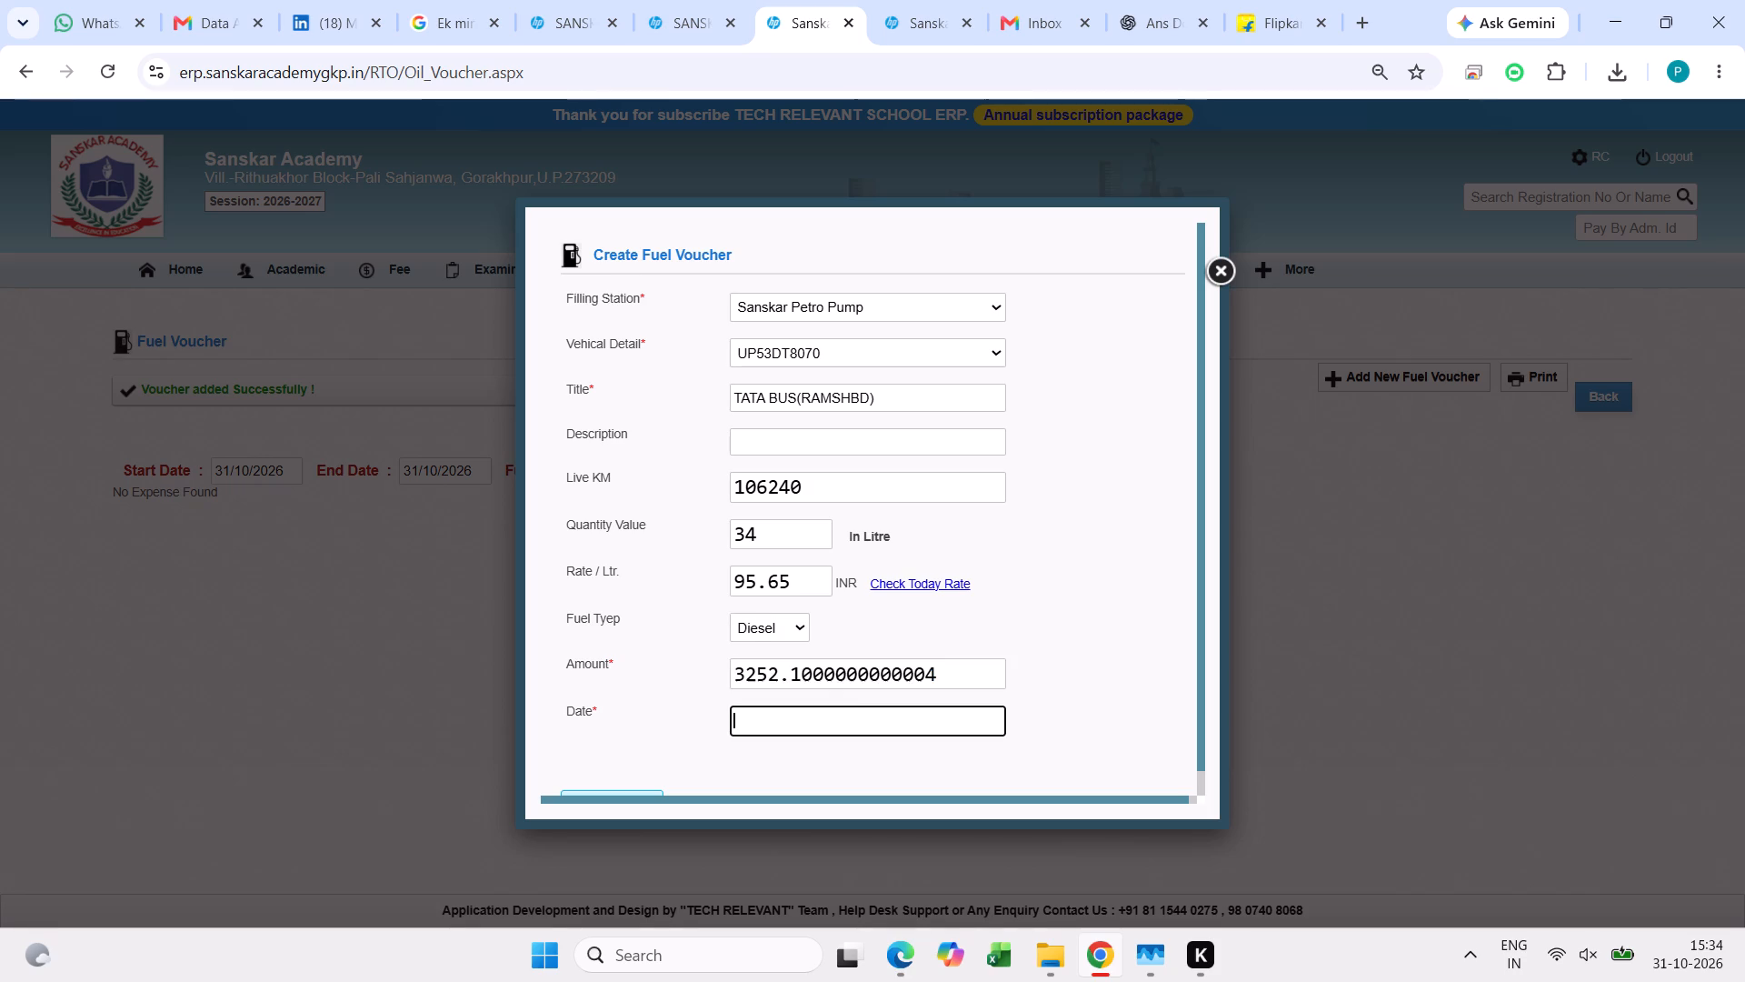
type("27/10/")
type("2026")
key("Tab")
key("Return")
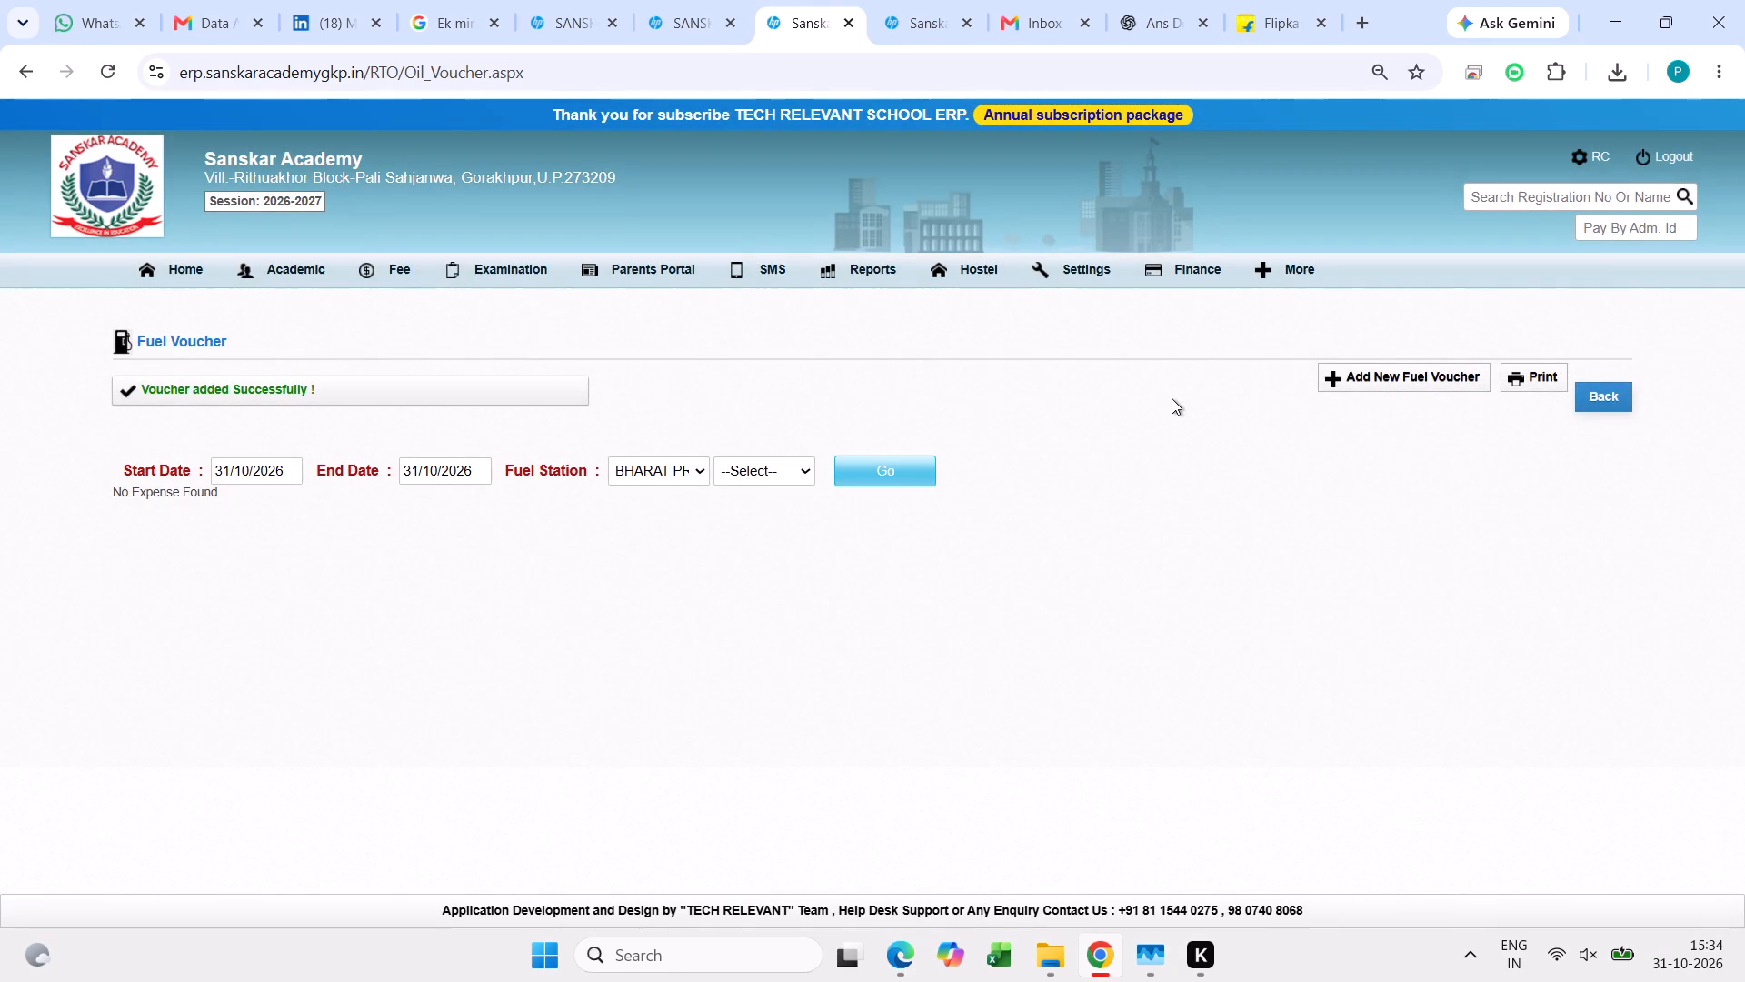
left_click(1491, 374)
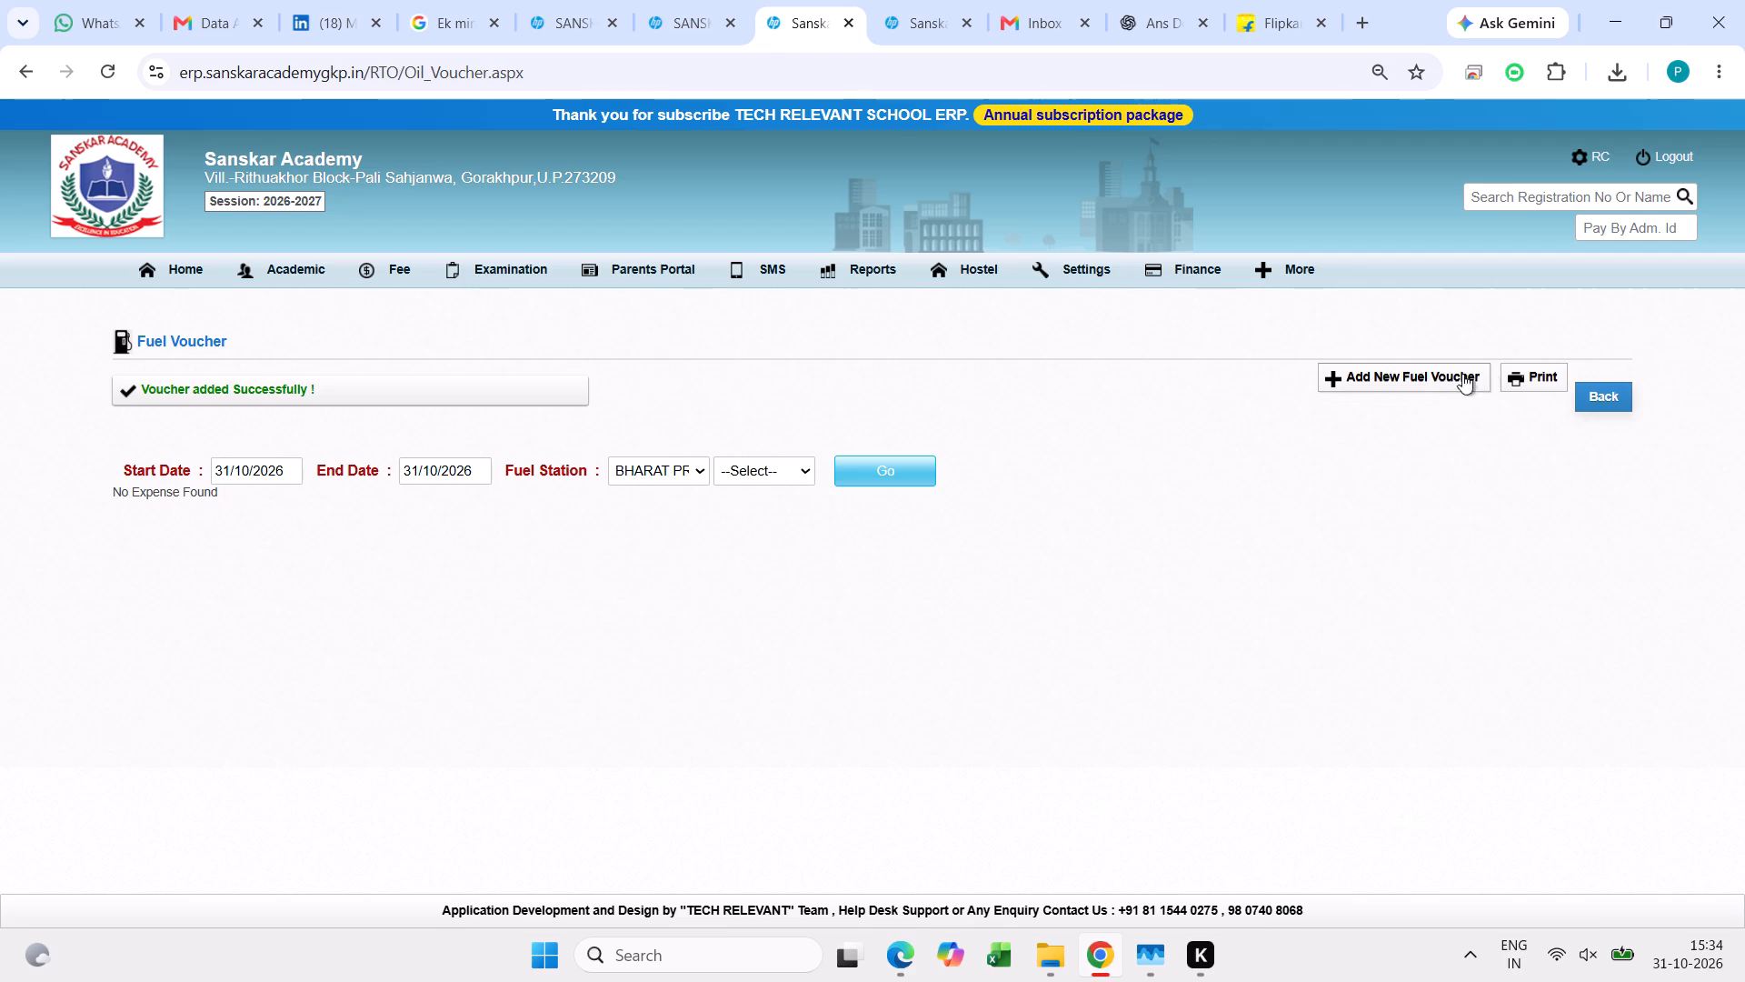
left_click(1385, 376)
left_click(767, 346)
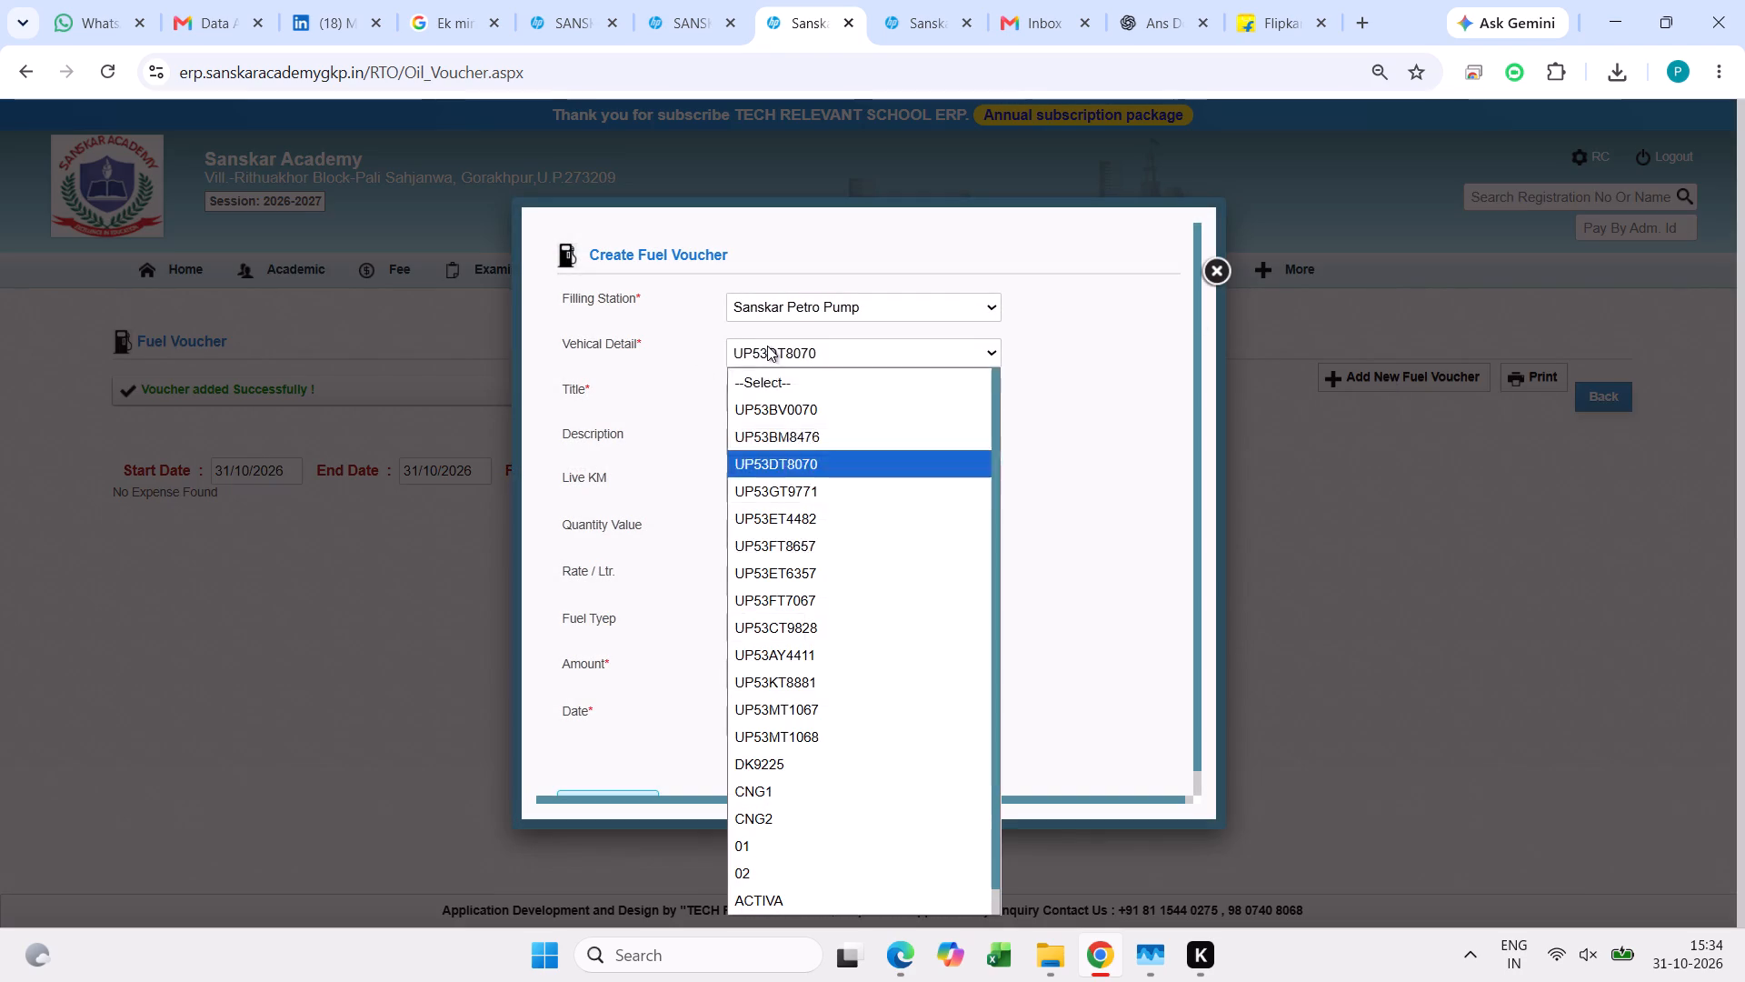
left_click(839, 517)
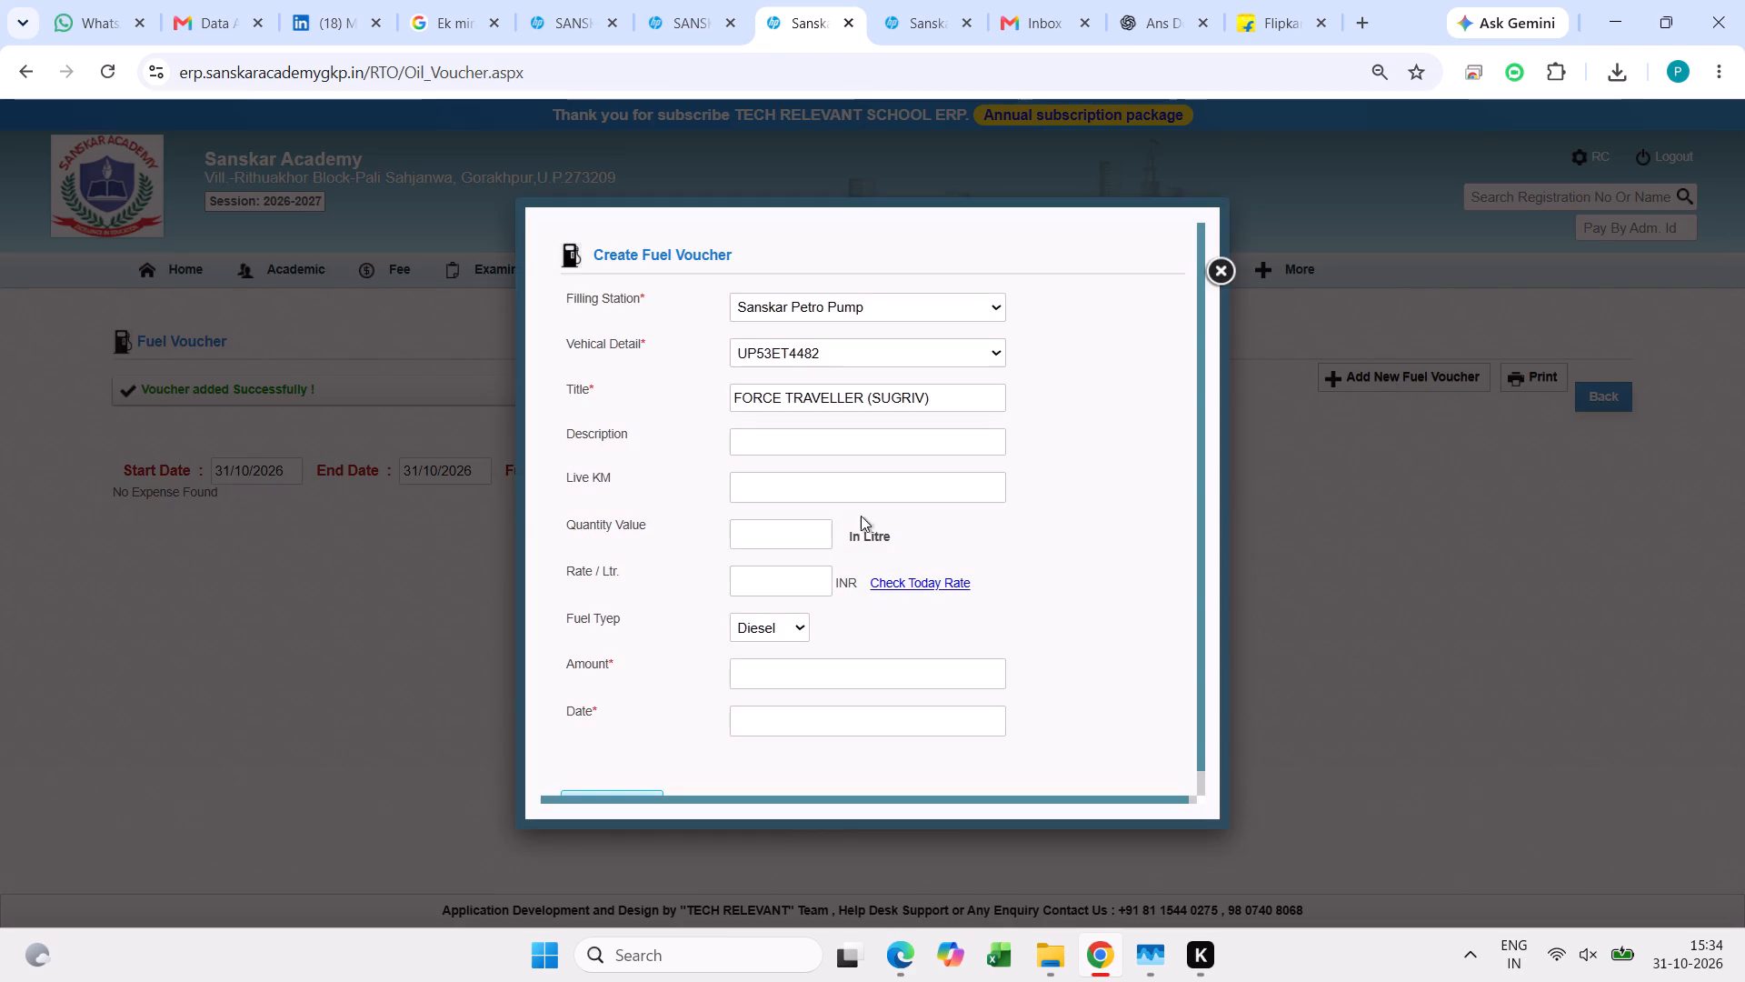
key("Tab")
key("Tab")
key("Tab")
key("Tab")
key("Tab")
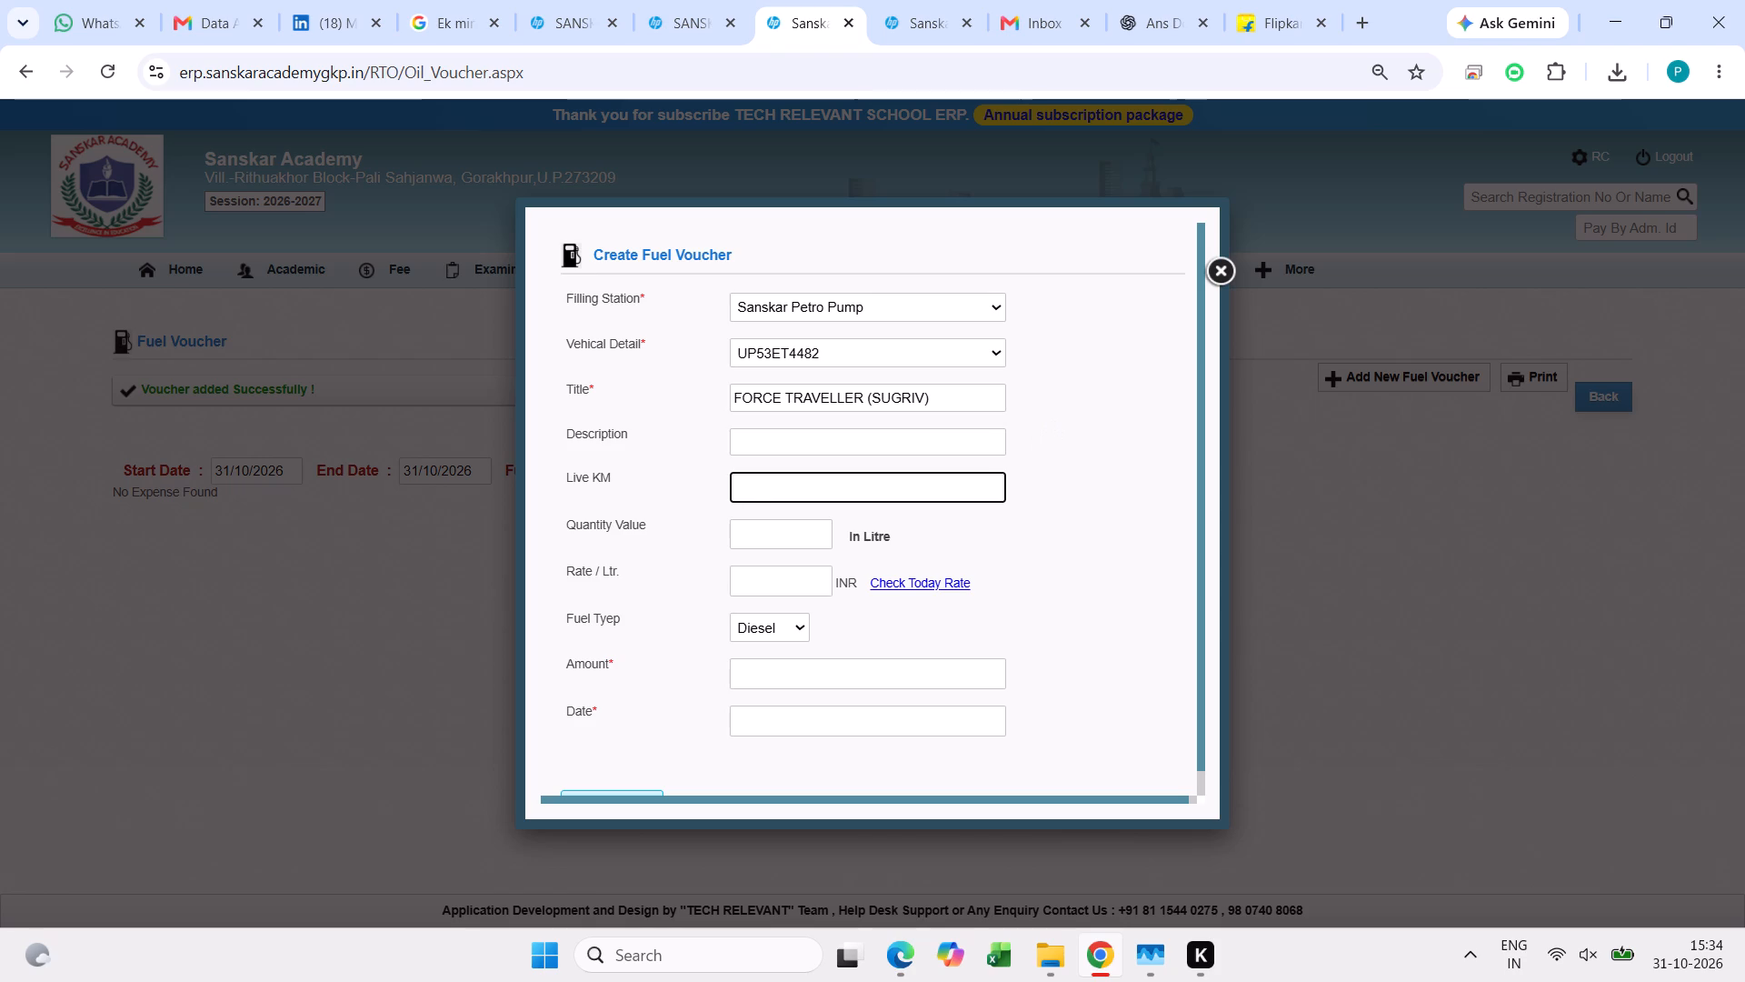
type("0000")
key("Tab")
type("23")
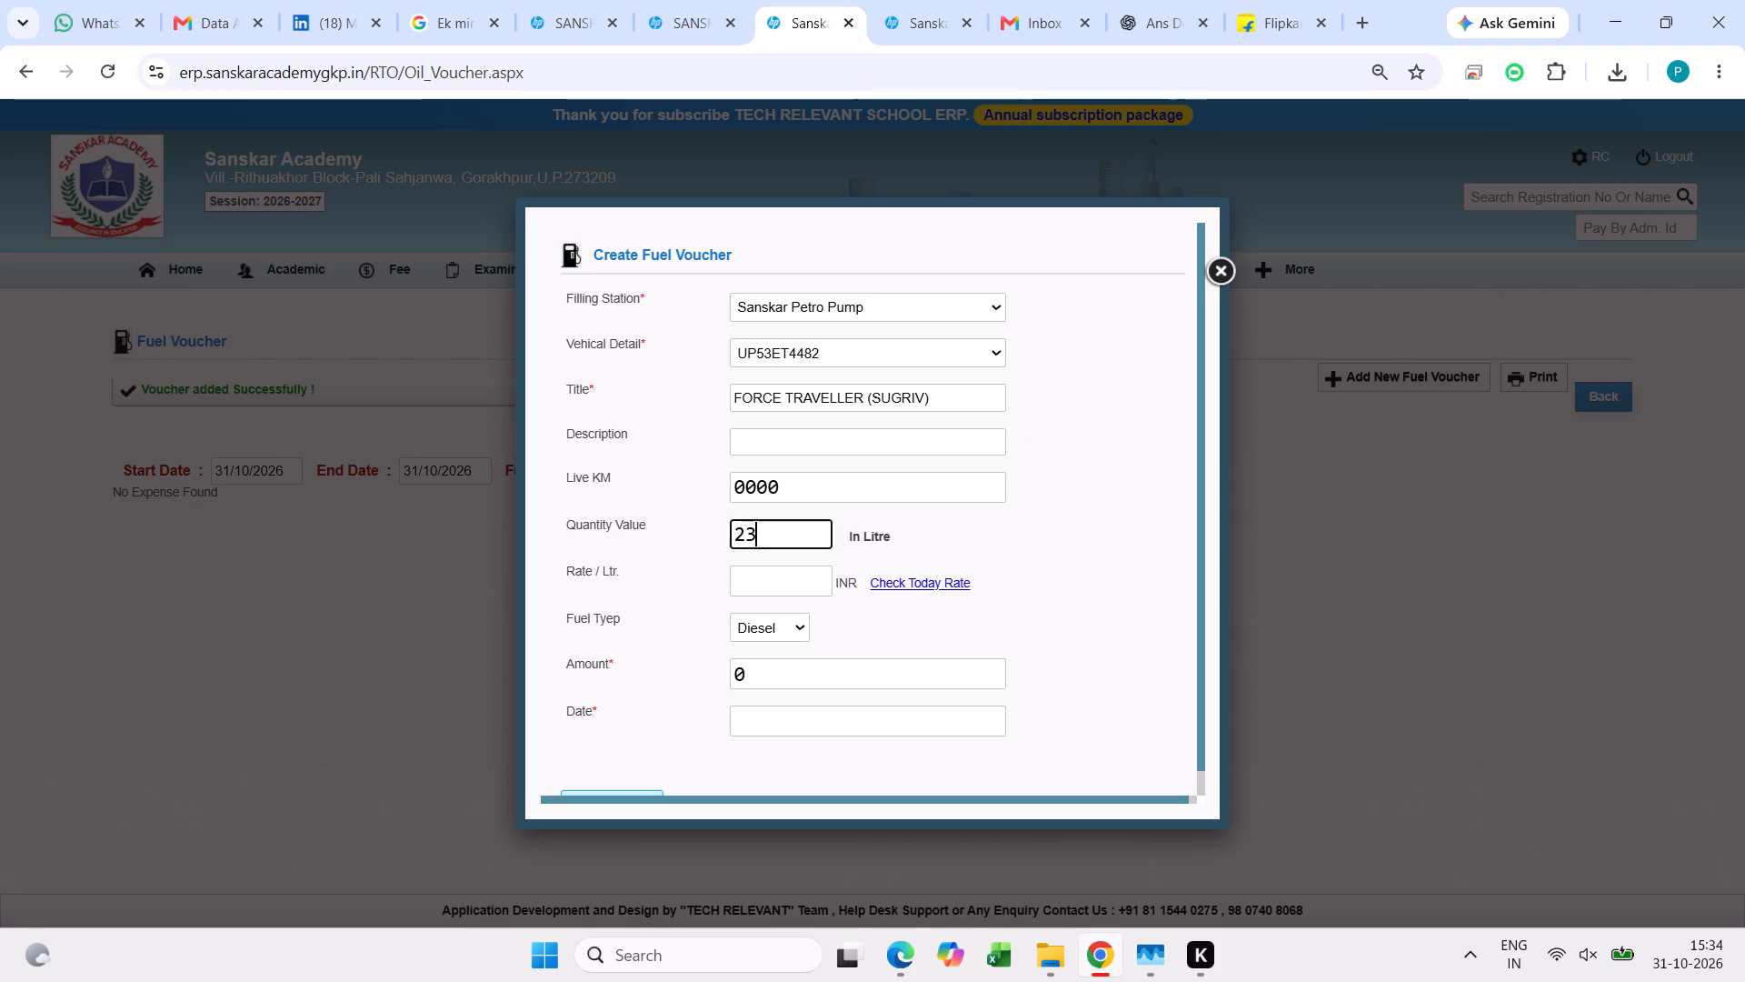
key("Tab")
type("95.65")
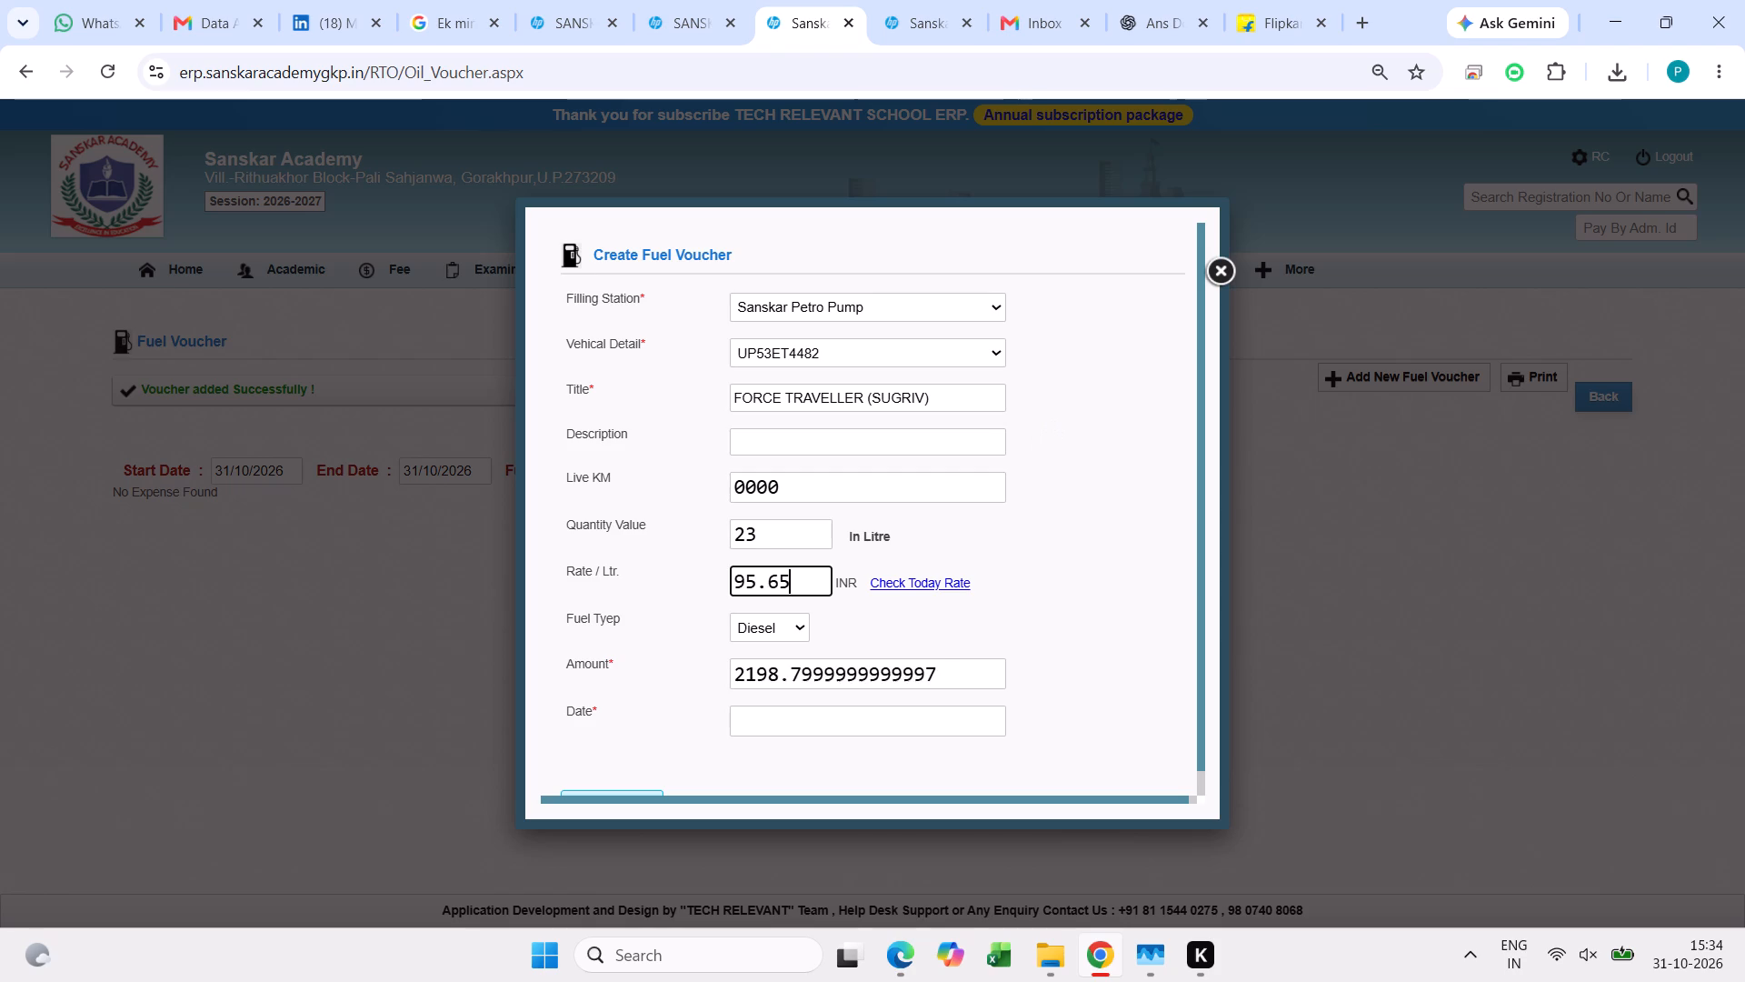
key("Tab")
key("Tab")
key("Tab")
key("Tab")
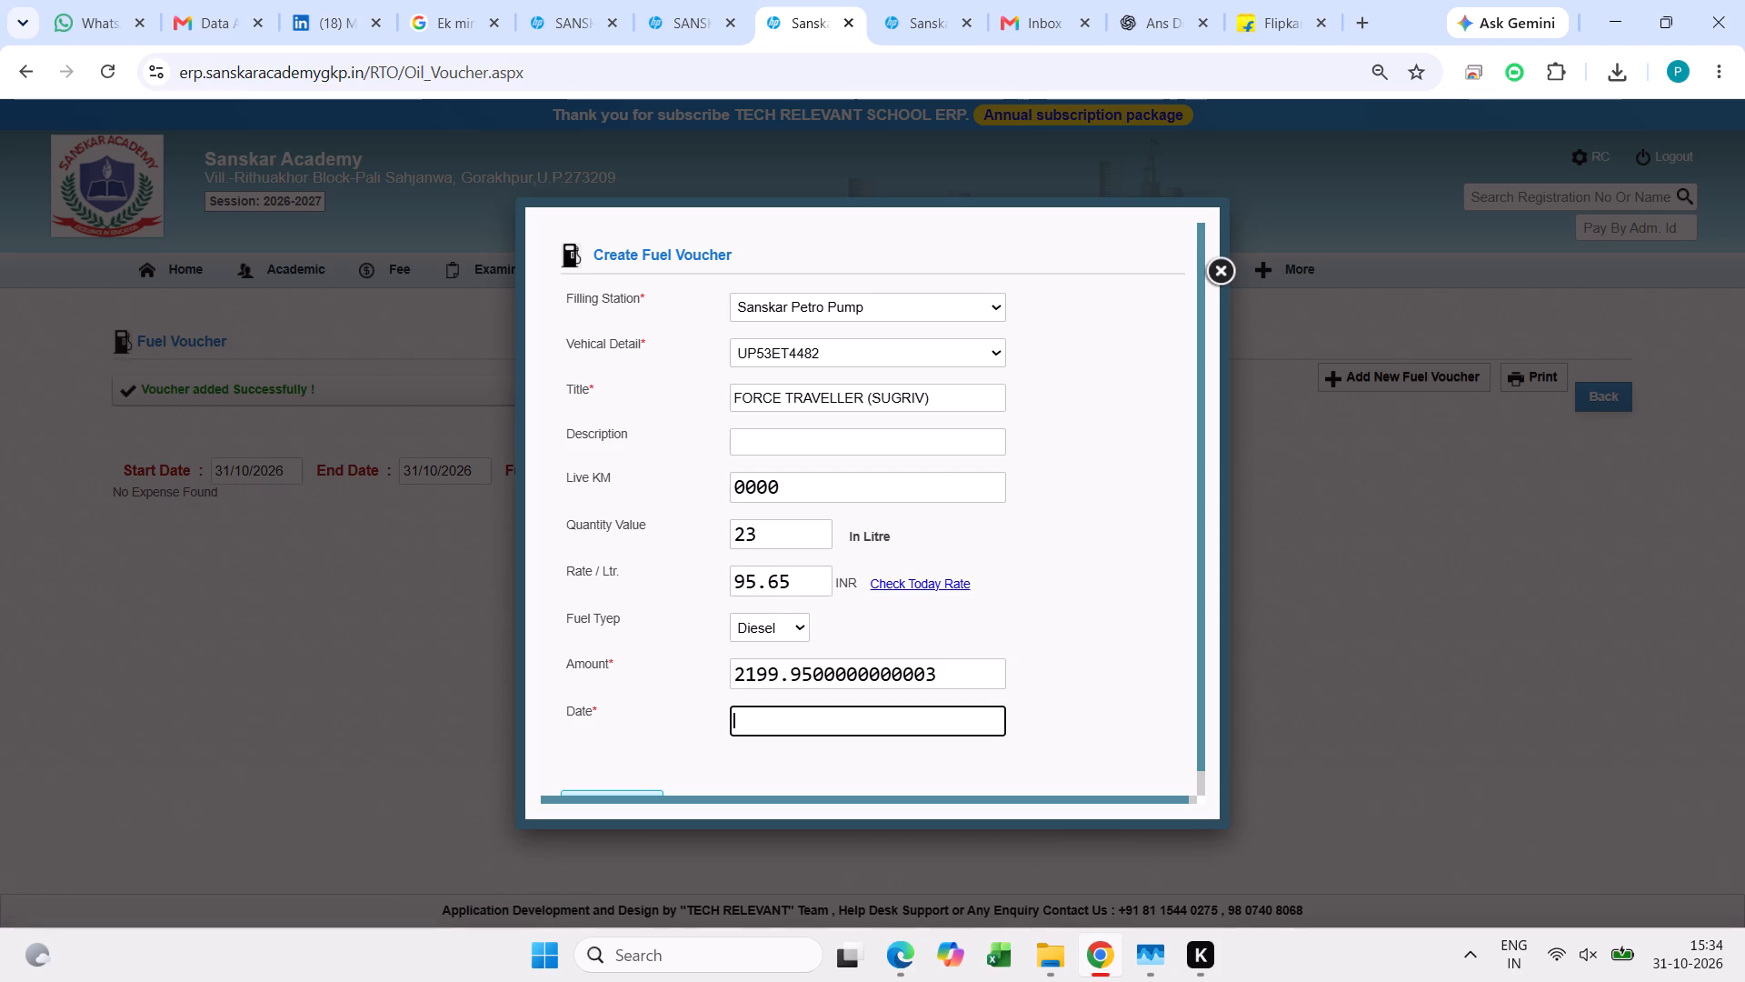
type("27")
key("Down")
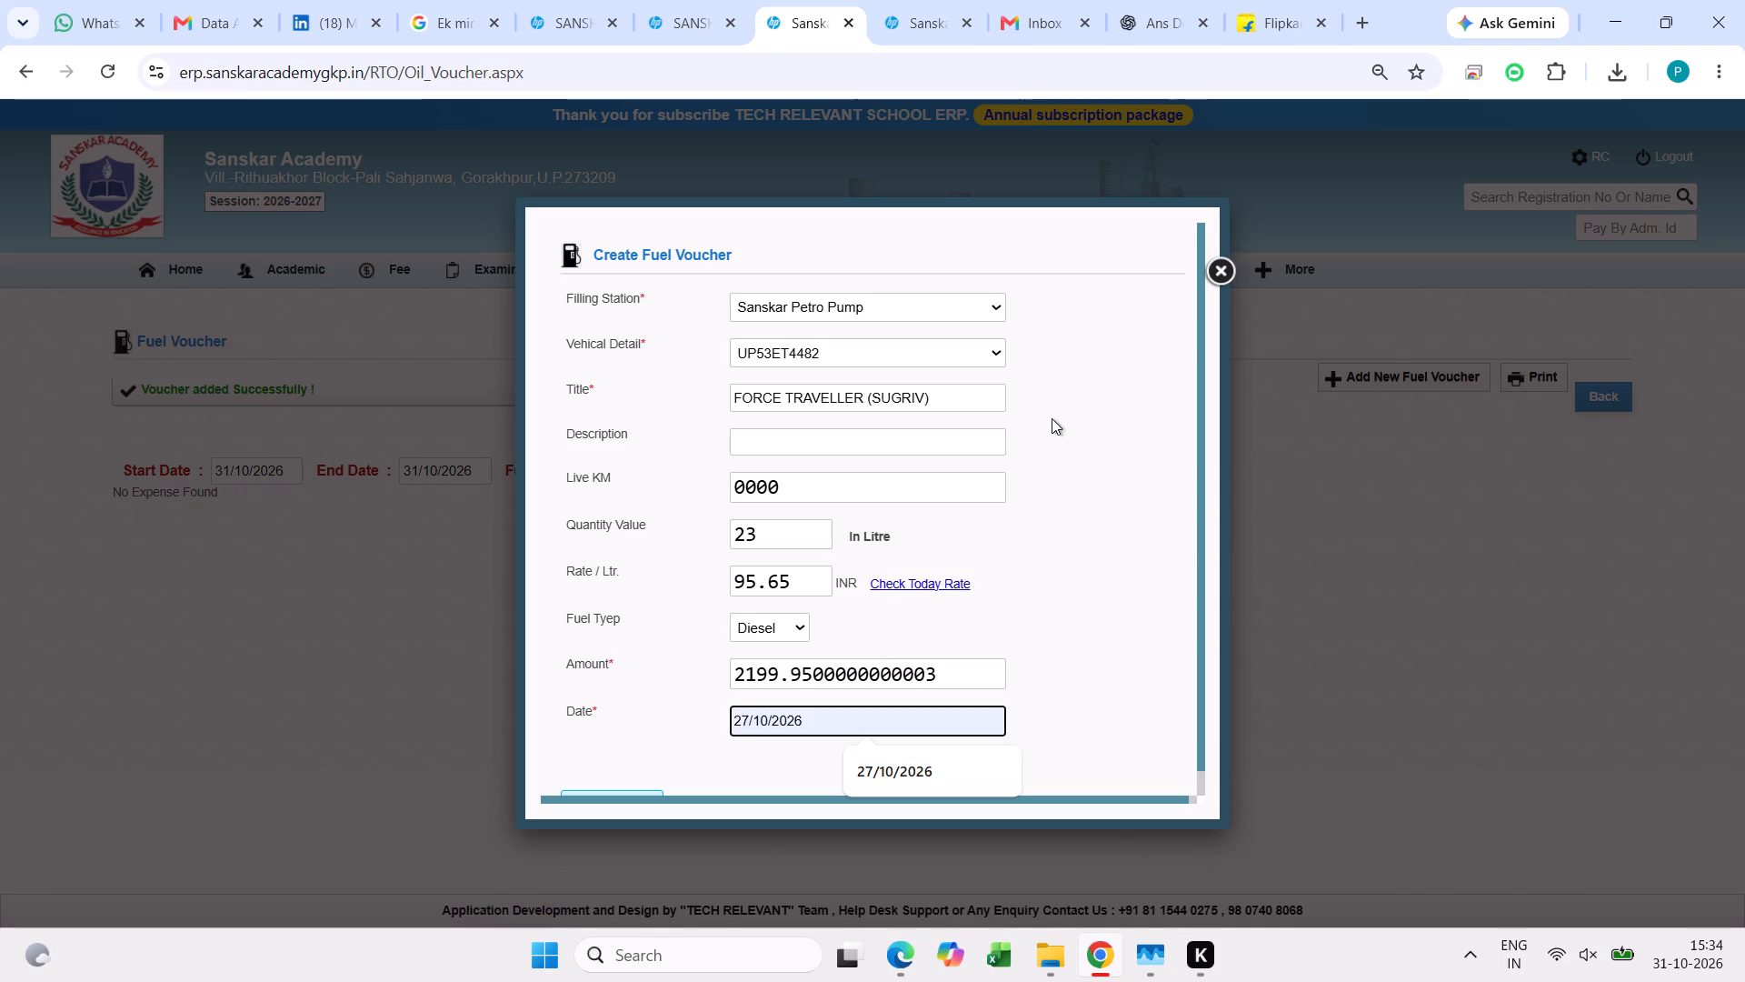
key("Tab")
key("Return")
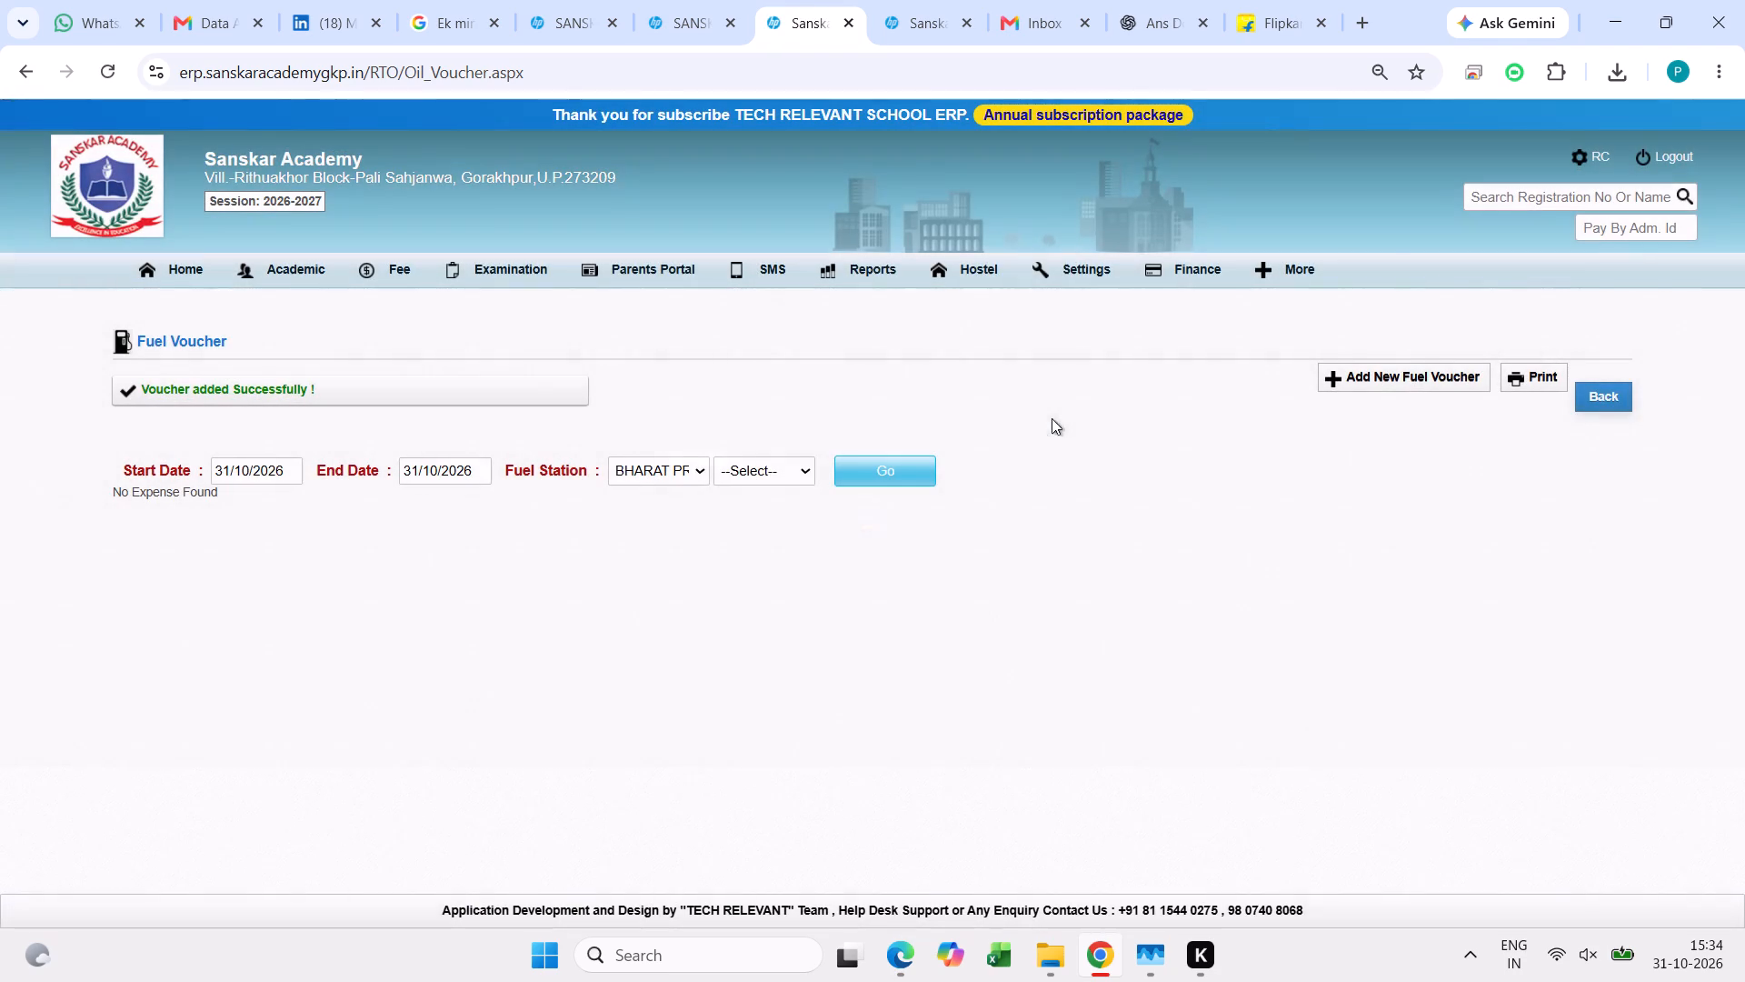
left_click(1384, 380)
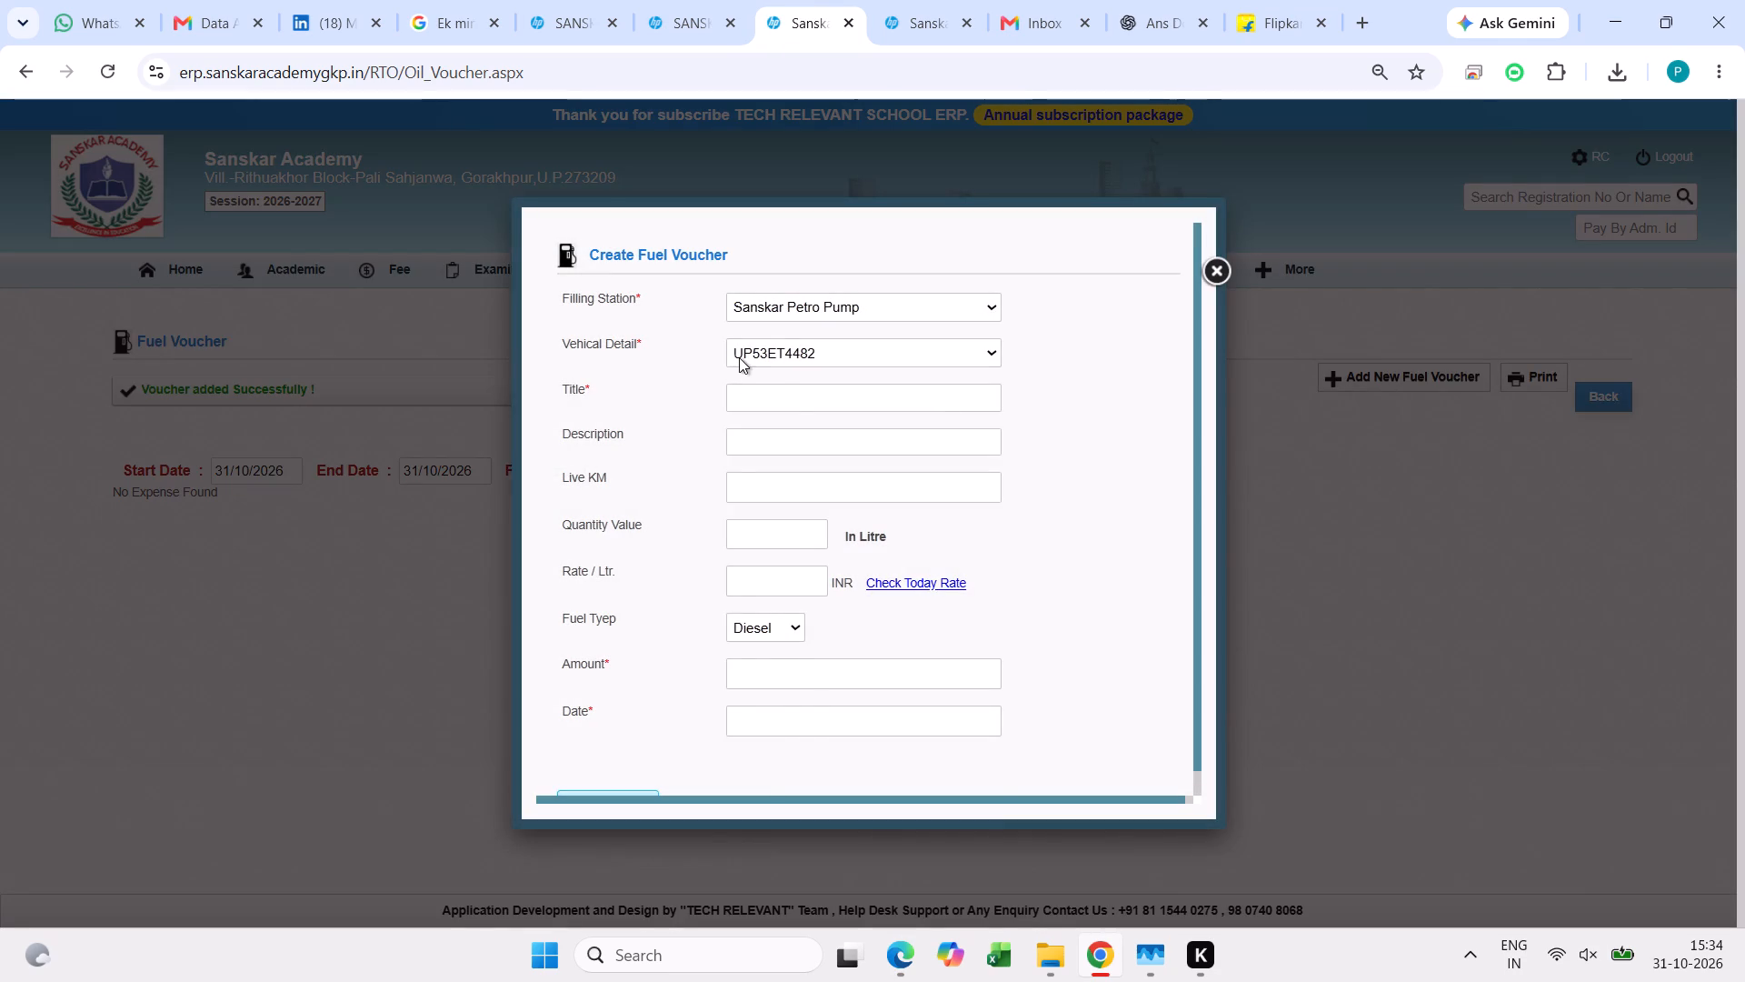
left_click(739, 357)
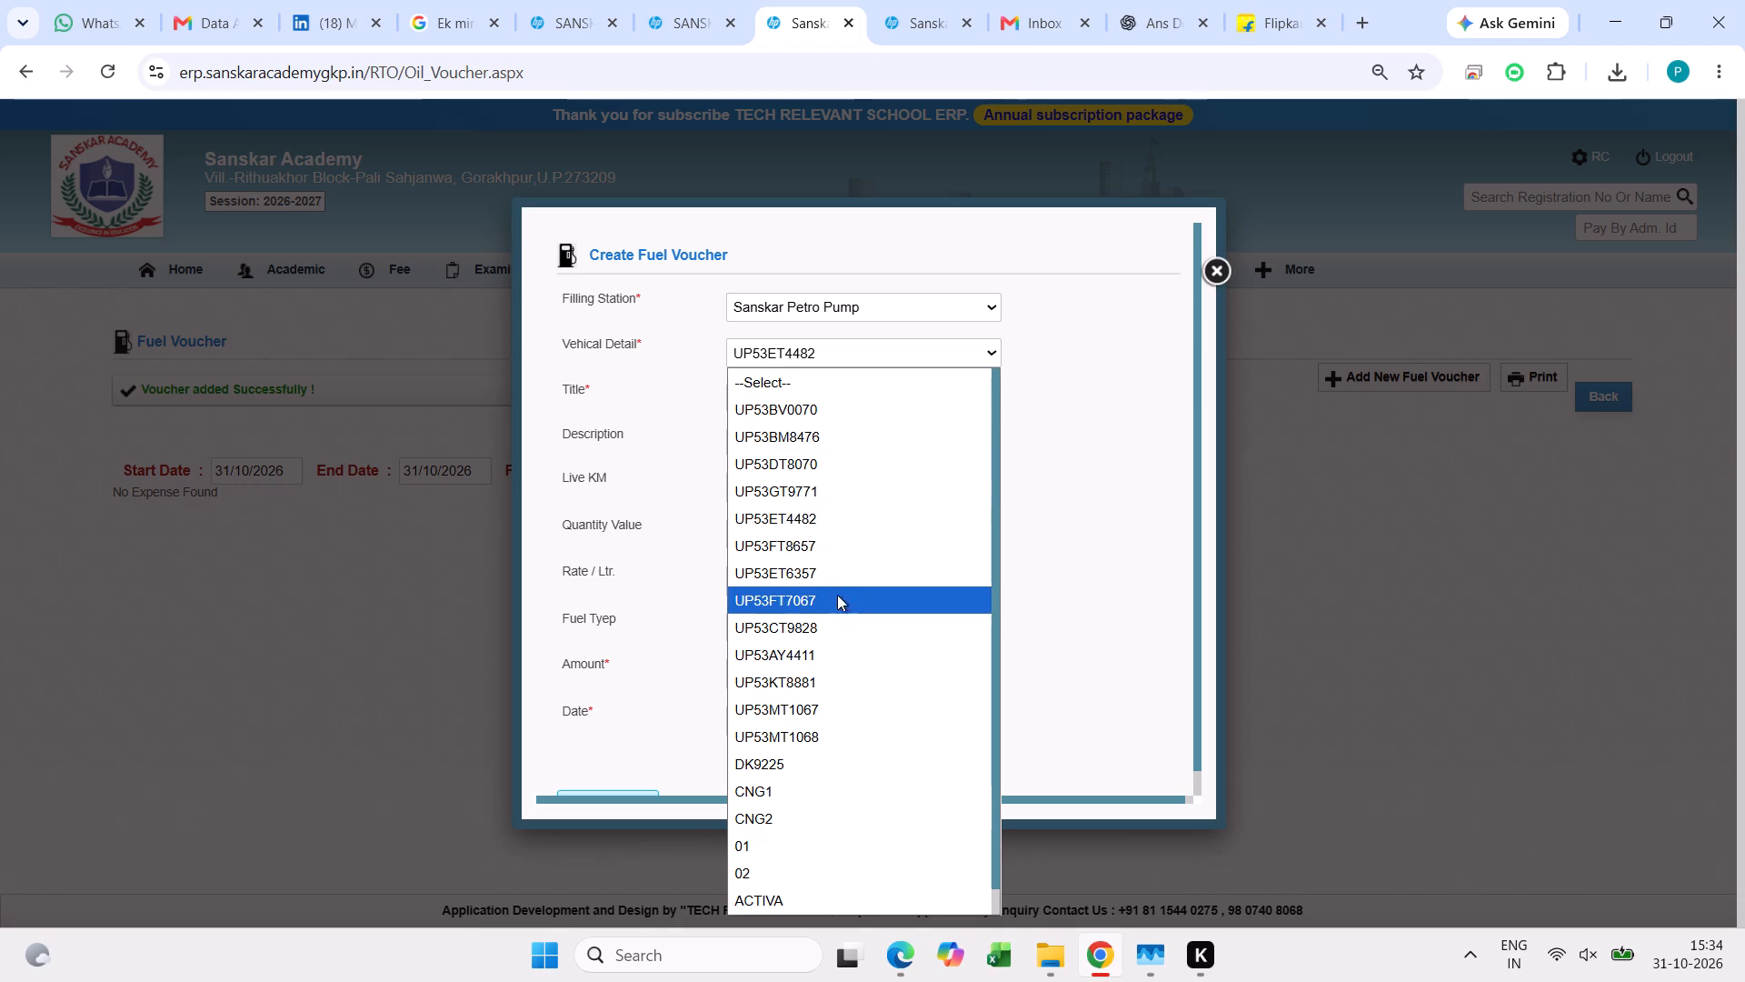
left_click(837, 603)
key("Tab")
key("Tab")
key("Tab")
key("Tab")
key("Tab")
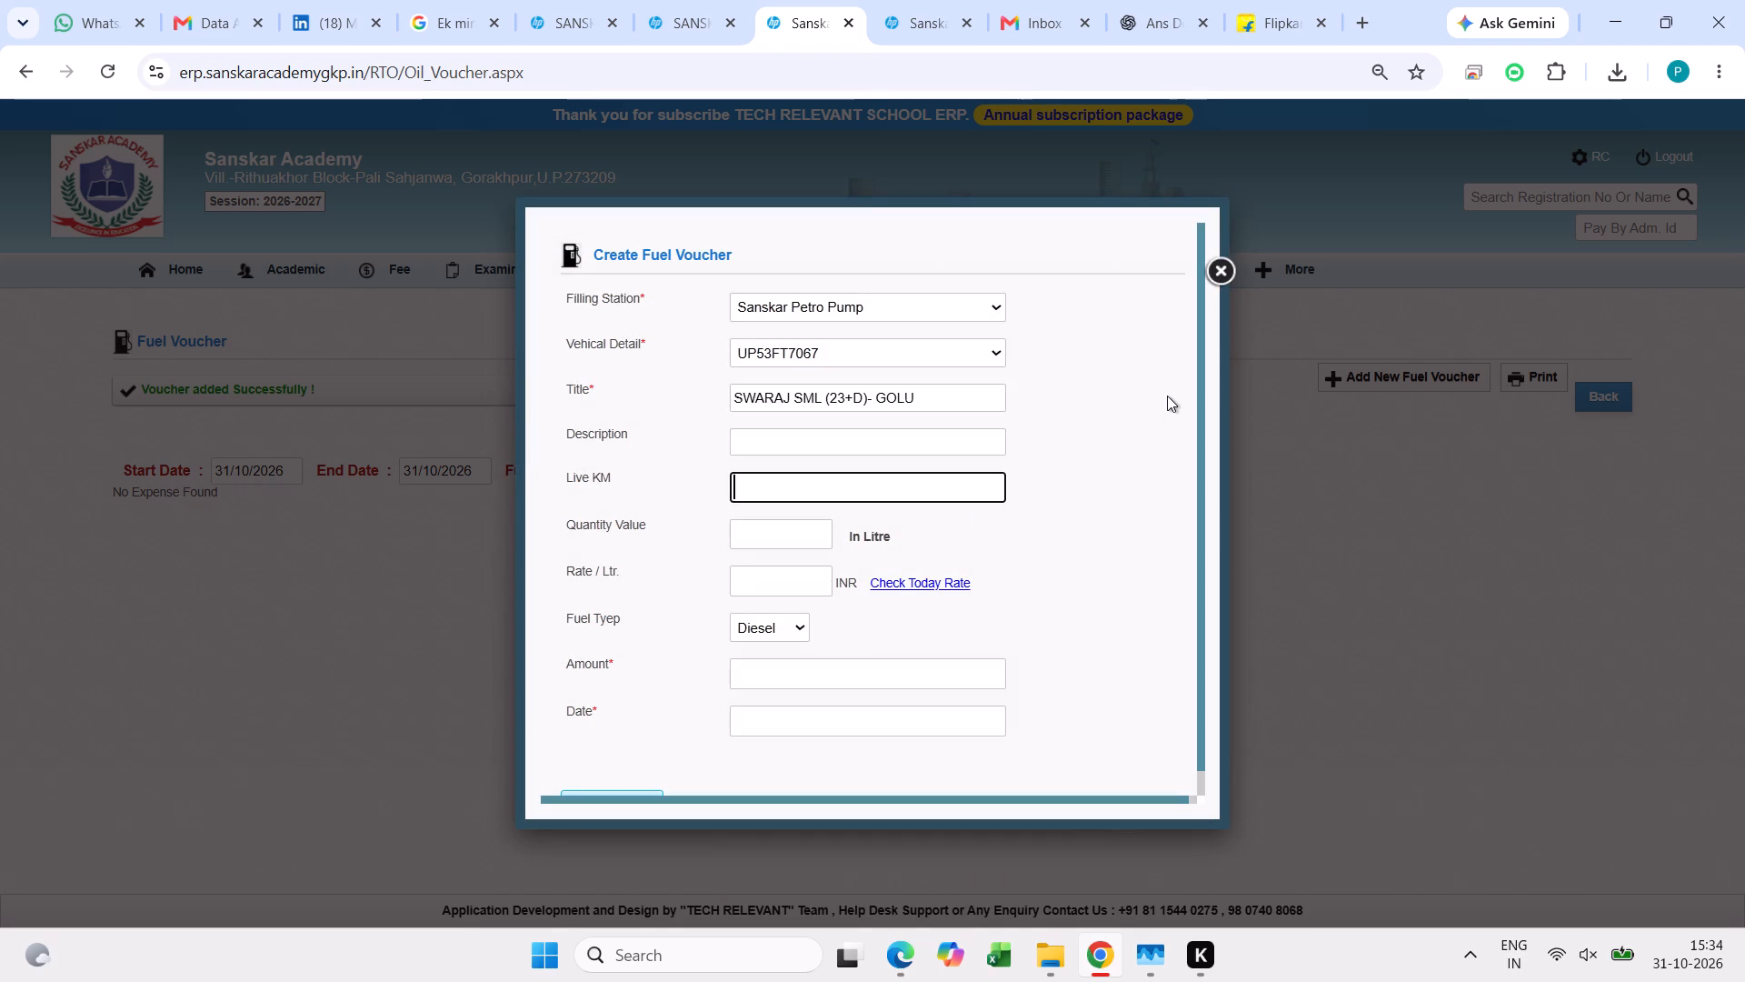
type("0000")
key("Tab")
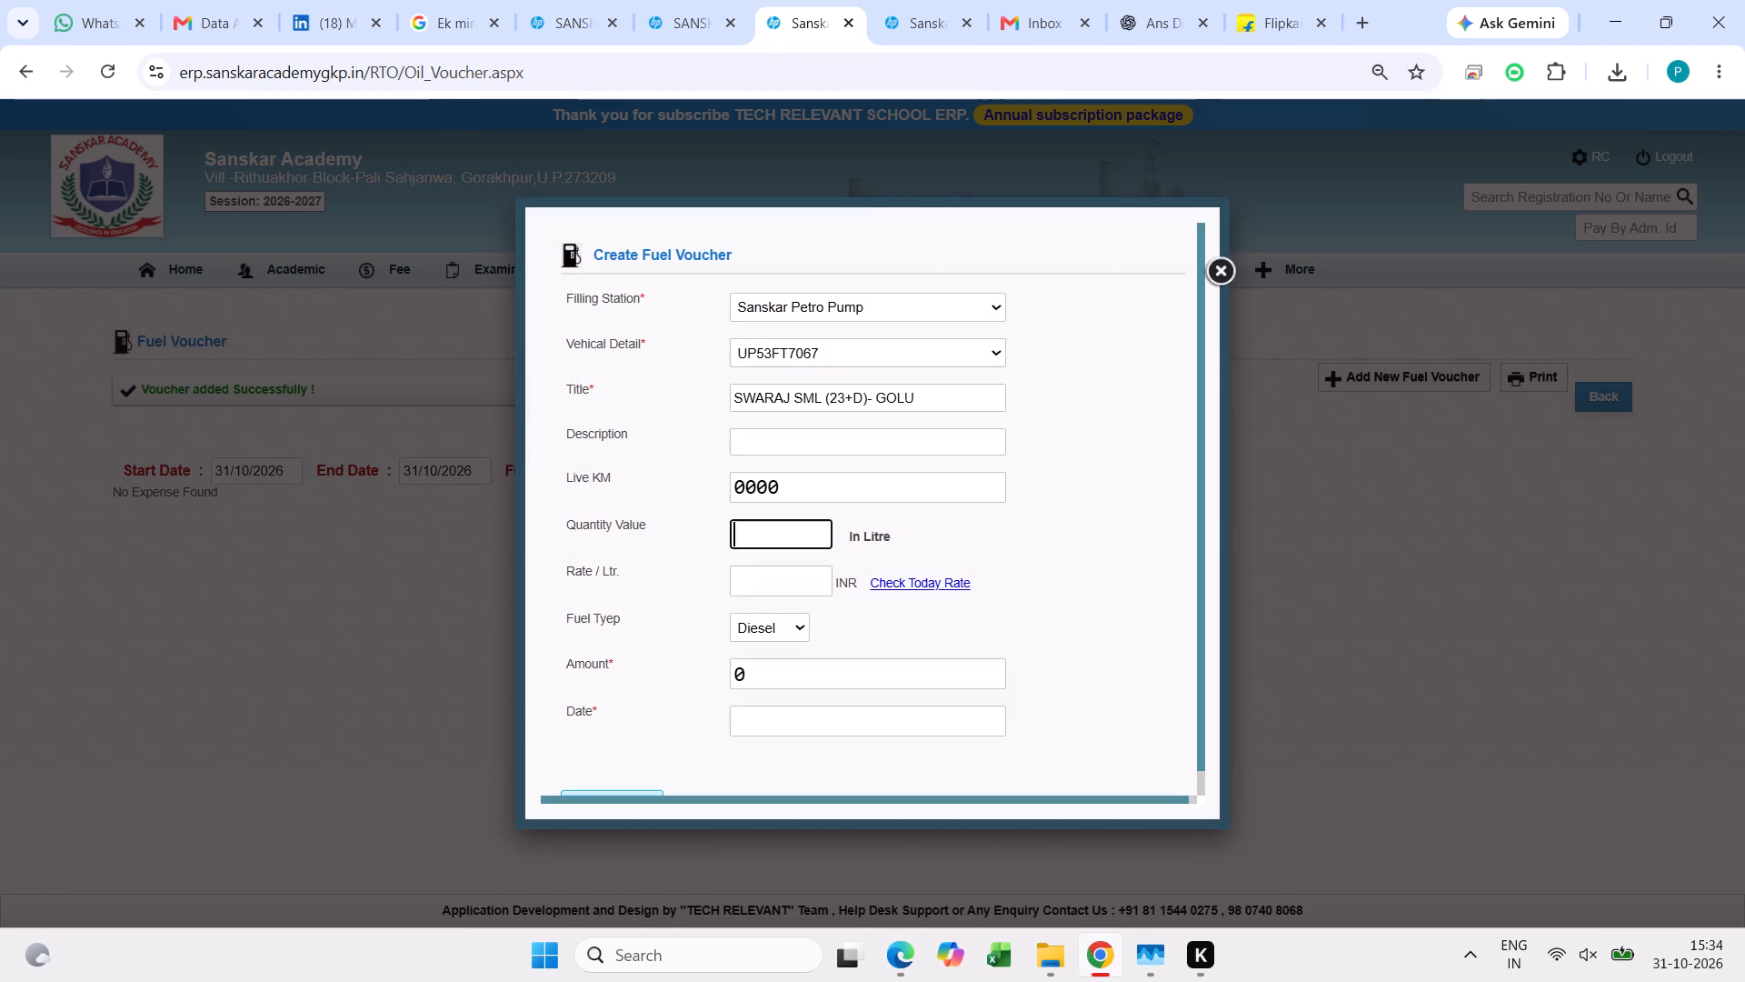
type("17")
key("BackSpace")
key("BackSpace")
type("23")
key("Tab")
type("95.65")
key("Tab")
key("Tab")
key("Tab")
key("Tab")
type("27")
key("Down")
key("Tab")
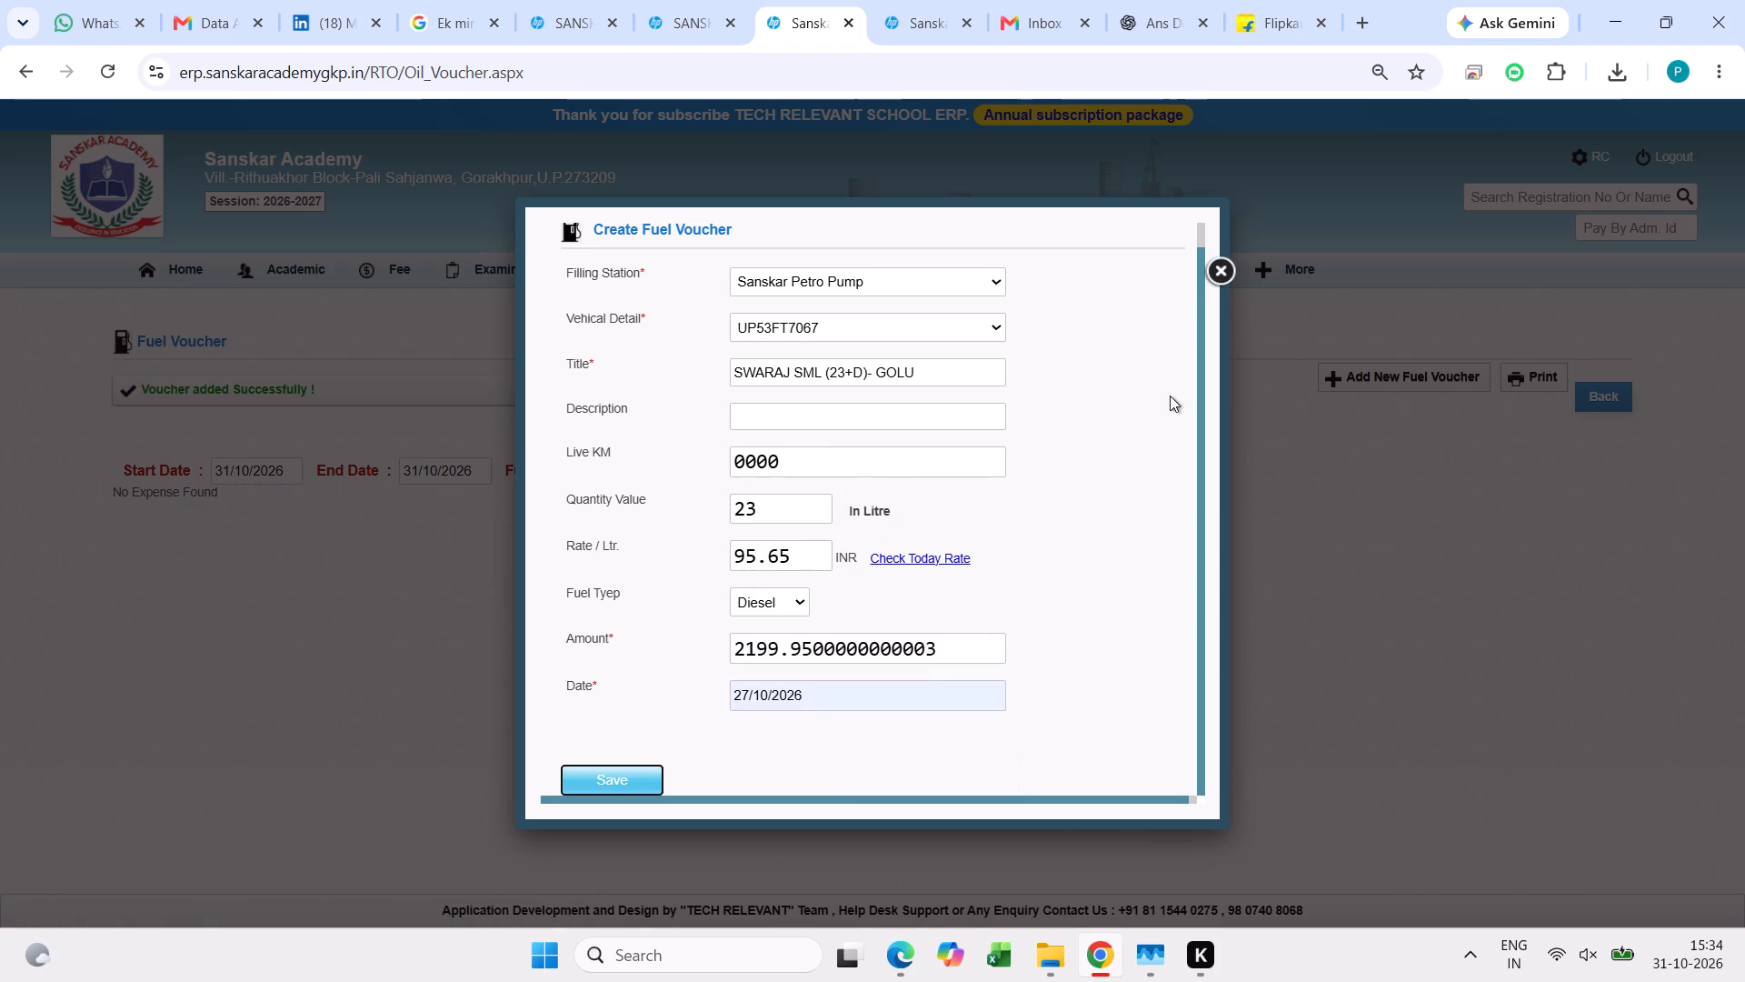
key("Return")
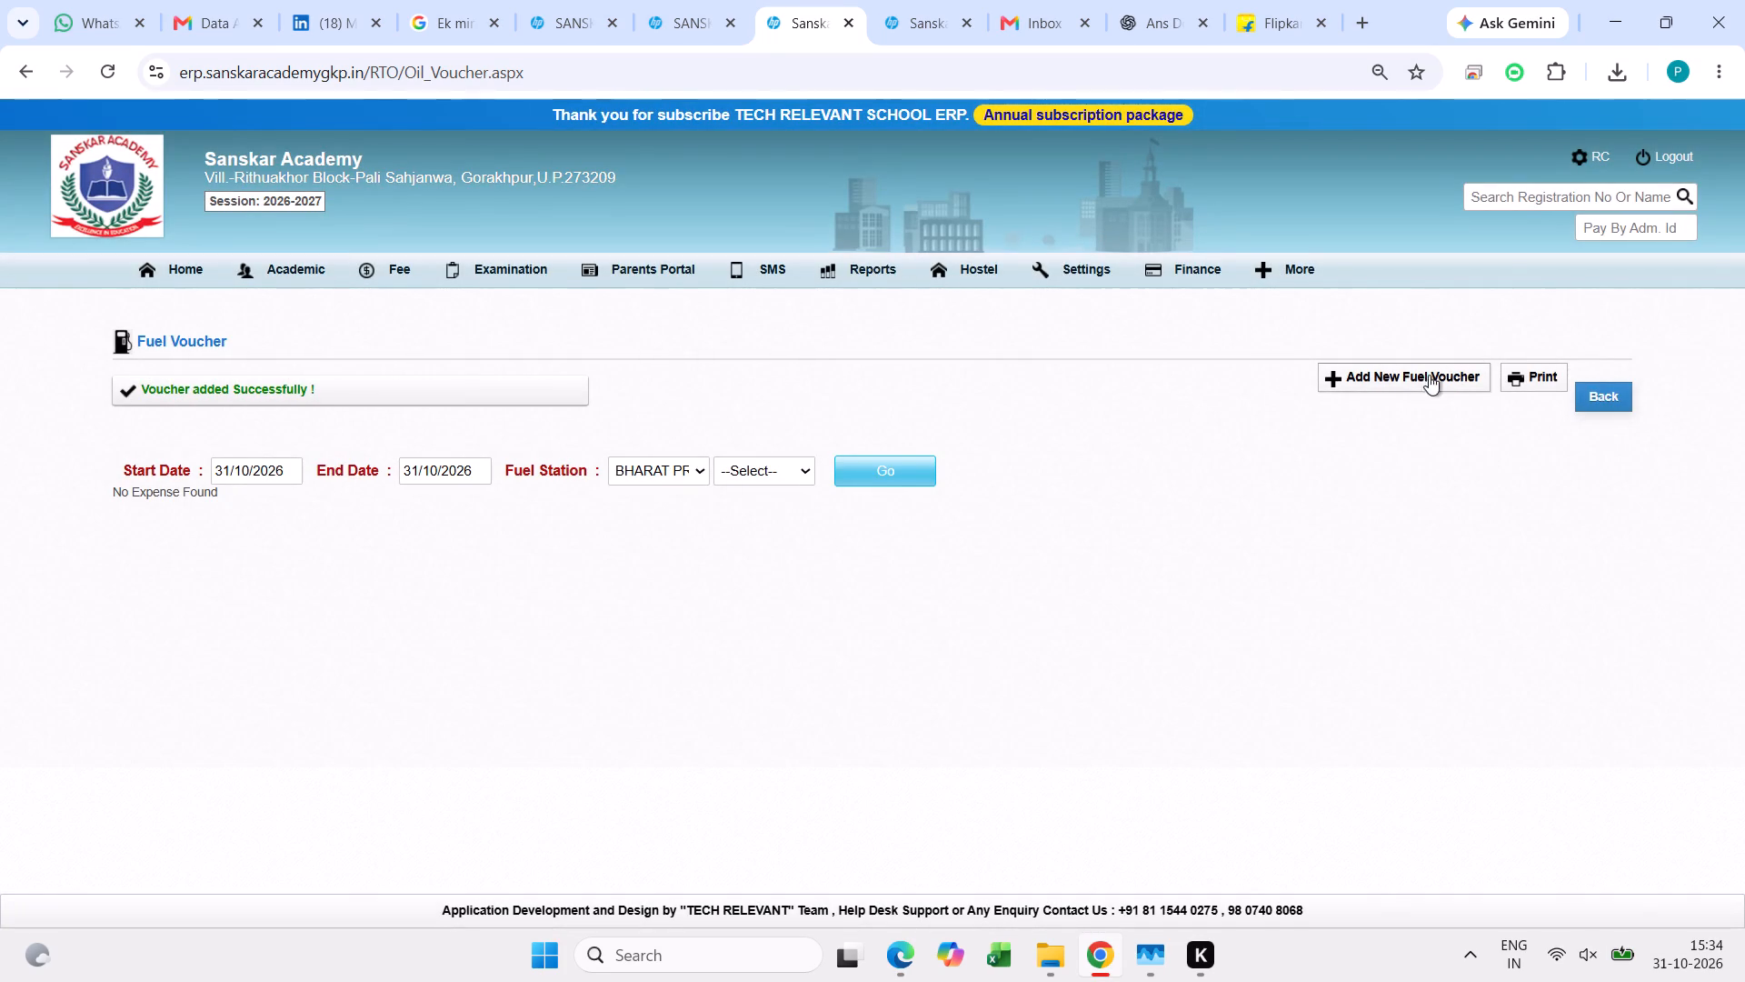
left_click(1418, 369)
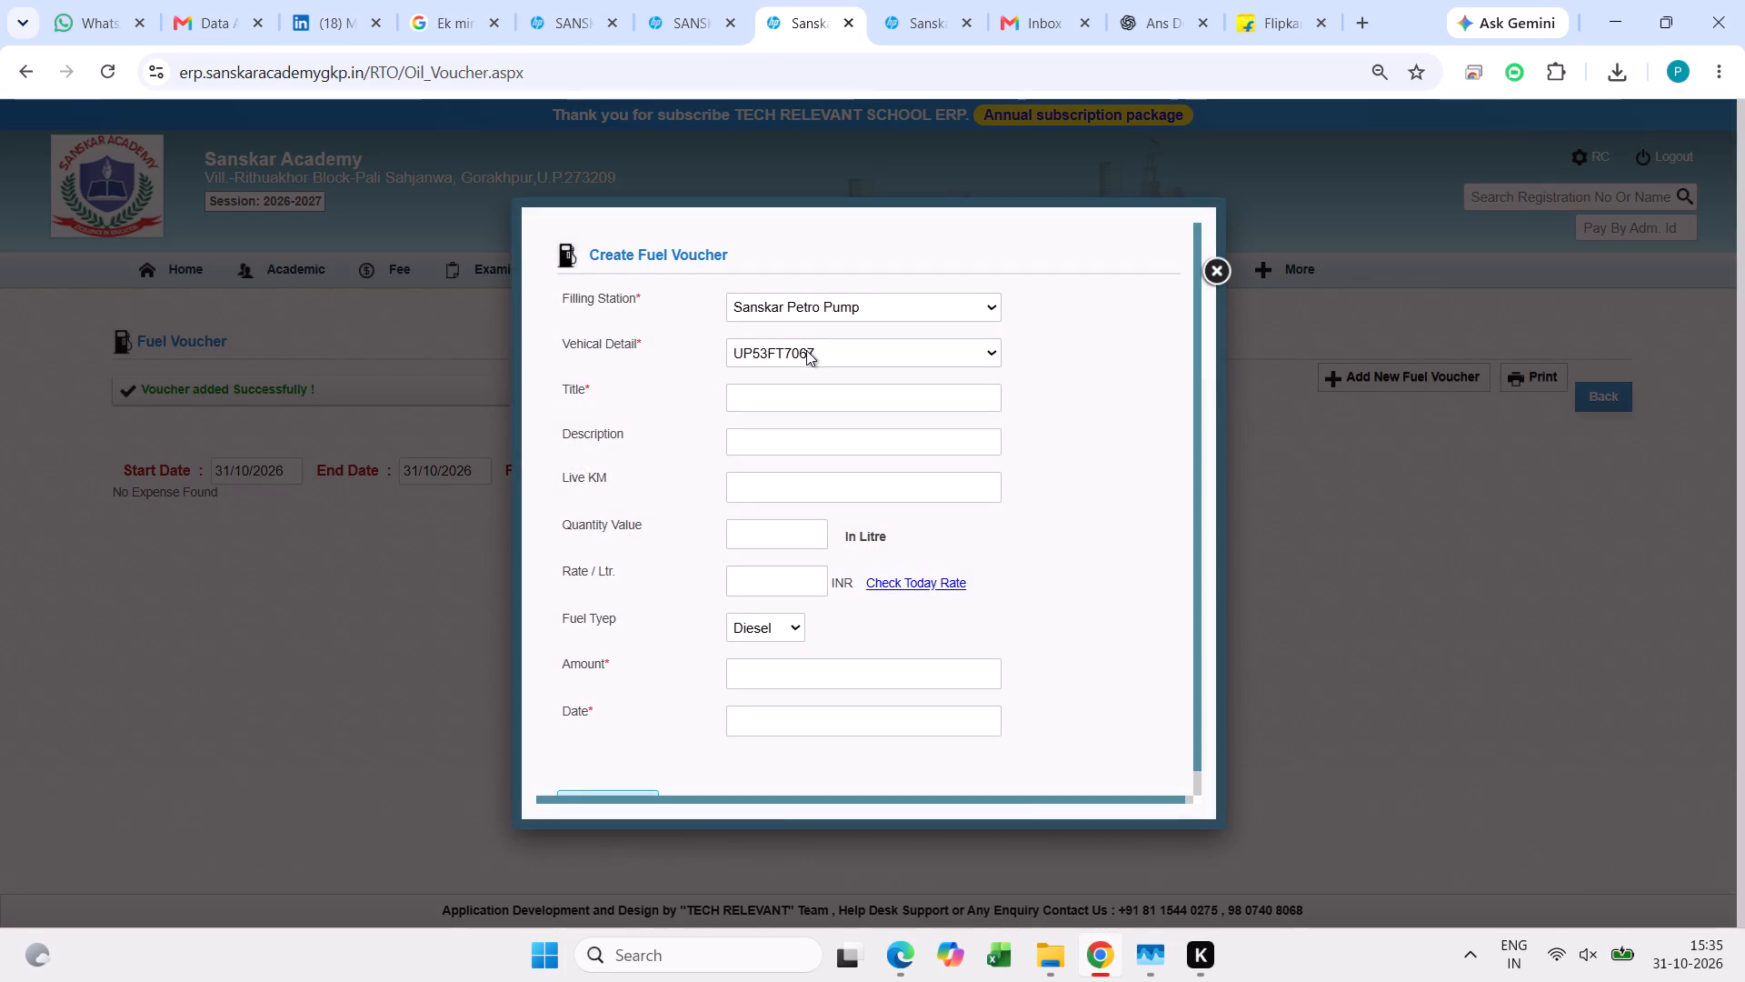
left_click(806, 350)
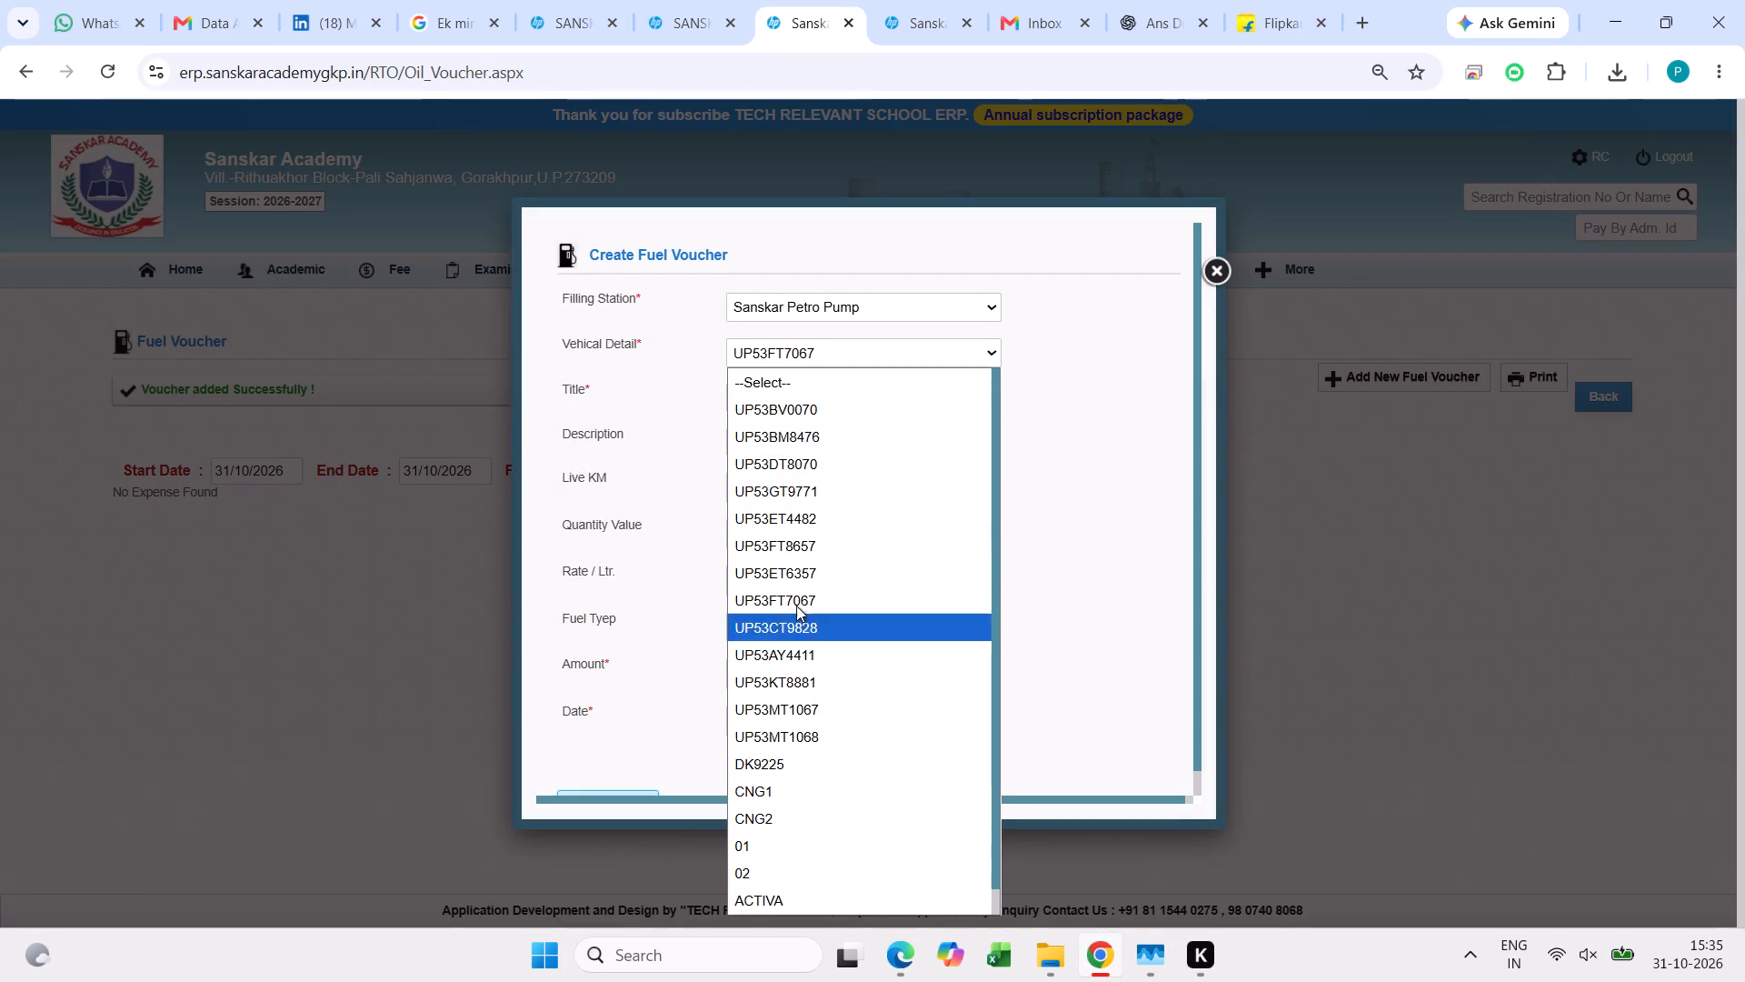
left_click(803, 548)
left_click(844, 355)
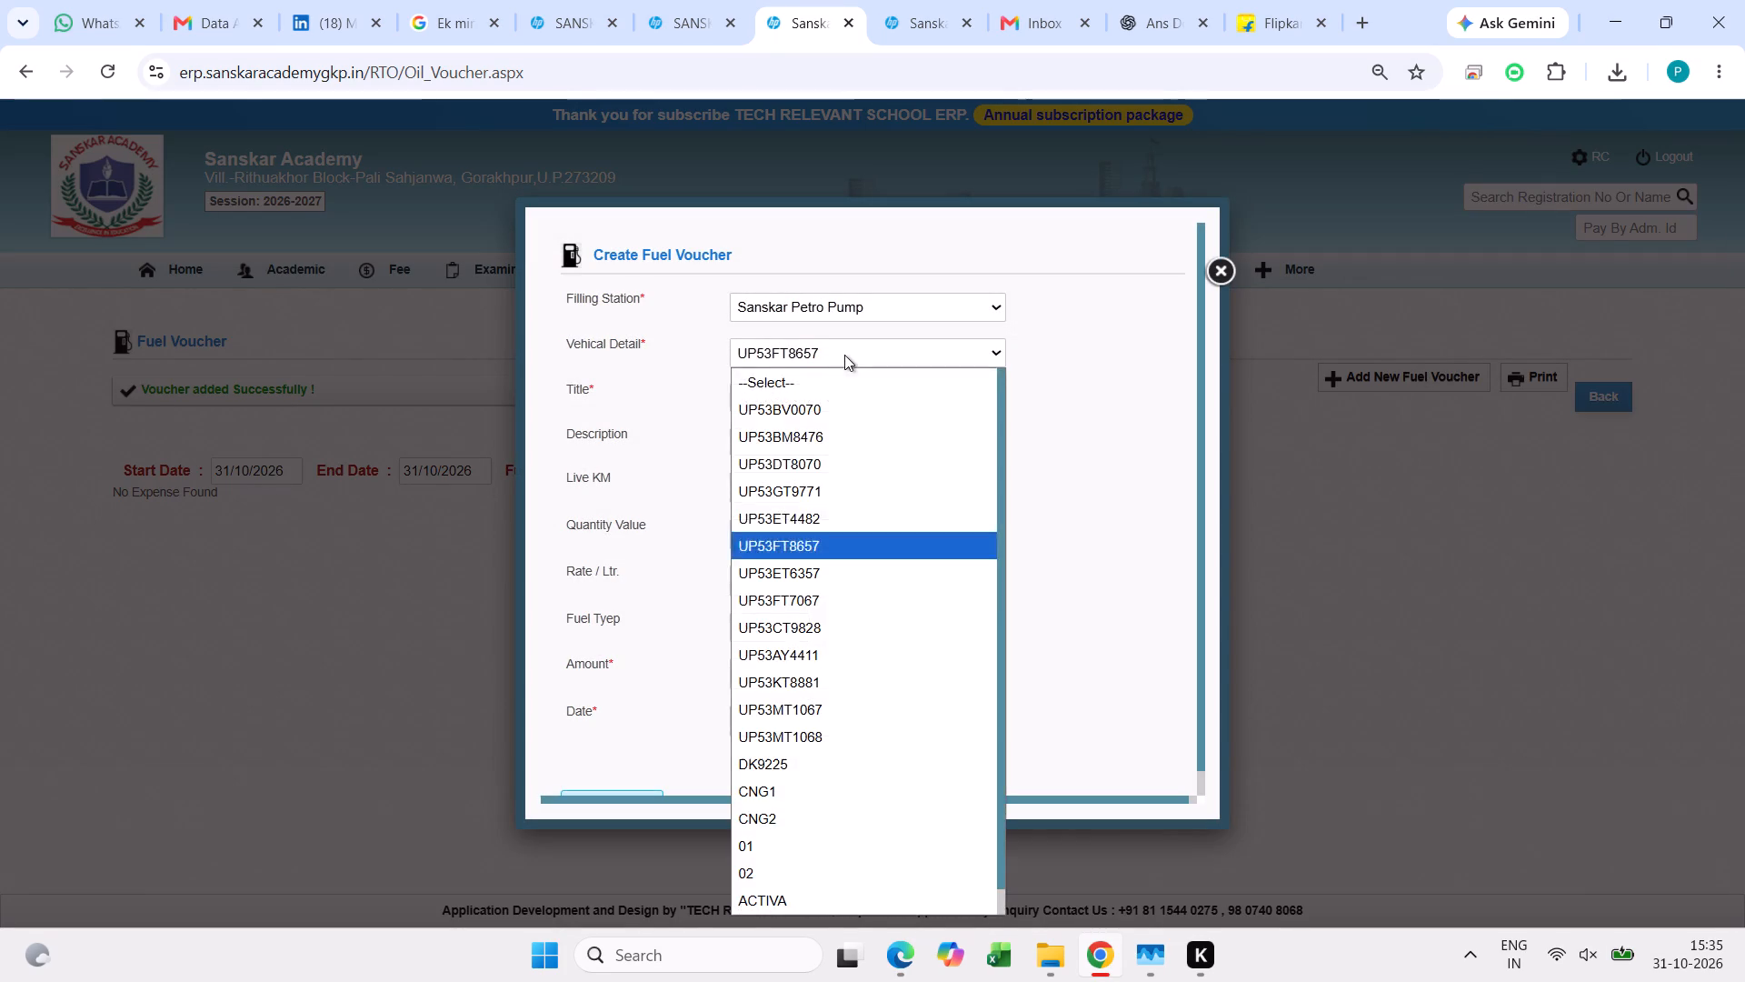
left_click(1142, 510)
left_click(780, 475)
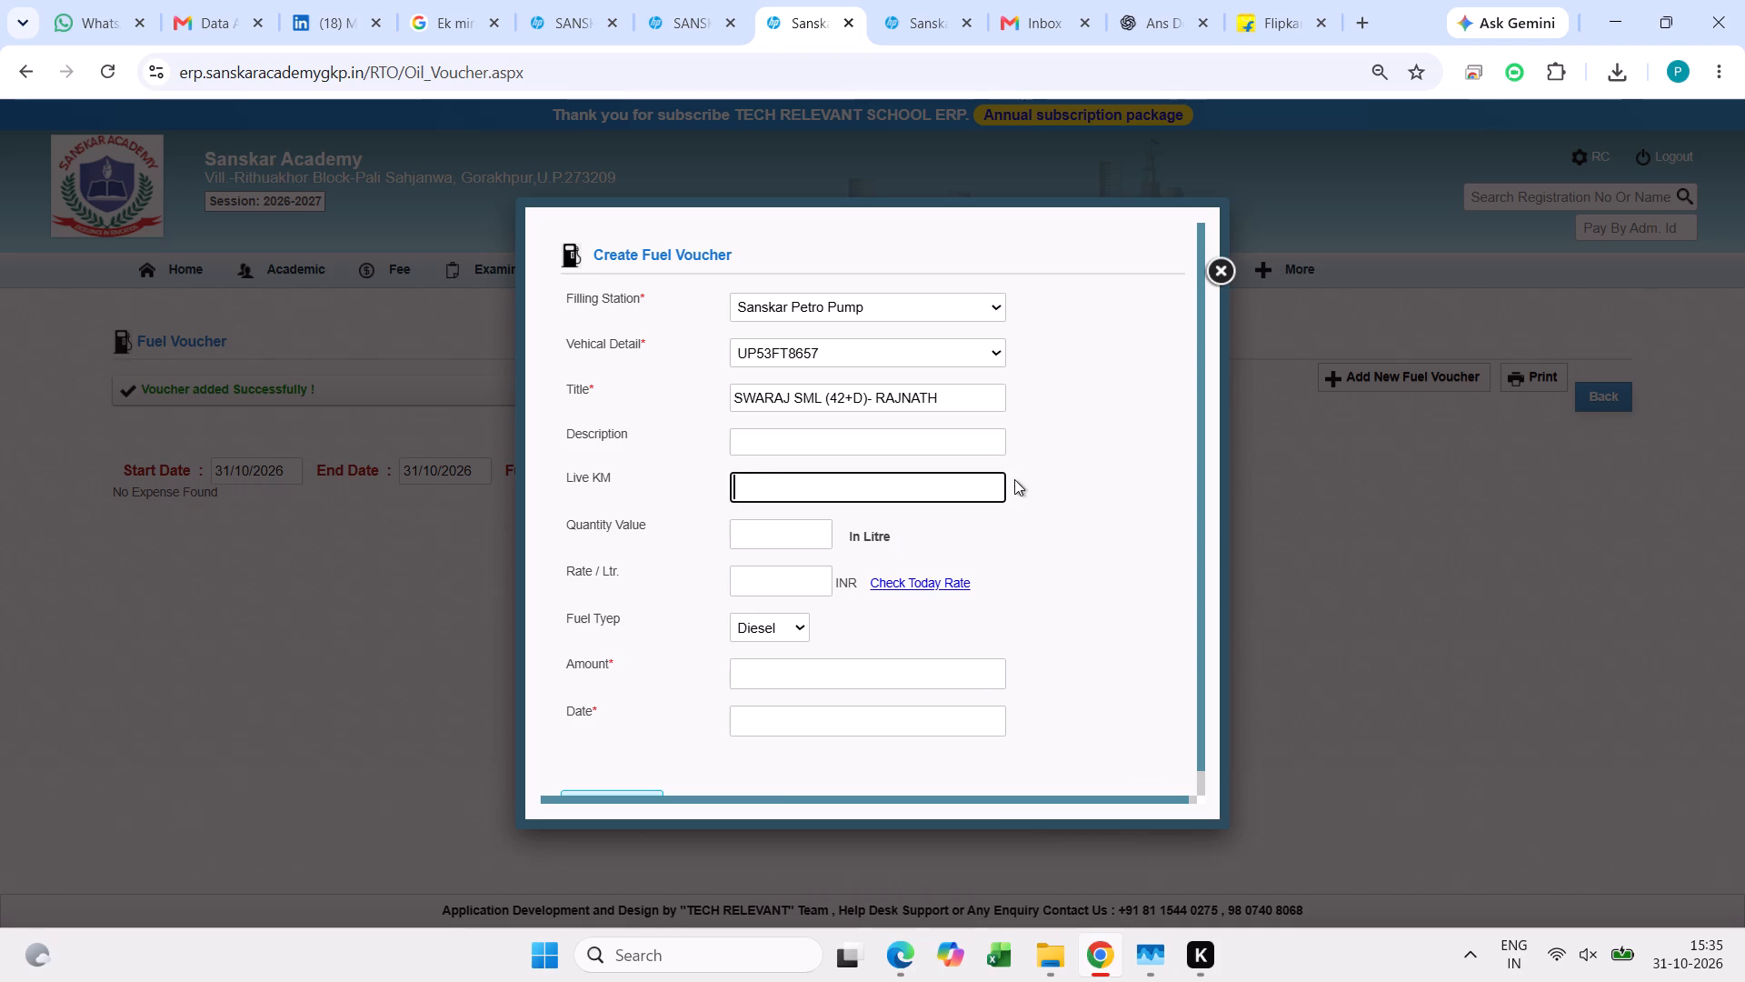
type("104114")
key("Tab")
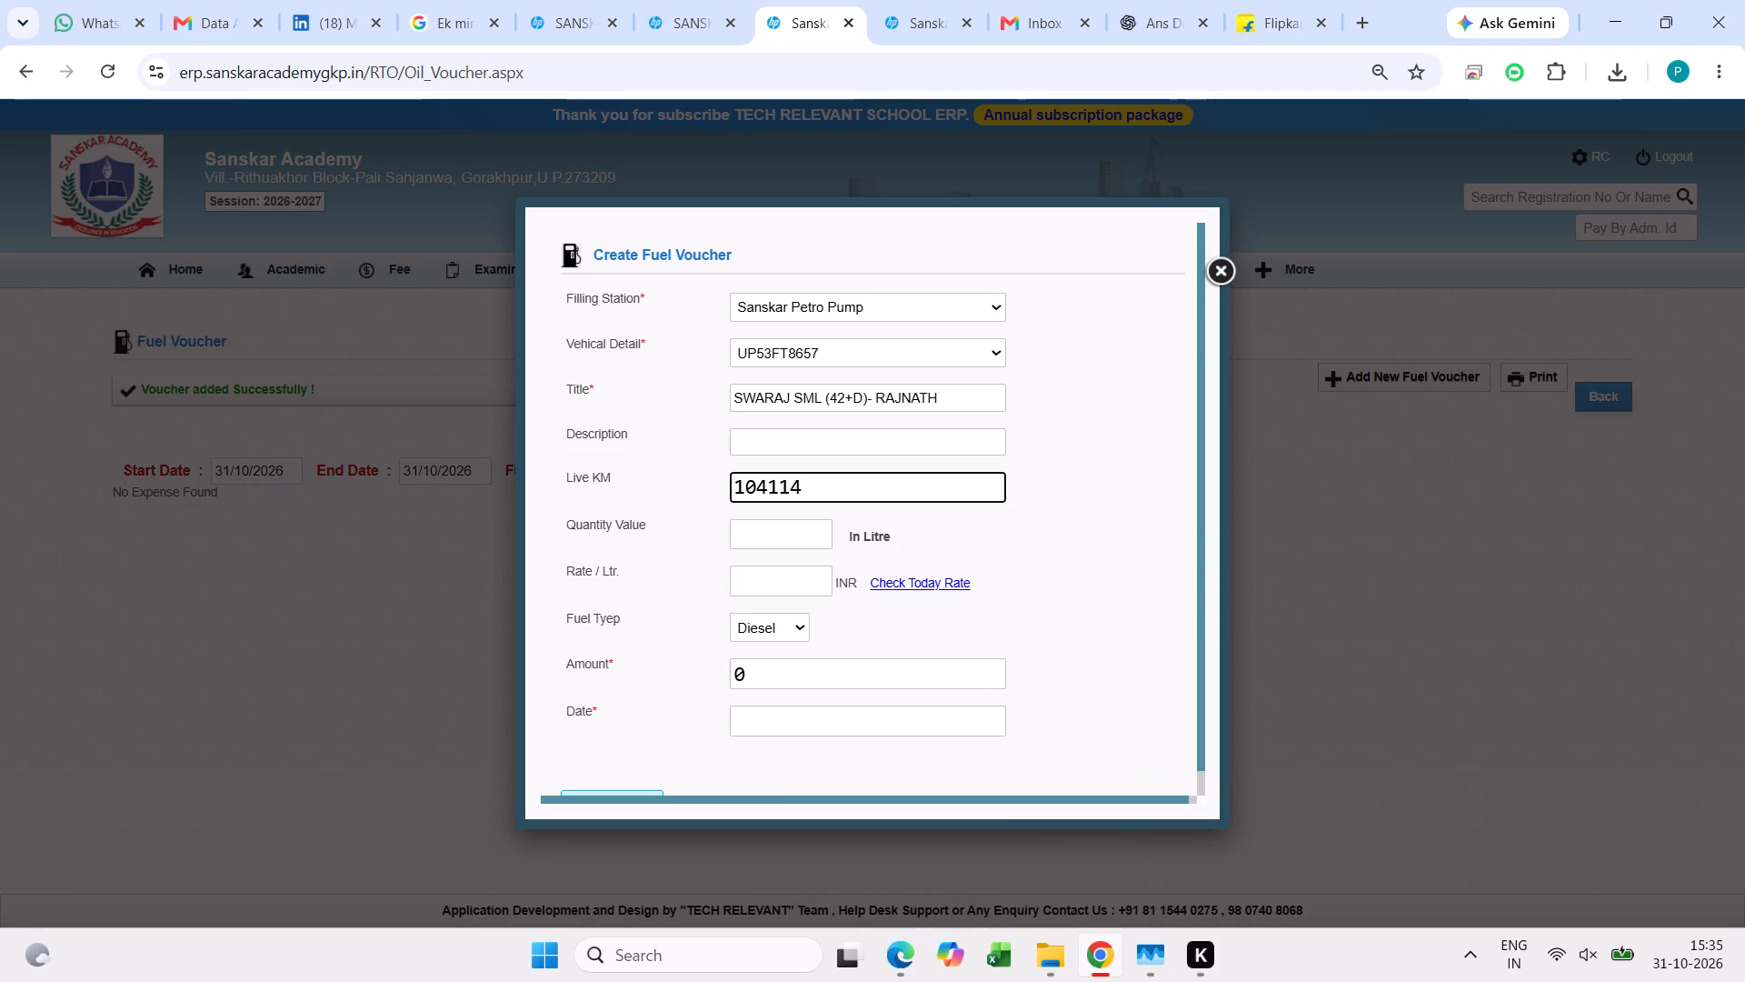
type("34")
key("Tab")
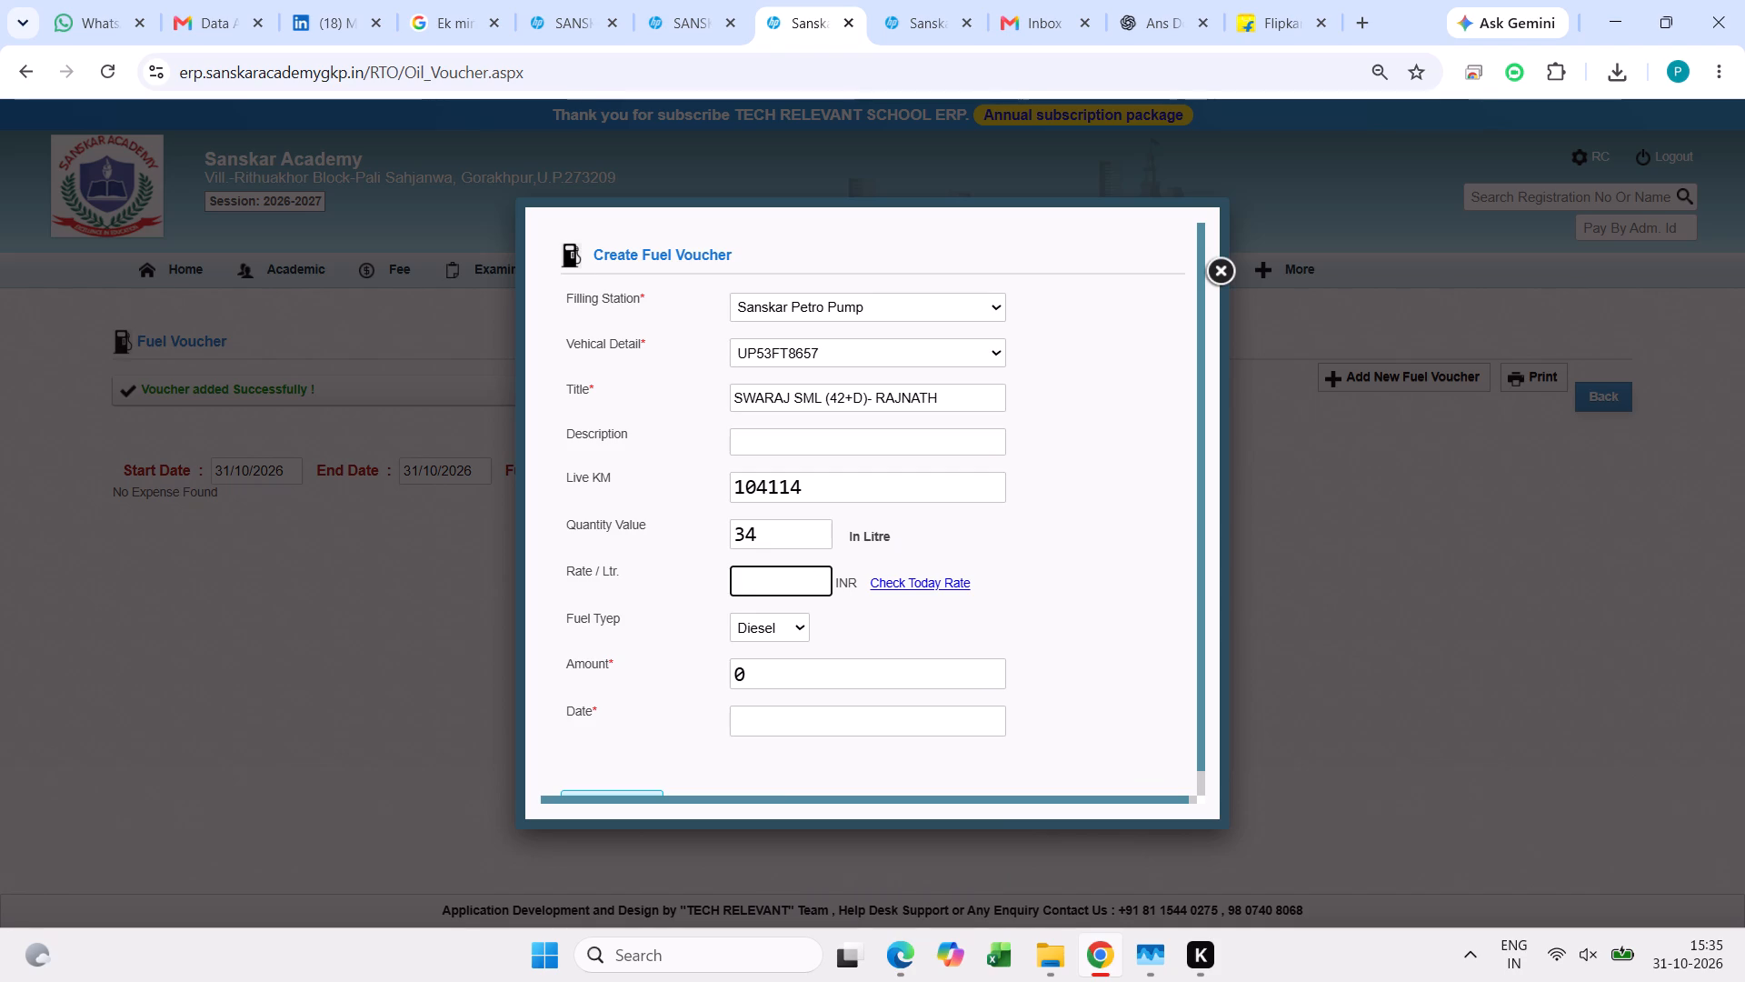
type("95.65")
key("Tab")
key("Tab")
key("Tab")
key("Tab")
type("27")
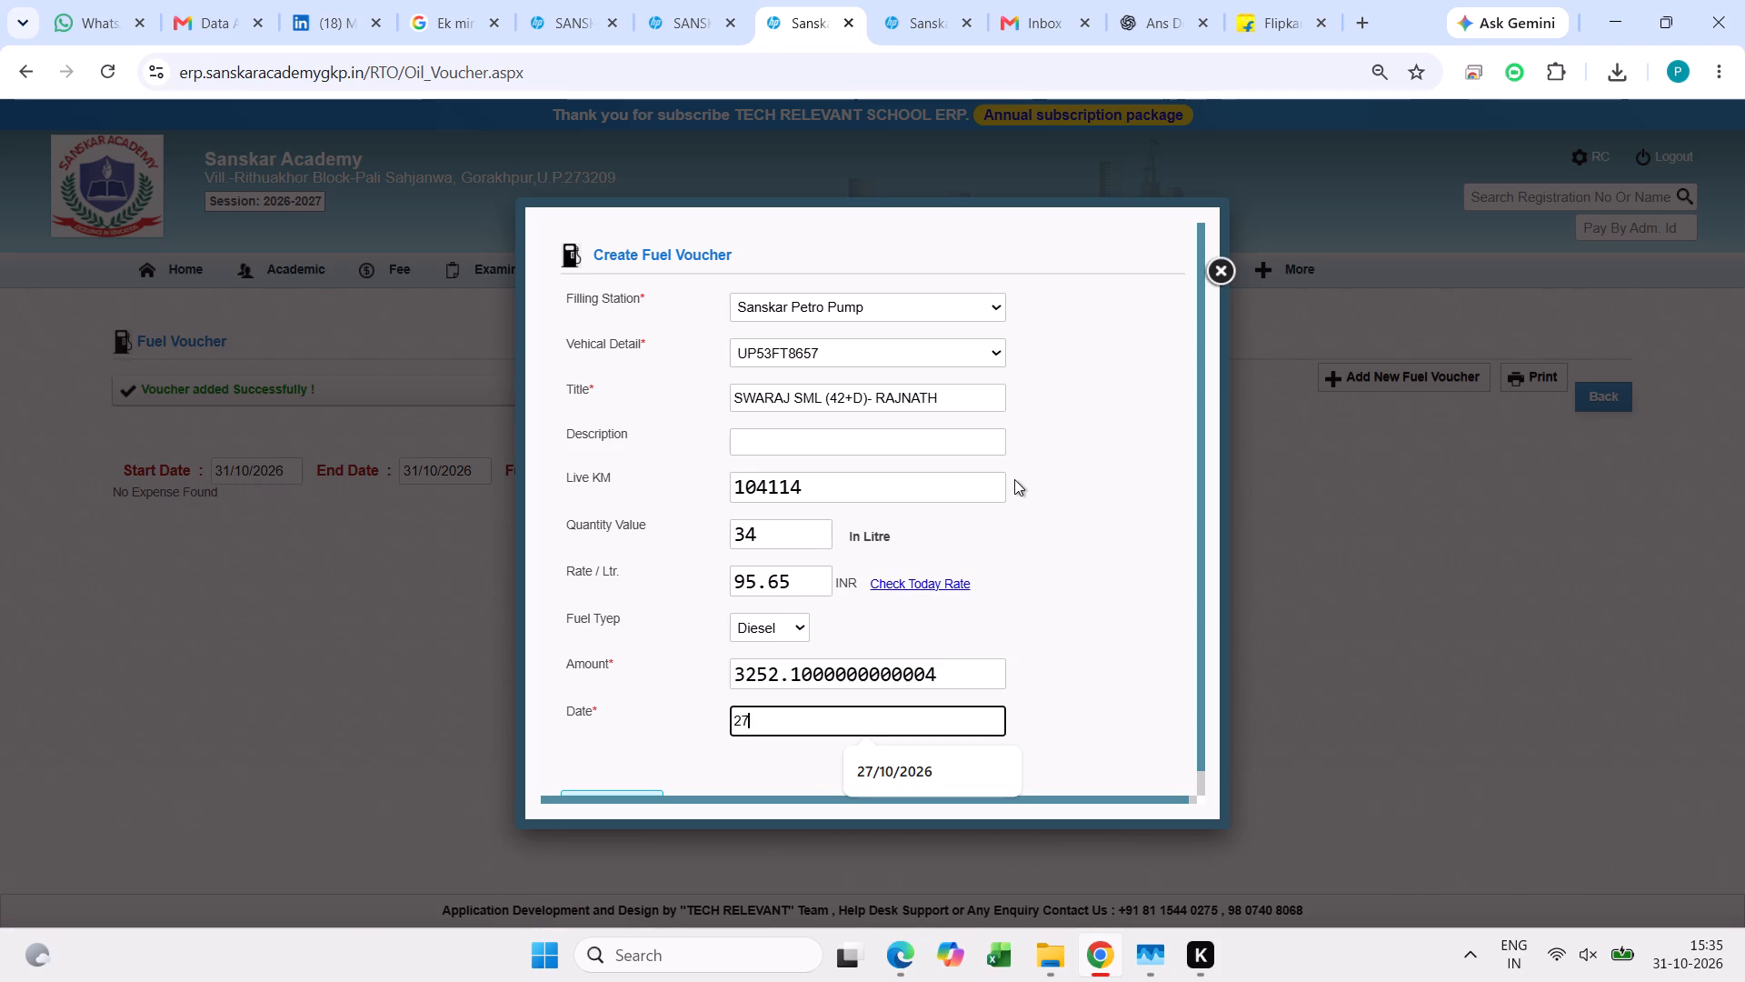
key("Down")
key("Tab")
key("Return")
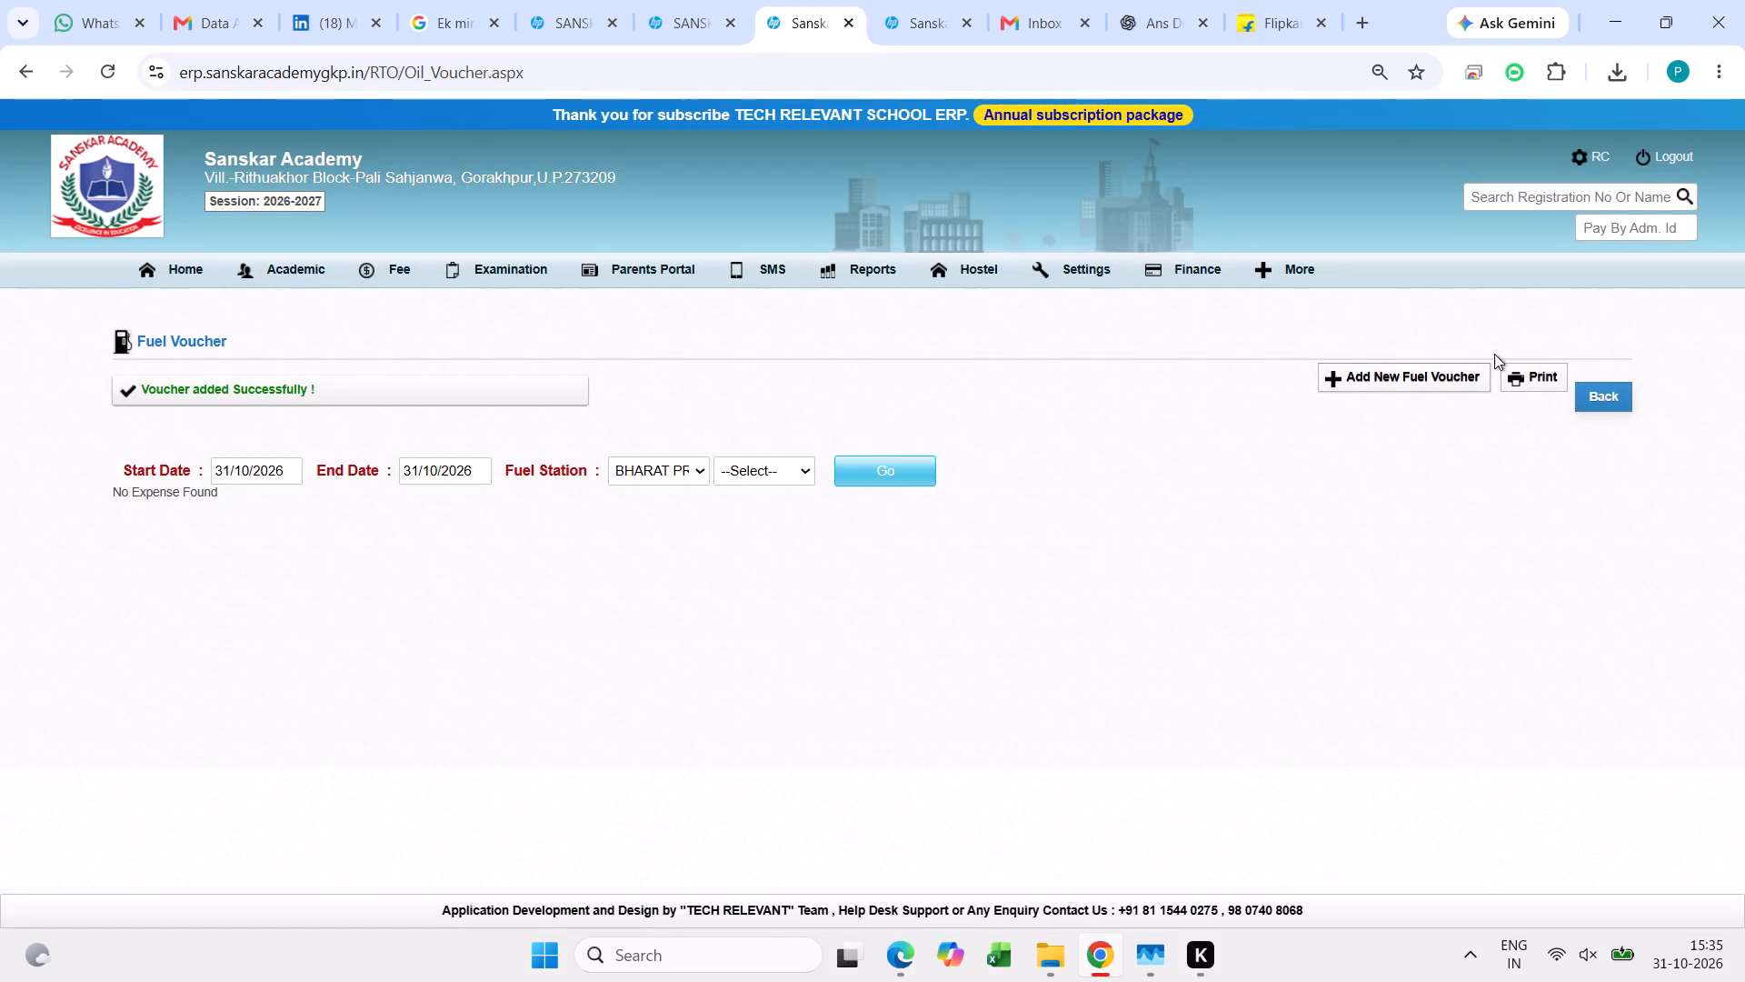
left_click(1427, 389)
left_click(754, 356)
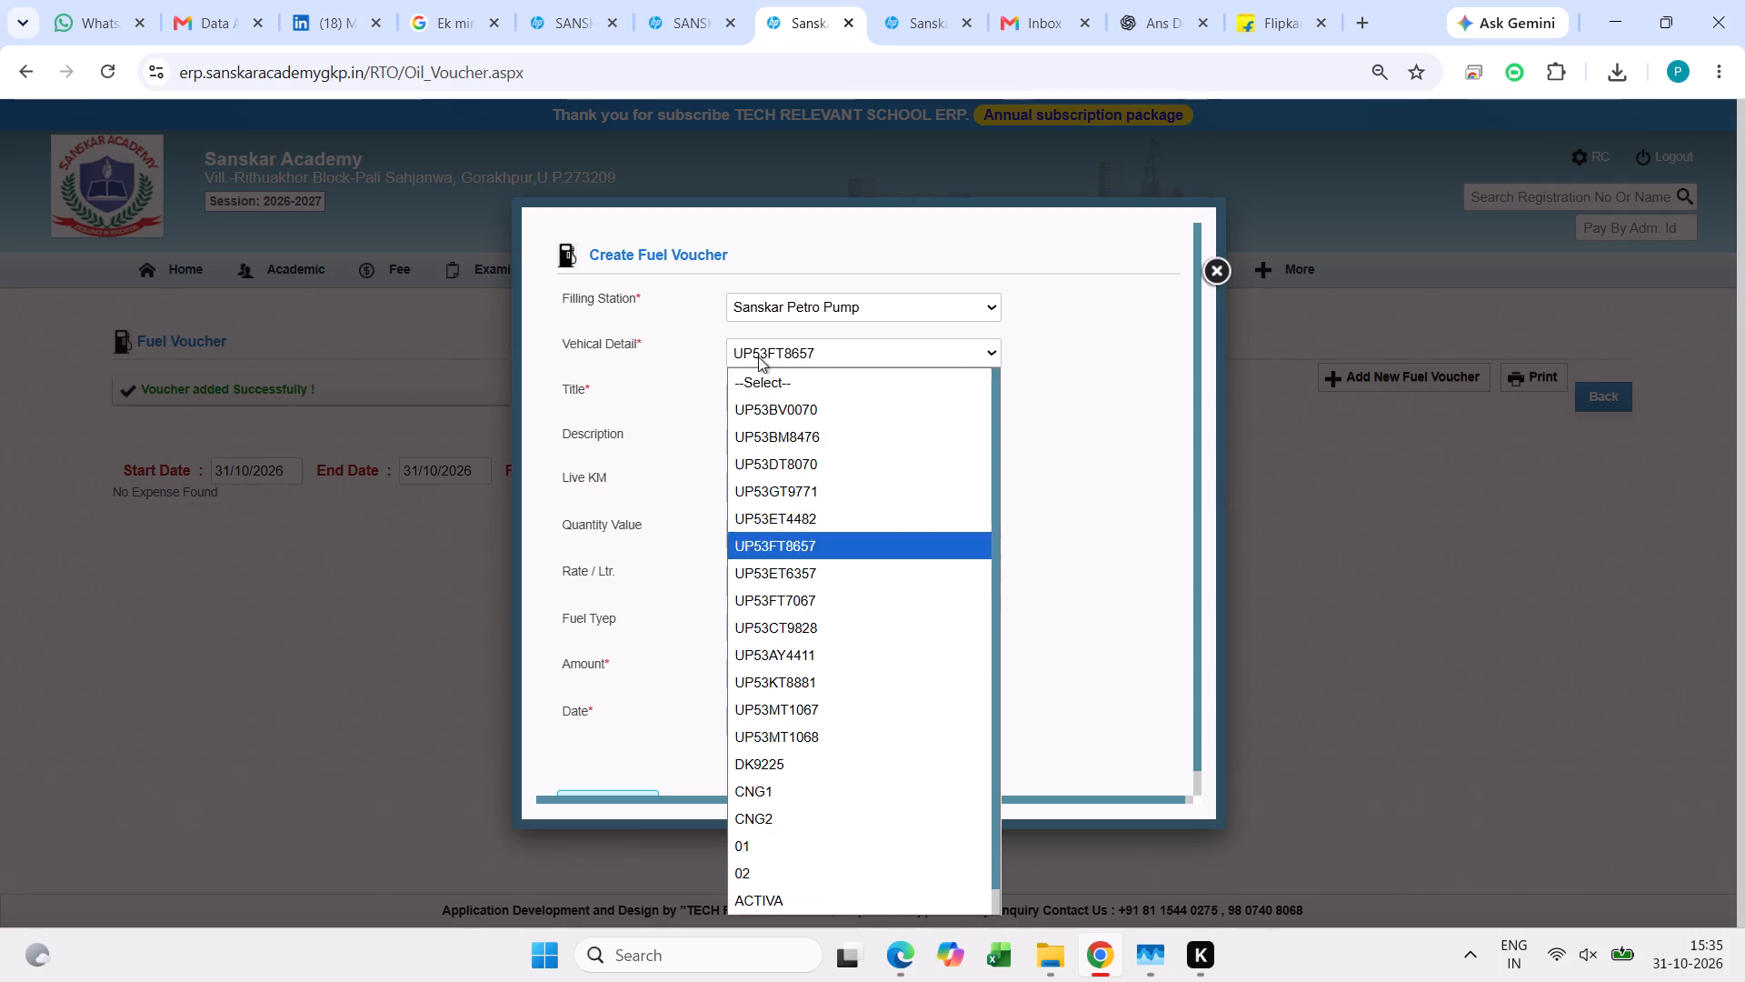
left_click(828, 436)
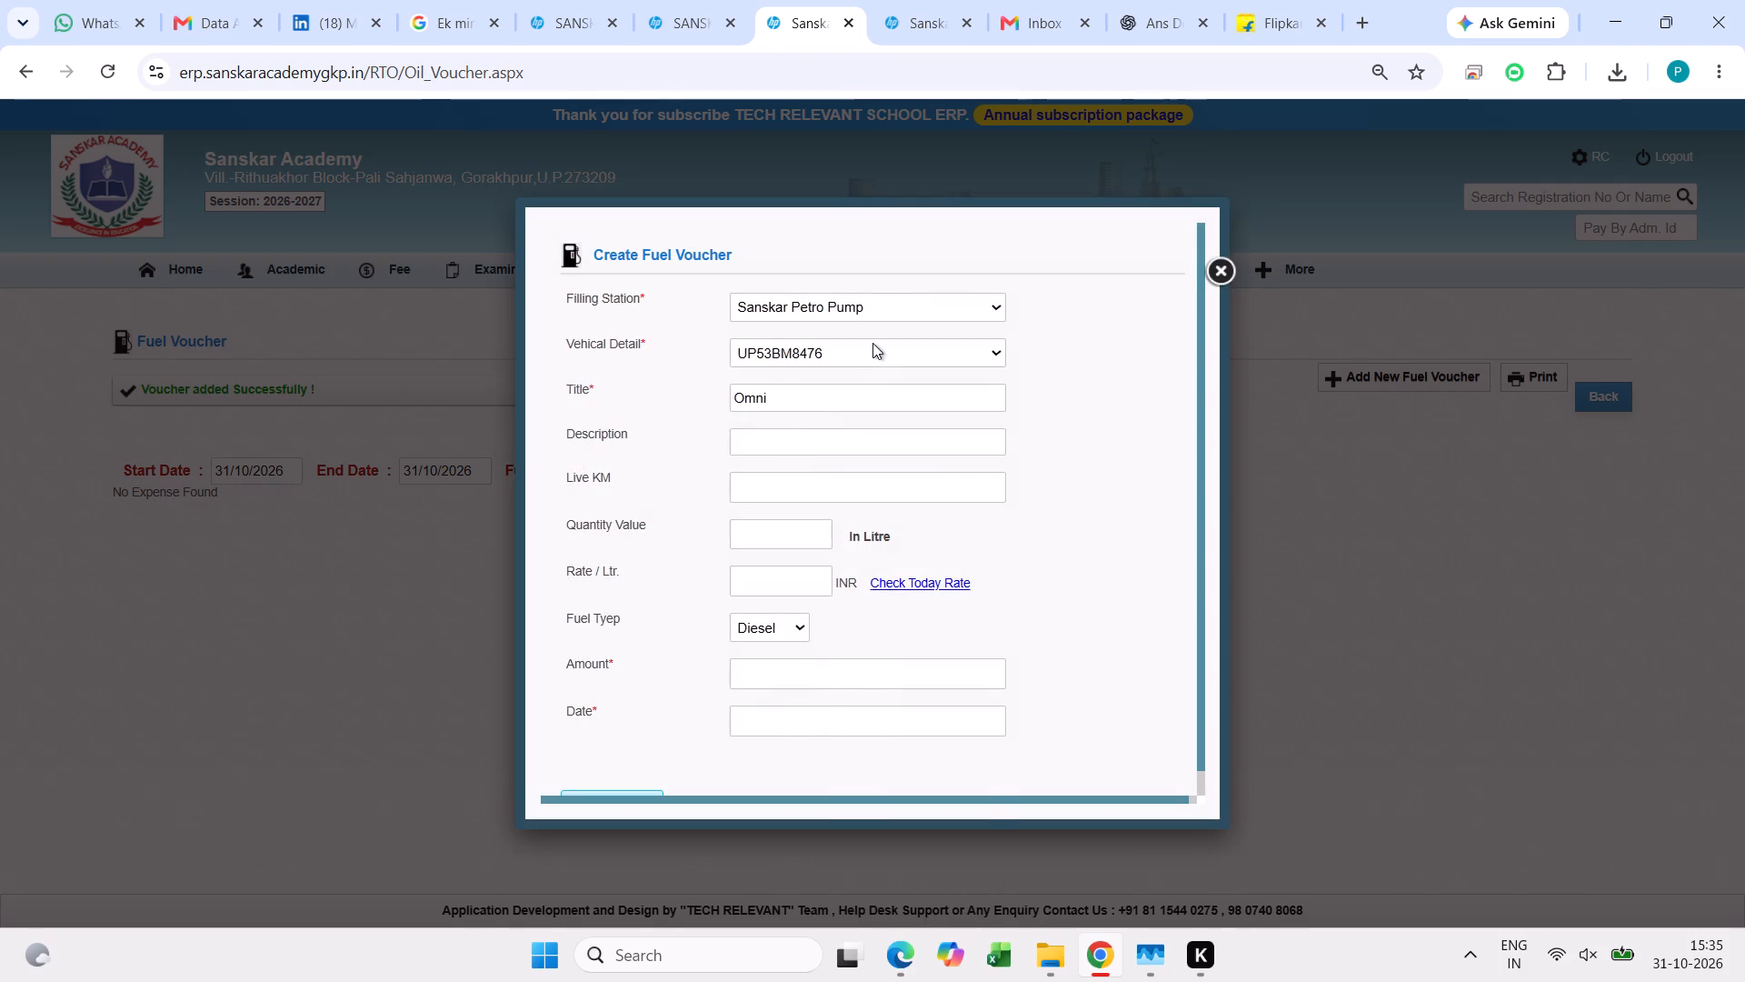
left_click(872, 342)
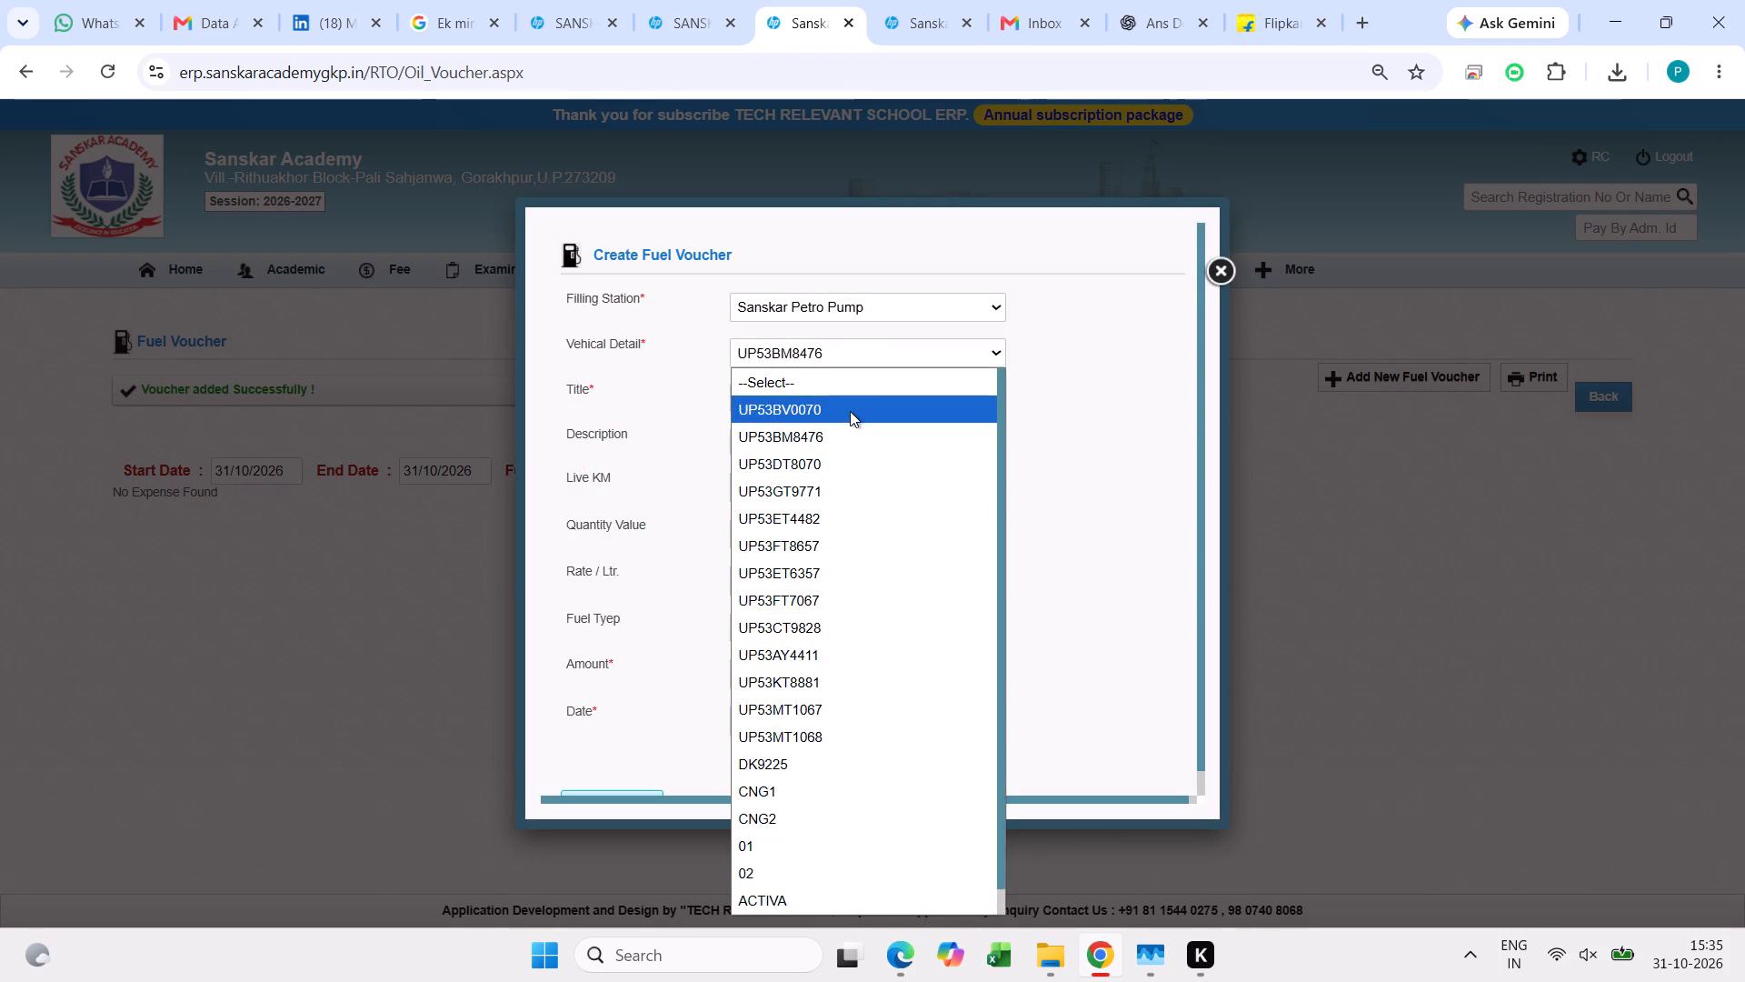
left_click(850, 411)
left_click(855, 354)
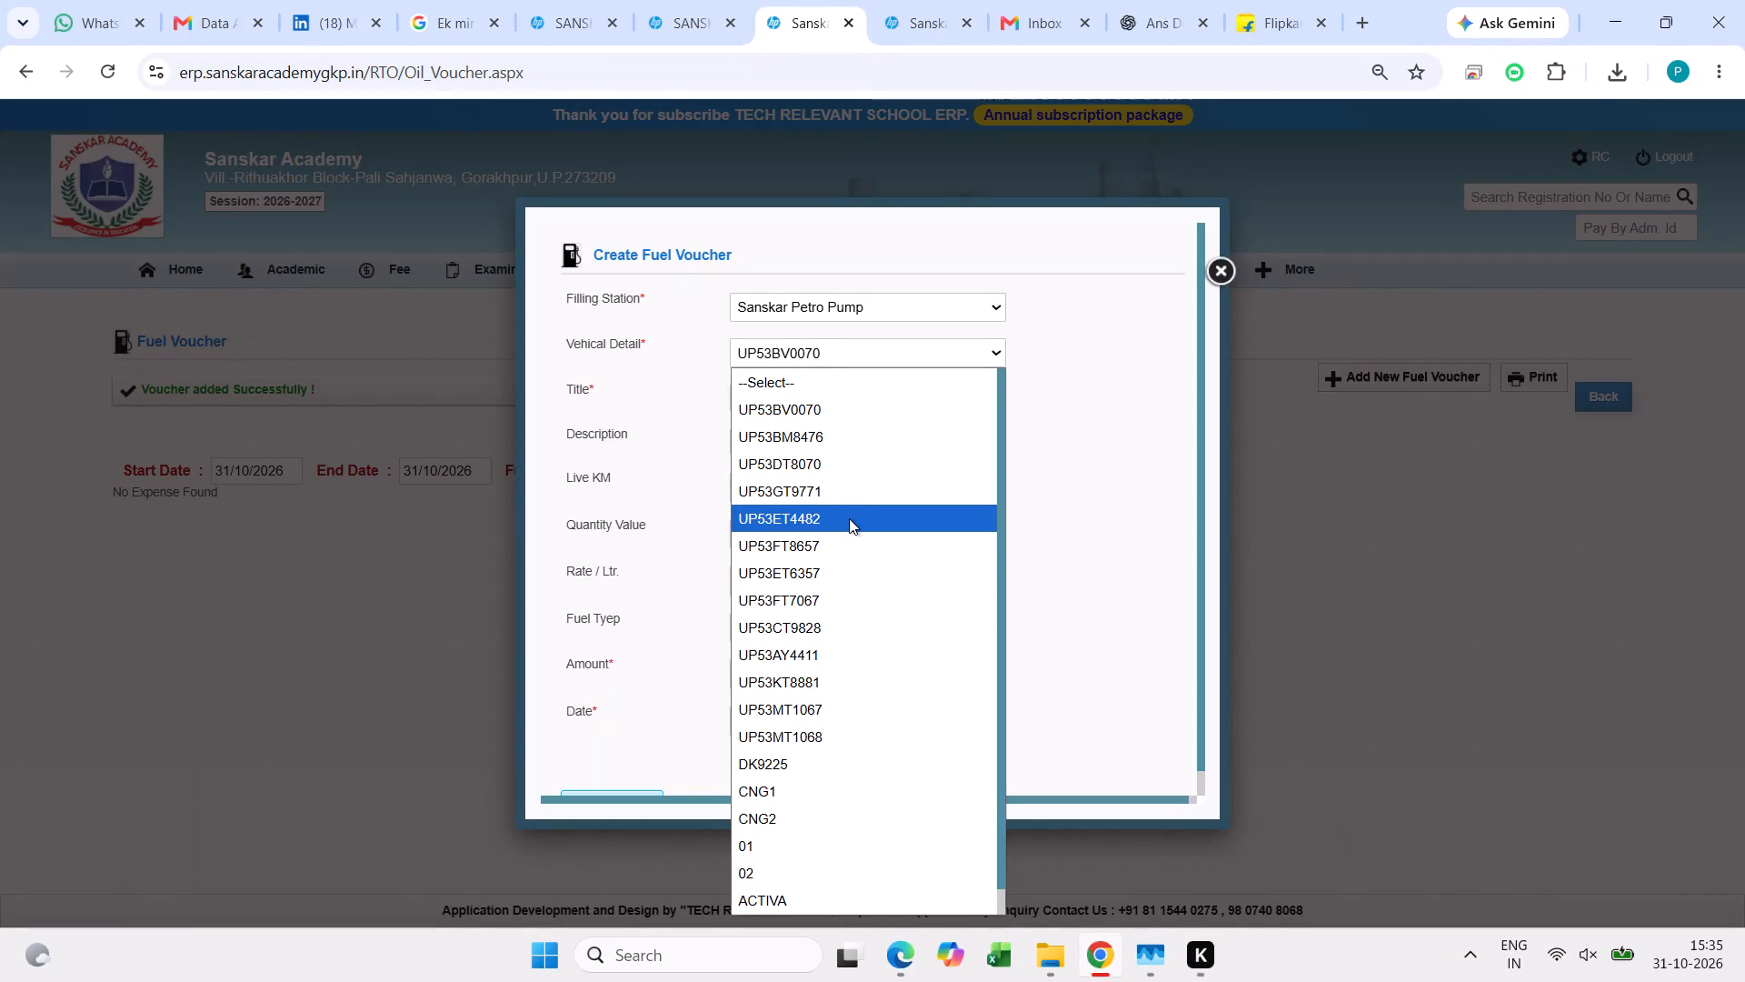
left_click(849, 518)
left_click(882, 360)
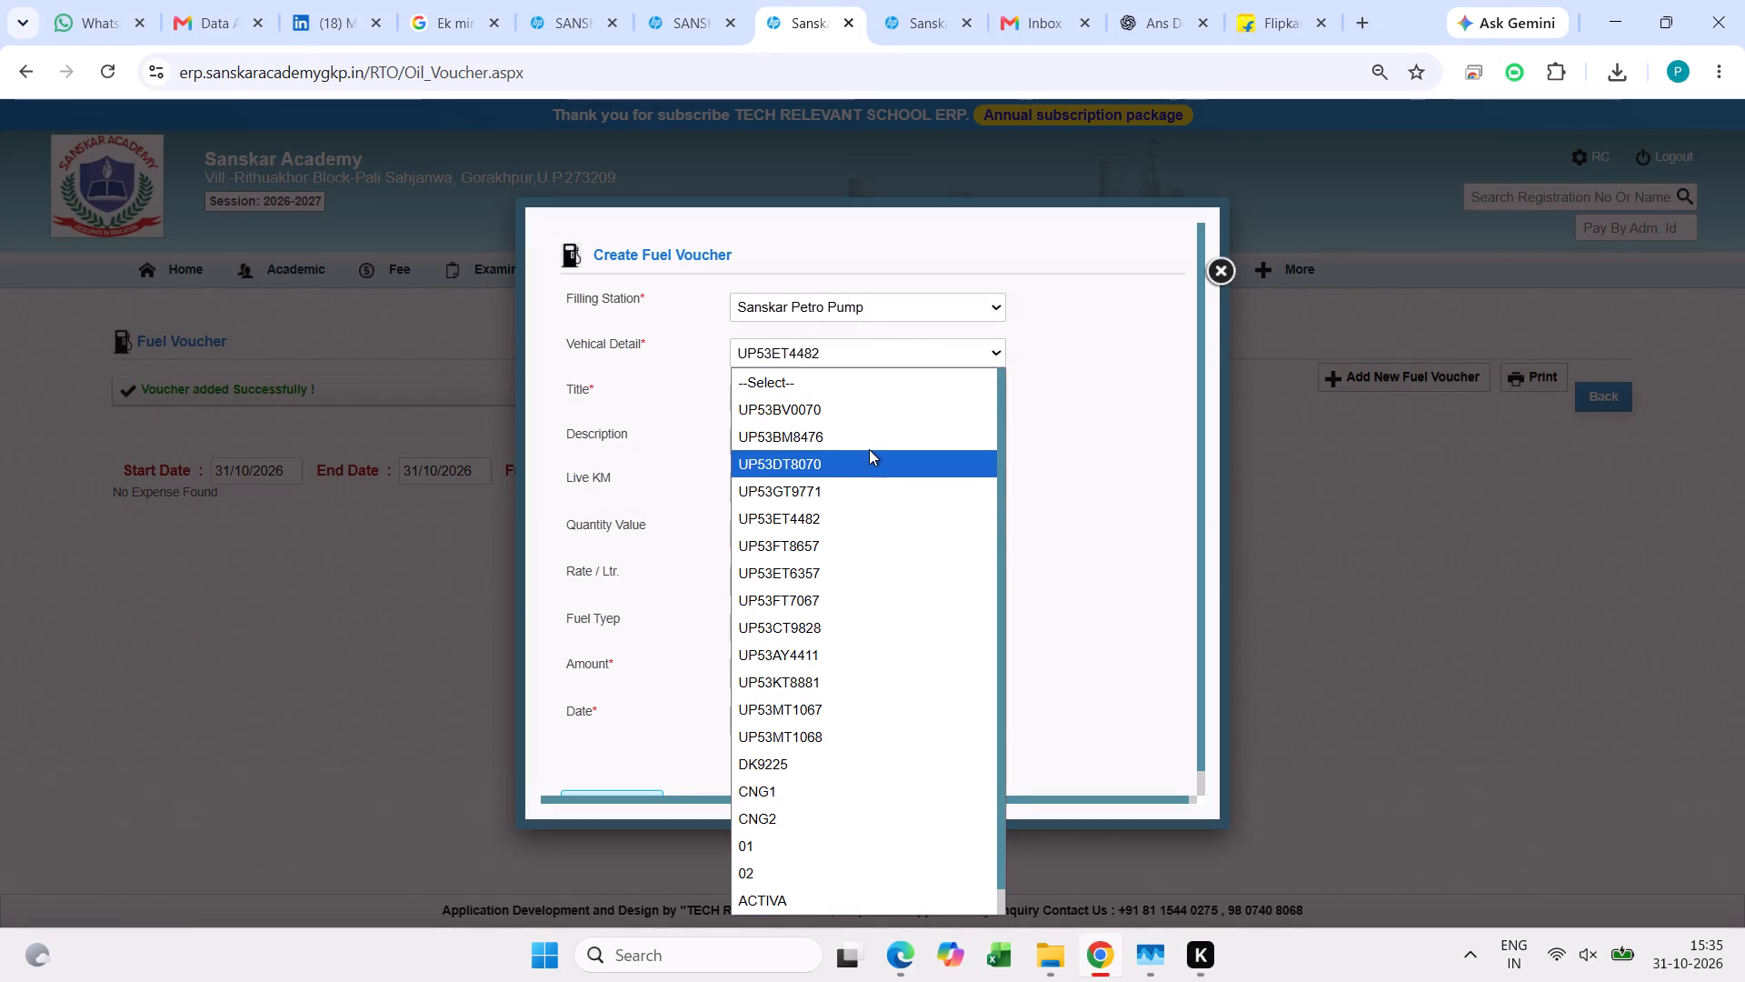
left_click(843, 663)
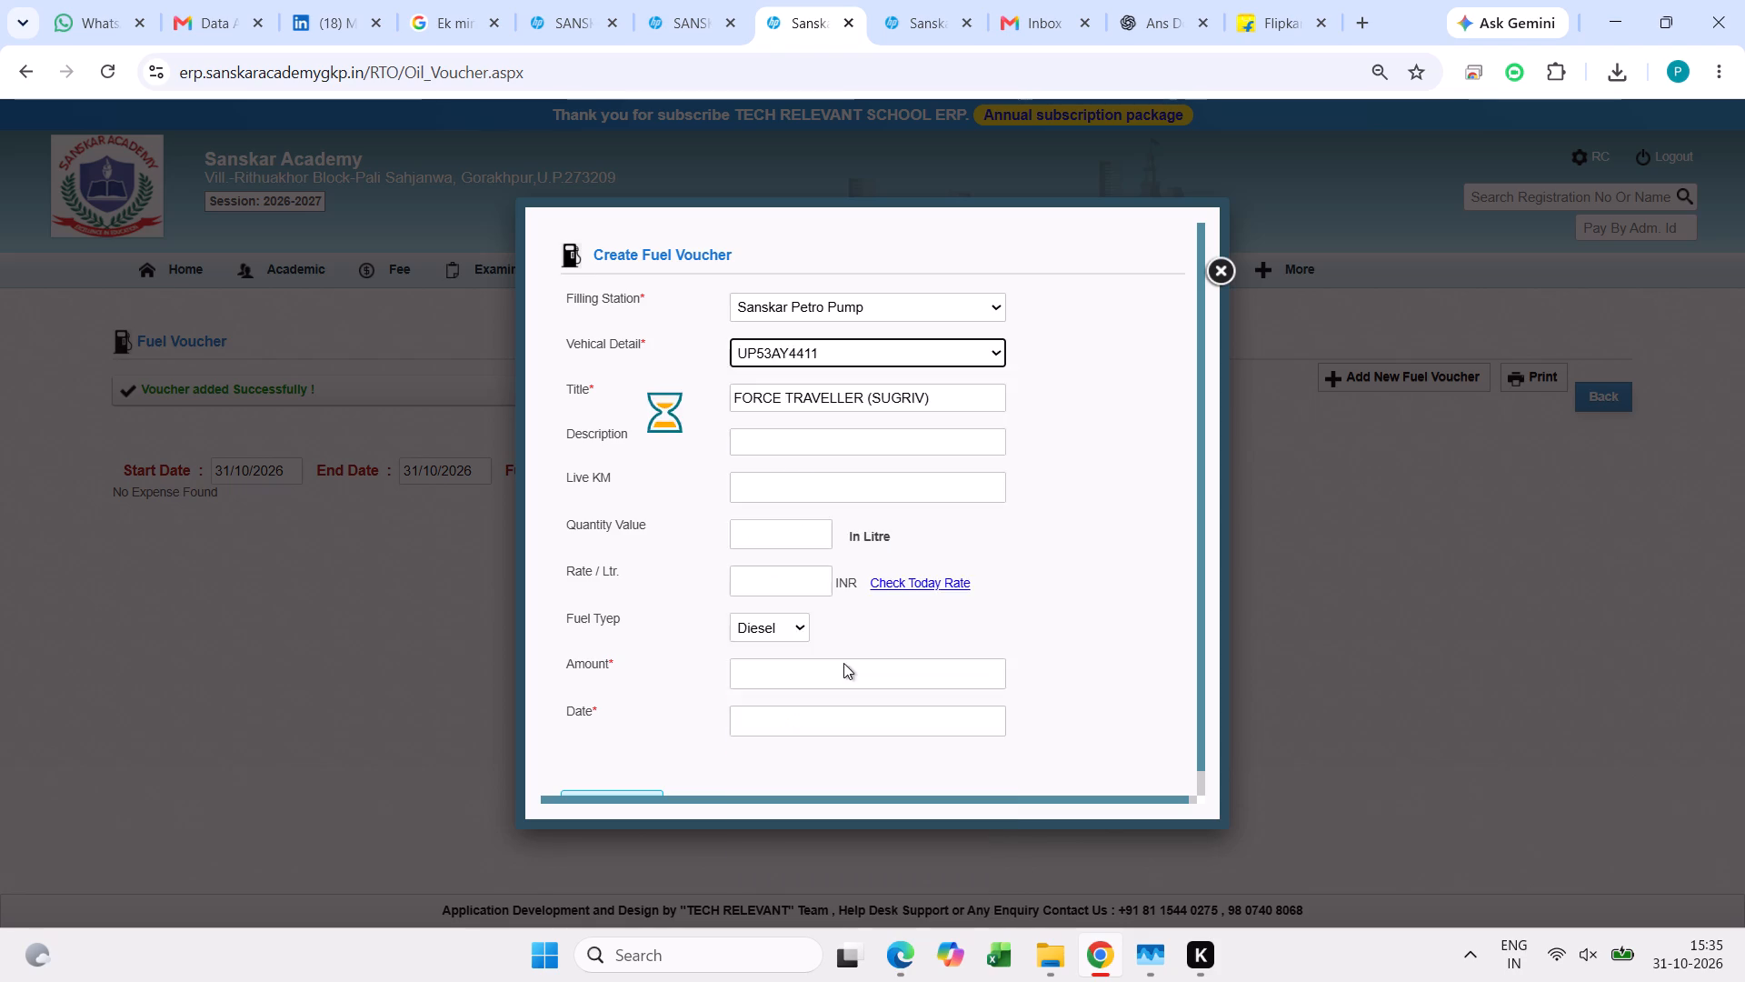
key("Tab")
key("Tab")
key("Tab")
key("Tab")
key("Tab")
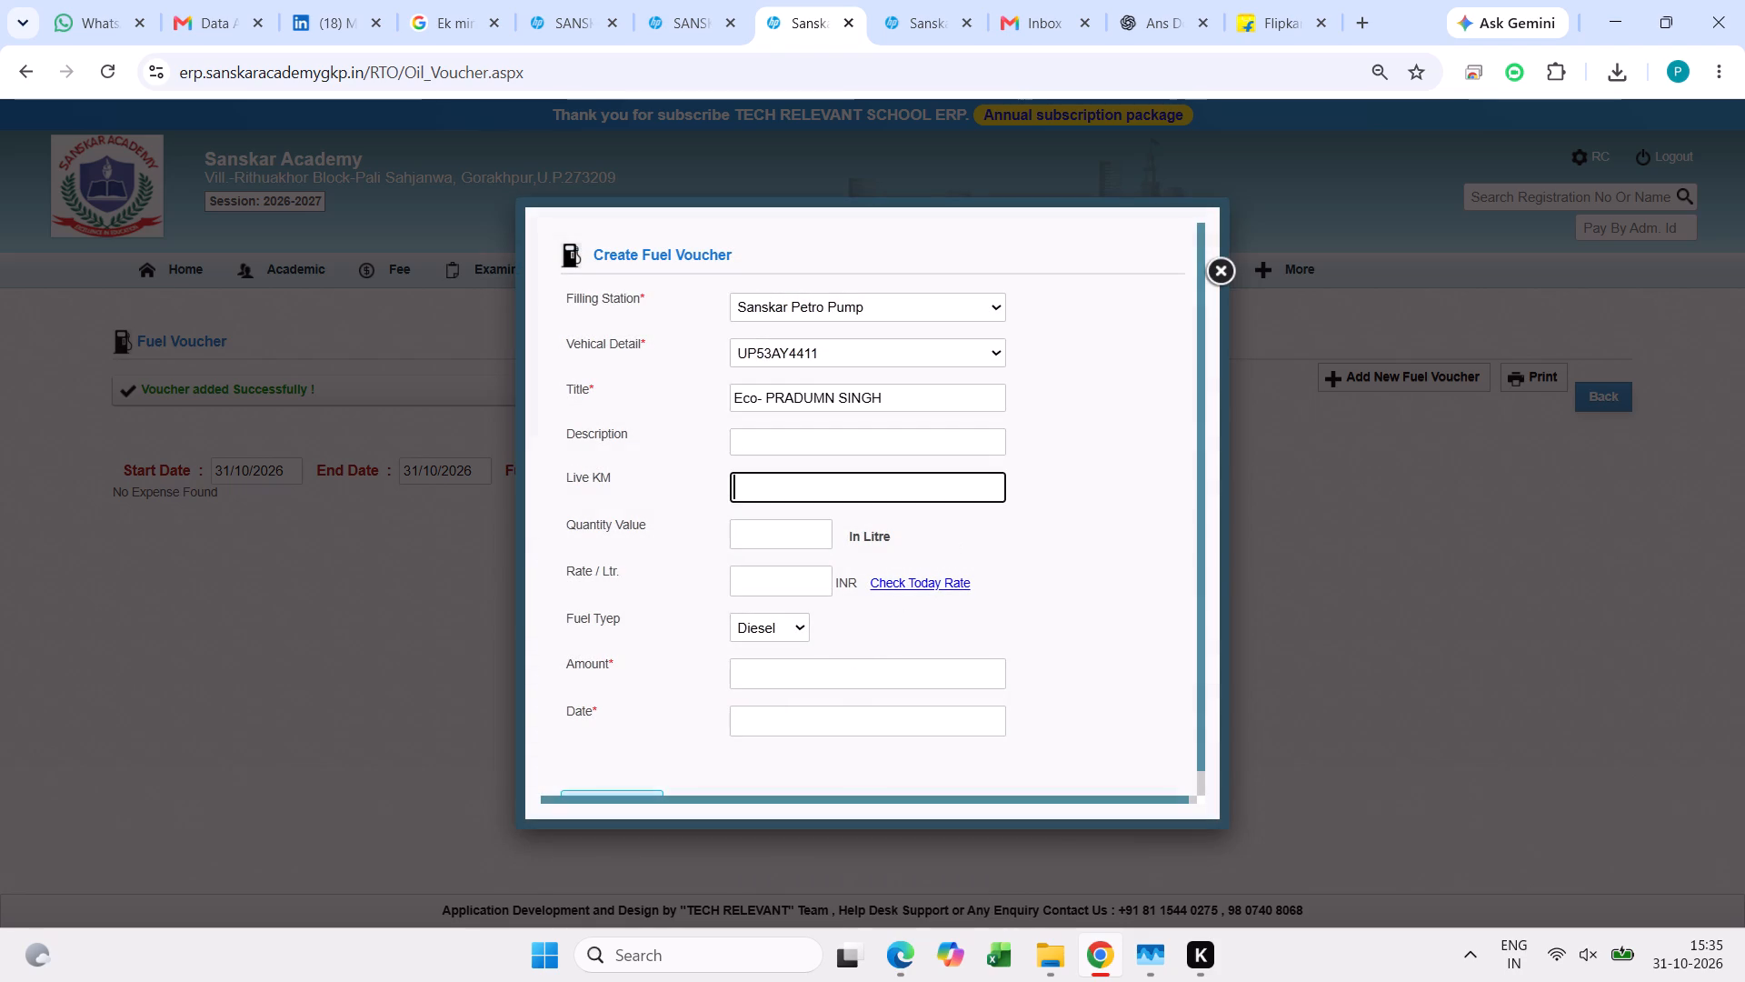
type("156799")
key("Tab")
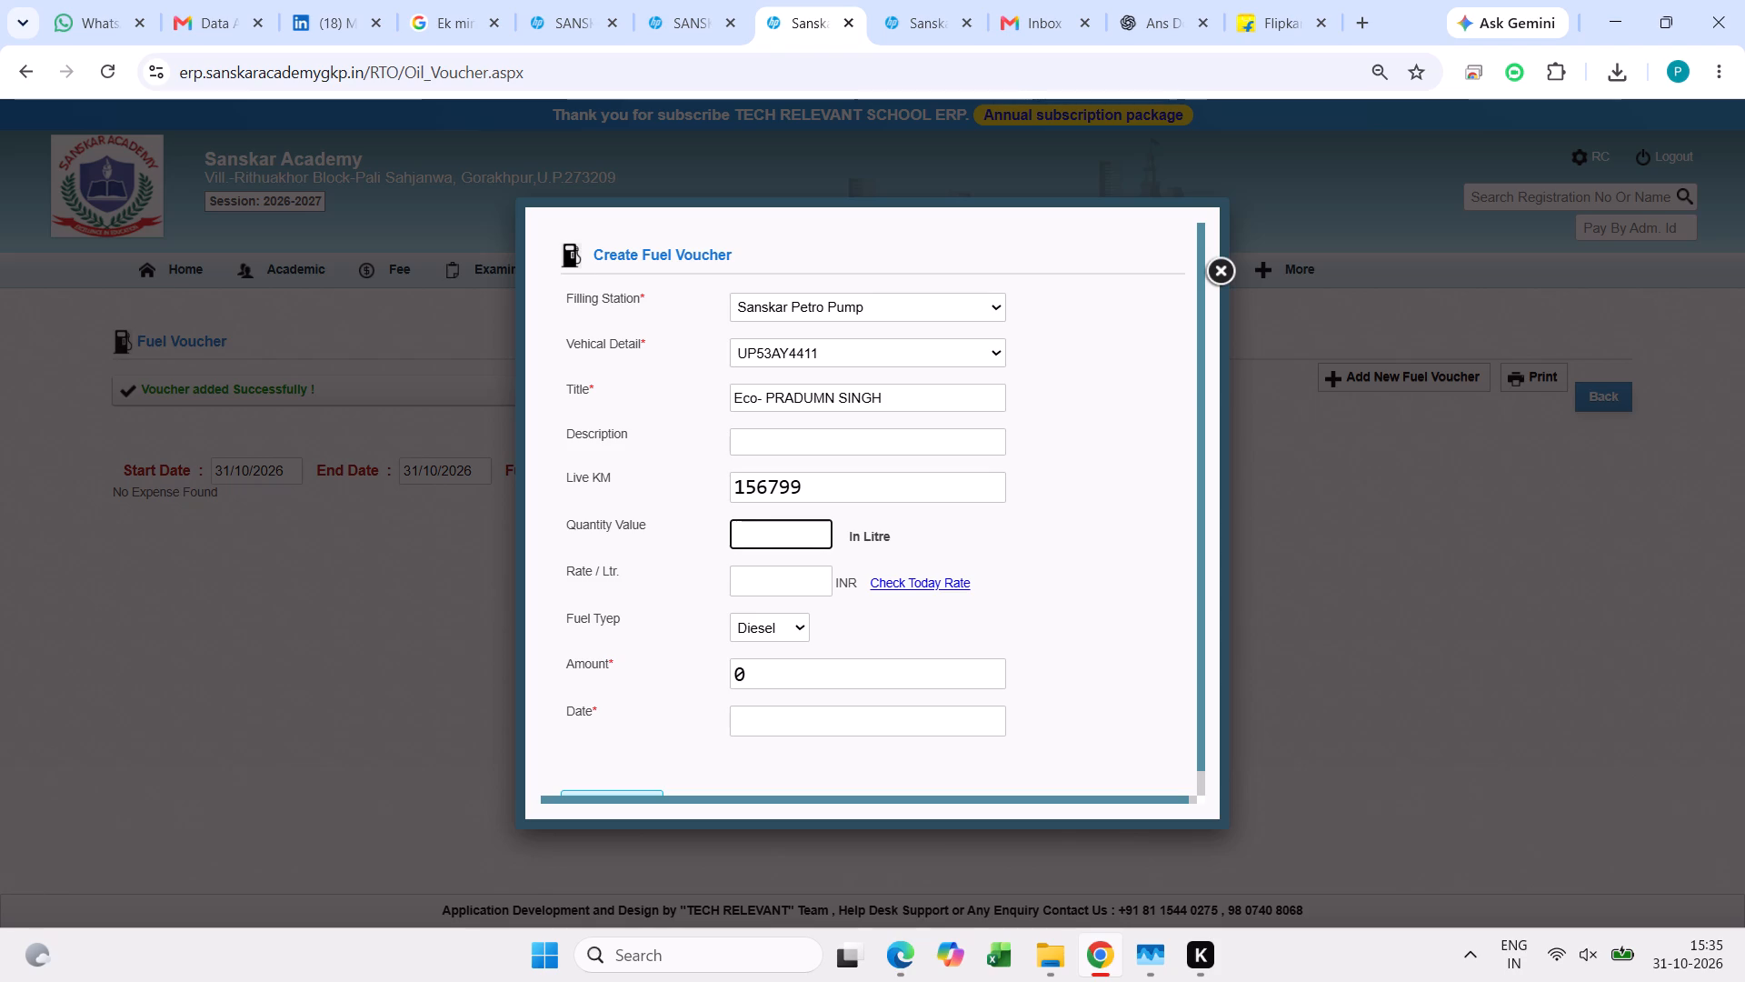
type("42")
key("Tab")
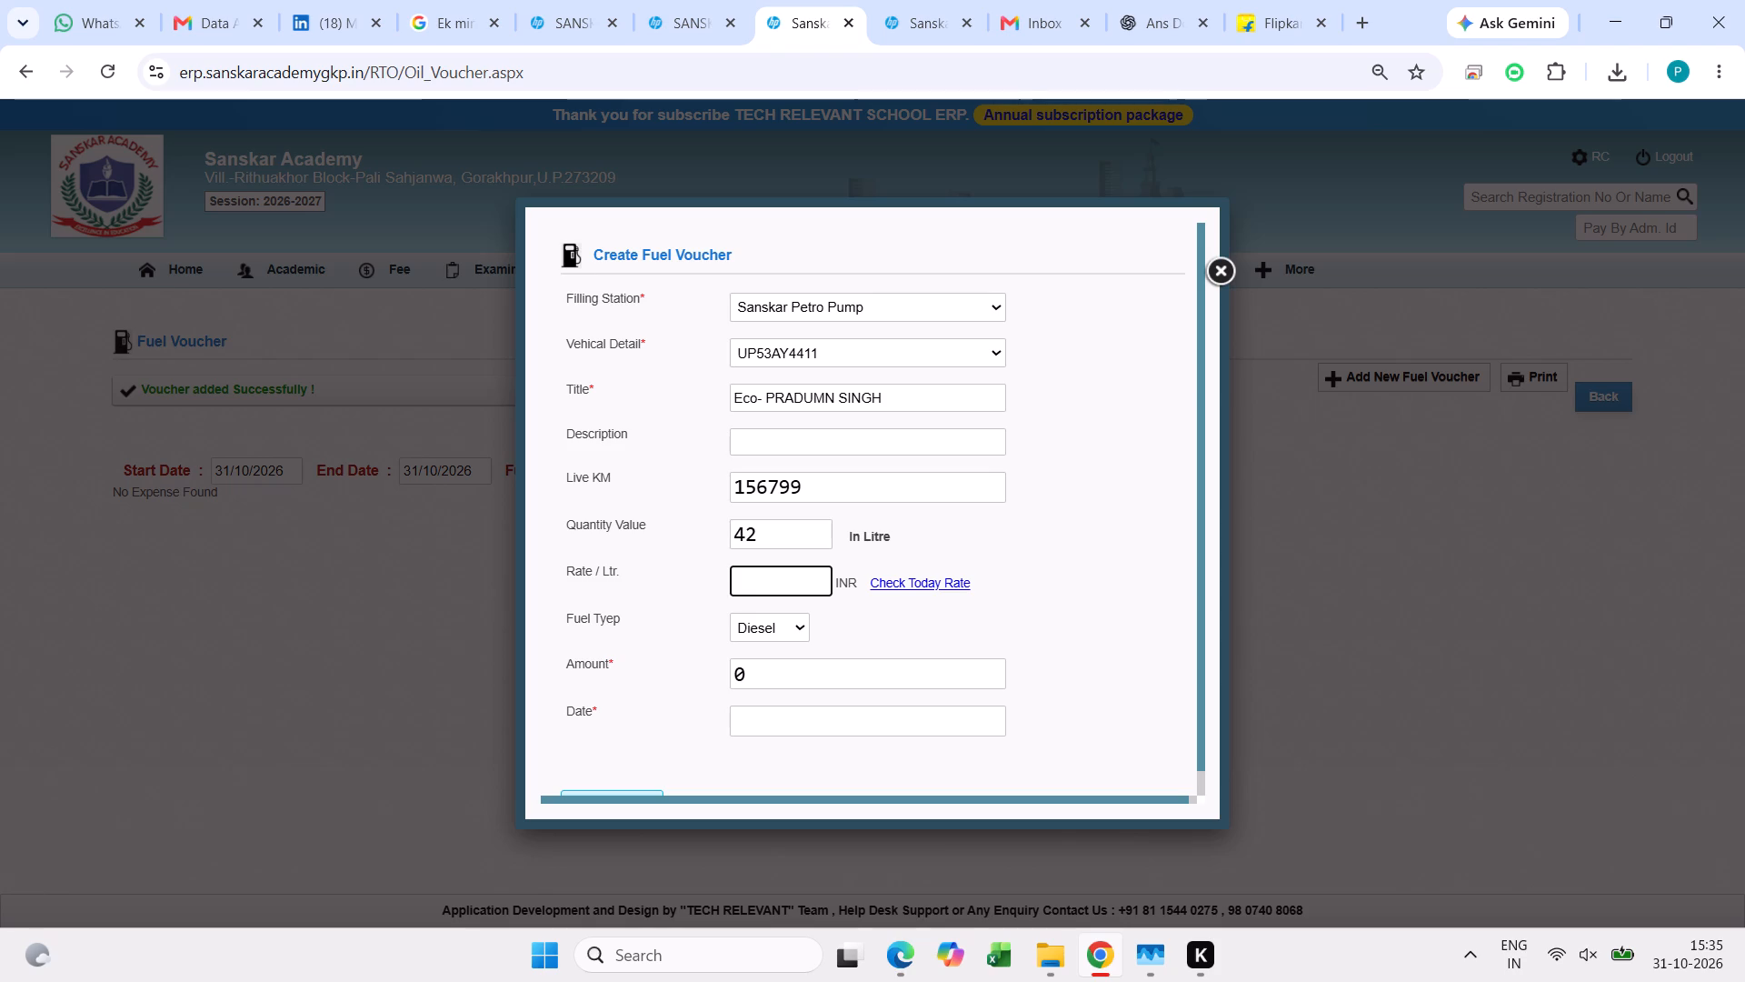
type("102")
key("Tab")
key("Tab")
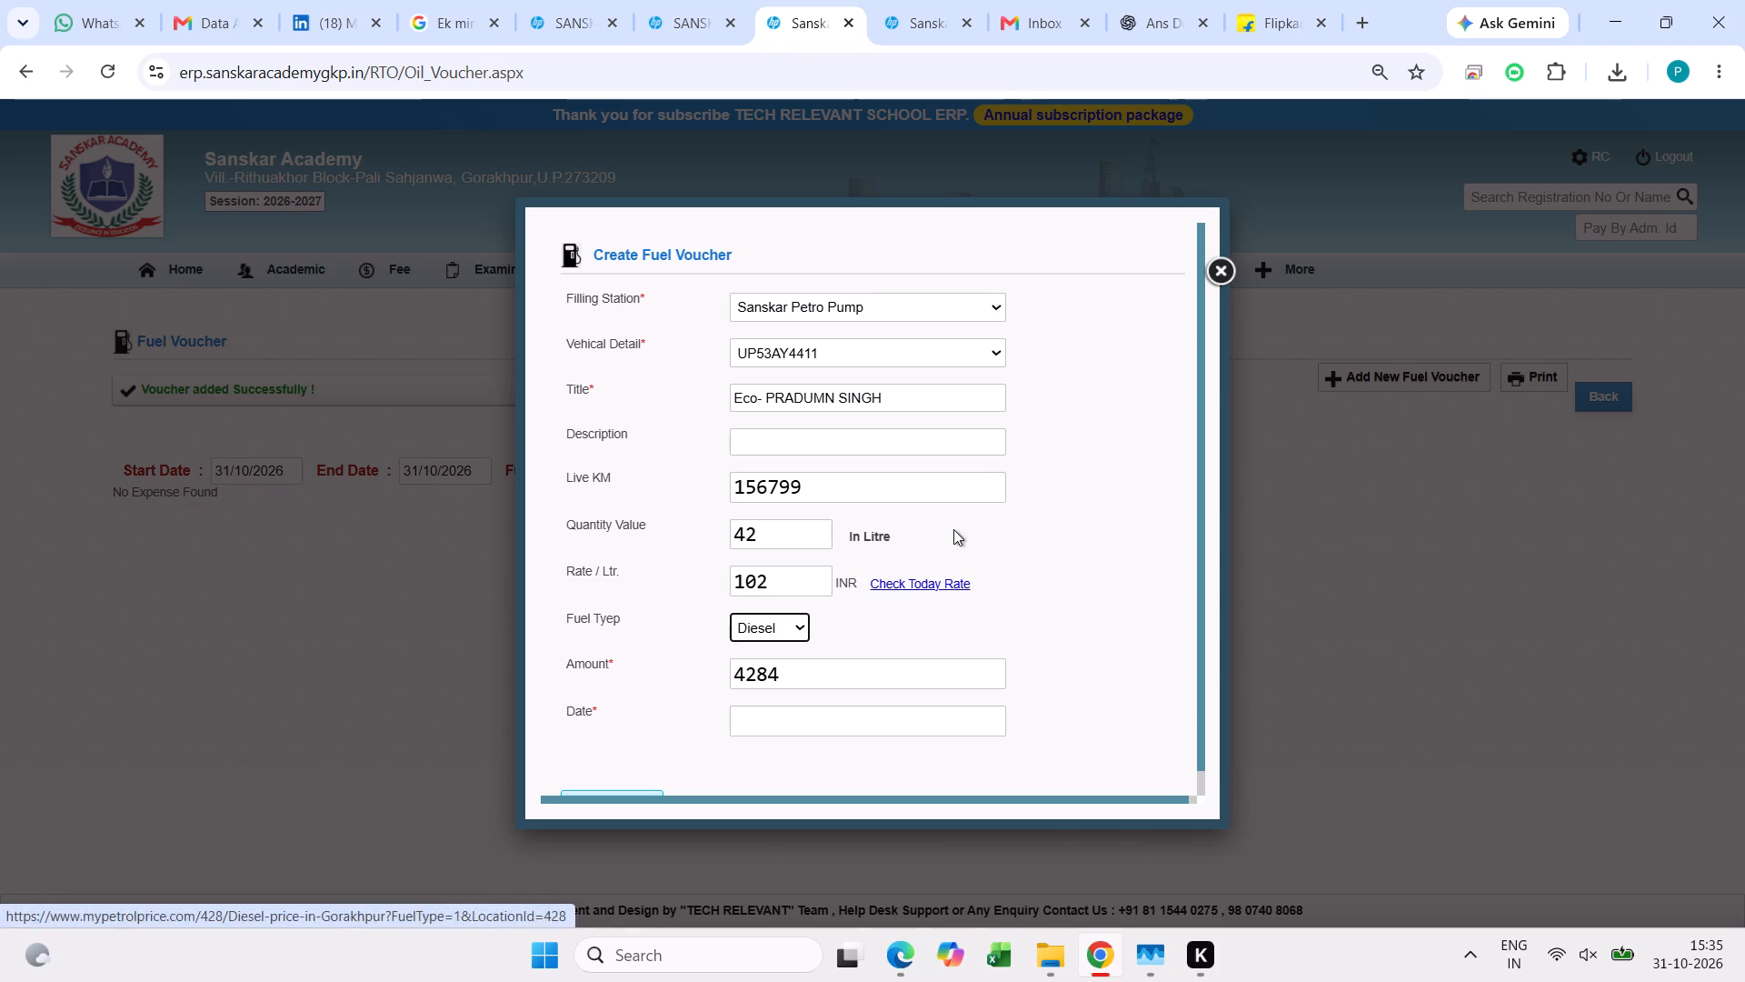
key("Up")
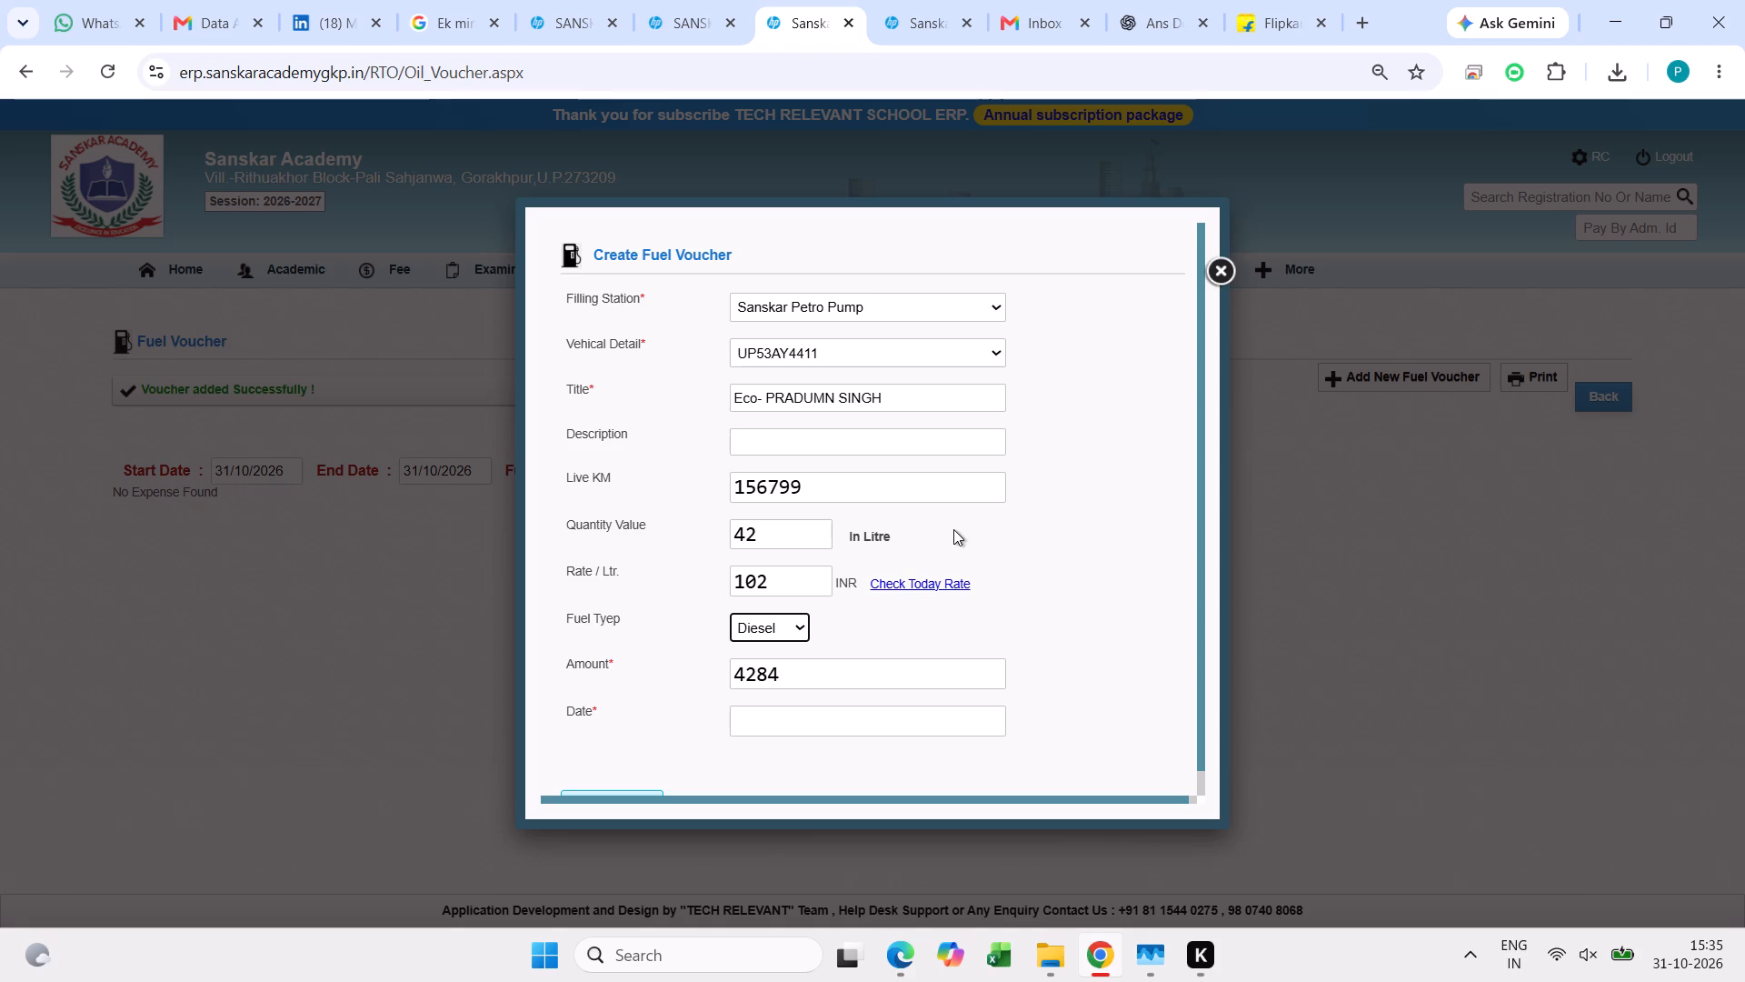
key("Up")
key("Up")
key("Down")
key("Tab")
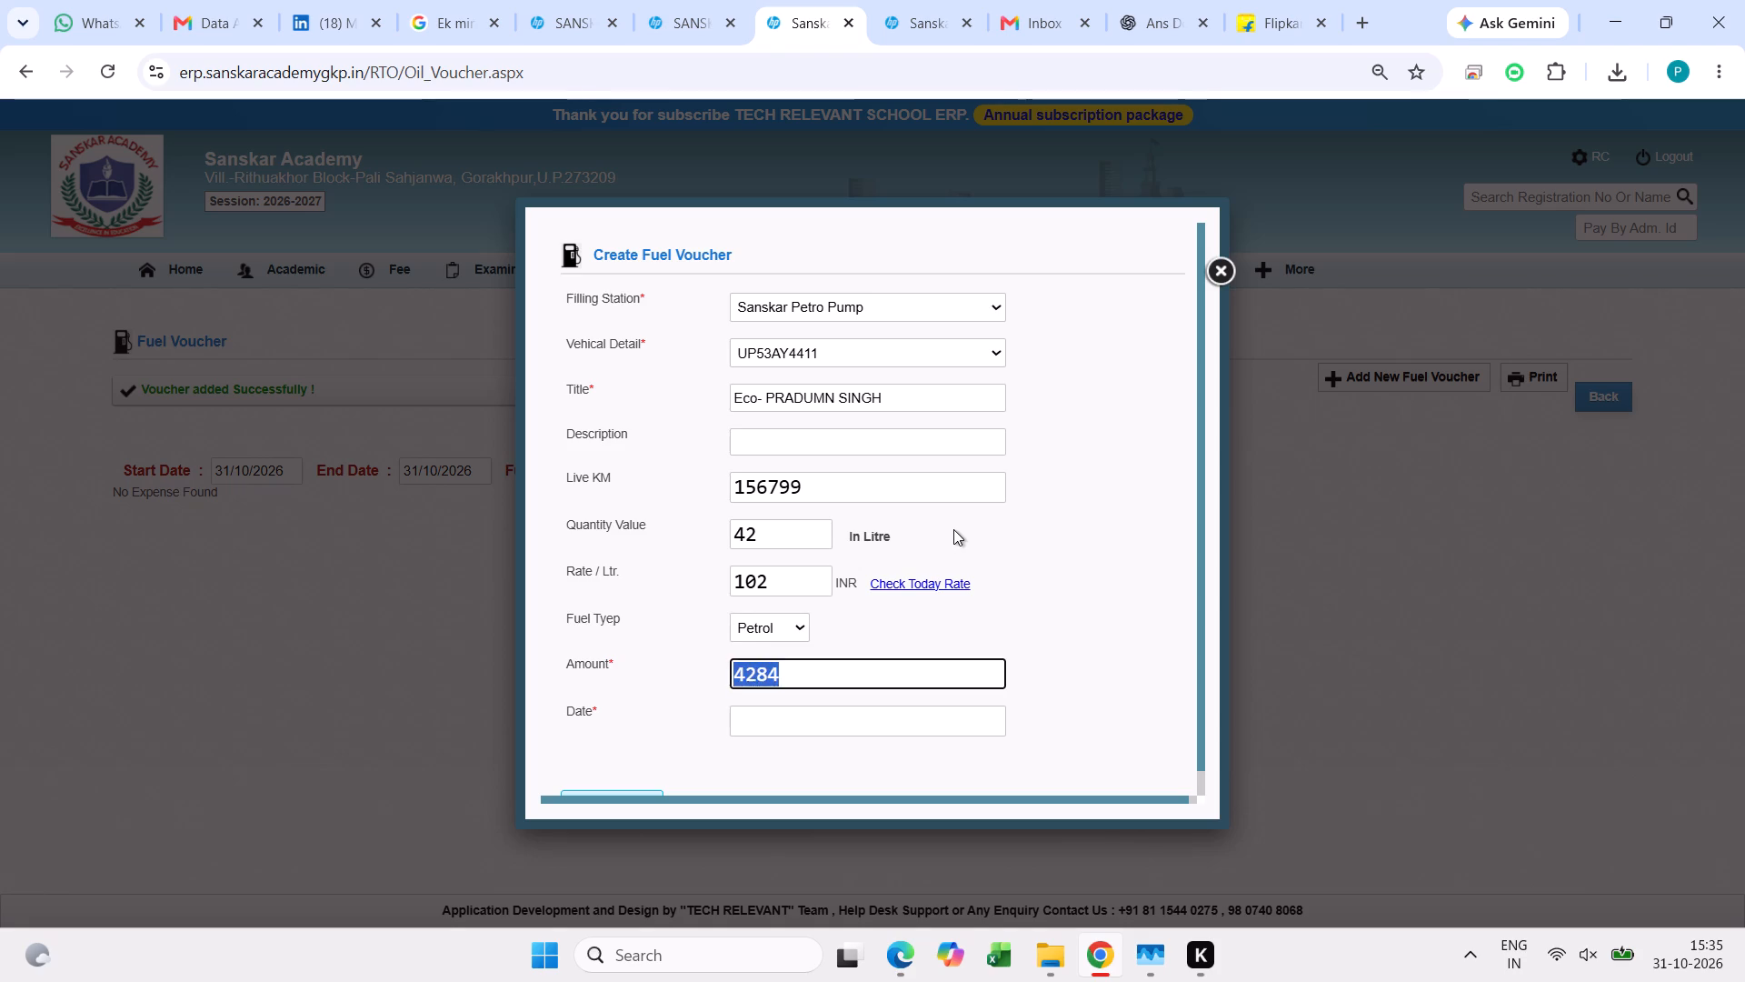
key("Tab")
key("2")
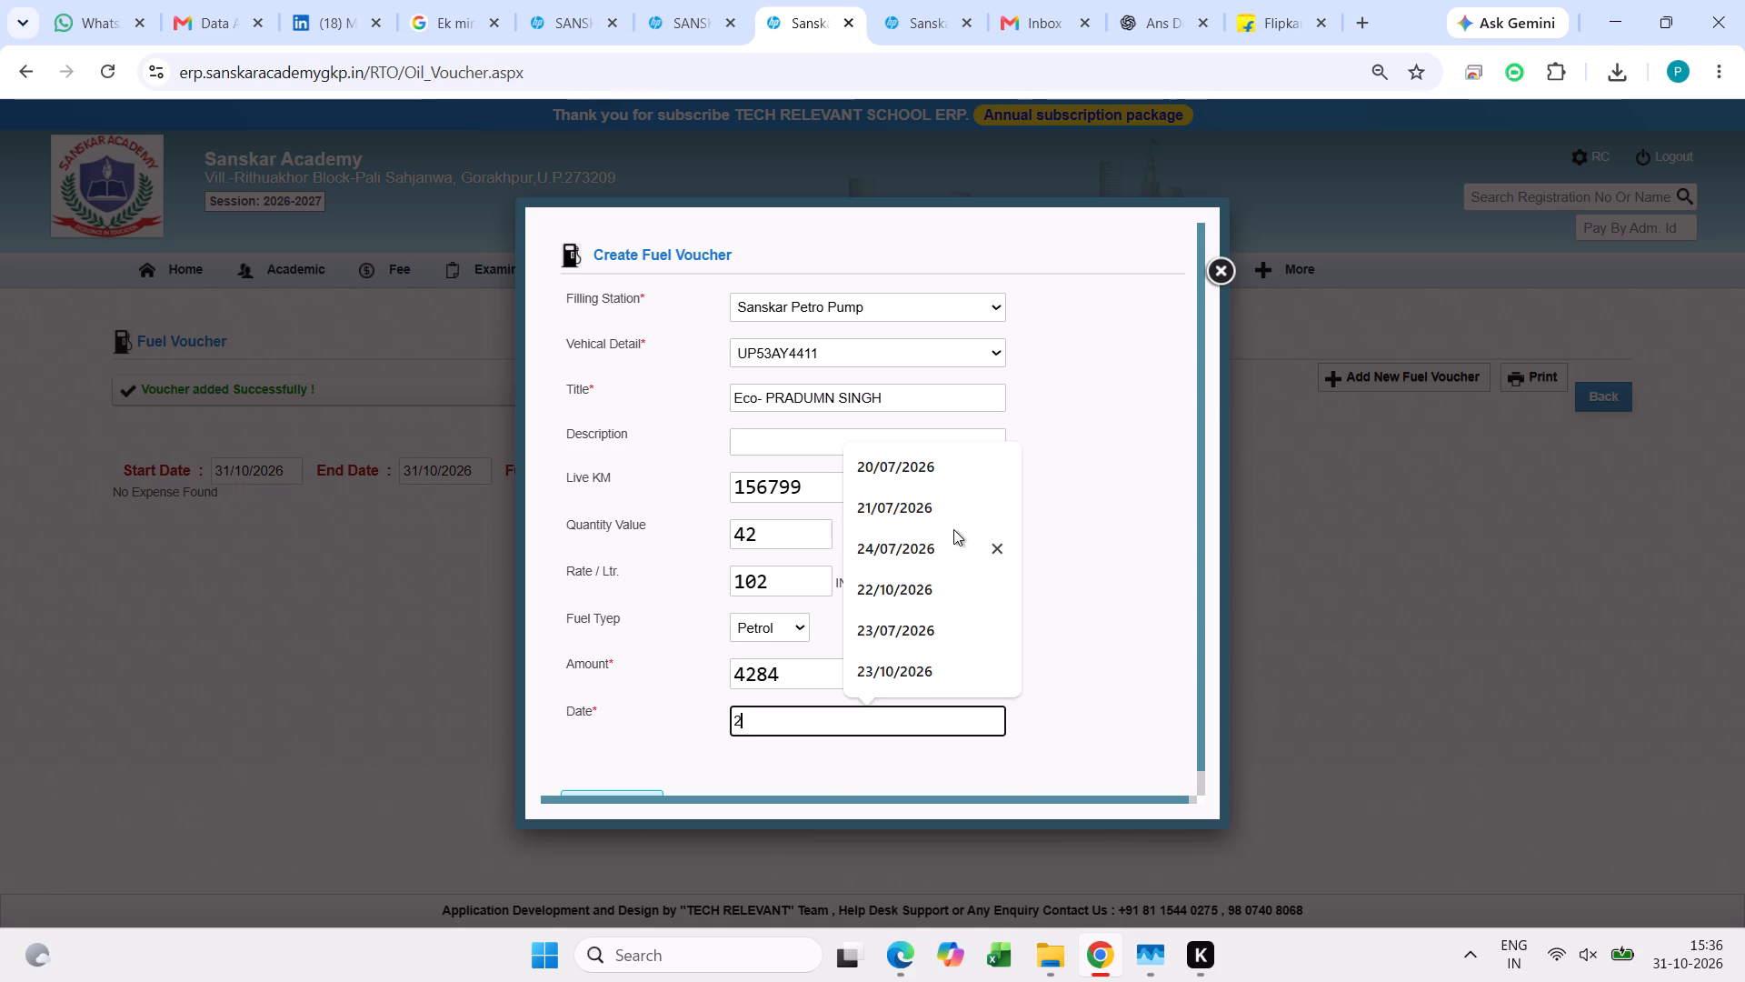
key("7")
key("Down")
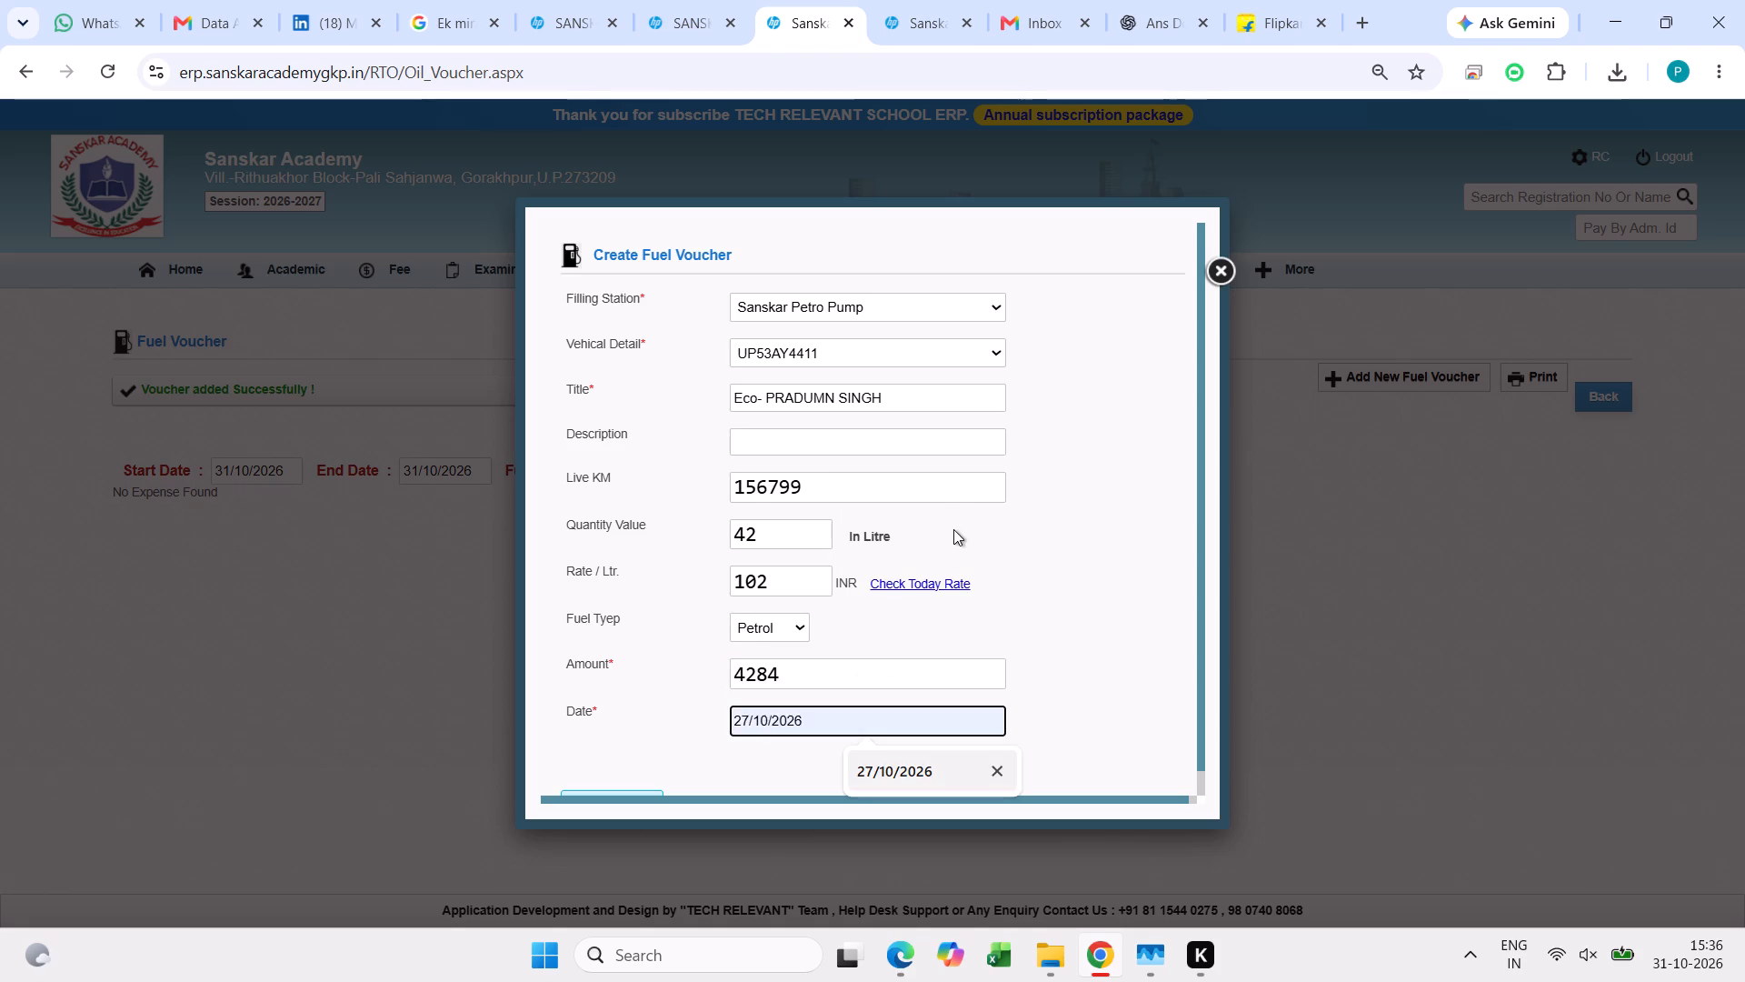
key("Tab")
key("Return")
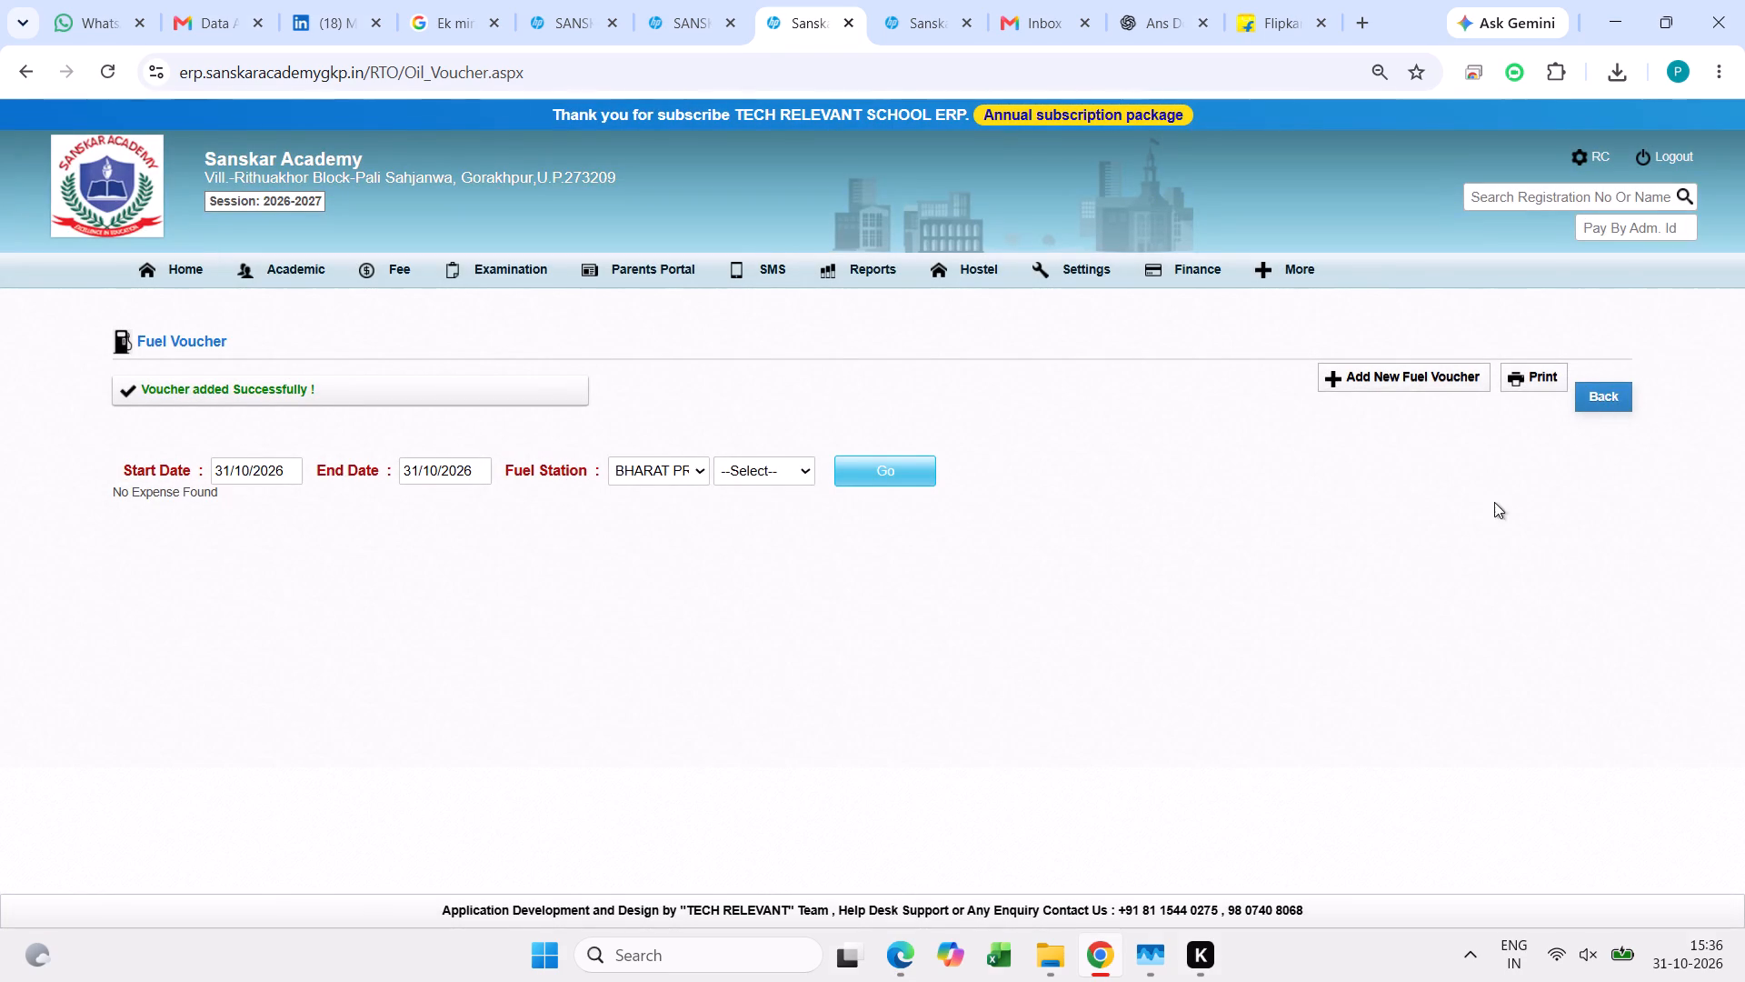
left_click(1416, 379)
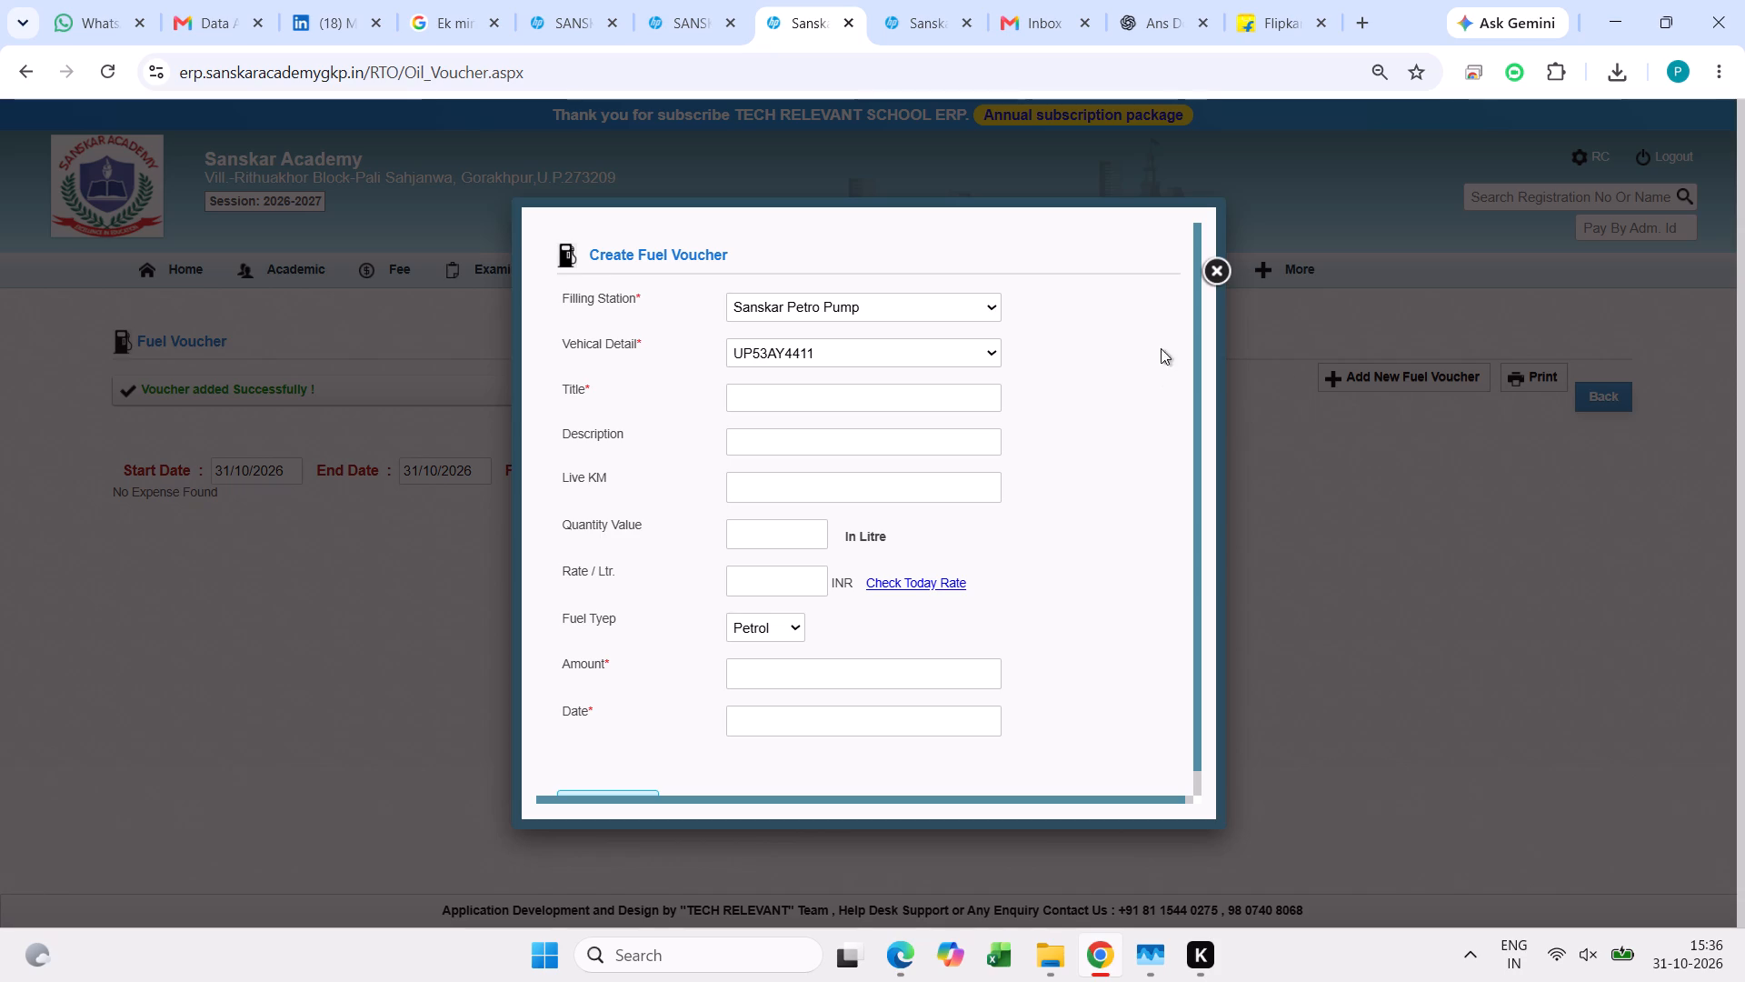
left_click(859, 360)
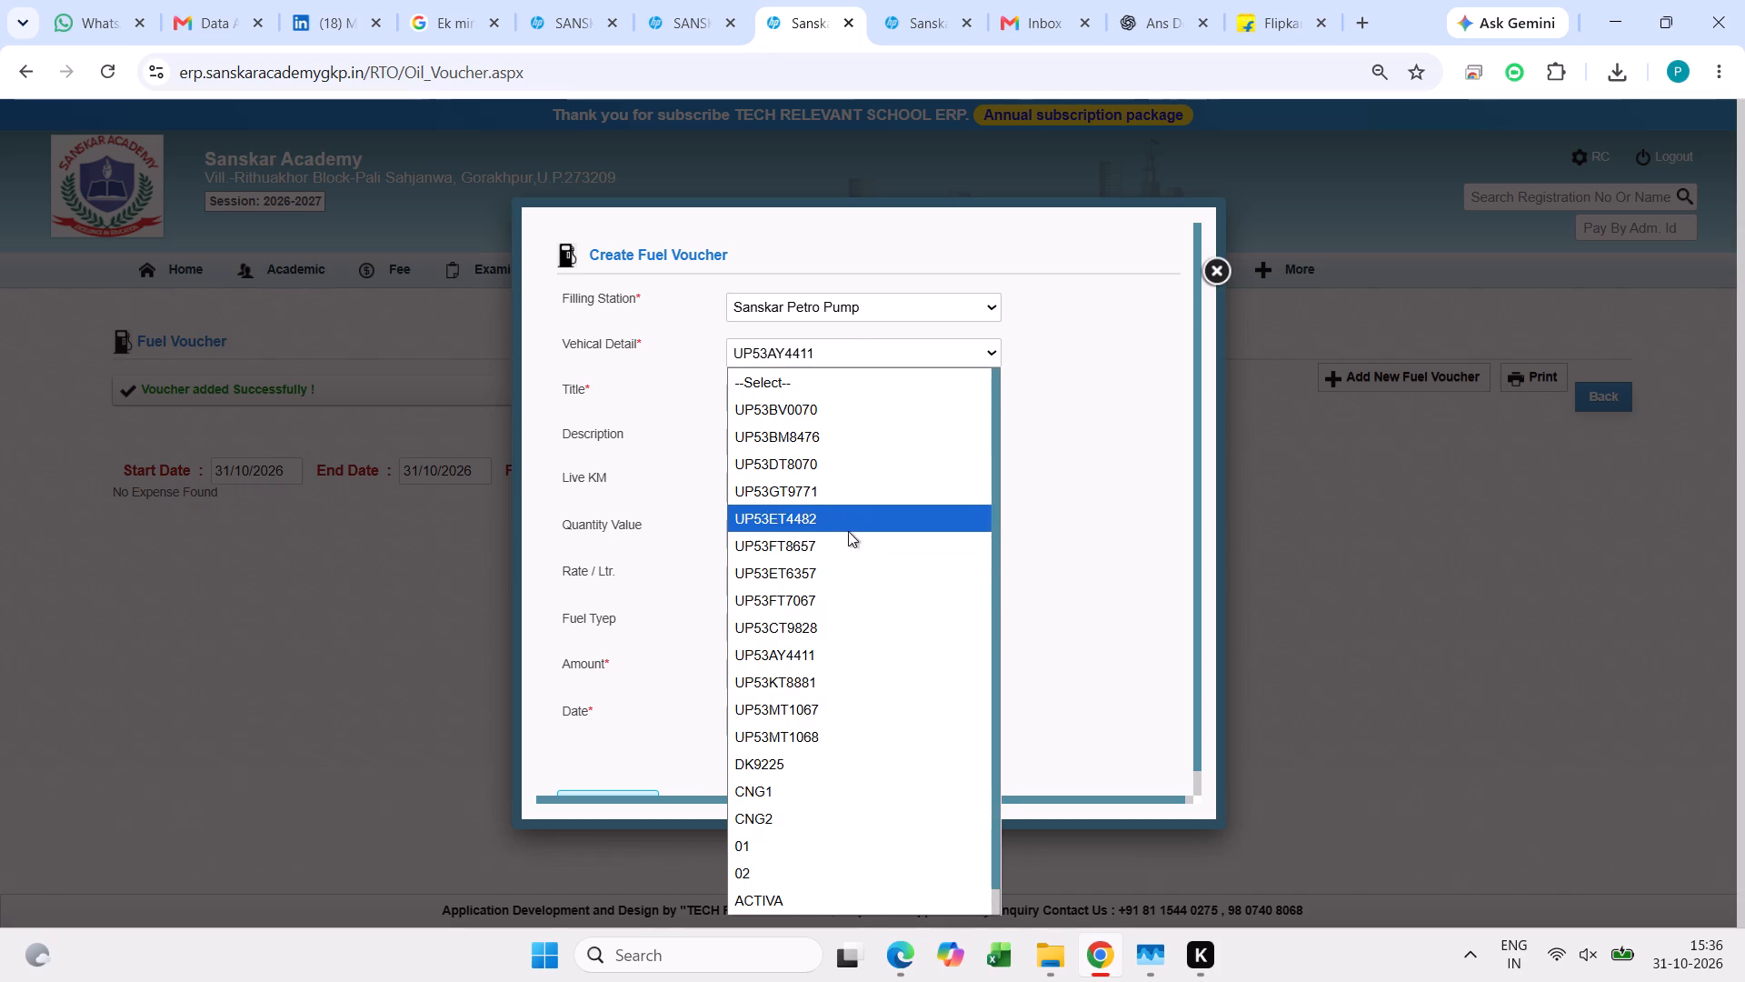
left_click(823, 744)
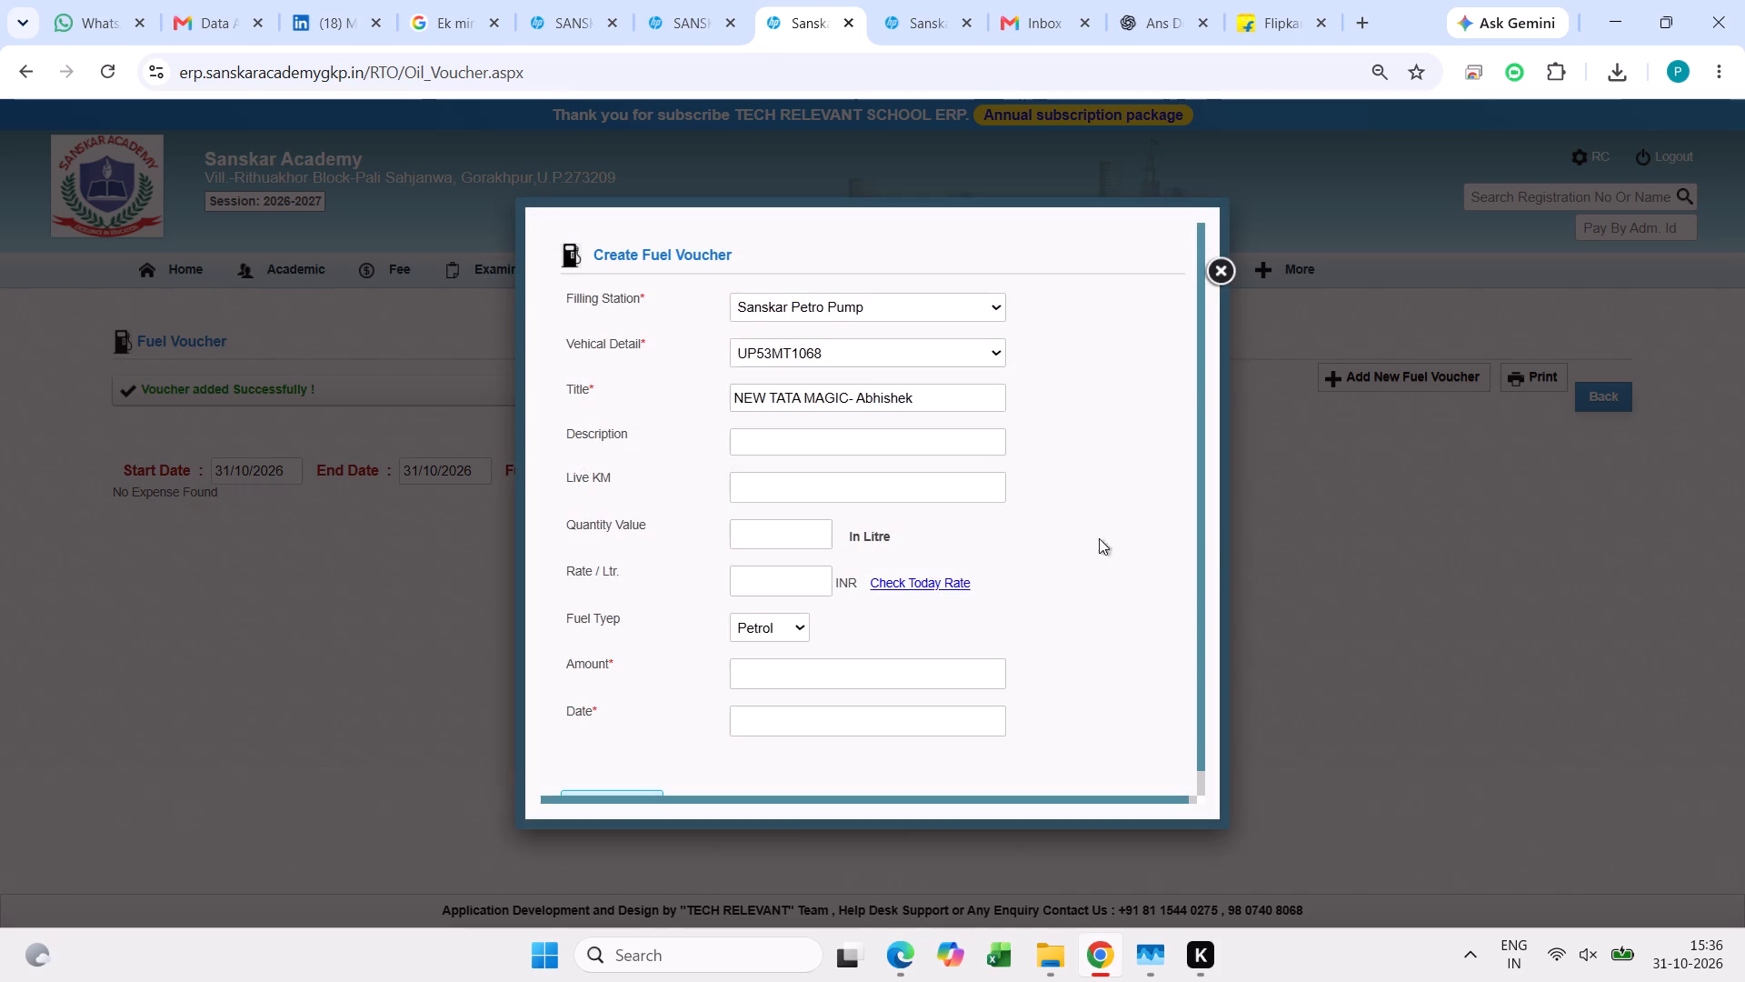
key("Tab")
key("Tab")
key("Tab")
key("Tab")
key("Tab")
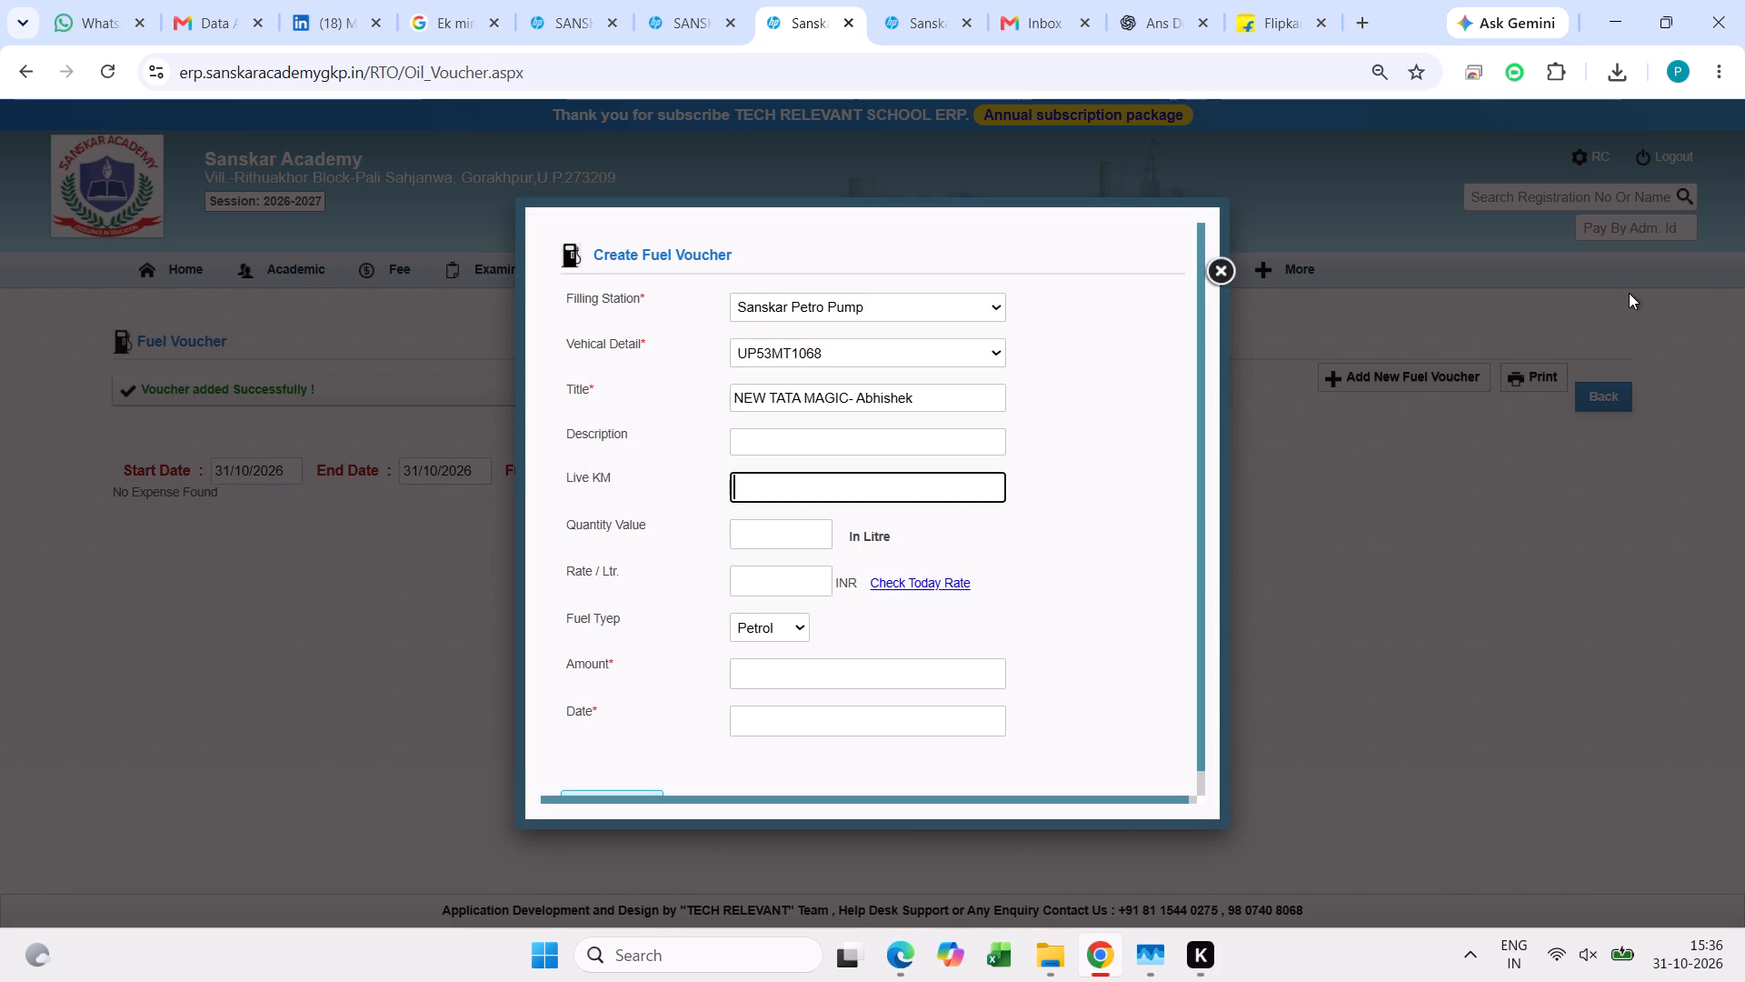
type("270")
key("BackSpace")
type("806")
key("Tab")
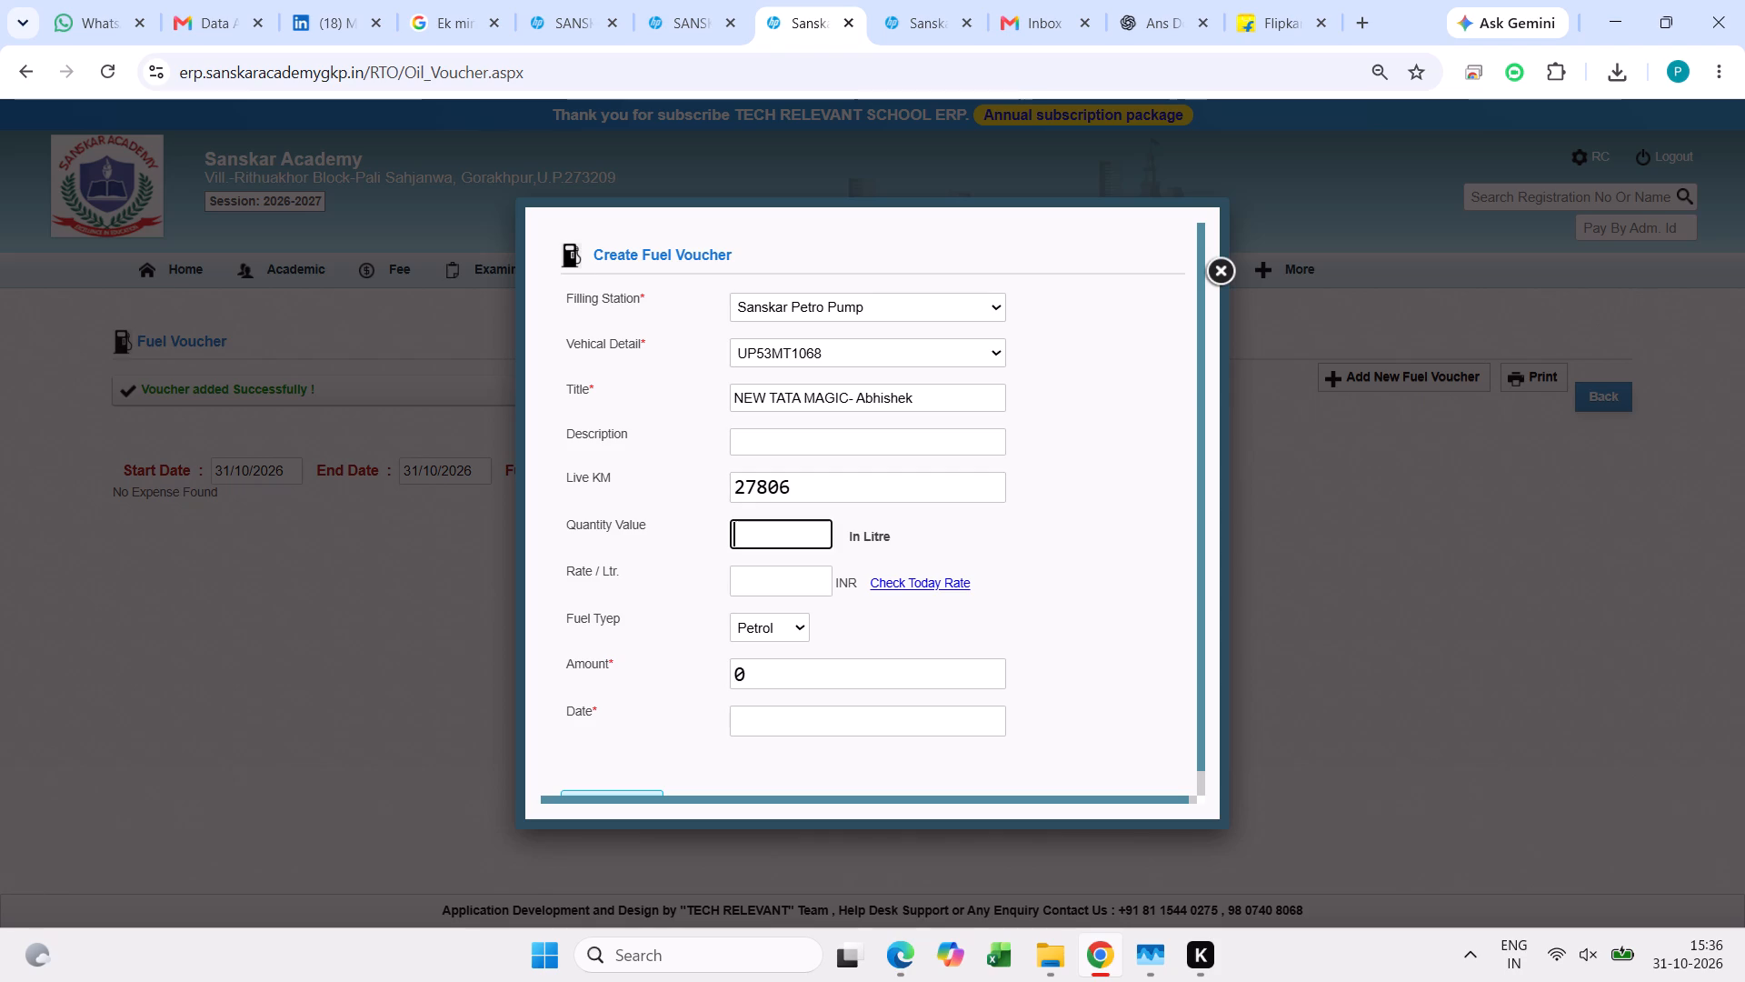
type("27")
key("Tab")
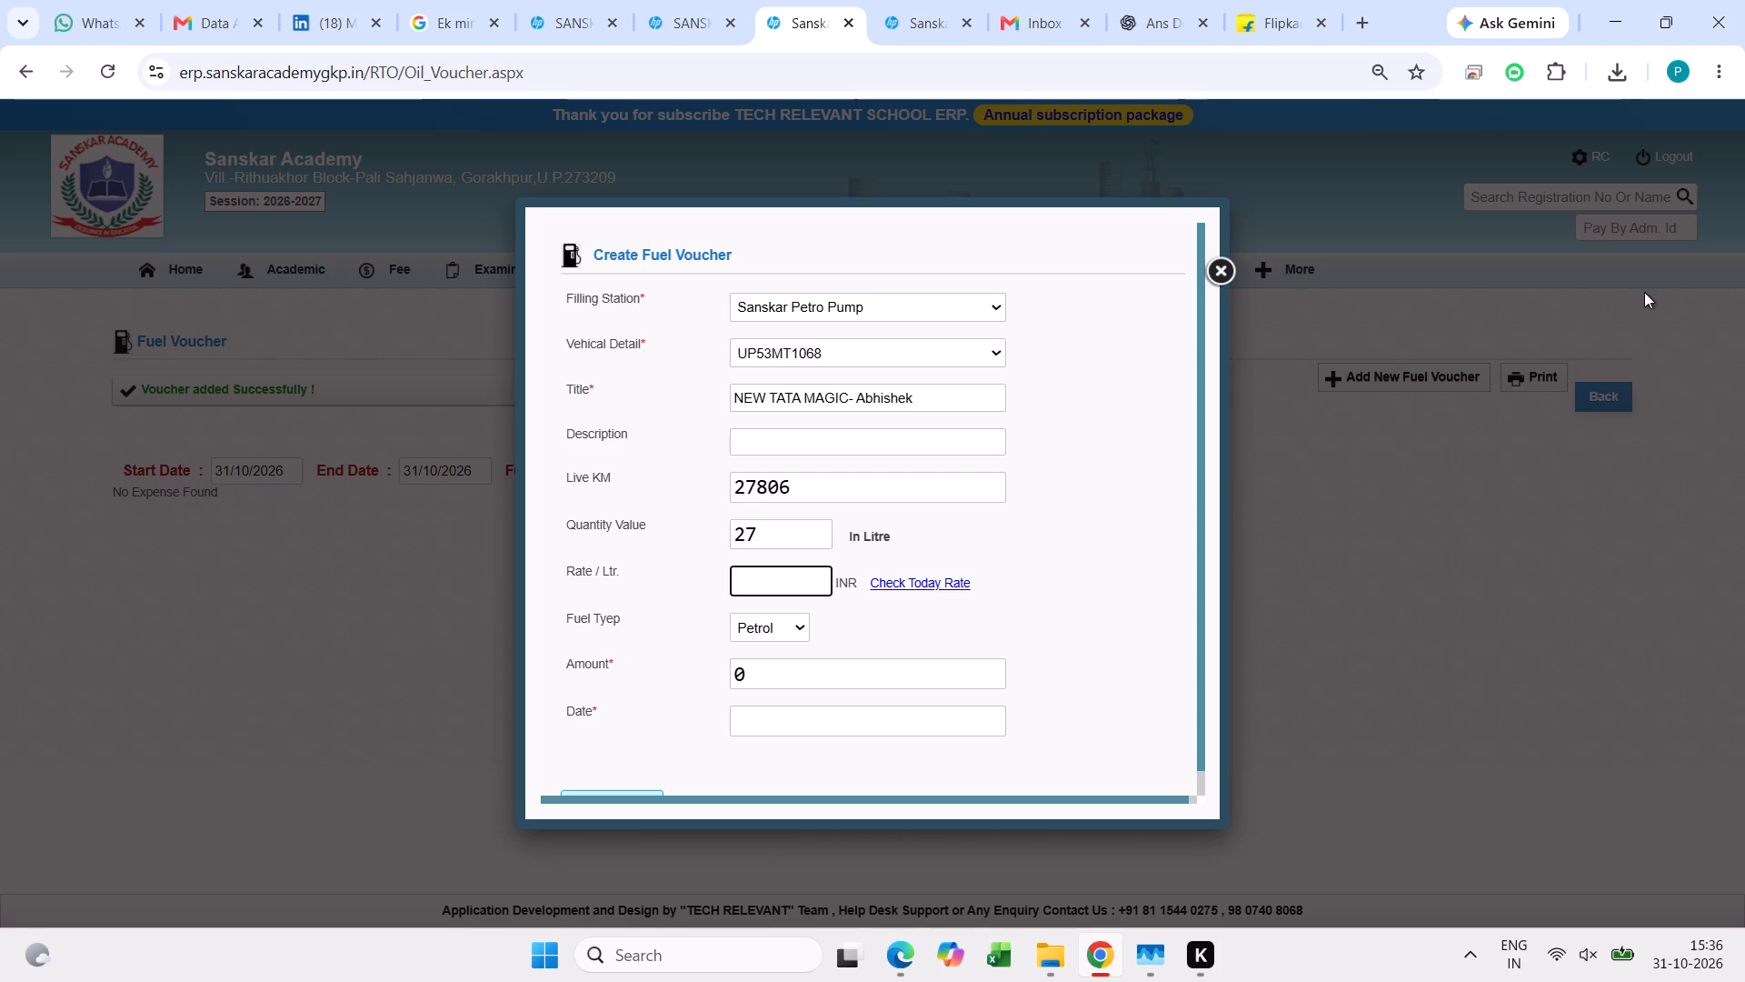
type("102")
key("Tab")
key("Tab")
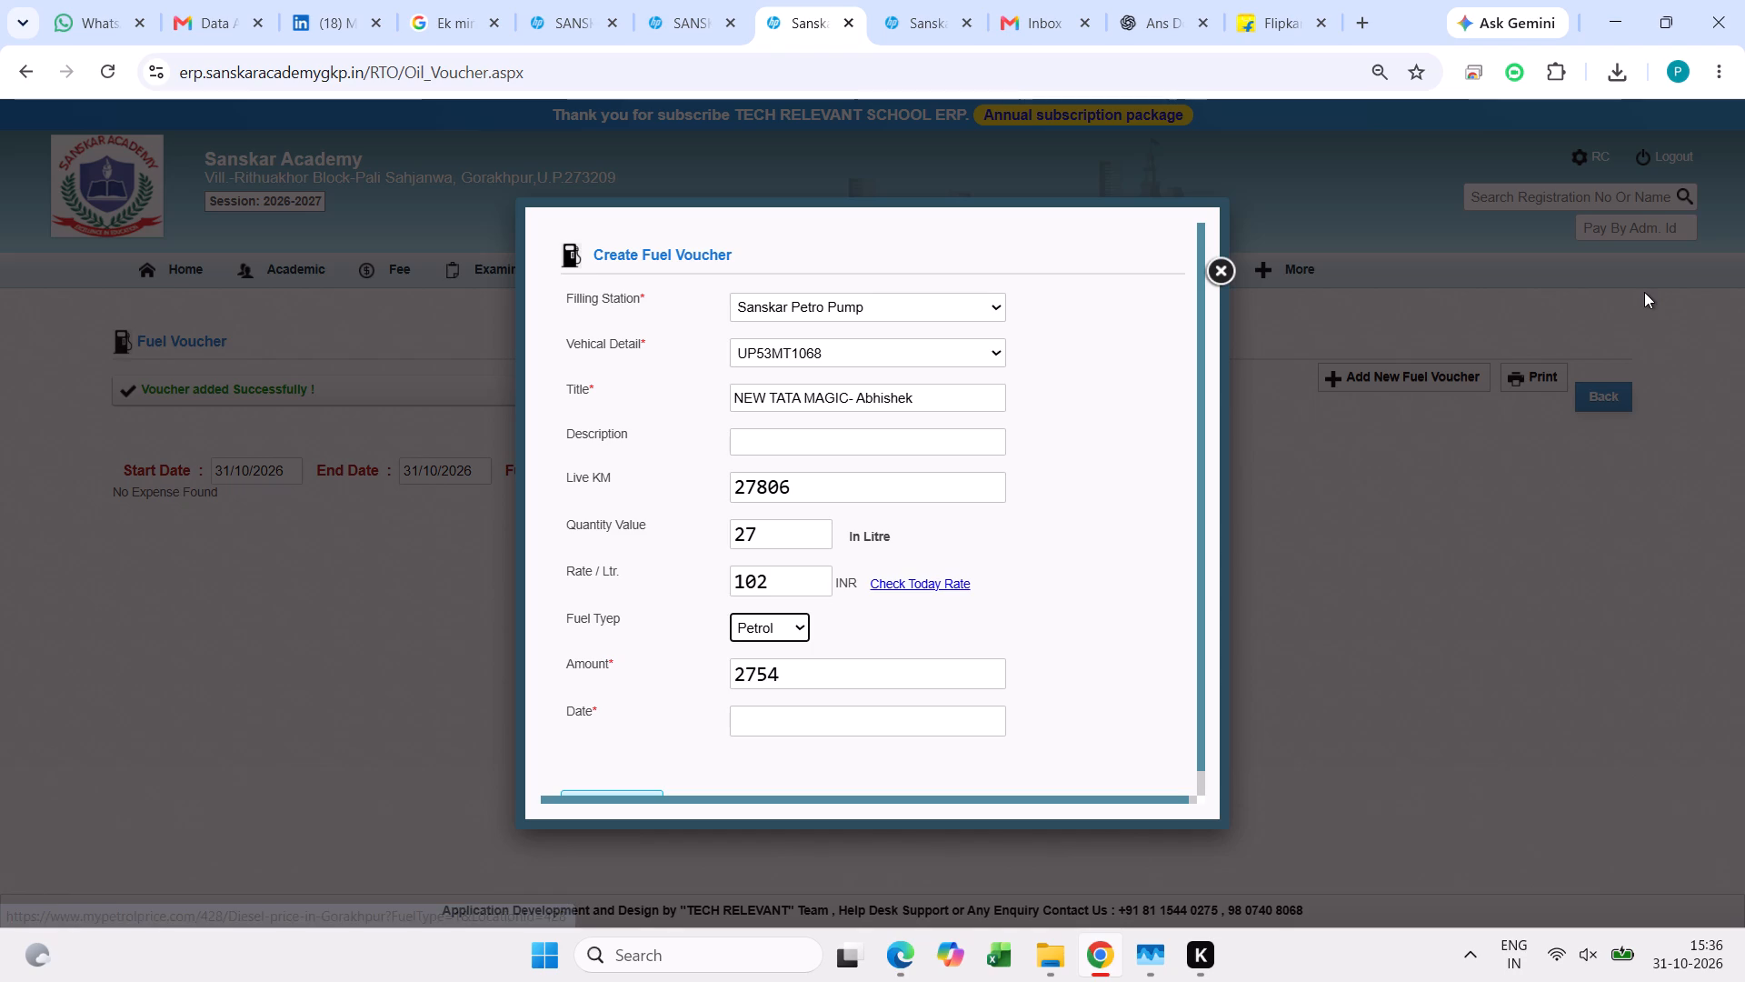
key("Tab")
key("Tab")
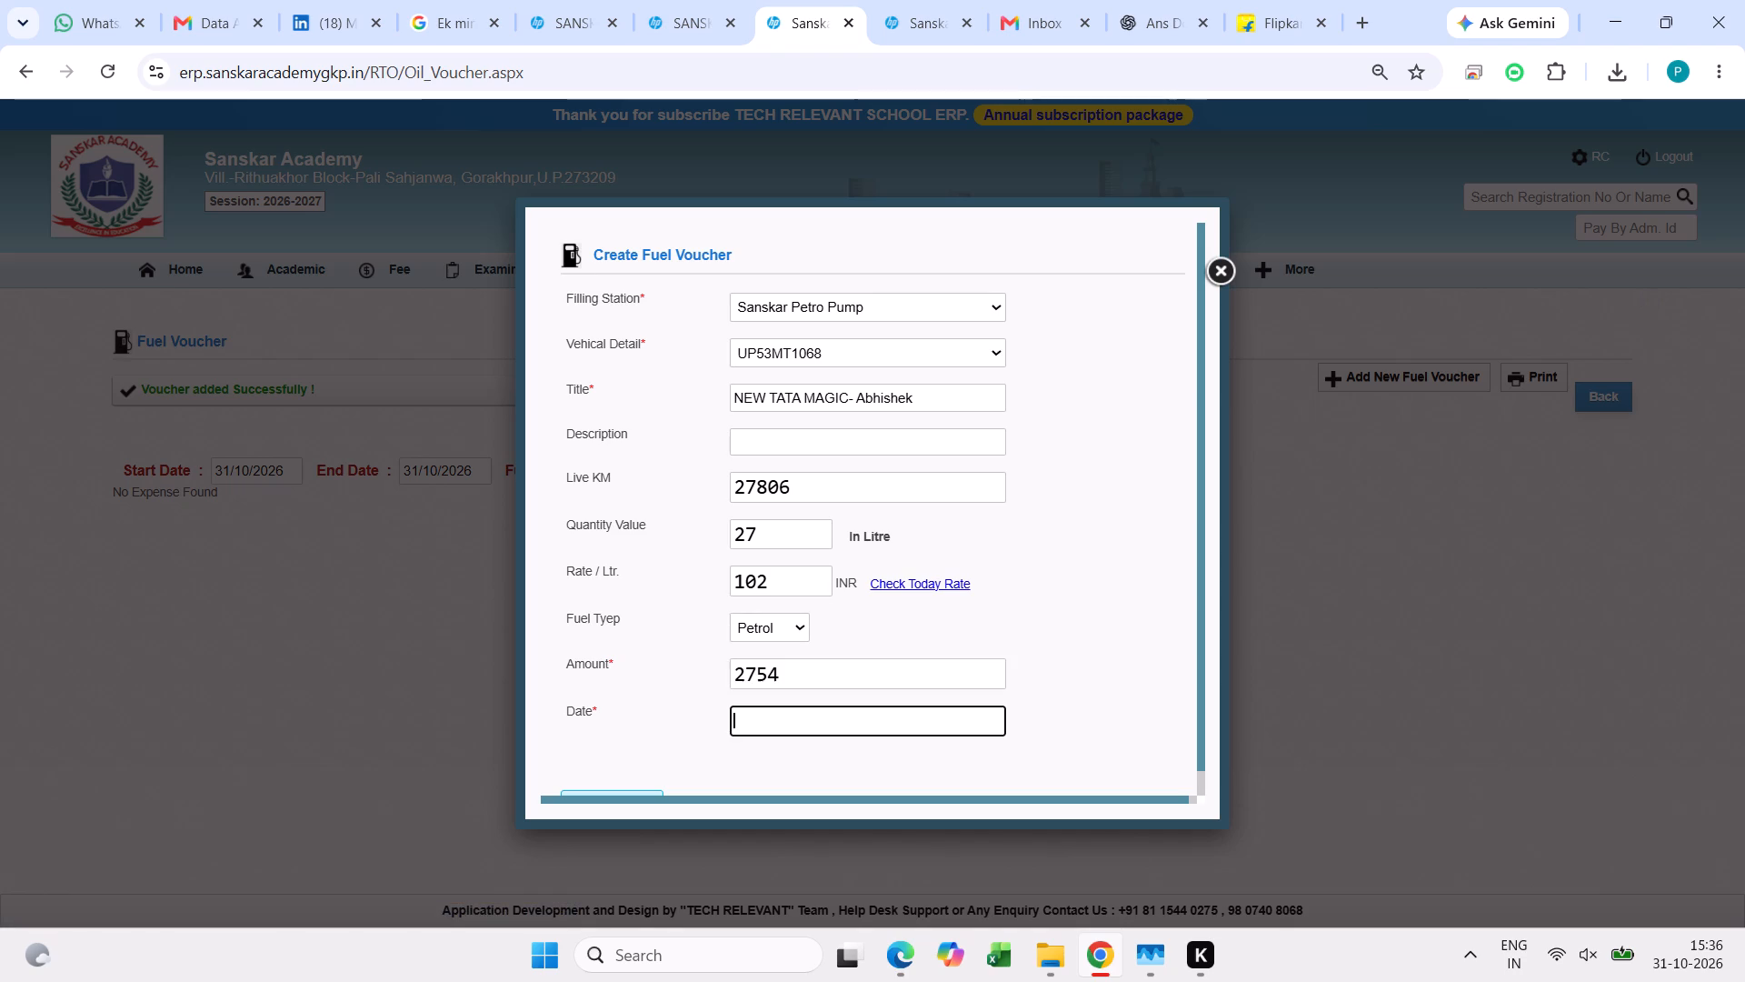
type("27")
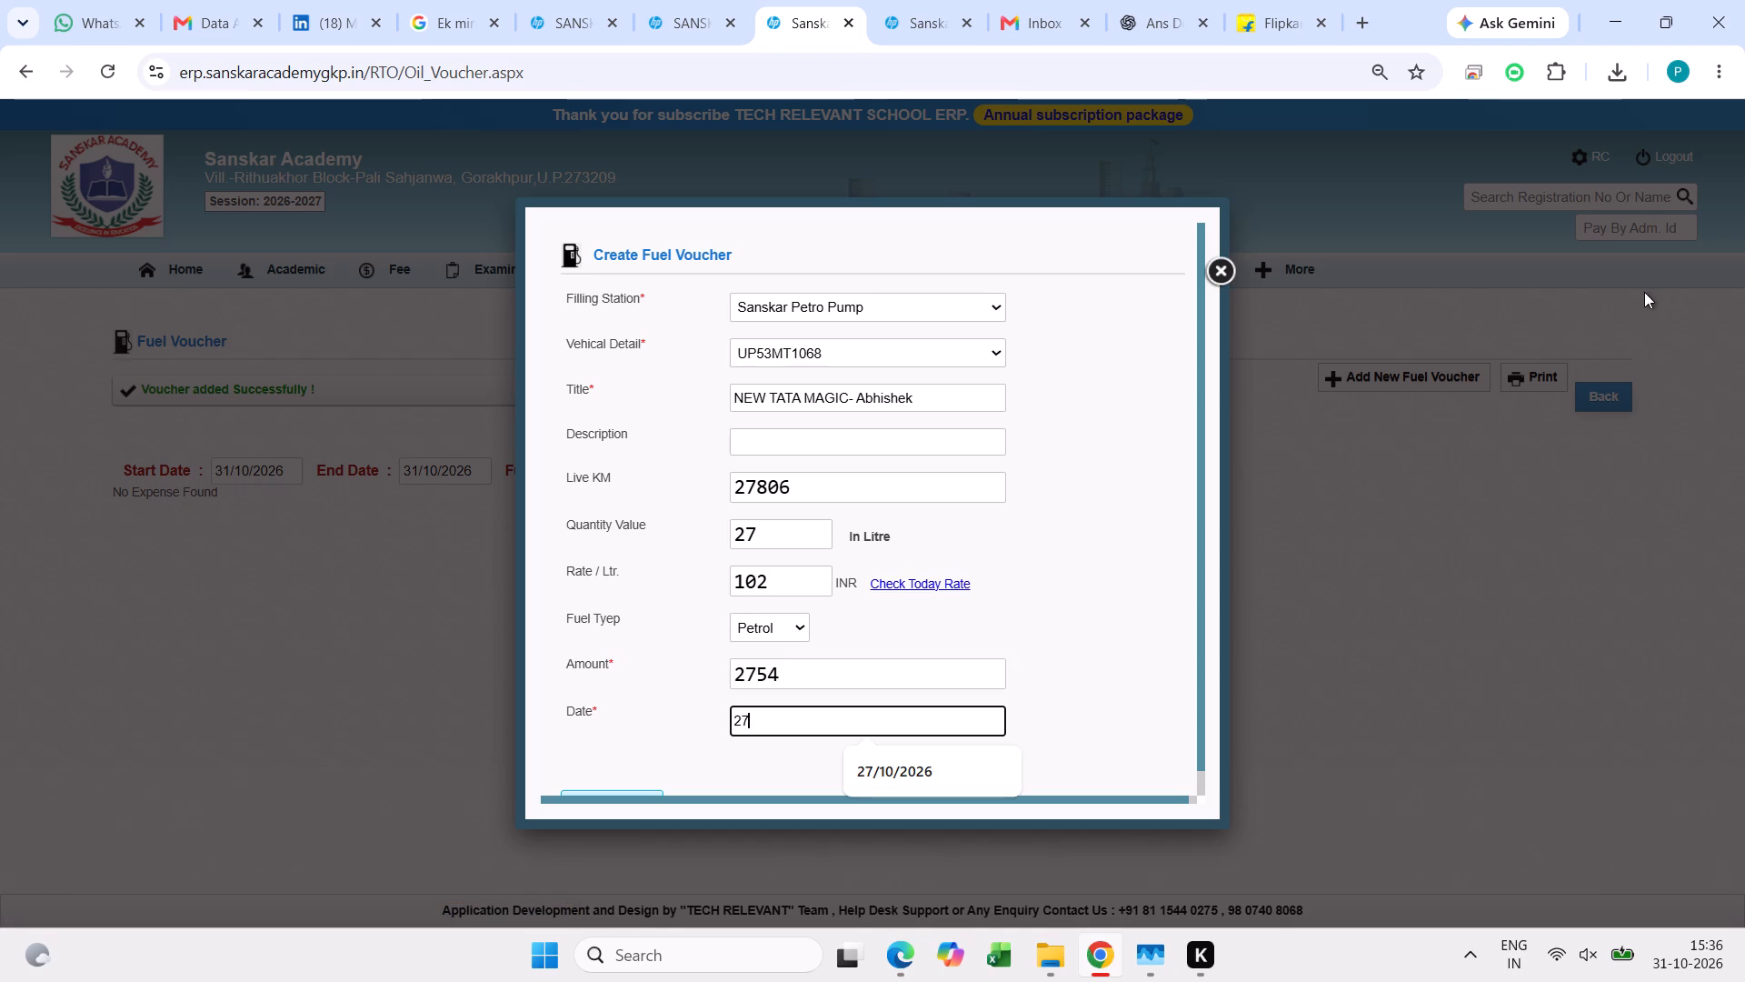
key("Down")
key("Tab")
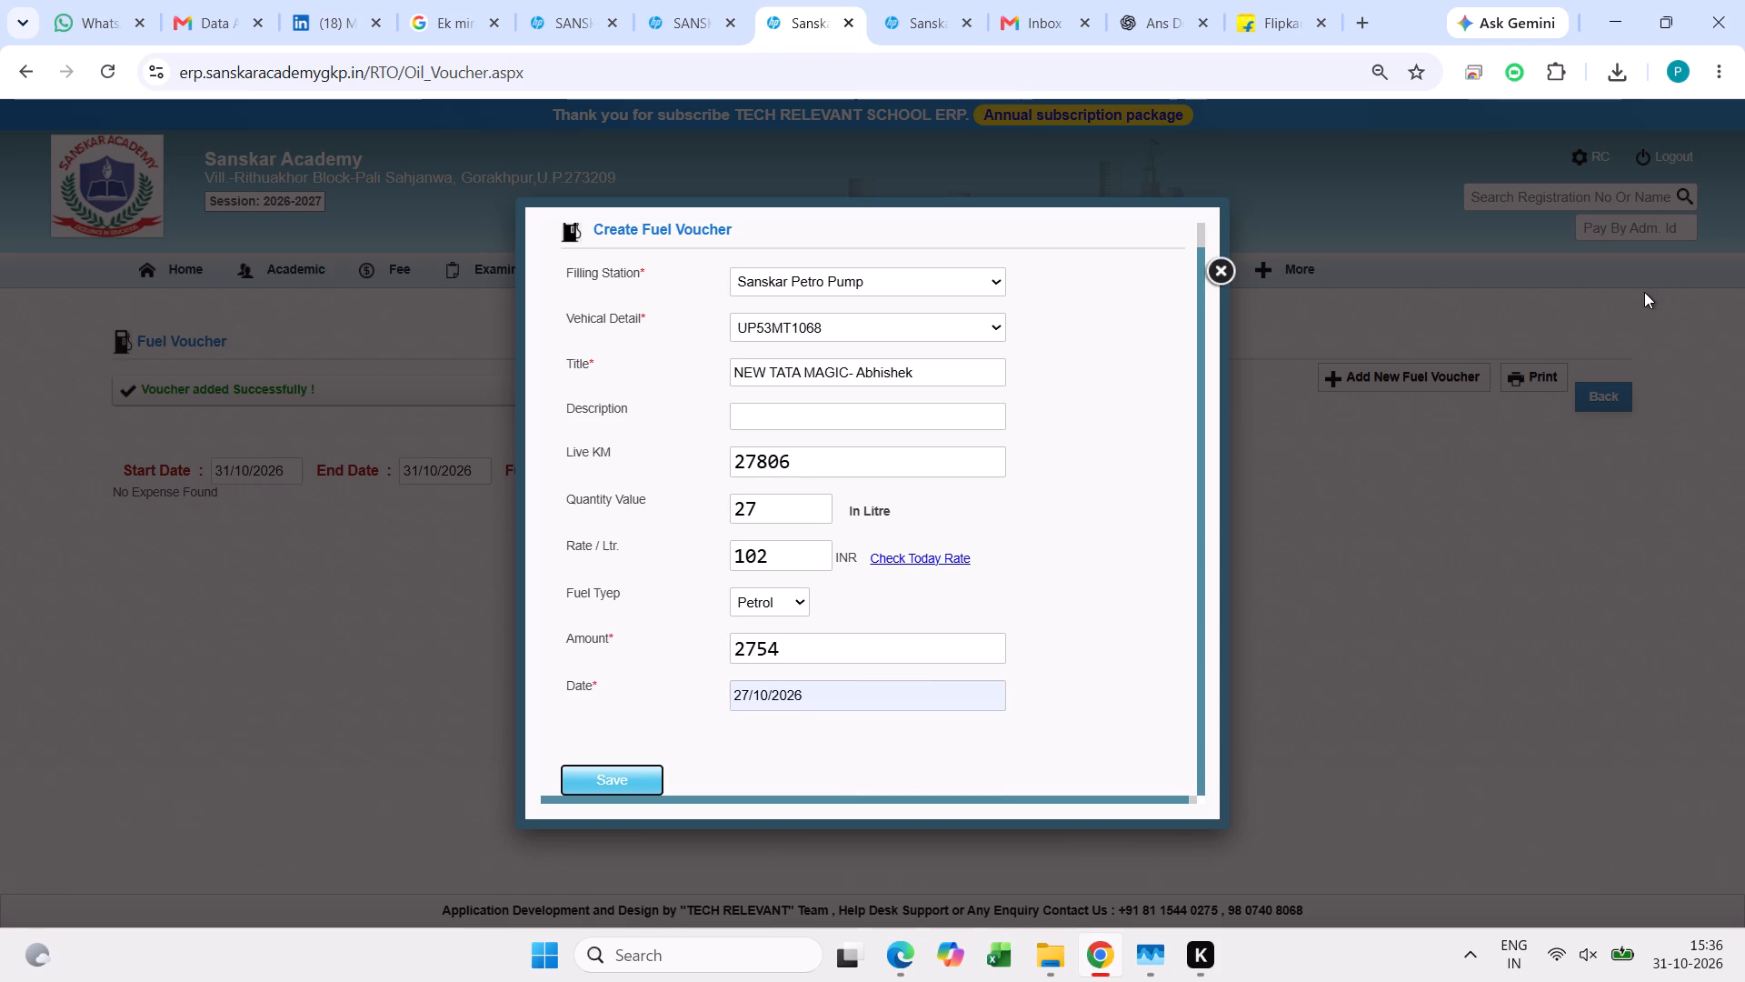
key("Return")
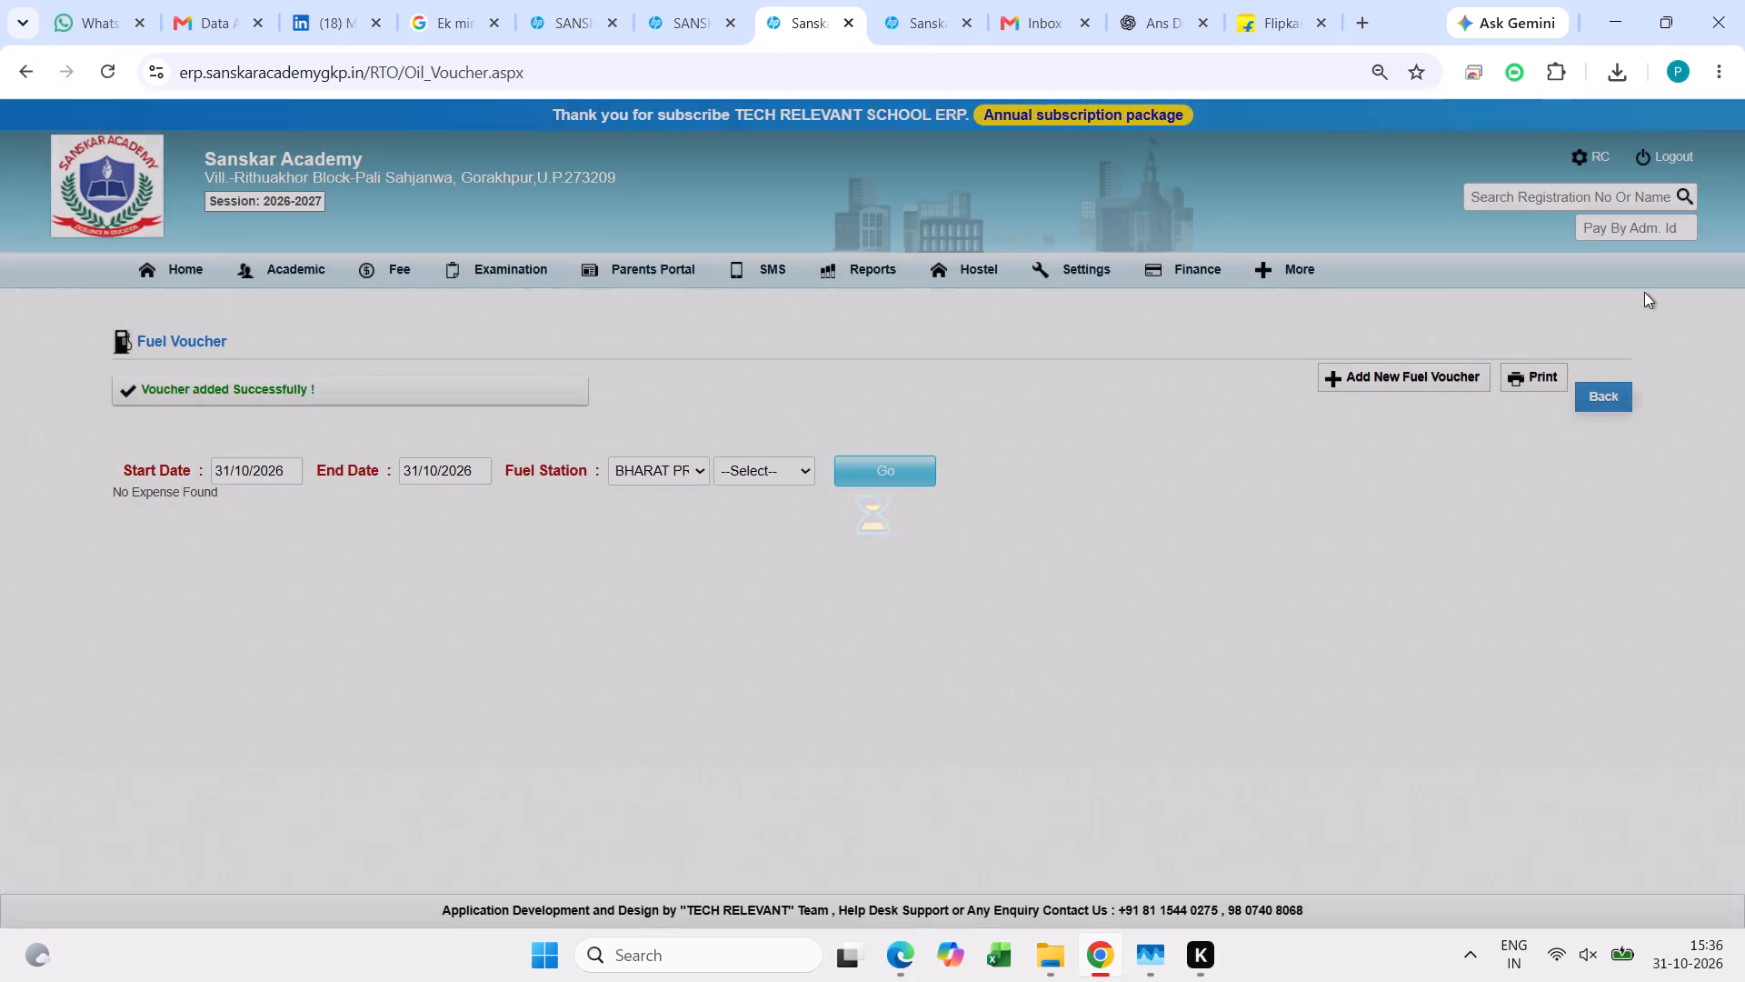
left_click(1361, 386)
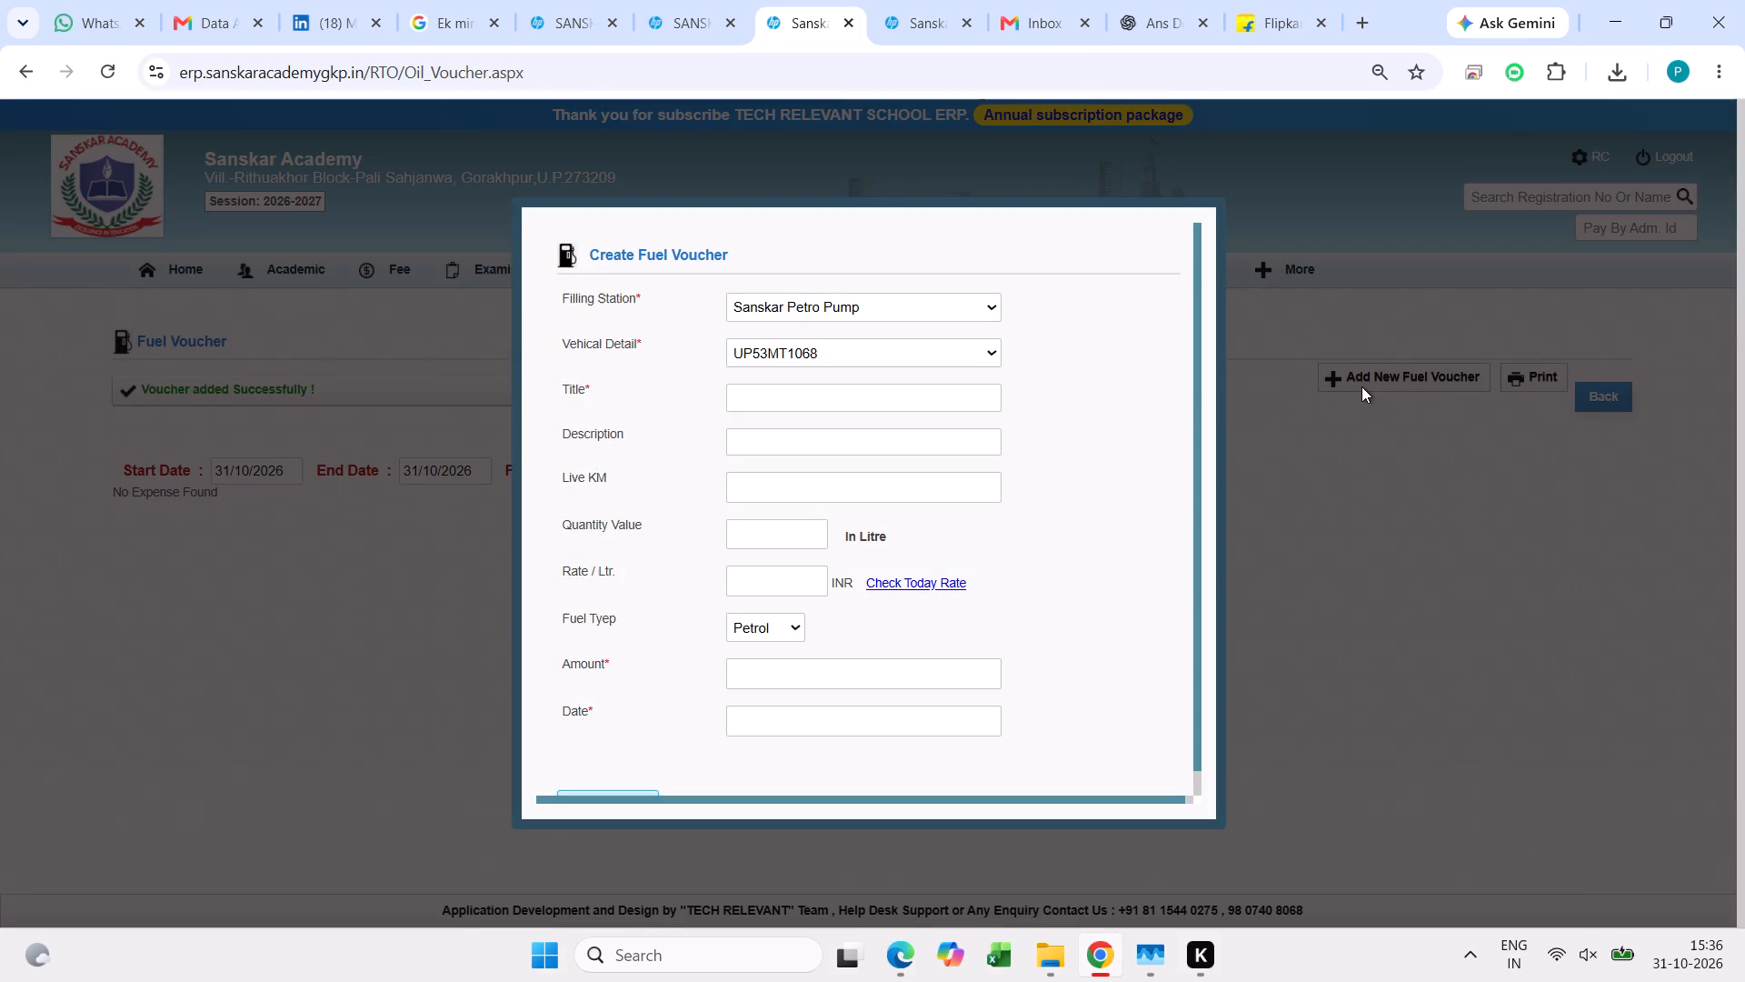
left_click(992, 348)
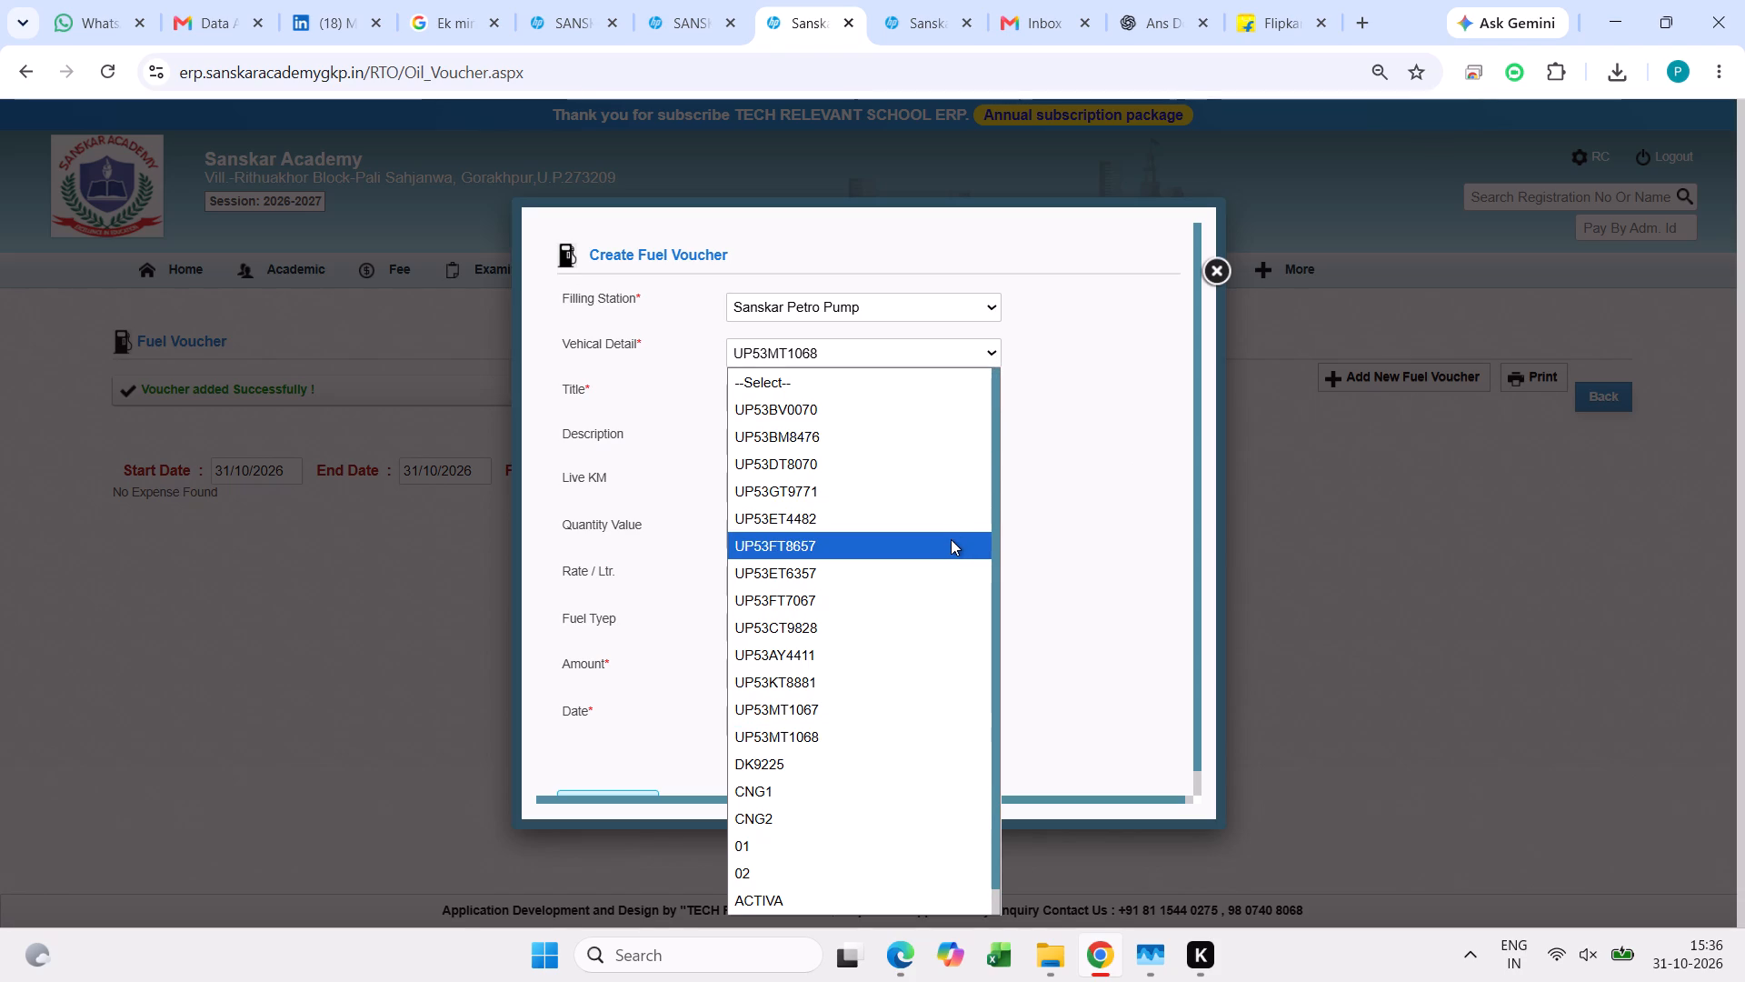
left_click(842, 496)
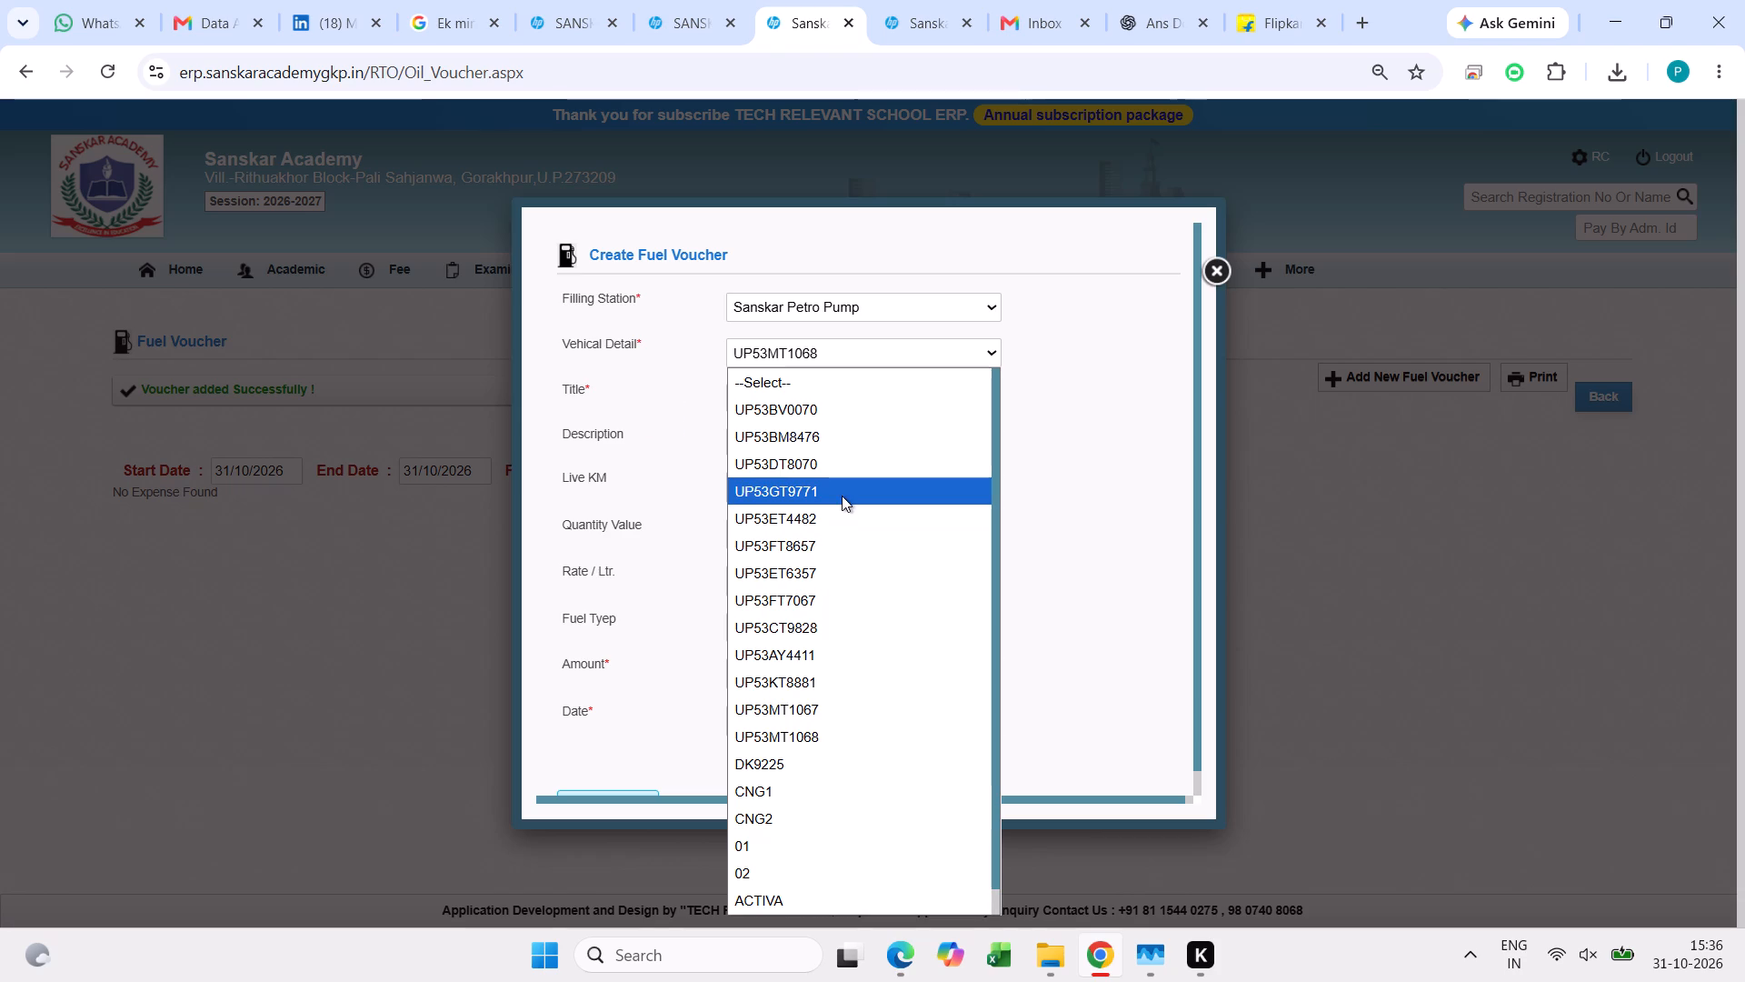
key("Tab")
key("Tab")
key("Tab")
key("Tab")
key("Tab")
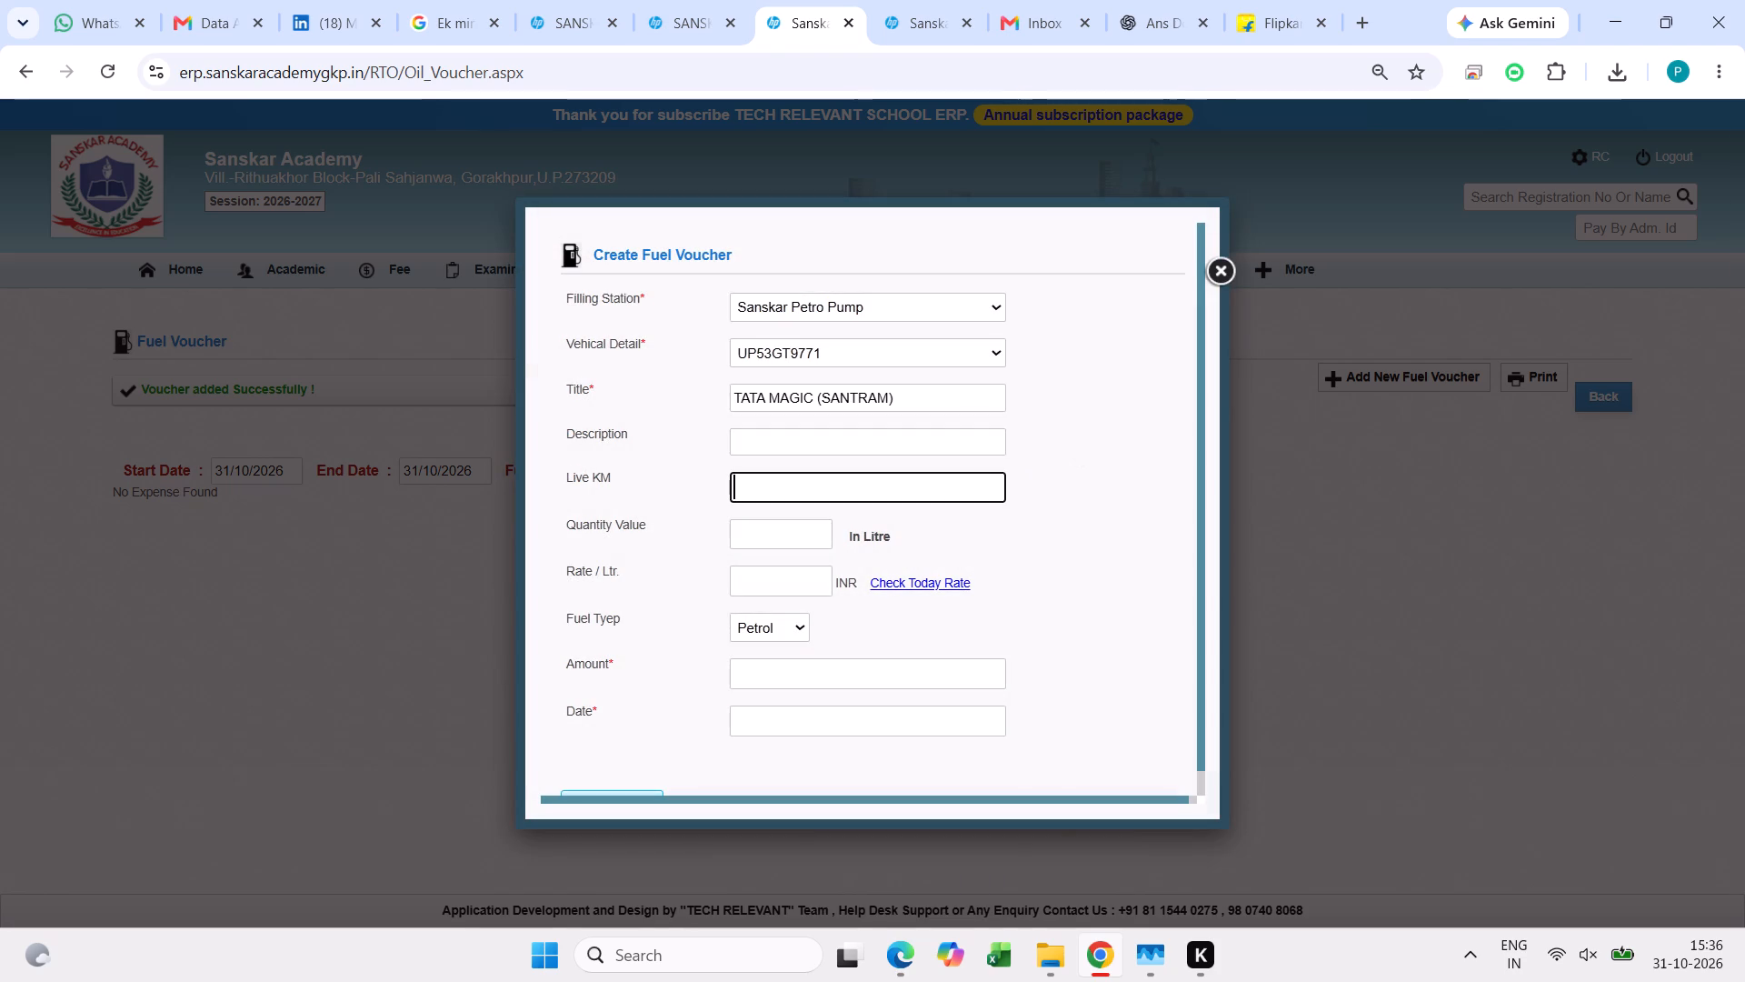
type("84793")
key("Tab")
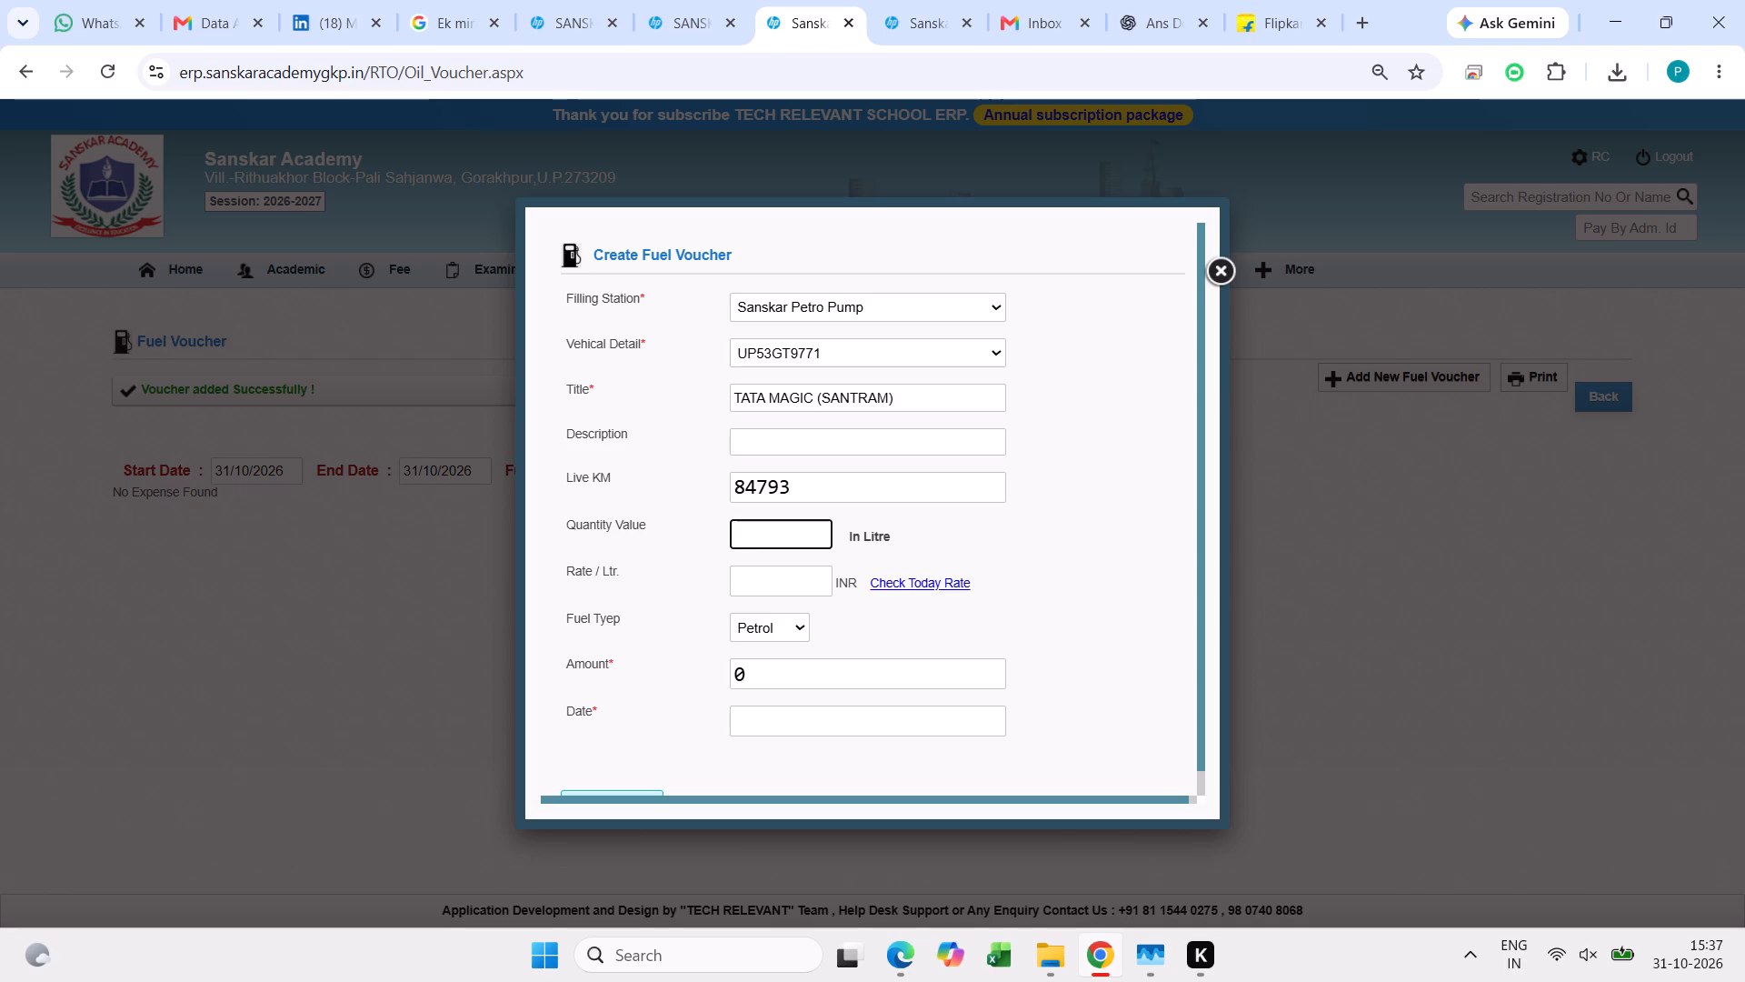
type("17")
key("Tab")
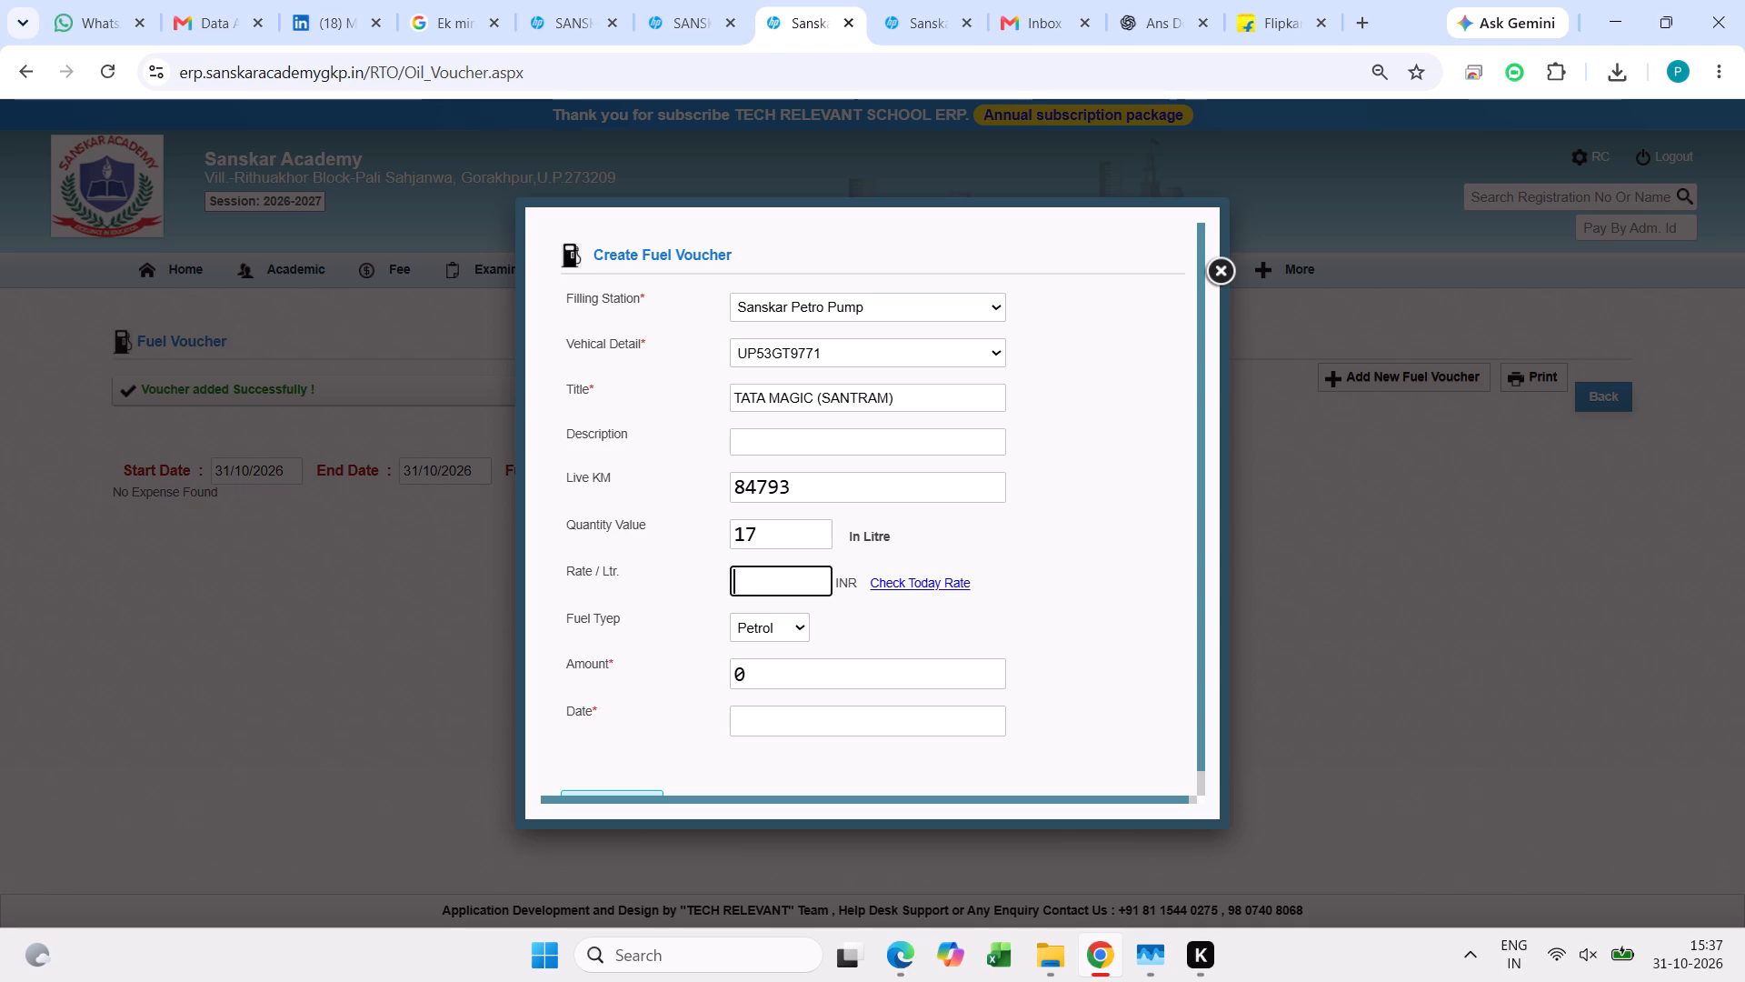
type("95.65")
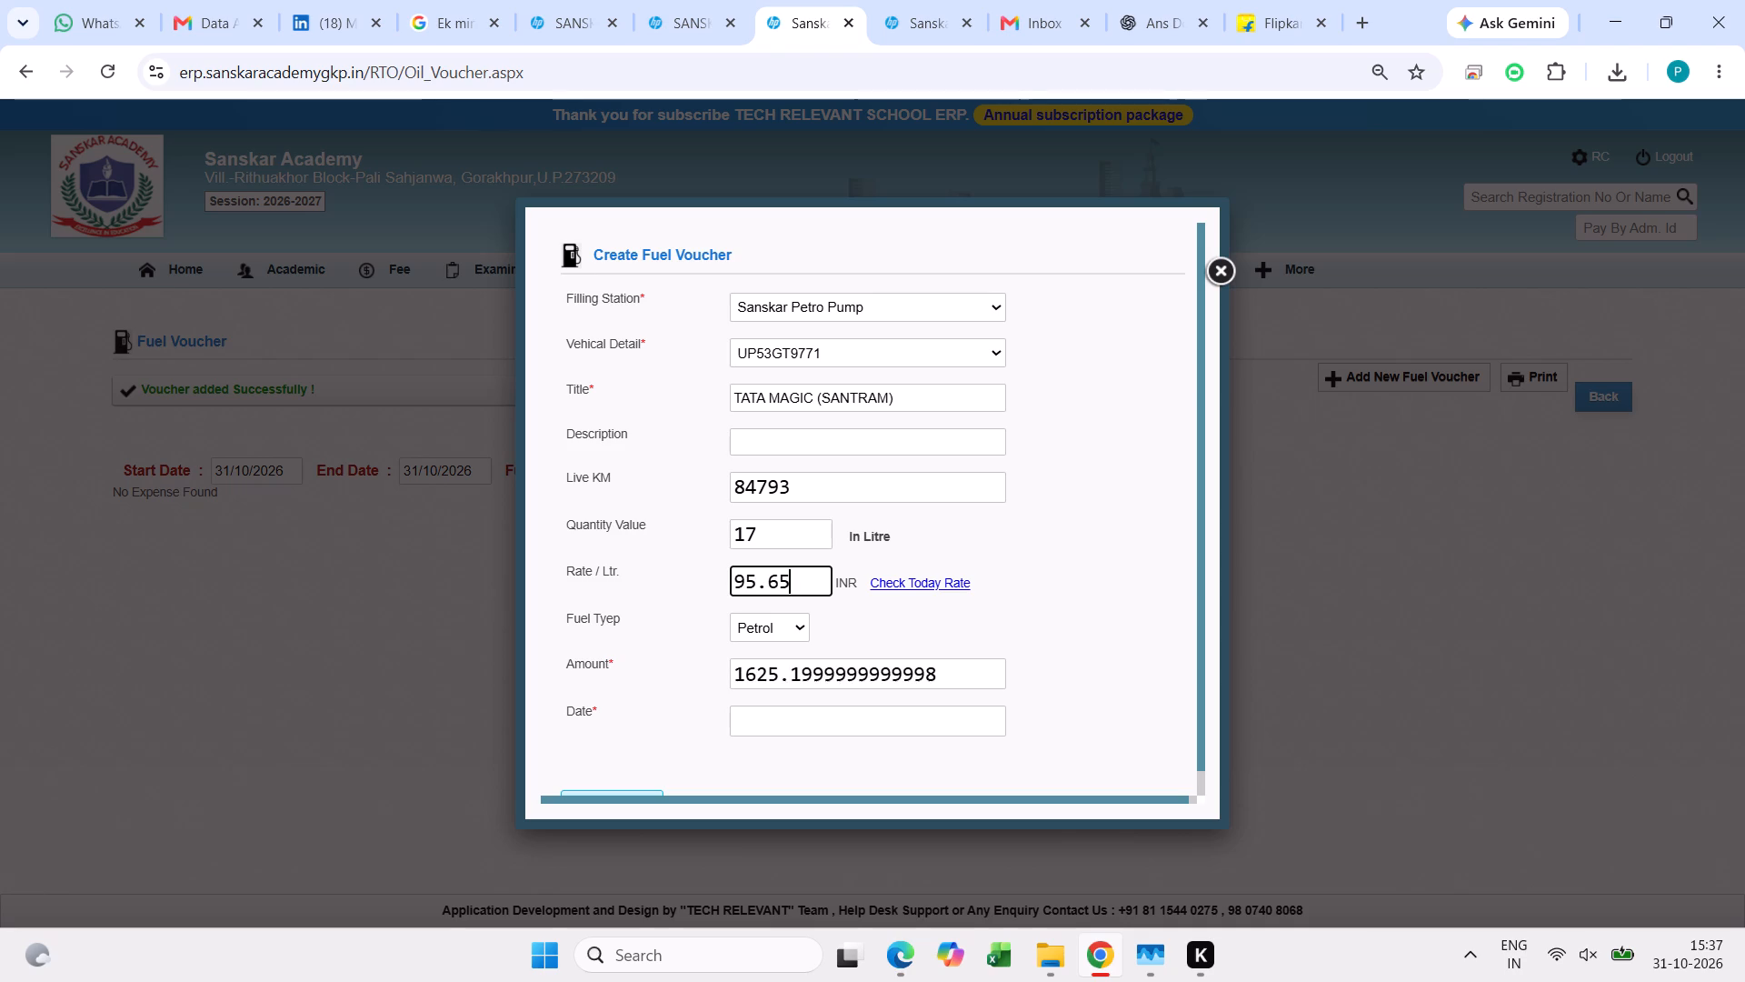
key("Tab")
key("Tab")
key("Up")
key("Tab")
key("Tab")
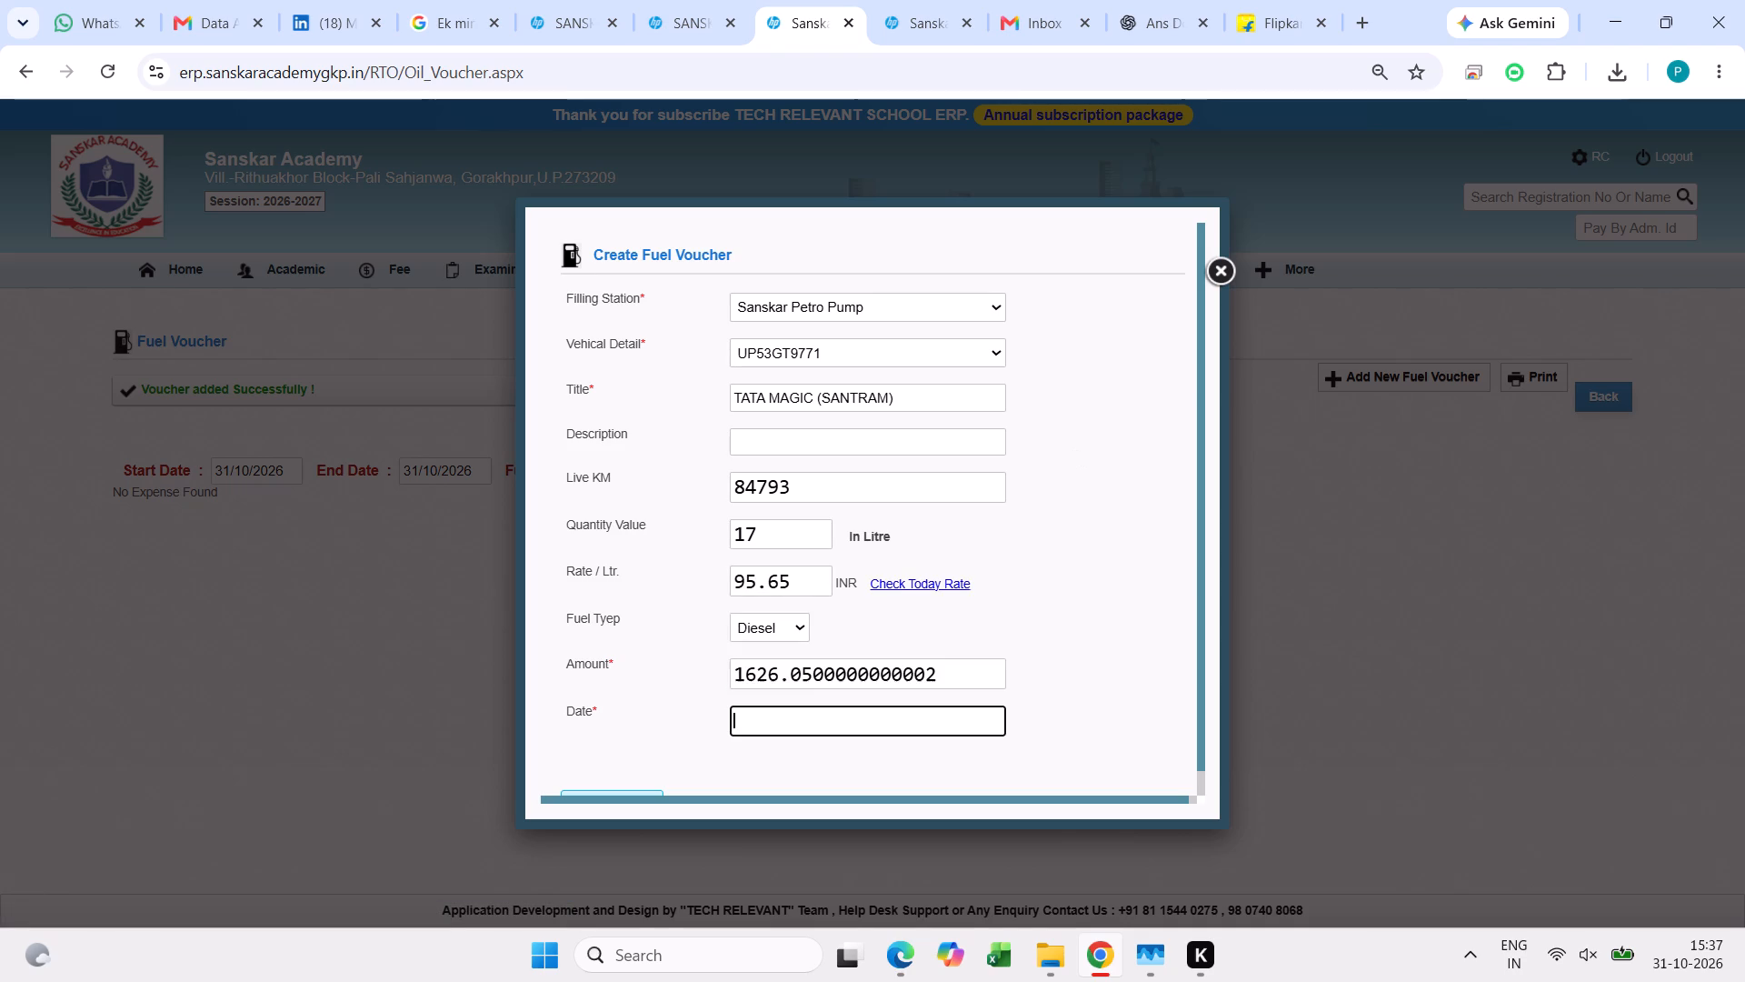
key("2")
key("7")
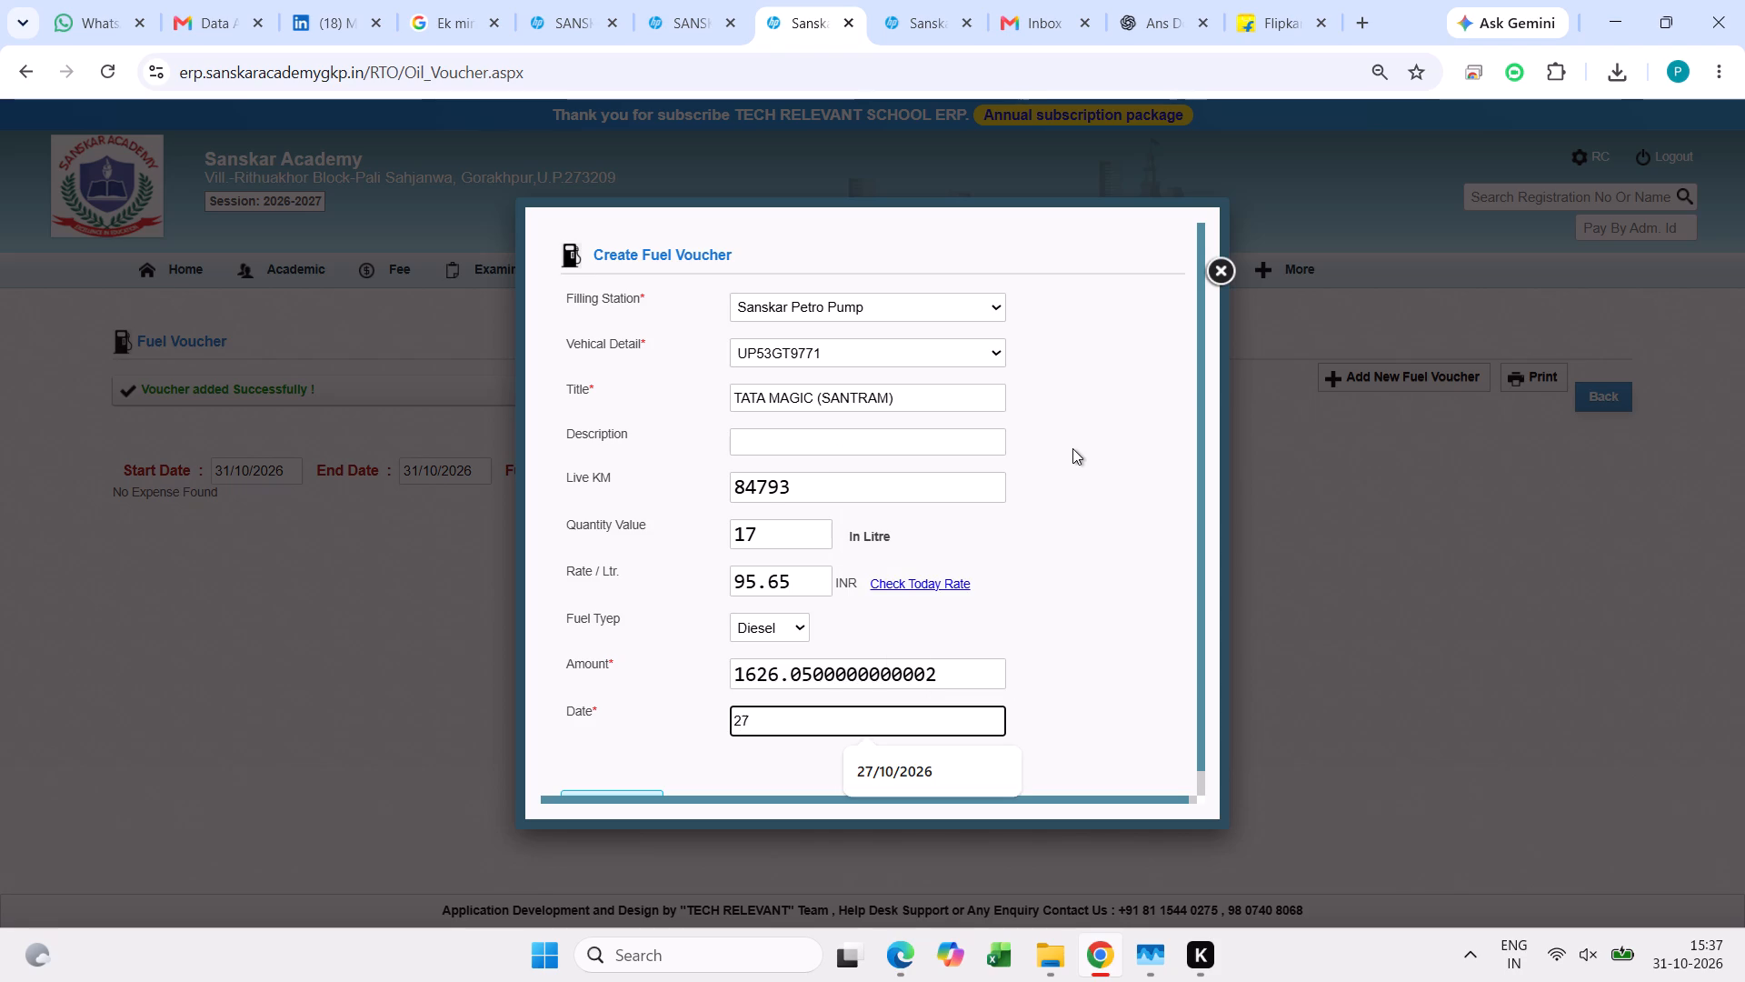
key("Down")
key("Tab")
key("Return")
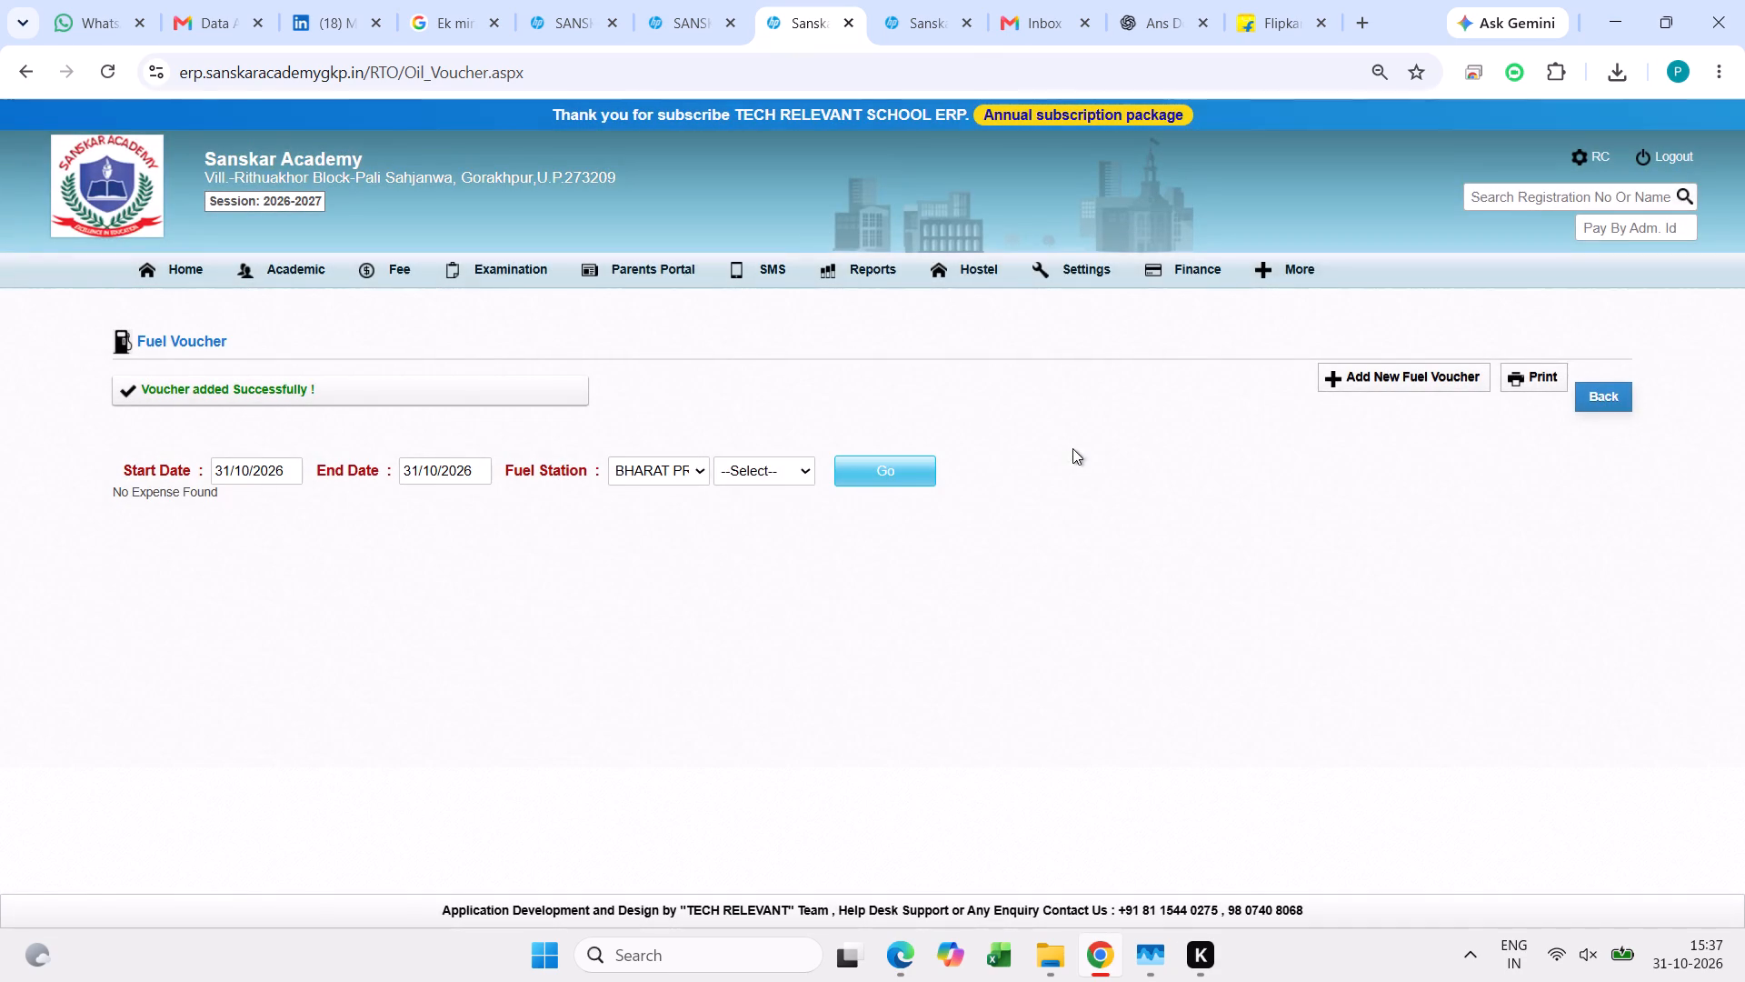
left_click(1412, 377)
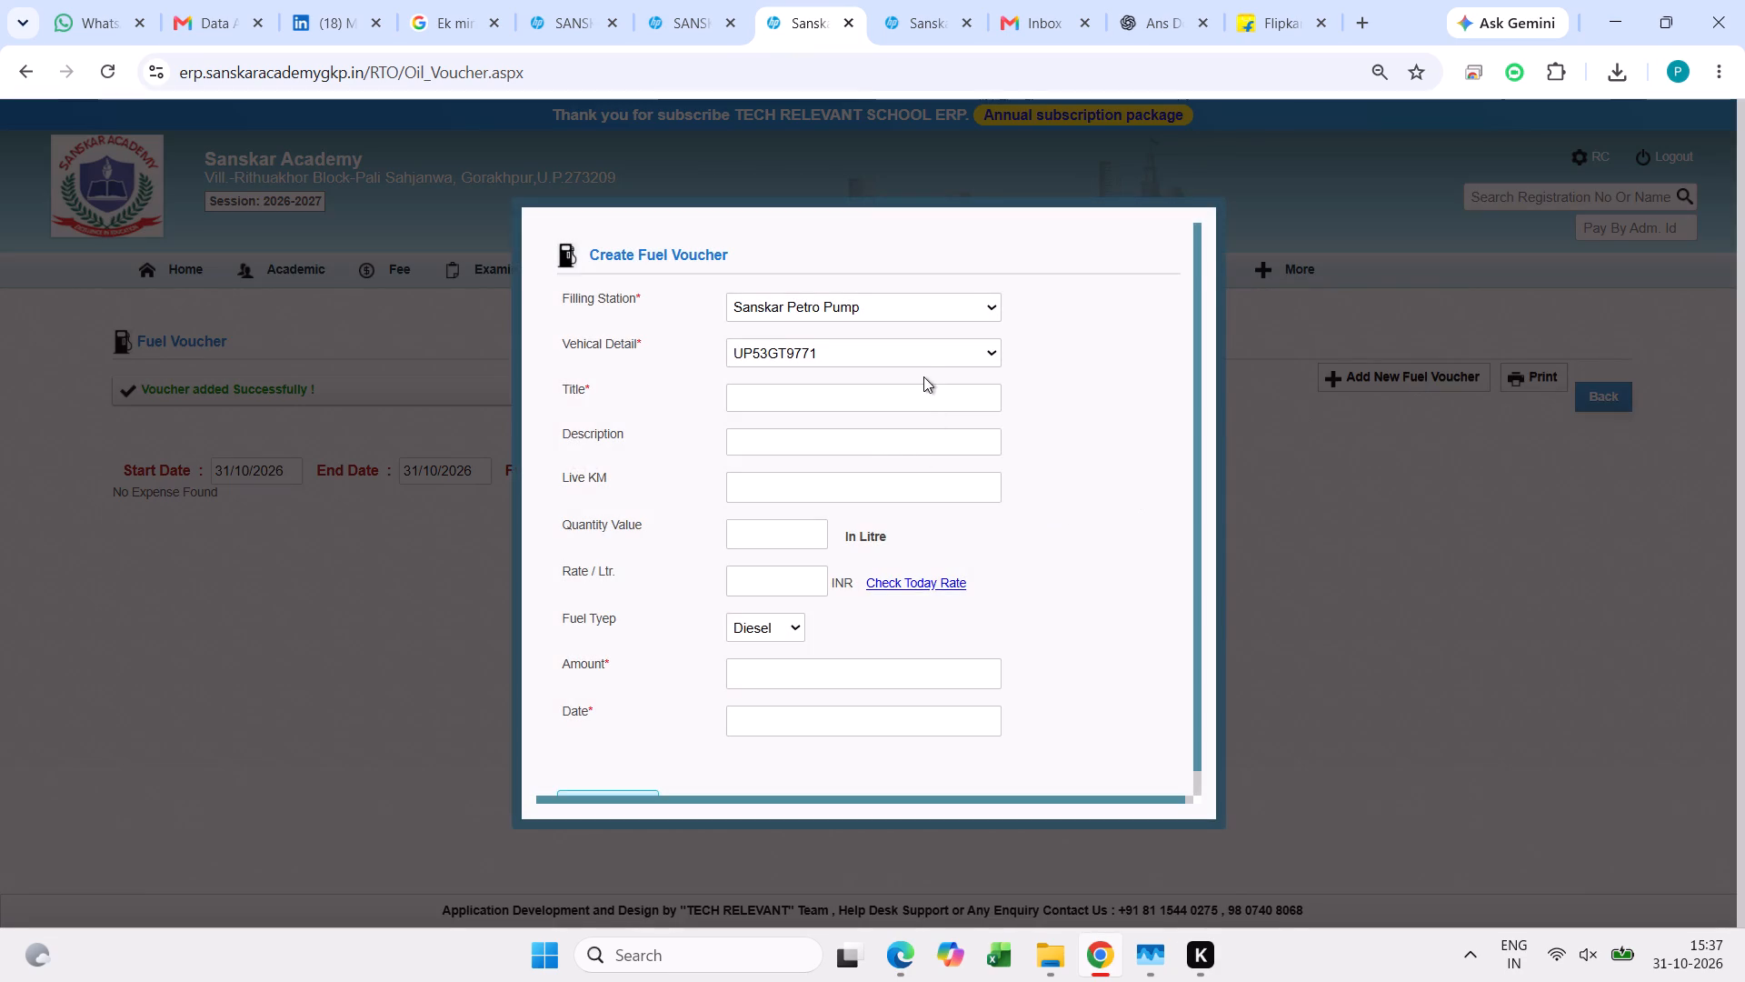
left_click(923, 352)
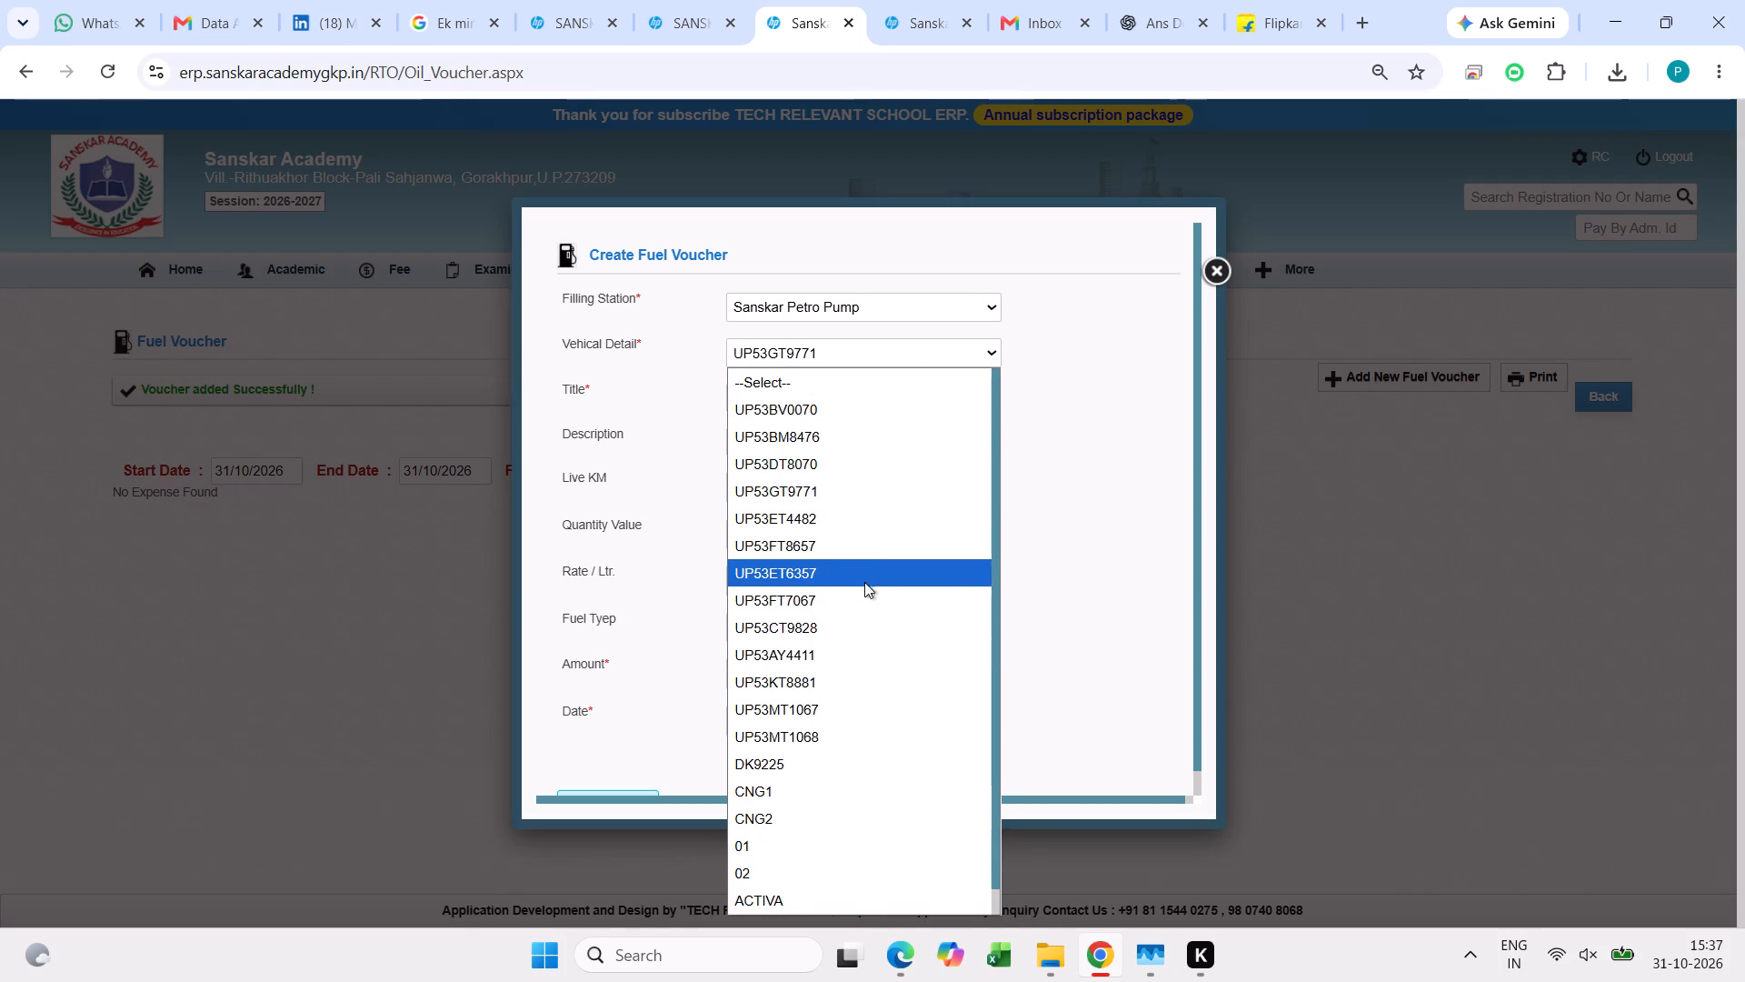
left_click(868, 622)
key("Tab")
key("Tab")
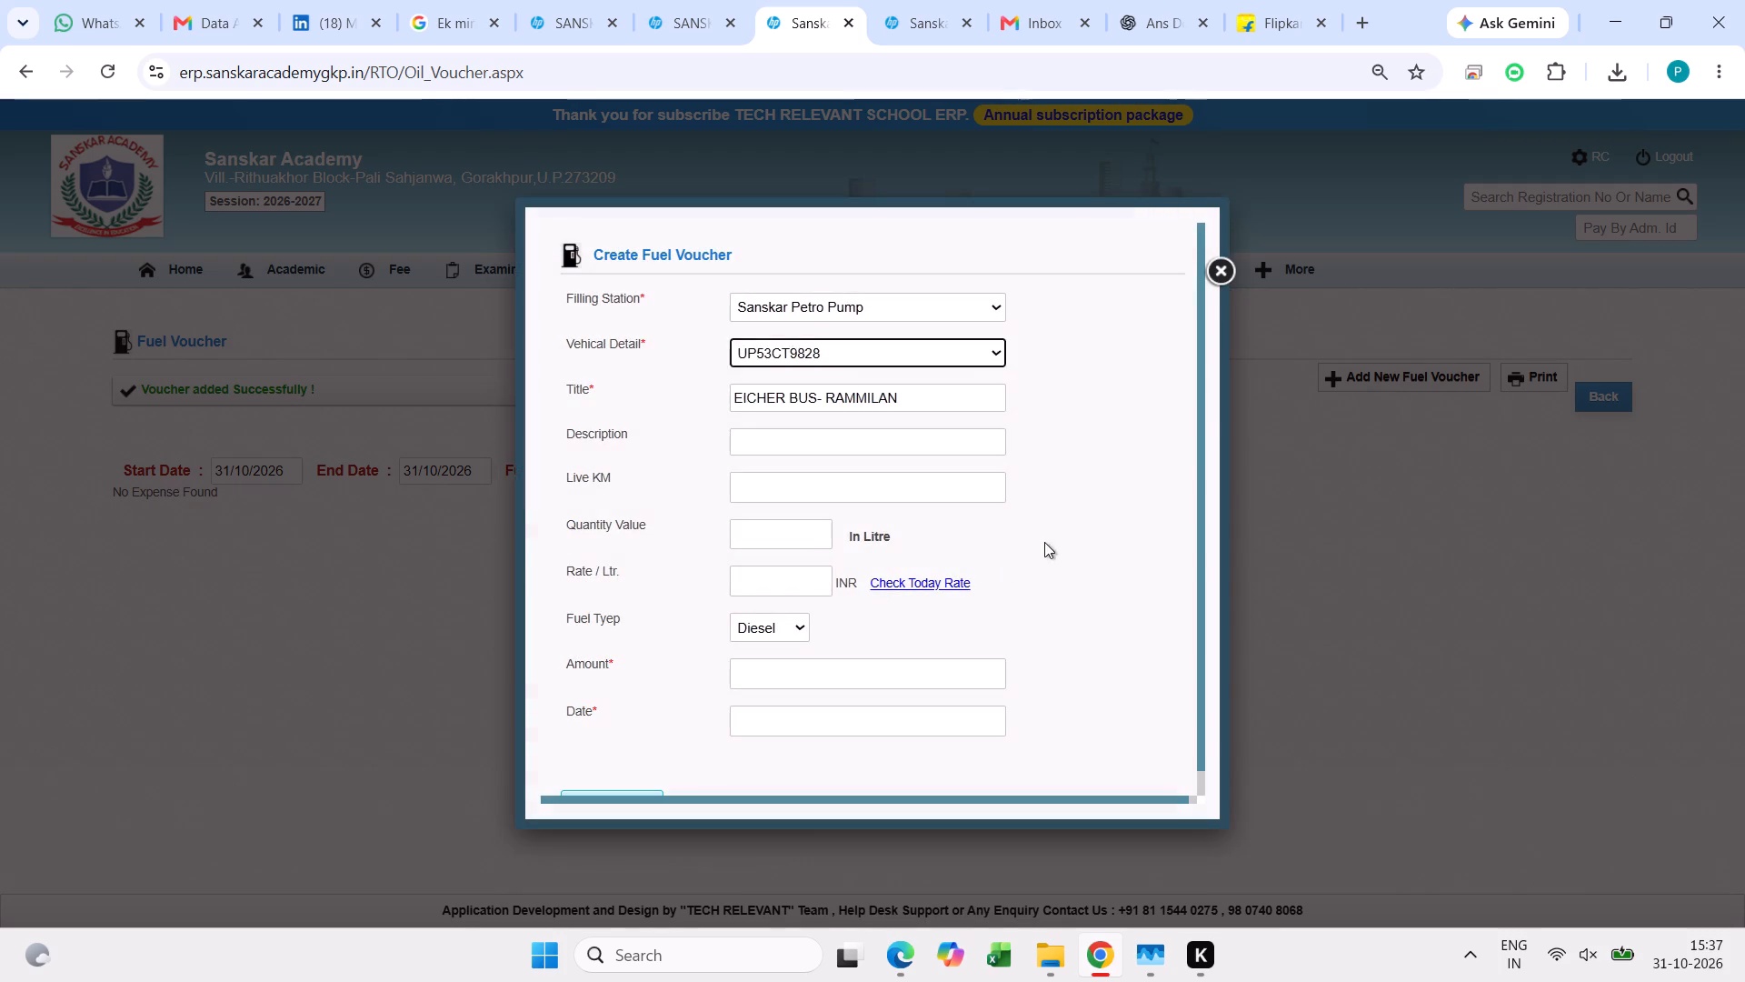
key("Tab")
key("Tab")
key("Tab")
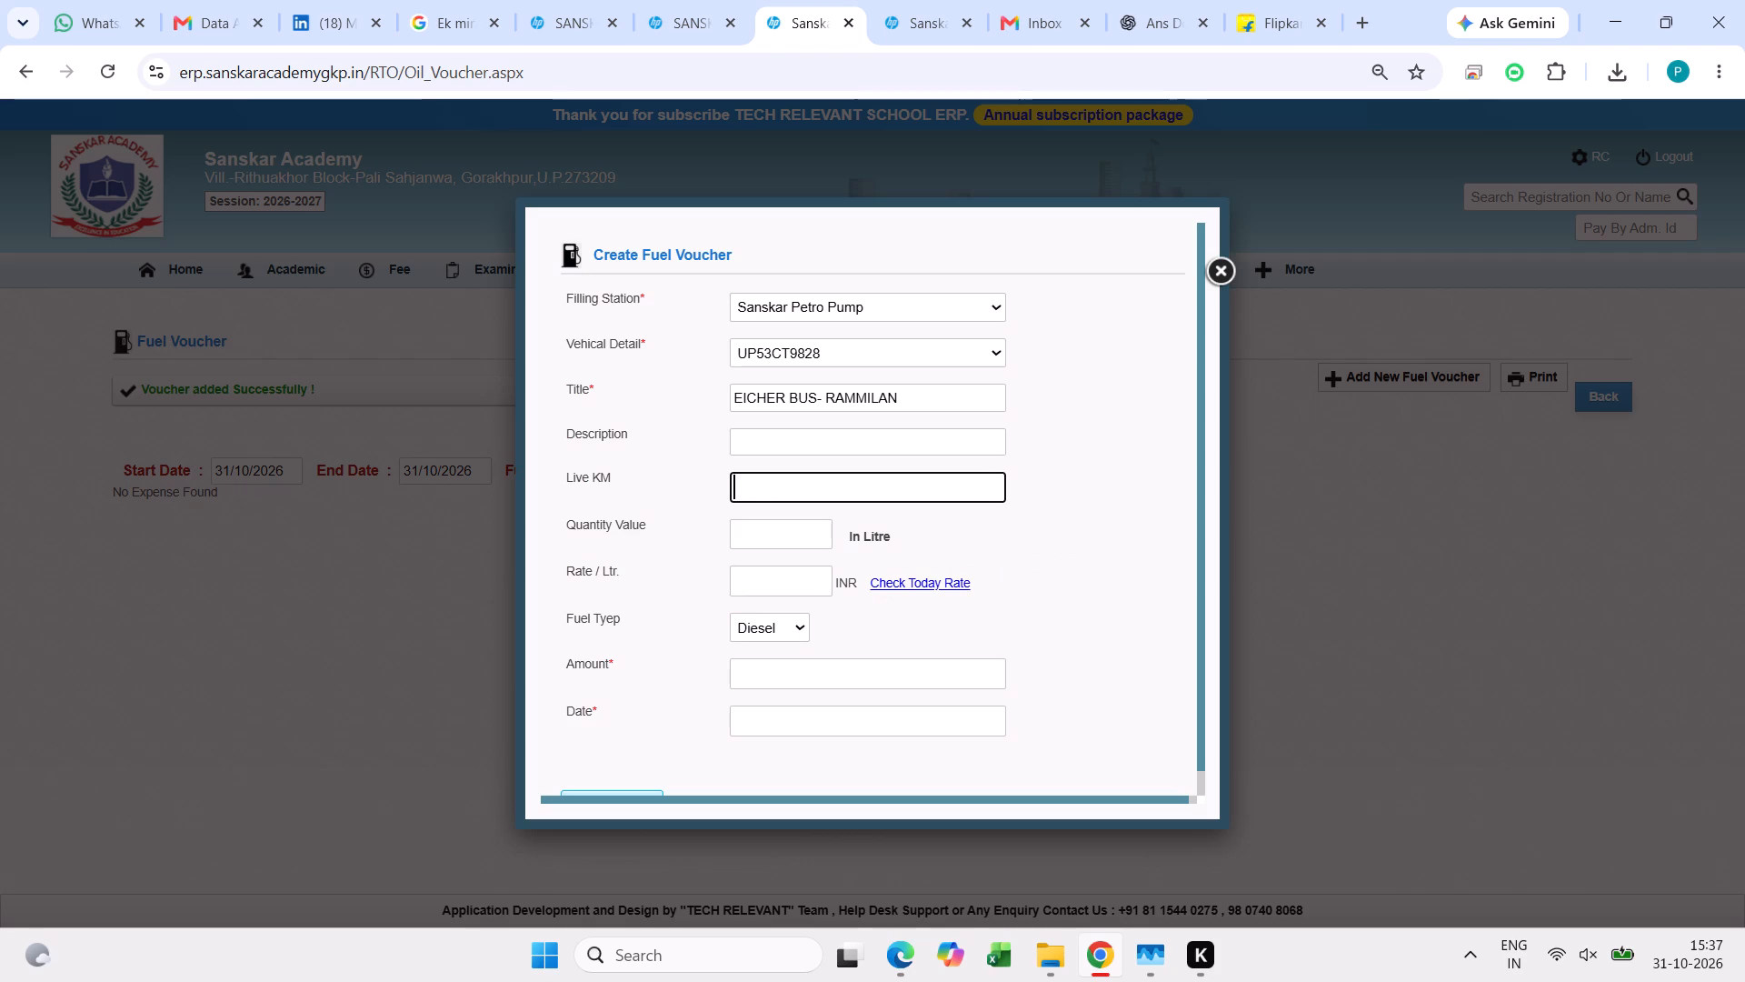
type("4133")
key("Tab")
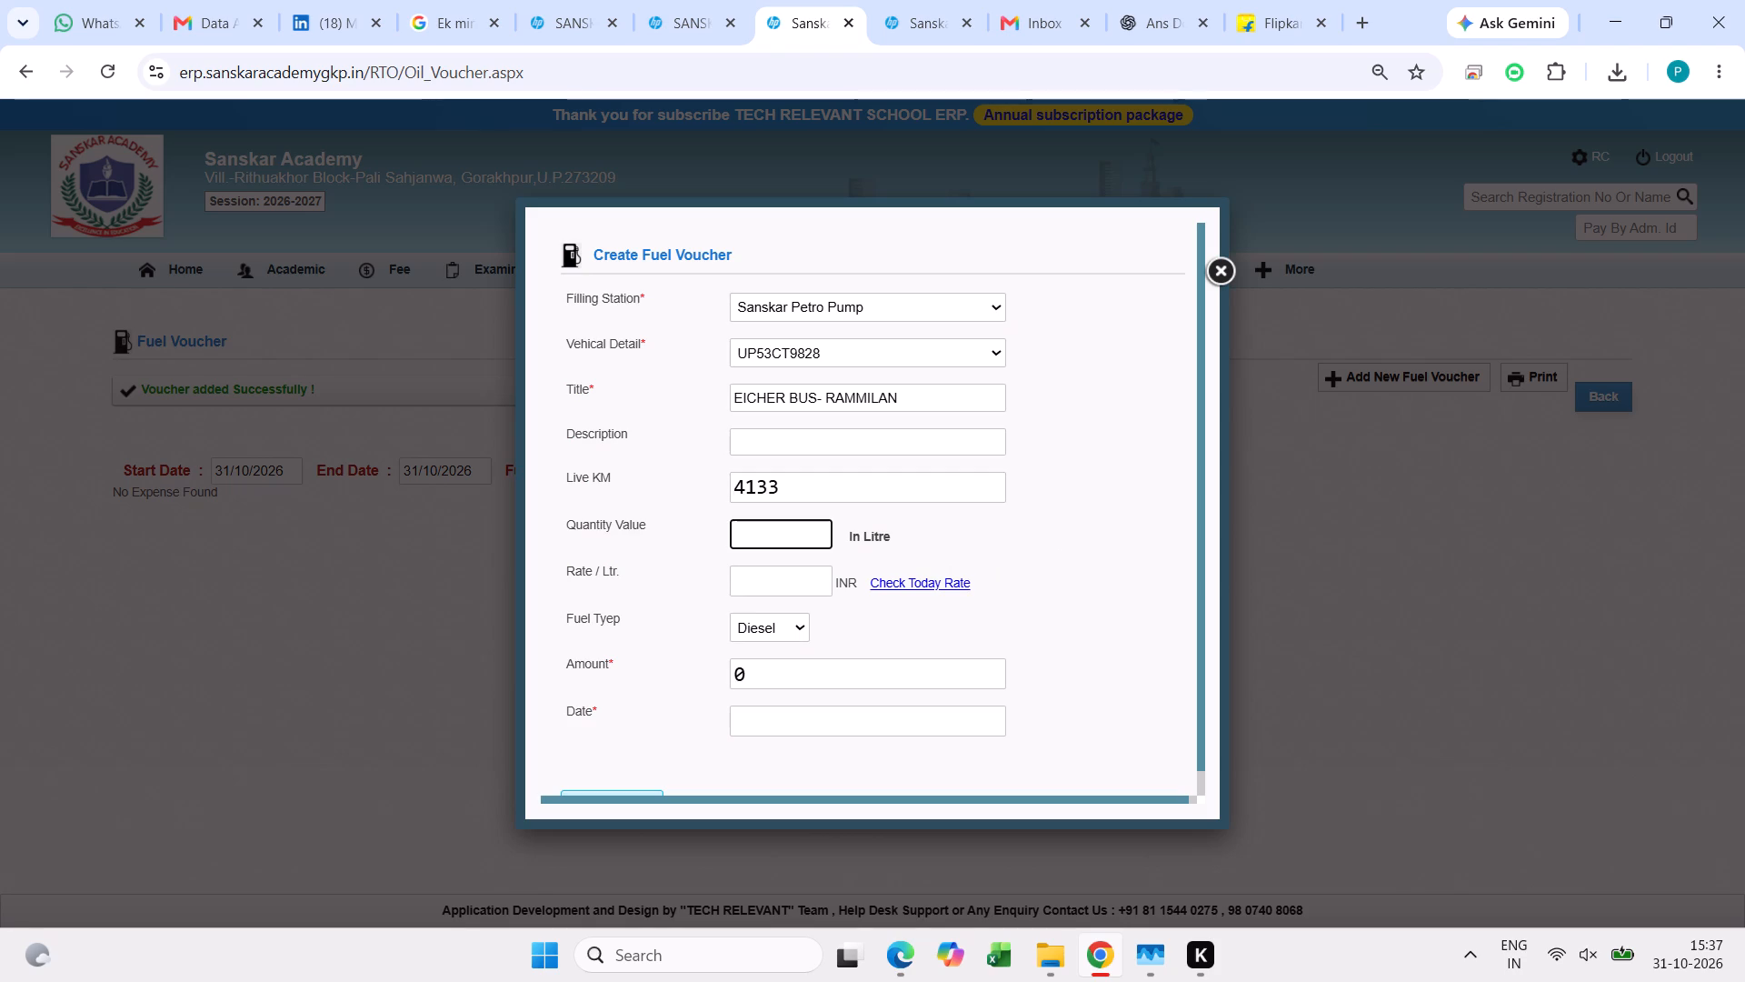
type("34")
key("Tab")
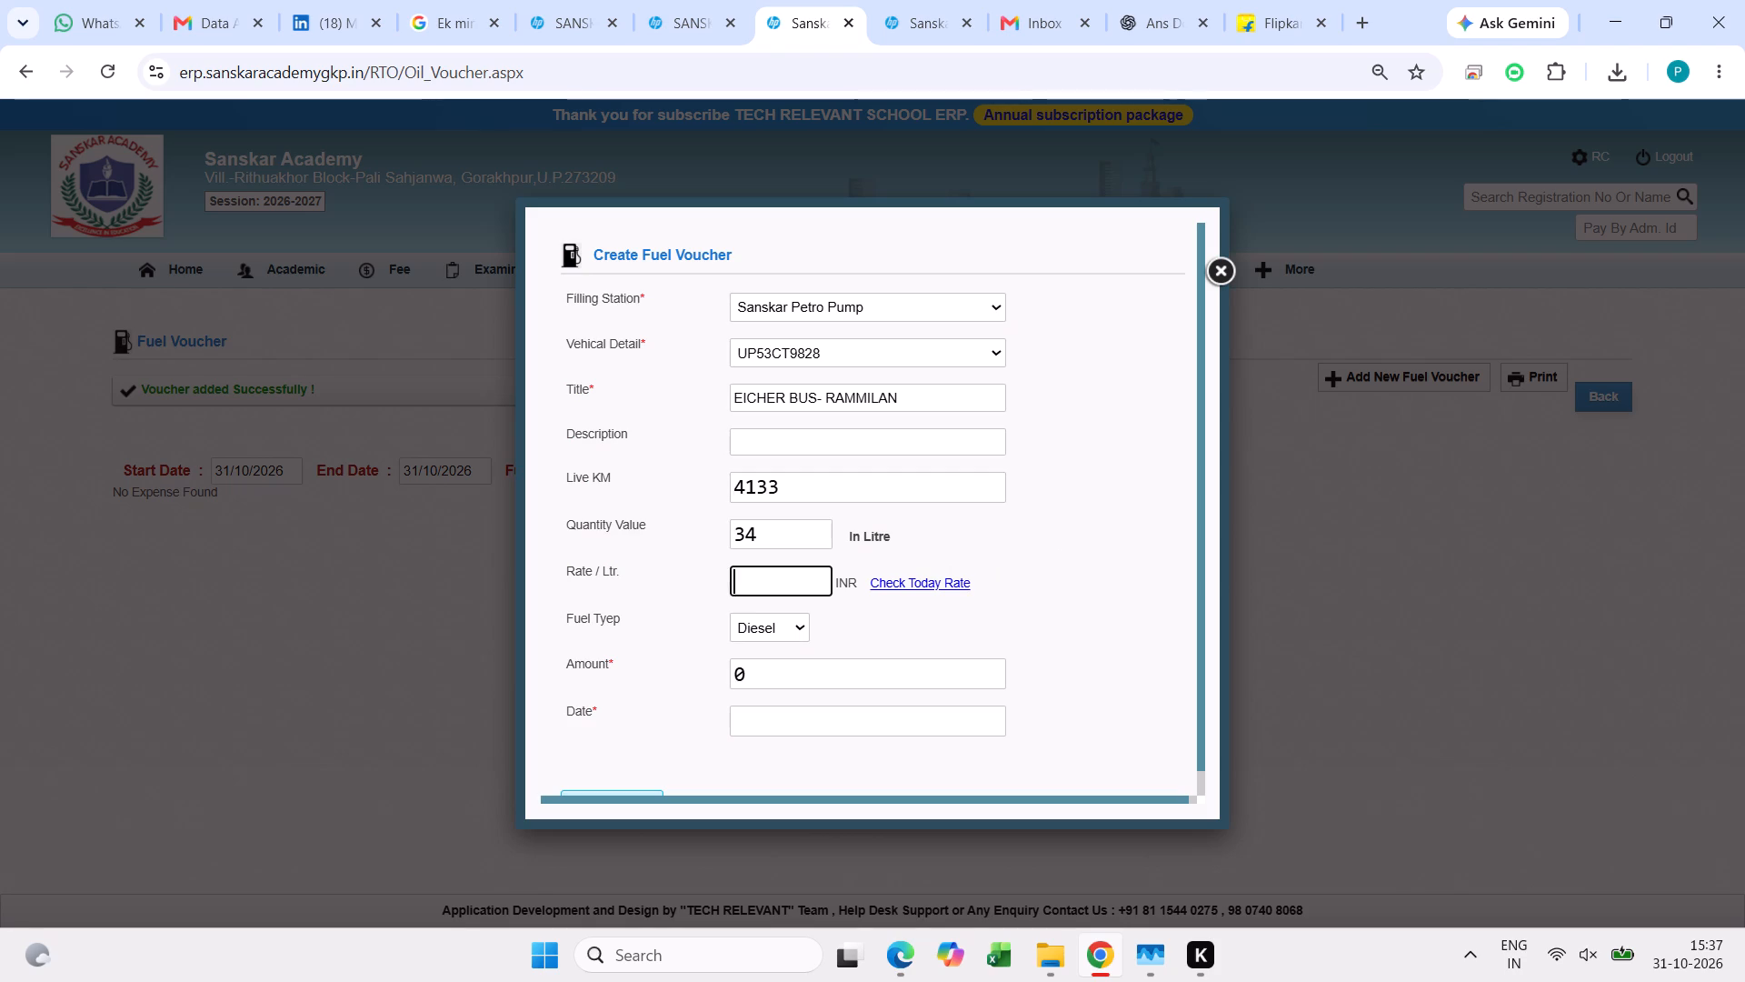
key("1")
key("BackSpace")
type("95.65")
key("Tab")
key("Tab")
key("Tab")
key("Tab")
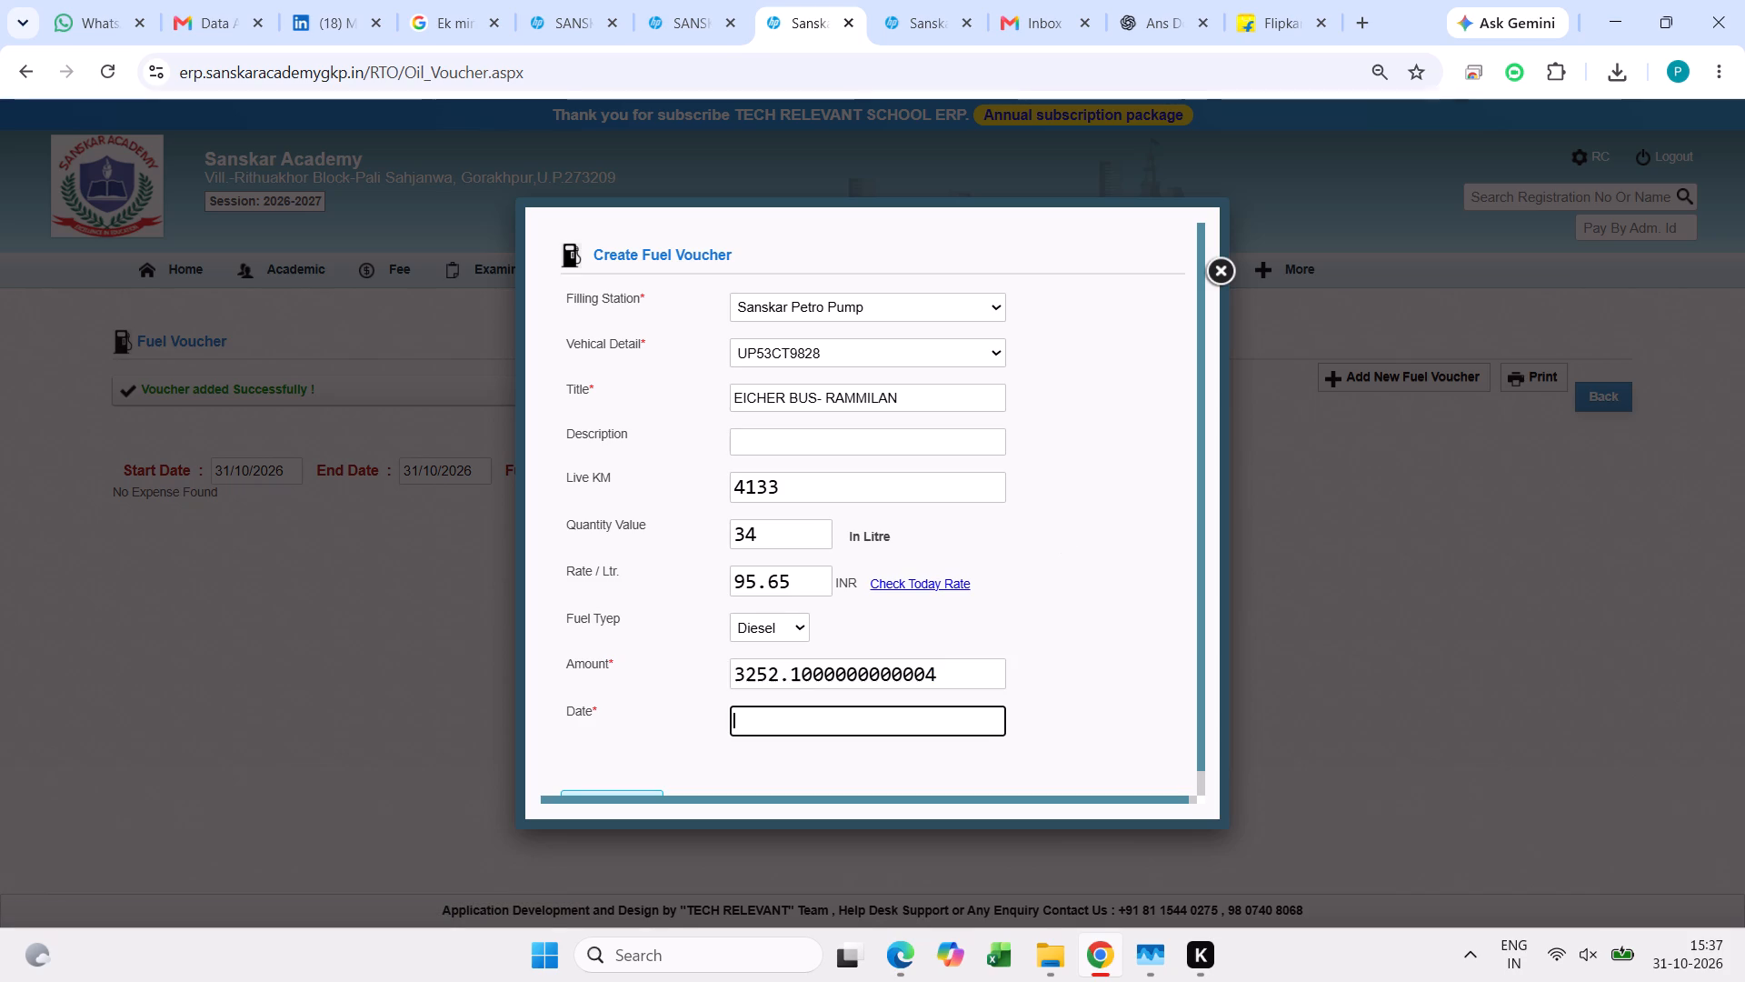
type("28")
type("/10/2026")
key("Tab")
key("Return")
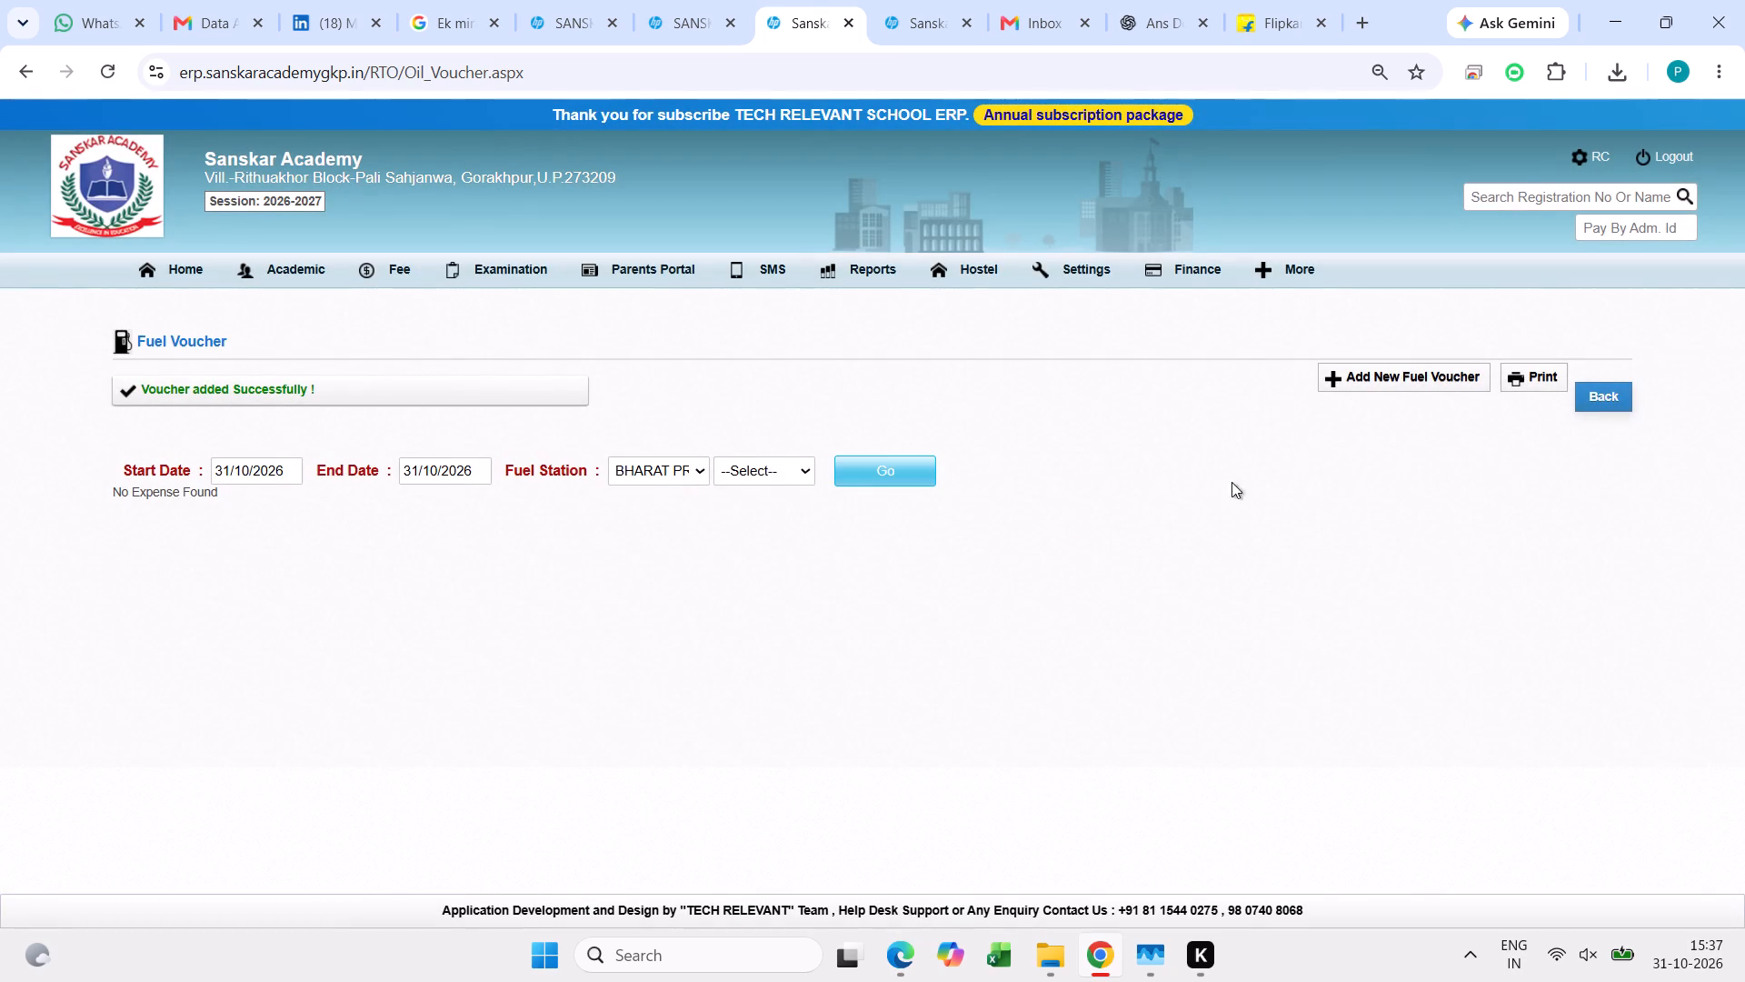
left_click(1437, 379)
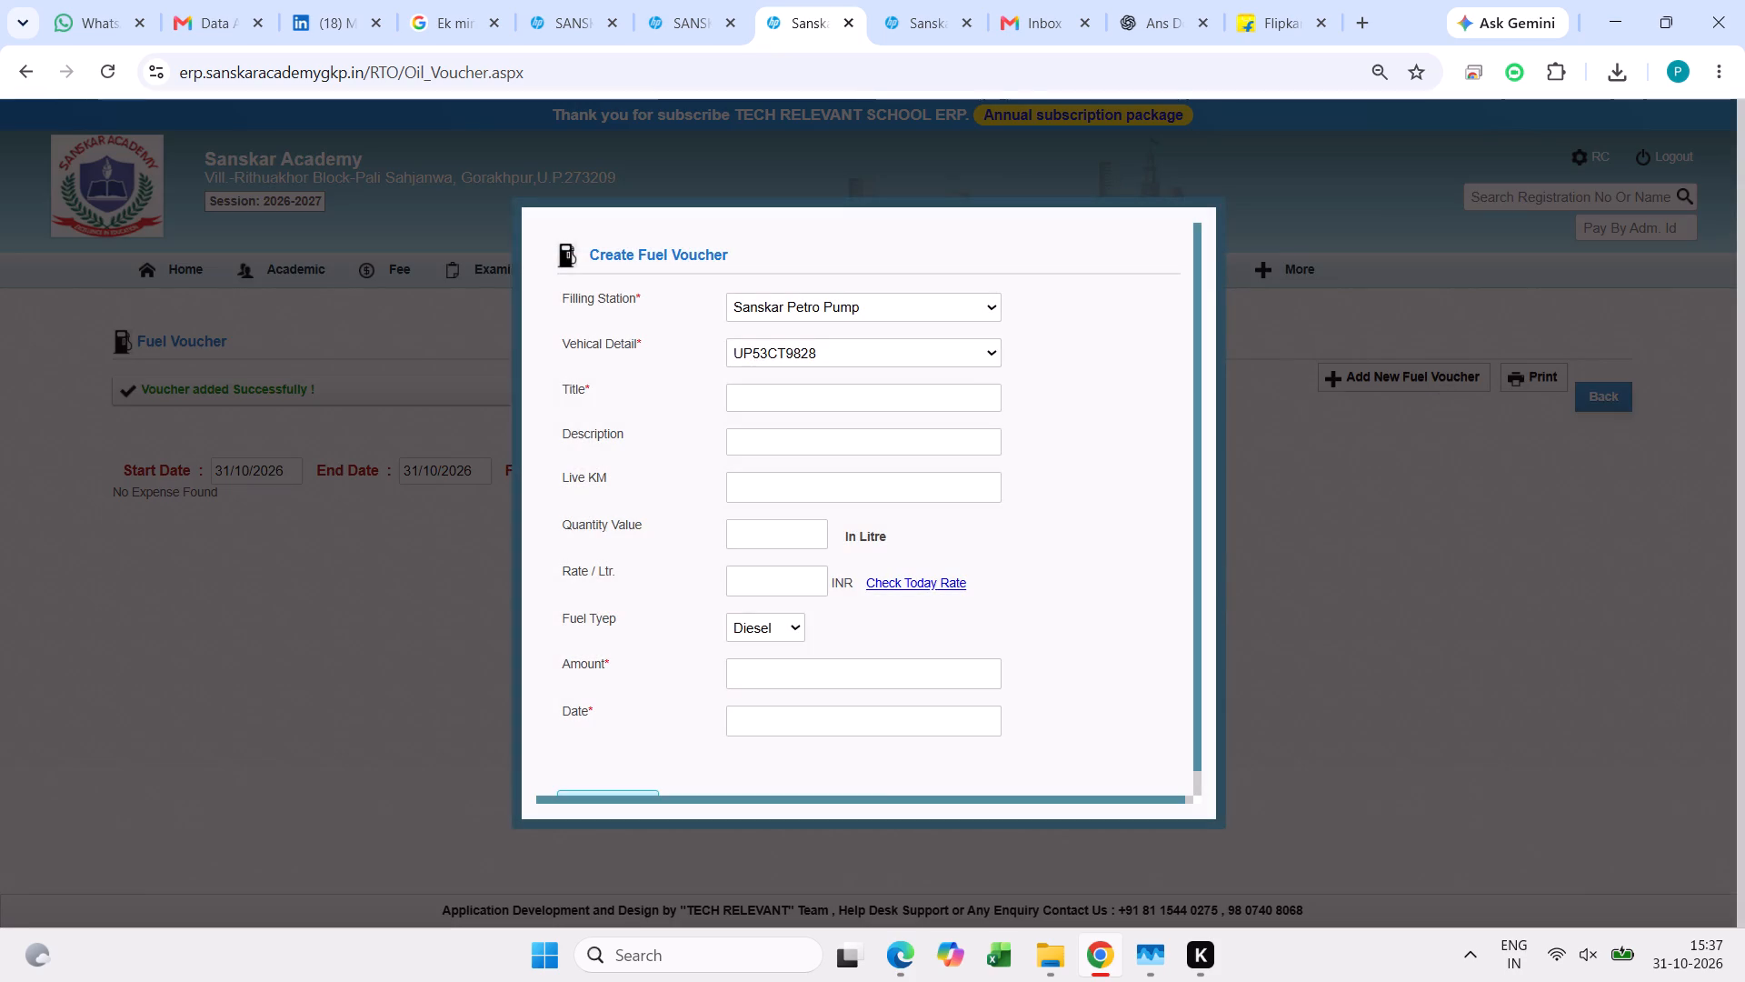
left_click(750, 348)
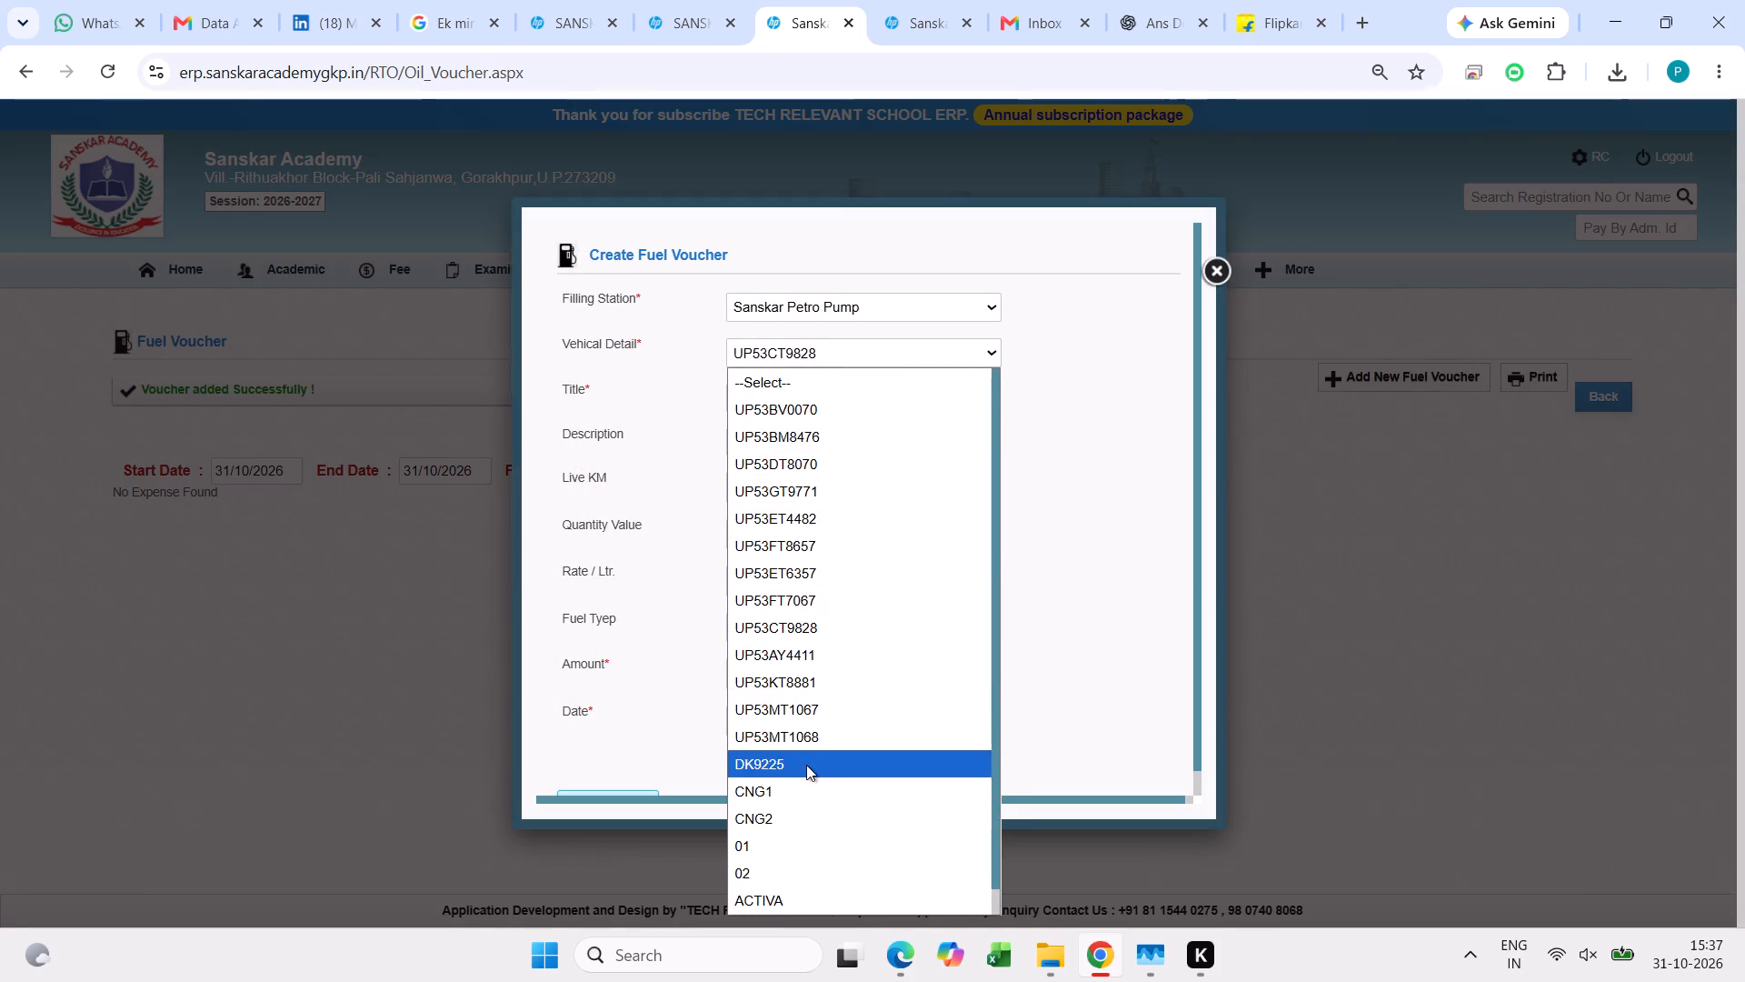
left_click(843, 708)
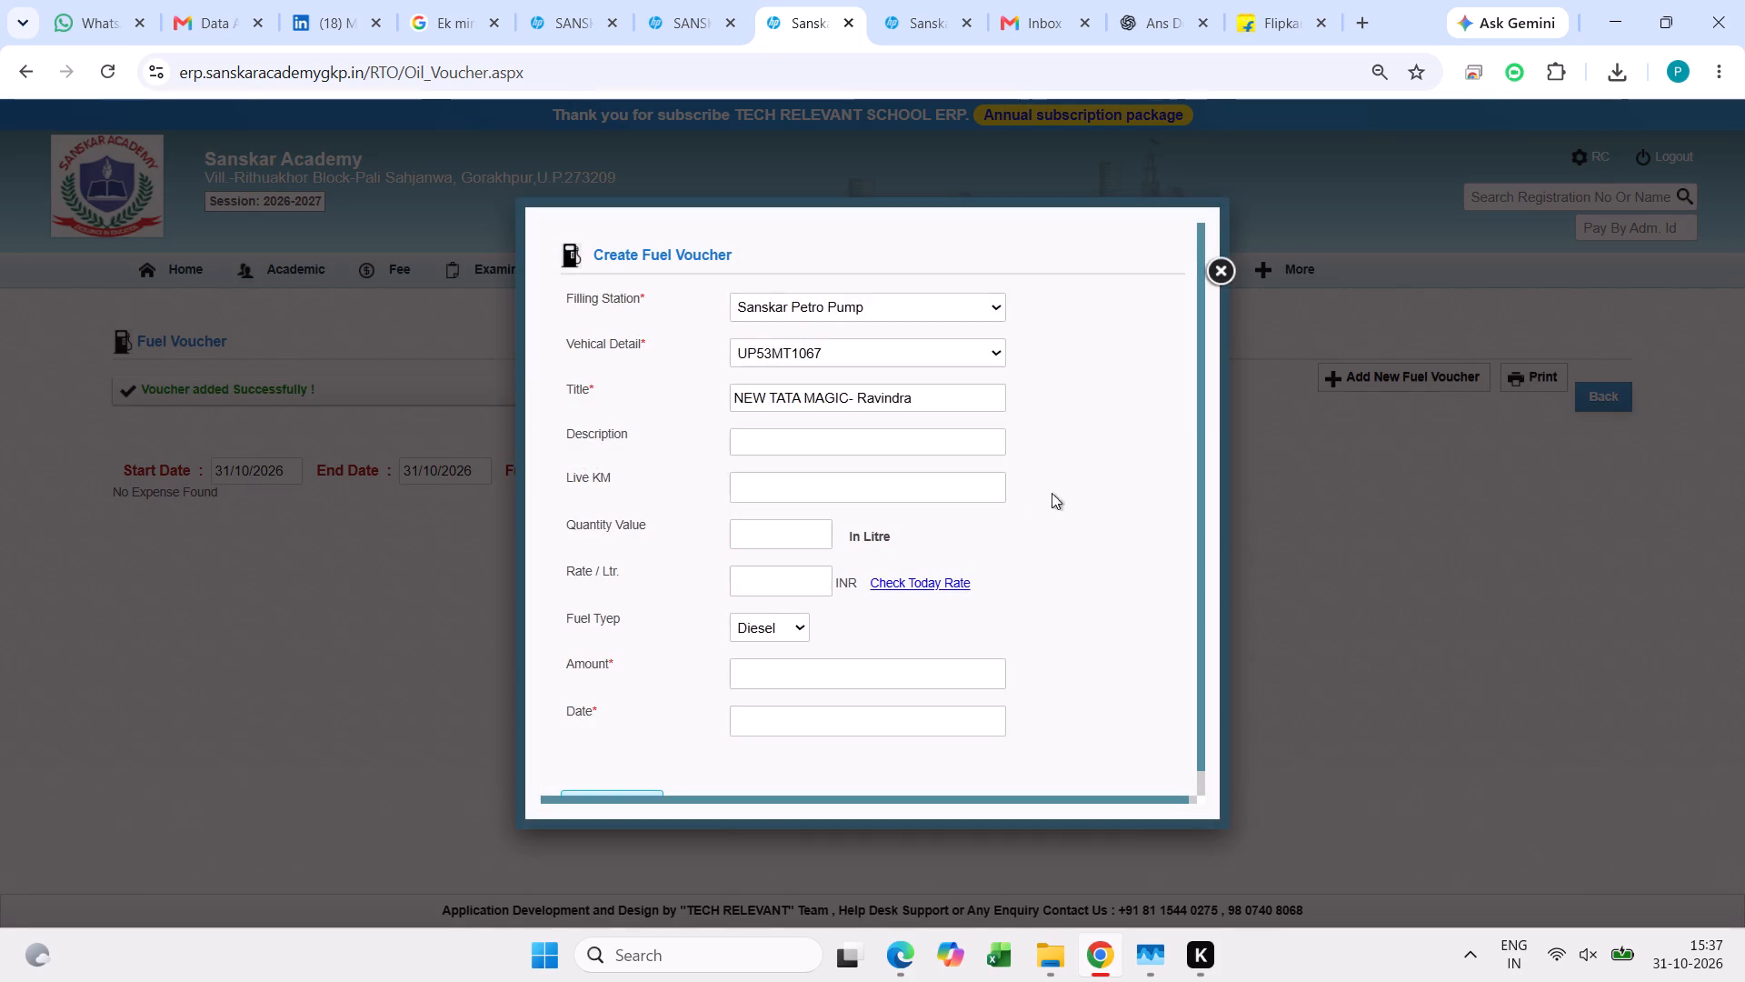
key("Tab")
key("Tab")
key("Tab")
key("Tab")
key("Tab")
key("2")
key("3")
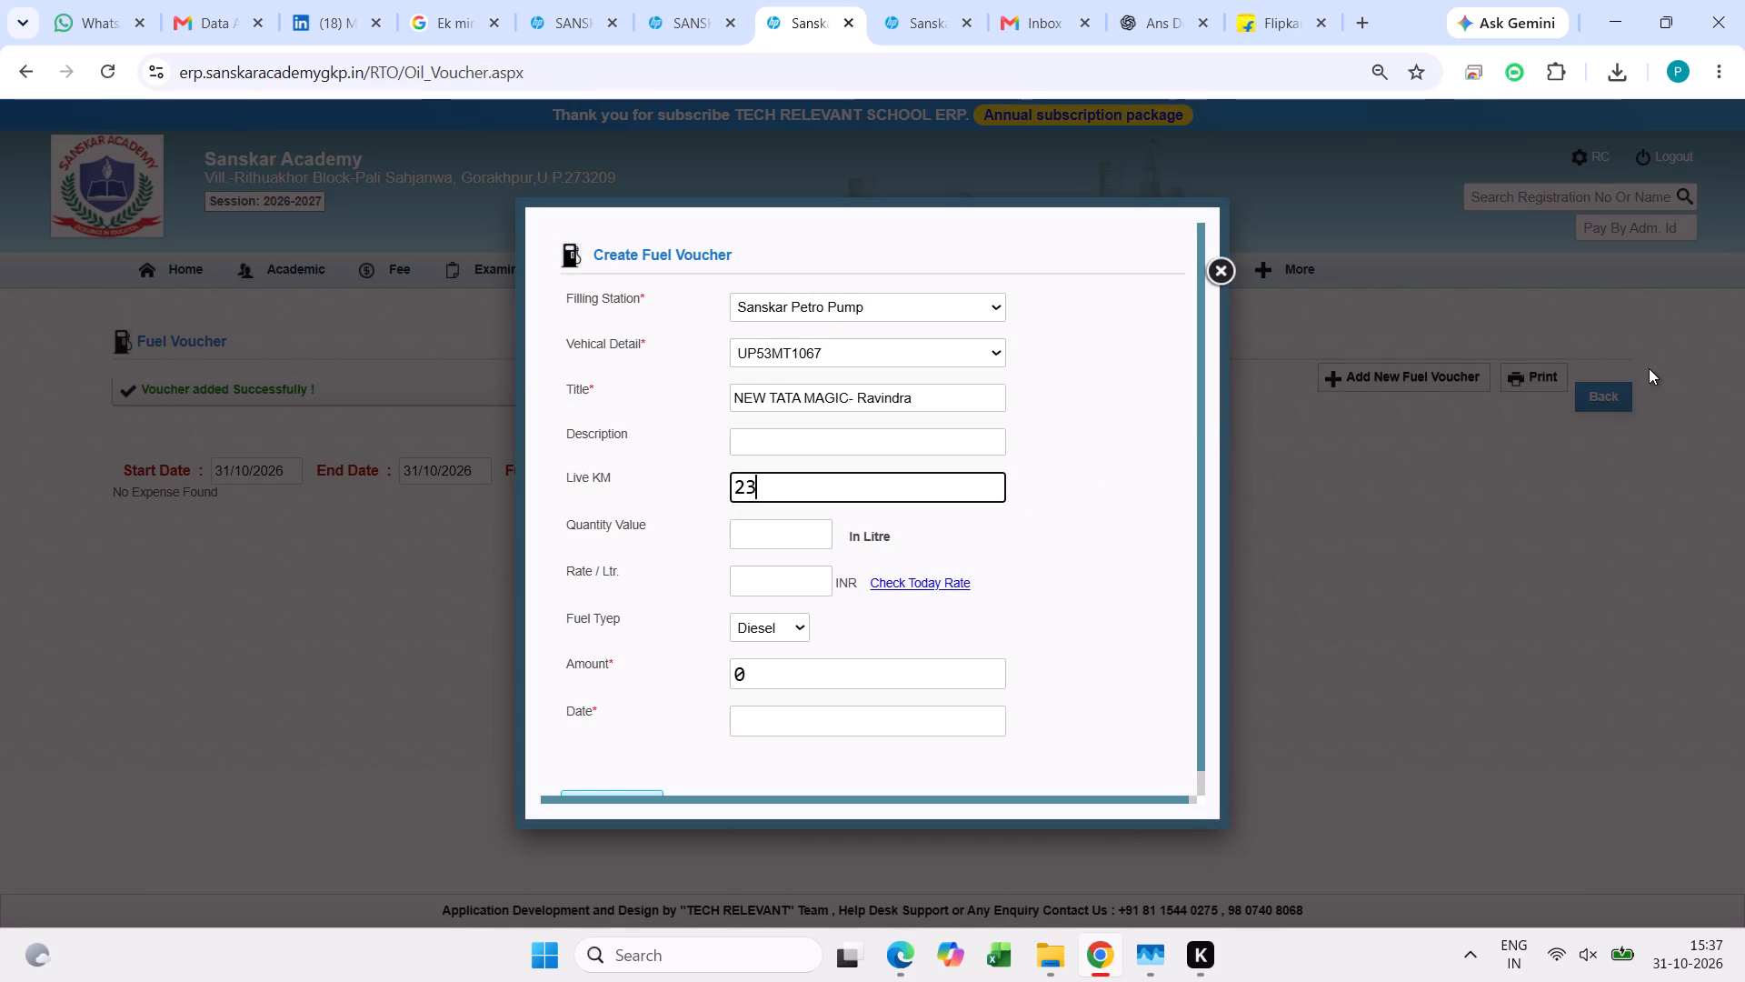
key("5")
type("28")
key("Tab")
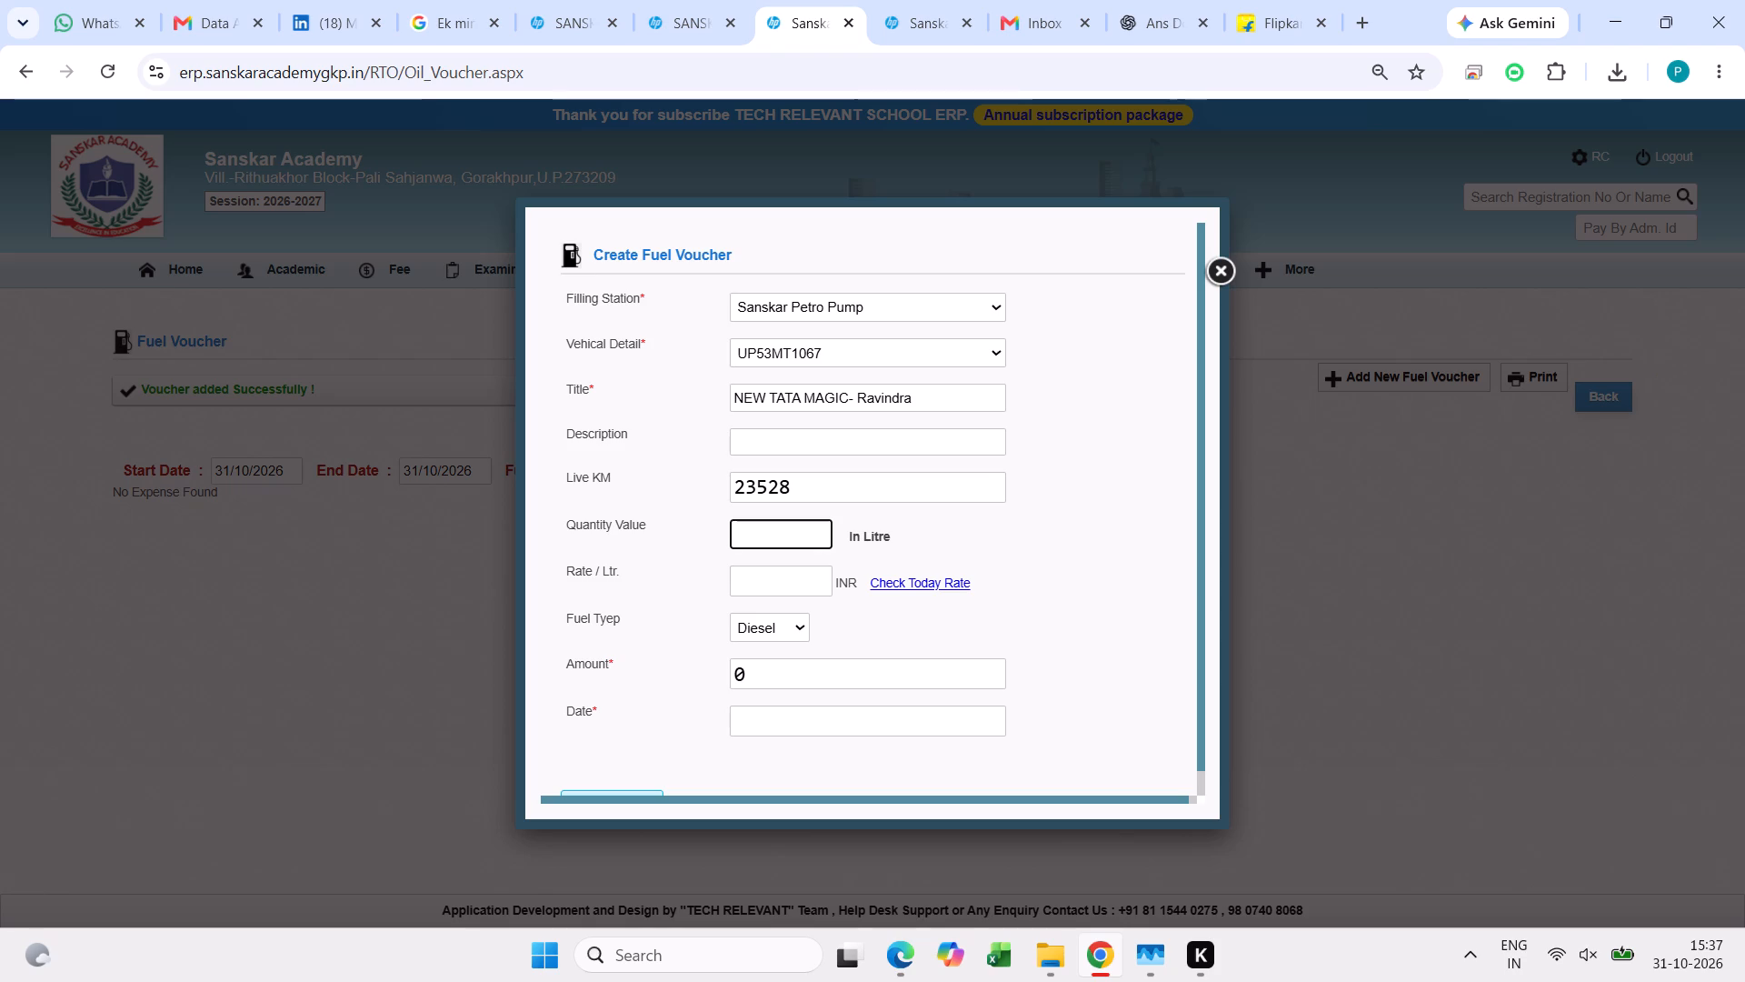
type("17")
key("Tab")
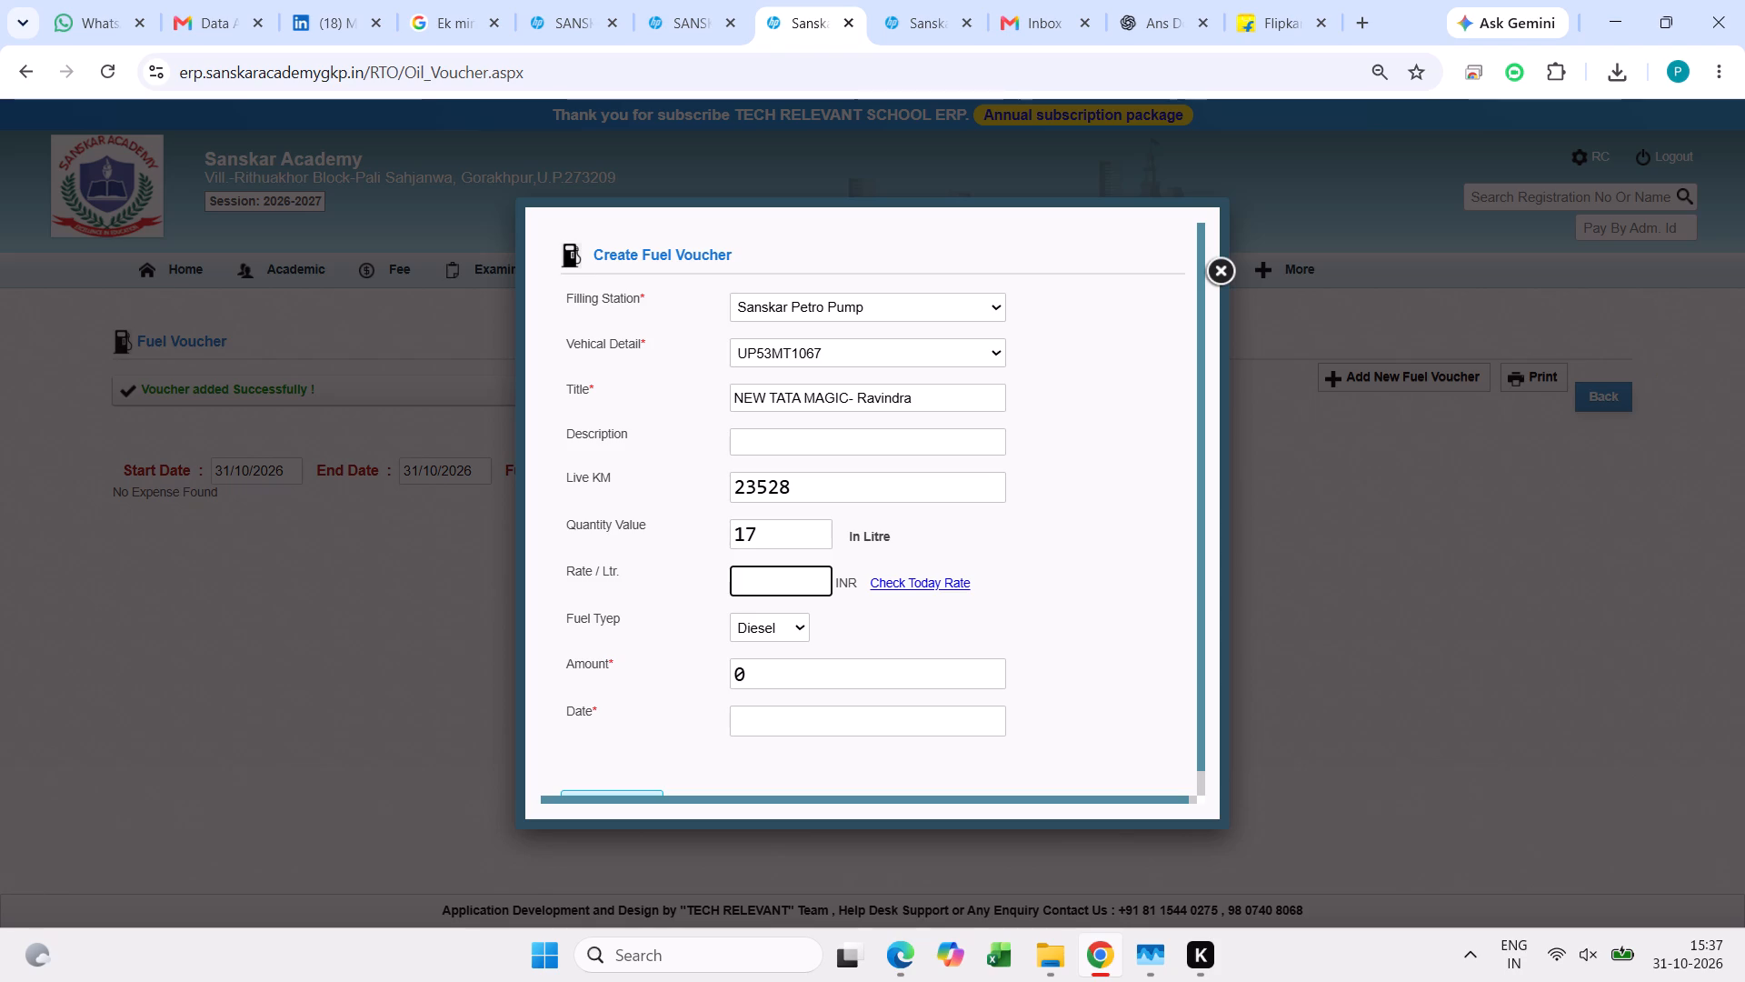
type("102")
key("Tab")
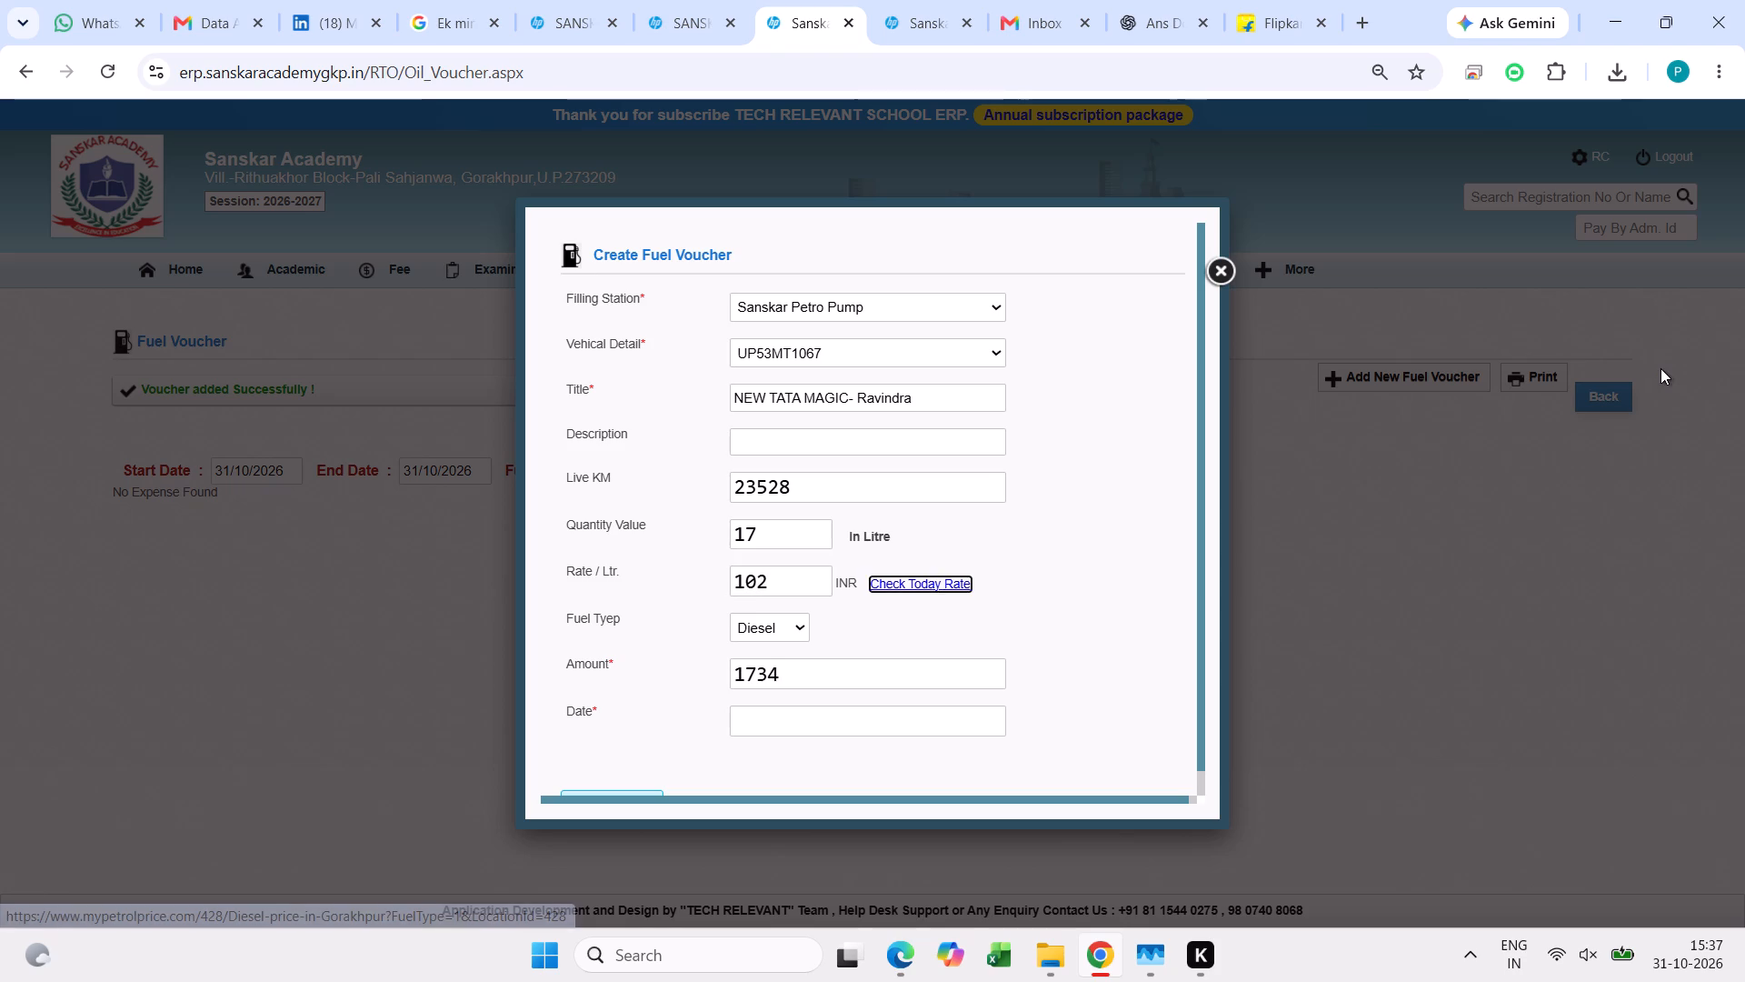
key("Tab")
key("Down")
key("Tab")
key("Tab")
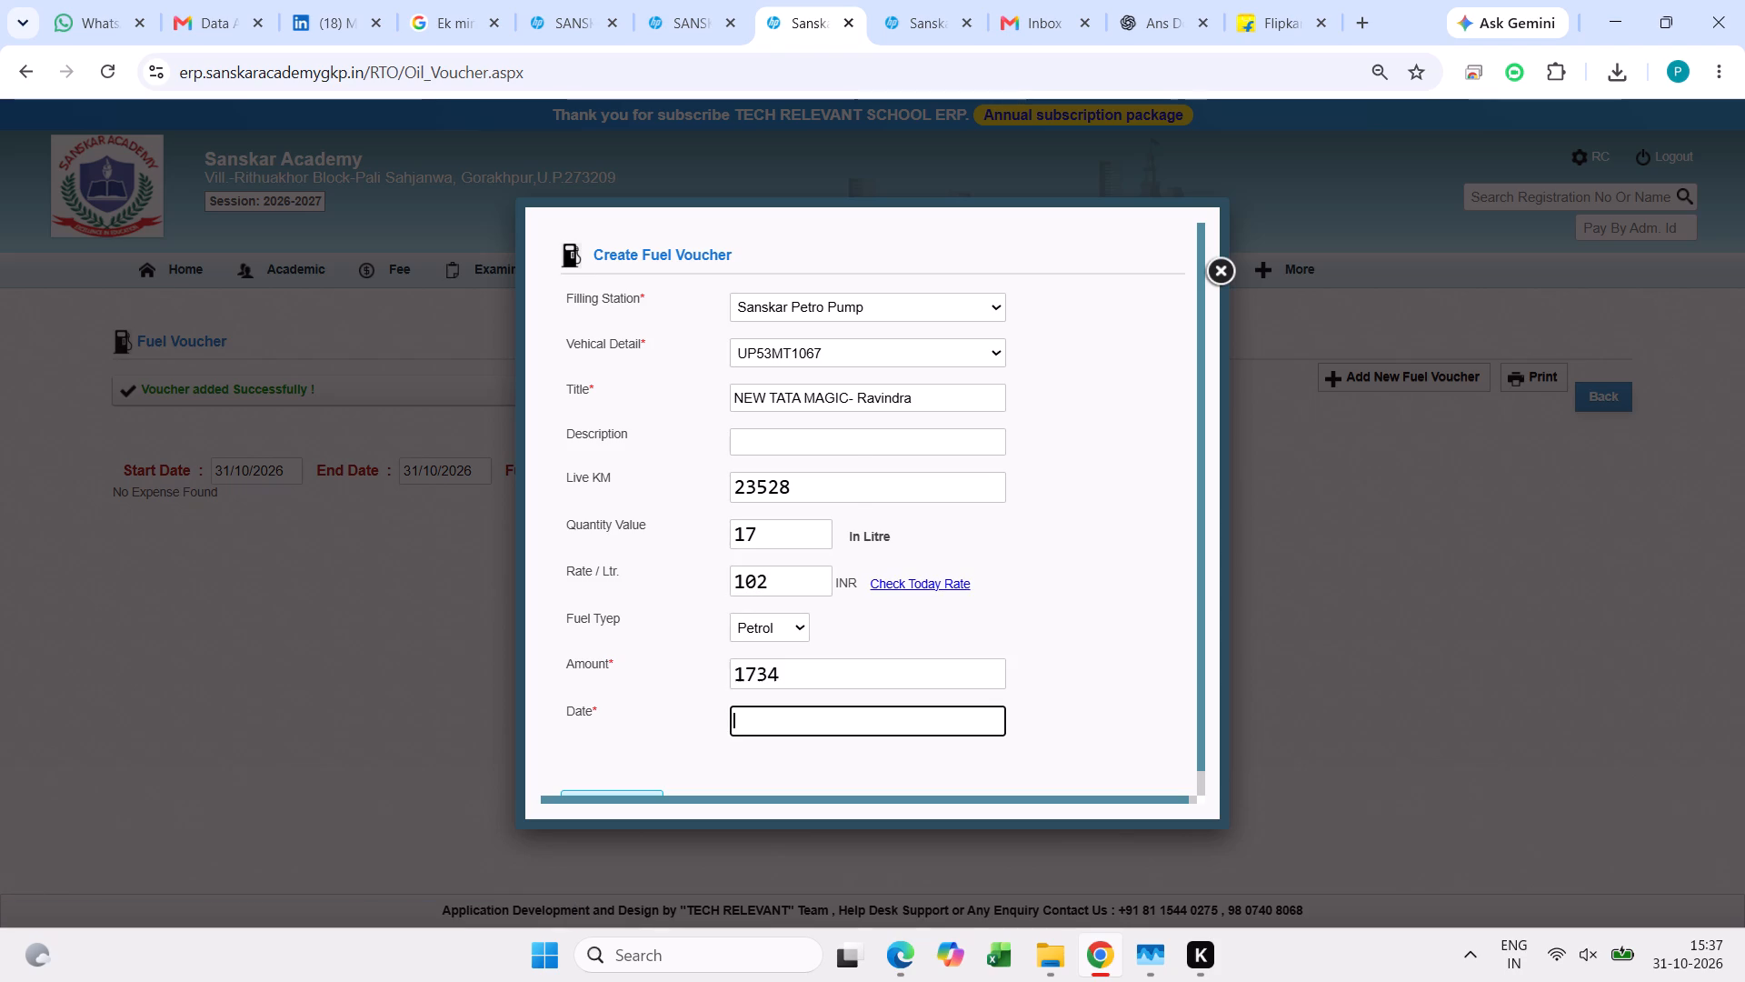
type("28")
key("Down")
key("Tab")
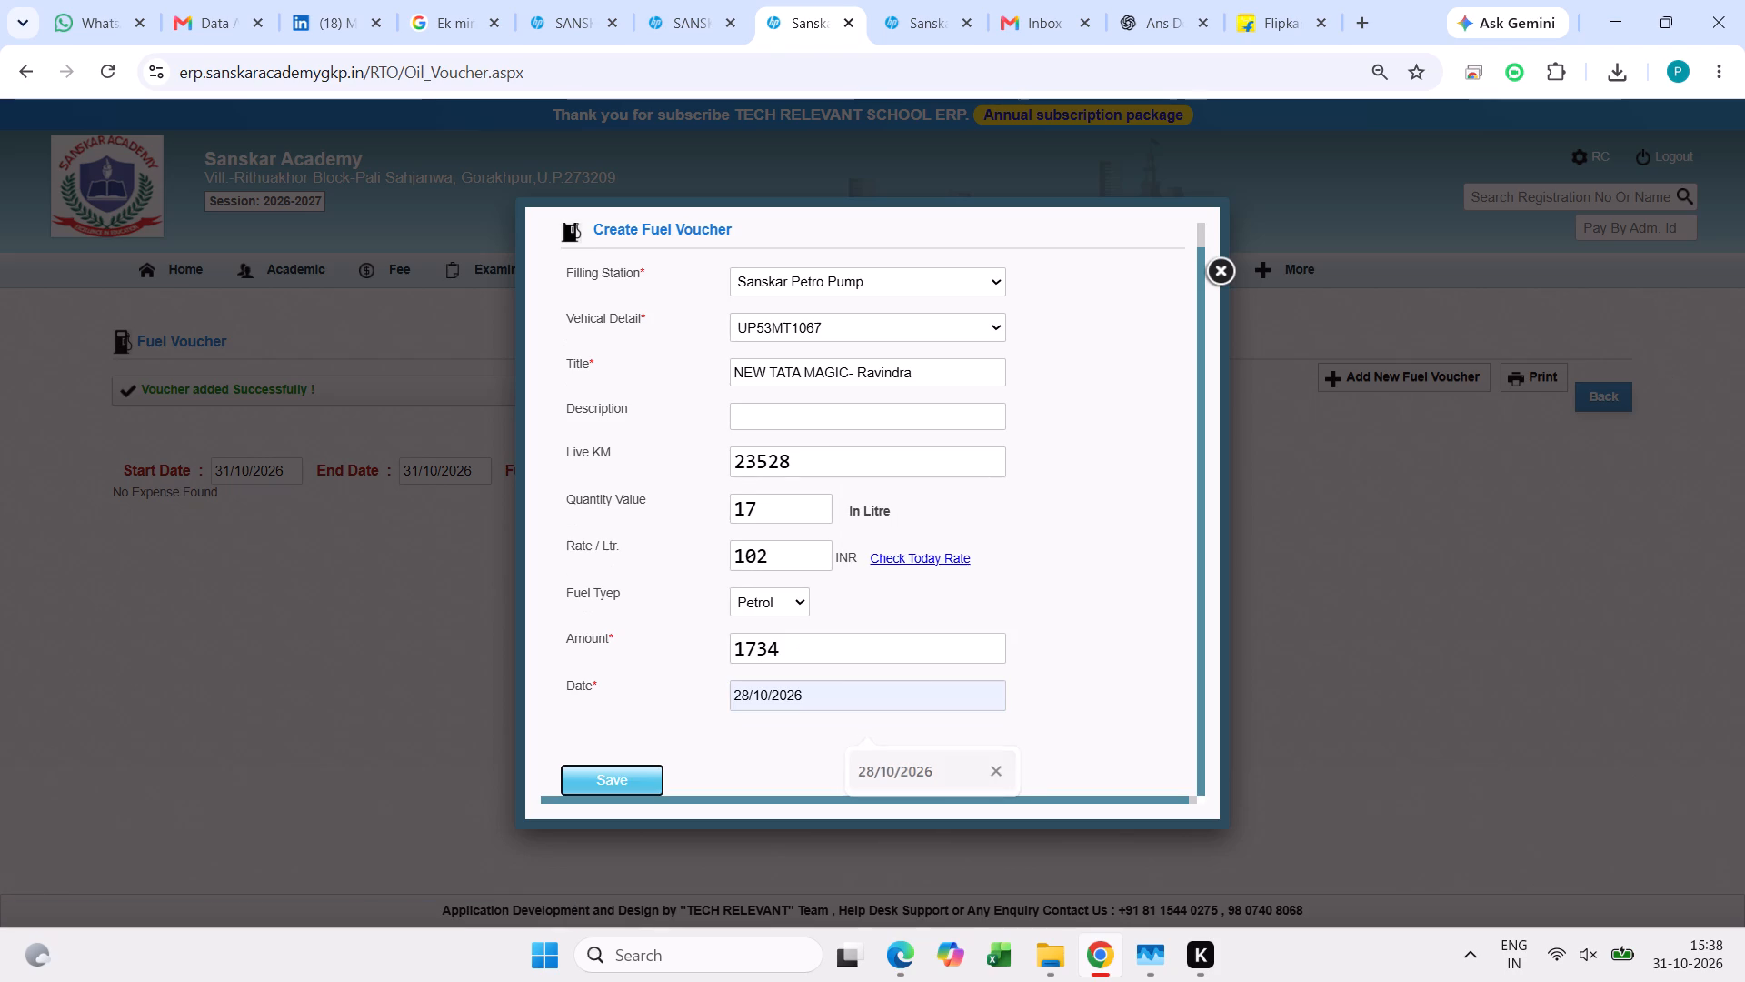
key("Return")
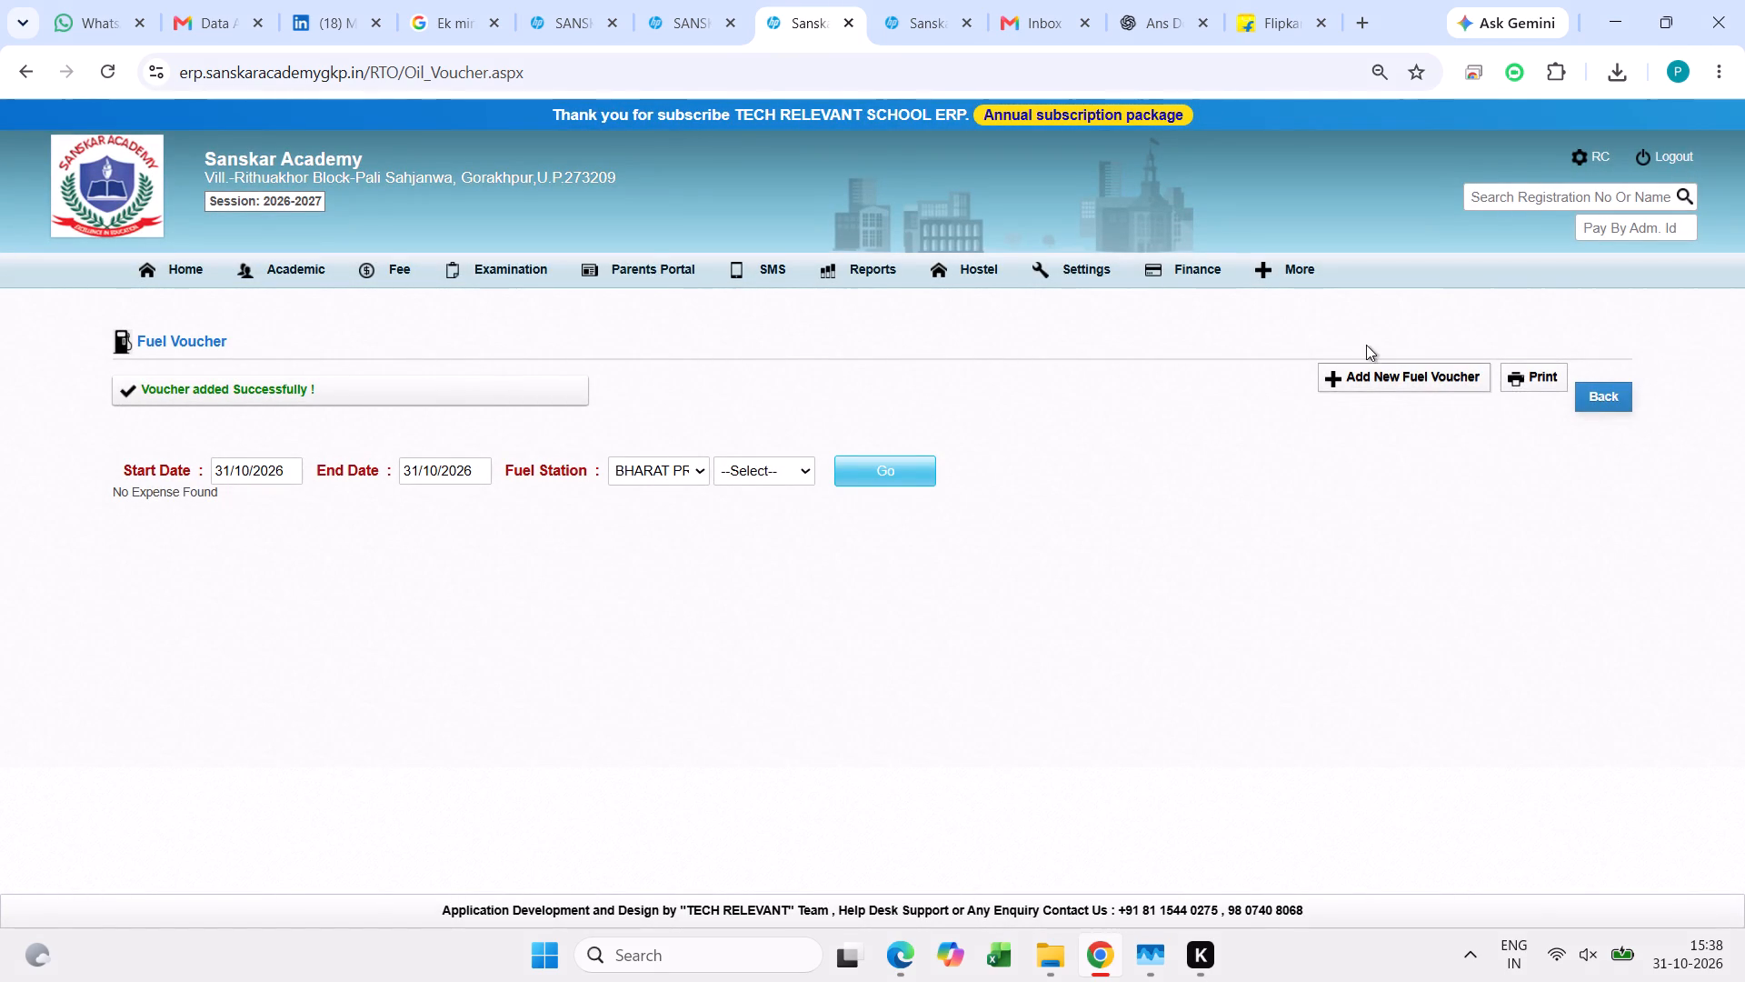
left_click(1371, 384)
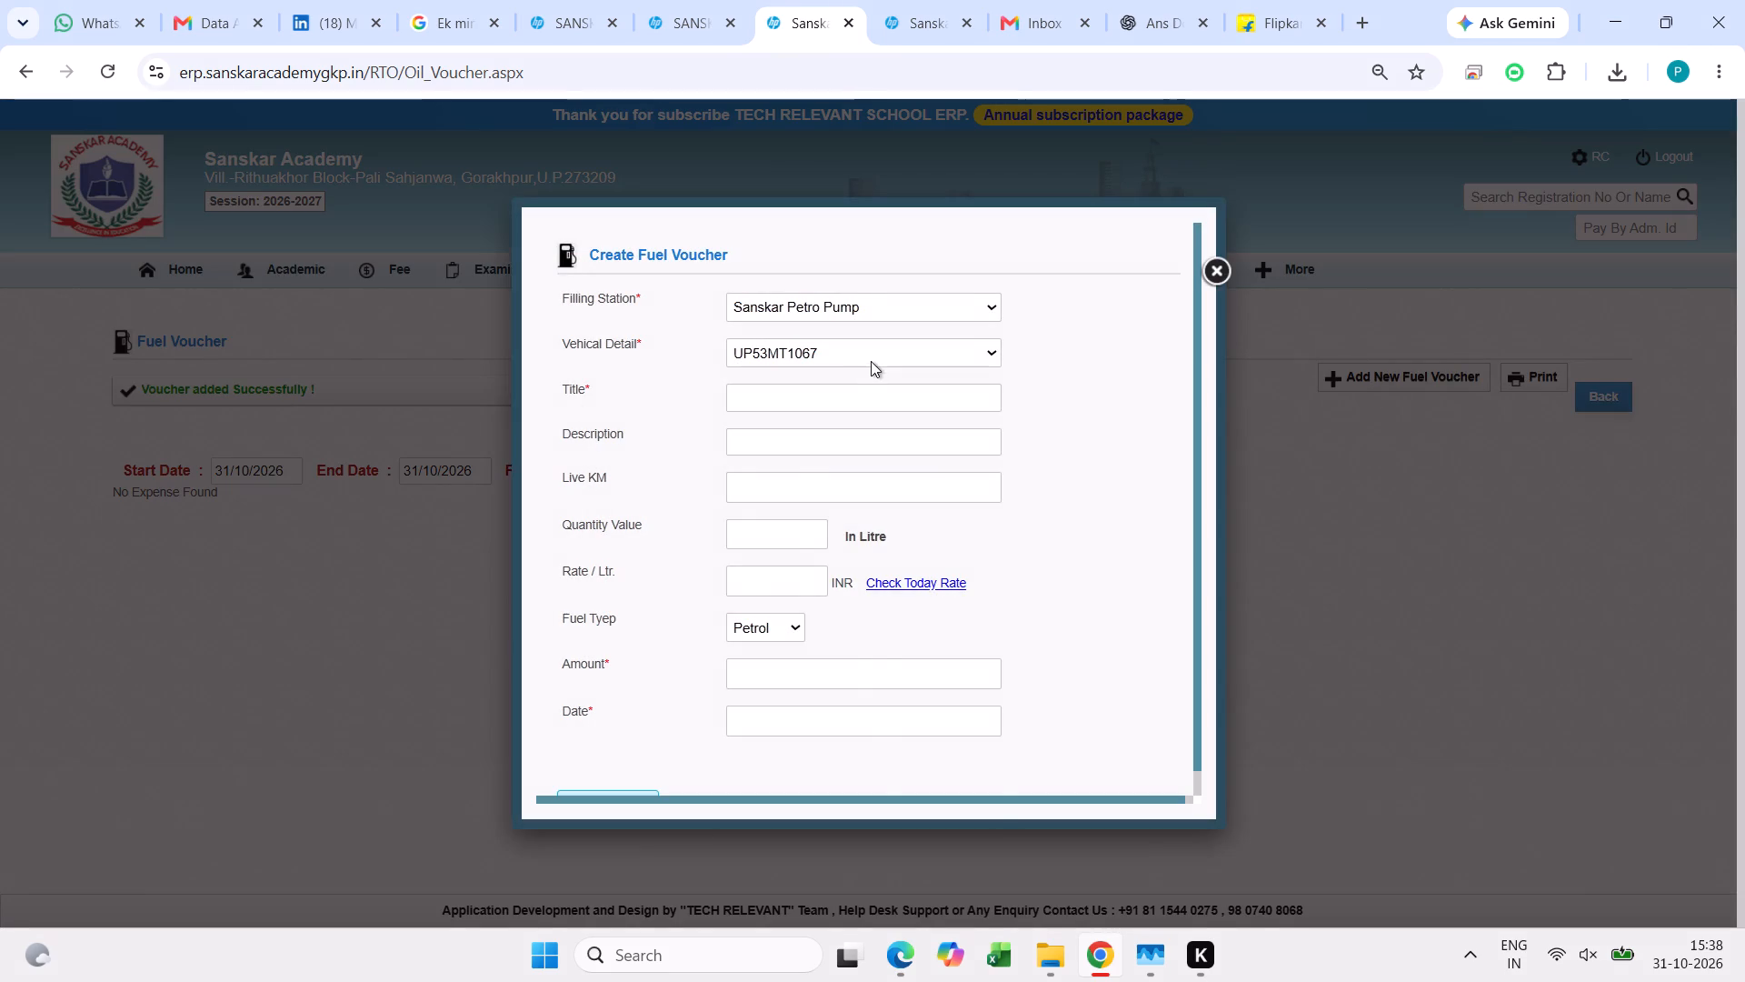
left_click(871, 356)
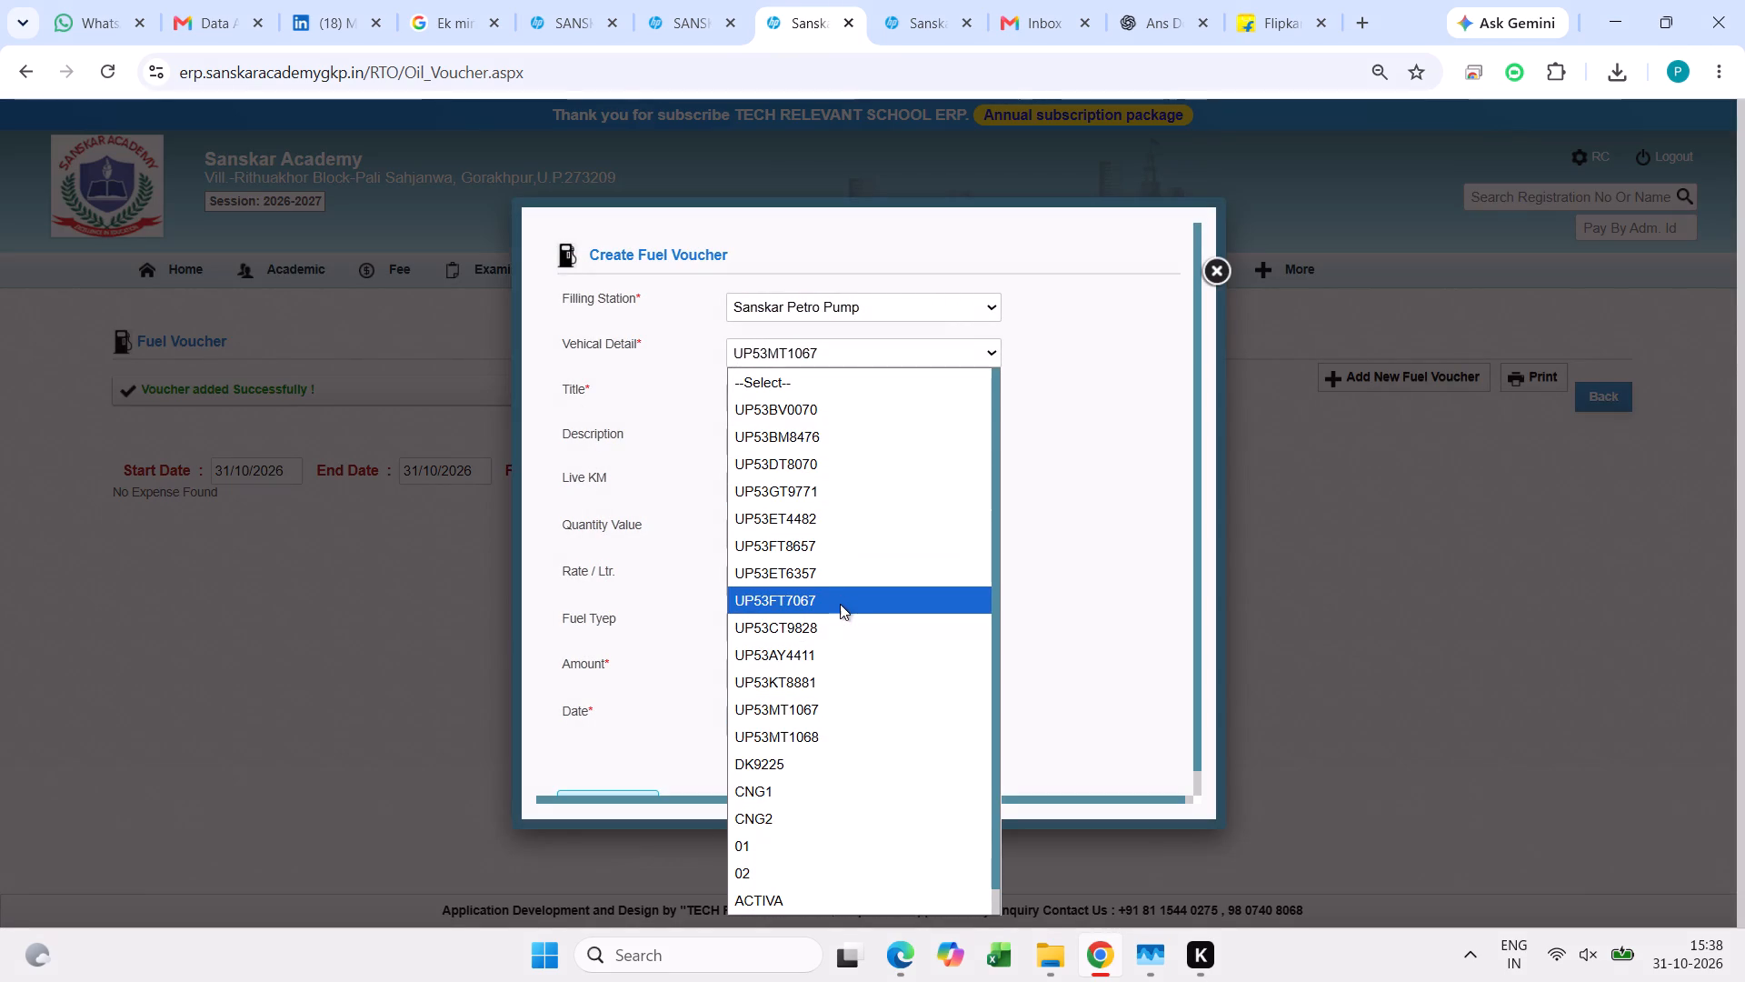
left_click(829, 567)
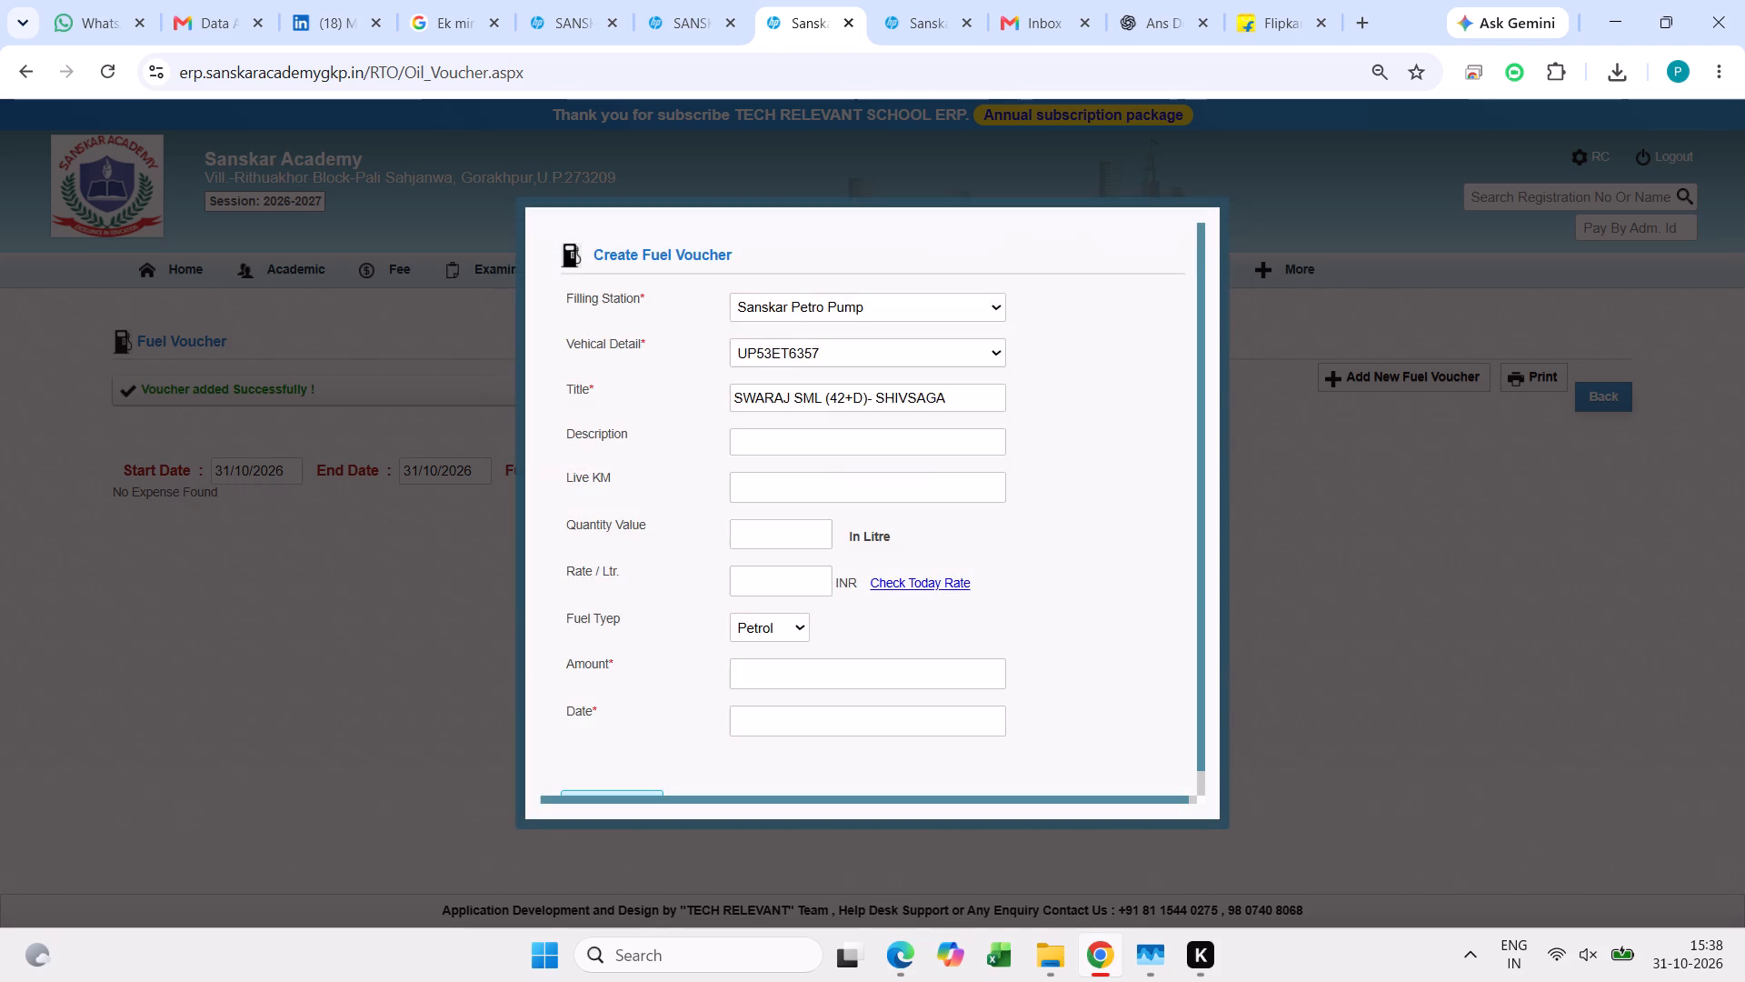
key("Tab")
key("Tab")
key("Tab")
key("Tab")
key("Tab")
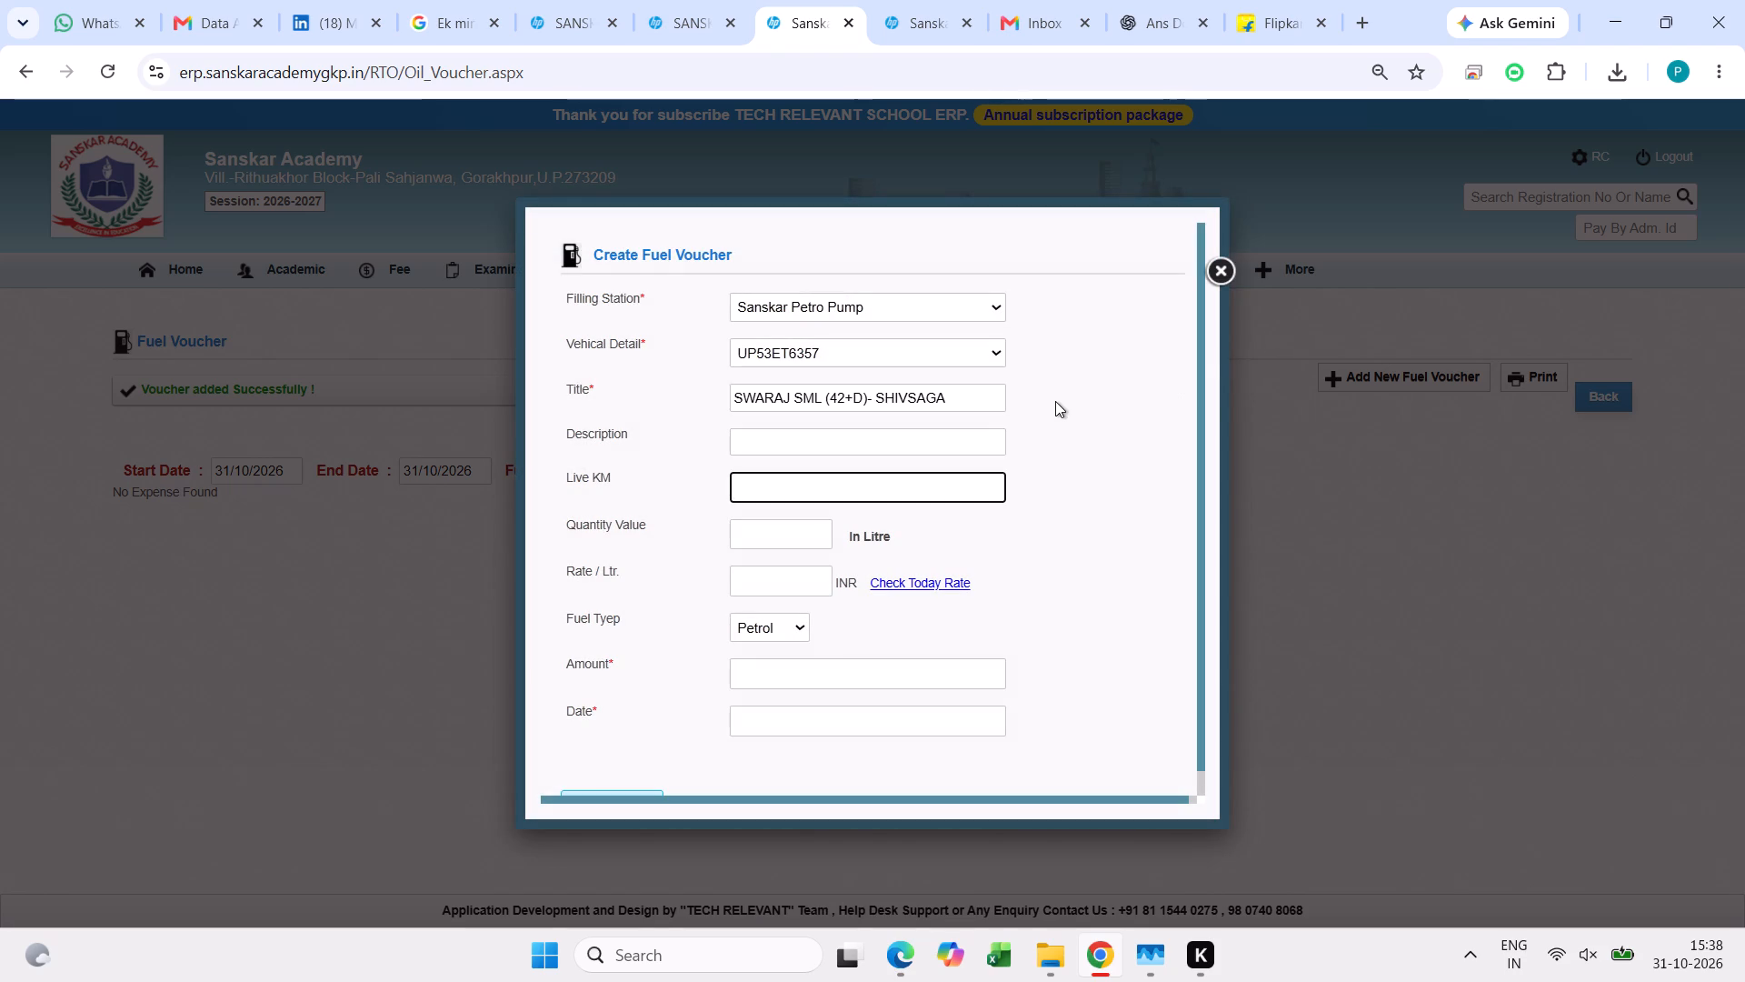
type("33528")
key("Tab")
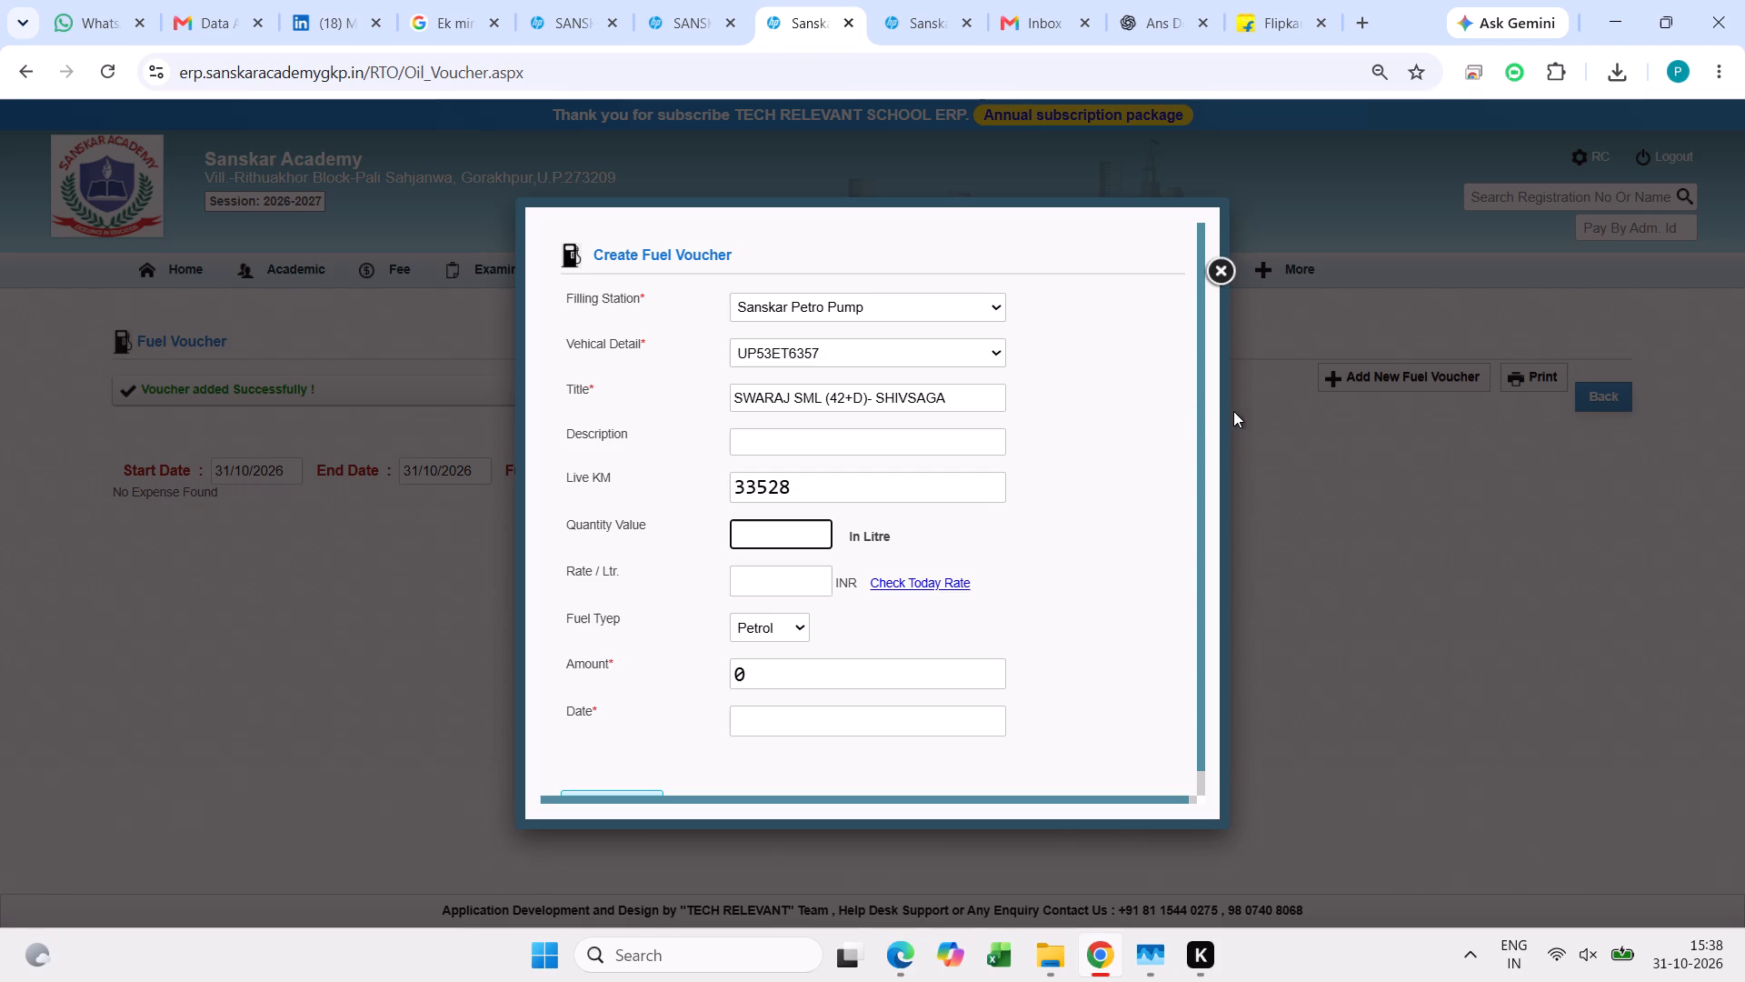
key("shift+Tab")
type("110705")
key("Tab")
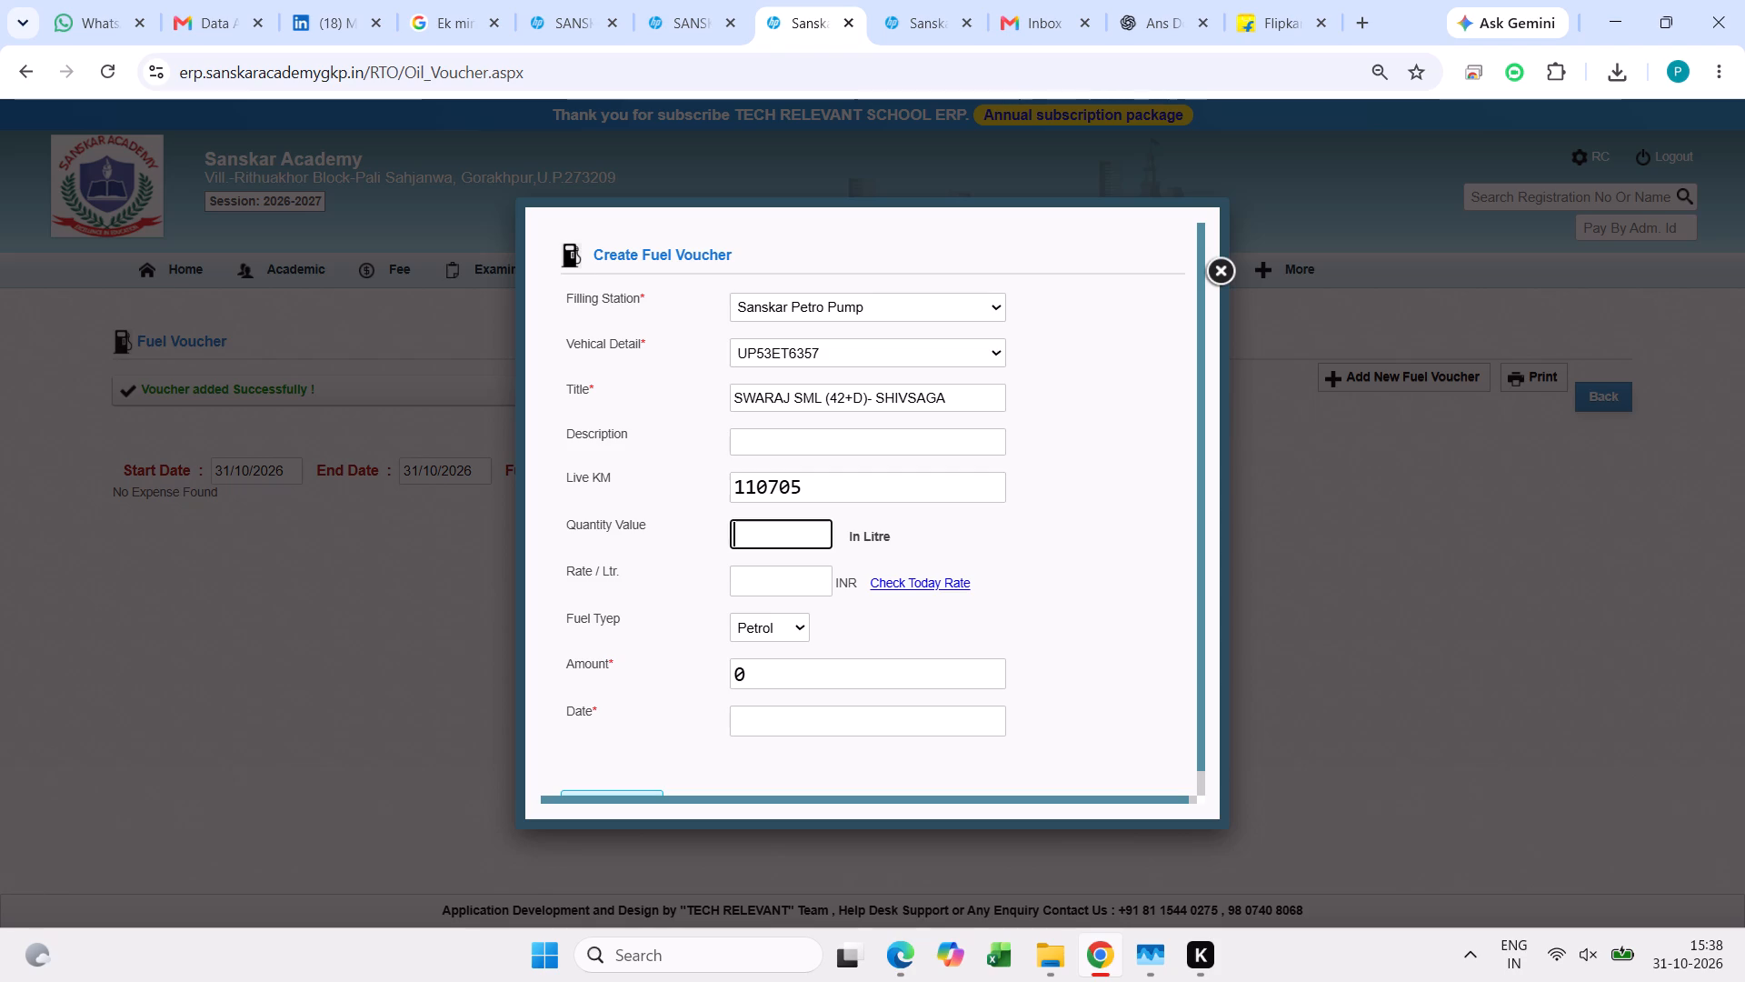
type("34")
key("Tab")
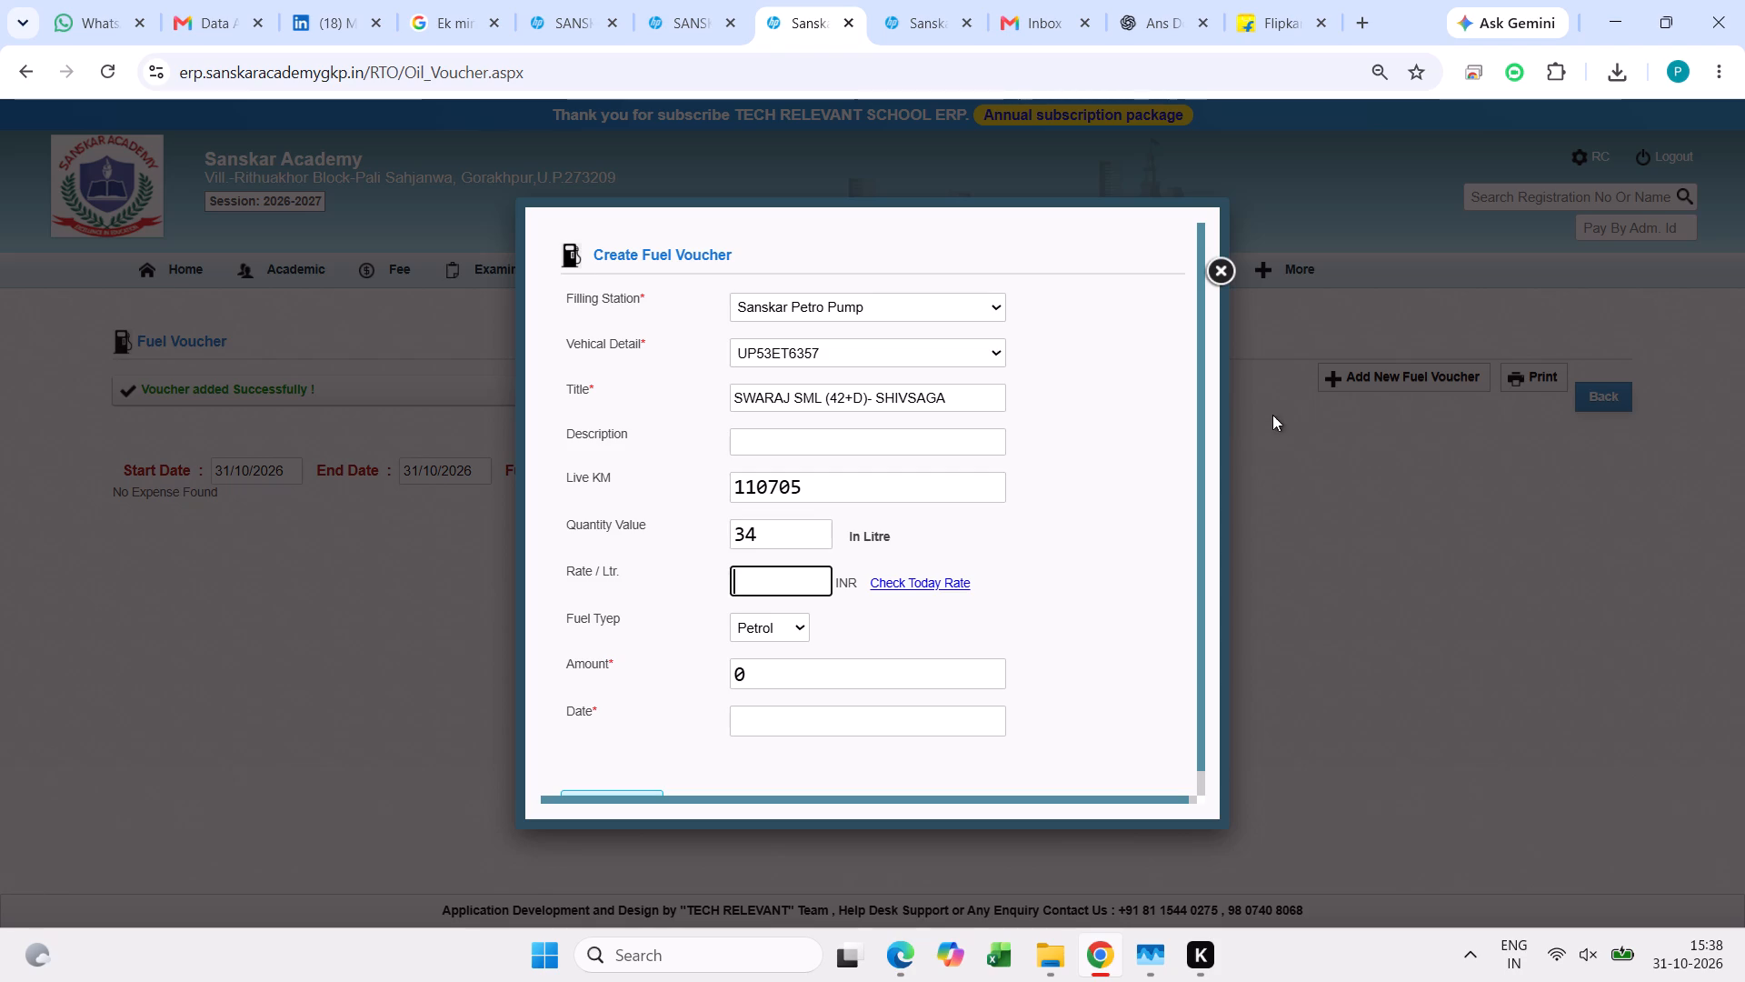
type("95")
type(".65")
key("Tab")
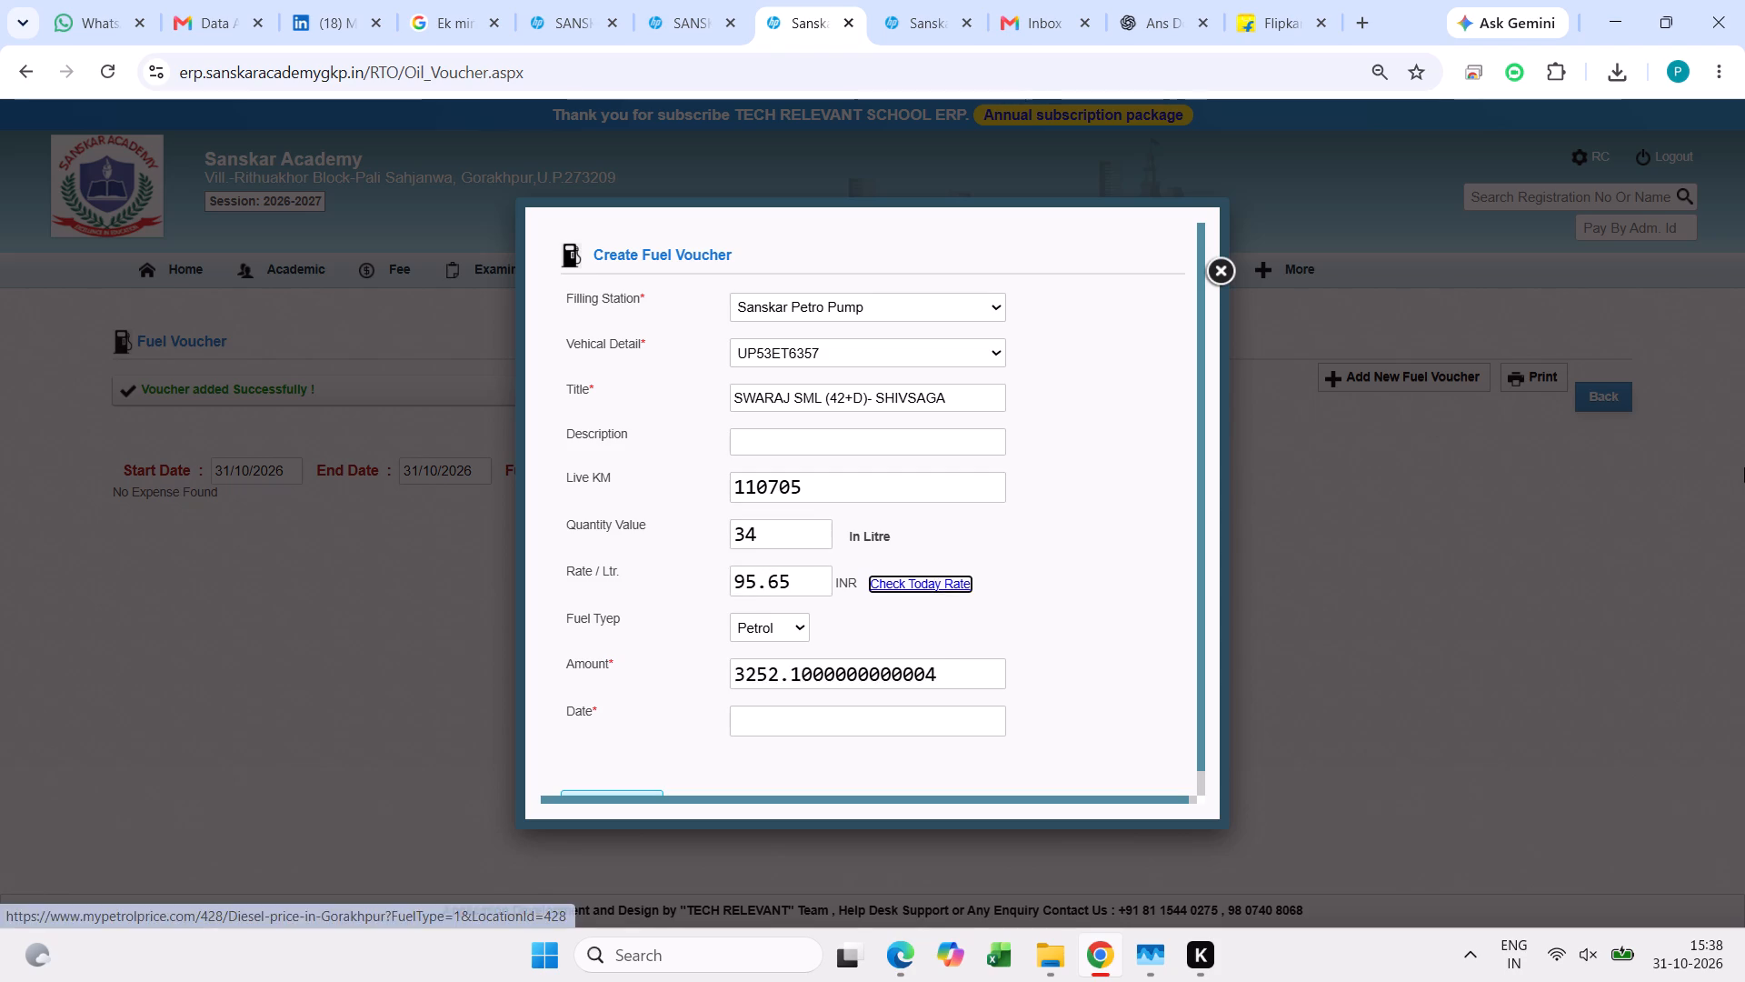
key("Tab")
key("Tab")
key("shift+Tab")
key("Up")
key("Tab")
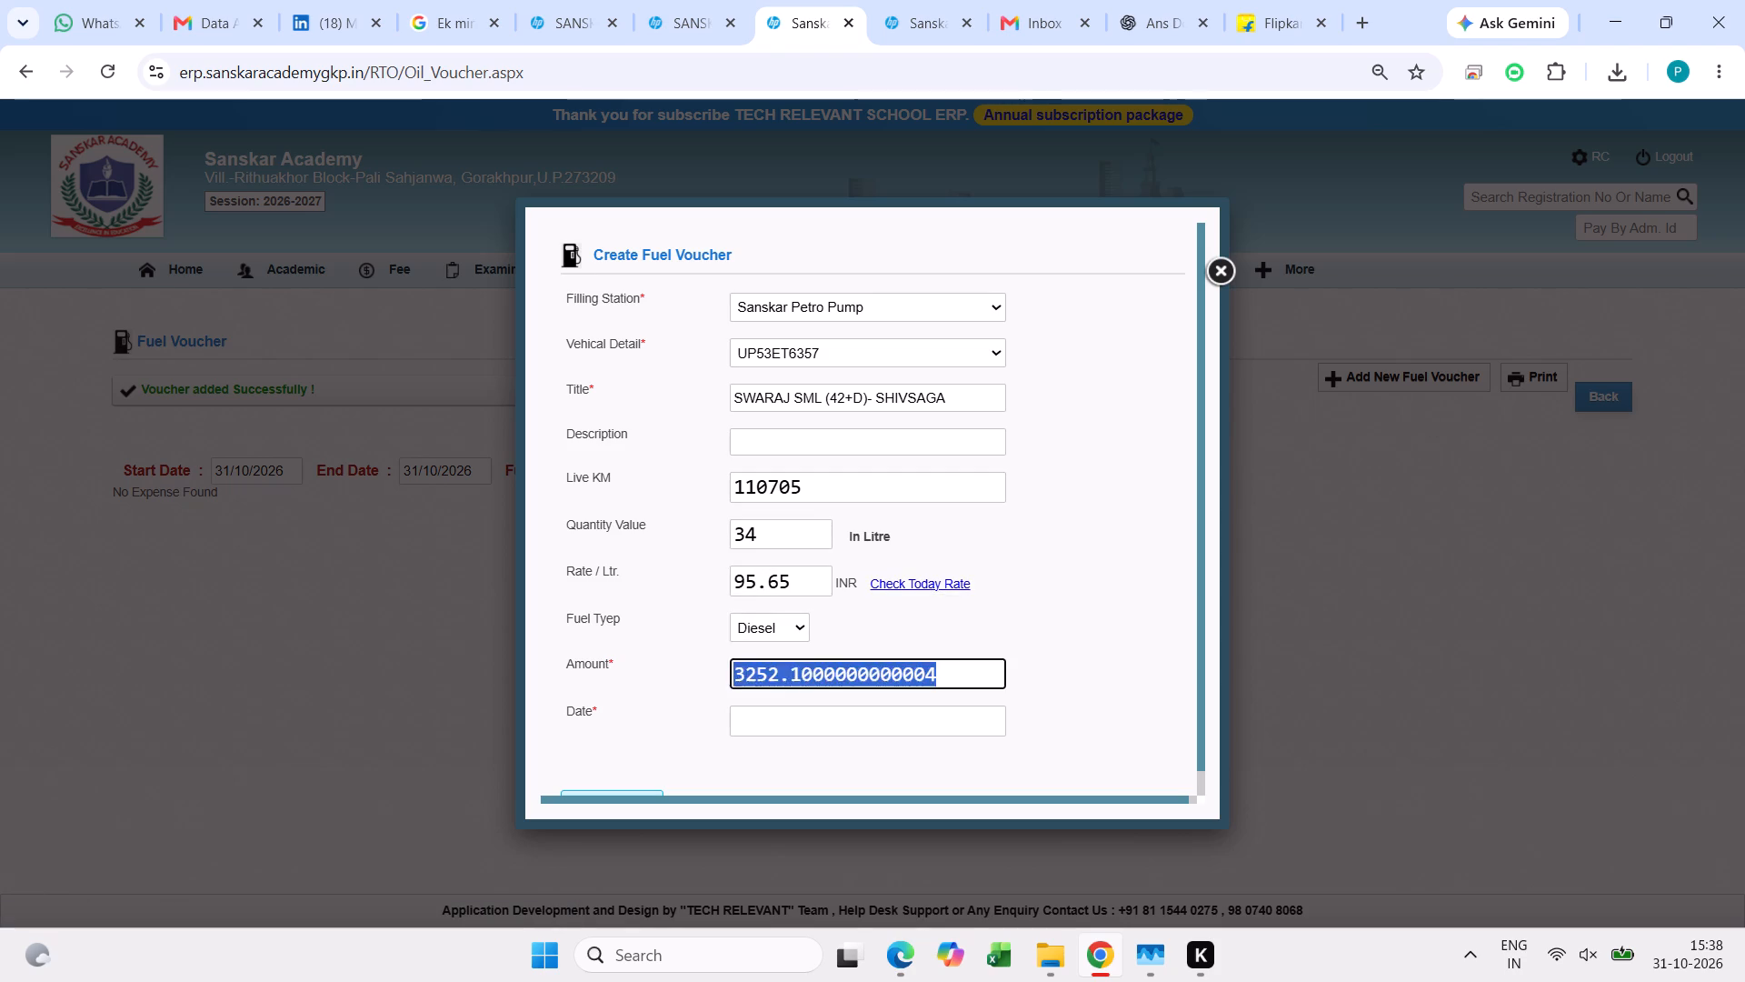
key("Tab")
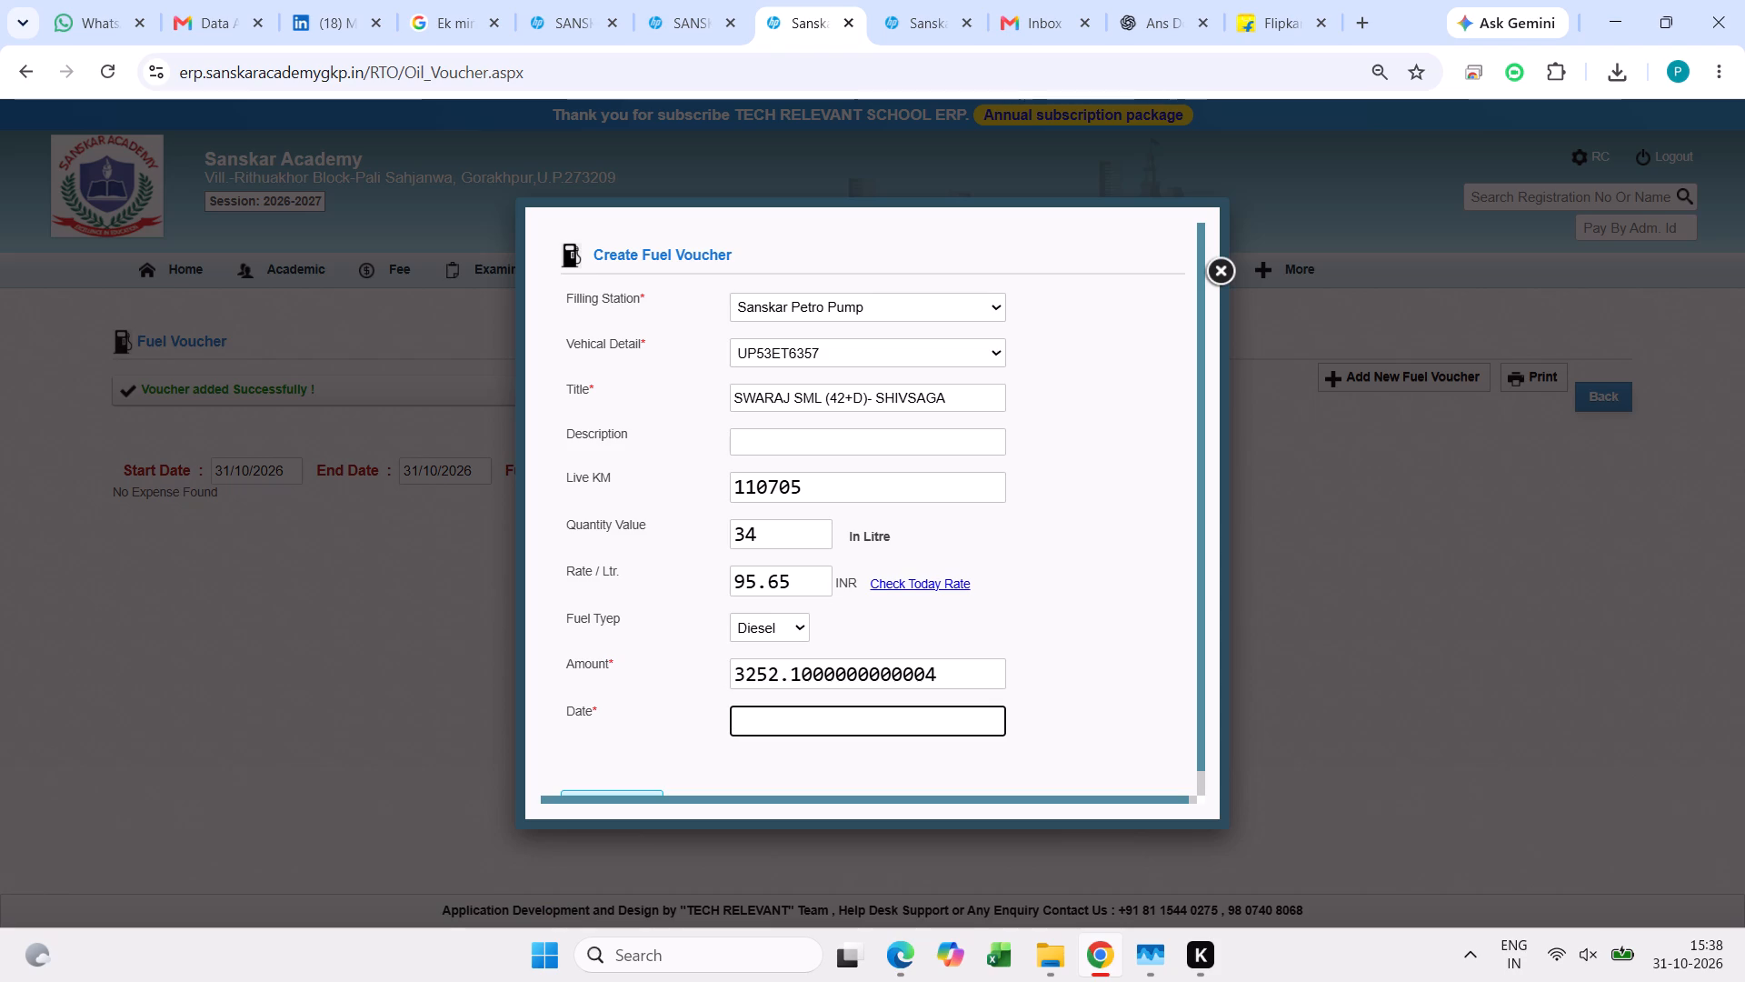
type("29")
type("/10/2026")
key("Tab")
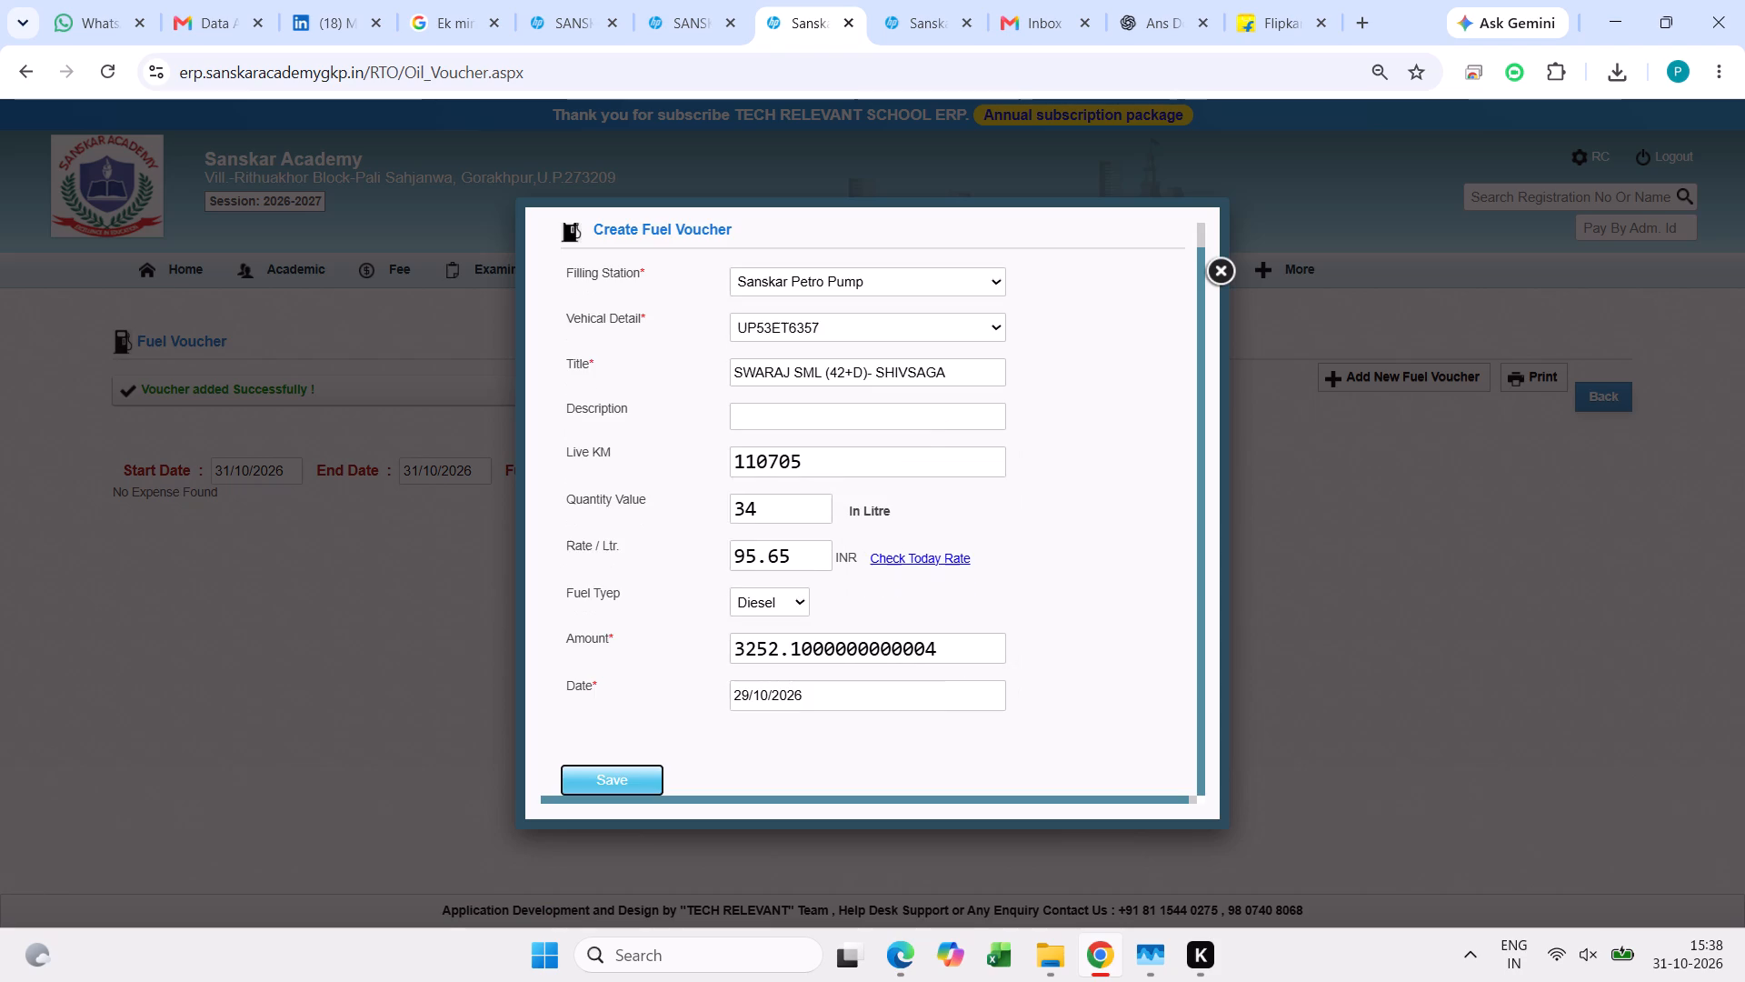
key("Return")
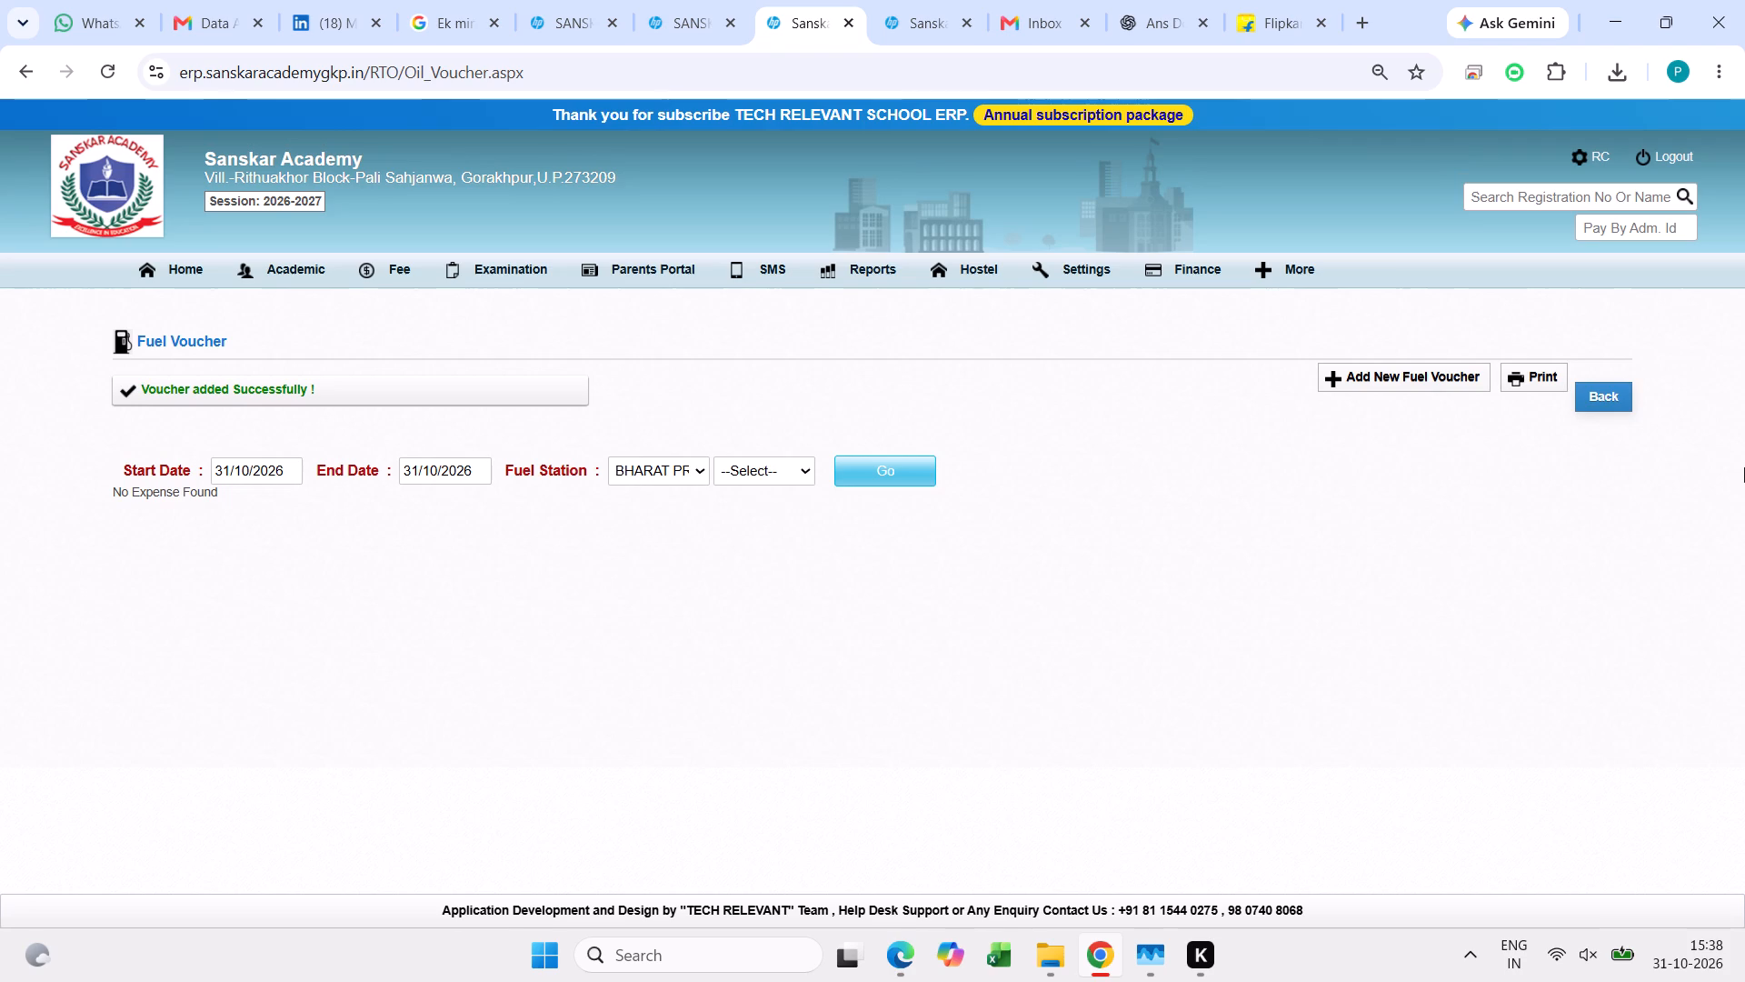
left_click(1414, 387)
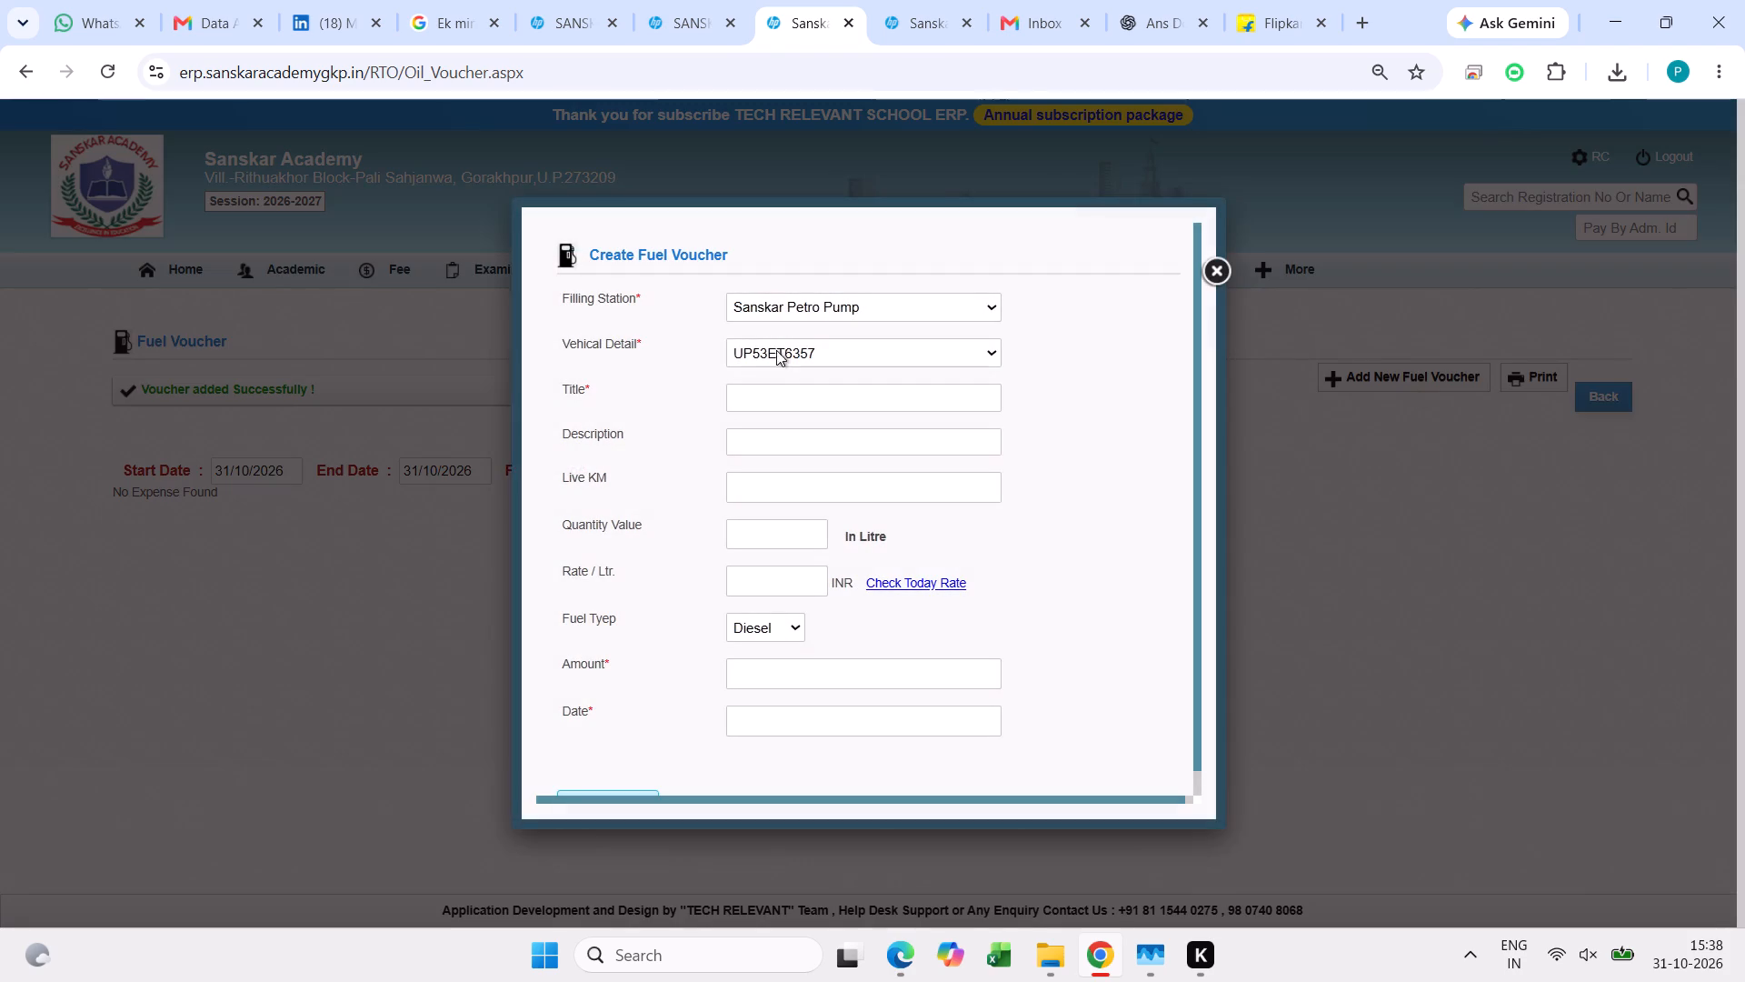
left_click(782, 353)
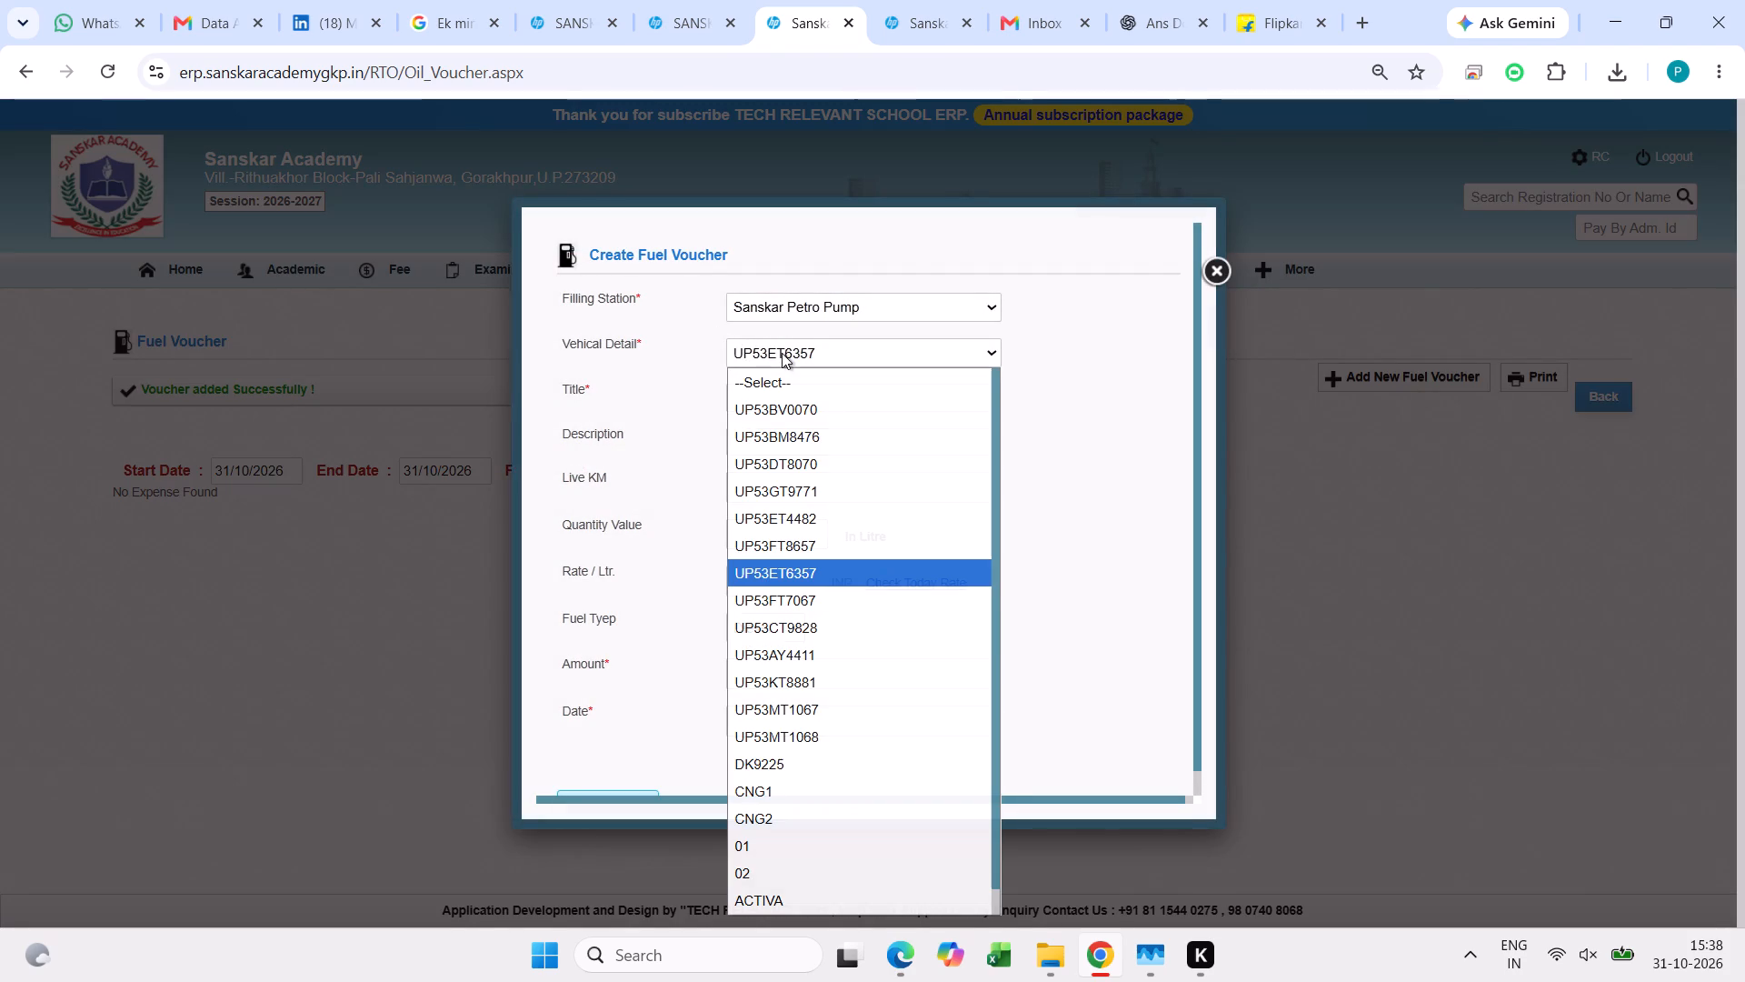
left_click(783, 530)
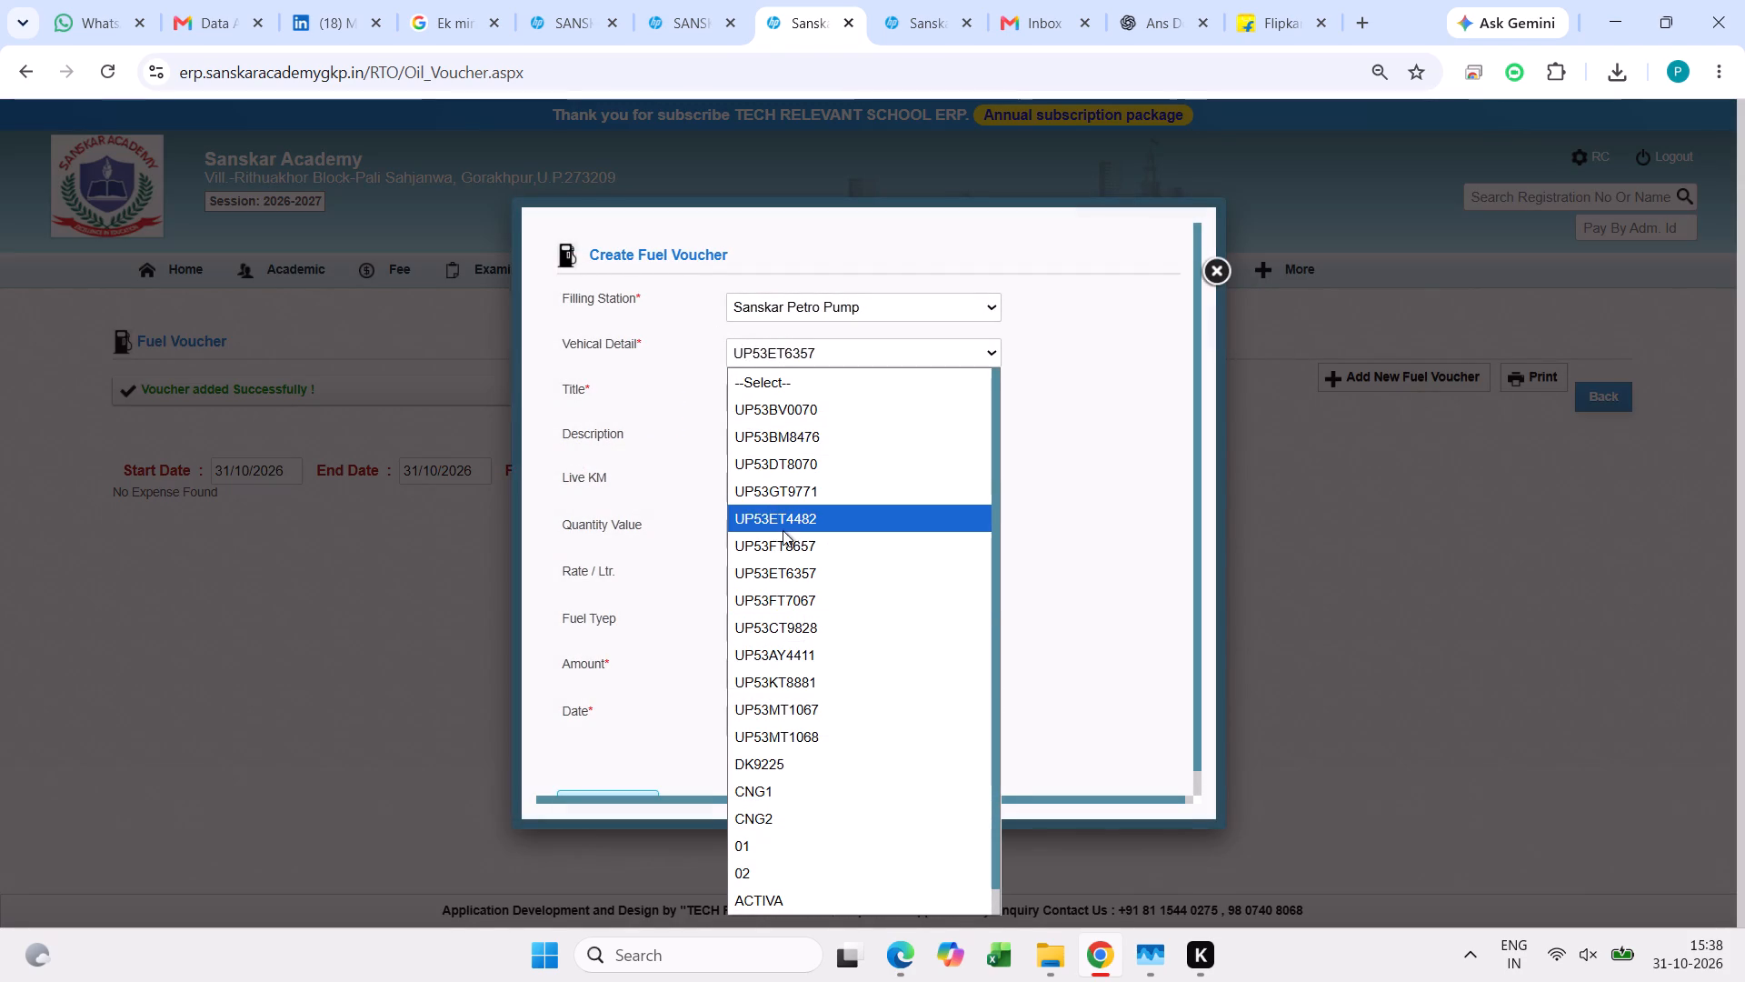
key("Tab")
key("Tab")
key("Tab")
key("Tab")
key("Tab")
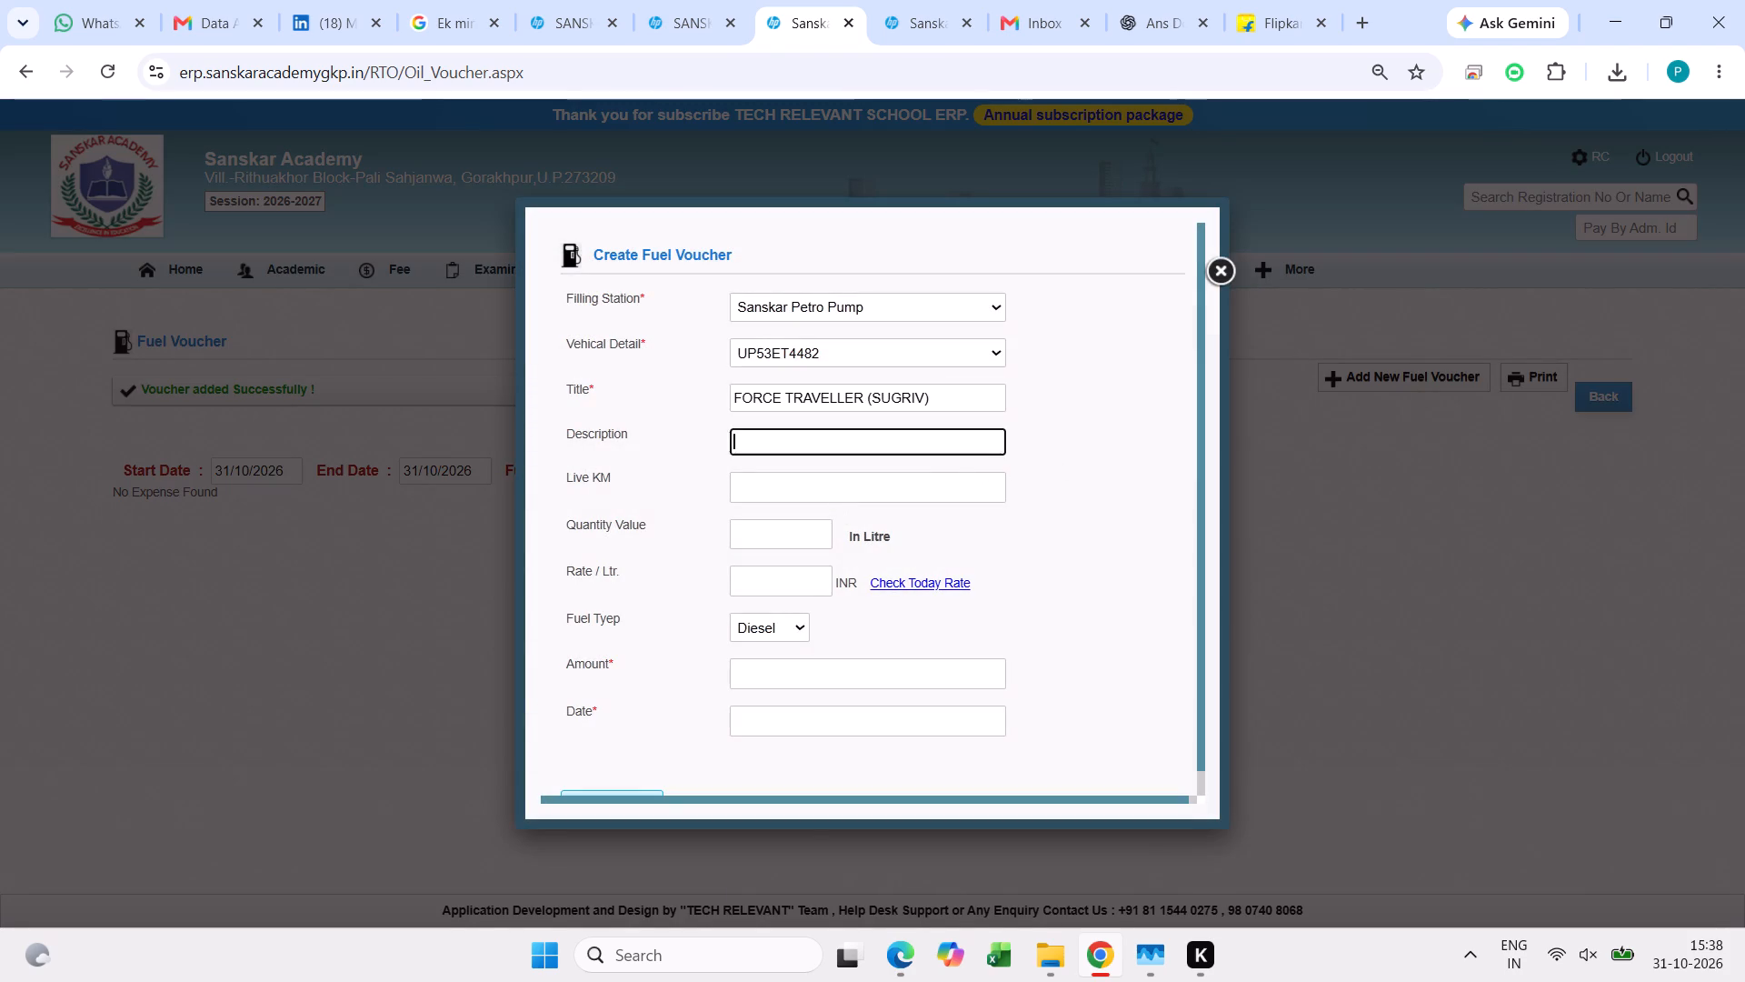
key("Tab")
type("0000")
key("Tab")
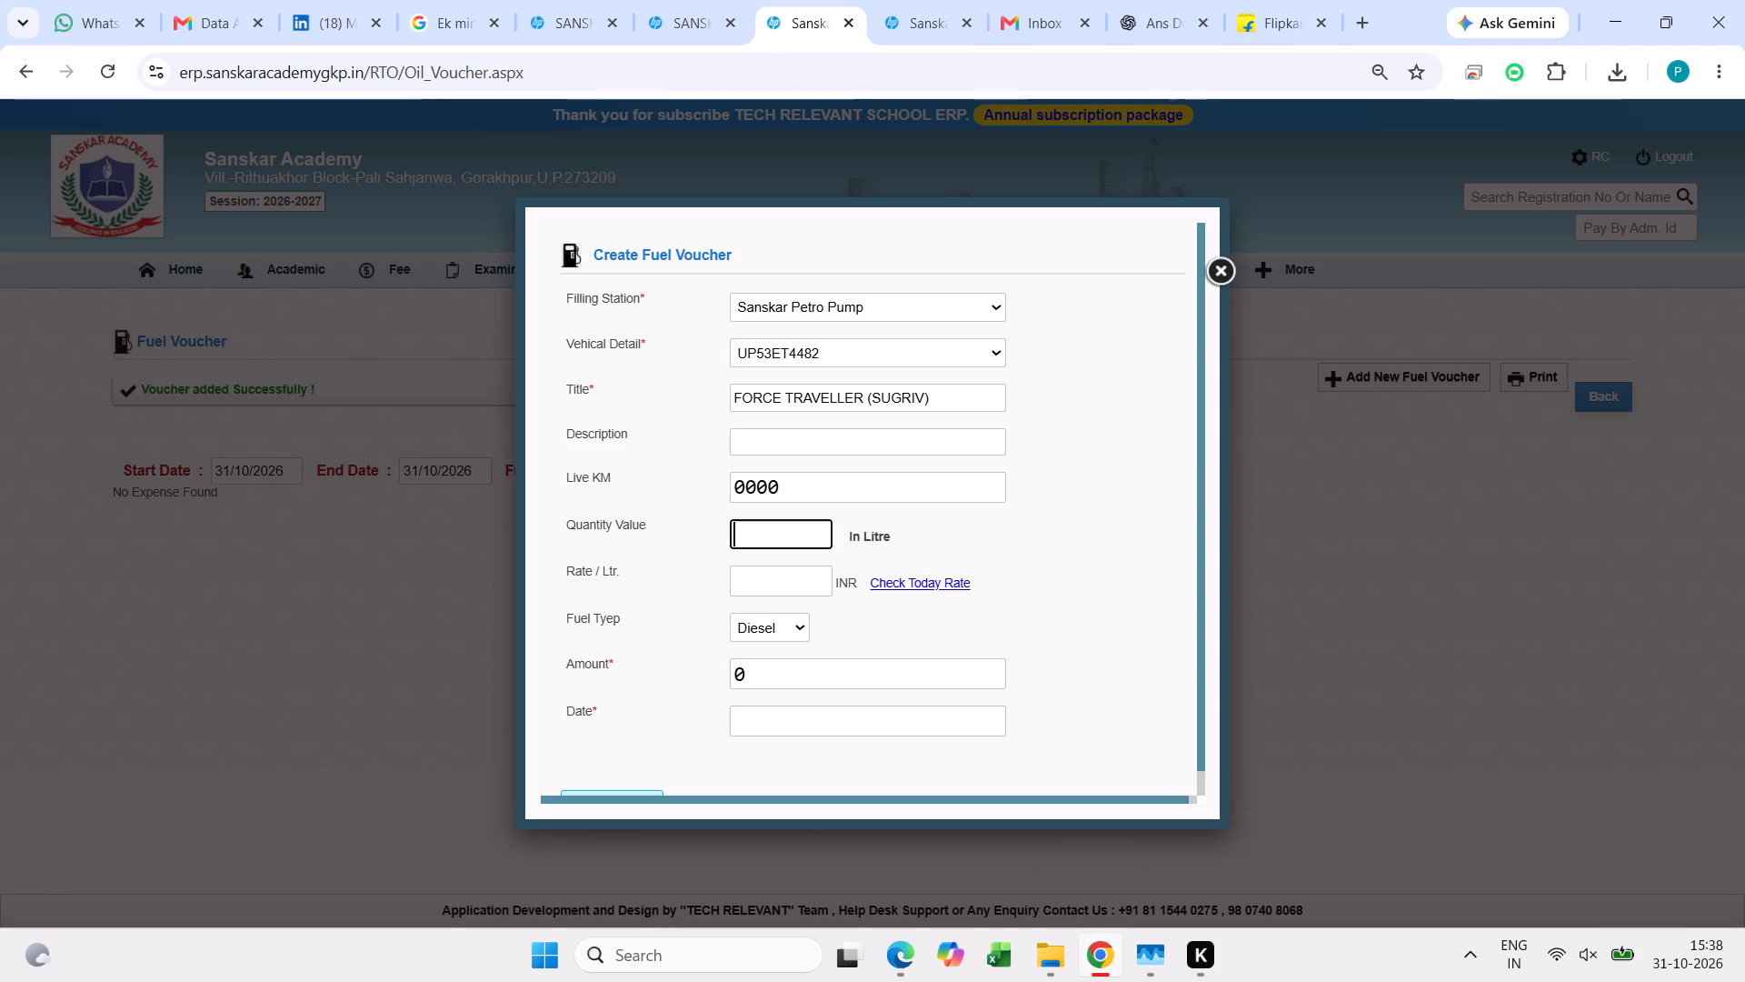
type("23")
key("Tab")
type("95.65")
key("Tab")
key("Tab")
key("Tab")
key("Tab")
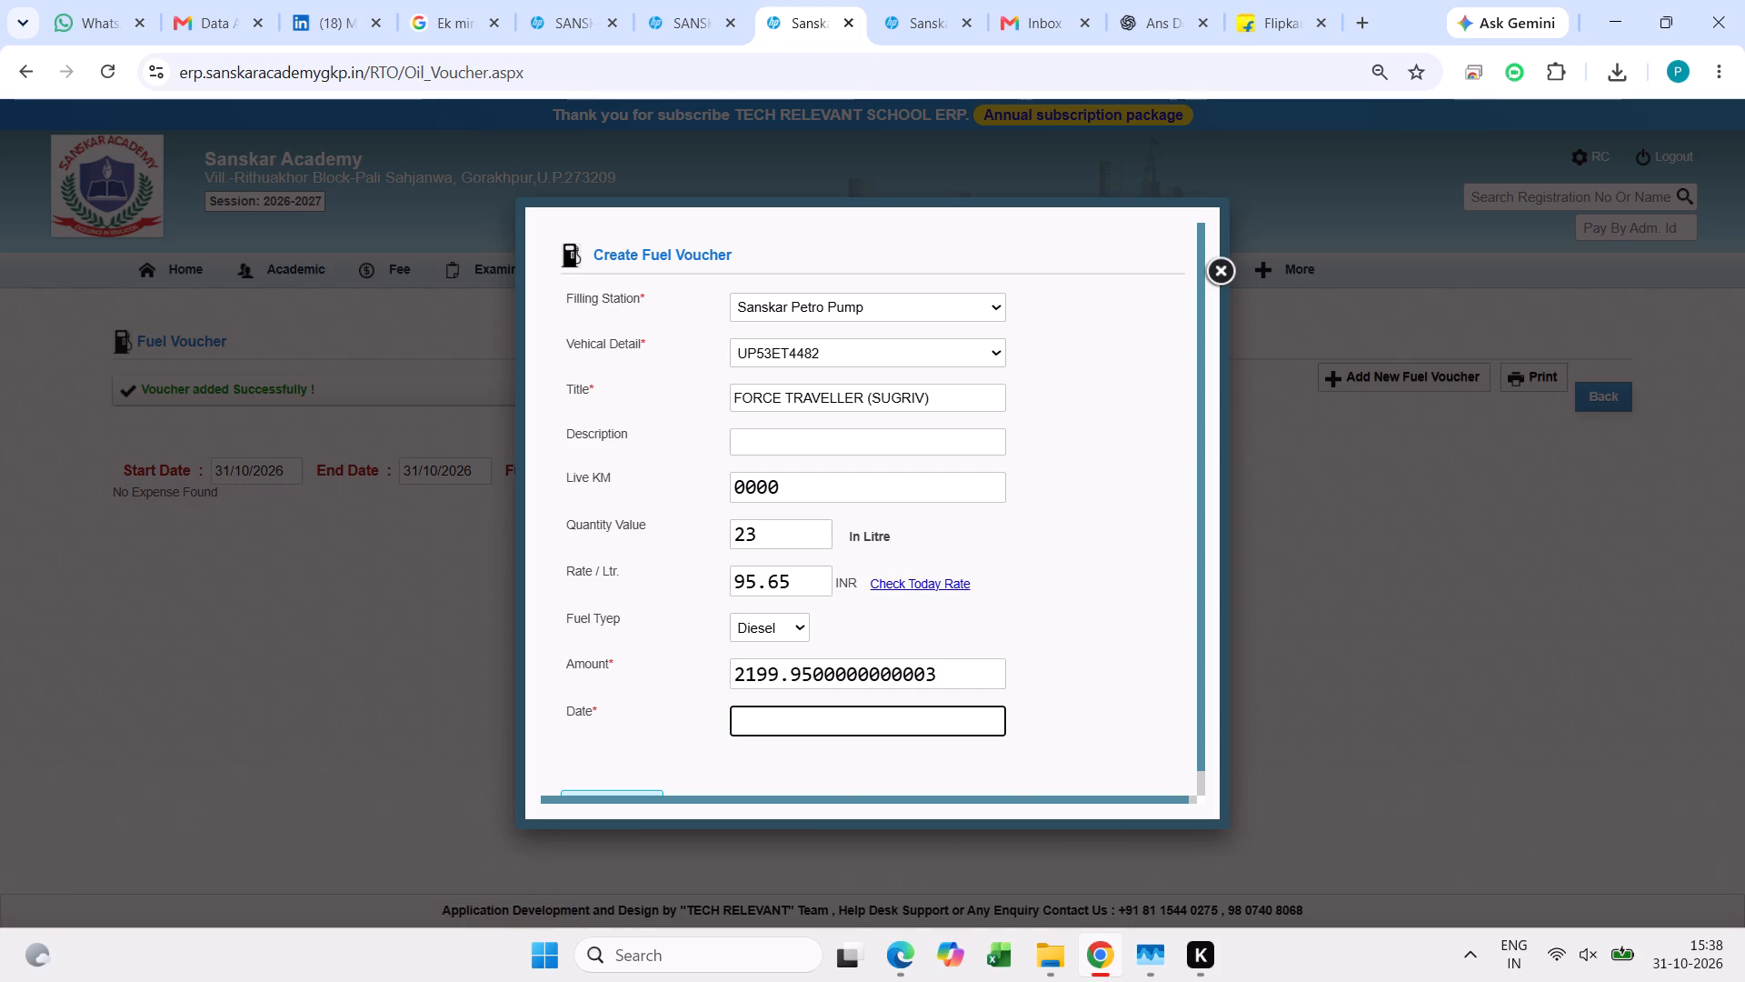
type("28")
key("Down")
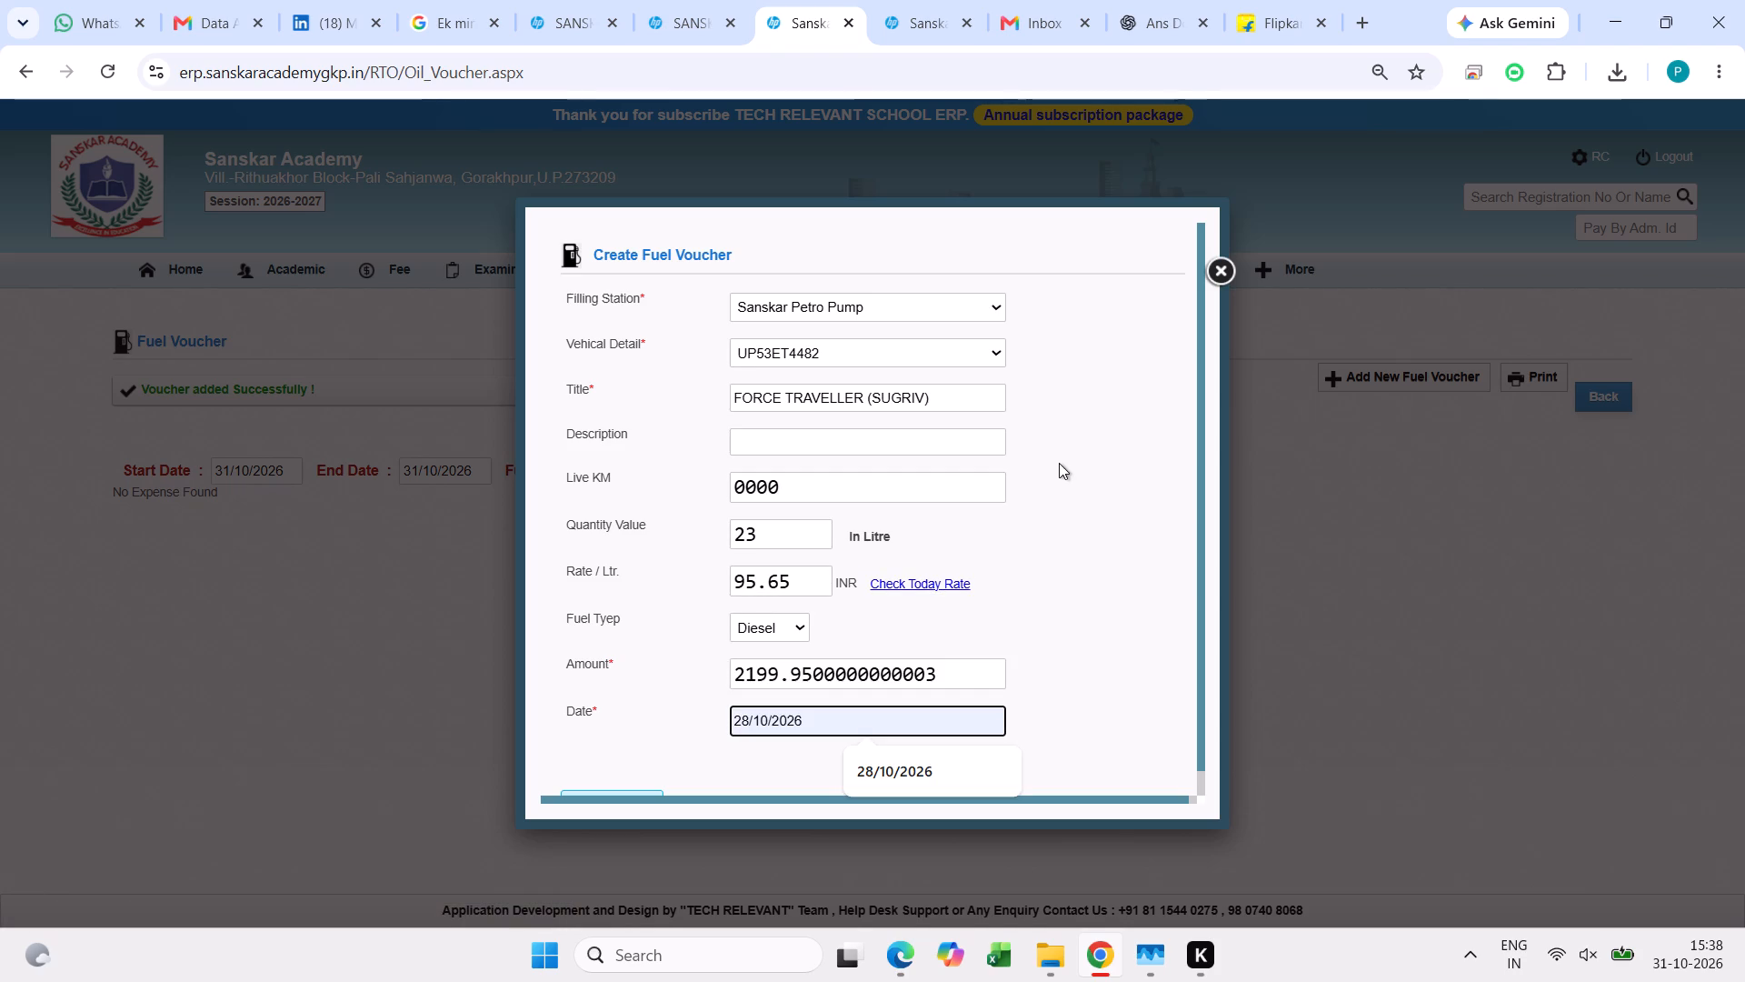
key("BackSpace")
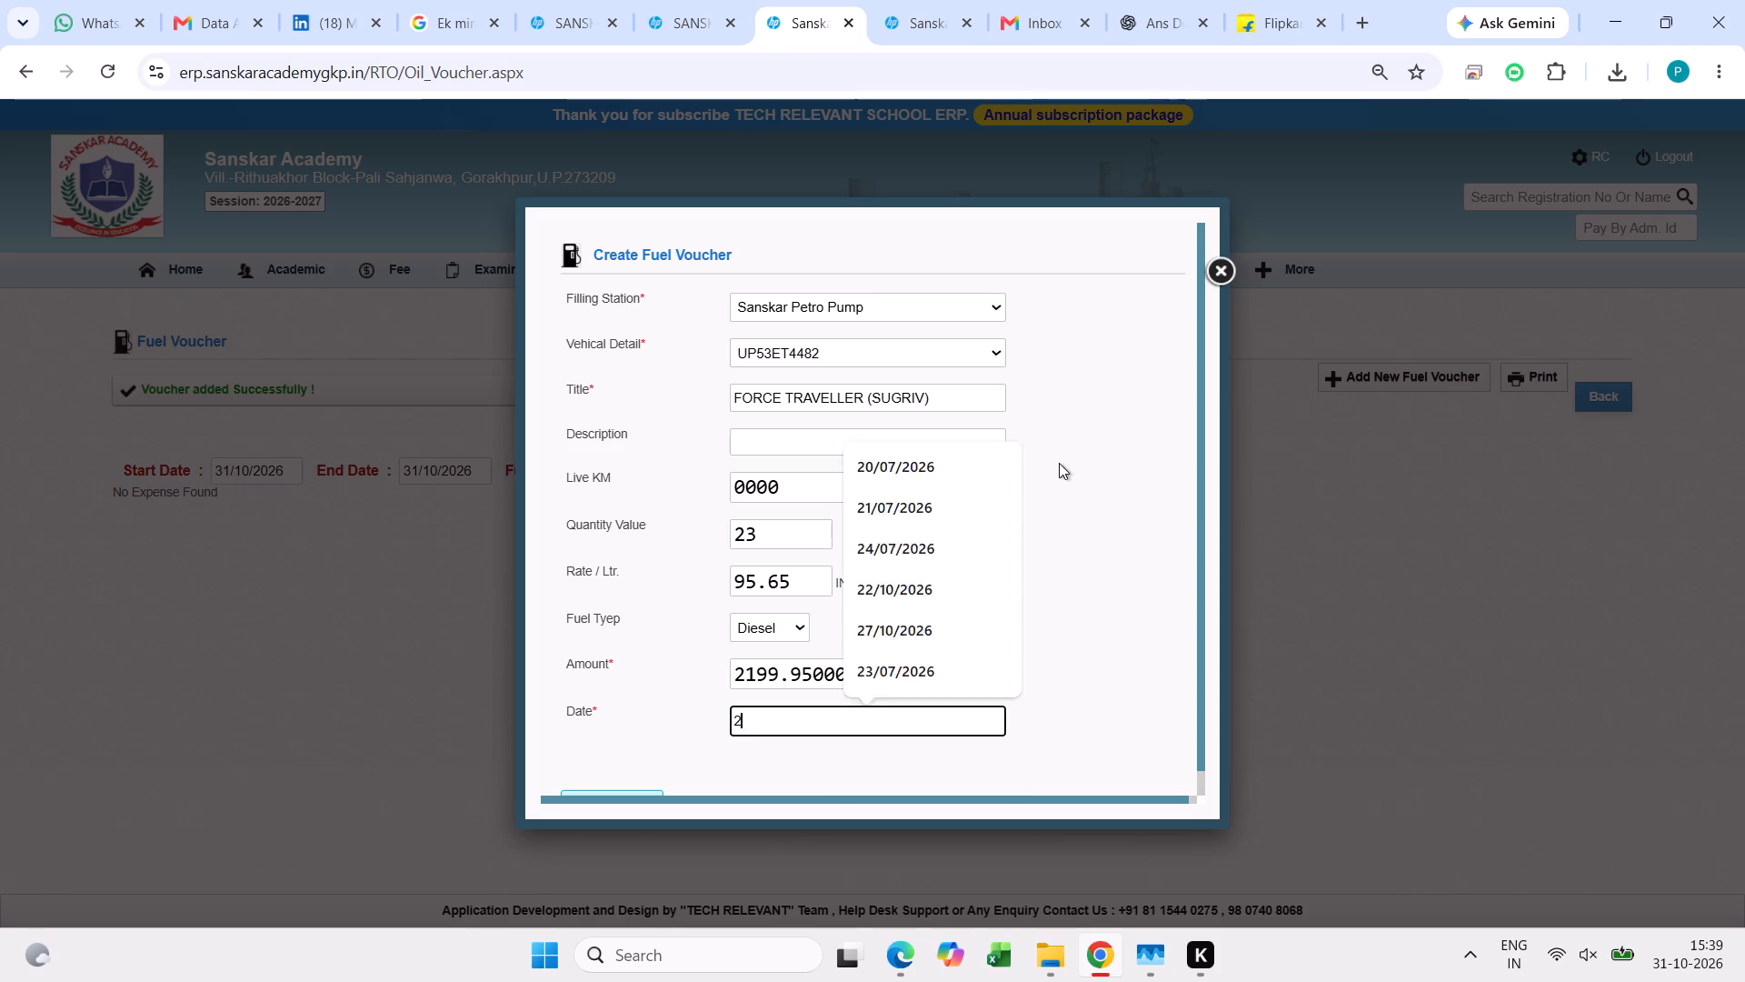
key("BackSpace")
type("29*")
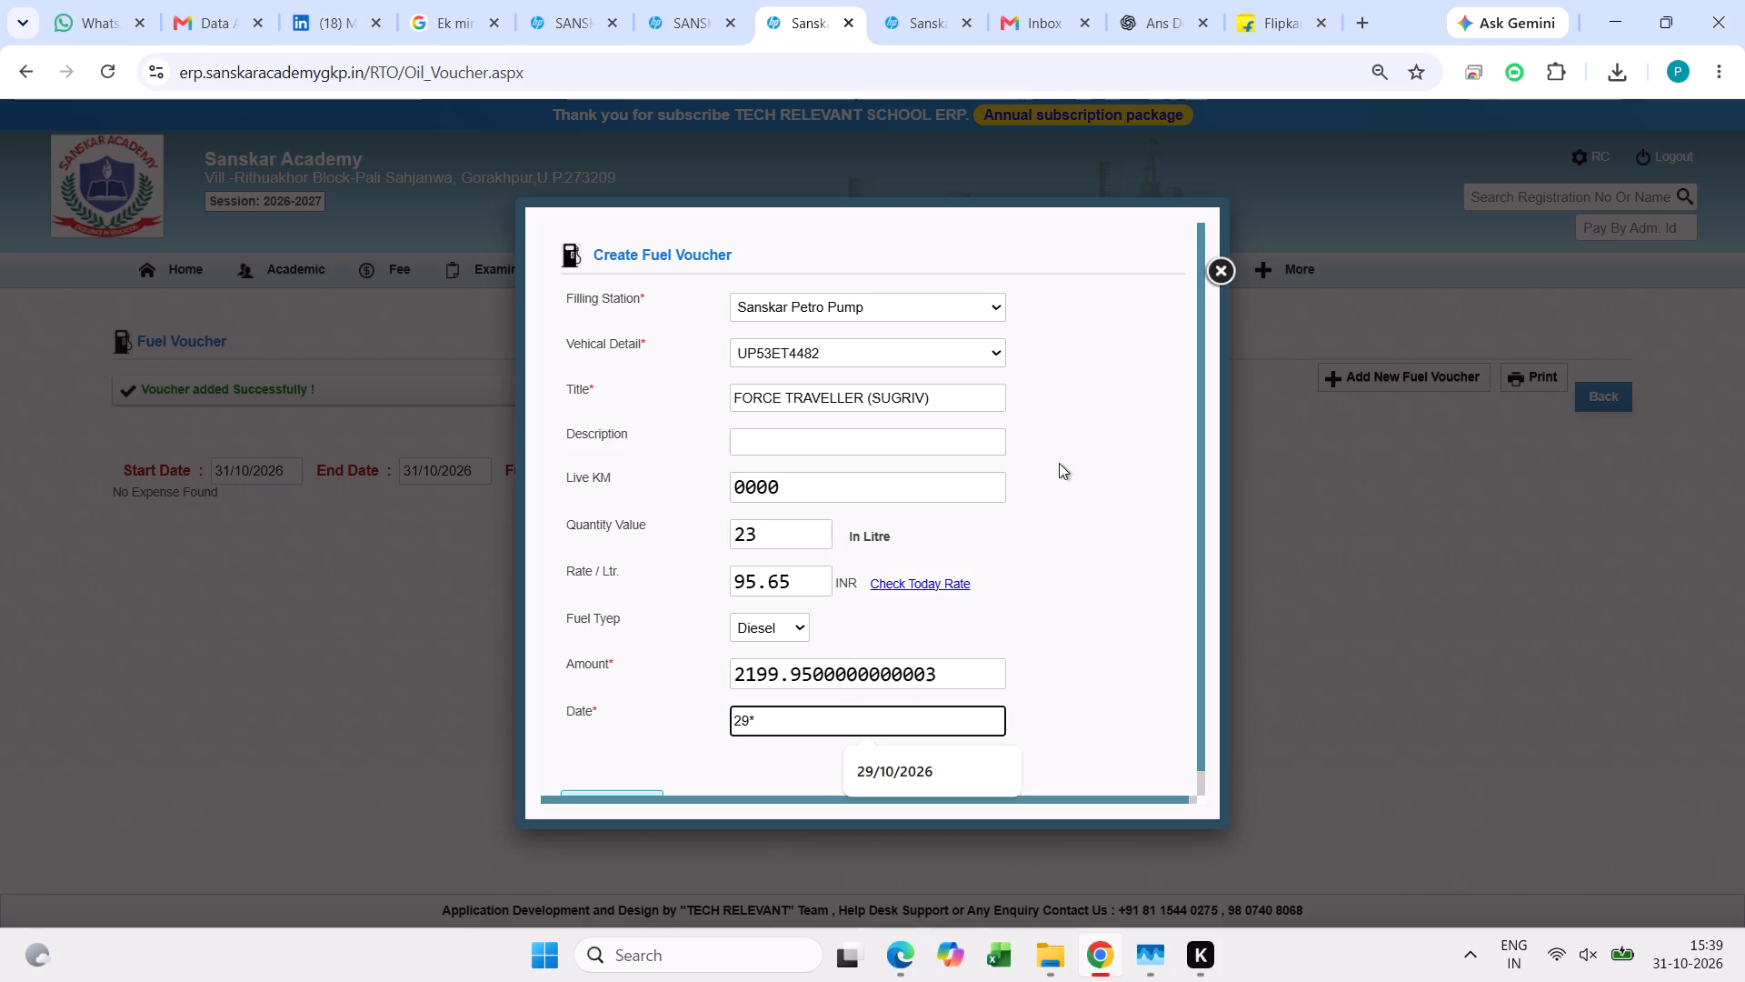
key("Down")
key("Tab")
key("Return")
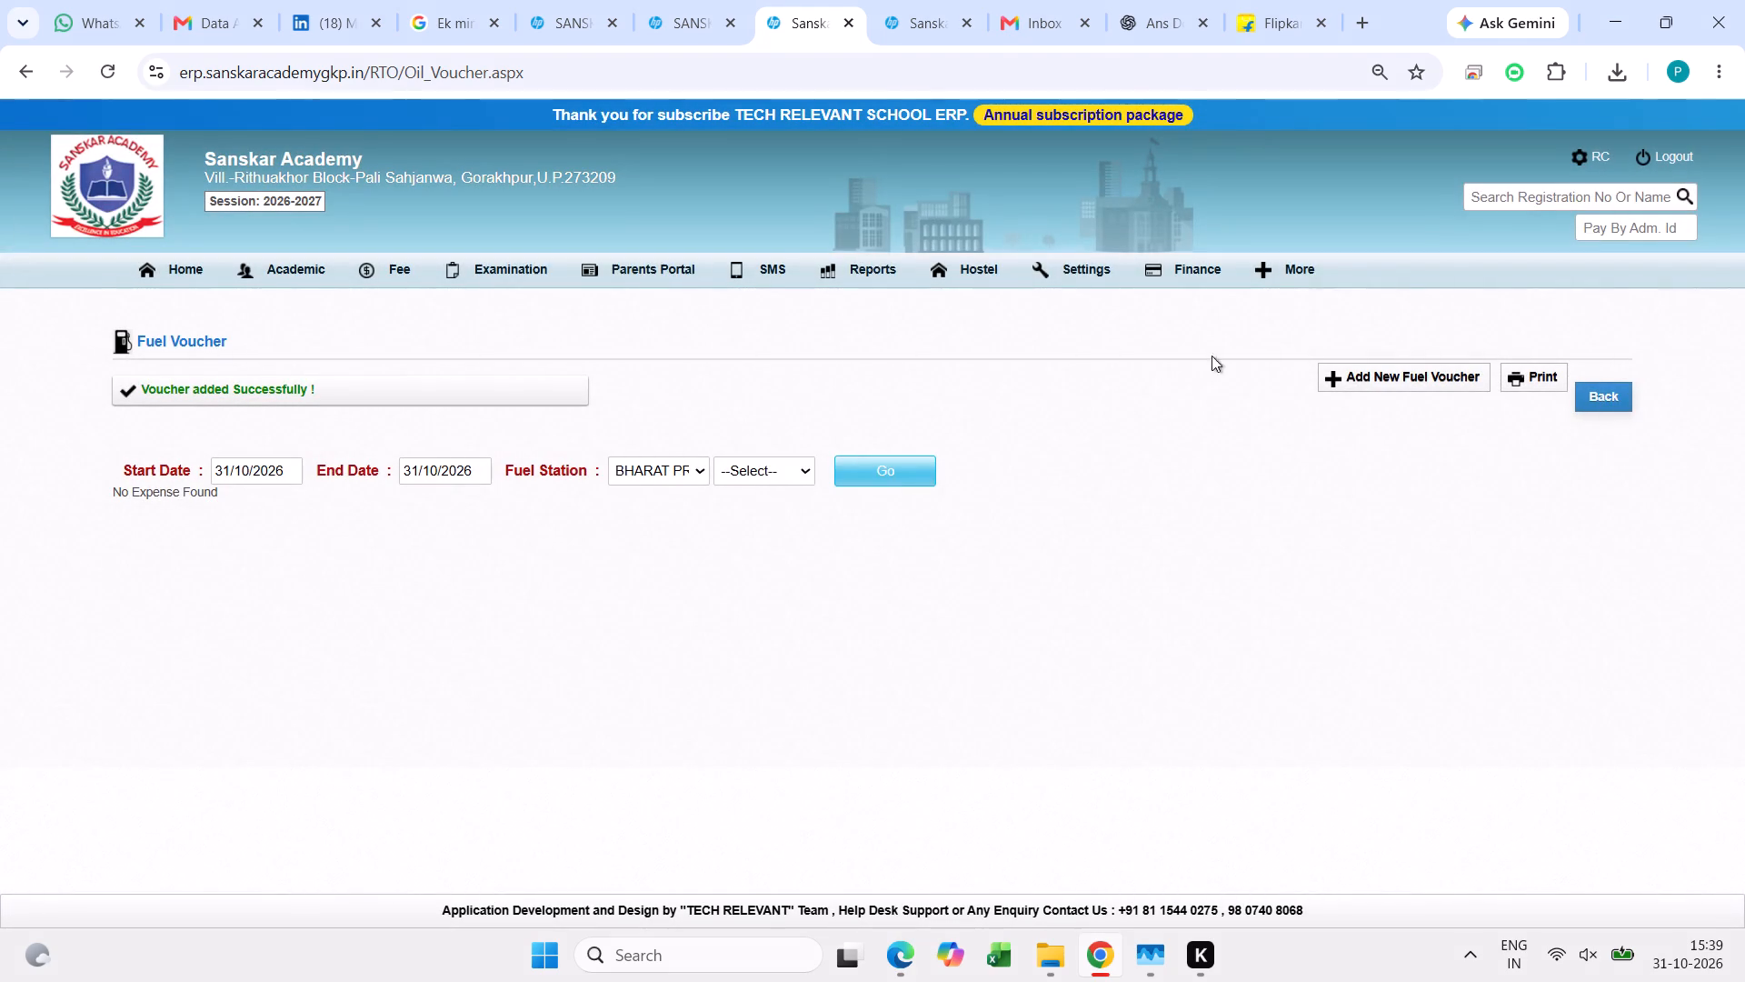
left_click(1391, 388)
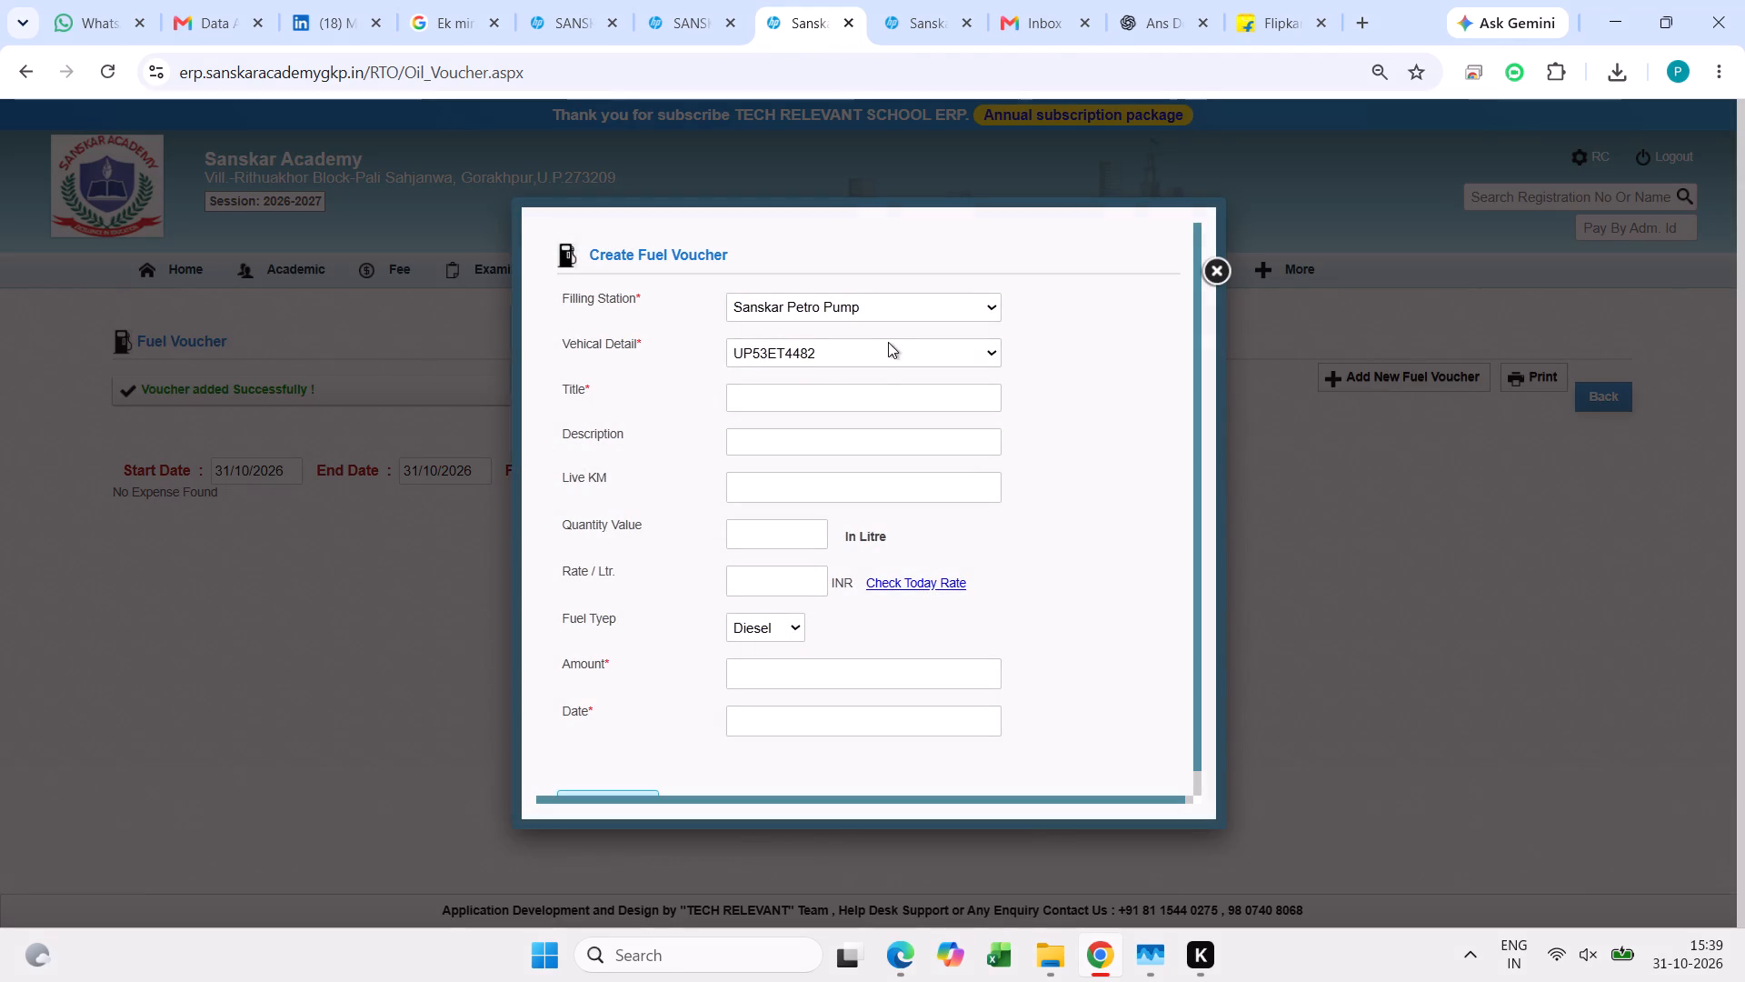
left_click(865, 369)
left_click(863, 363)
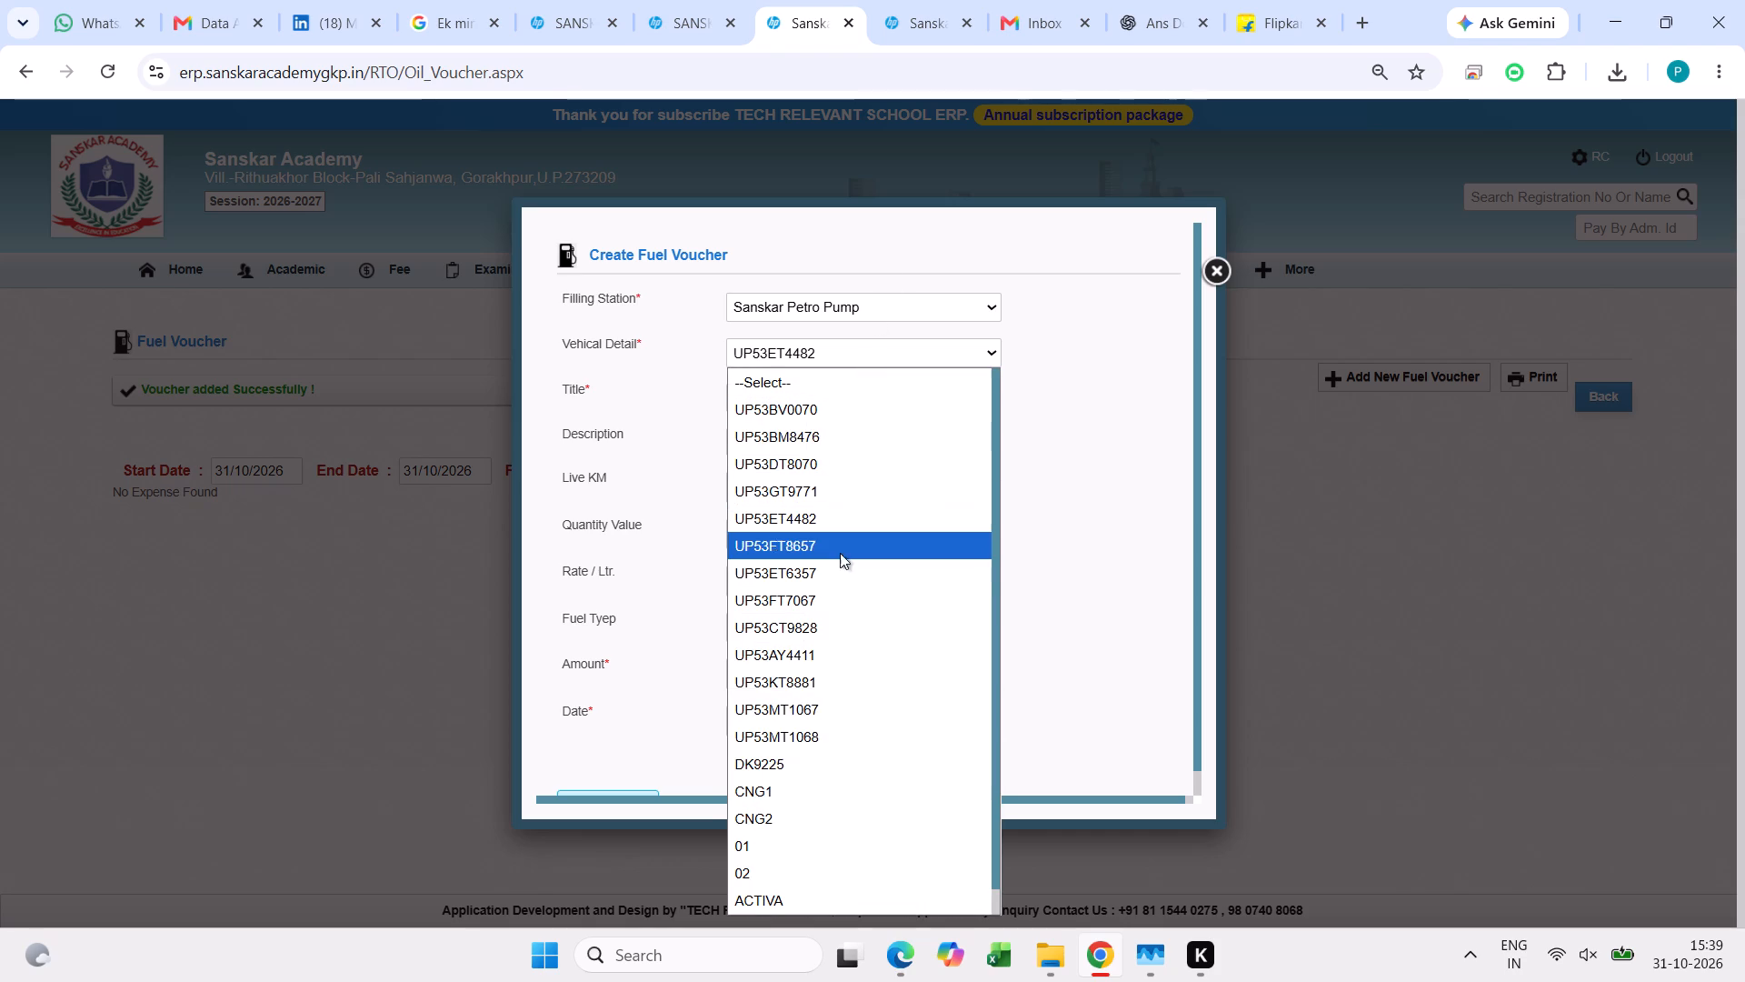
left_click(861, 599)
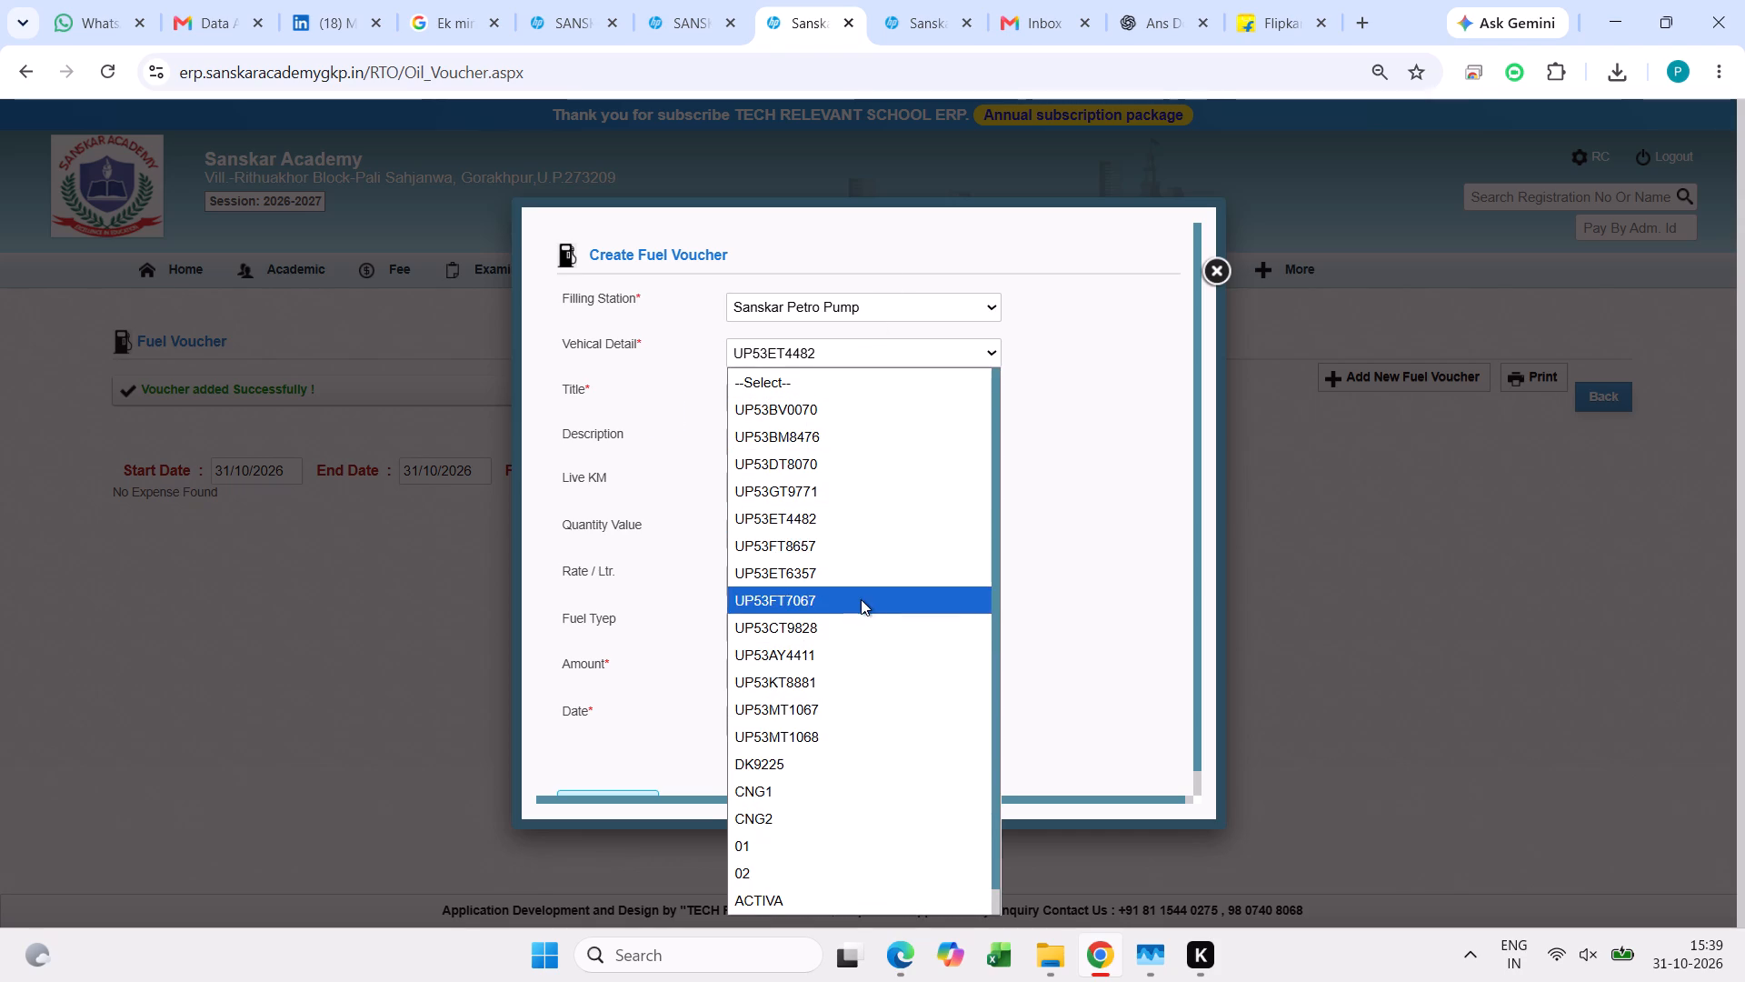
key("Tab")
key("Tab")
key("Tab")
key("Tab")
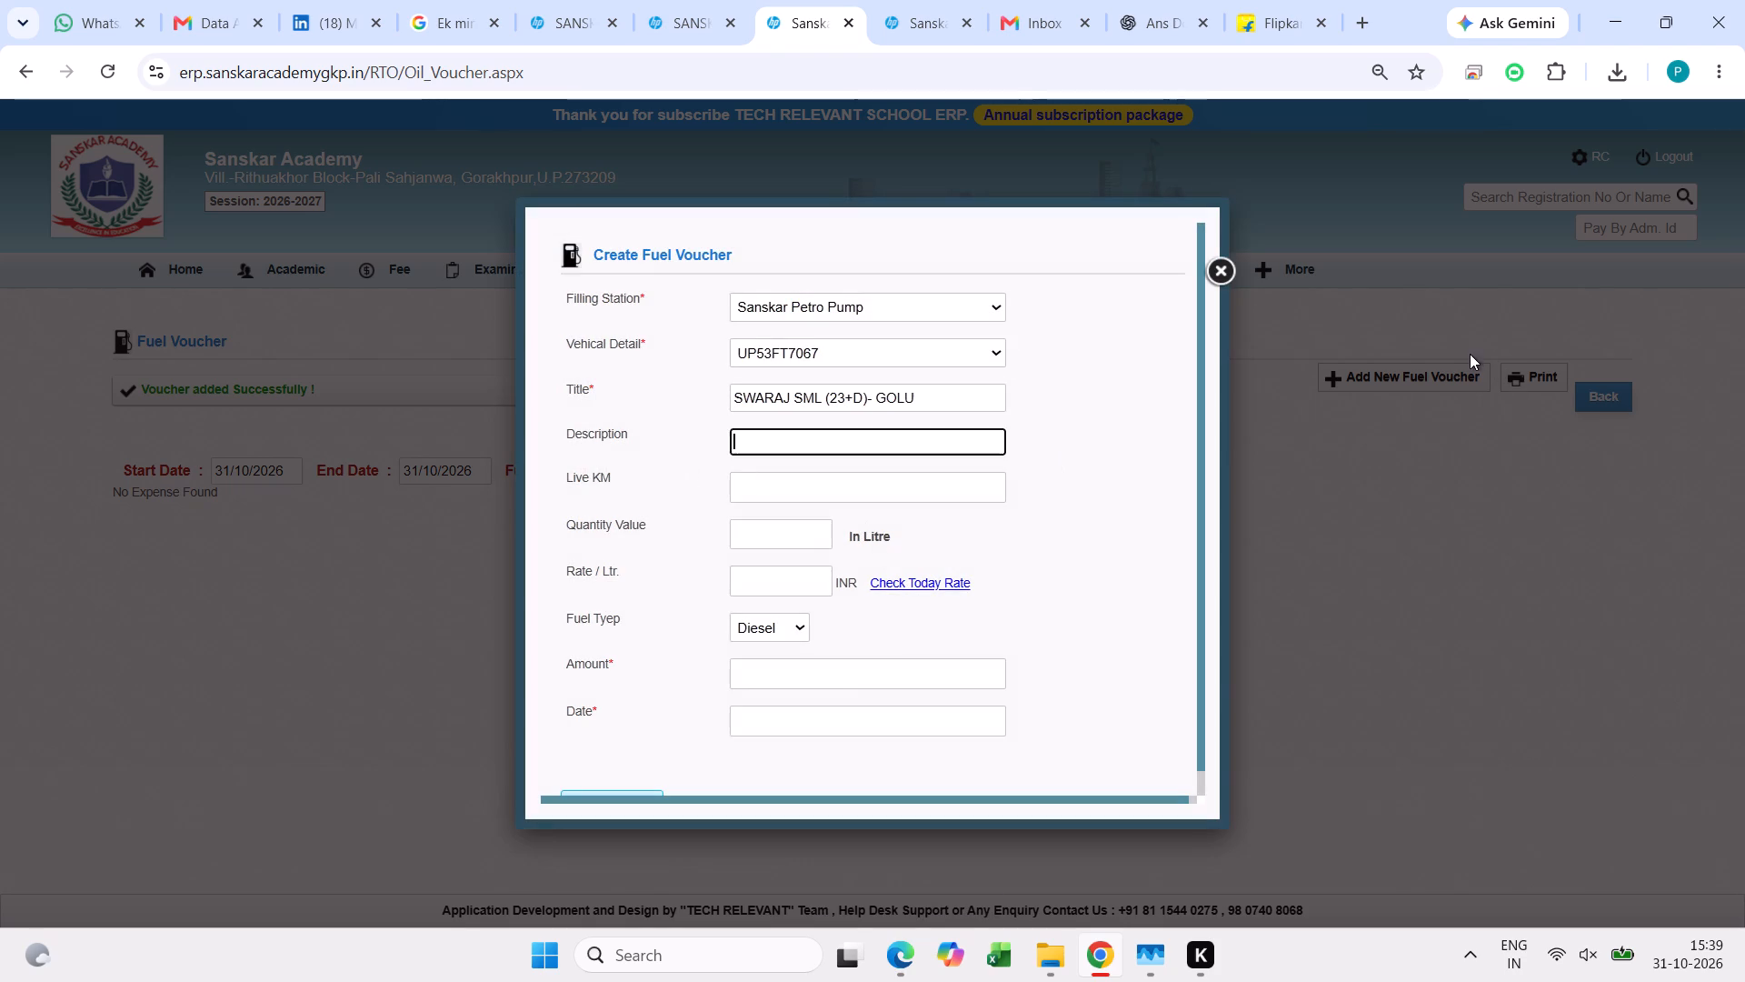
key("Tab")
type("0000")
key("Tab")
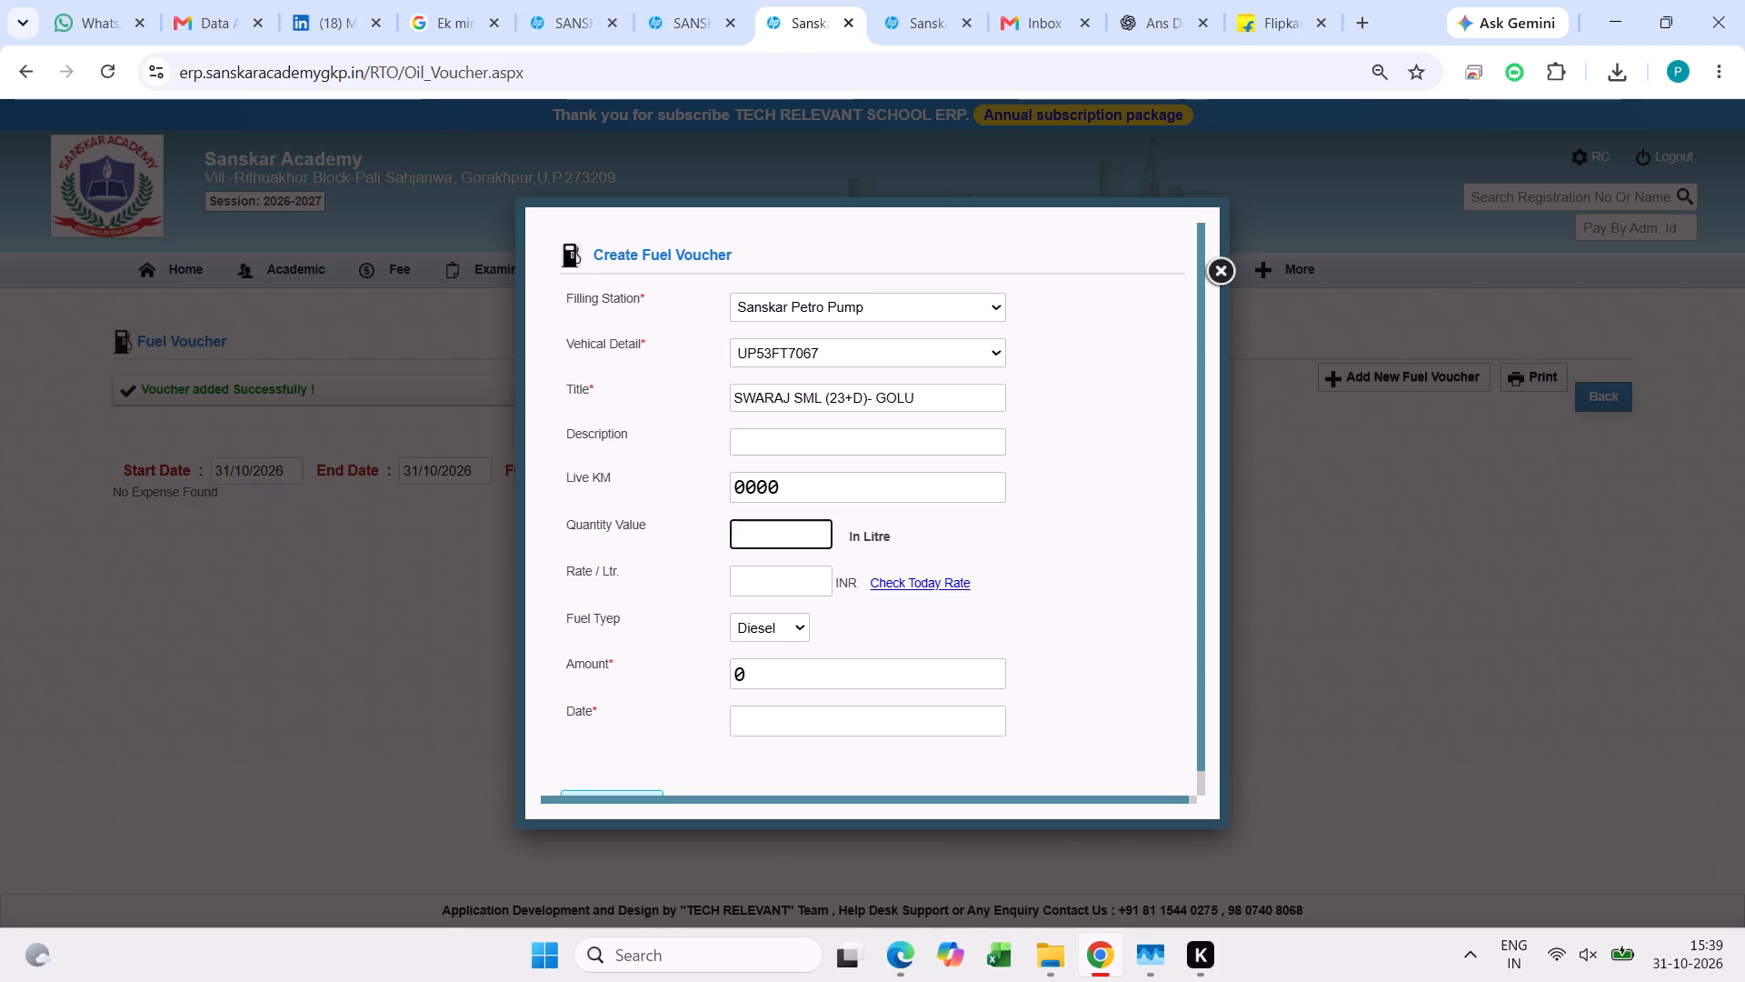
type("17")
key("Tab")
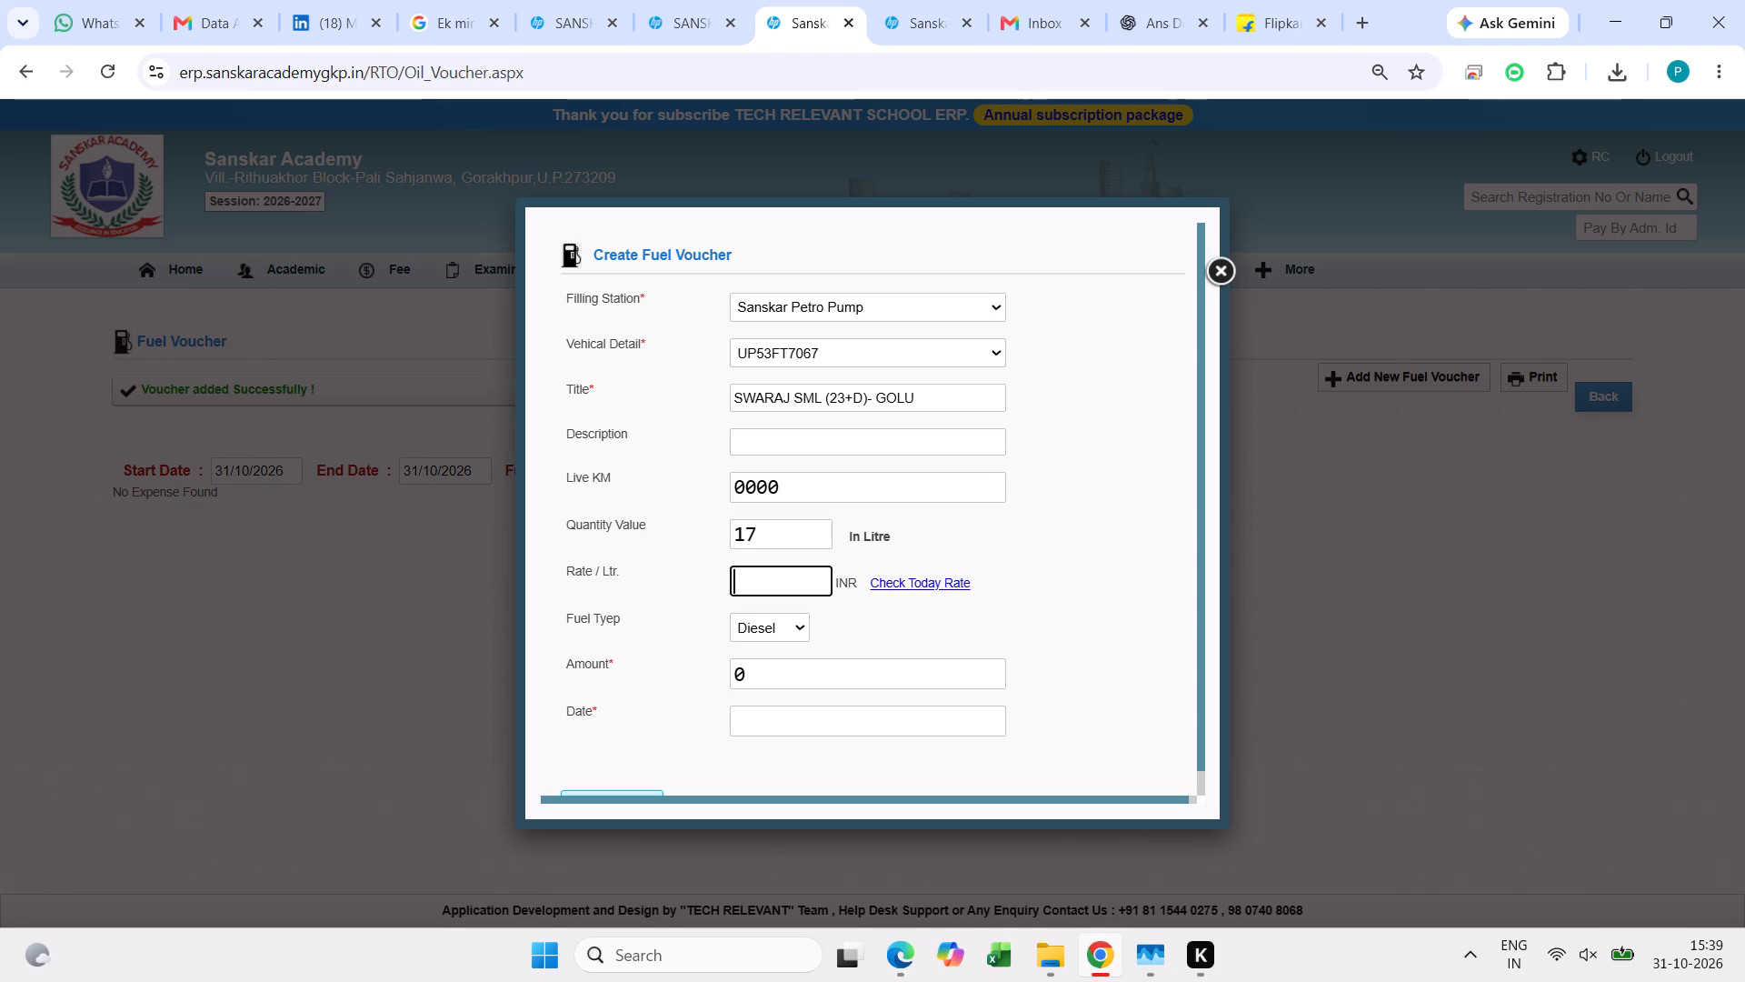
type("95.65")
key("Tab")
key("Tab")
key("Tab")
key("Tab")
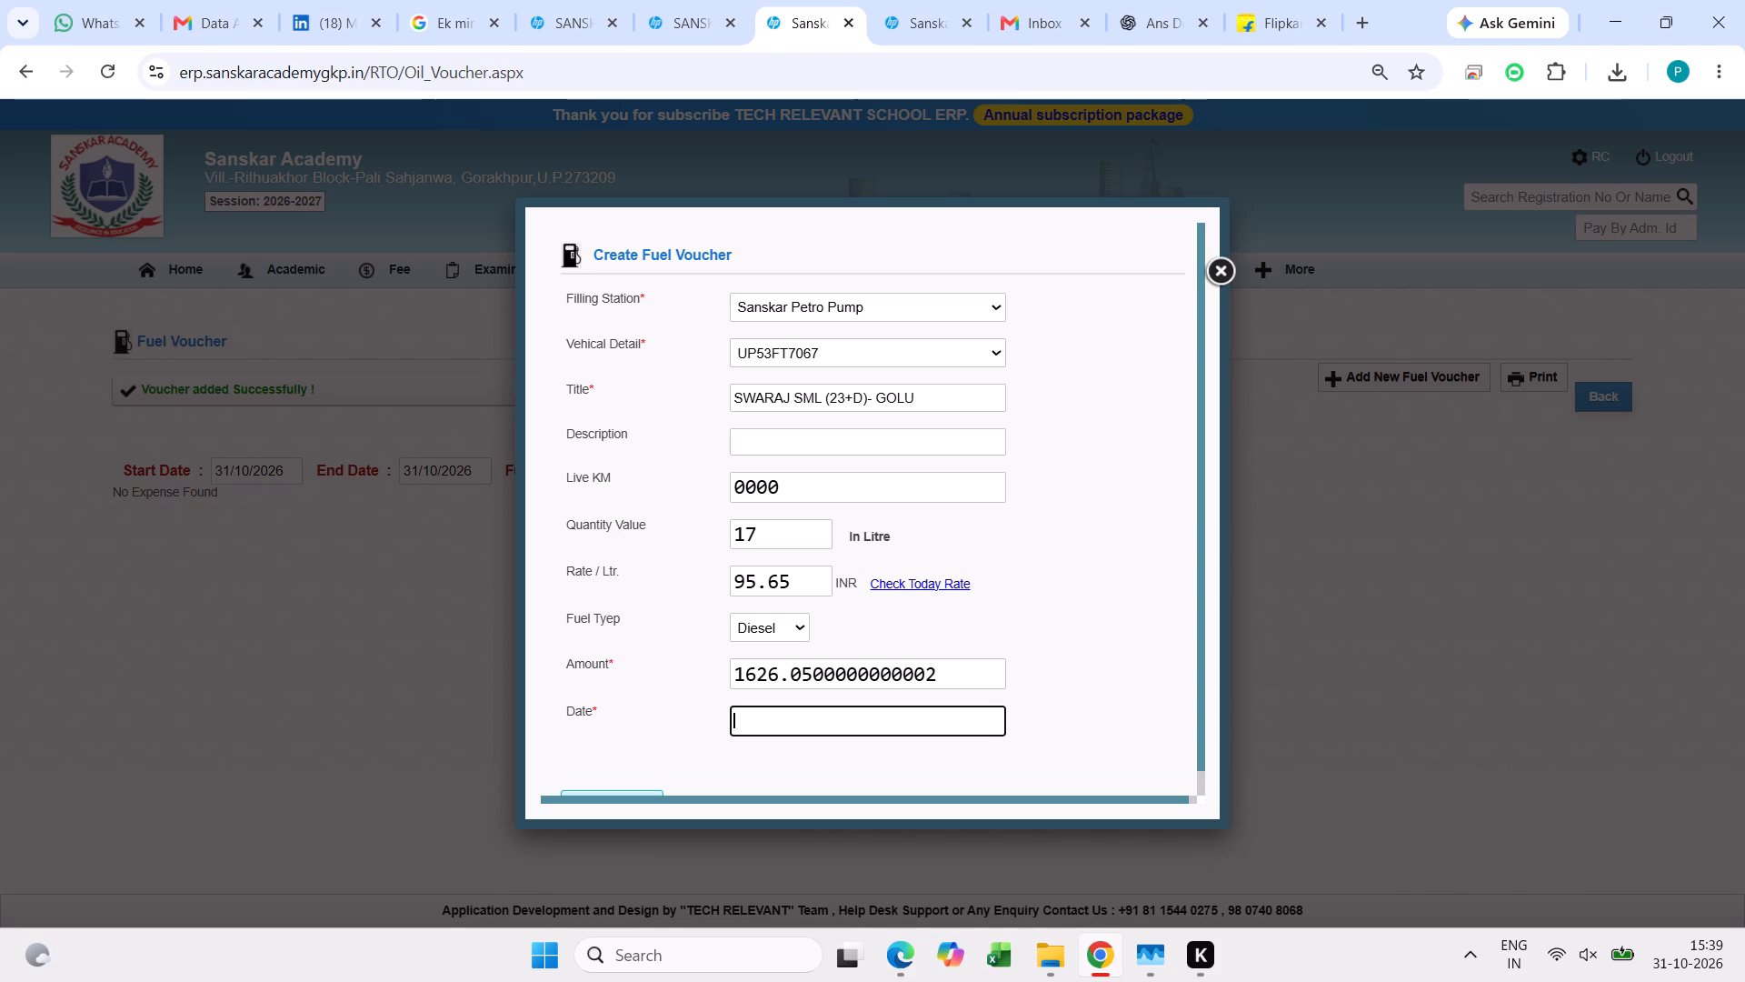
type("29")
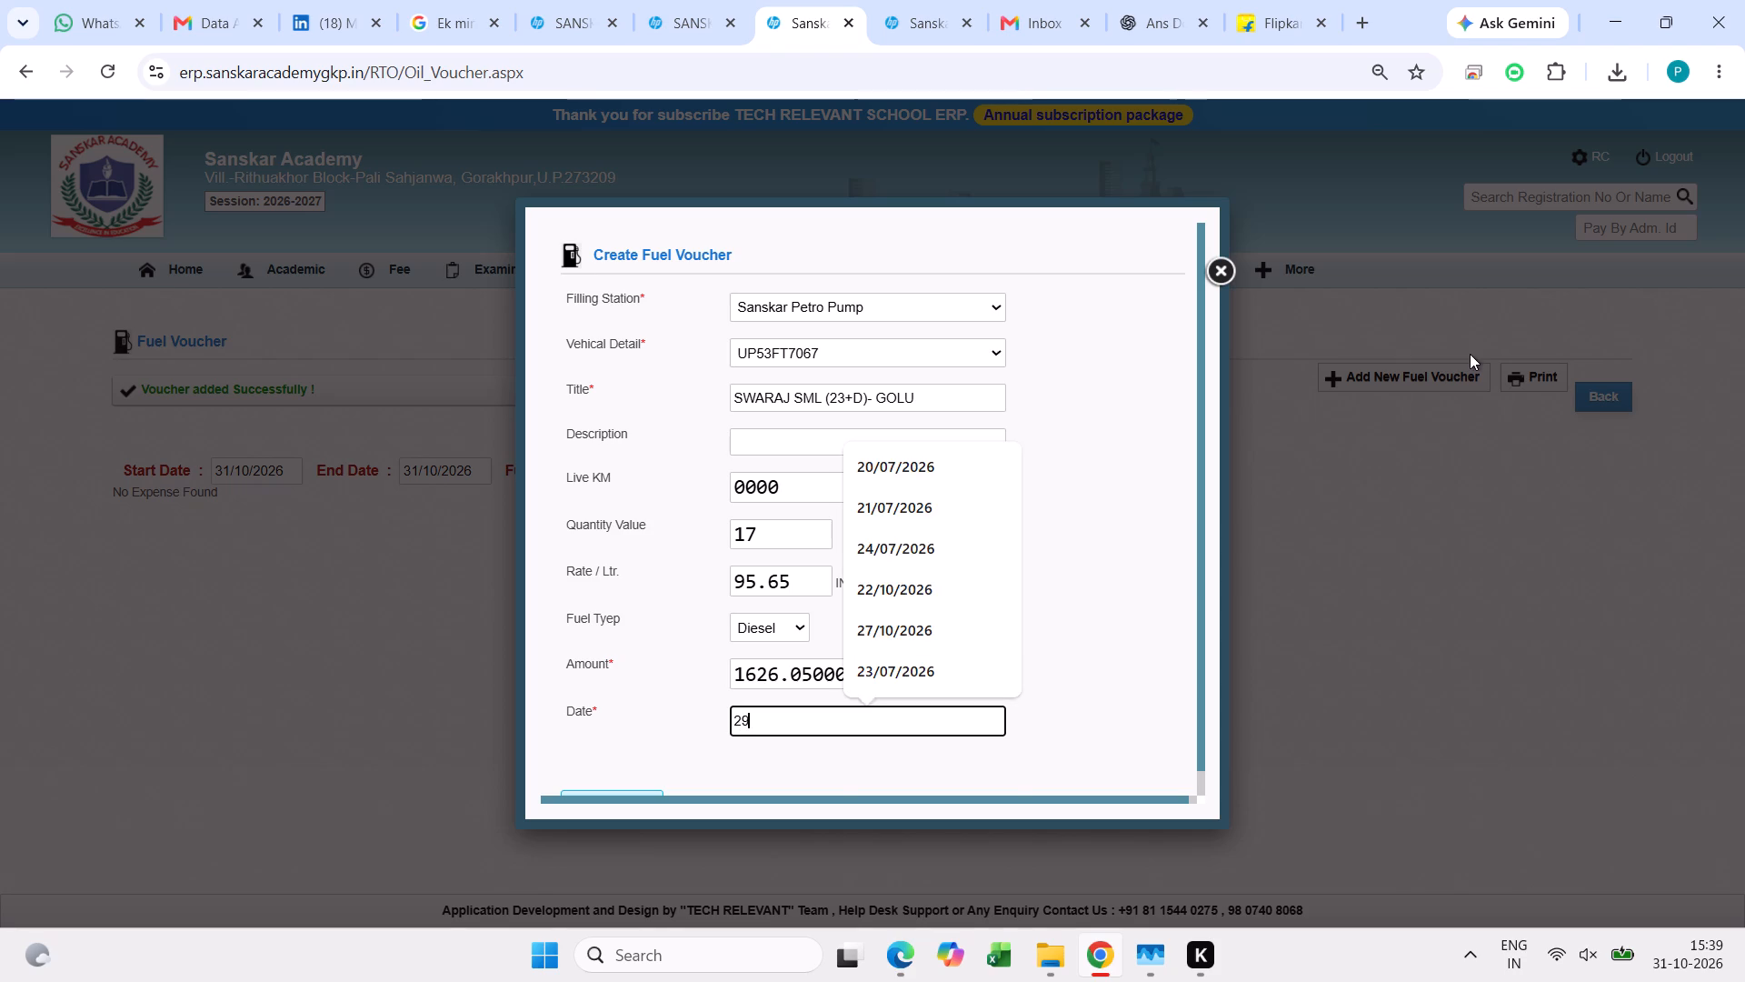
key("Down")
key("Tab")
key("Return")
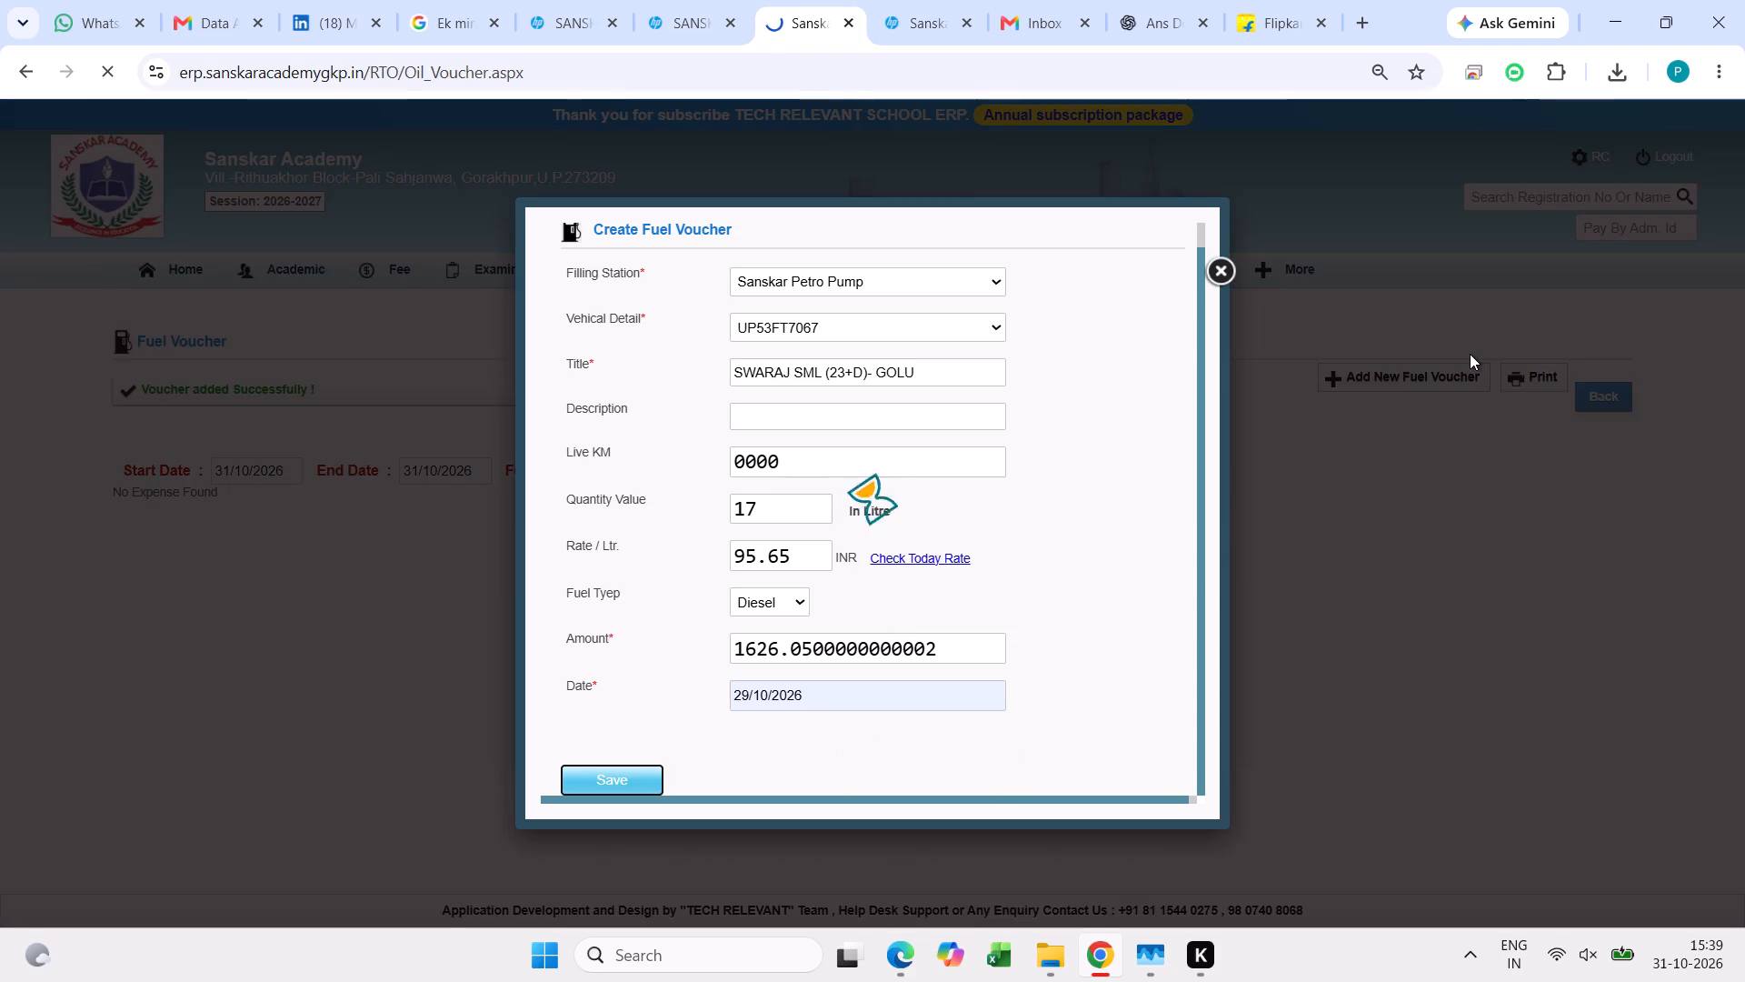
Start a new Sanskar Petro Pump fuel voucher for the vehicle PASSION and enter a Live KM of 0000.
left_click(1421, 386)
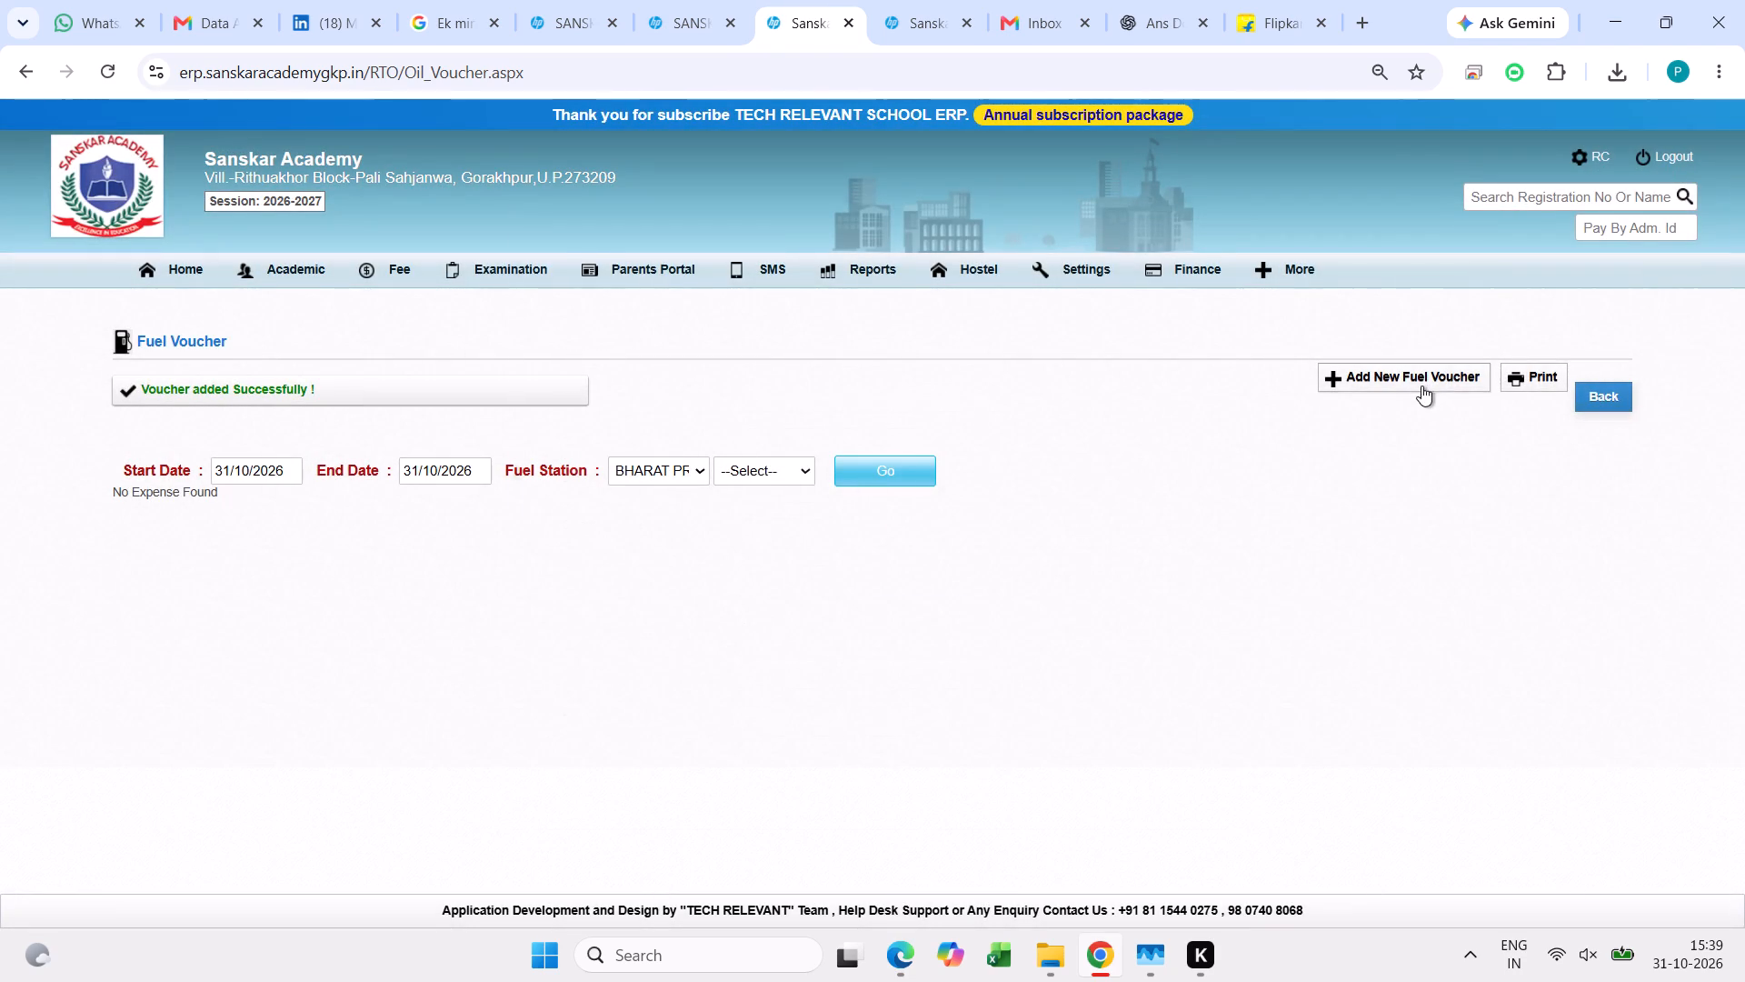
left_click(852, 343)
scroll(870, 665, "up", 1)
scroll(870, 666, "down", 3)
scroll(870, 670, "up", 1)
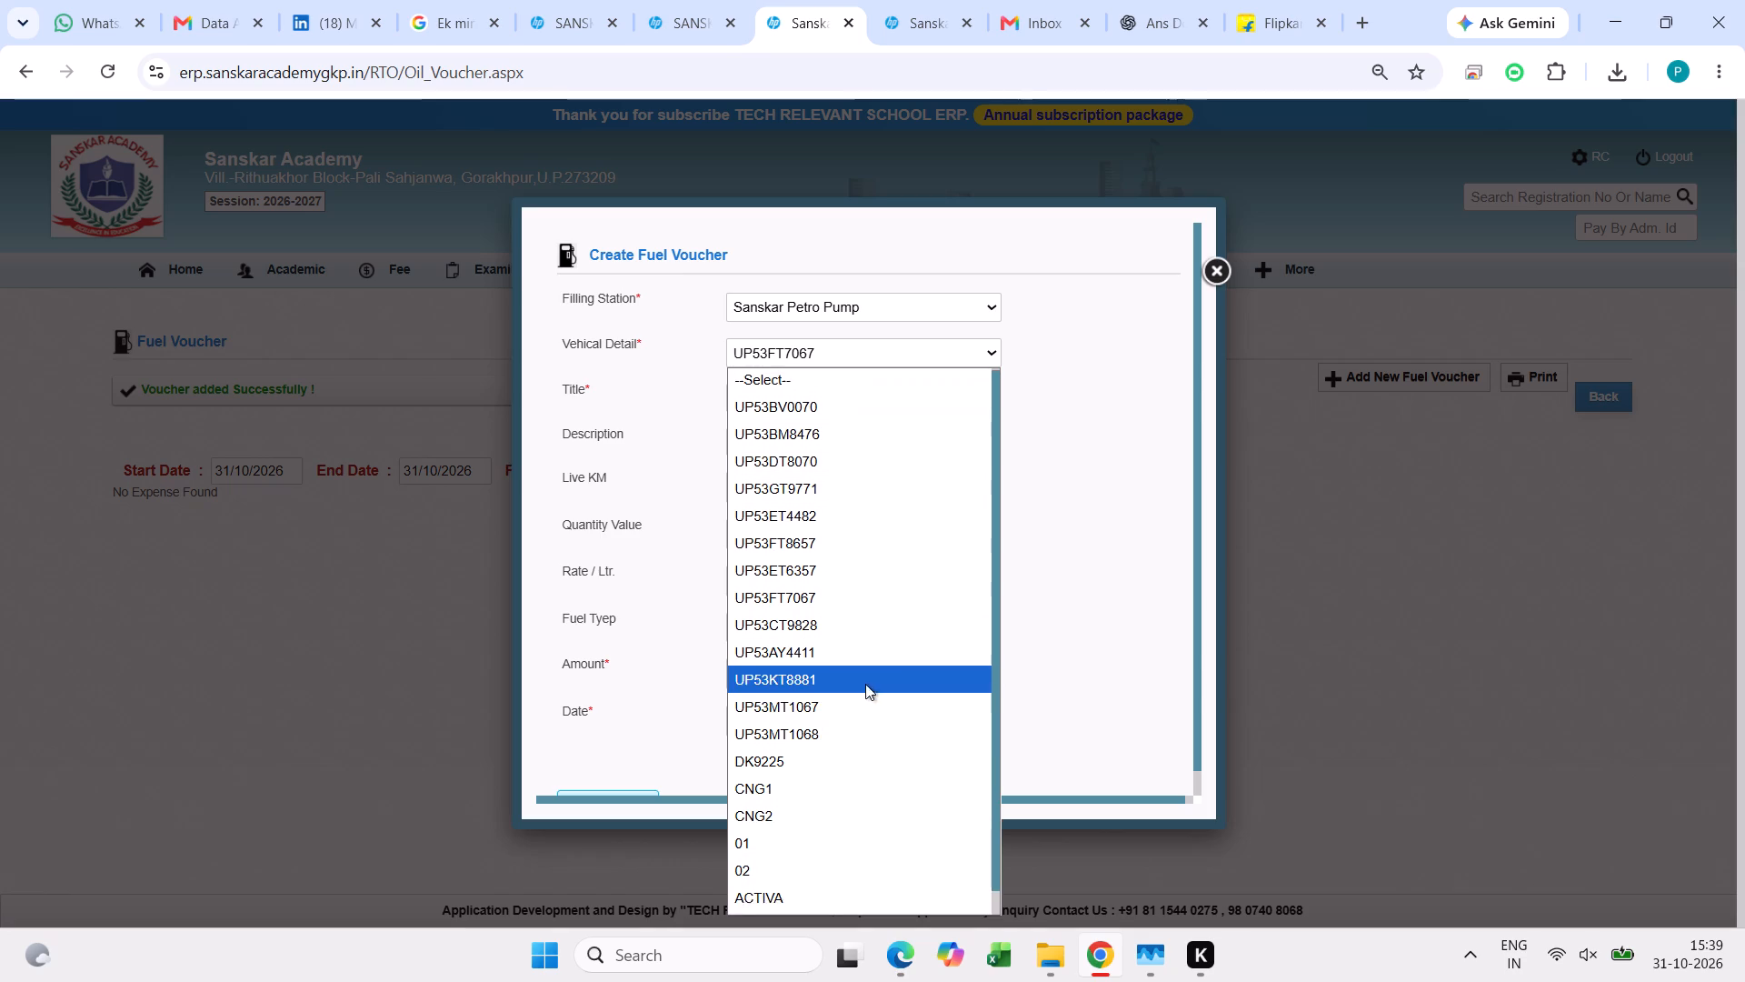
scroll(909, 733, "down", 1)
scroll(909, 733, "up", 1)
scroll(909, 733, "down", 3)
left_click(783, 914)
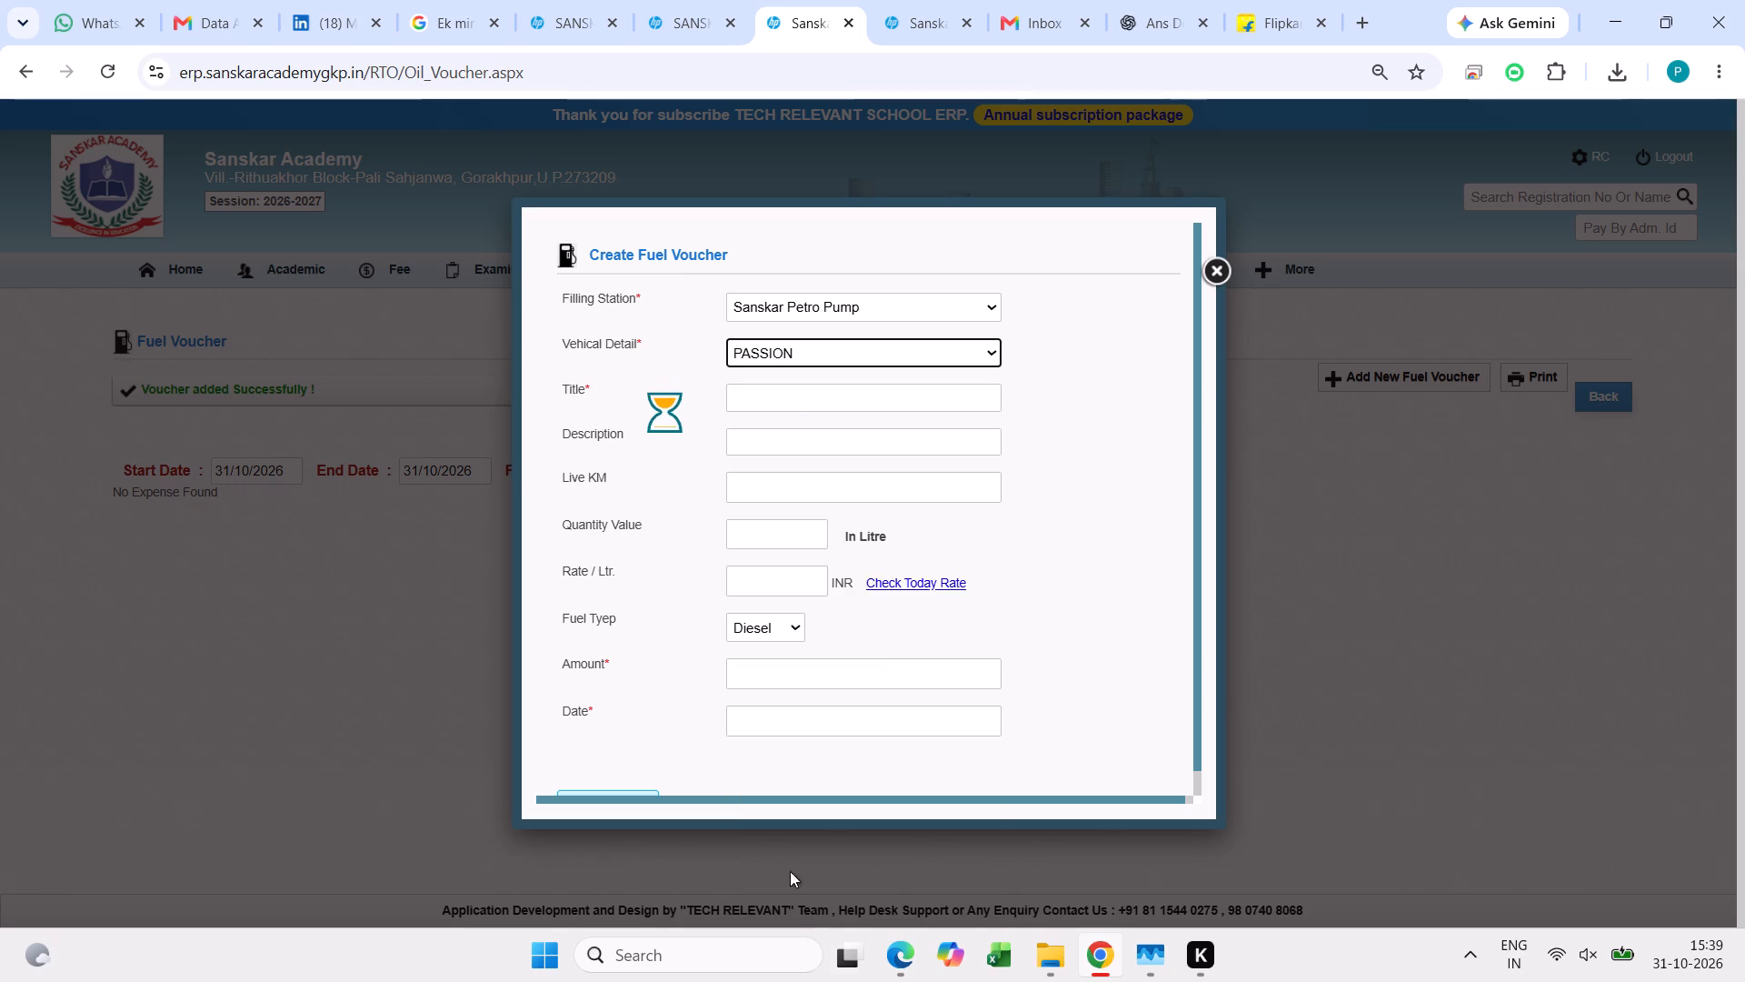
key("Tab")
key("Tab")
key("Tab")
key("Tab")
key("Tab")
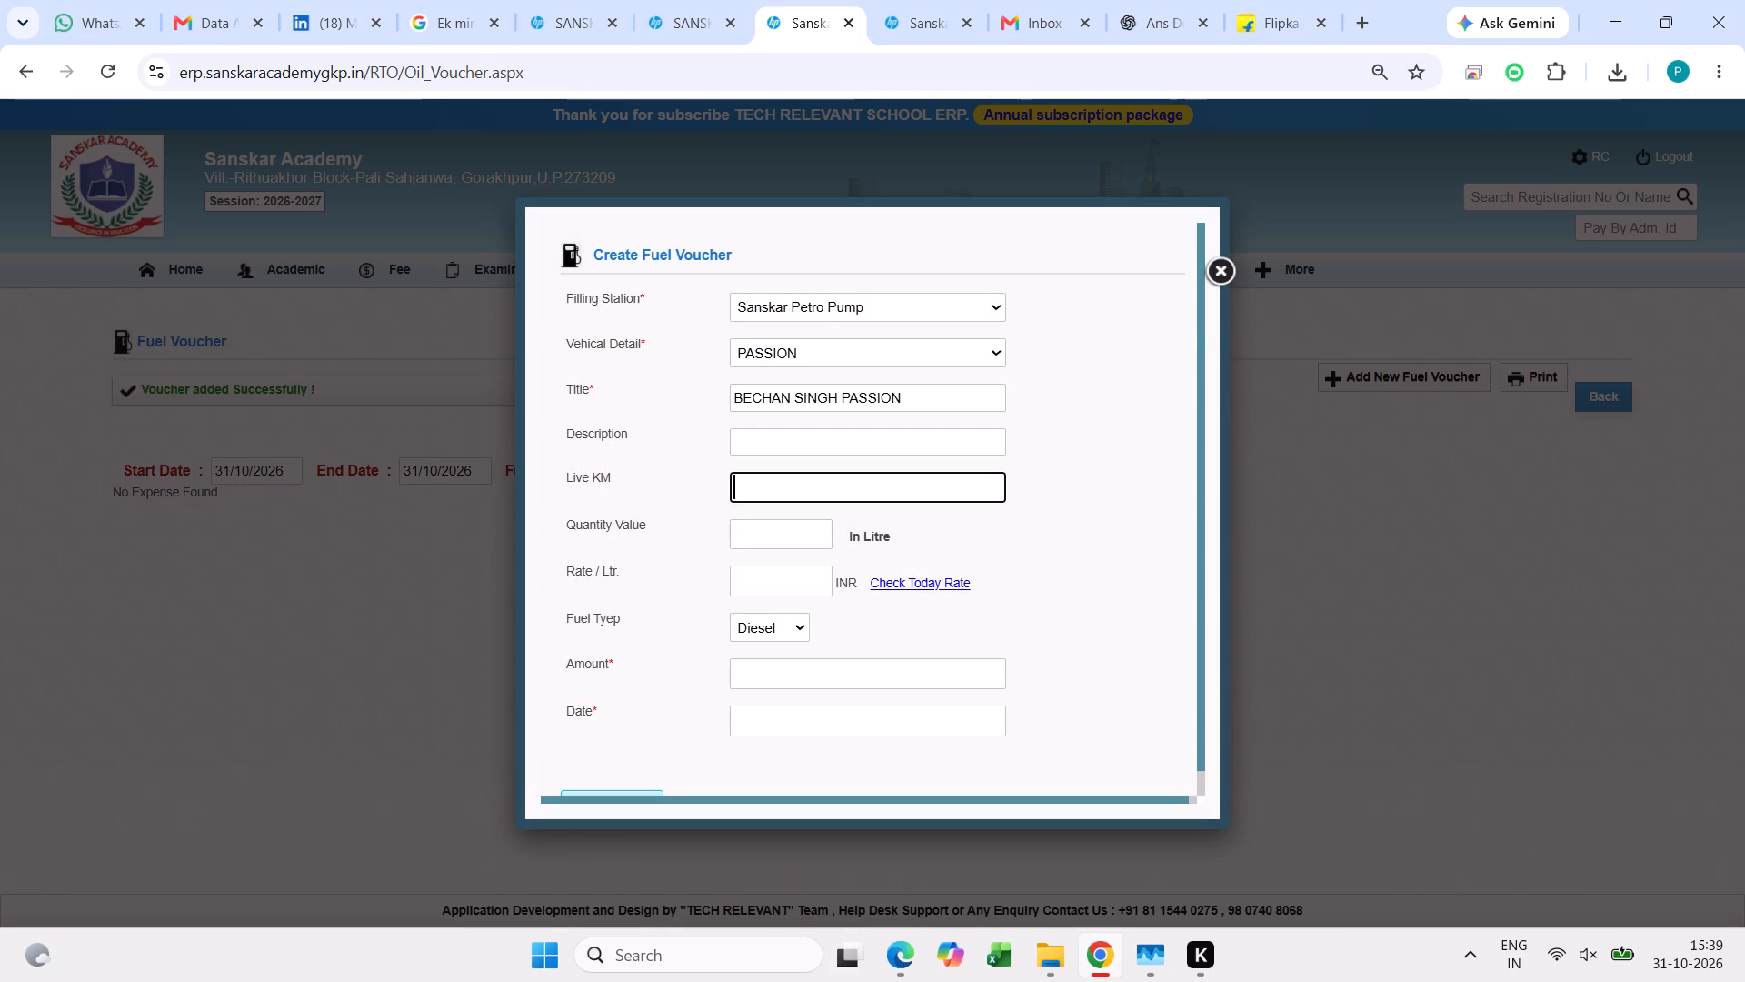
type("0000")
key("Tab")
Enter a quantity of 2 litres at a rate of 102 INR for PASSION and set the fuel type to Petrol.
key("2")
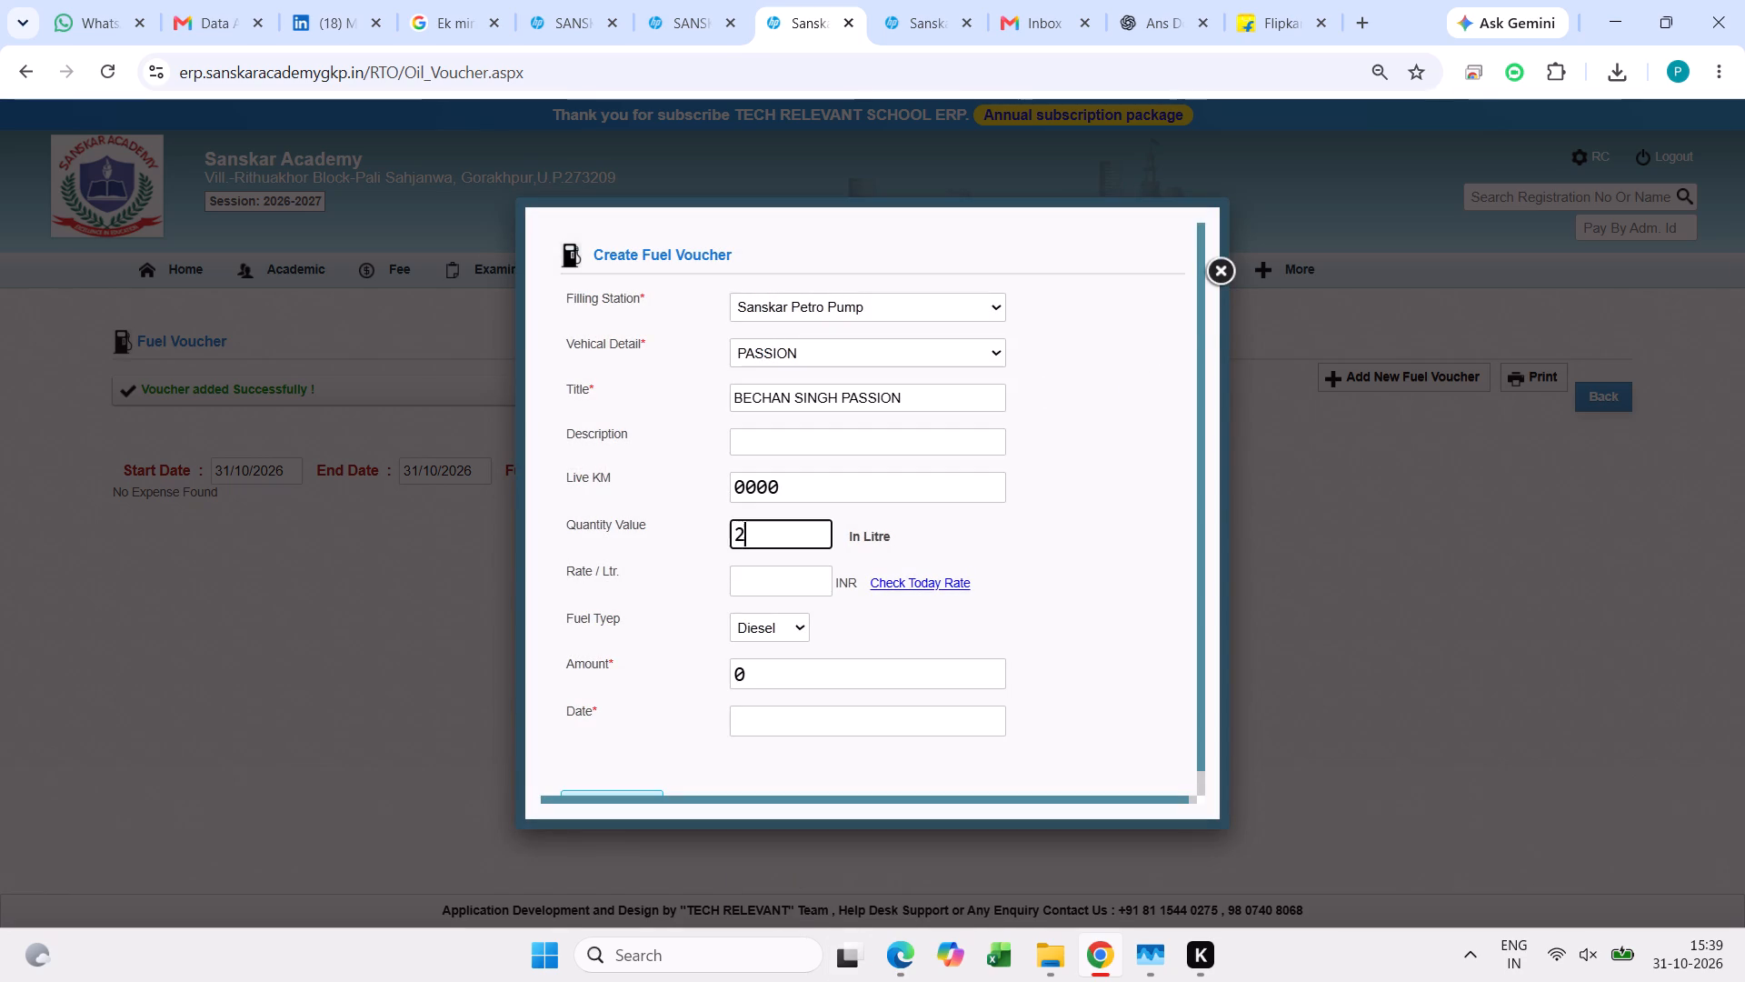
key("Tab")
type("102")
key("Tab")
key("Tab")
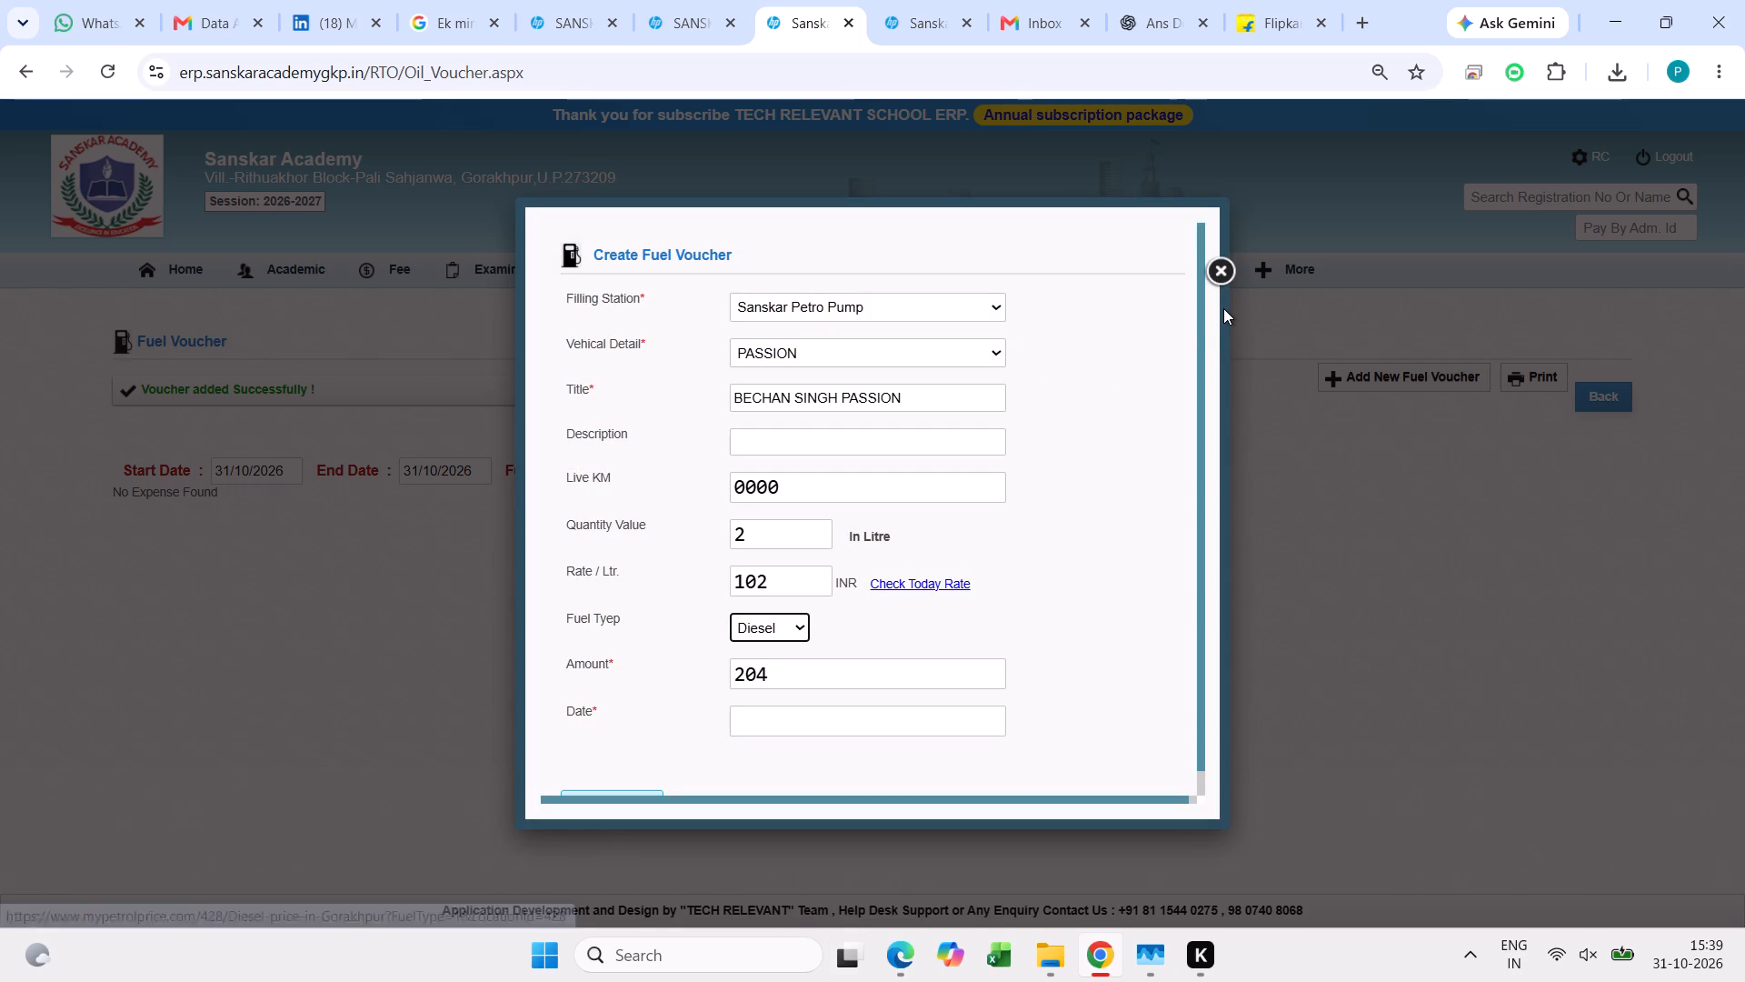
key("Down")
key("Tab")
key("Tab")
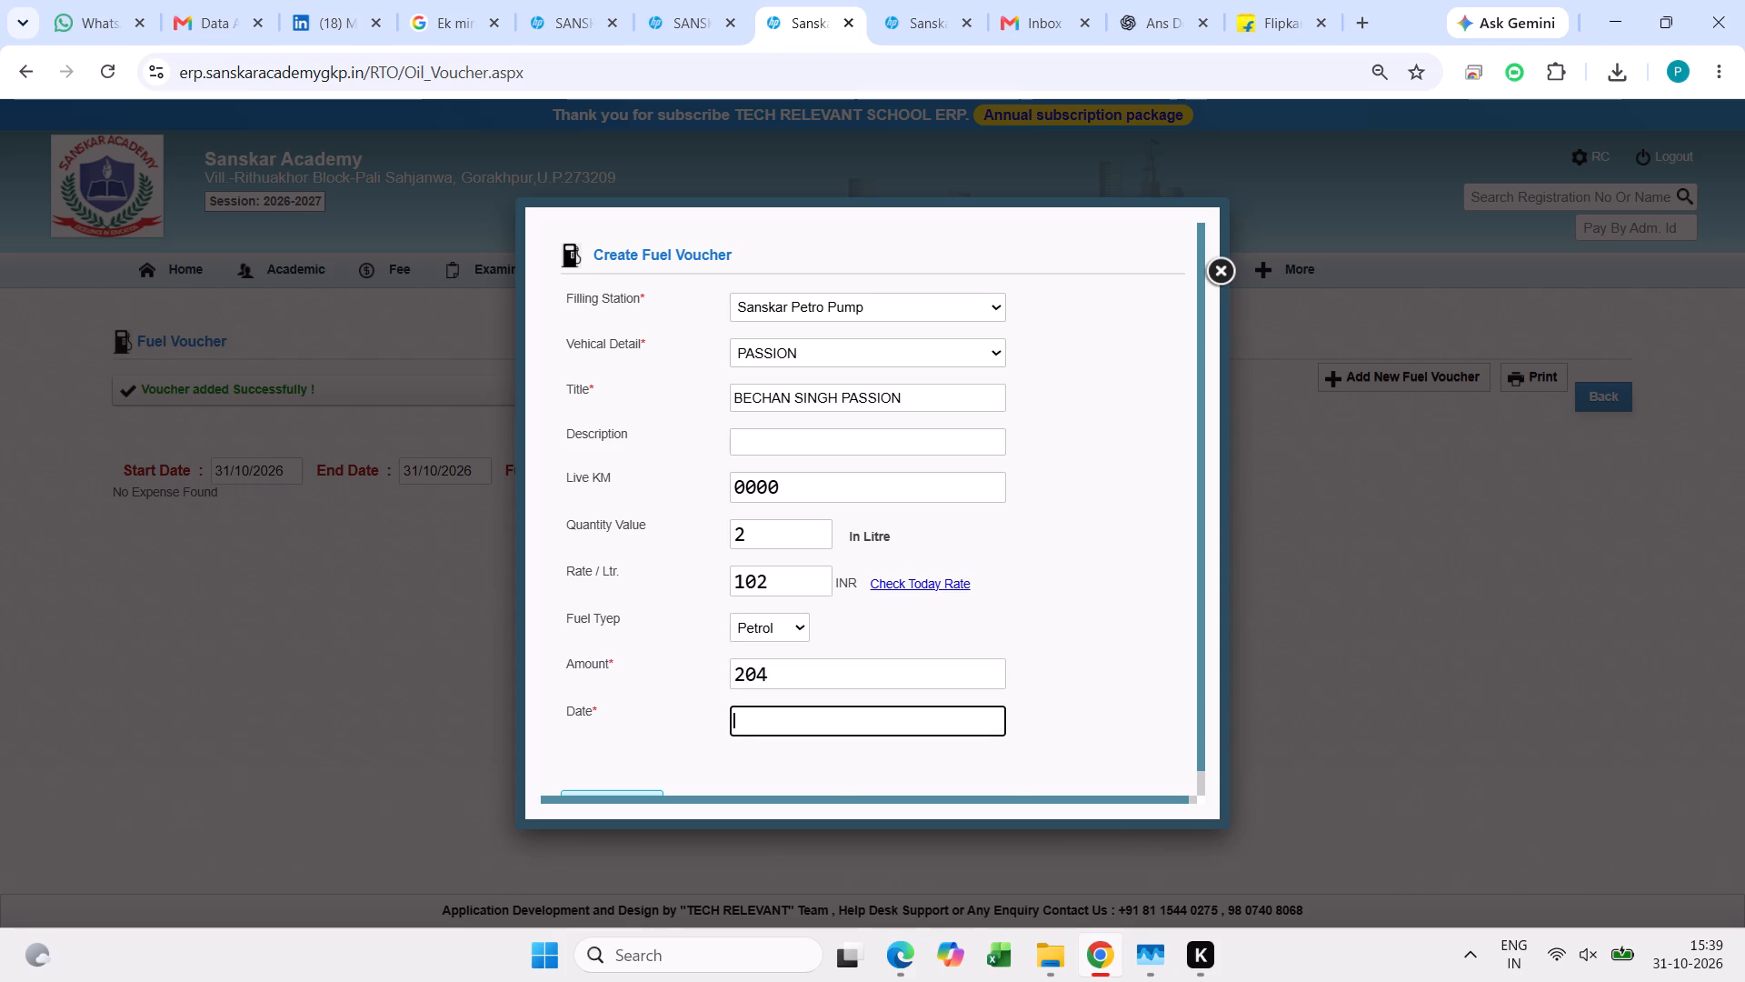
Set the voucher date to 29/10/2026 and save the PASSION fuel voucher.
type("29")
key("Down")
key("Tab")
key("Return")
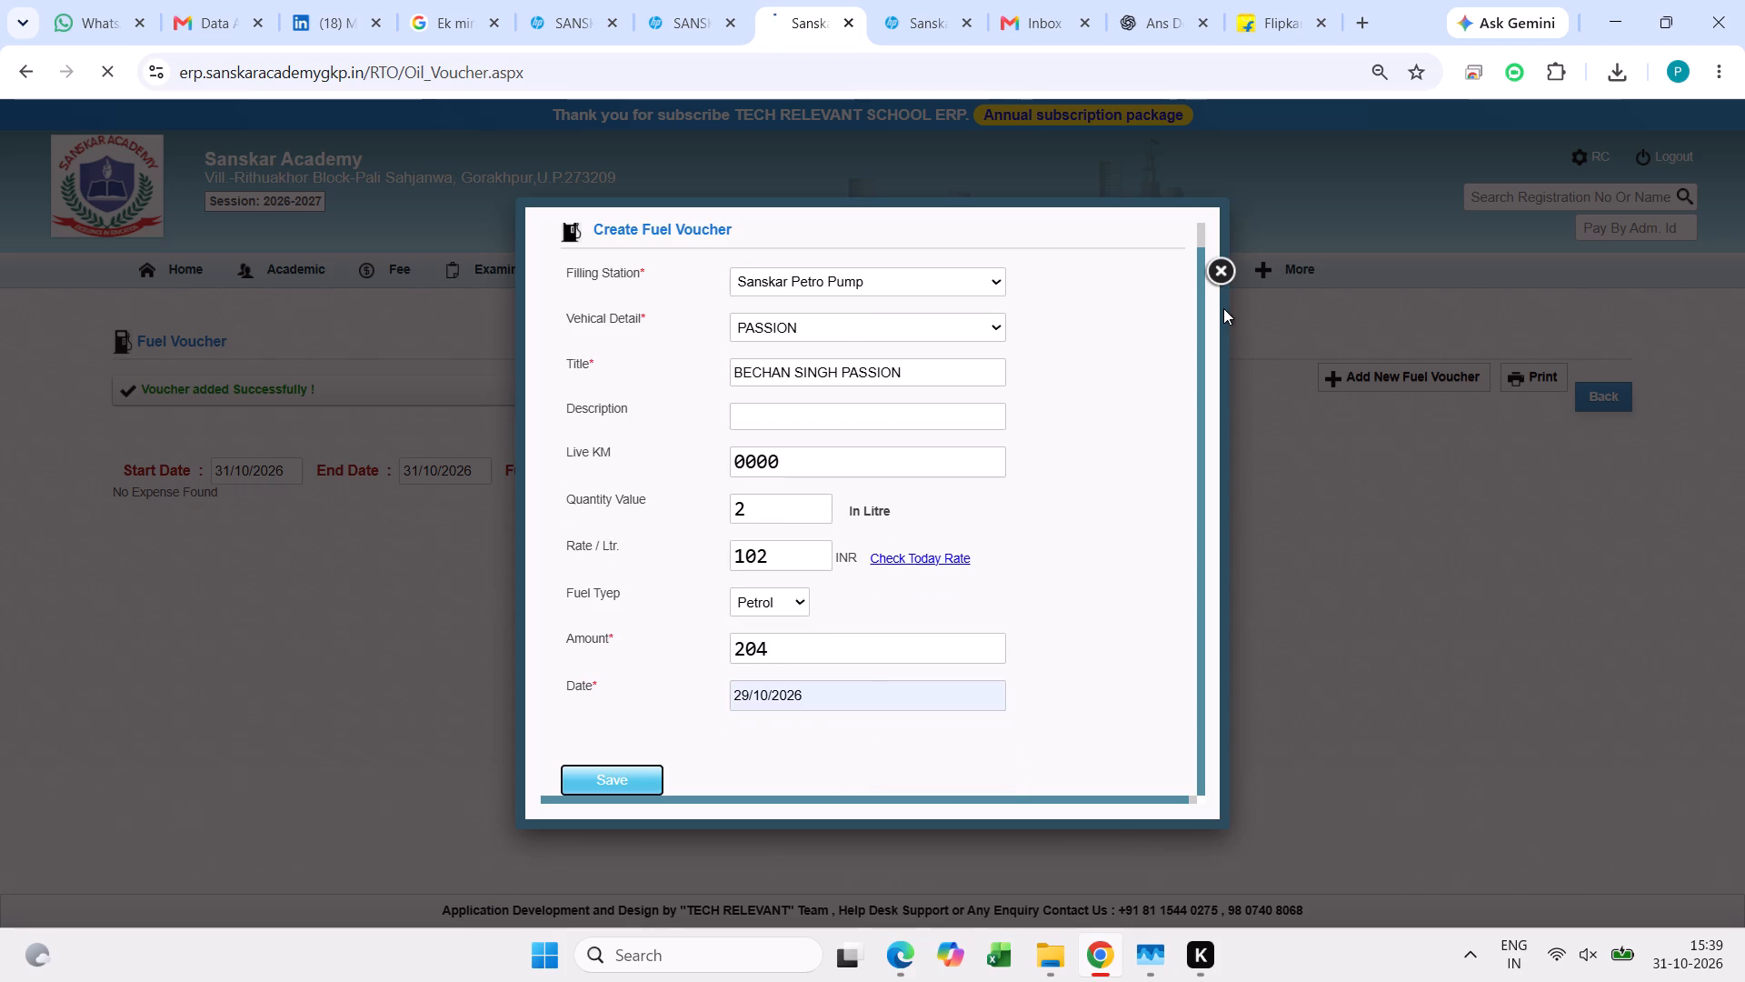
Start a new Sanskar Petro Pump fuel voucher for vehicle CNG2 and enter a Live KM of 10457.
left_click(1361, 384)
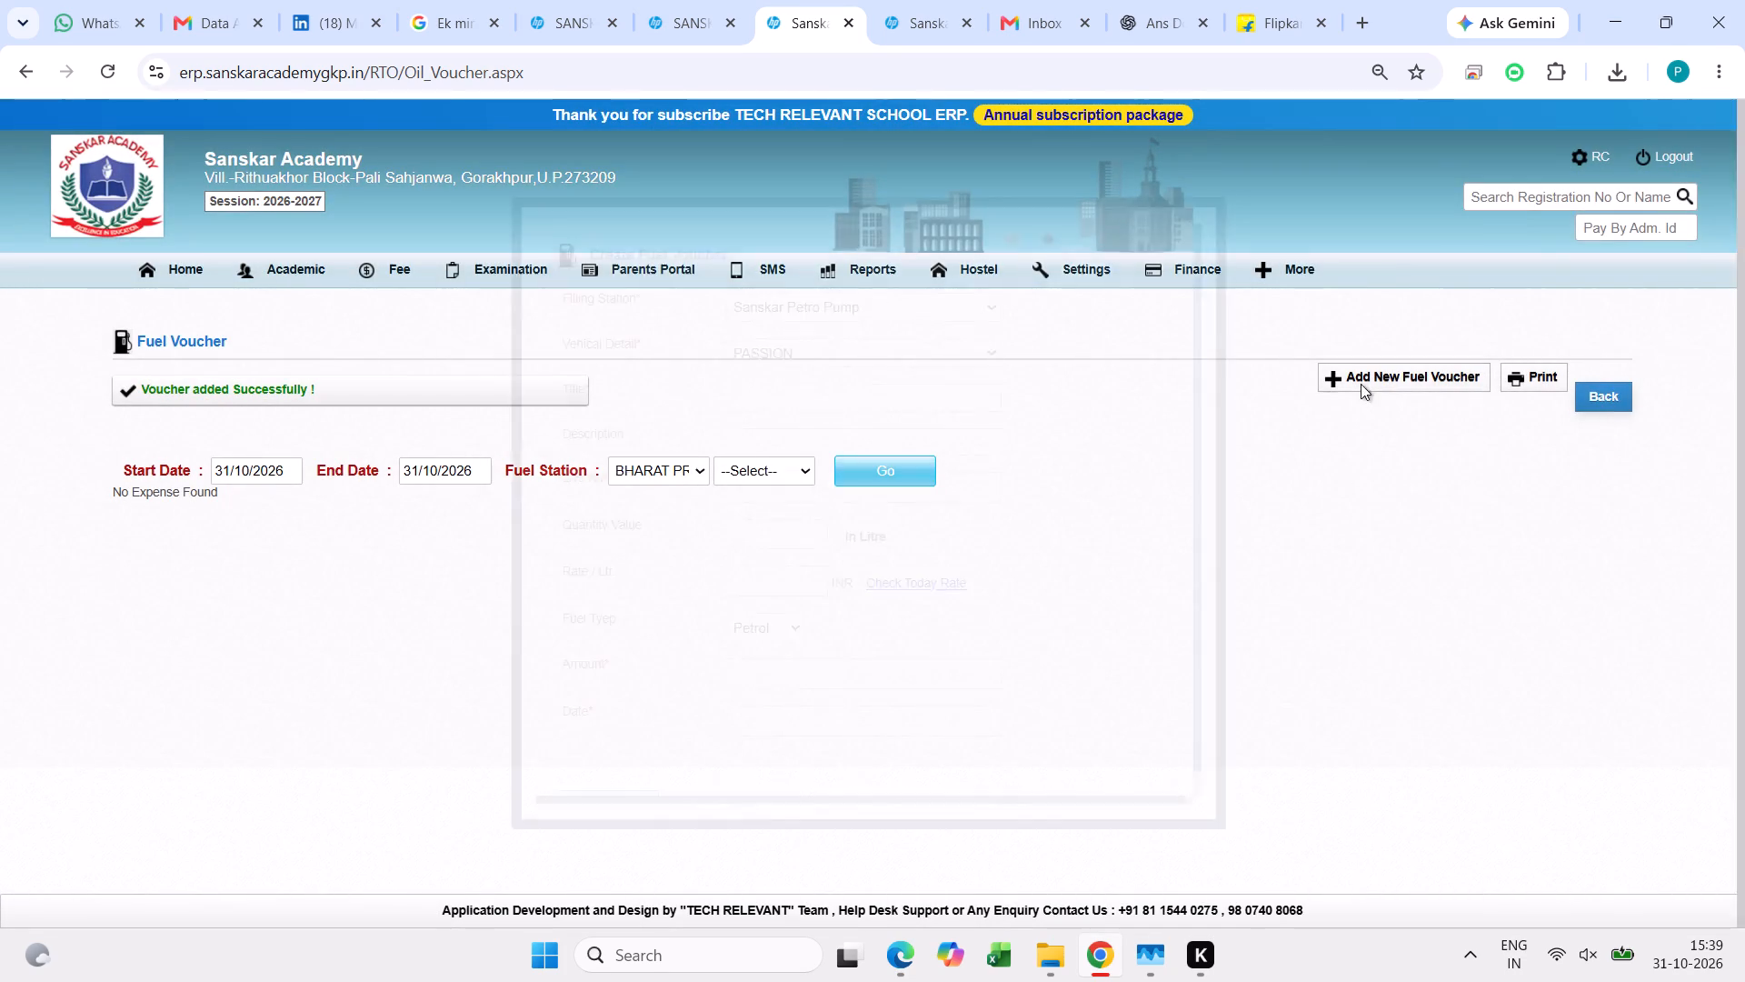
left_click(772, 346)
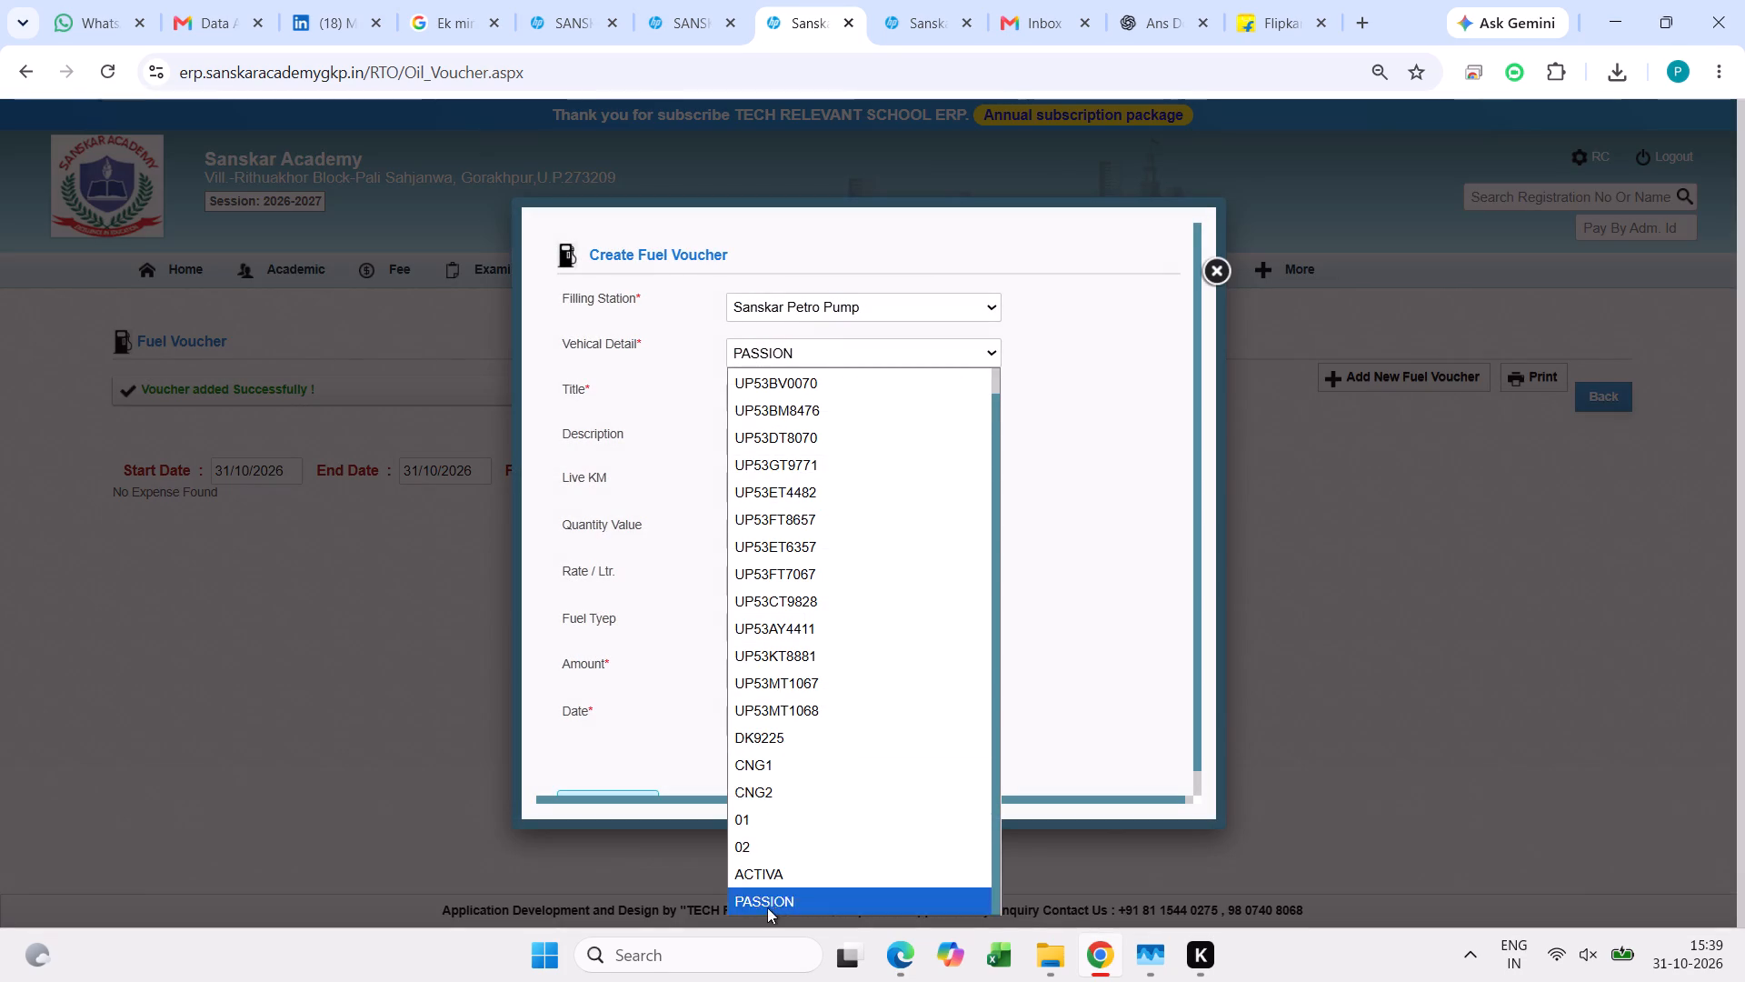
left_click(775, 800)
key("Tab")
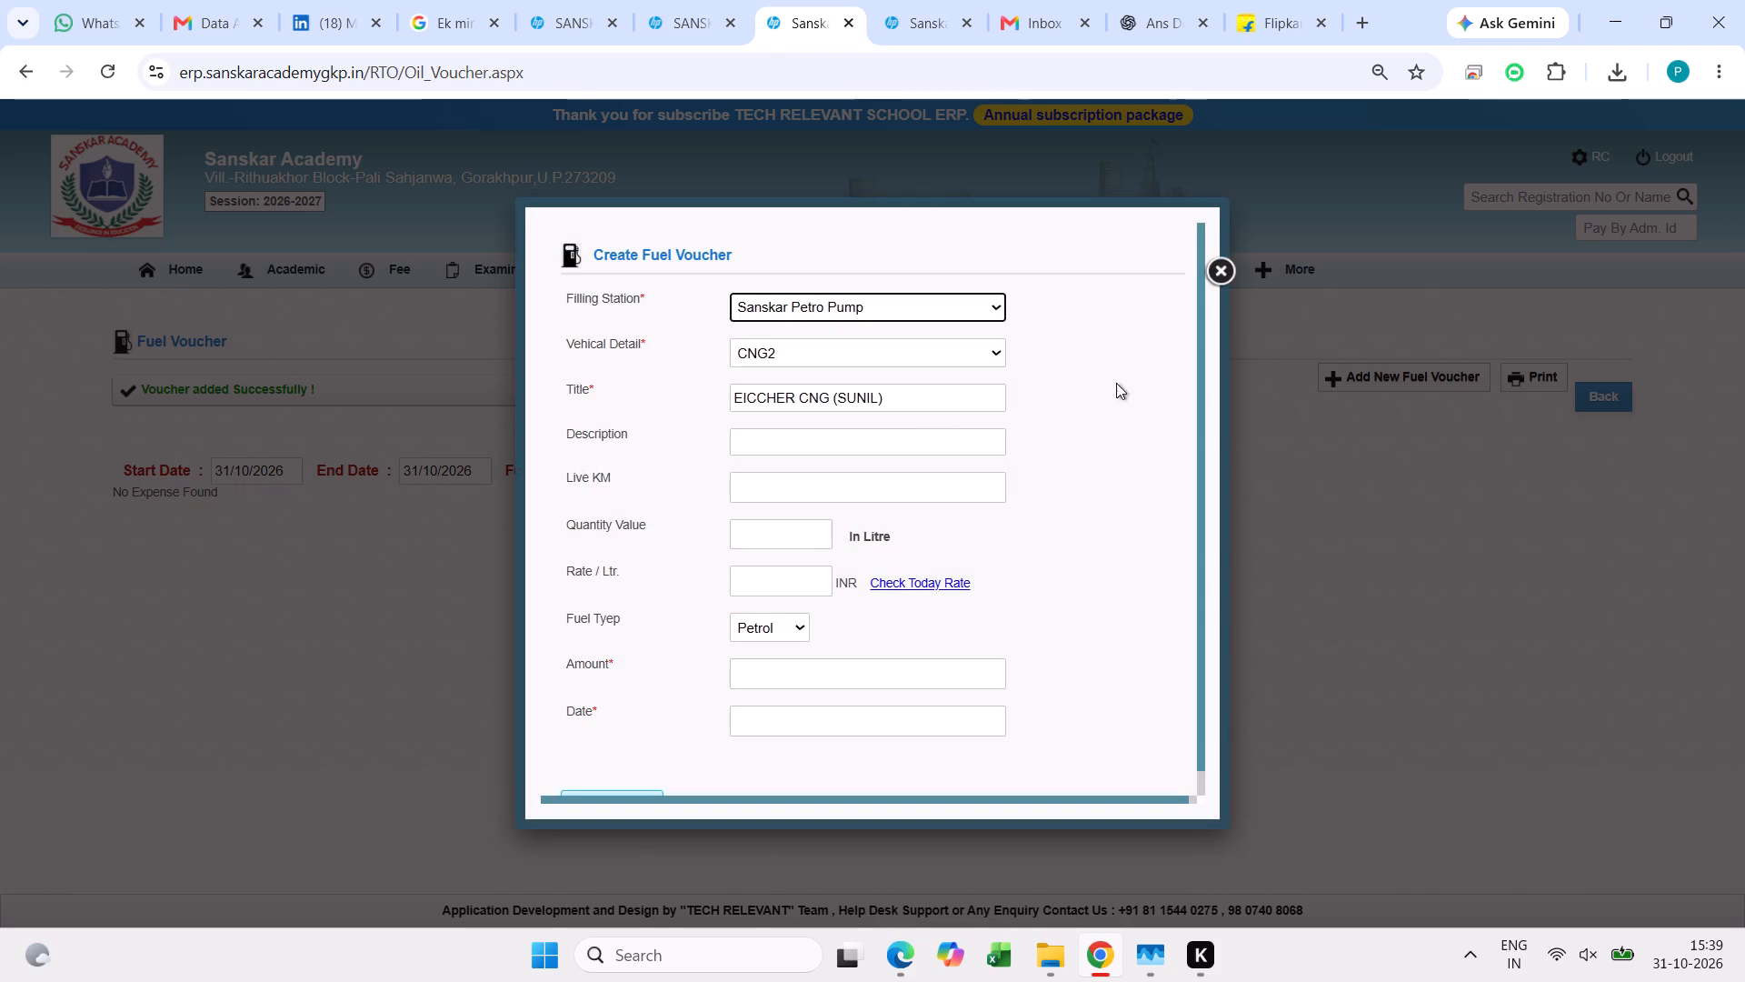
key("Tab")
key("Tab")
key("Tab")
key("Tab")
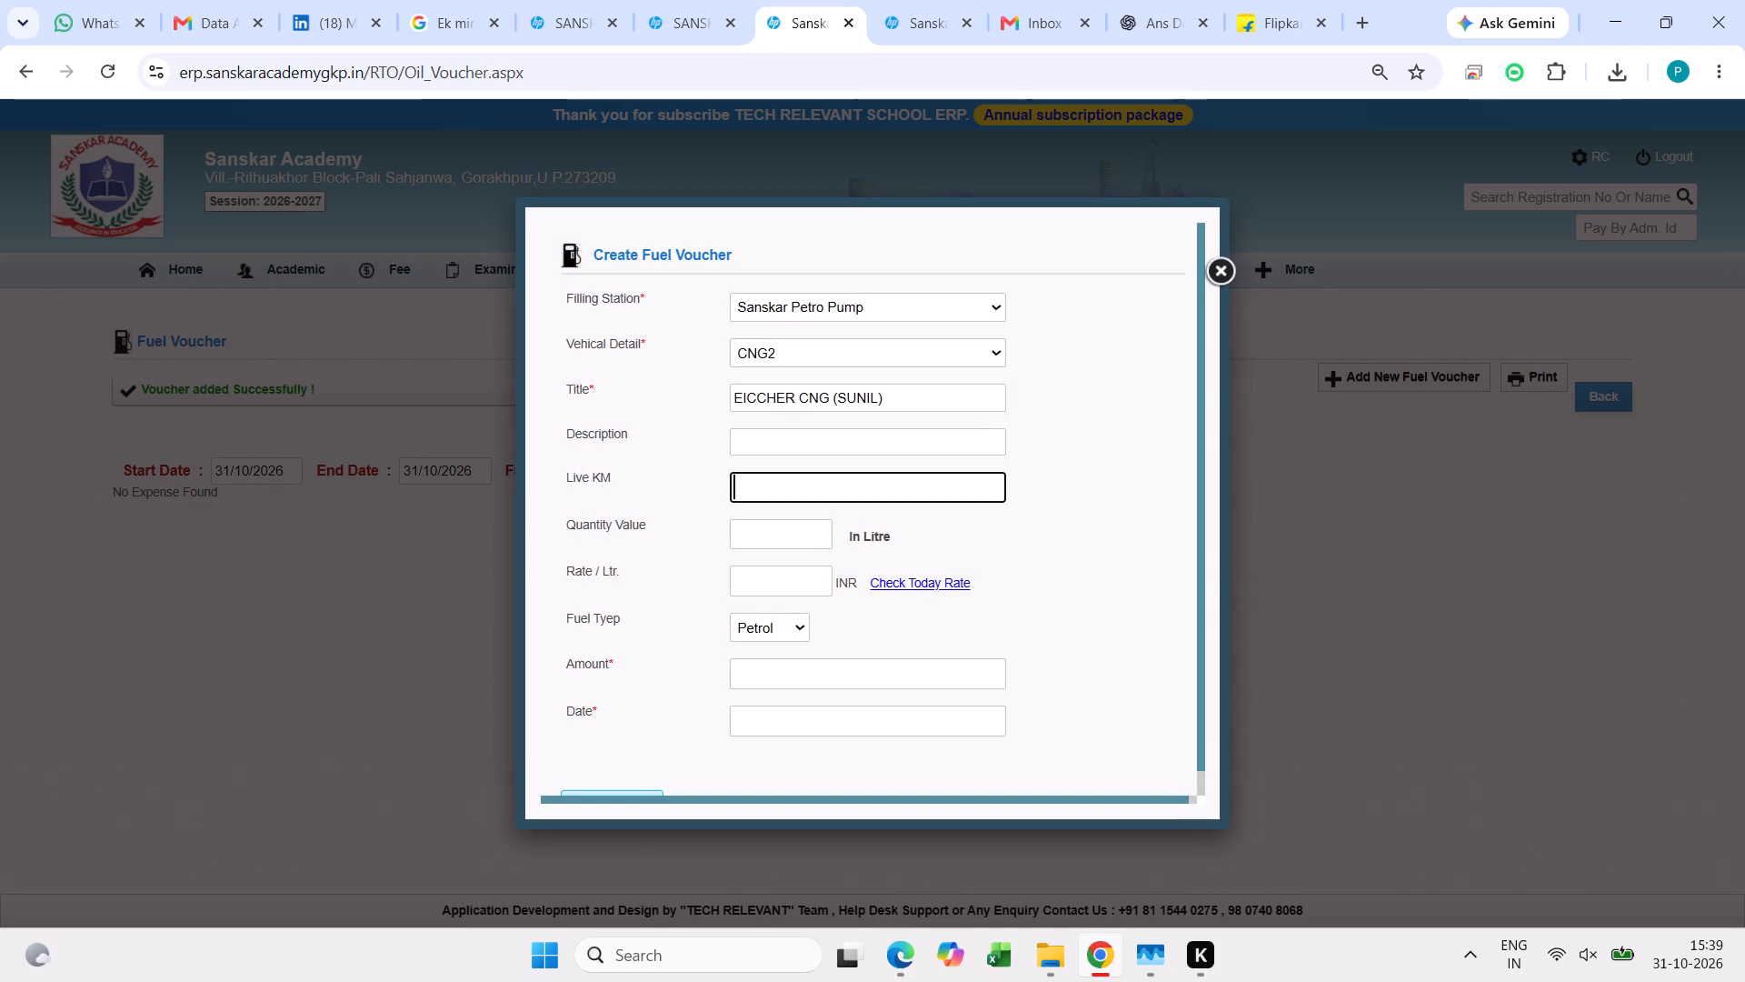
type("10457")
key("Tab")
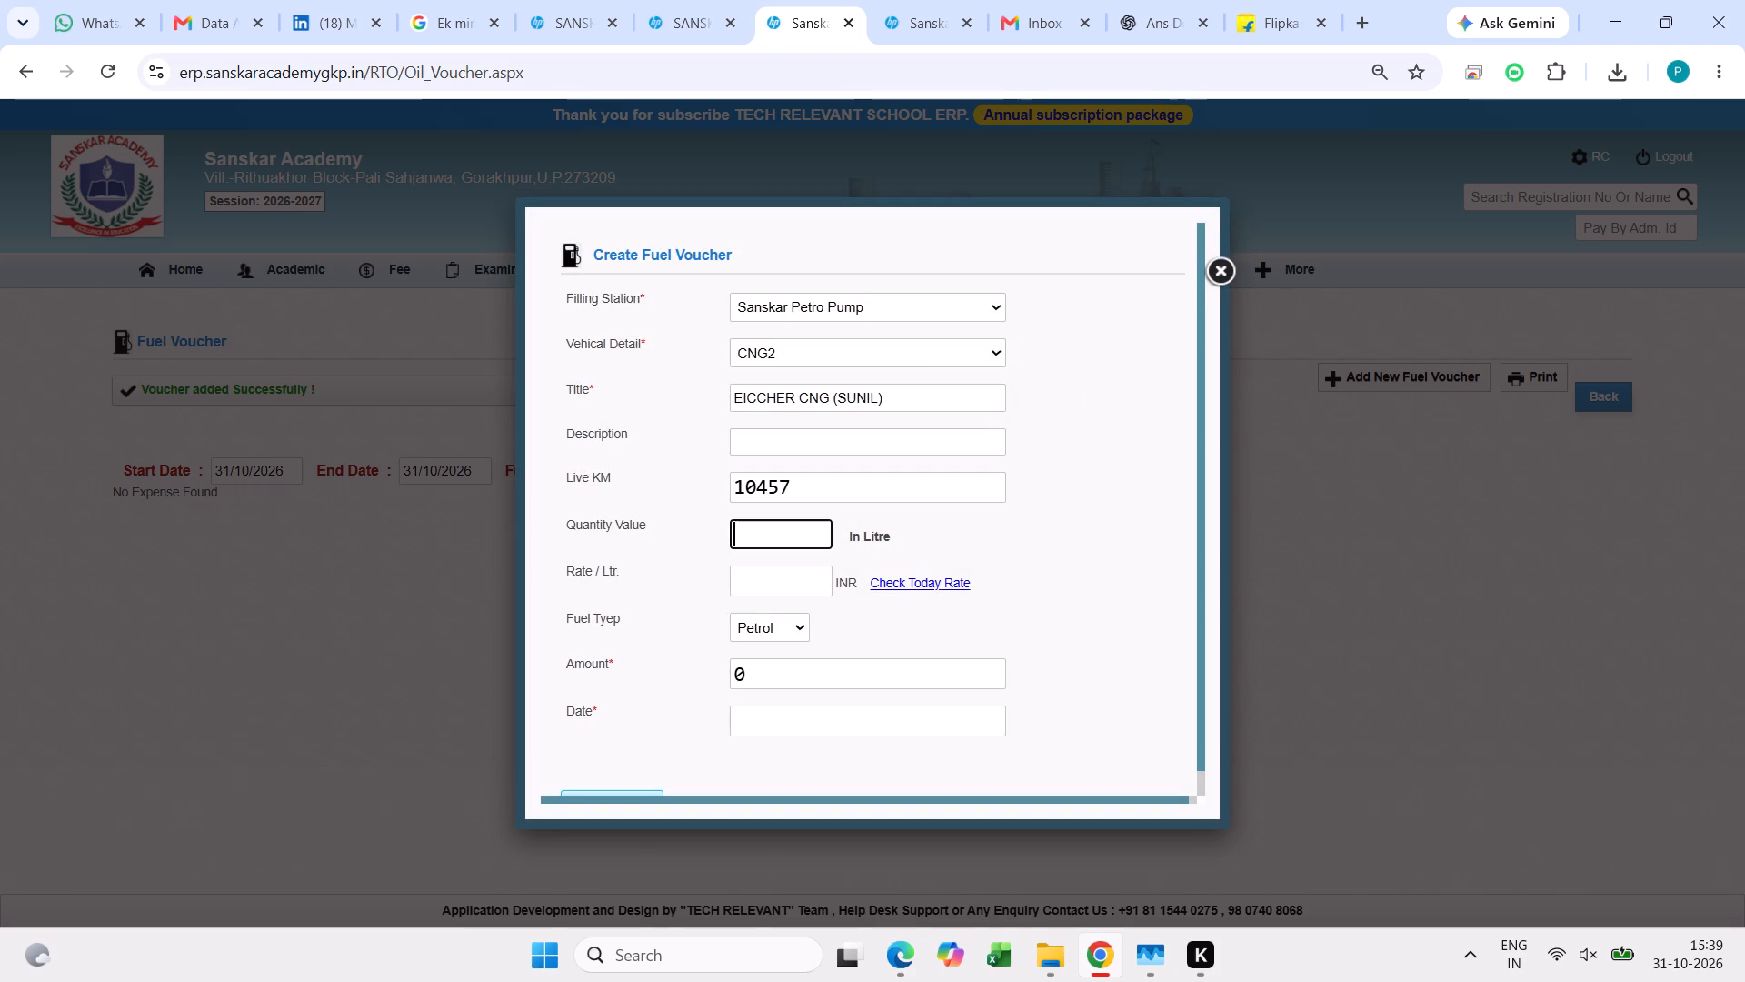
Enter a quantity of 41 at a rate of 102 INR for CNG2 and set the fuel type to CNG.
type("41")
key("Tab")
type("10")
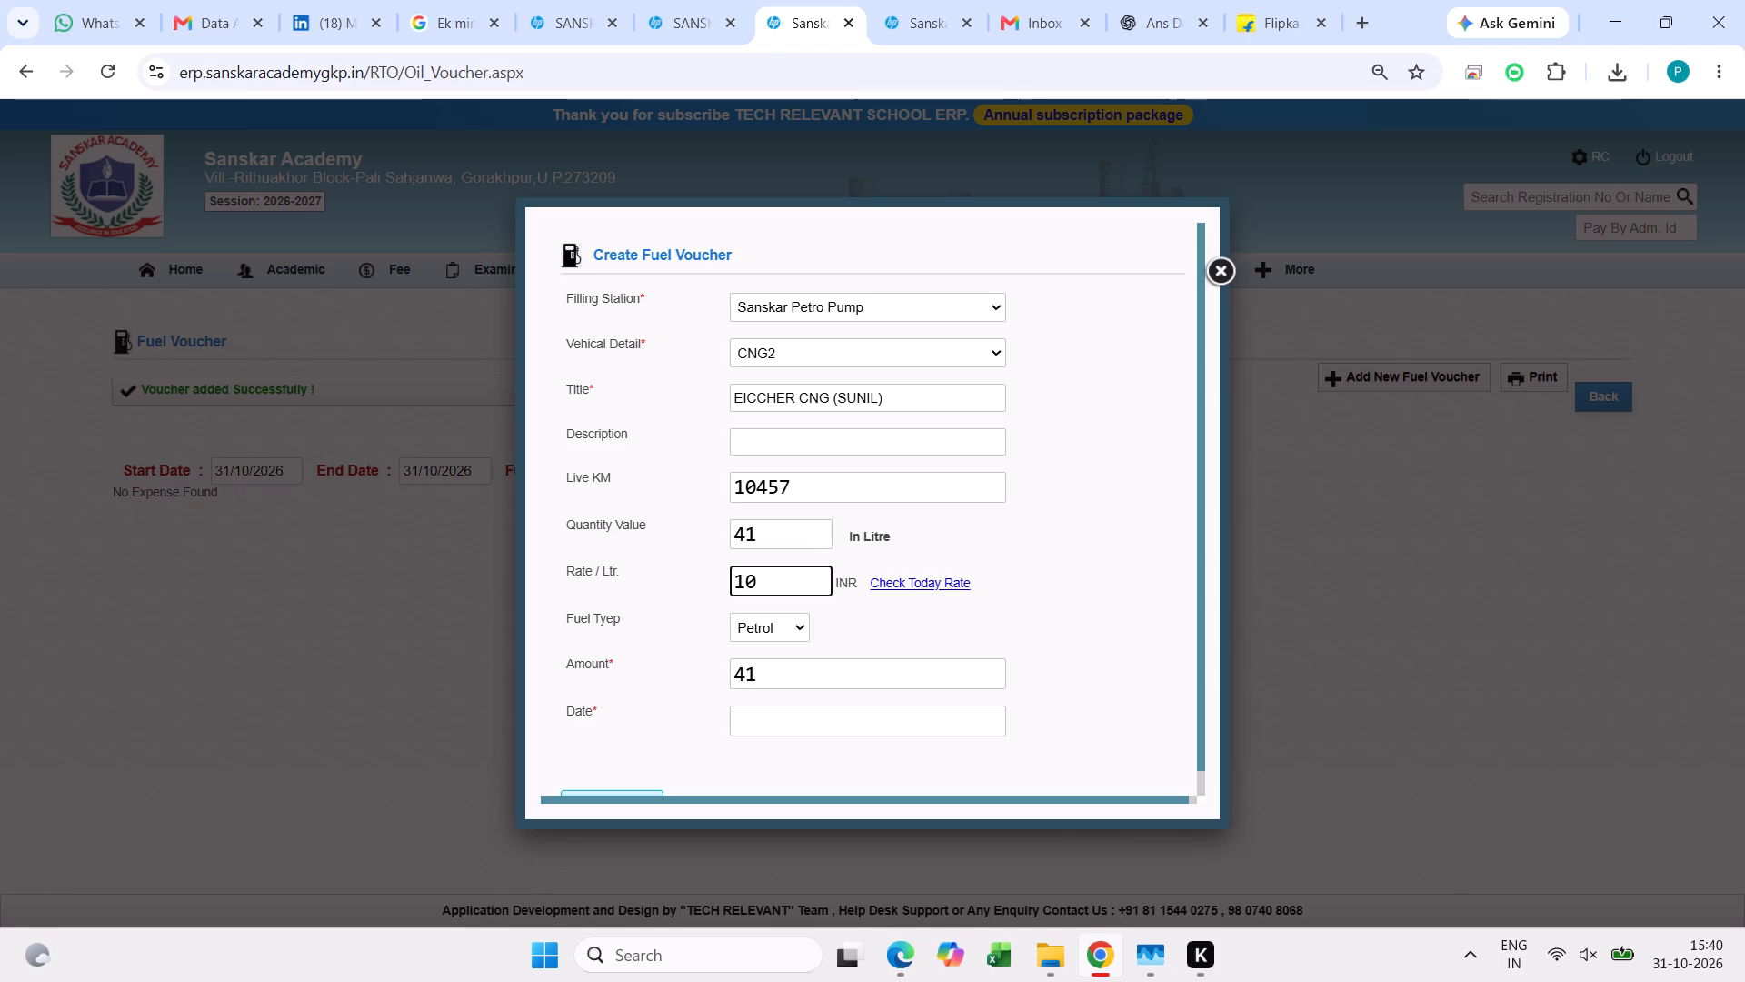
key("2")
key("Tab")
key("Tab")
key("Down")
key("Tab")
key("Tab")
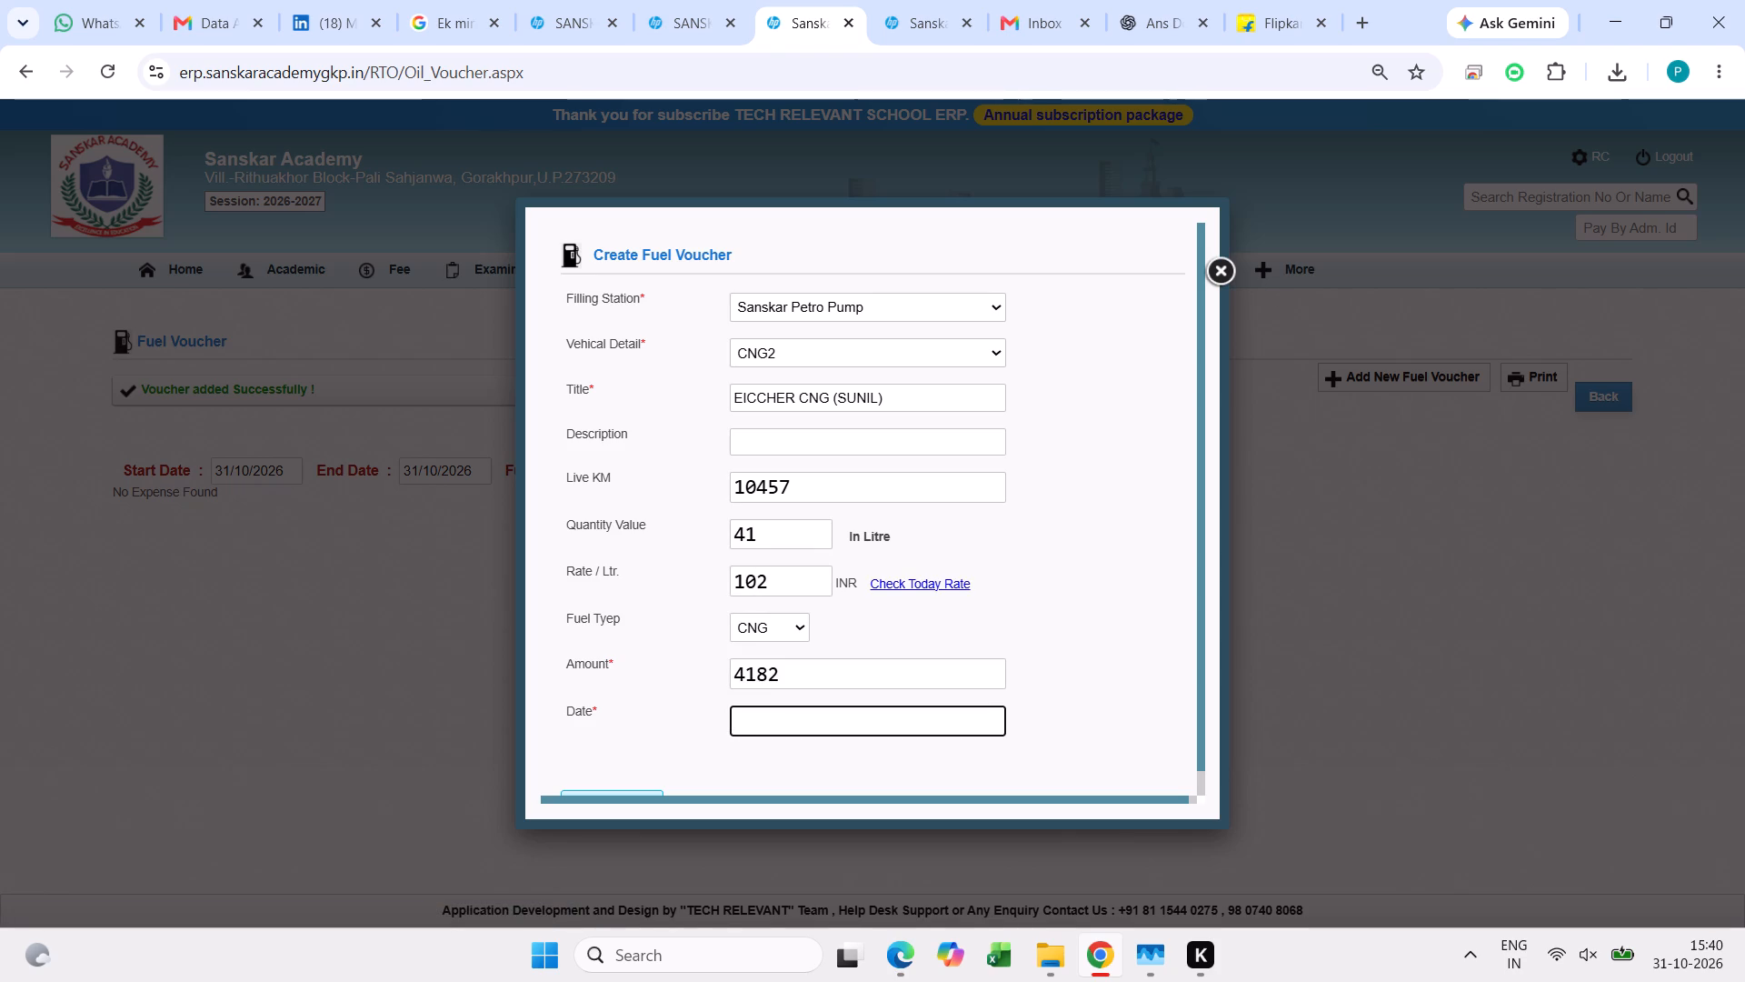
Set the voucher date to 29/10/2026 and save the CNG2 fuel voucher.
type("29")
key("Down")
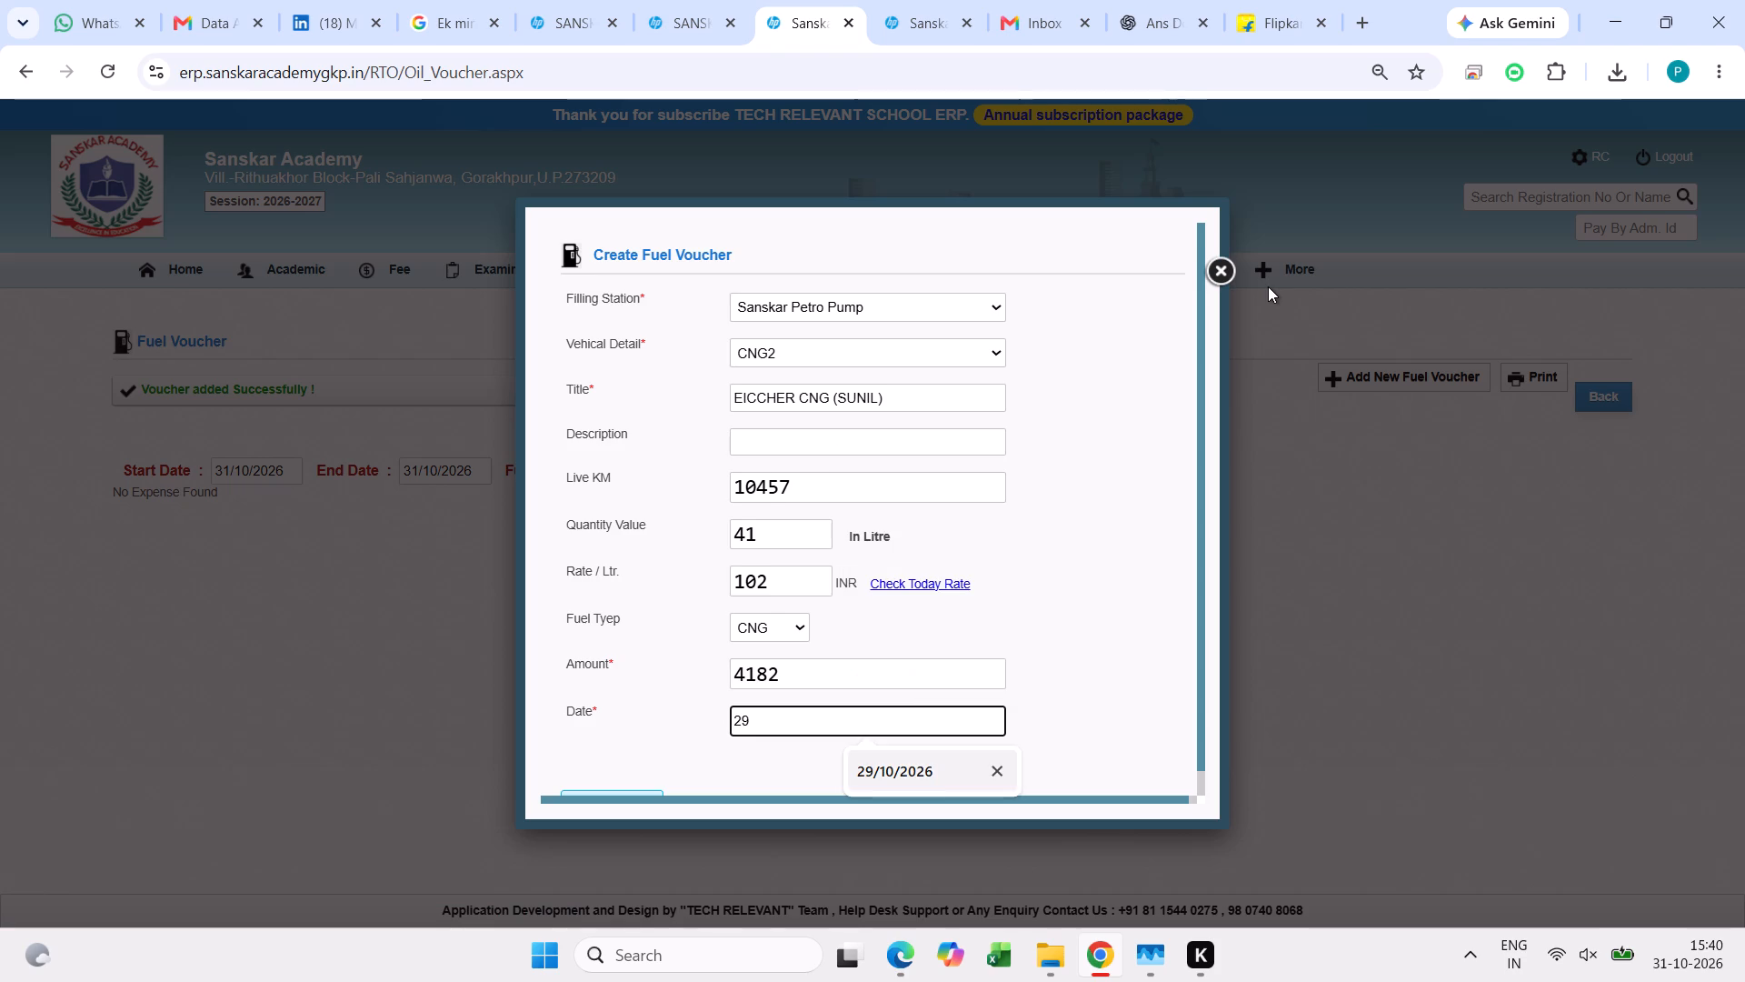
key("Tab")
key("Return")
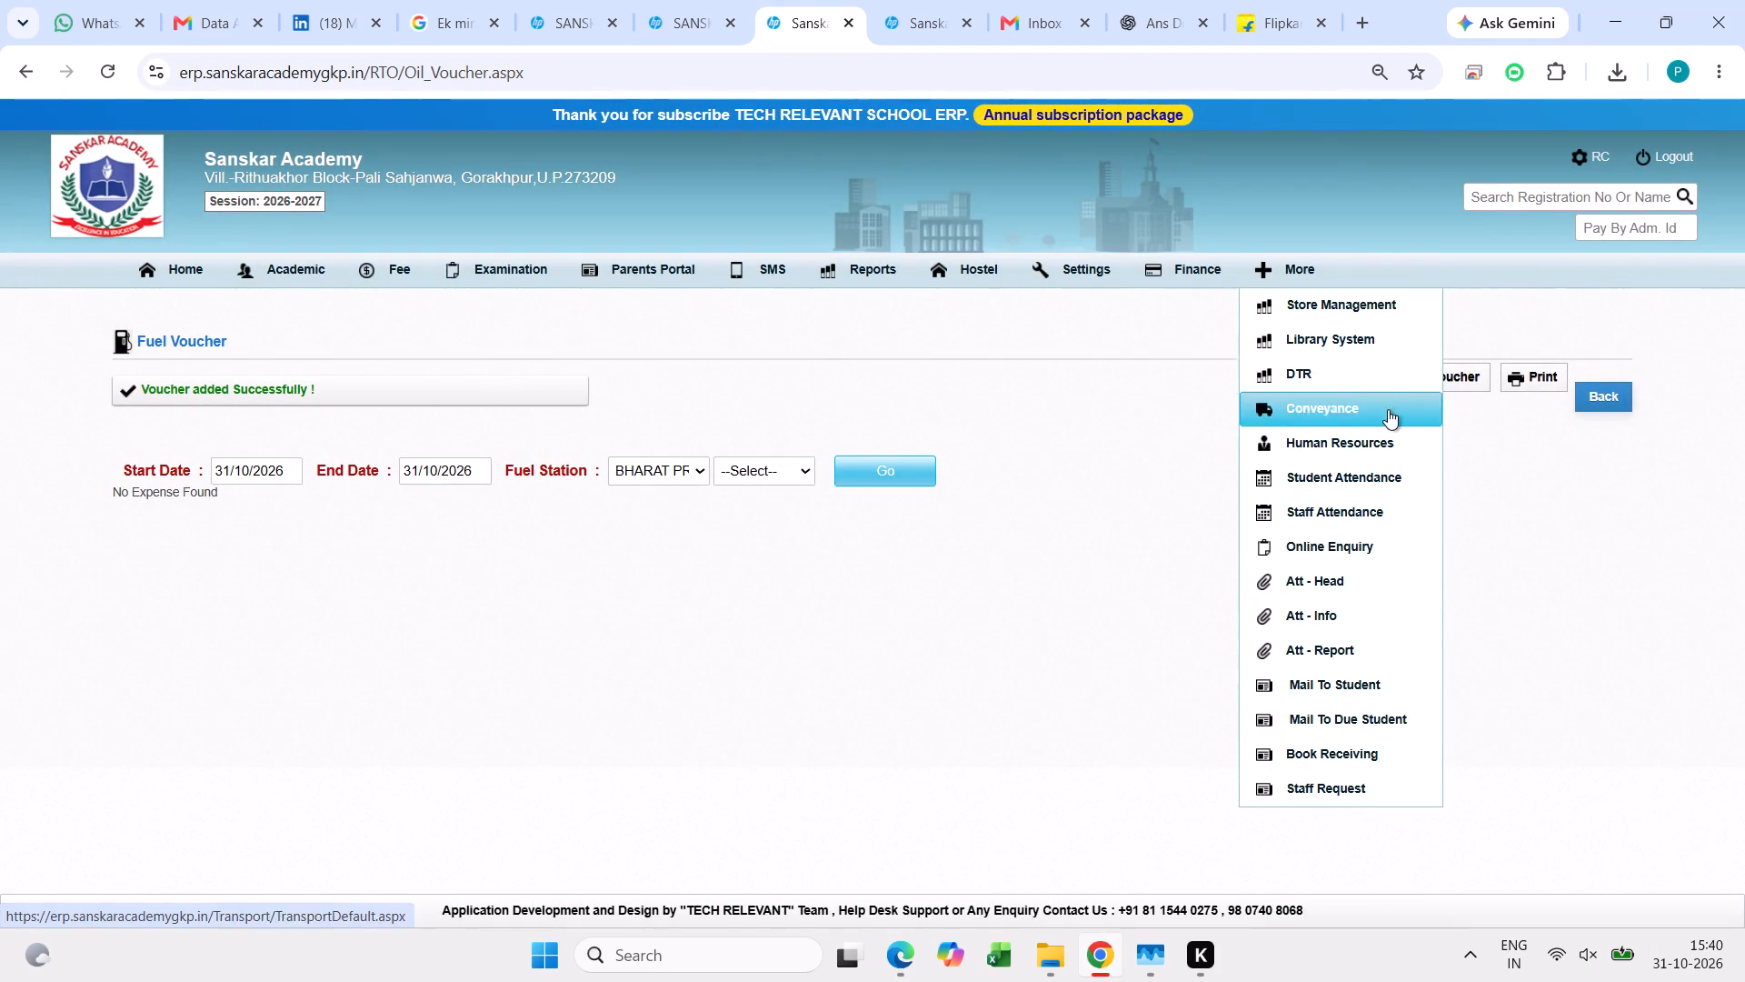
Start a new Sanskar Petro Pump fuel voucher for vehicle CNG1 and enter a Live KM of 8757.
left_click(1381, 385)
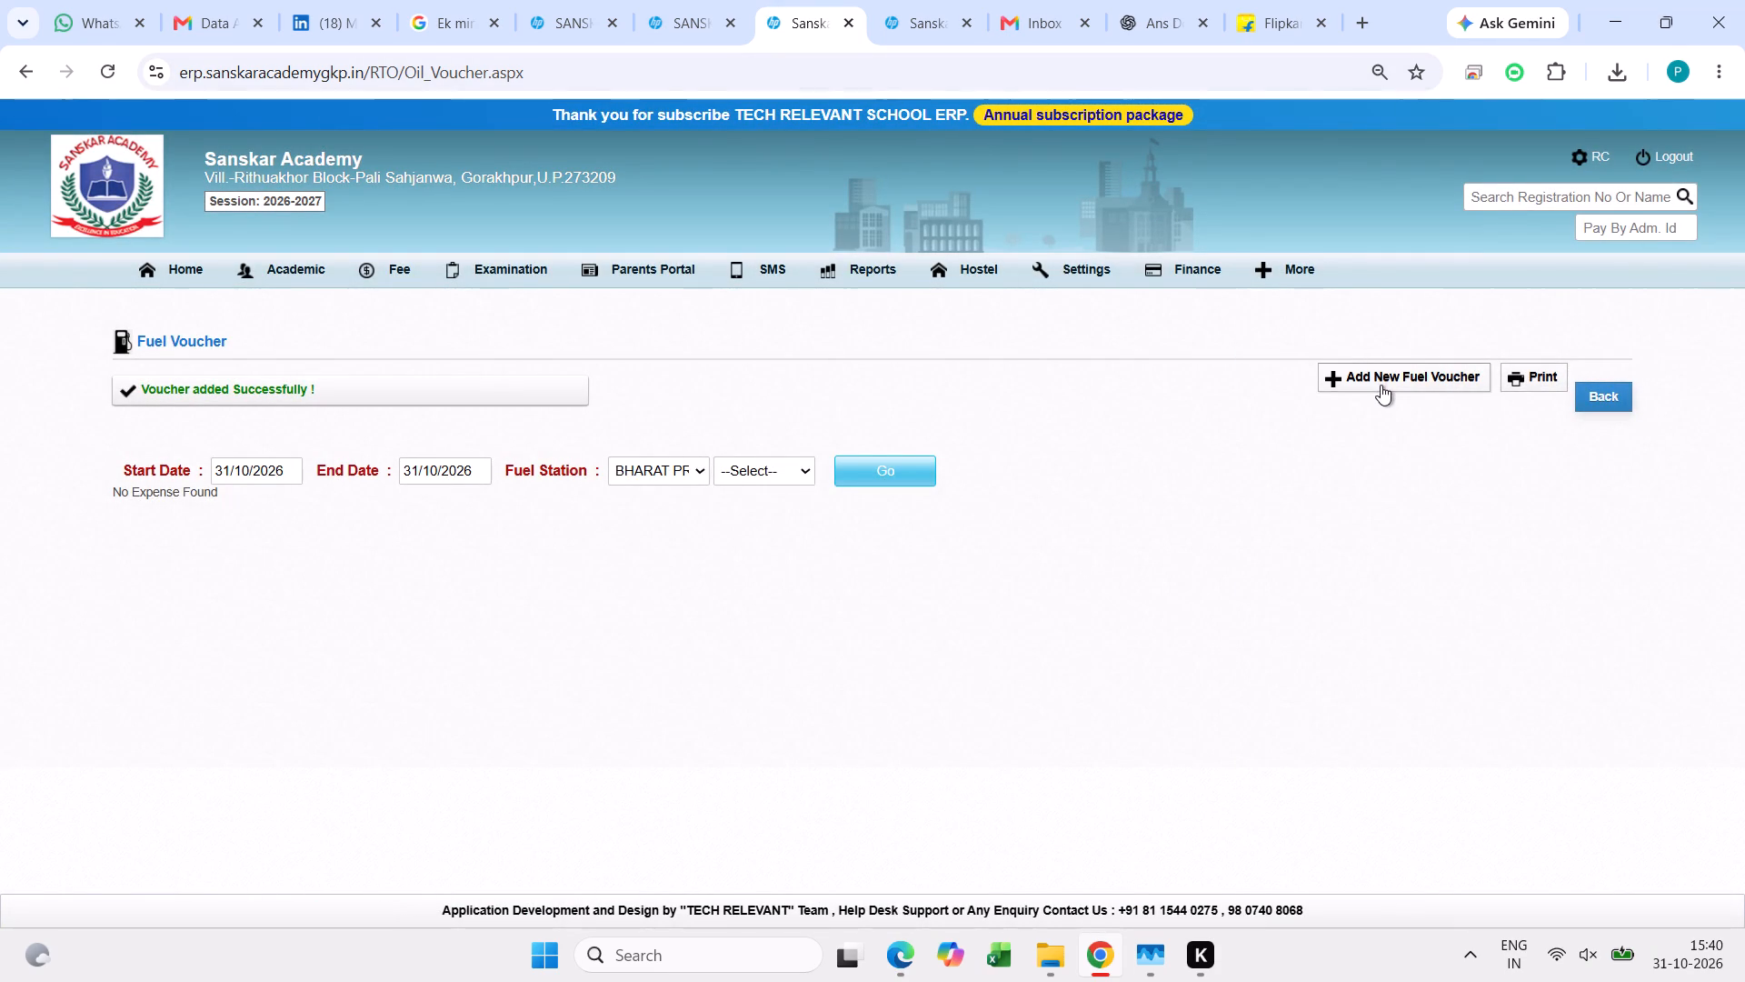
left_click(950, 351)
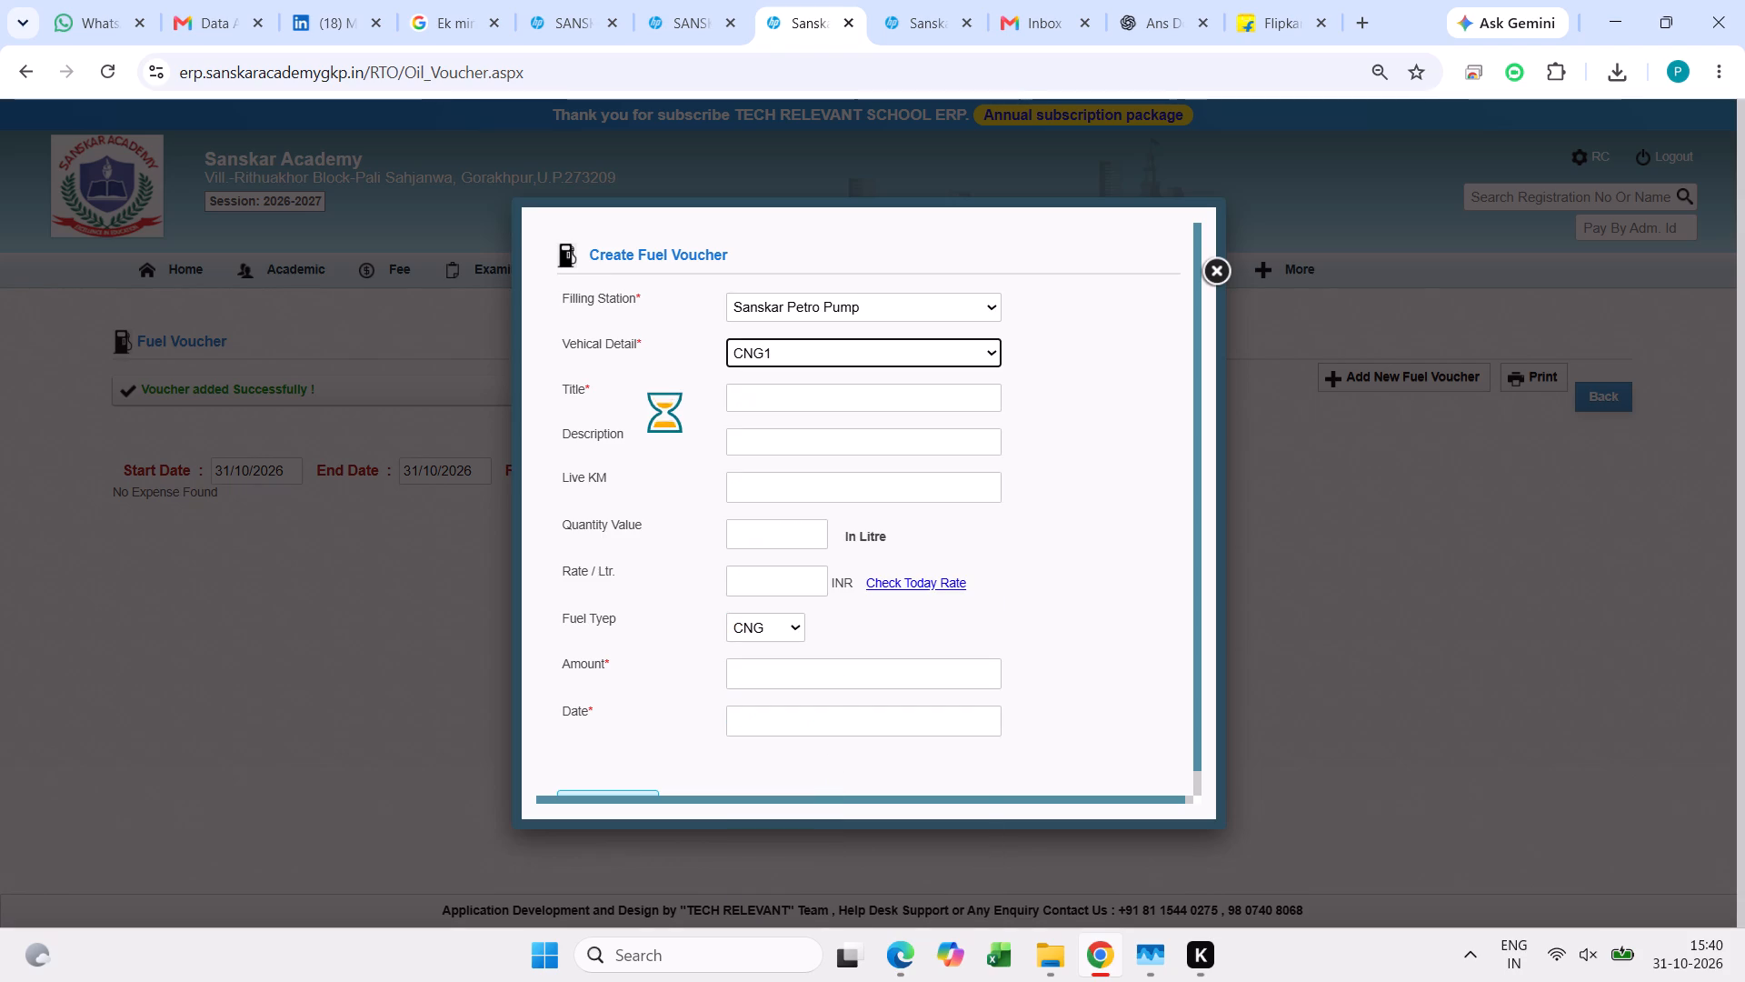
key("Tab")
key("Tab")
key("Tab")
key("Tab")
key("Tab")
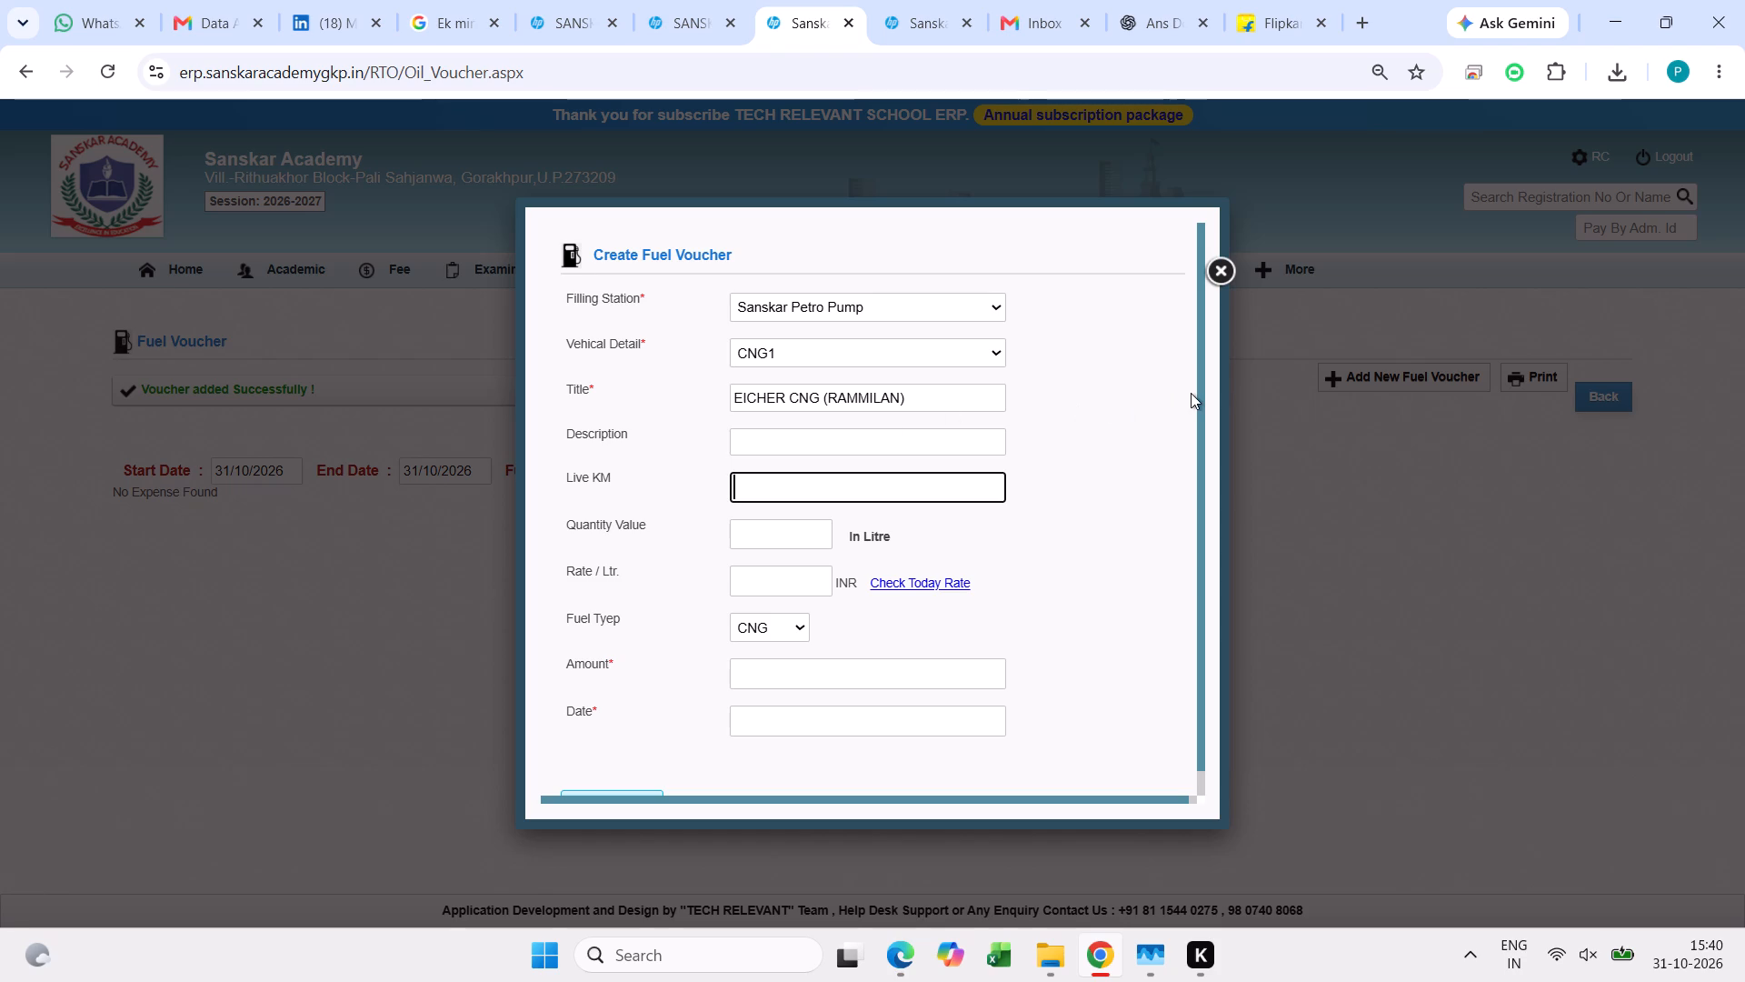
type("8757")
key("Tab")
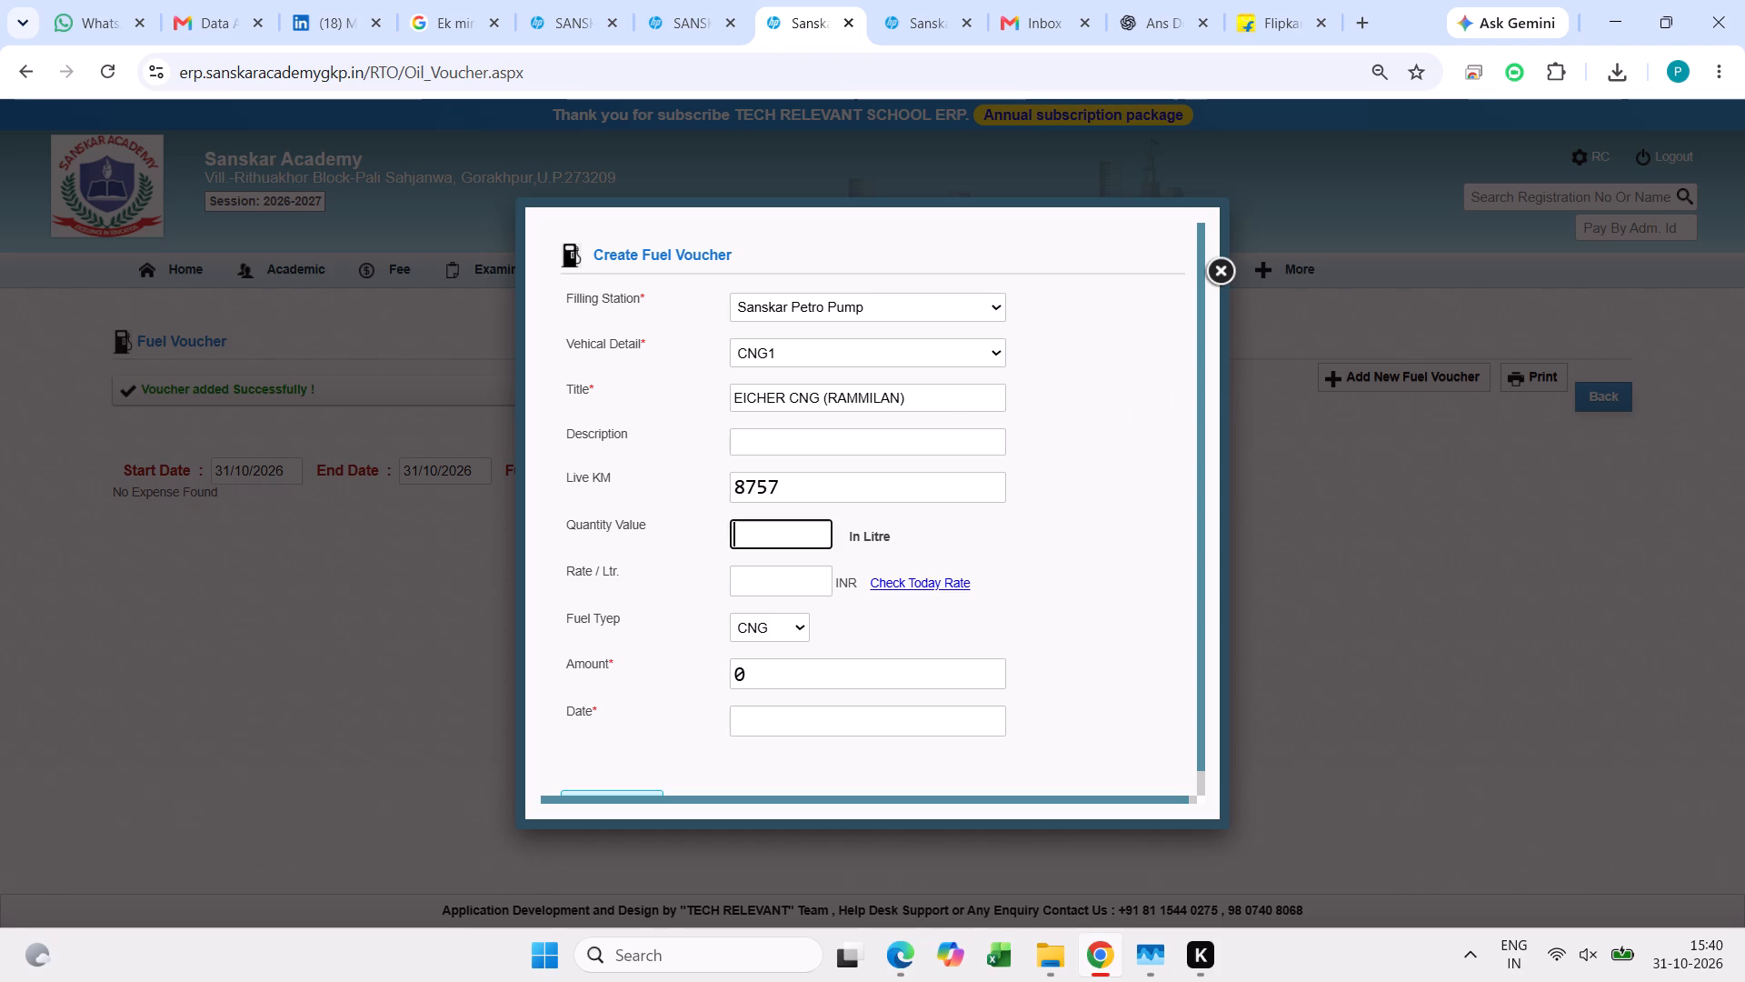
Enter a quantity of 44 at a rate of 102 INR for CNG1.
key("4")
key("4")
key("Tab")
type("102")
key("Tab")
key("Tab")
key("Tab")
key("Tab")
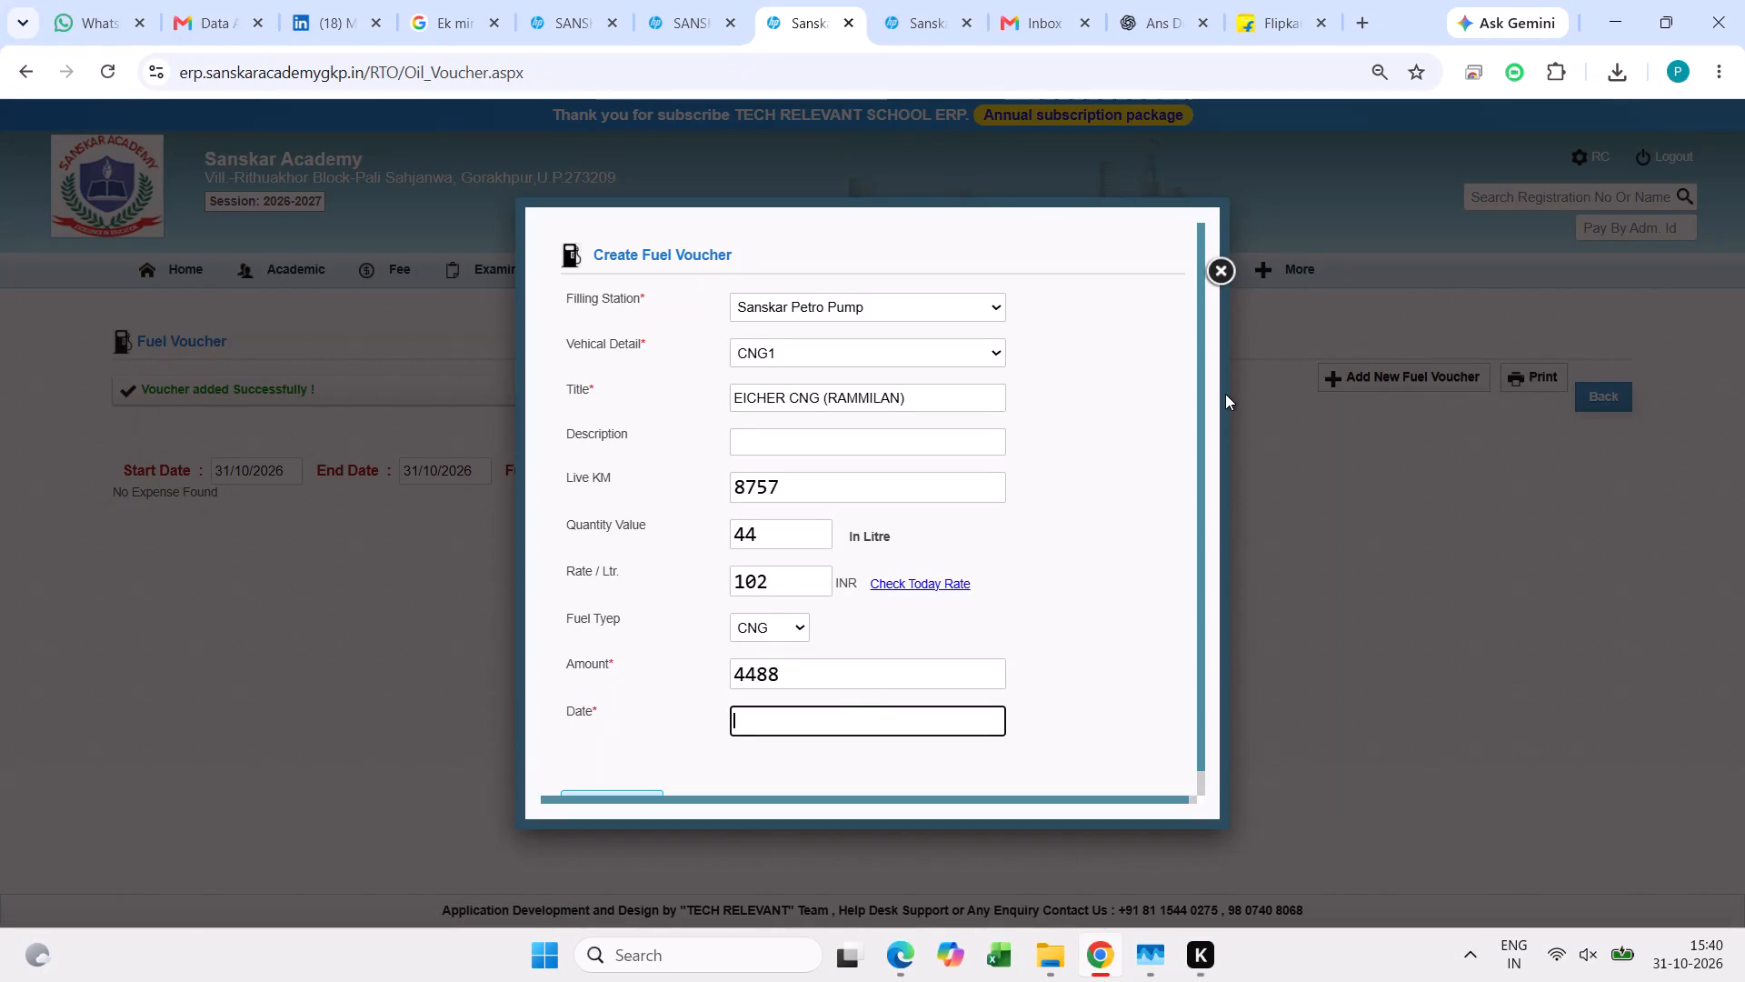
Set the voucher date to 29/10/2026 and save the CNG1 fuel voucher.
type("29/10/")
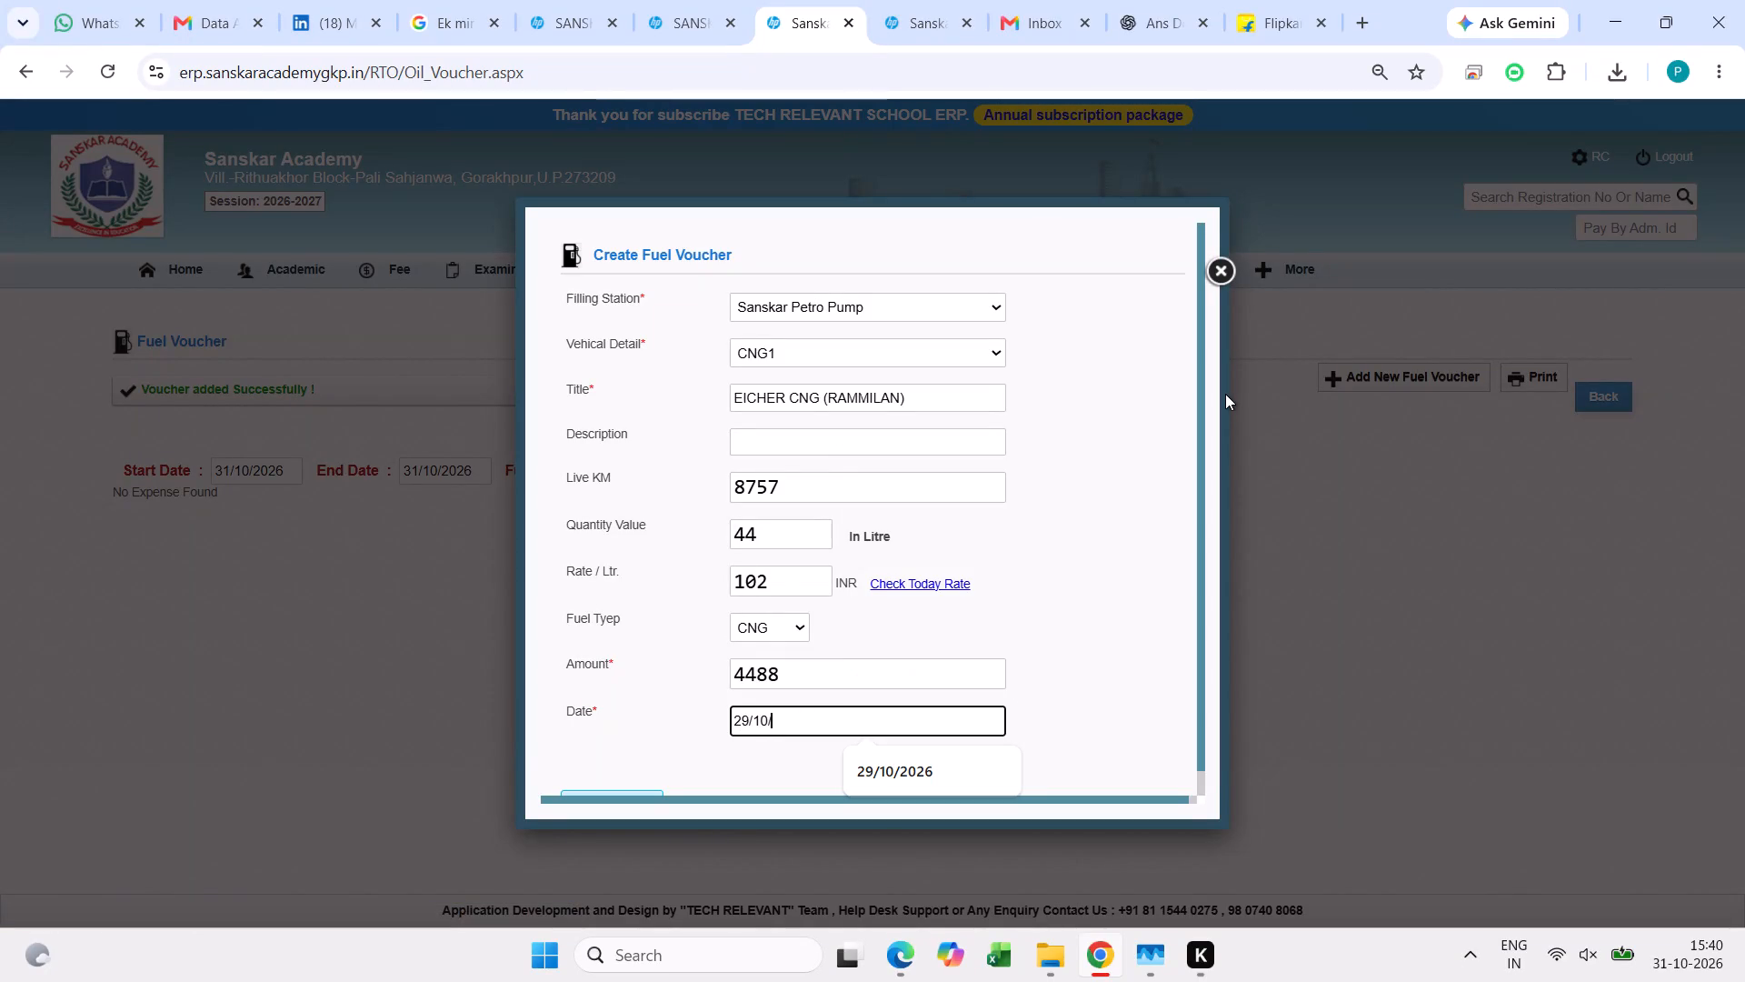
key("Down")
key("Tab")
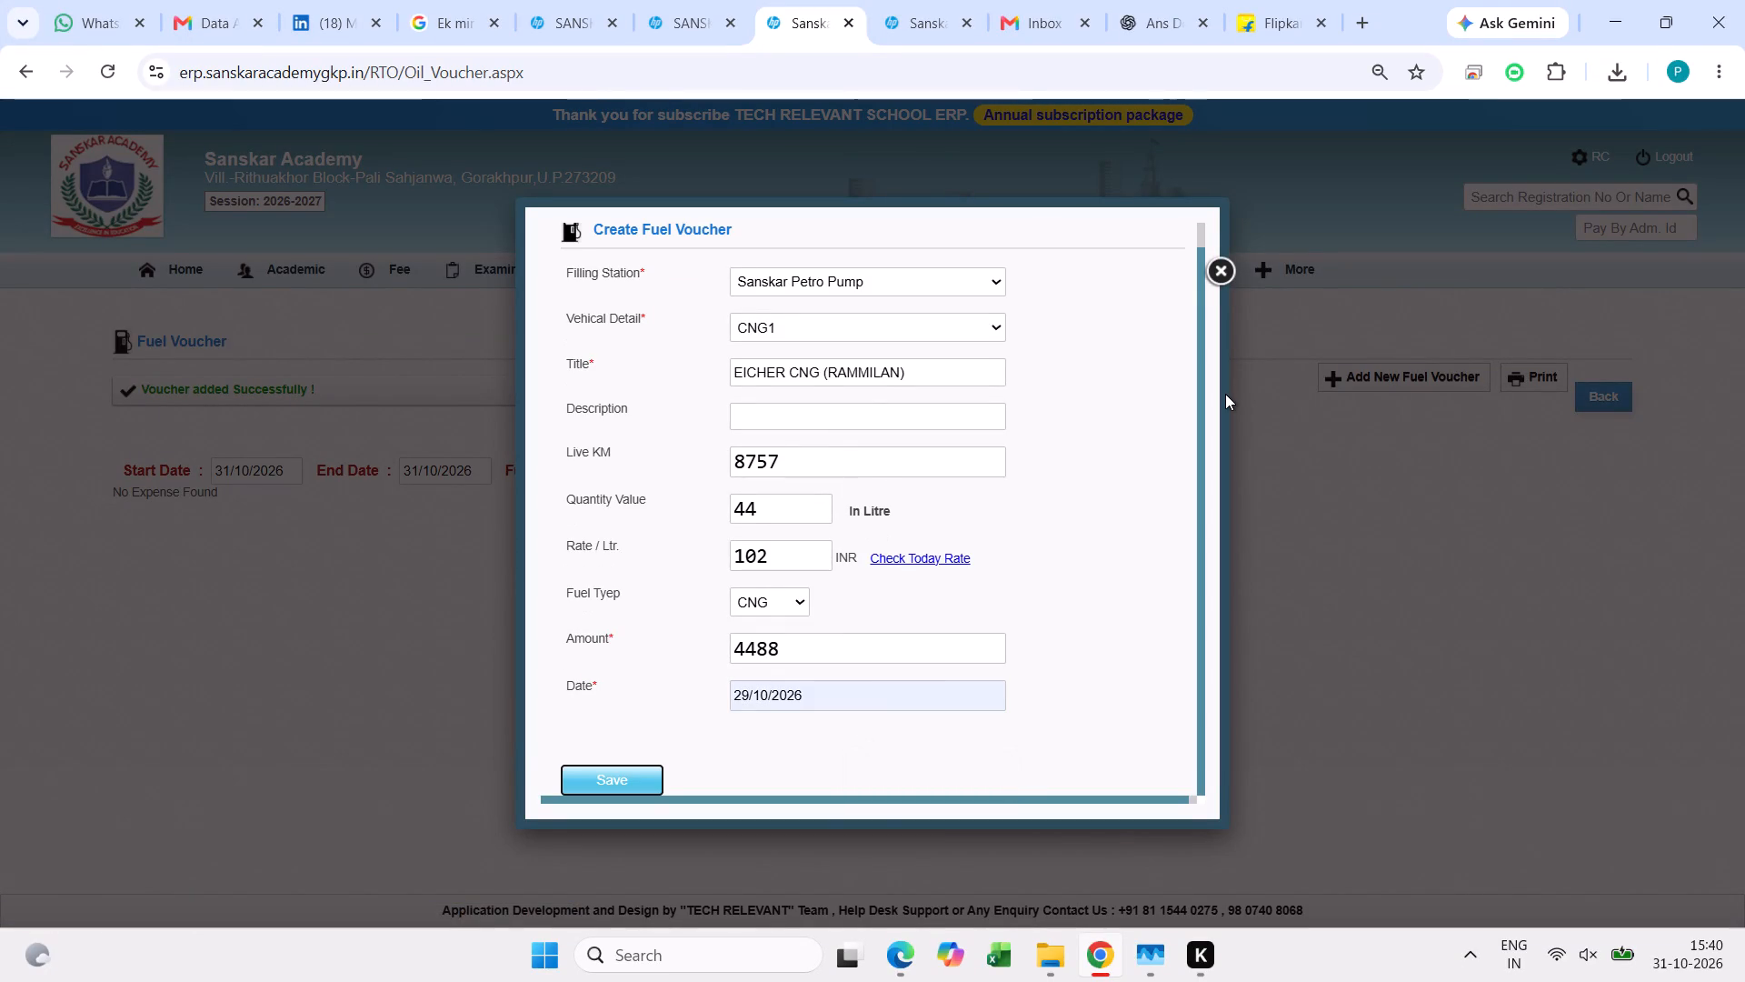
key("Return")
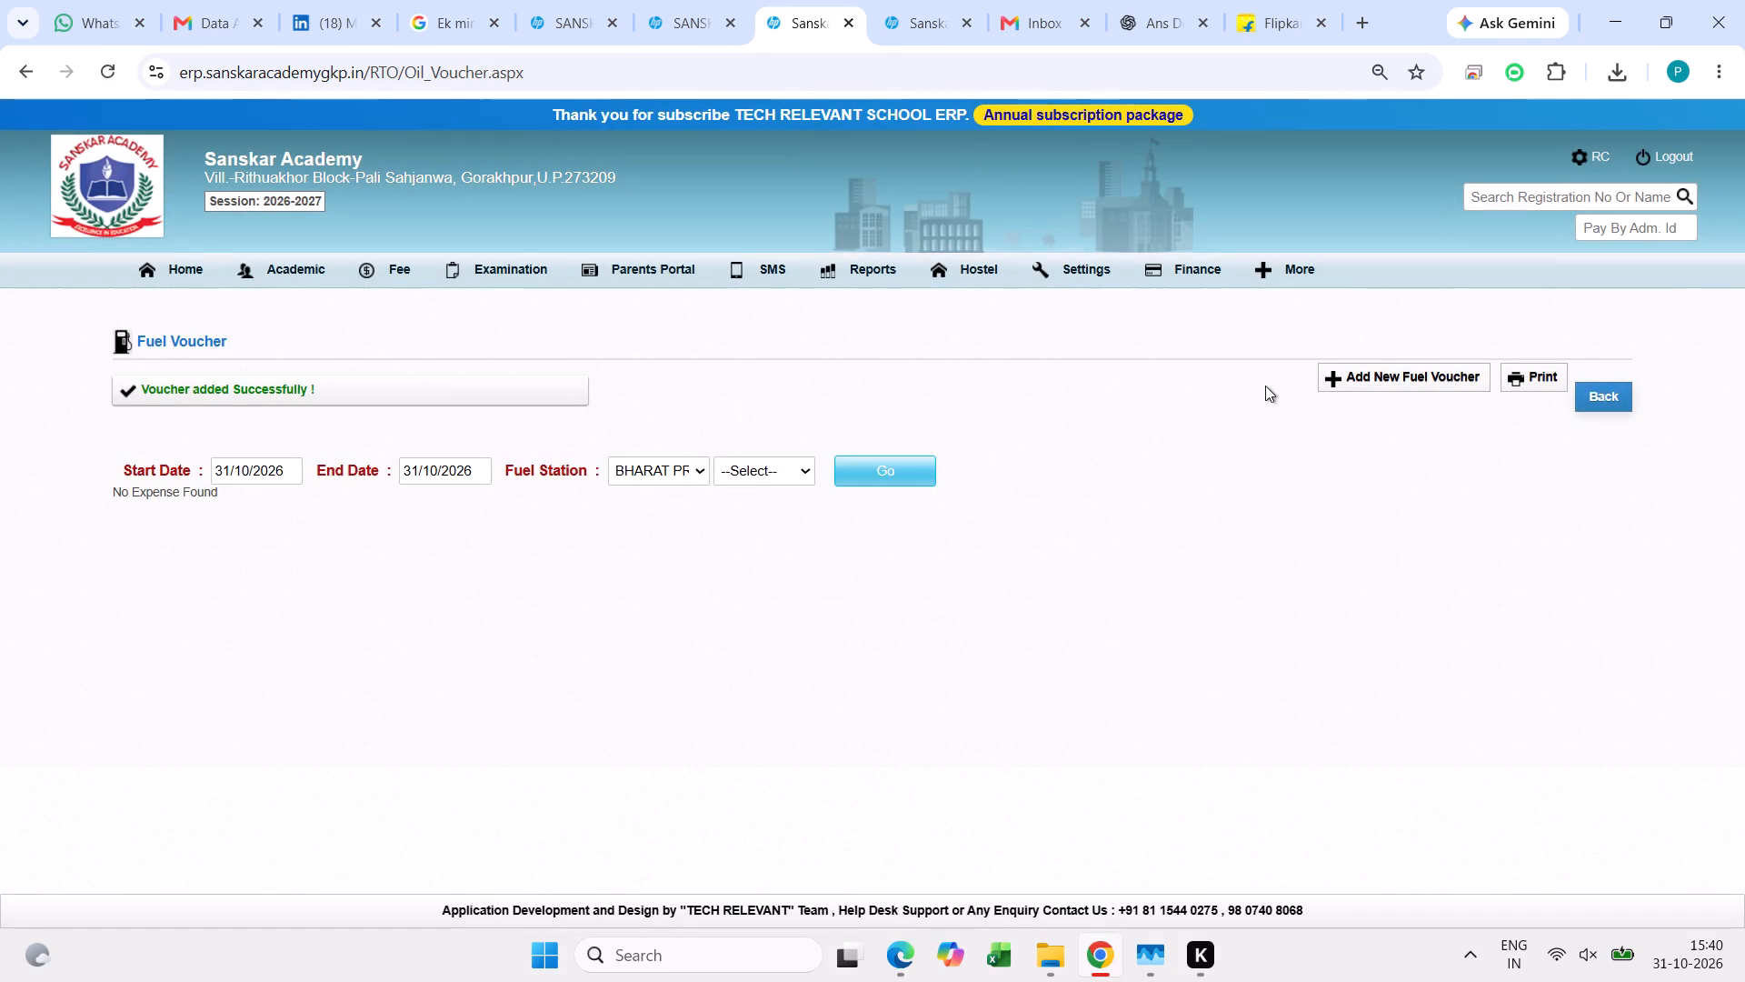
left_click(1429, 370)
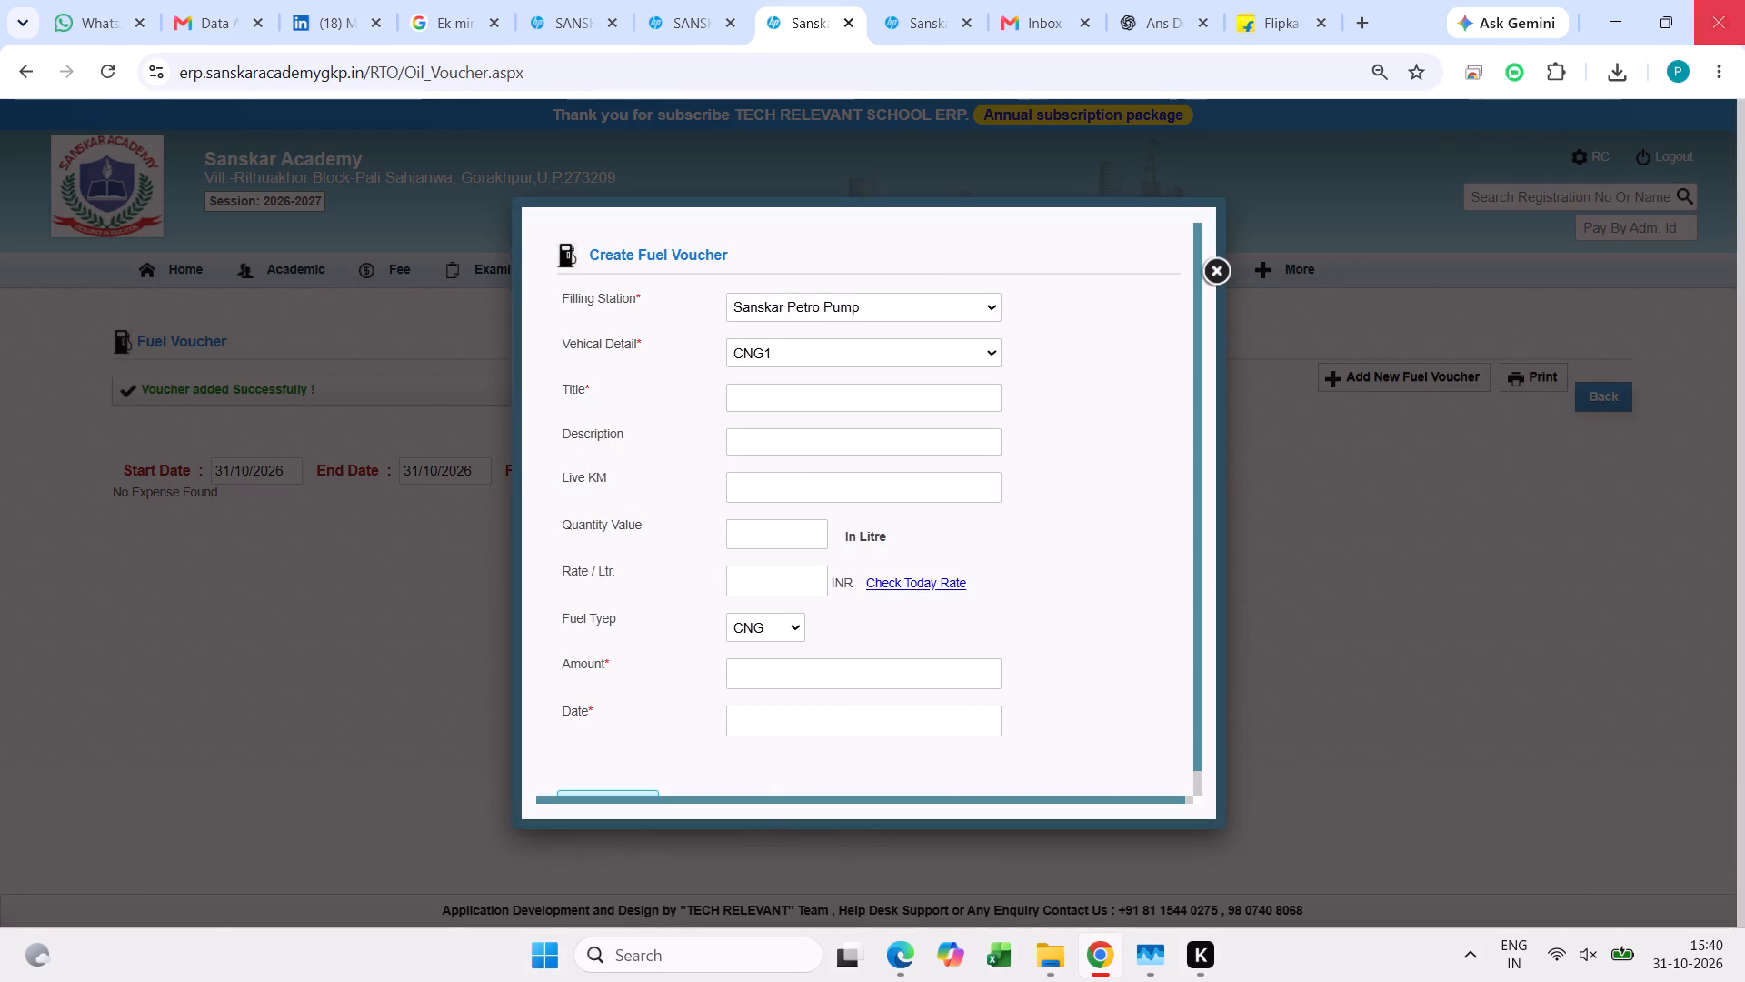
left_click(920, 349)
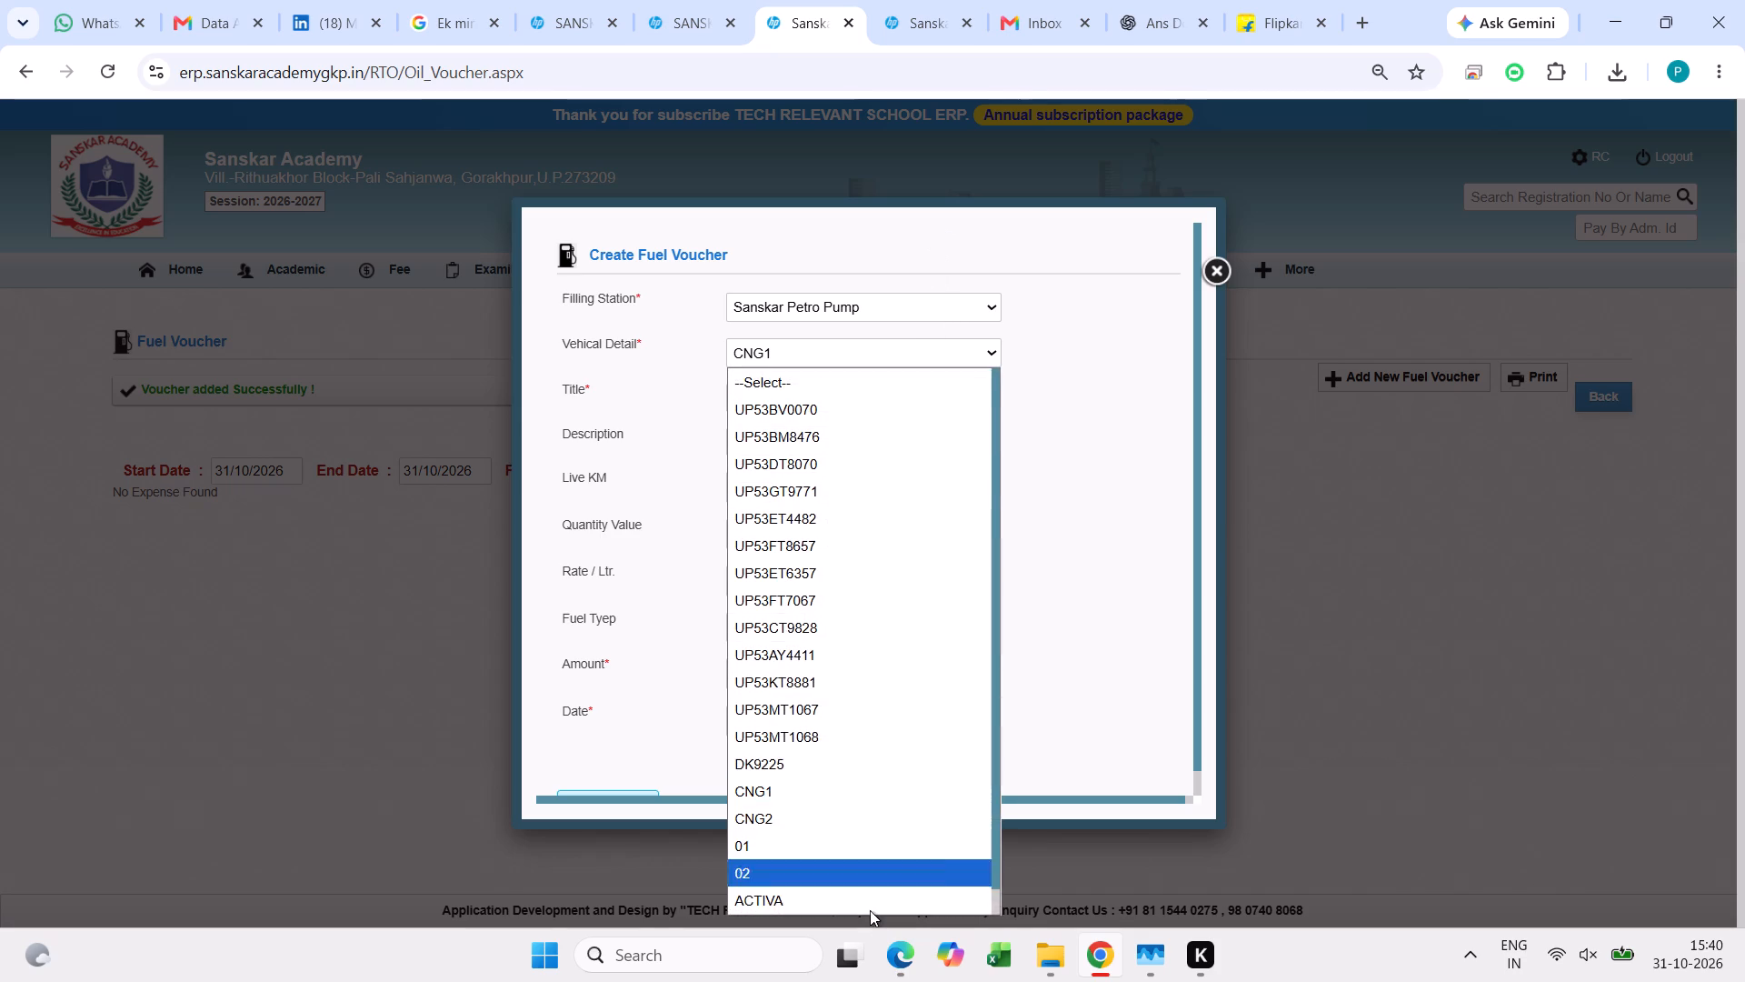
left_click(863, 645)
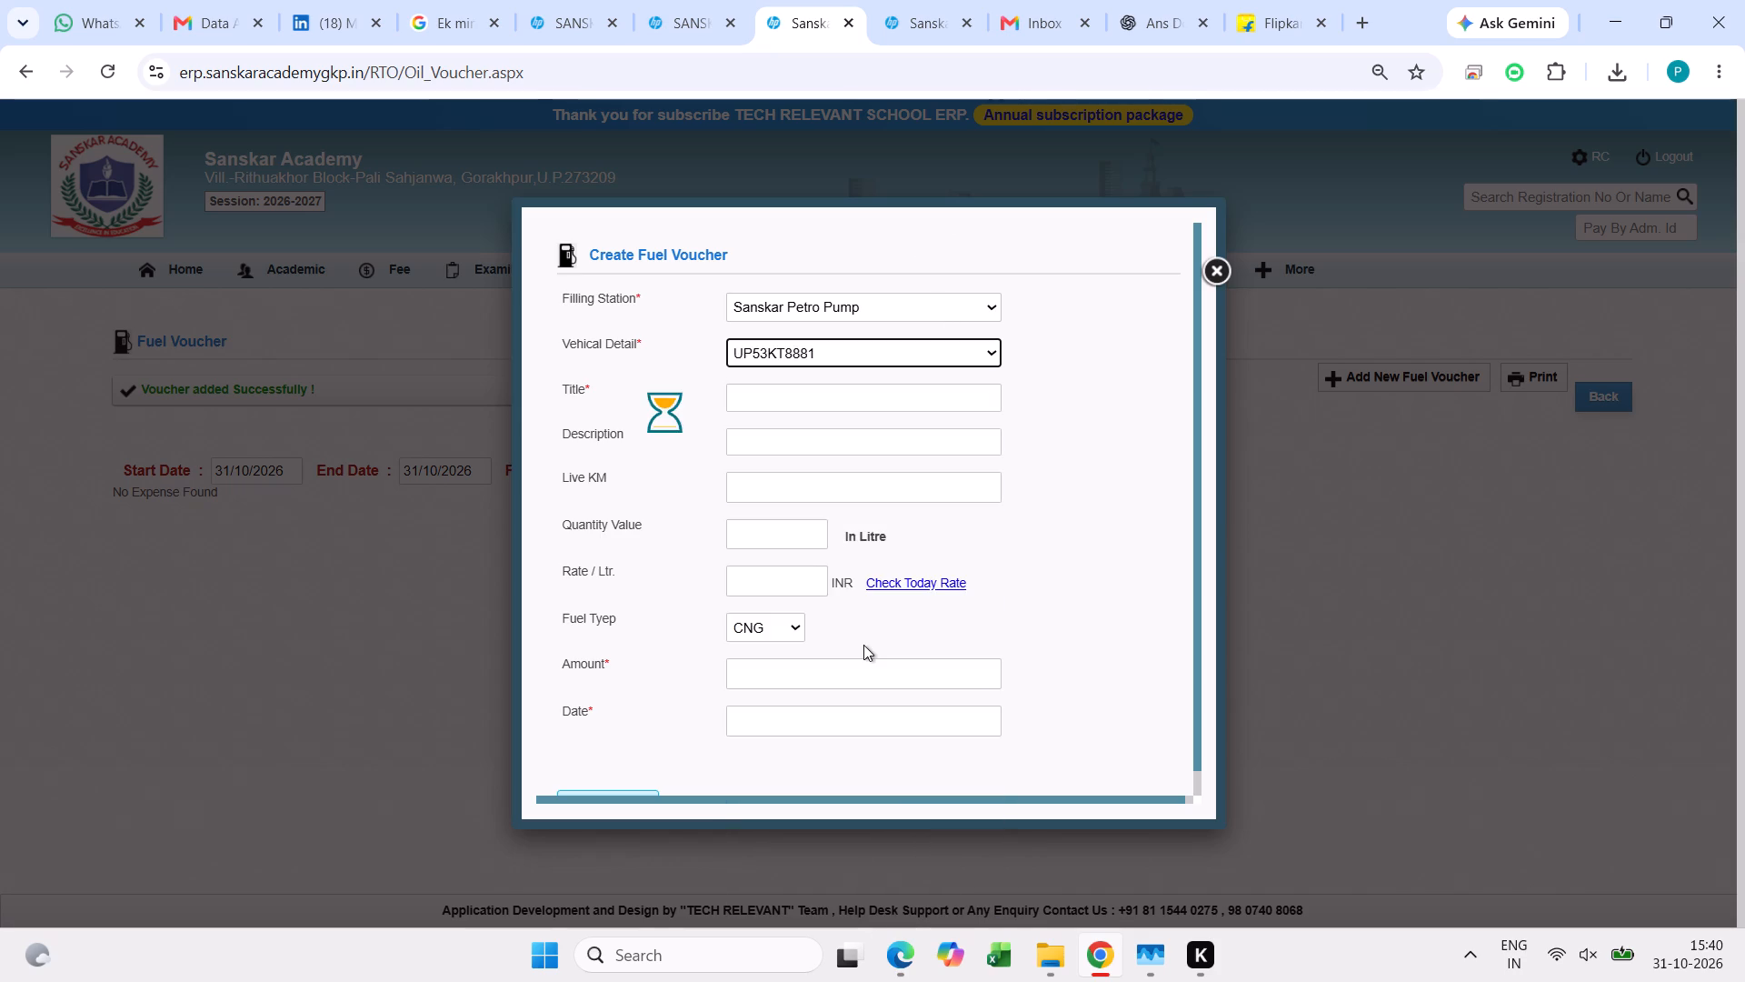
key("Tab")
key("Tab")
key("Tab")
key("Tab")
key("Tab")
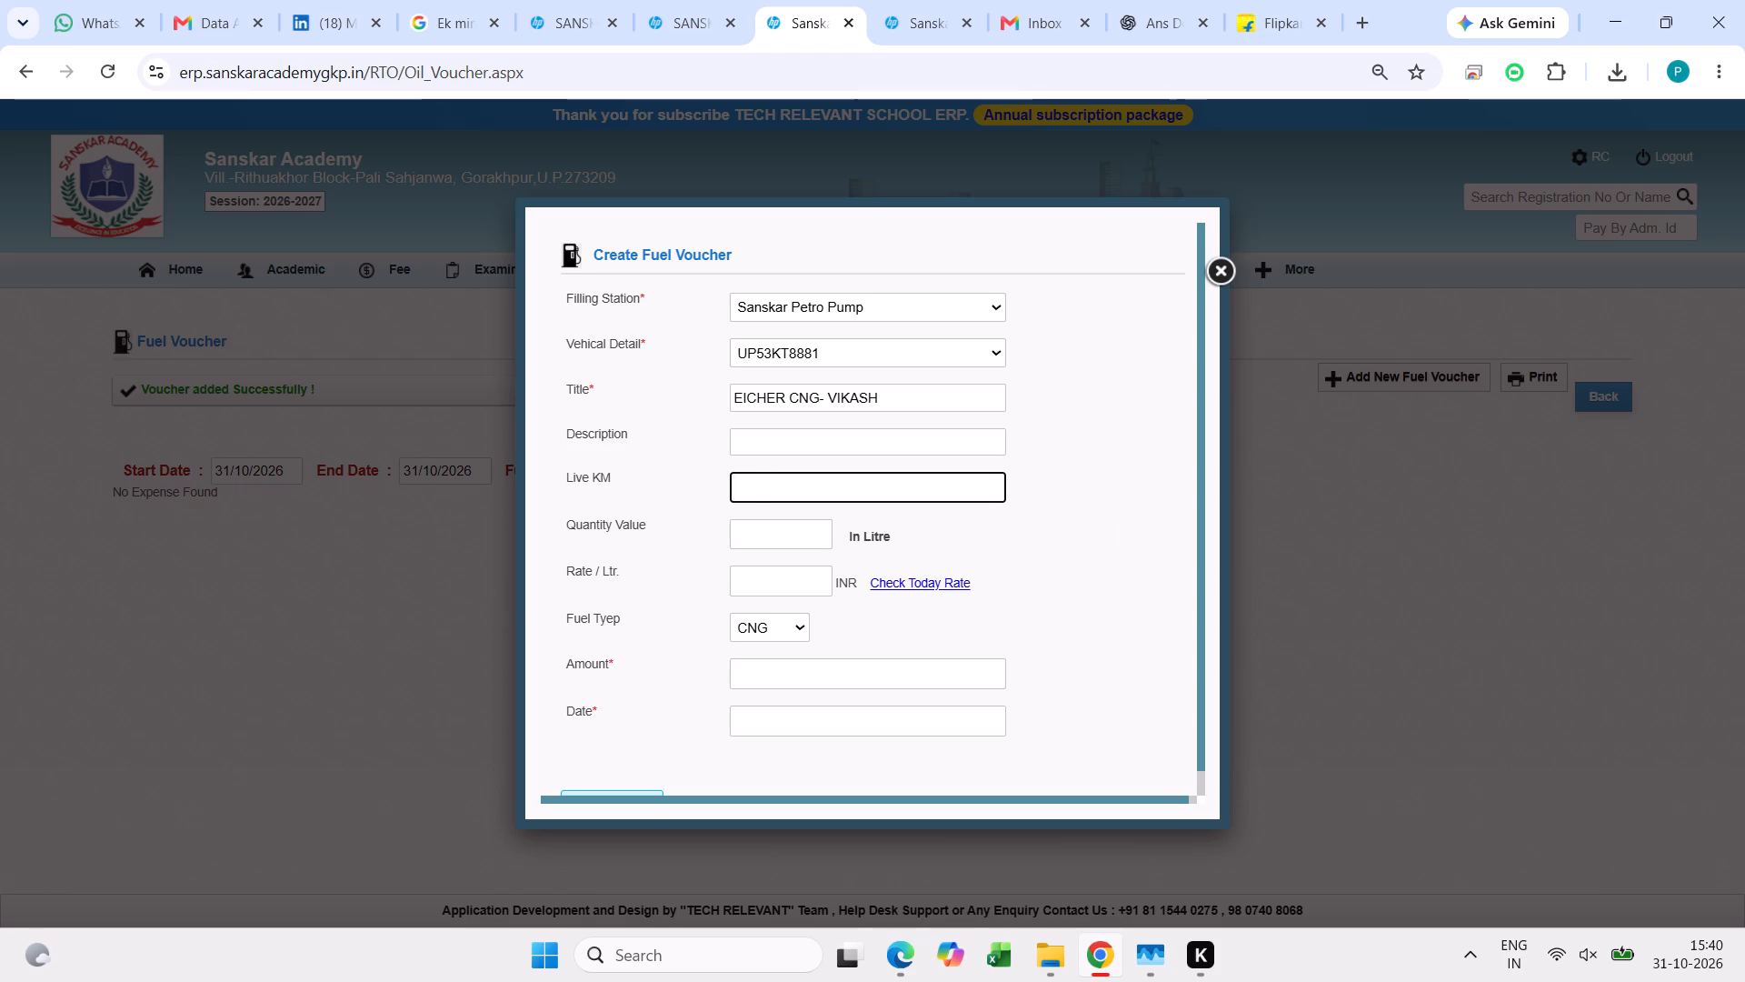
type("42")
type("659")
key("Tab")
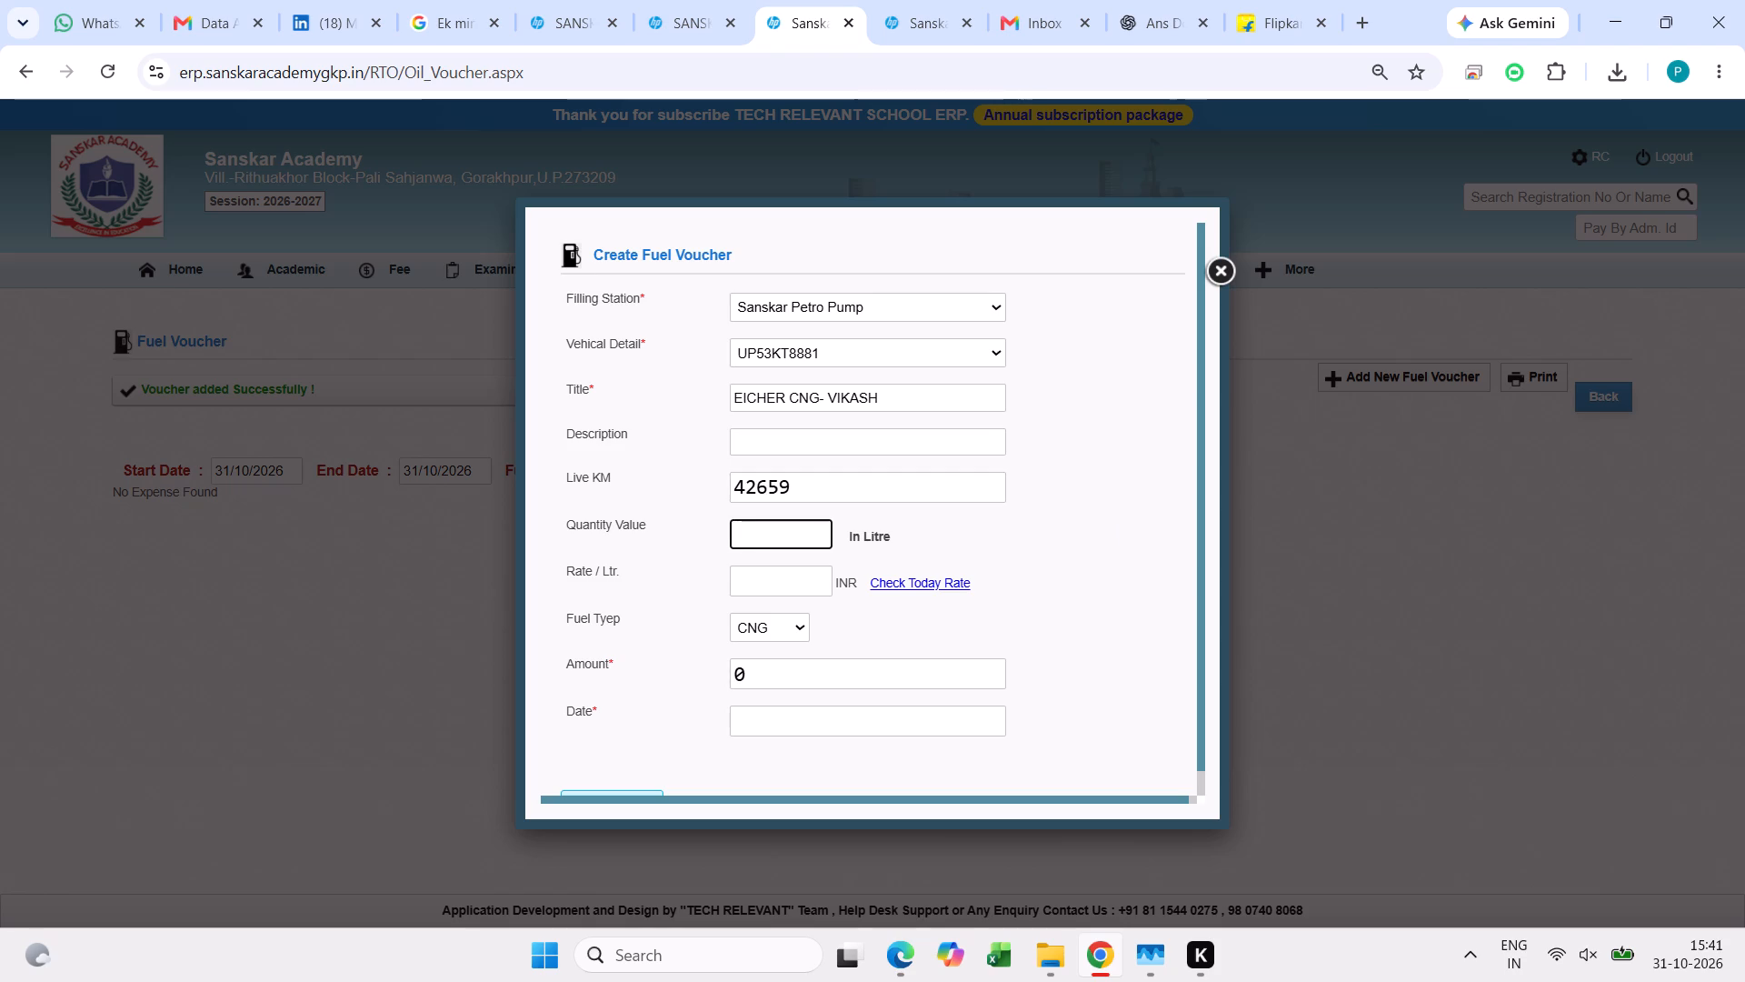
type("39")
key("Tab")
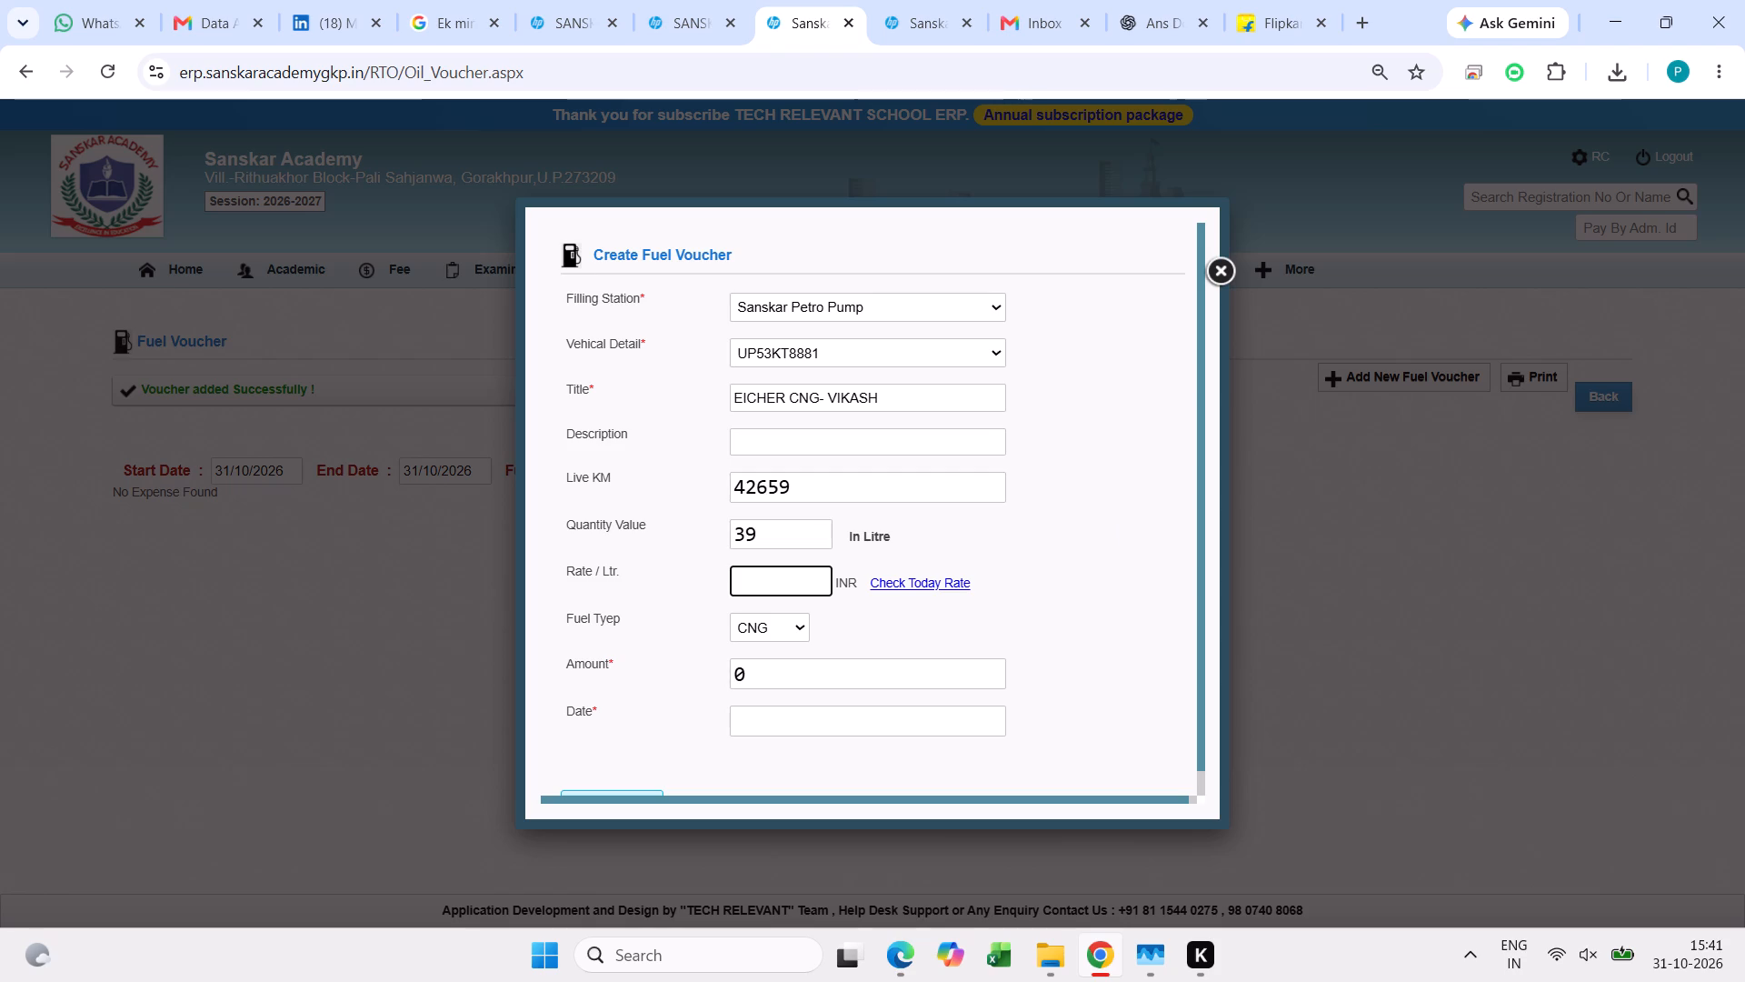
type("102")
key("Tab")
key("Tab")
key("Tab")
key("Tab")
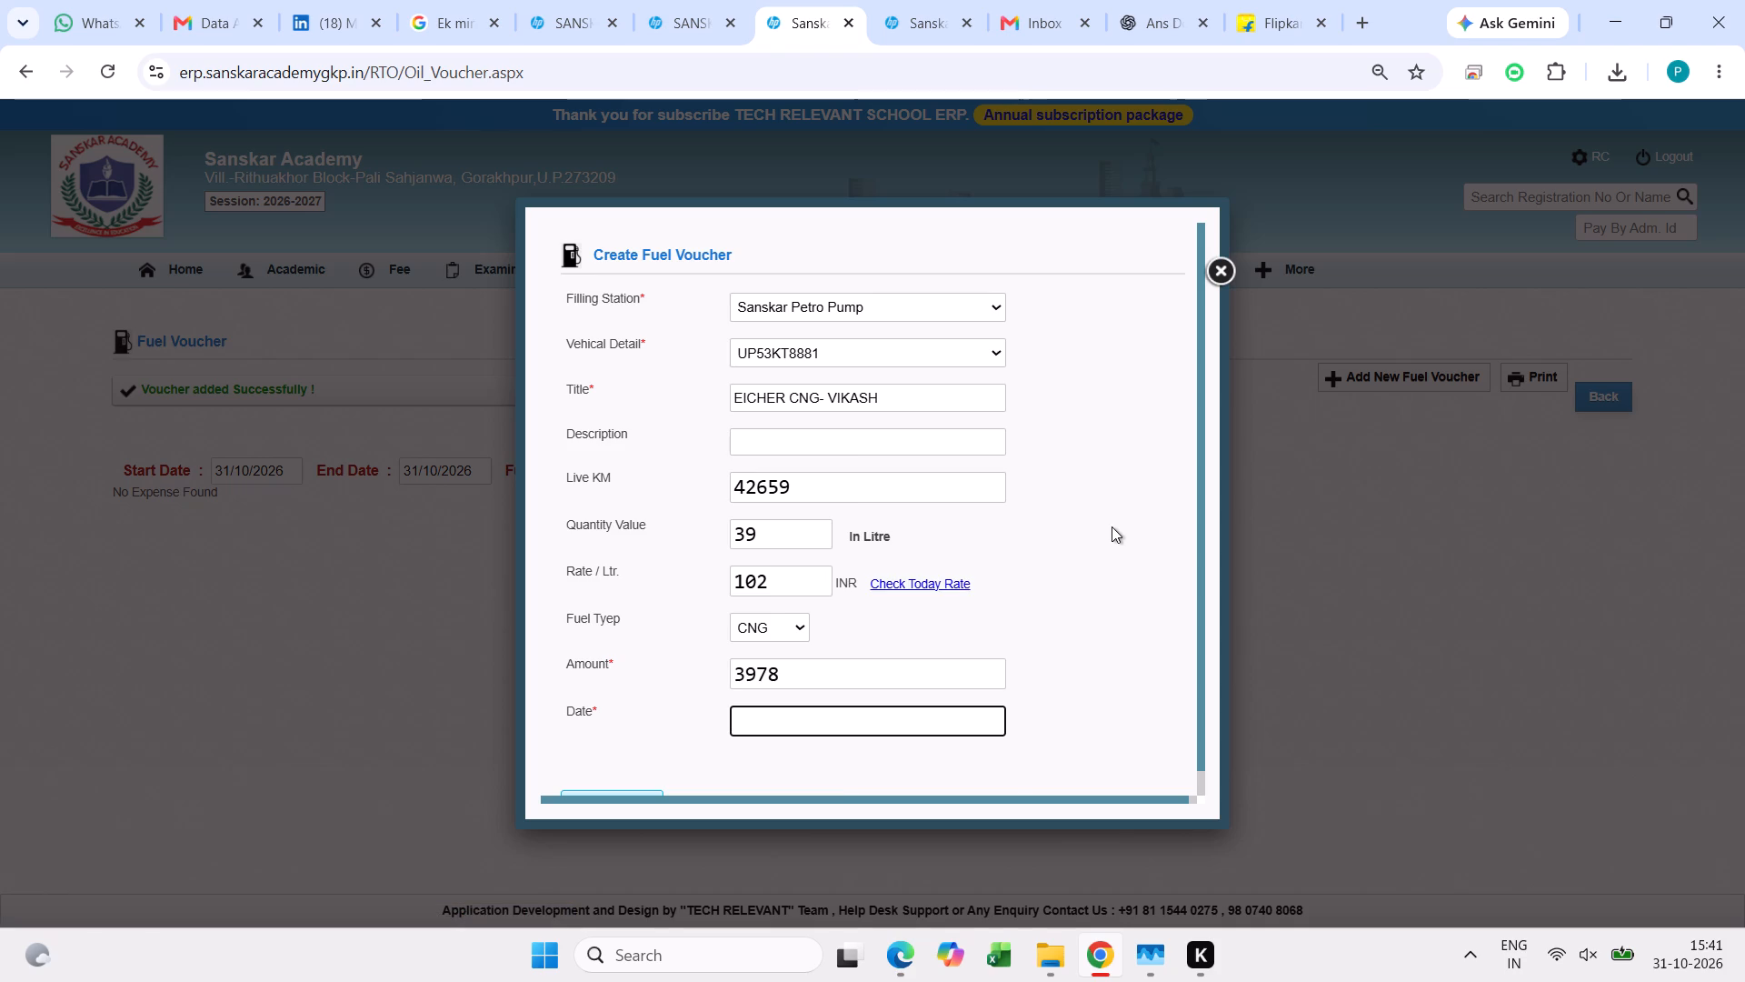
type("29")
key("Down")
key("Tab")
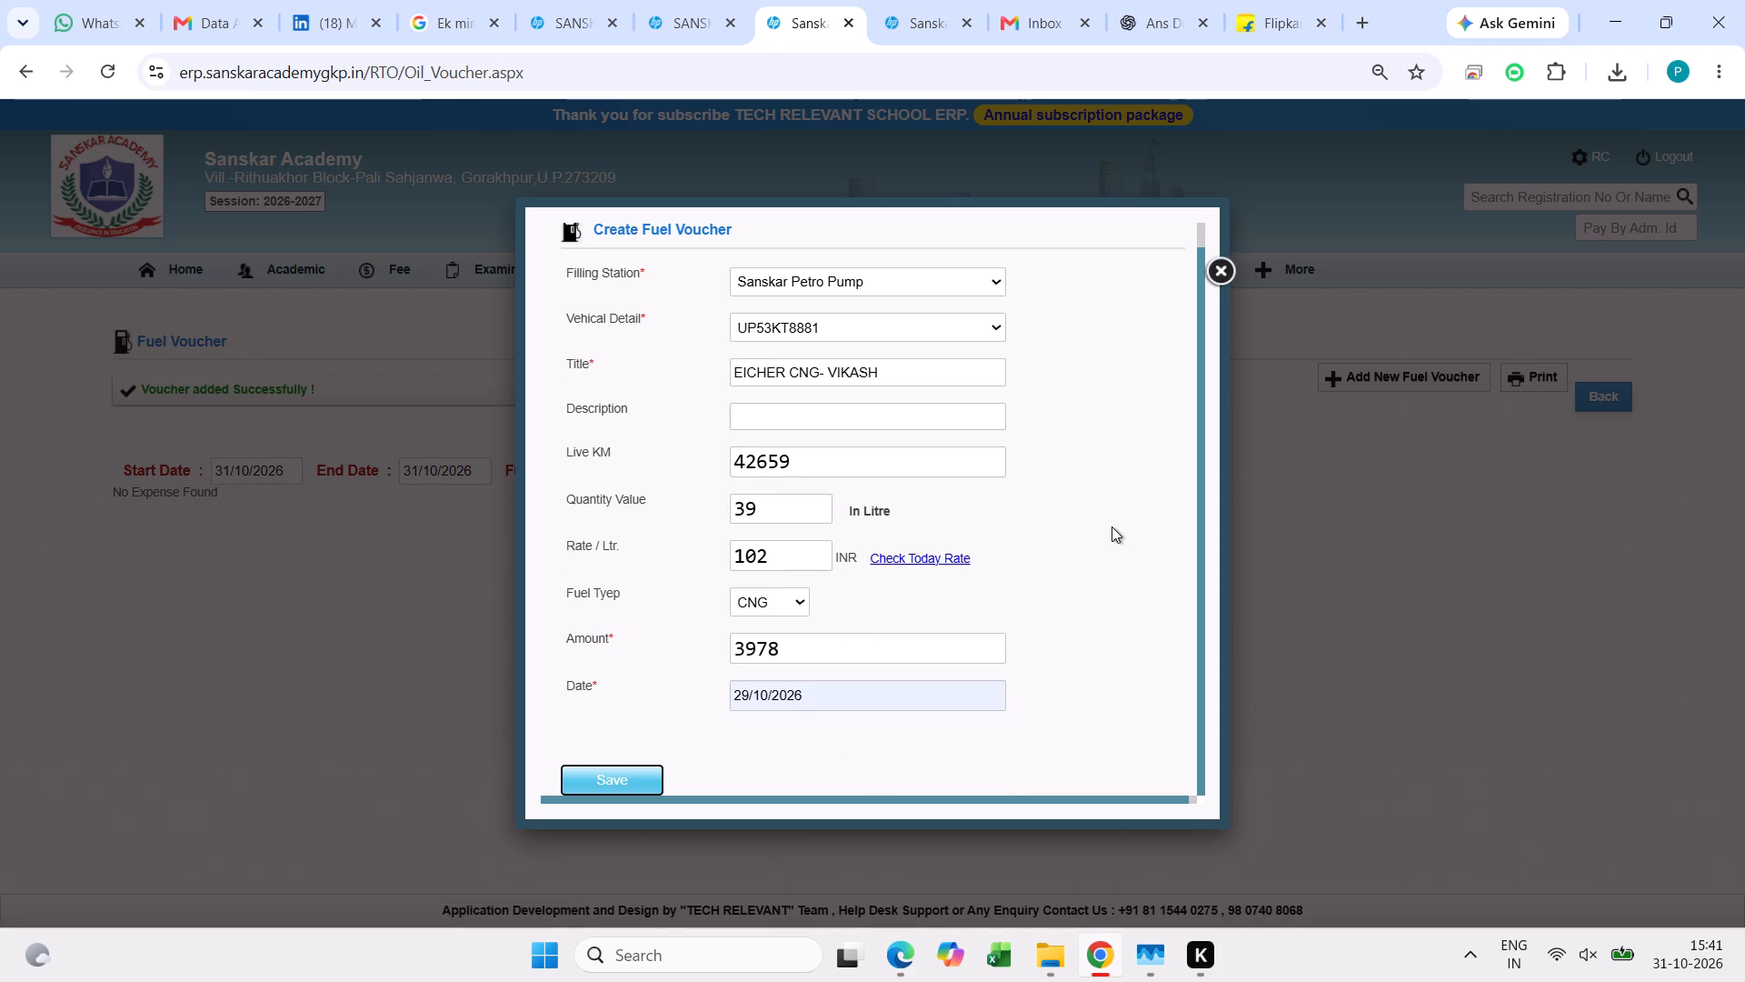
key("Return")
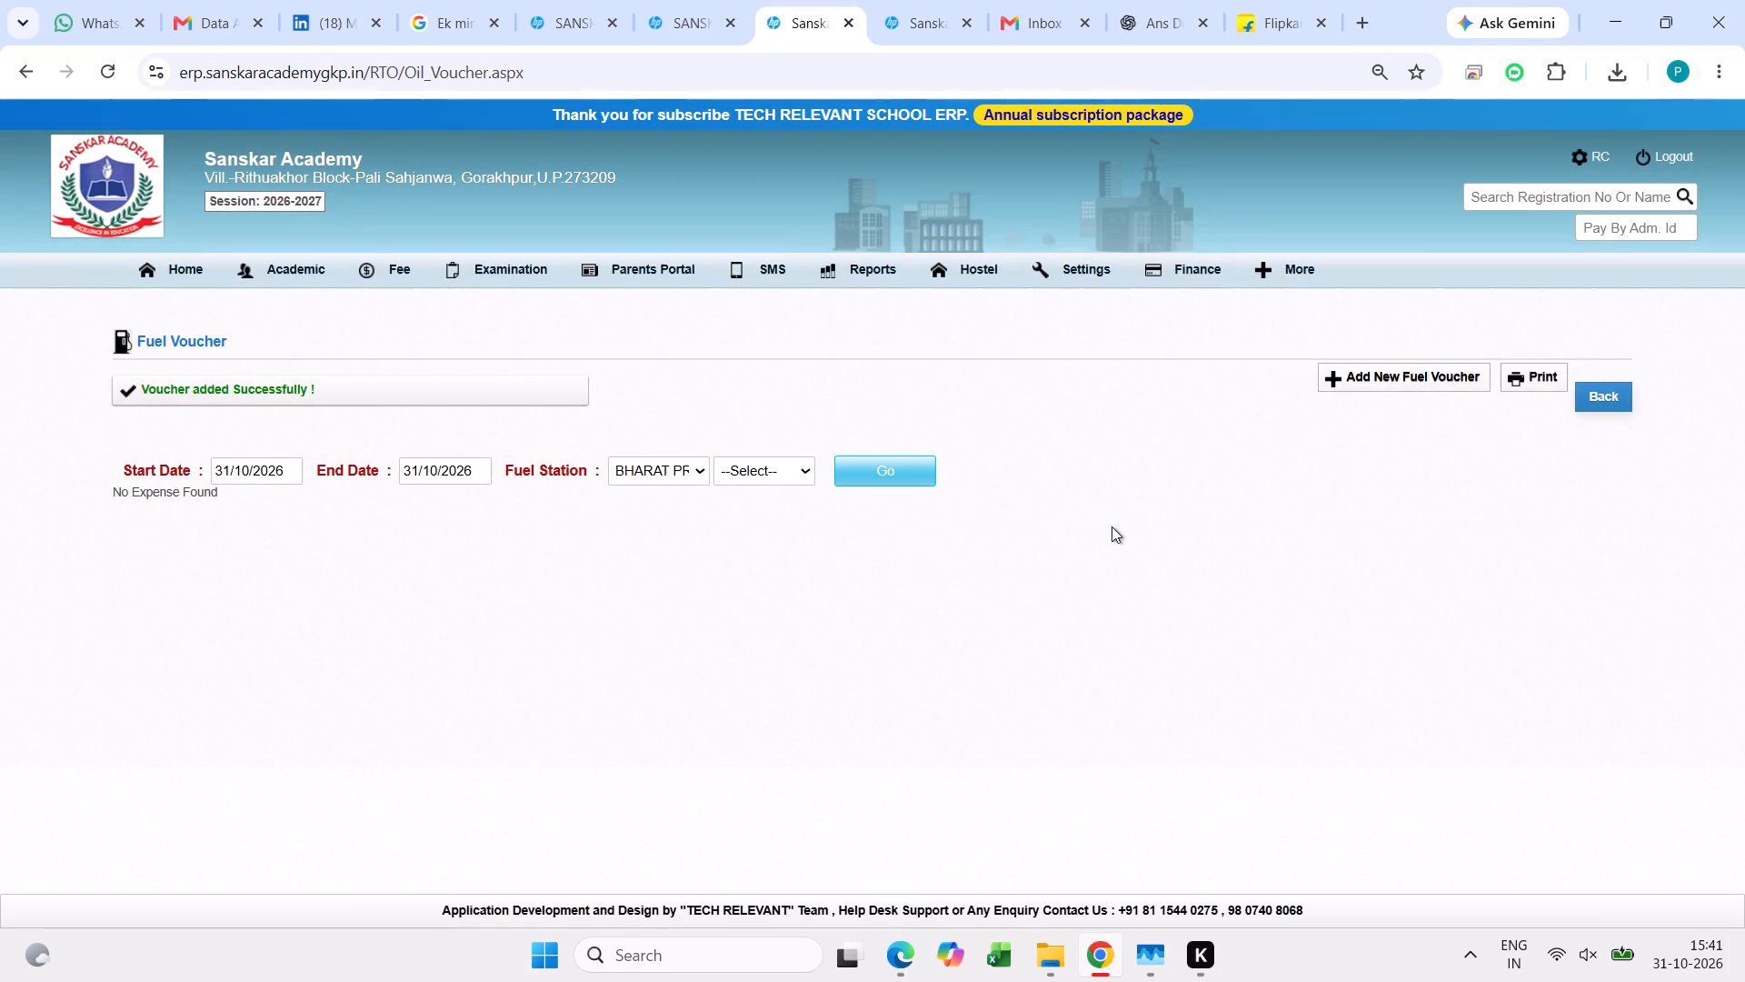
left_click(1423, 367)
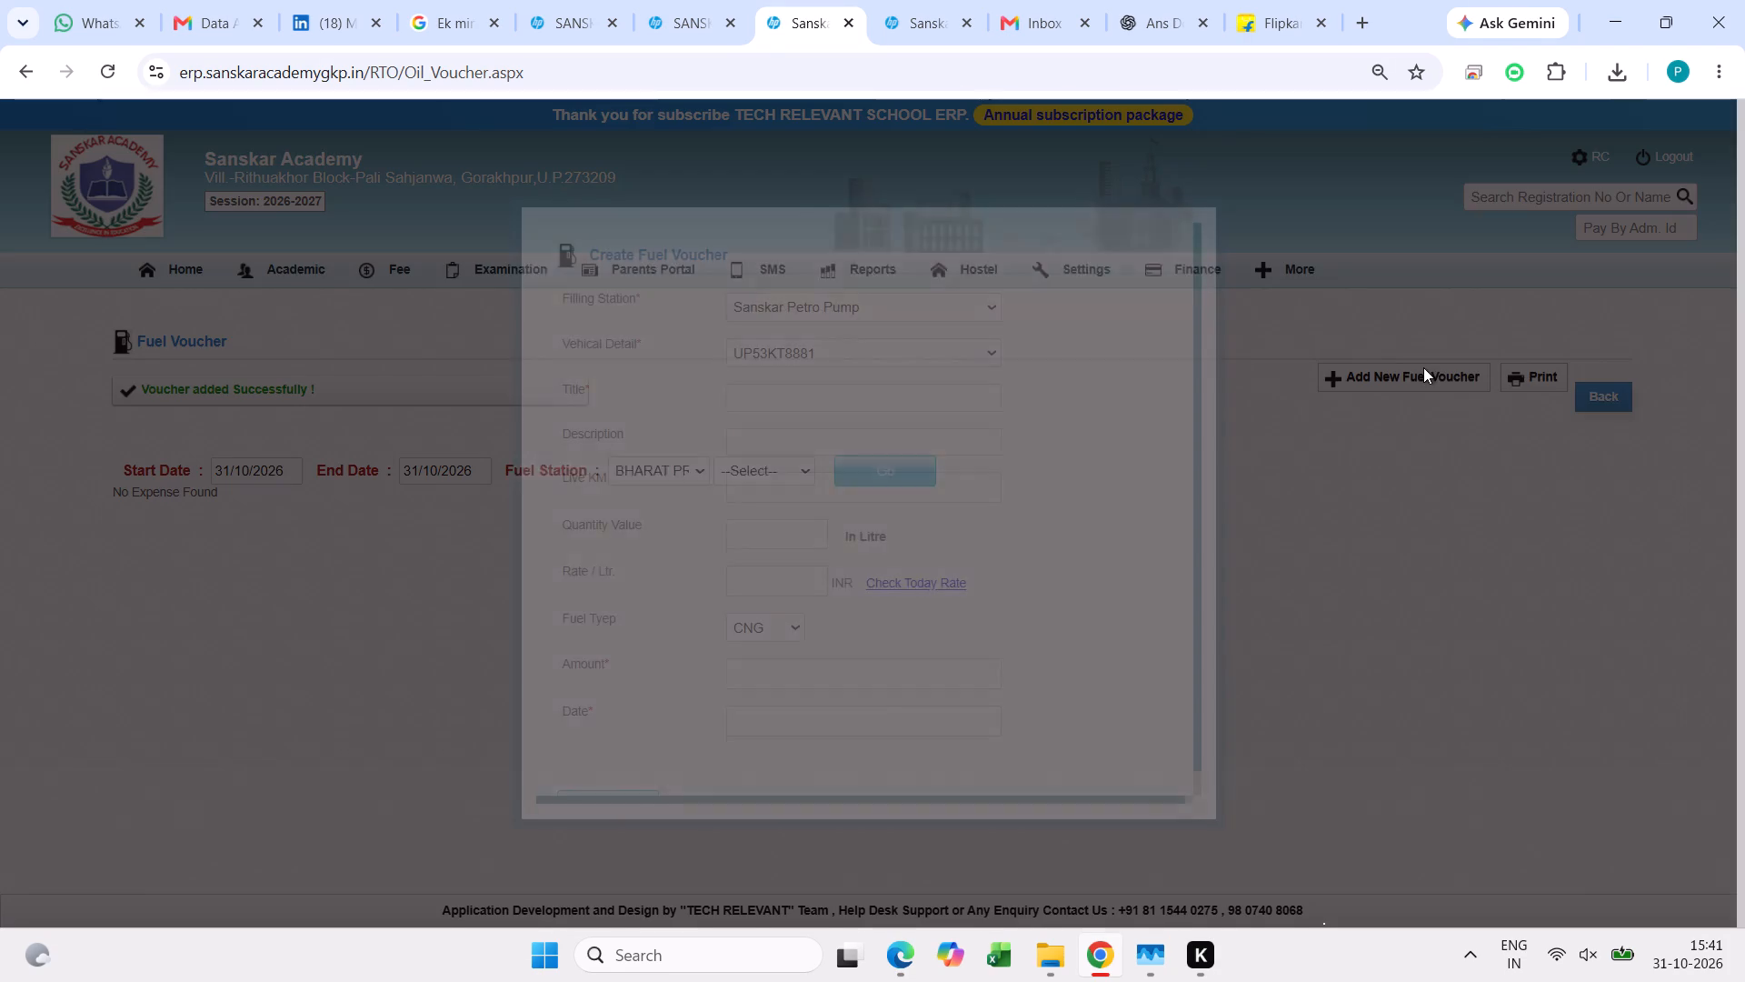
left_click(846, 348)
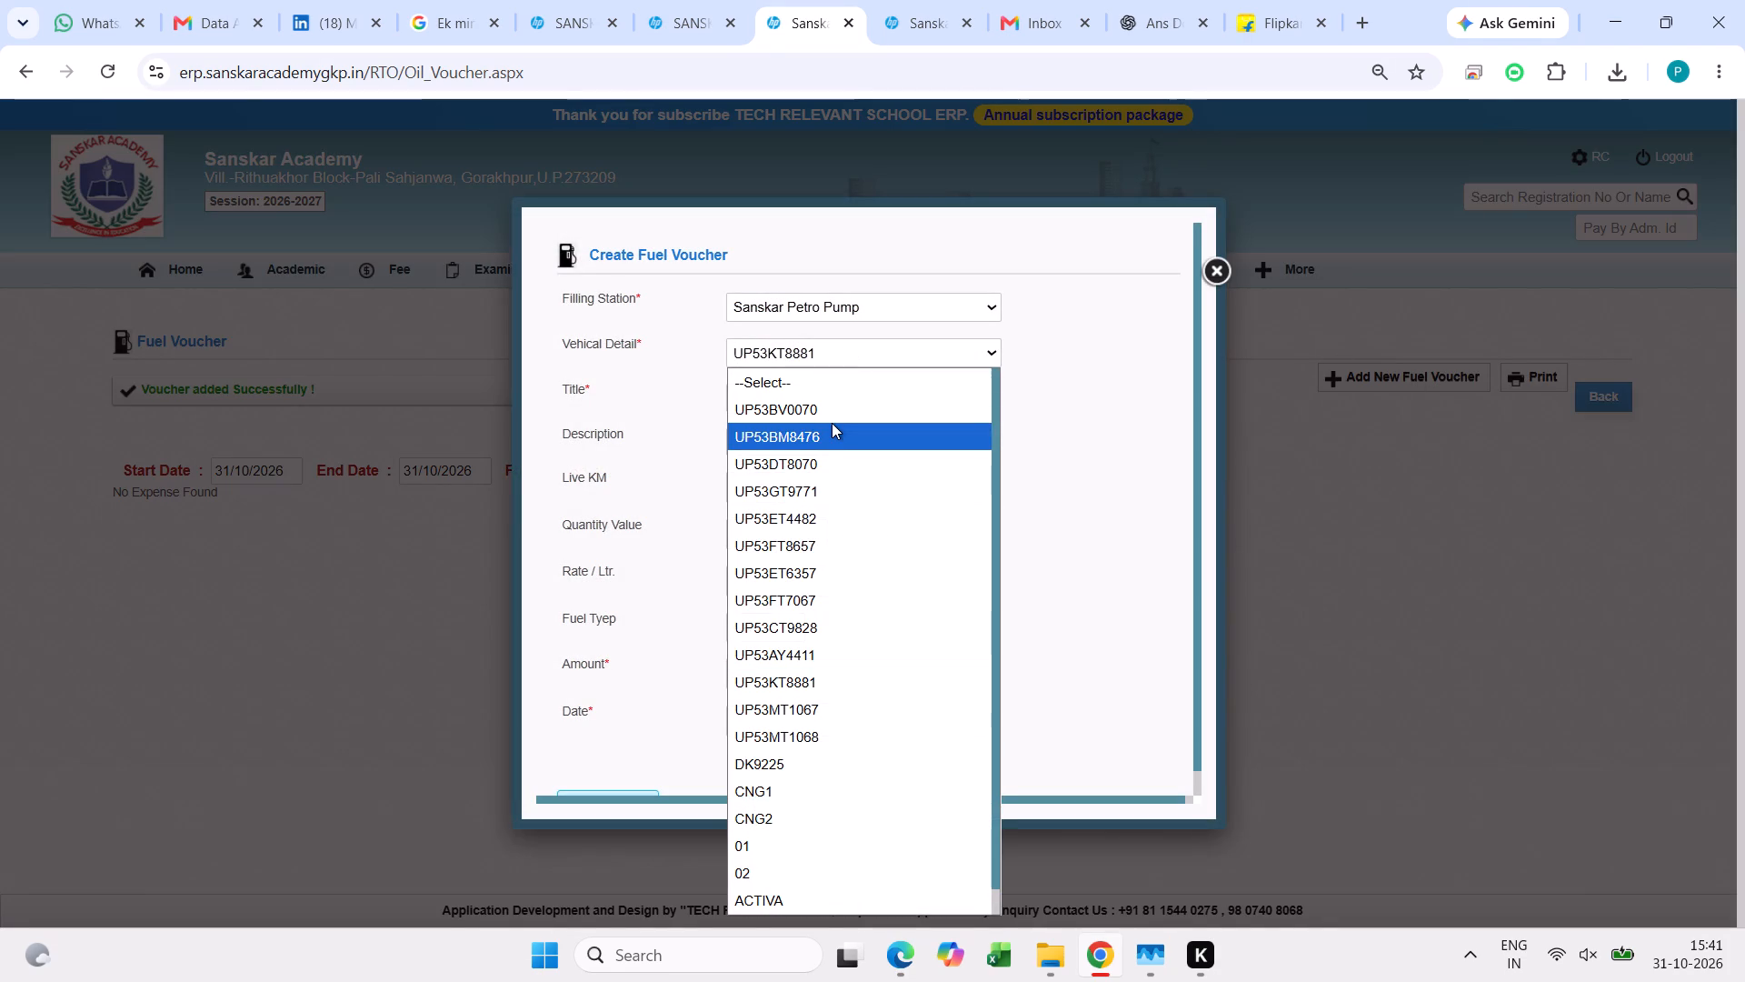
left_click(853, 398)
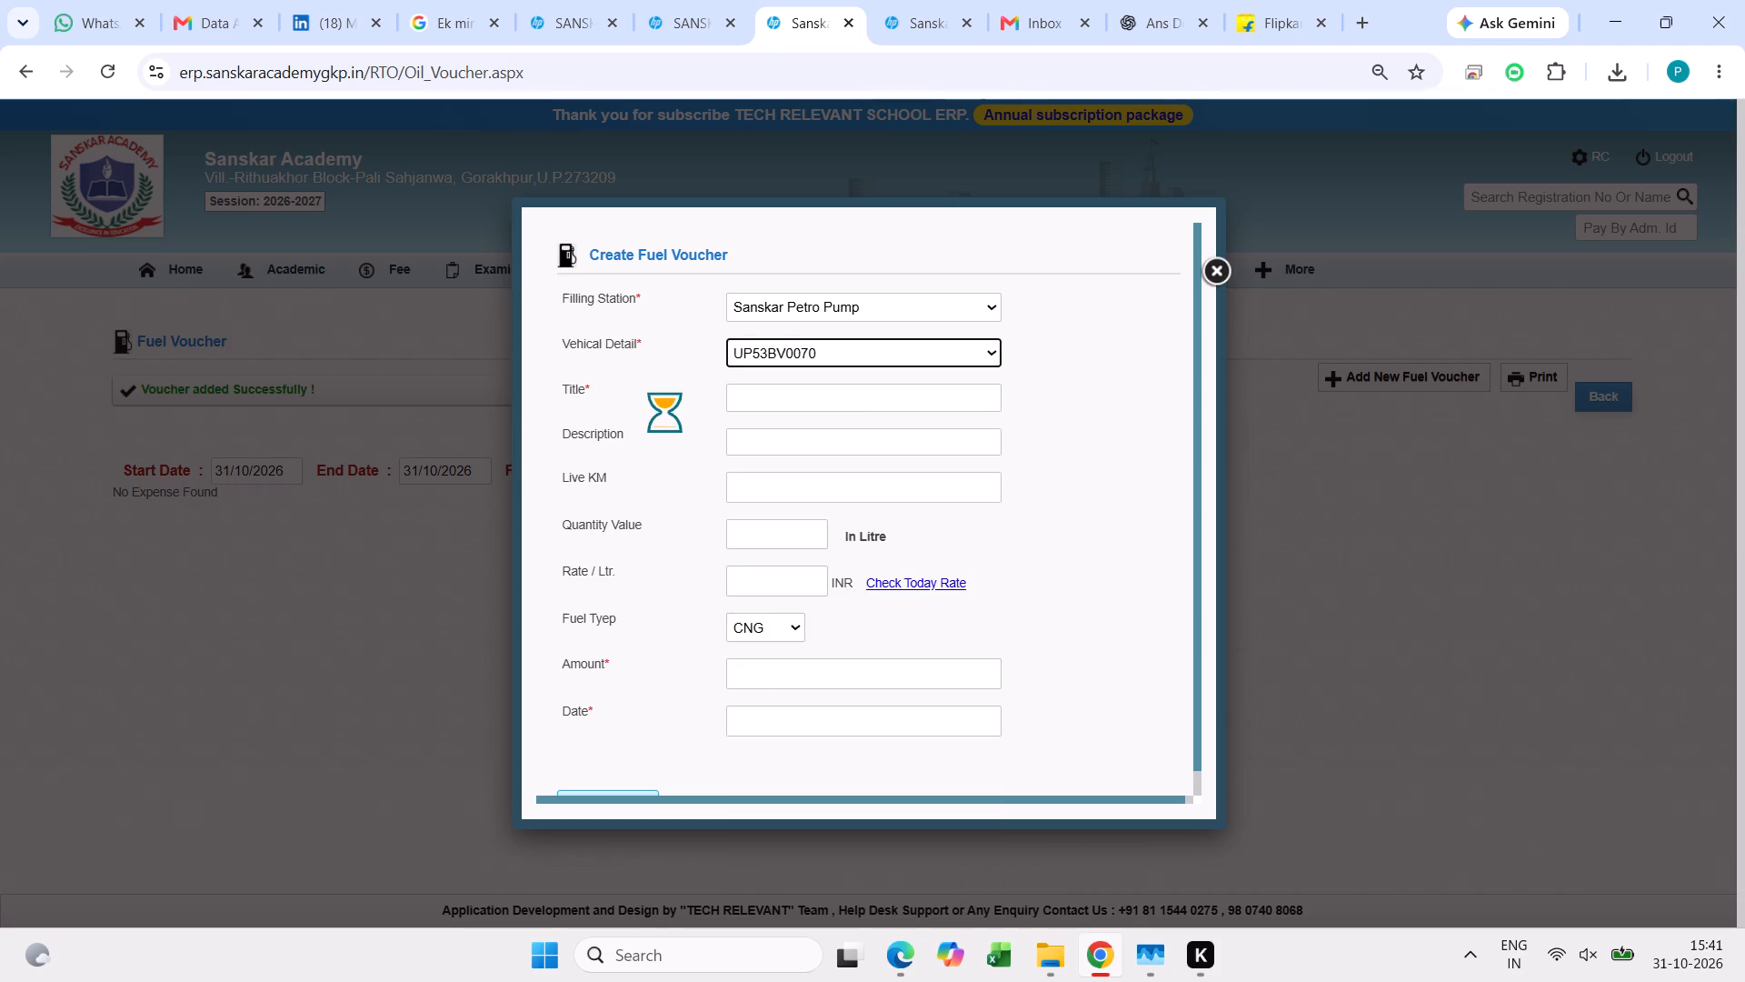
key("Tab")
key("Tab")
key("Tab")
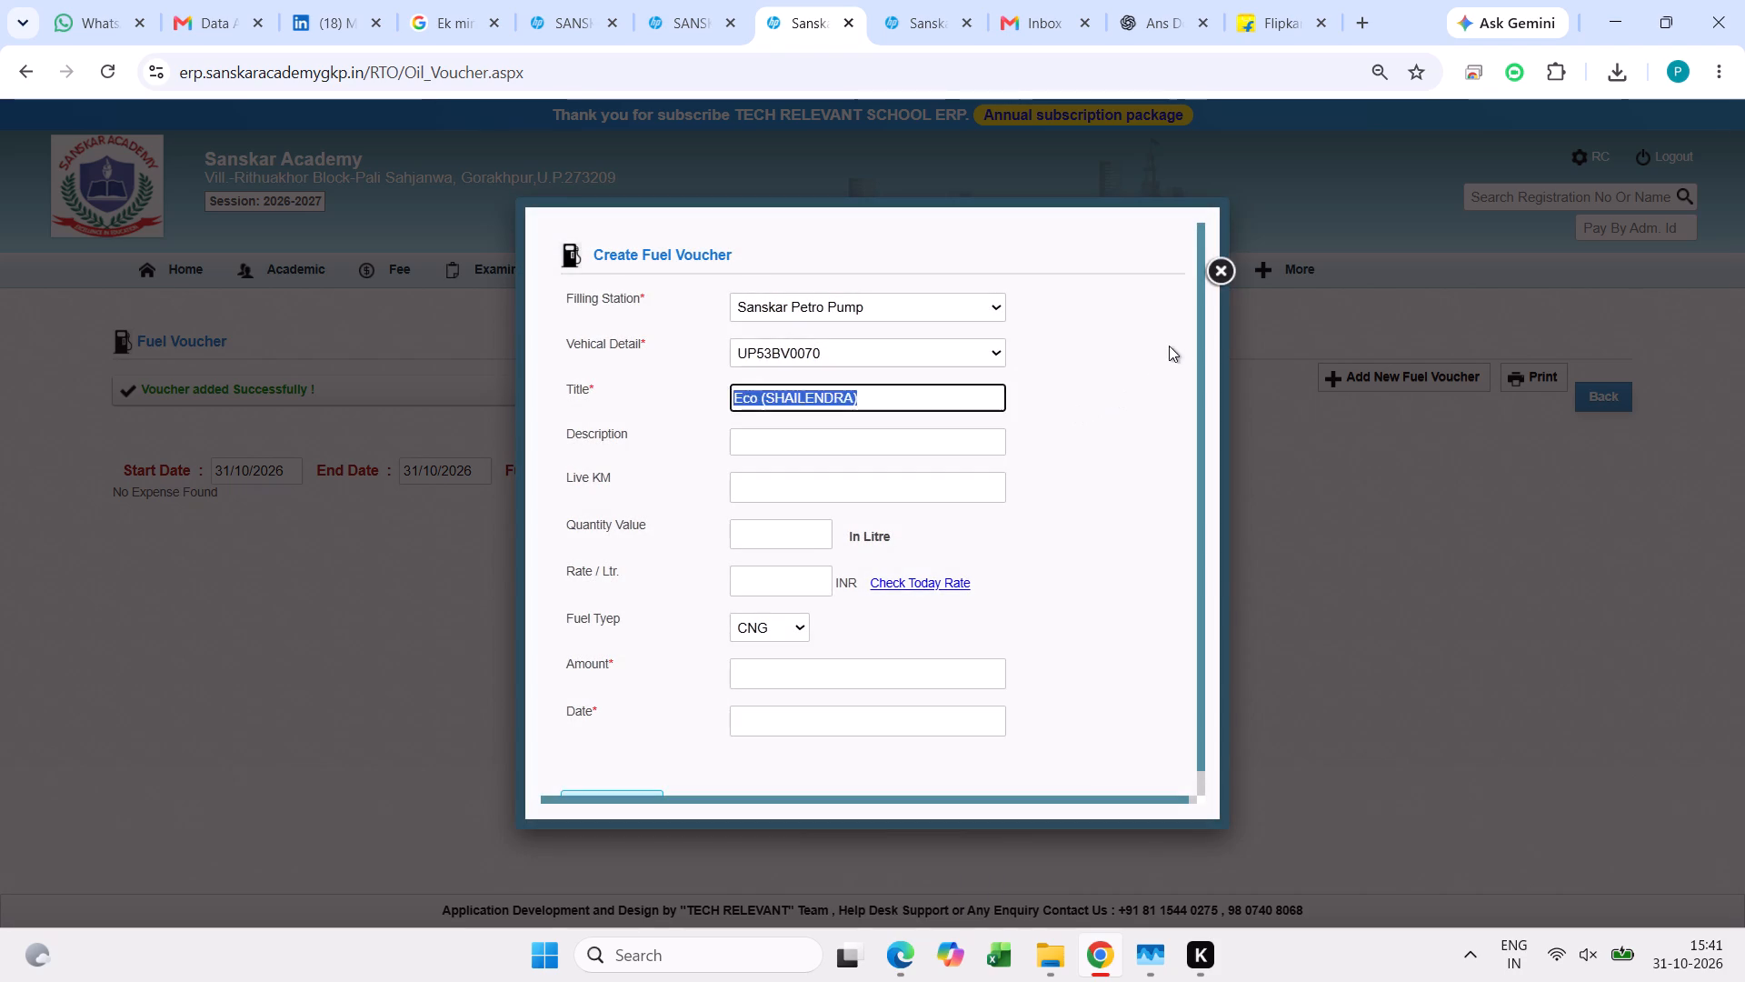
key("Tab")
key("Tab")
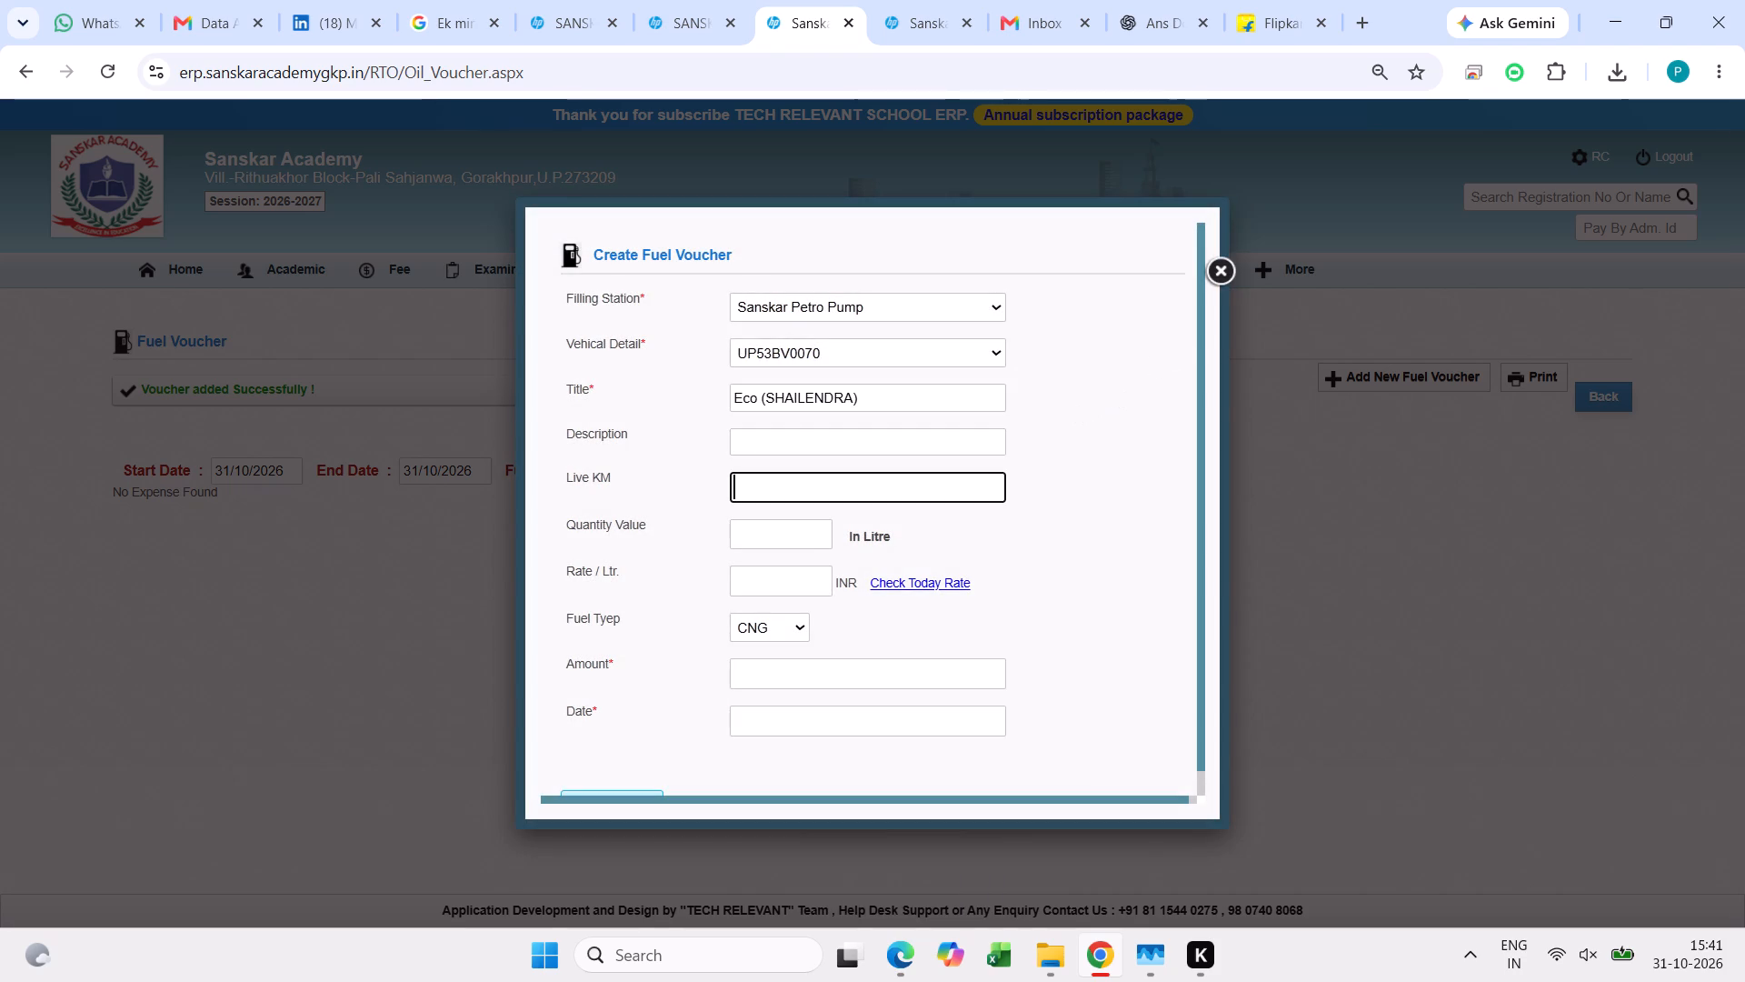
type("0000")
key("Tab")
type("17")
key("Tab")
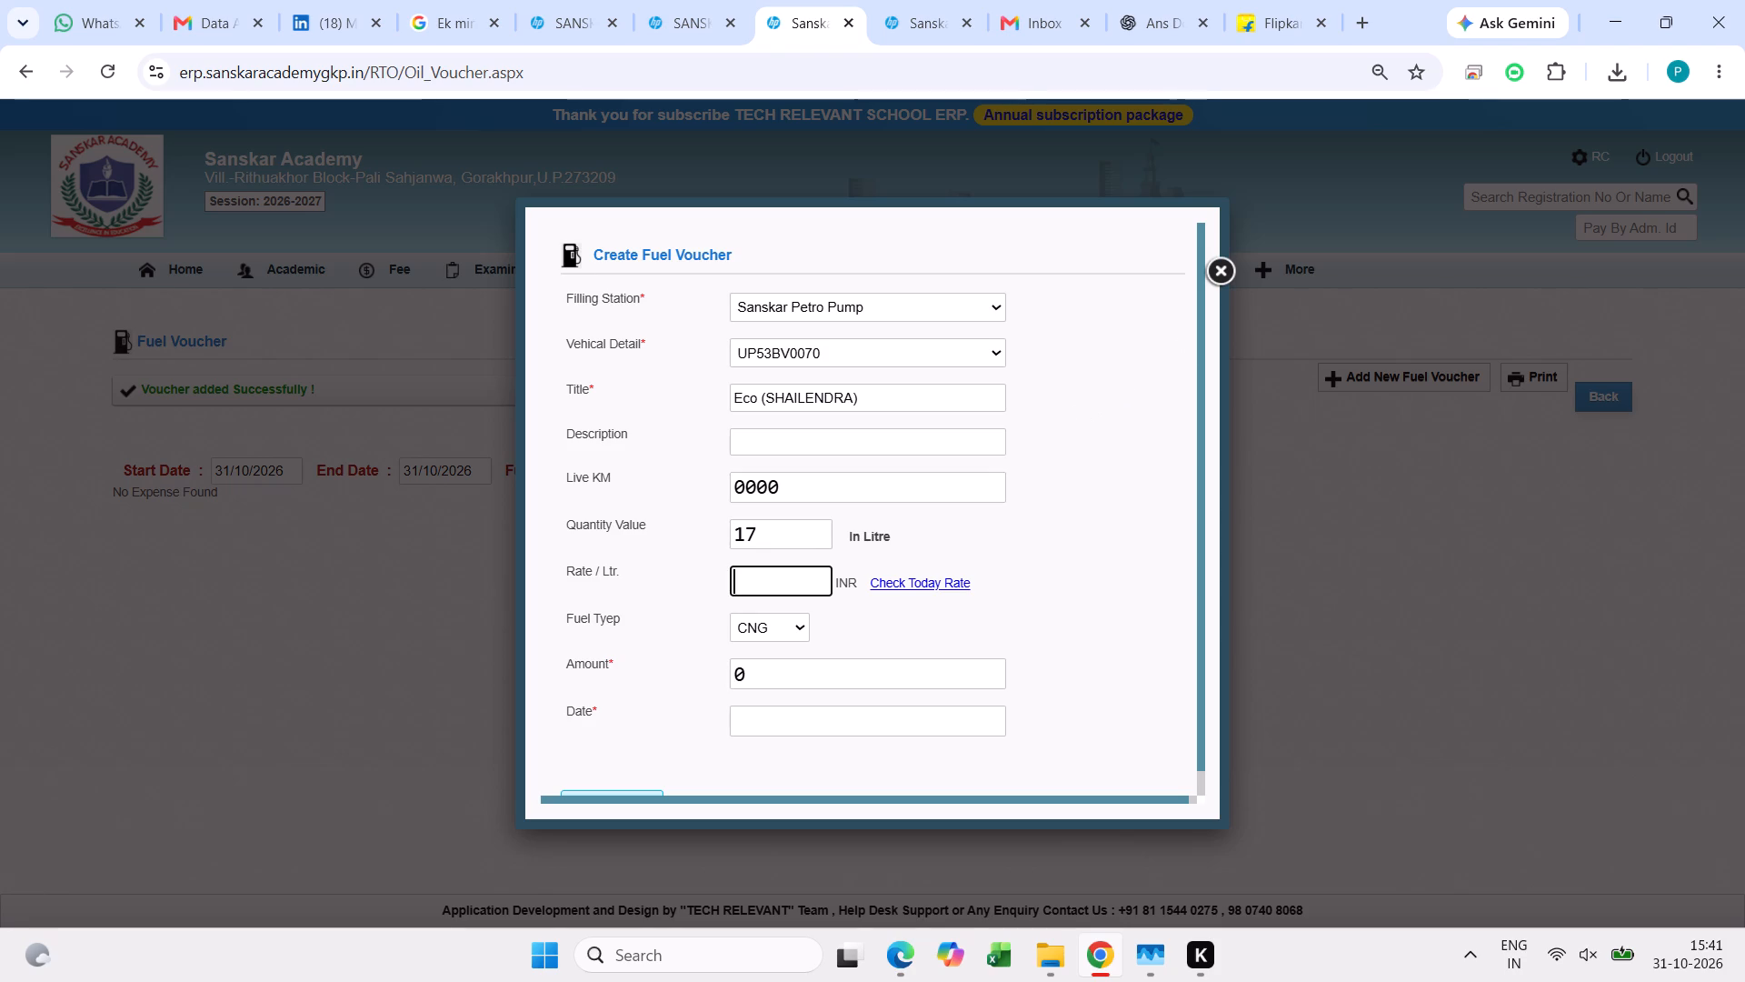
type("102")
key("Tab")
key("Tab")
key("Down")
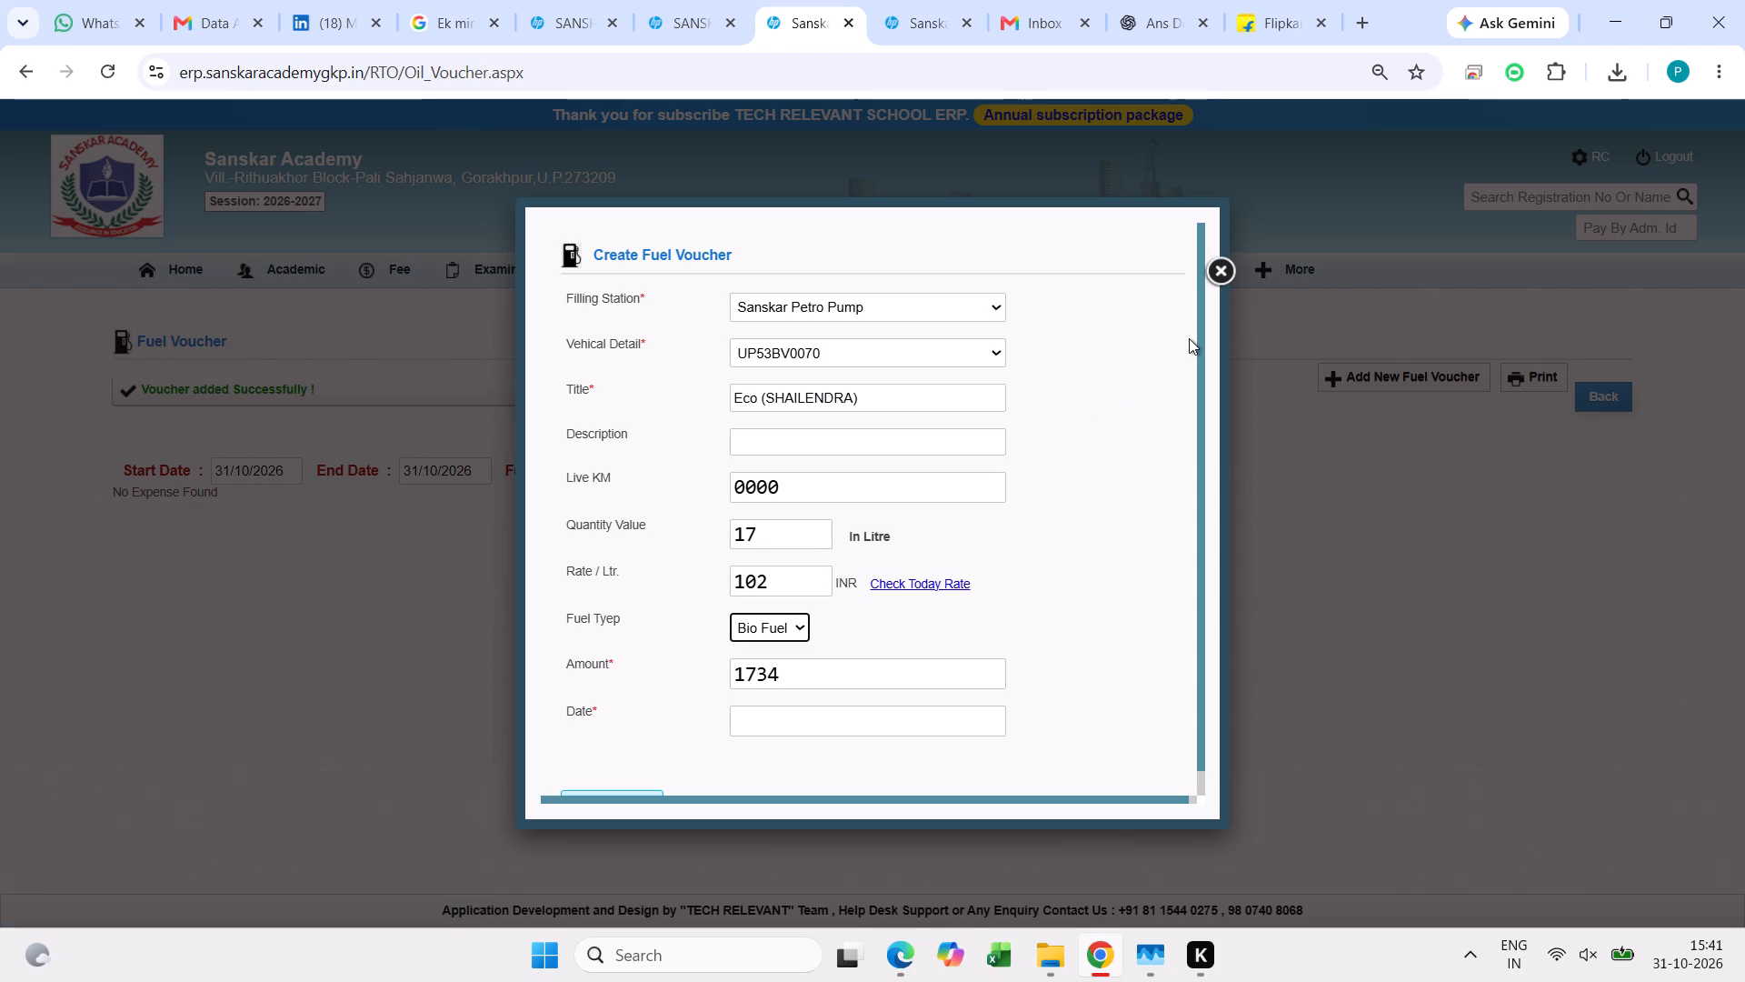
key("Down")
key("Up")
key("Up")
key("Tab")
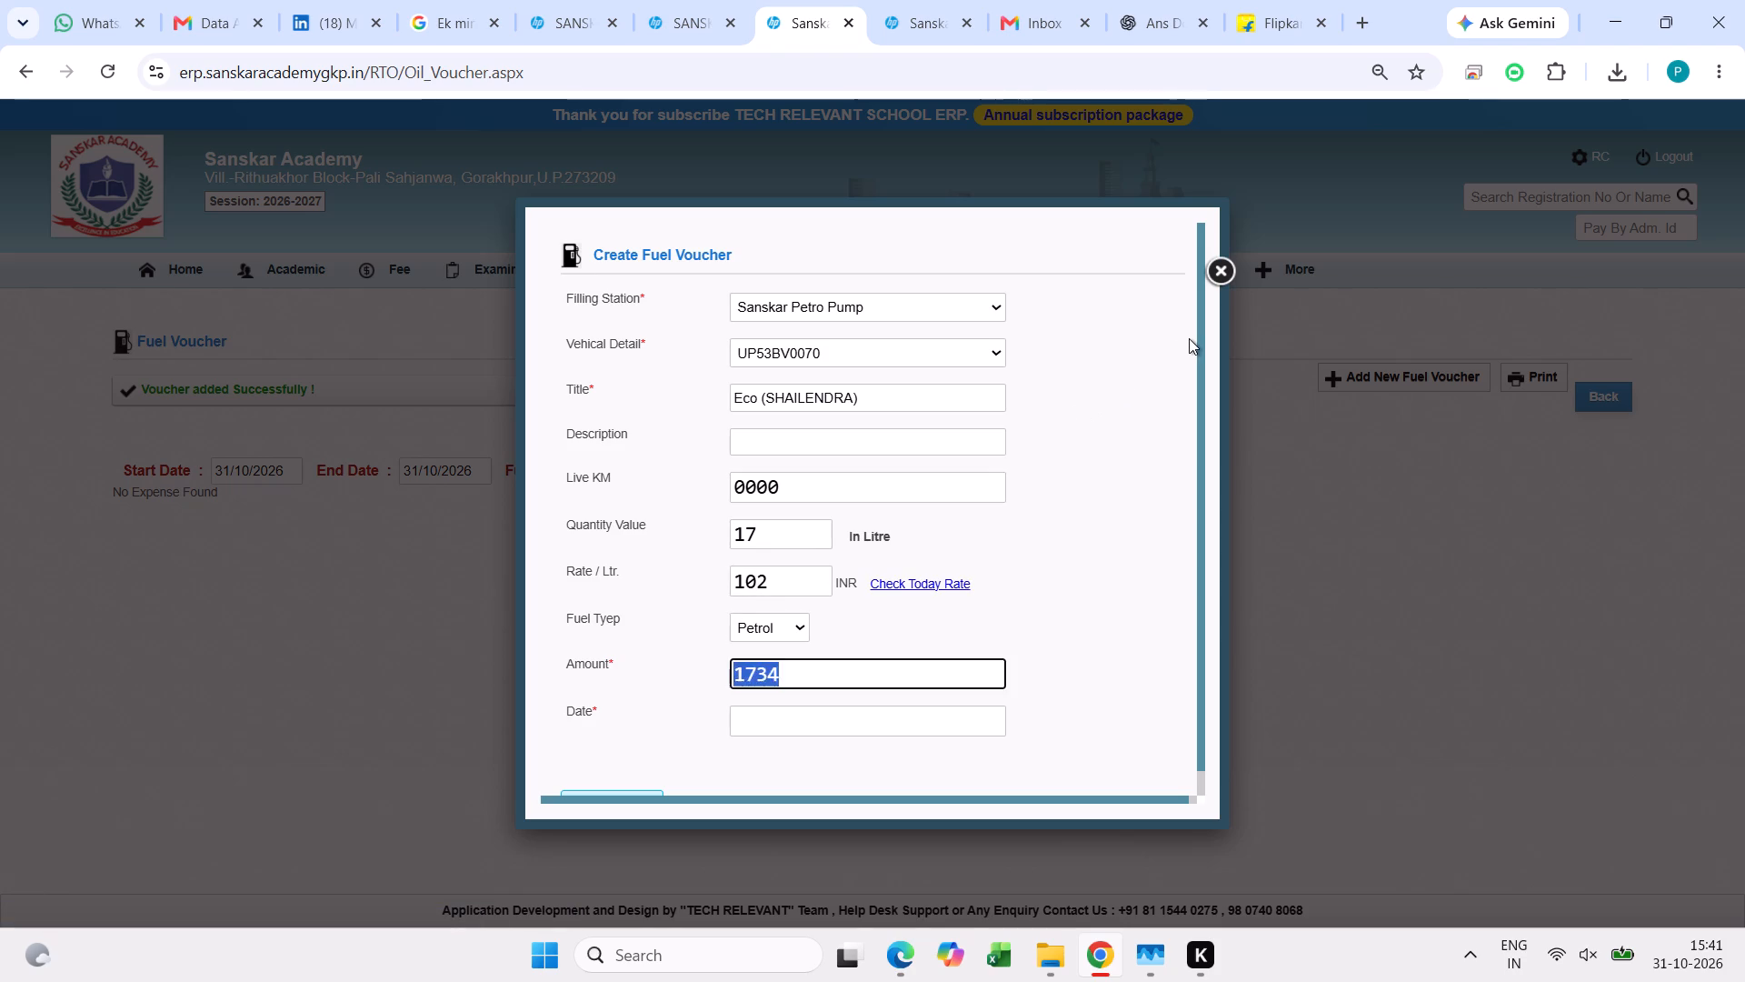
key("Tab")
type("29")
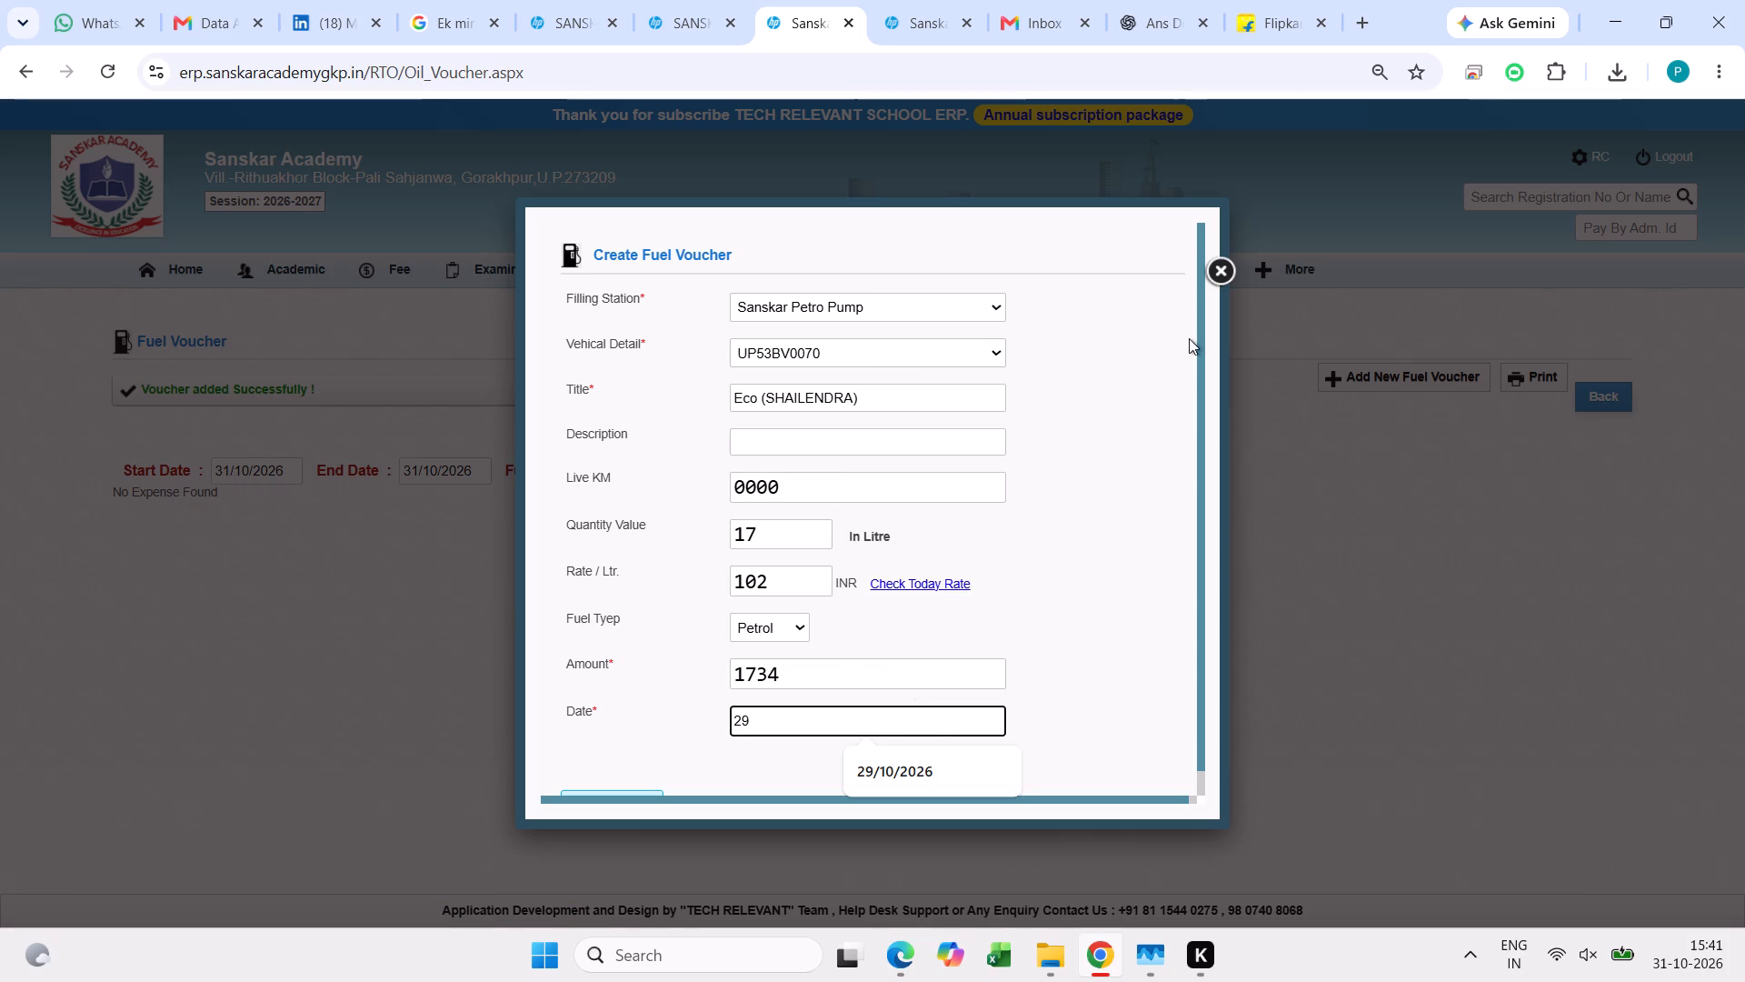
key("Down")
key("Tab")
key("Return")
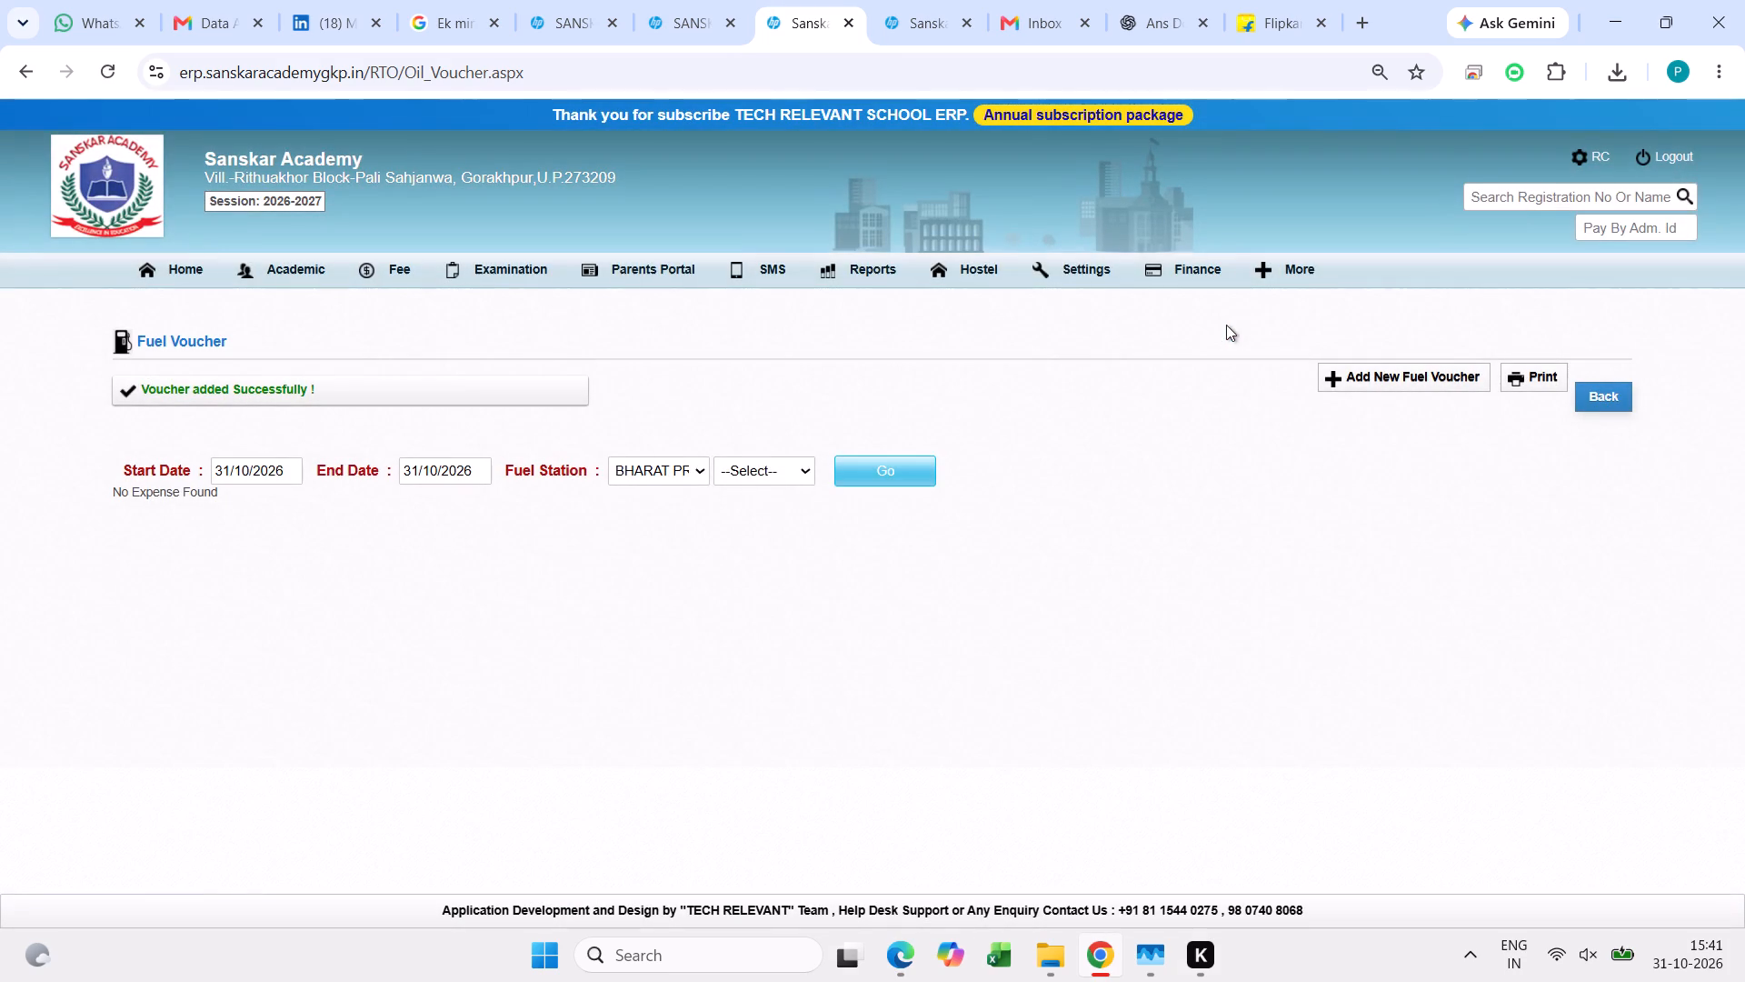
left_click(1389, 377)
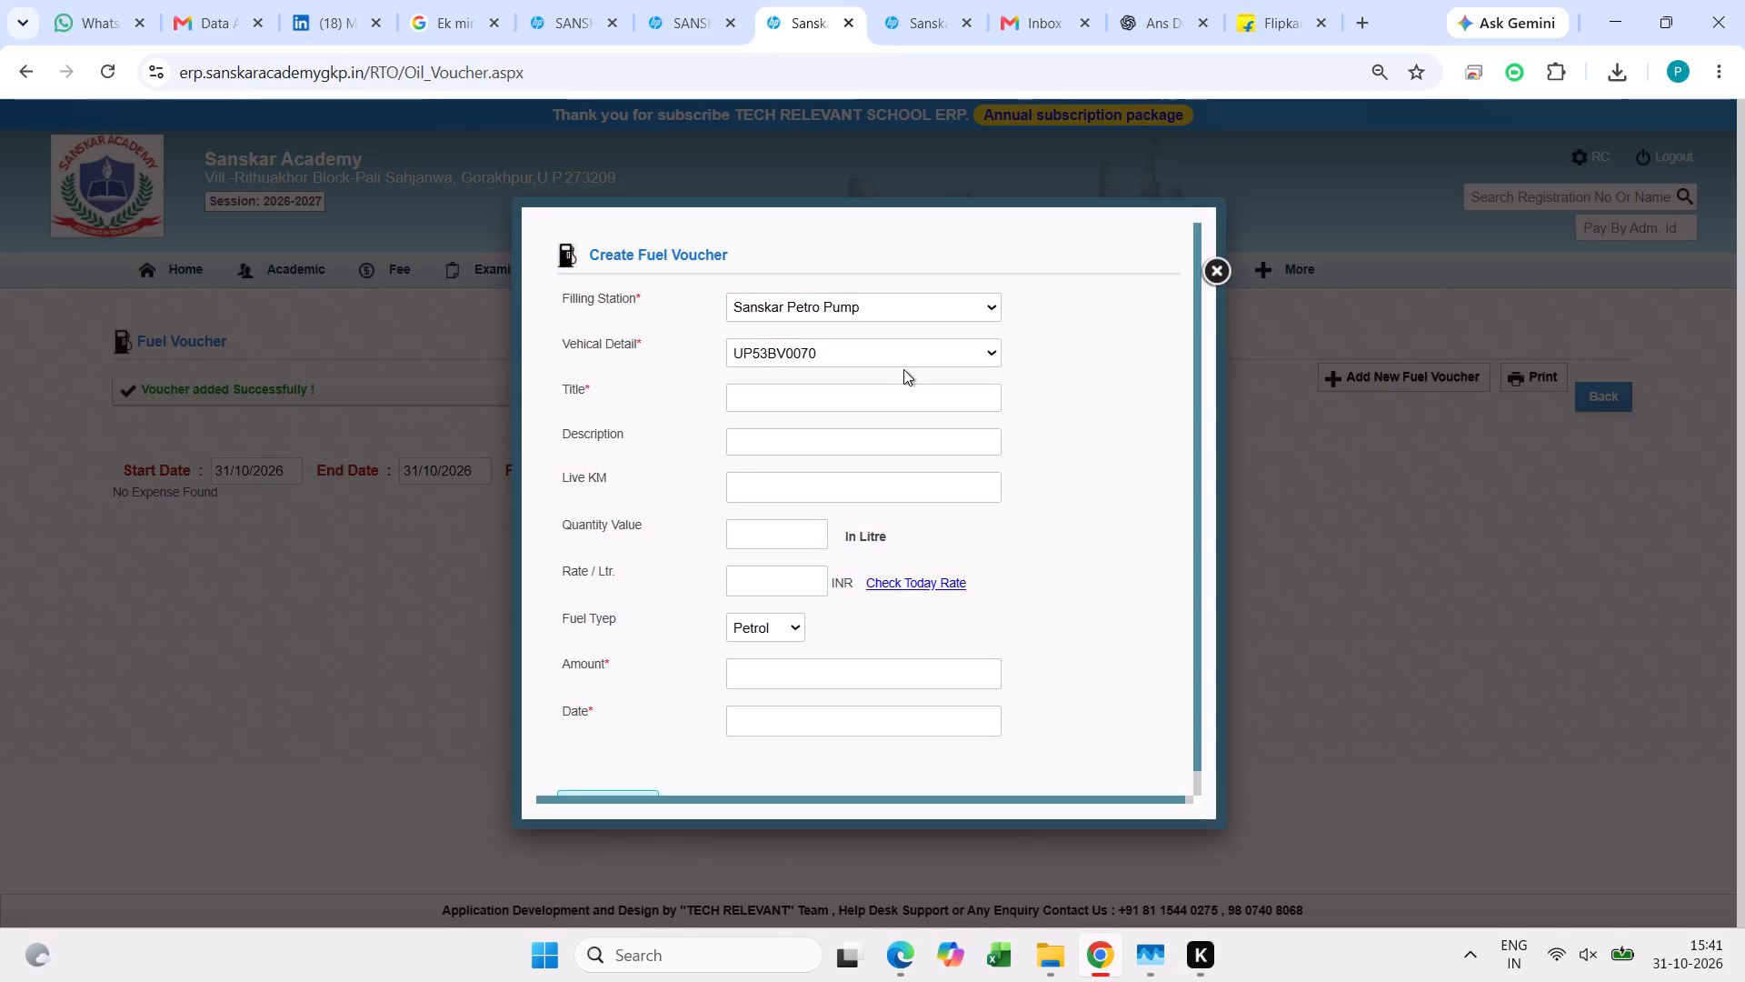
left_click(891, 350)
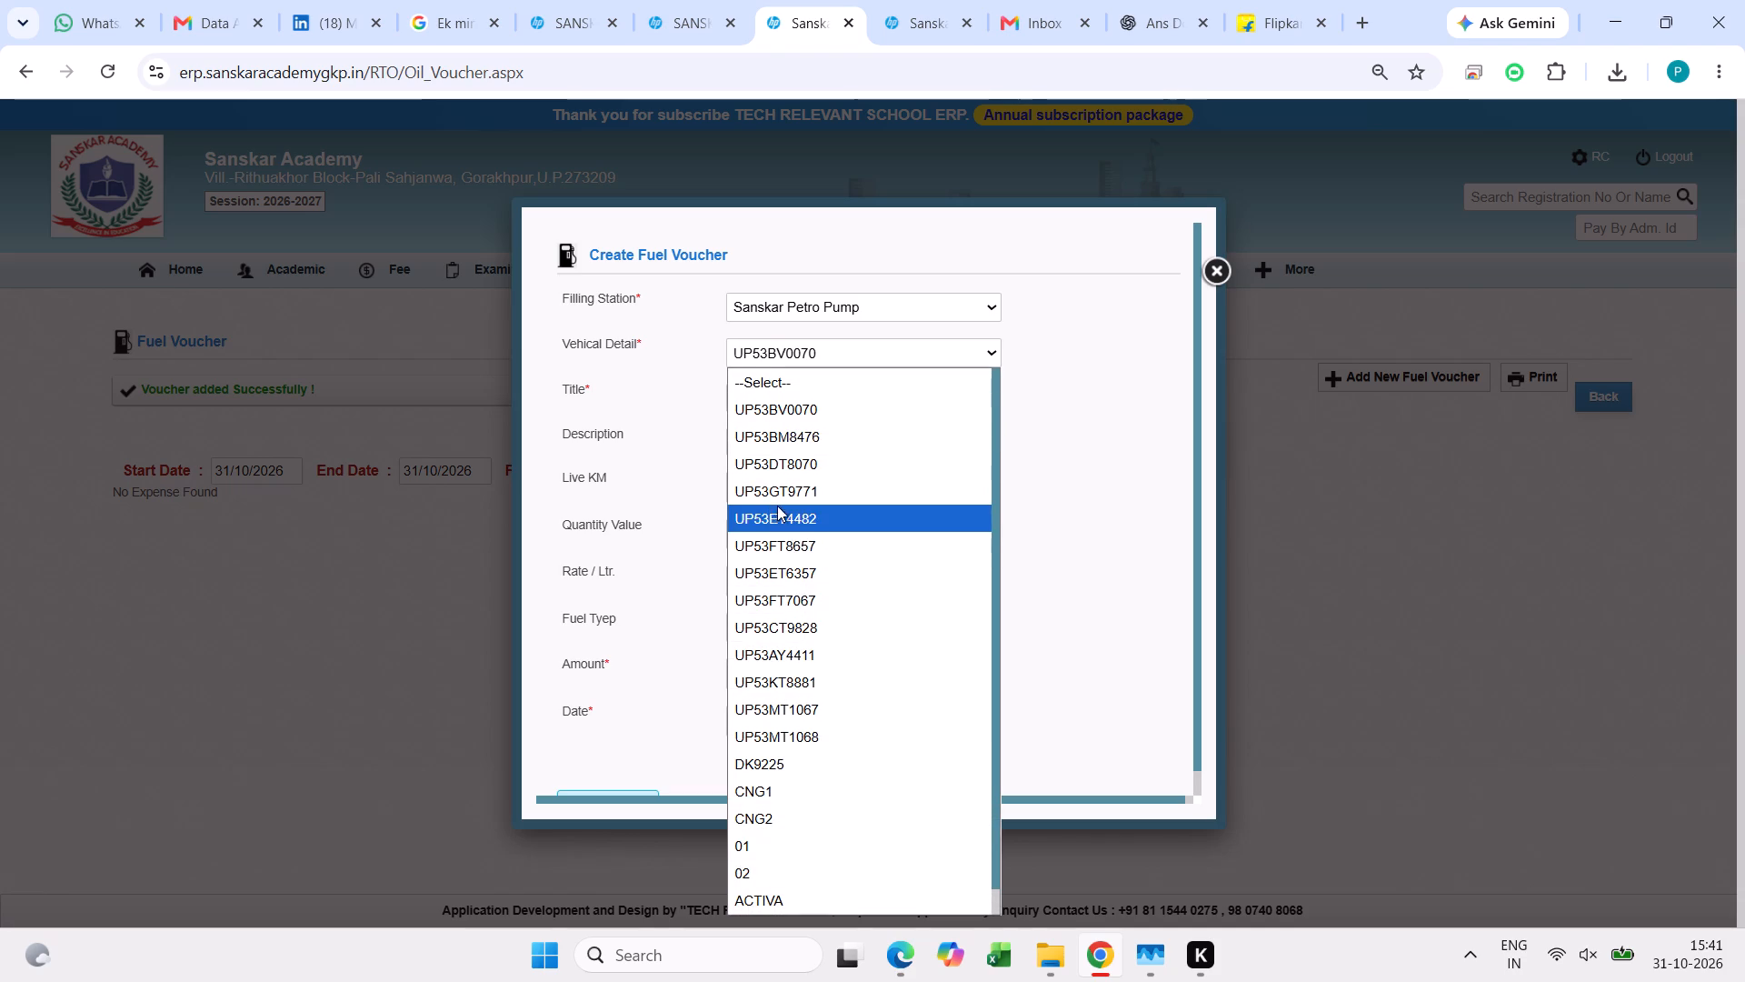
left_click(792, 553)
key("Tab")
key("Tab")
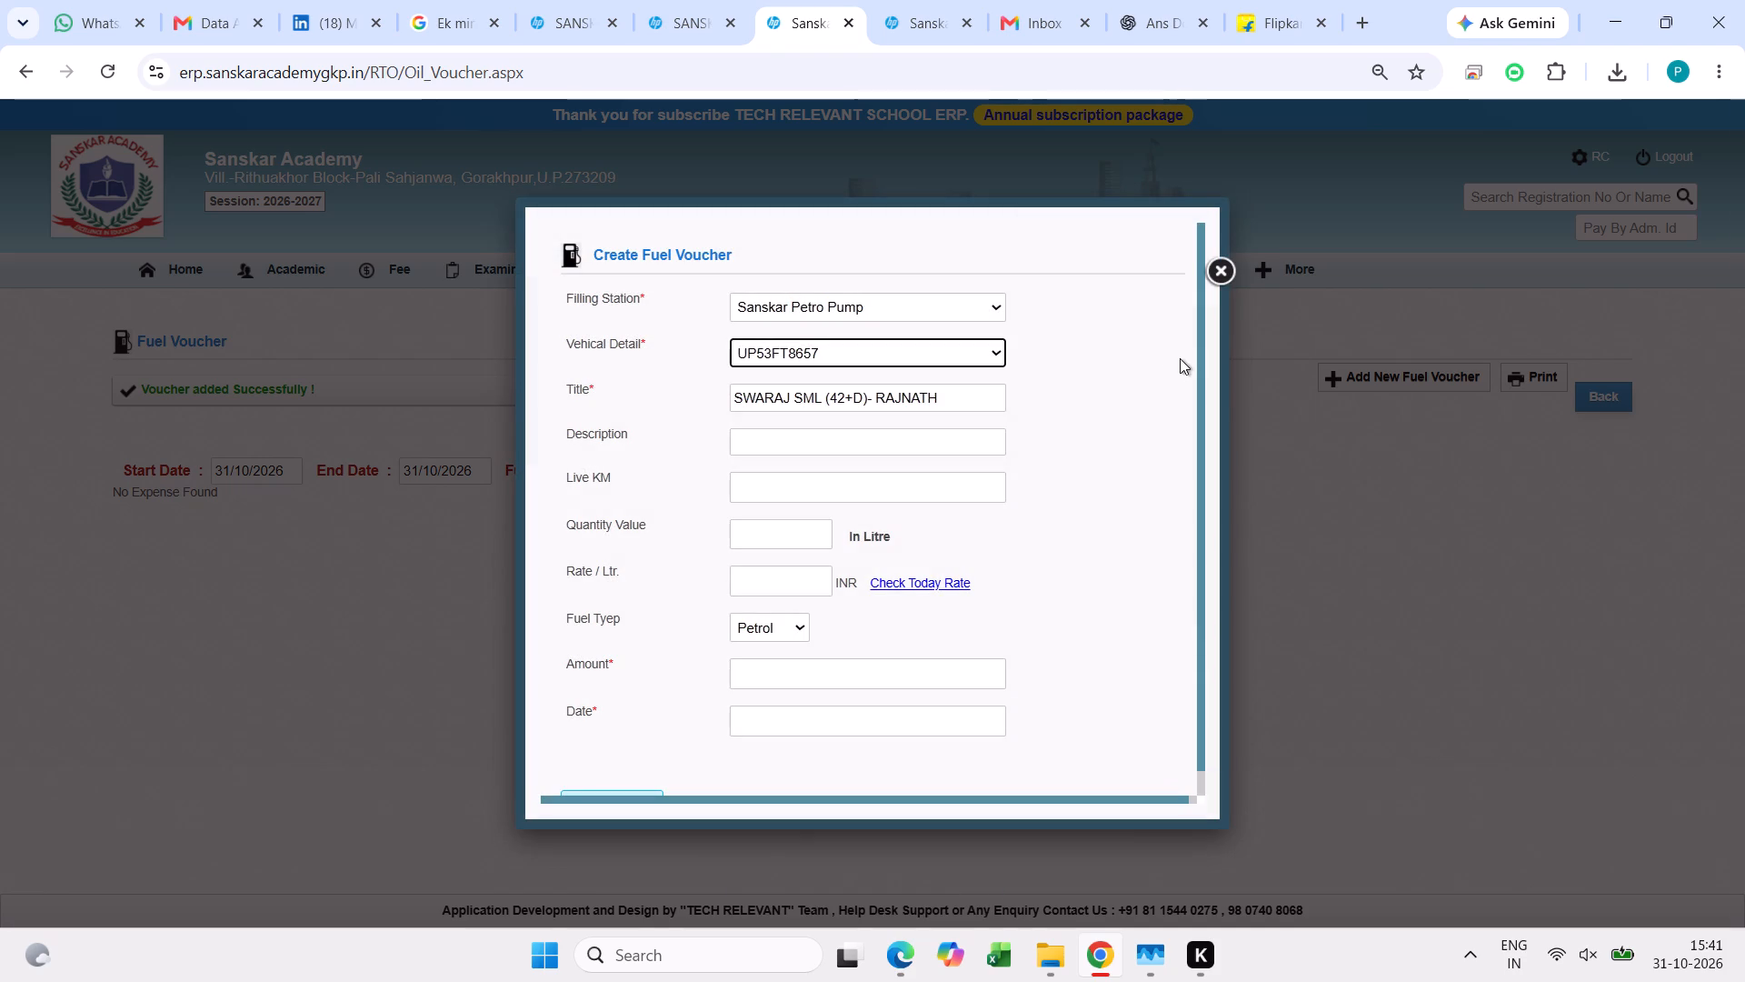
key("Tab")
key("Tab")
key("Tab")
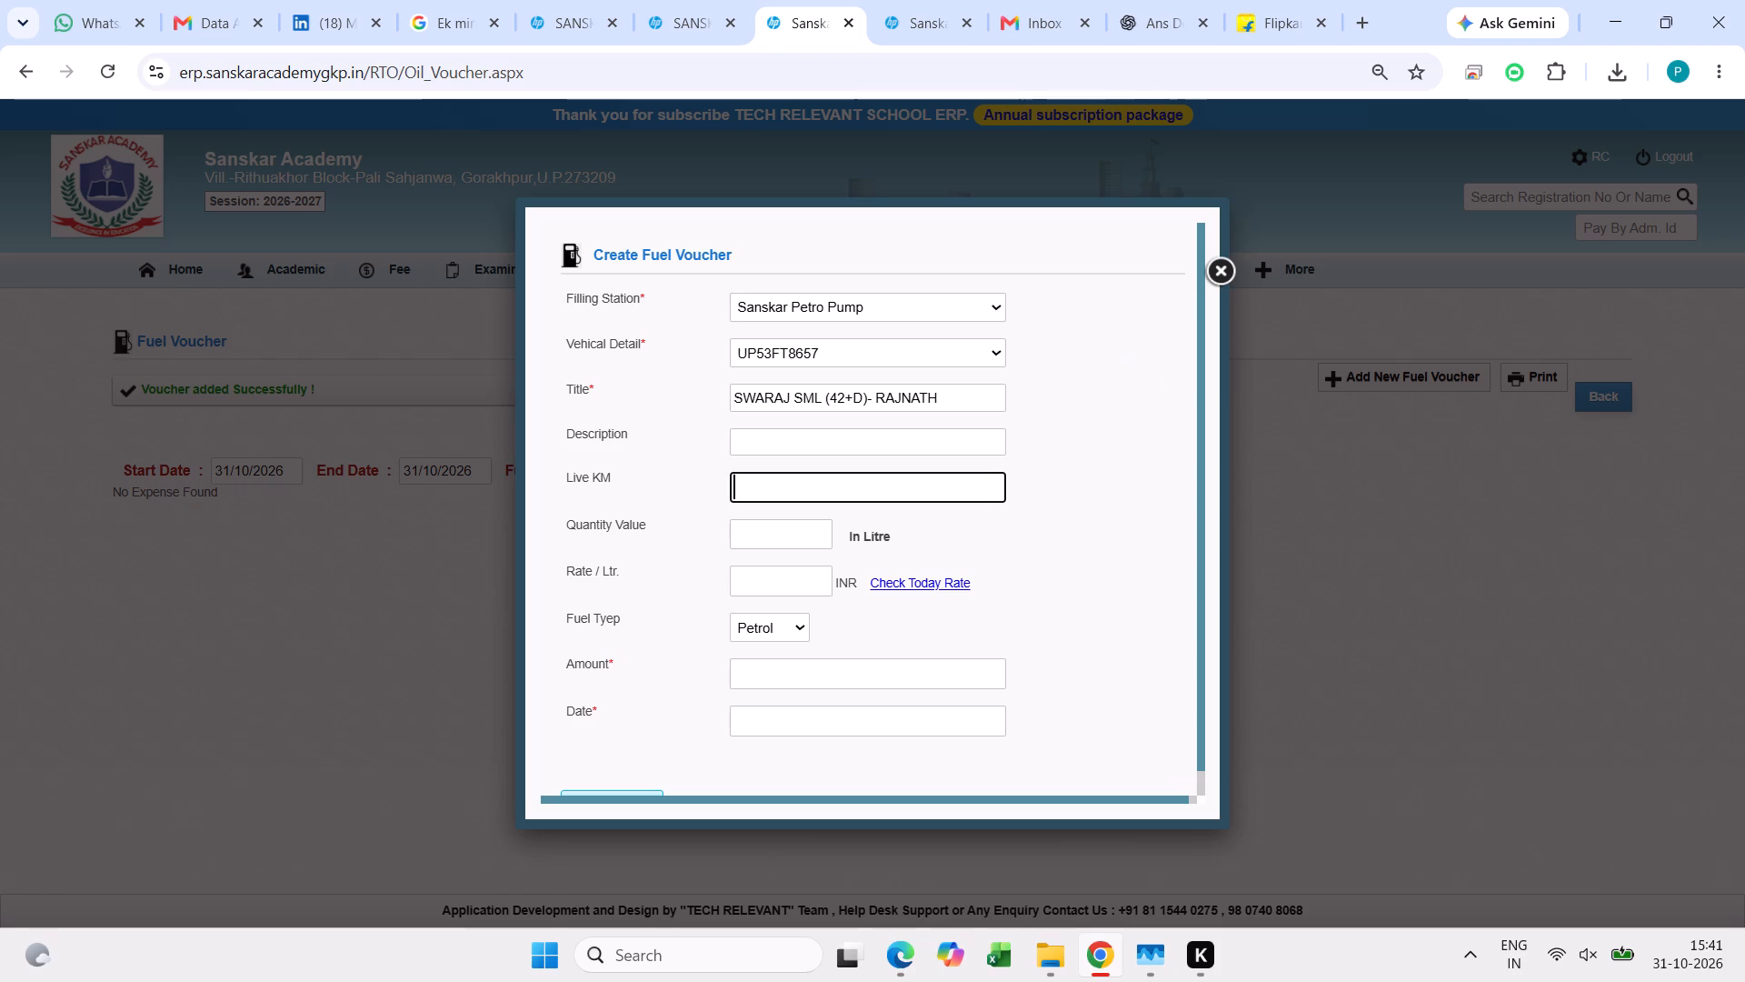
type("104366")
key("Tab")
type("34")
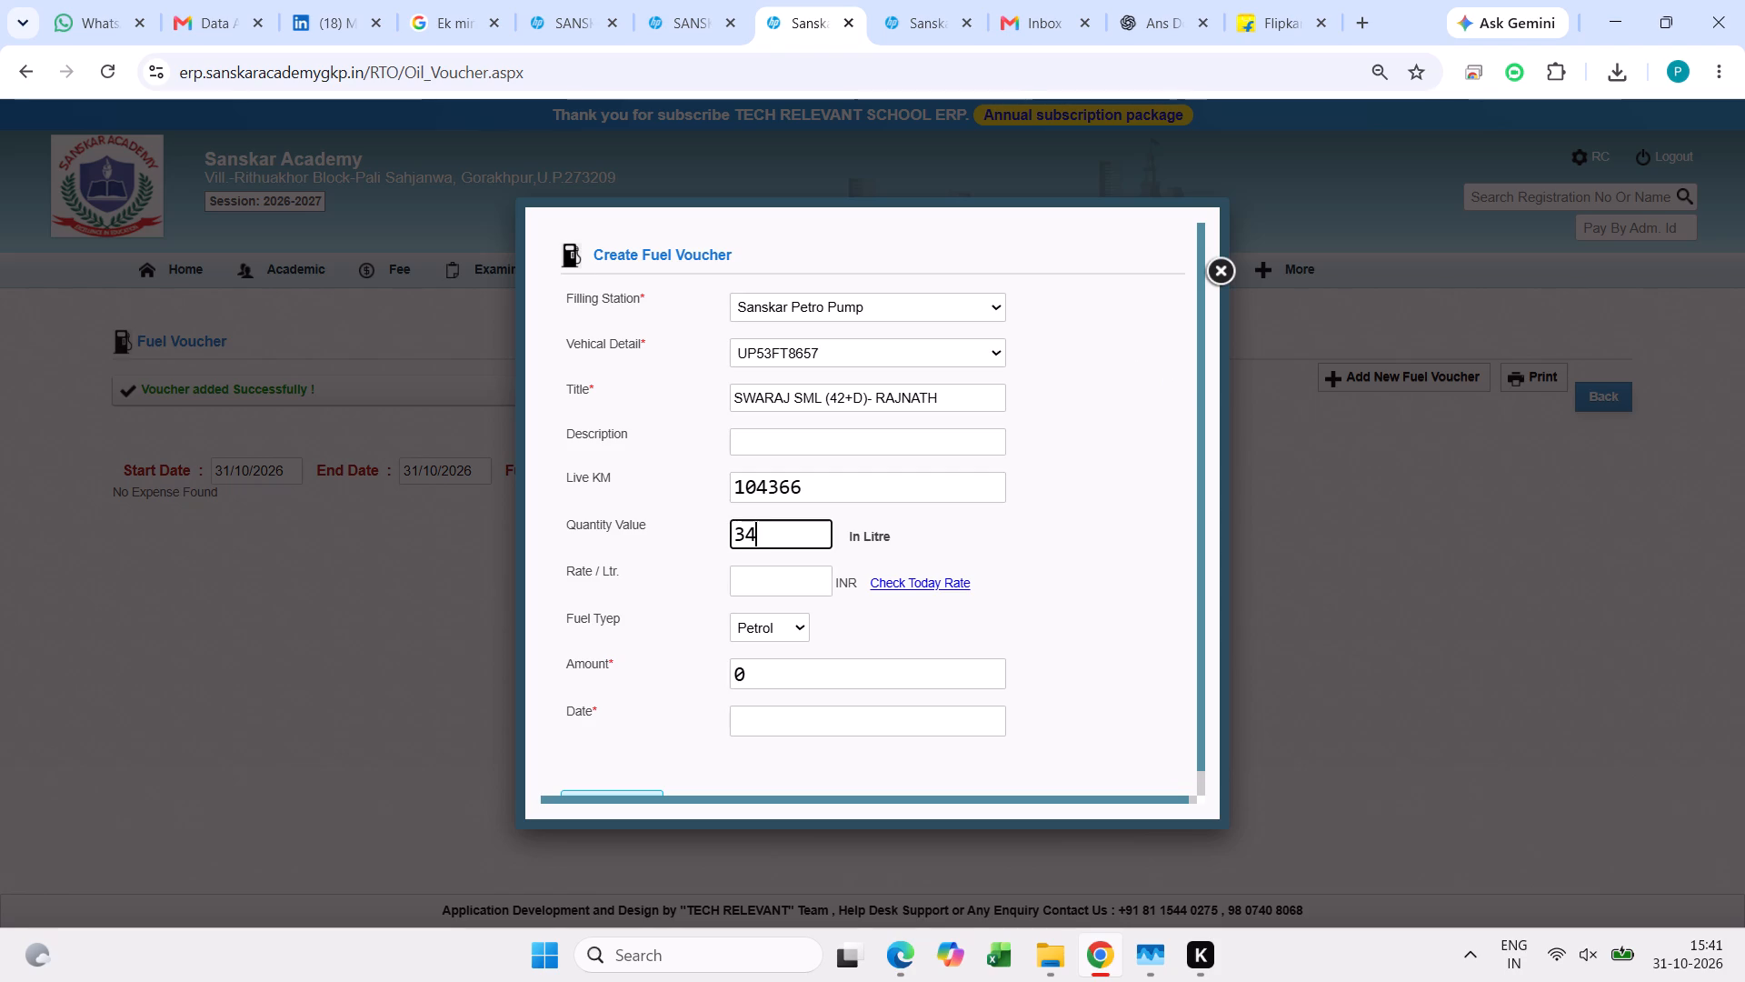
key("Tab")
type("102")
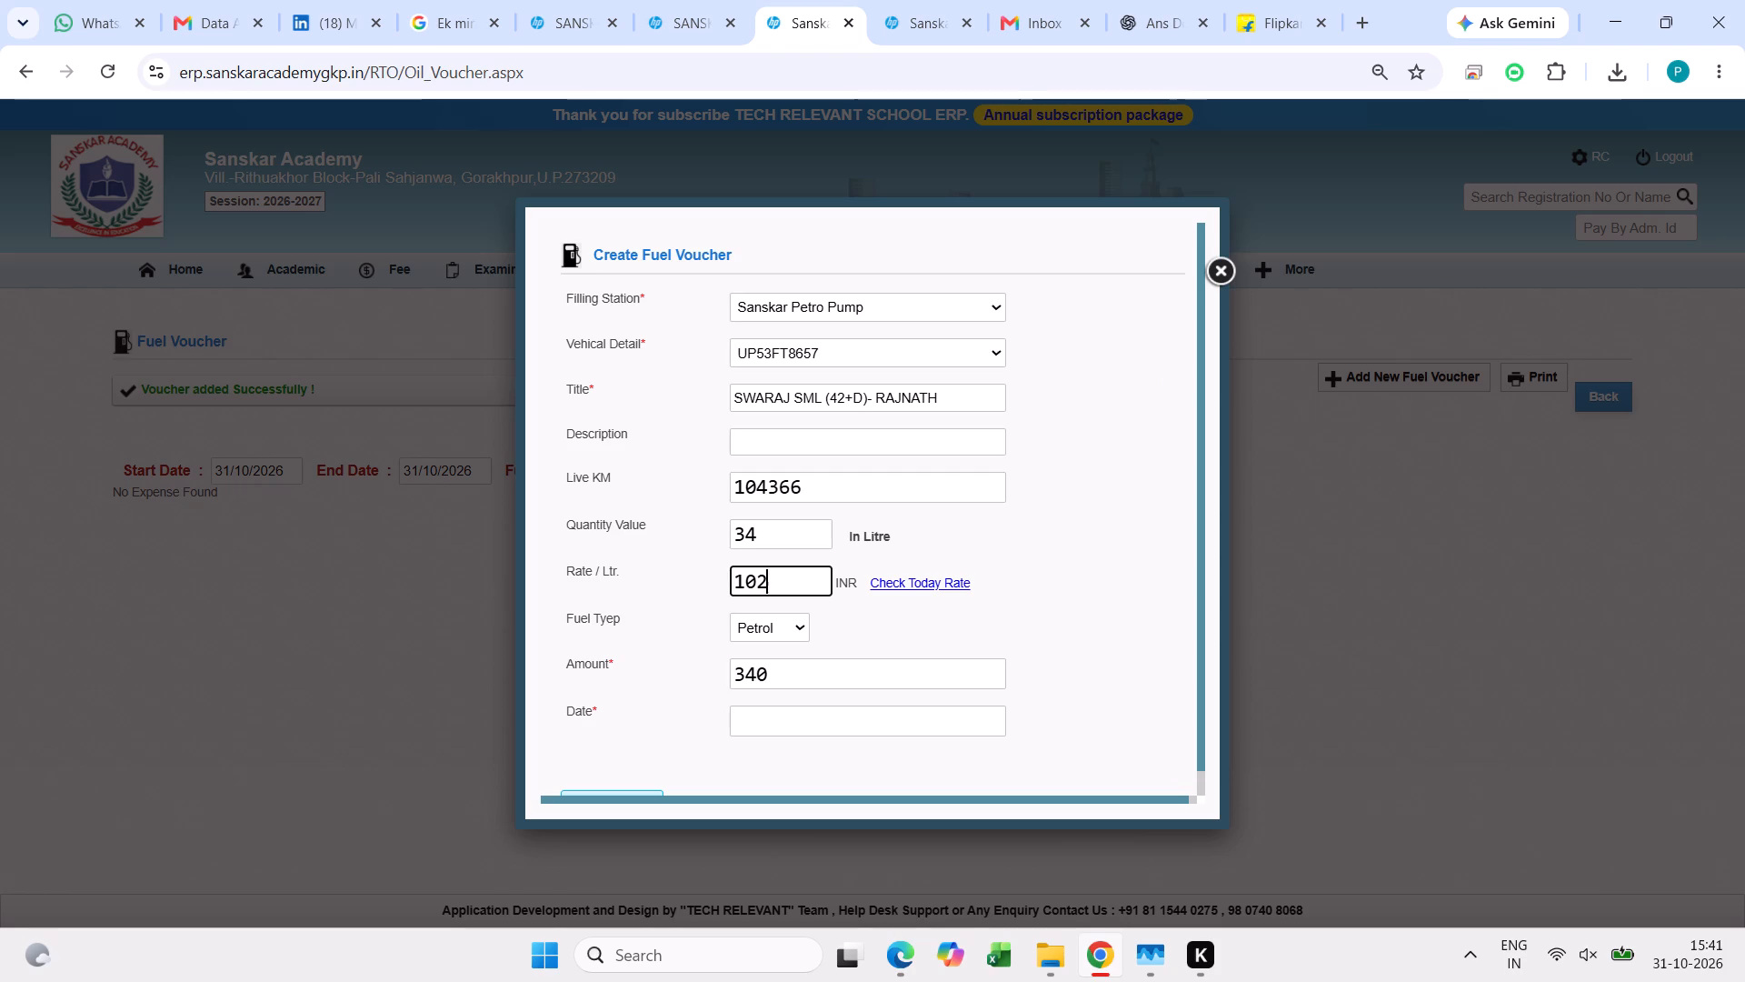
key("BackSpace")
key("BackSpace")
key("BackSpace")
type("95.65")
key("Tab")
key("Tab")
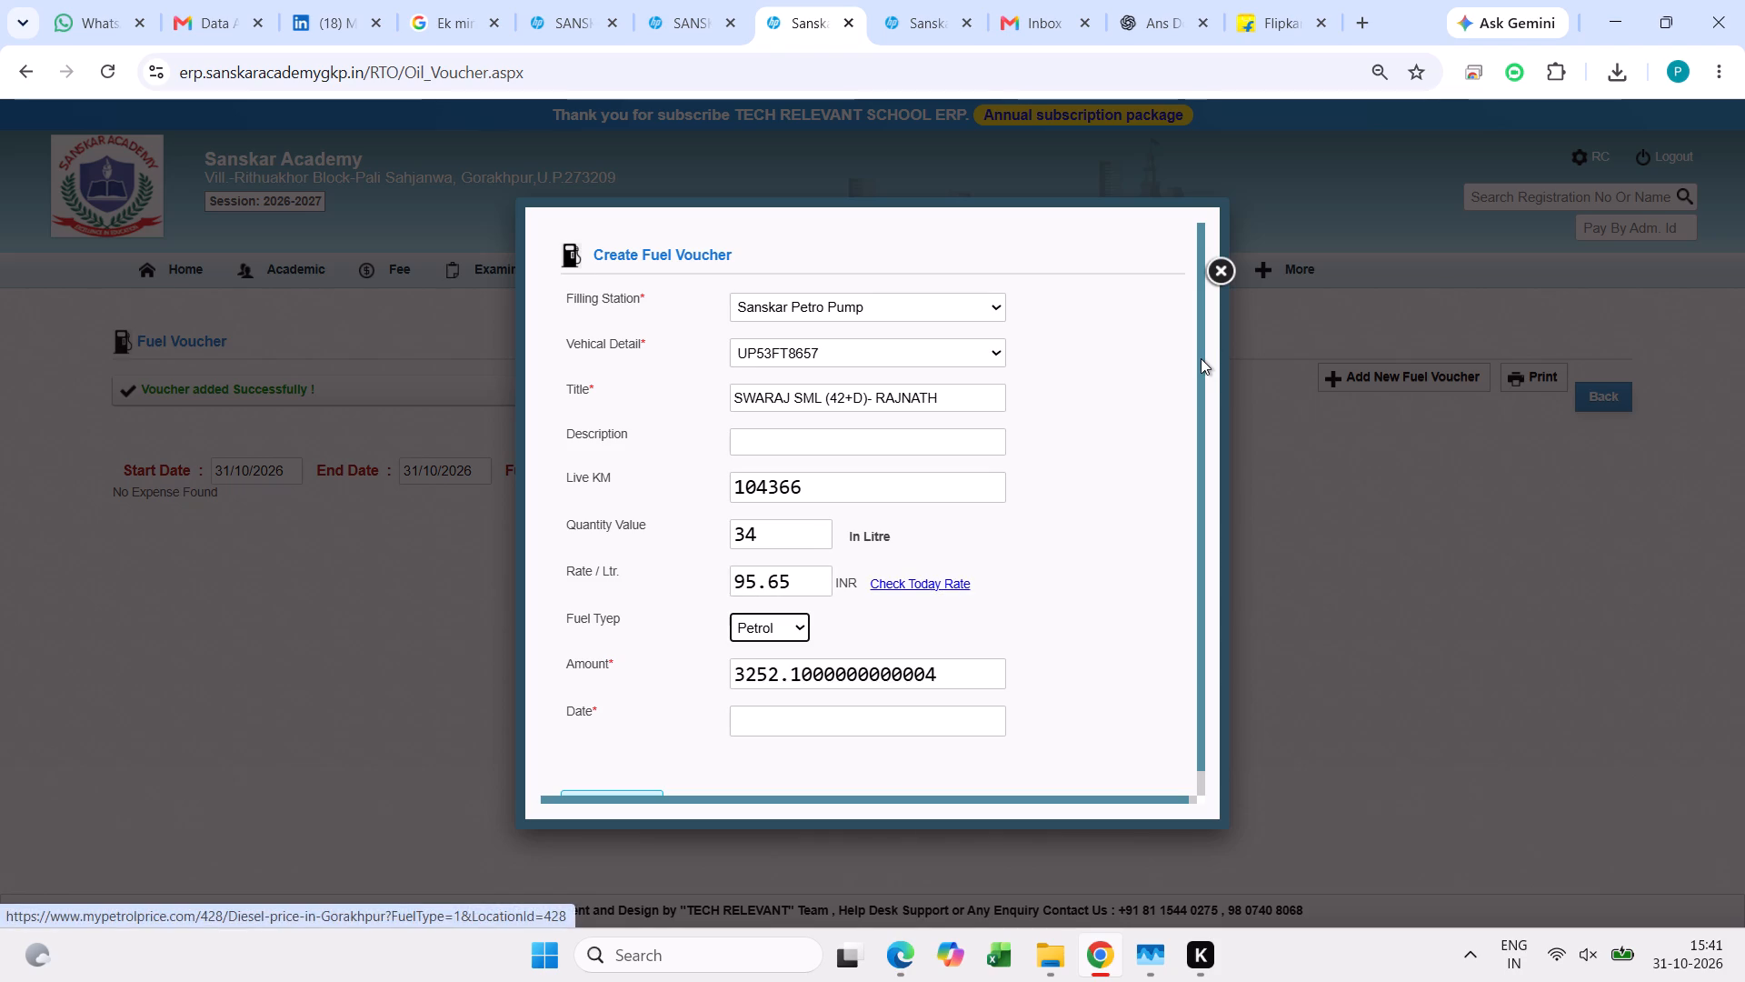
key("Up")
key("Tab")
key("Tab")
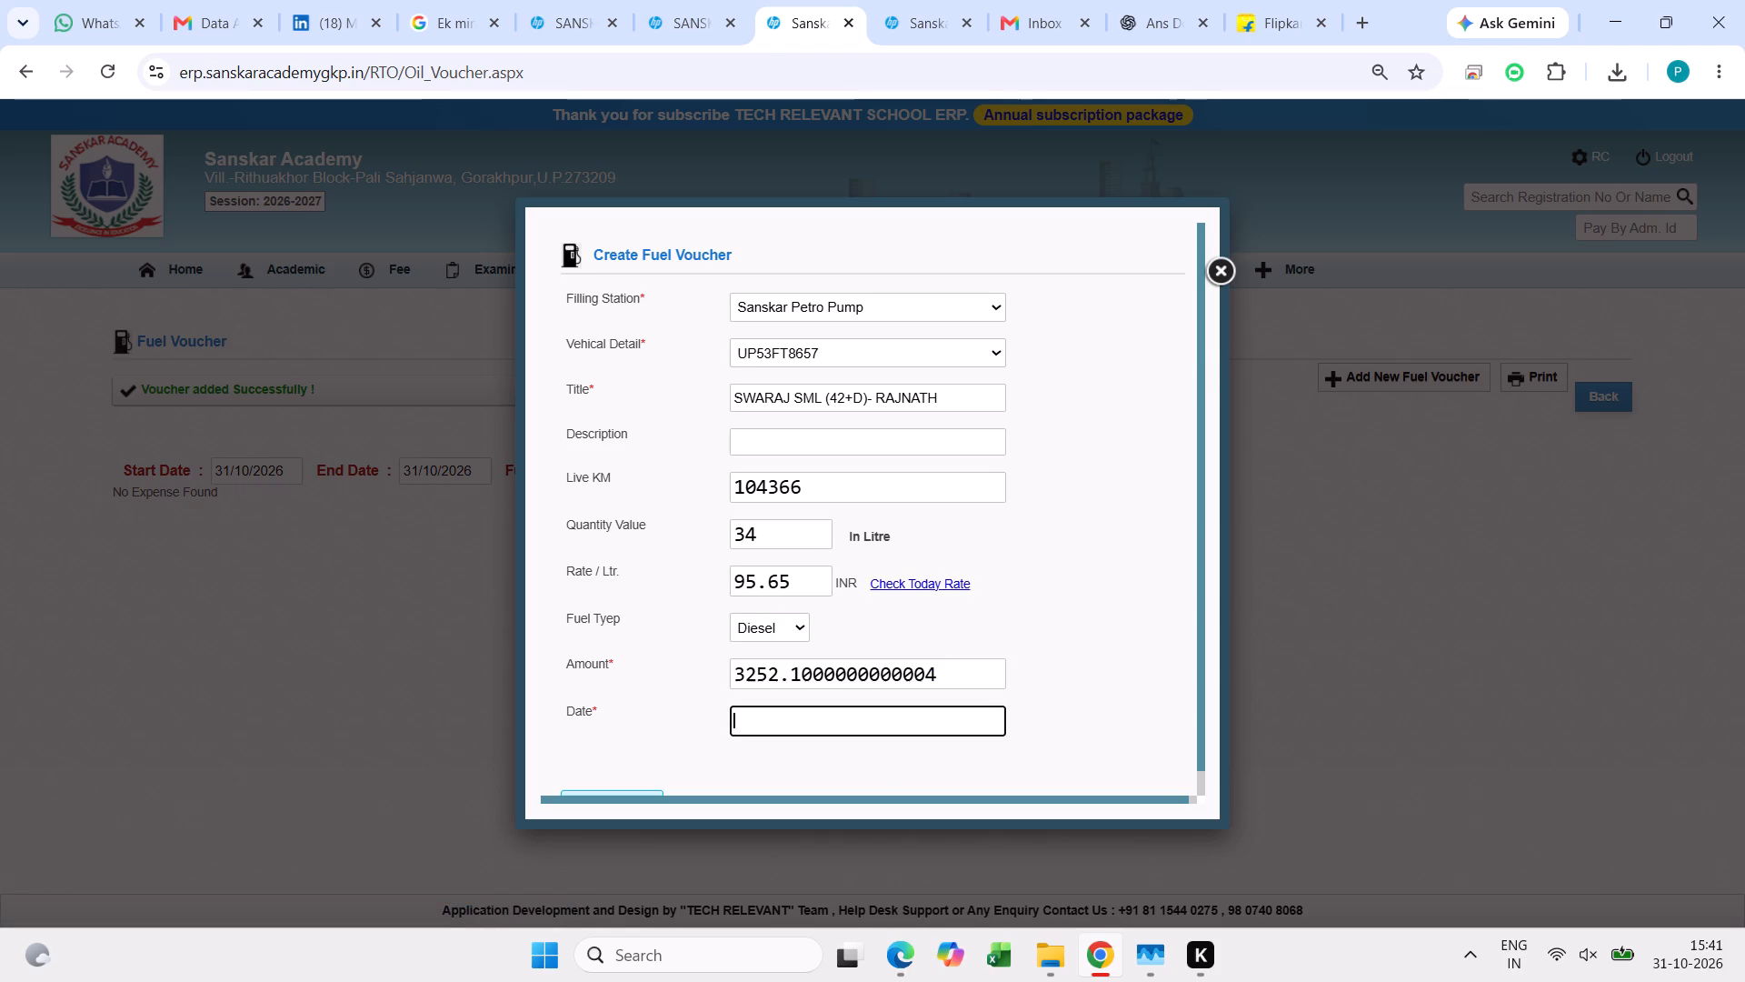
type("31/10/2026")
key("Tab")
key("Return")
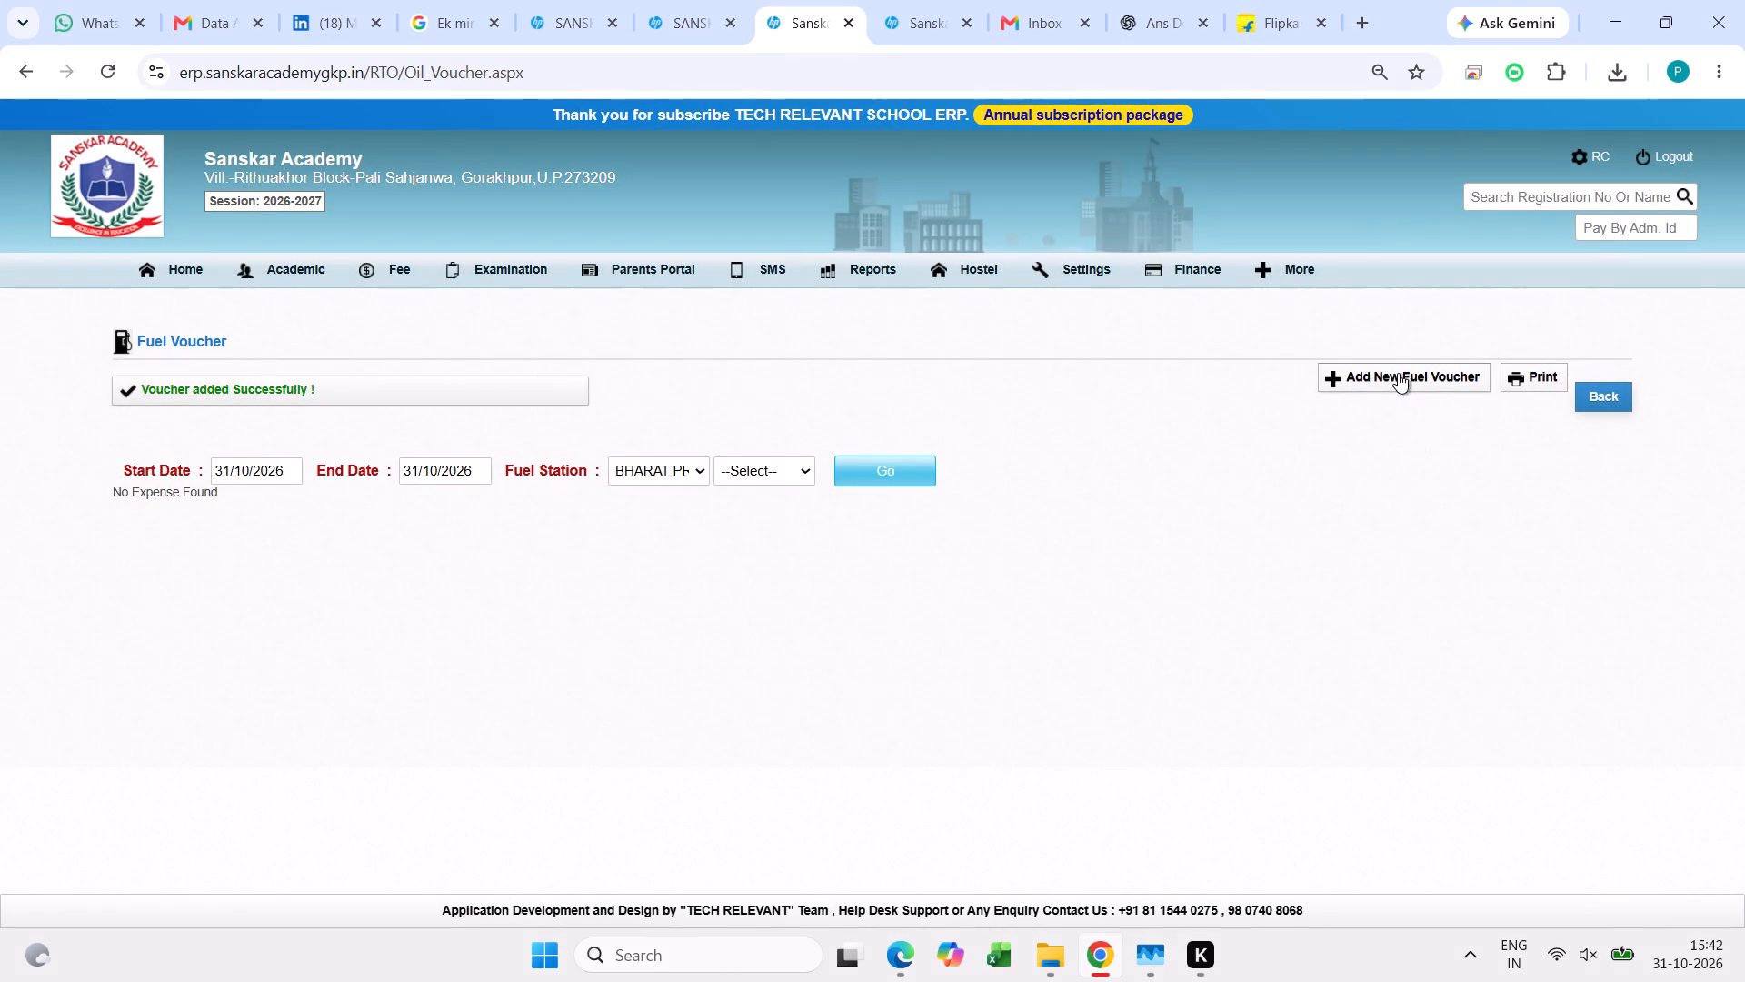
left_click(1381, 371)
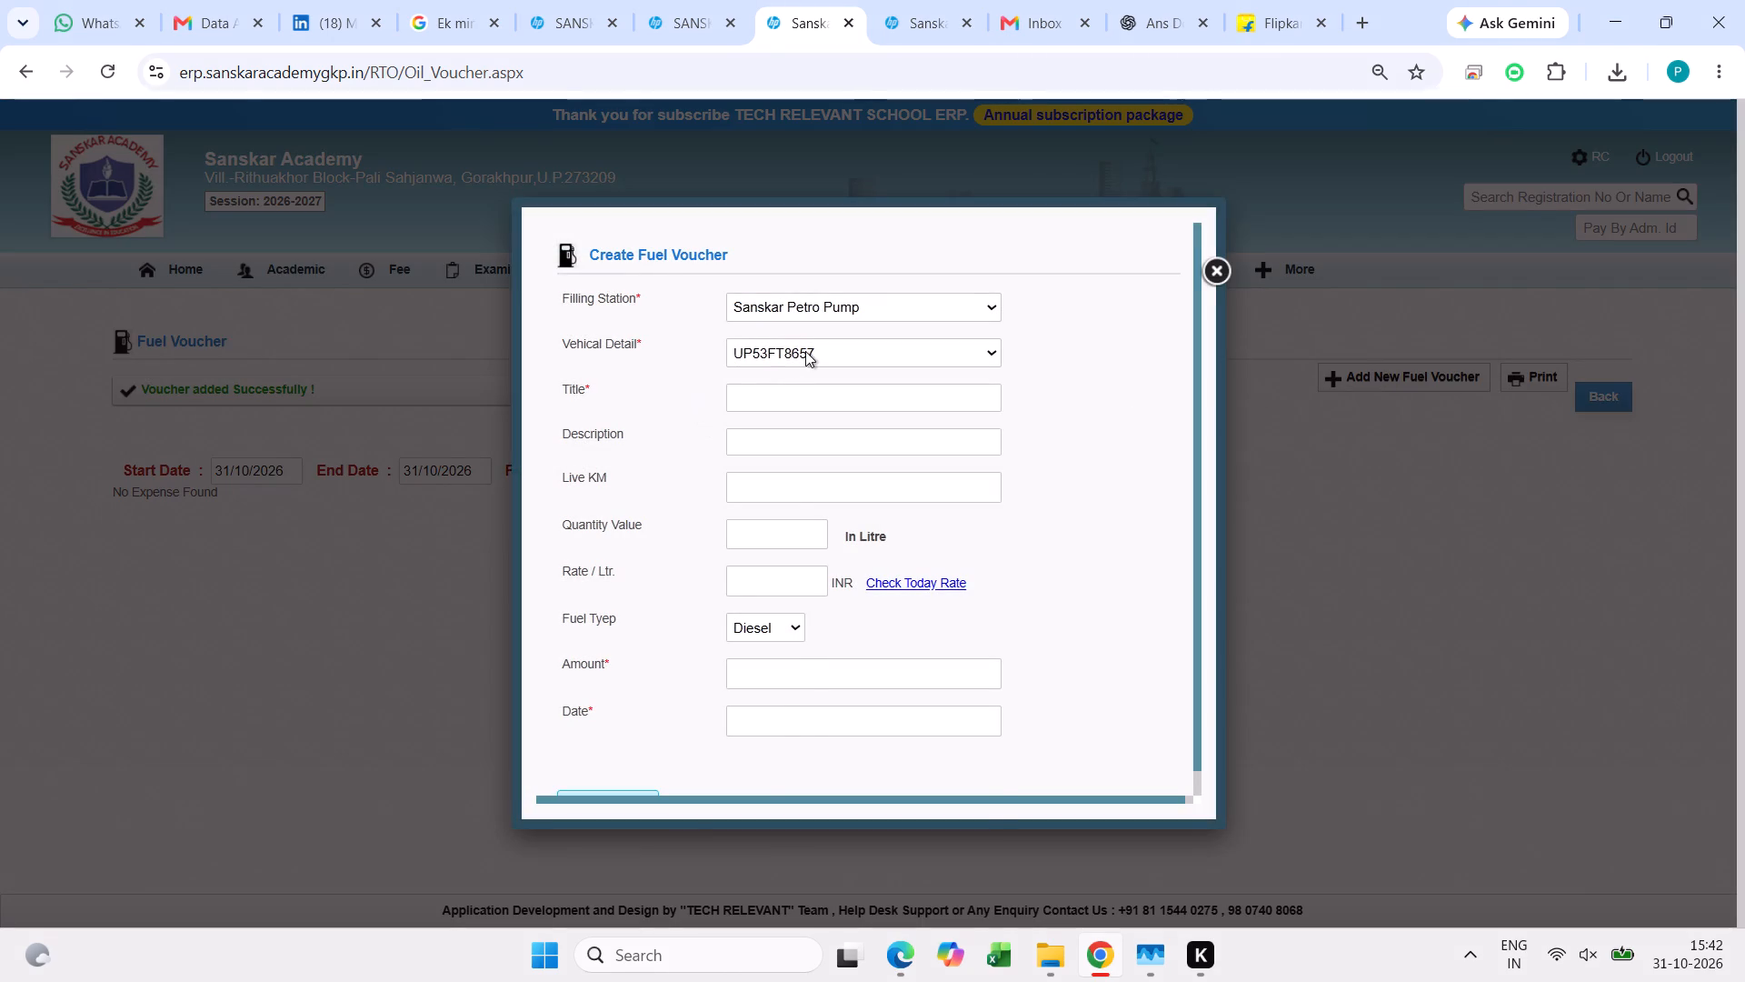
left_click(805, 351)
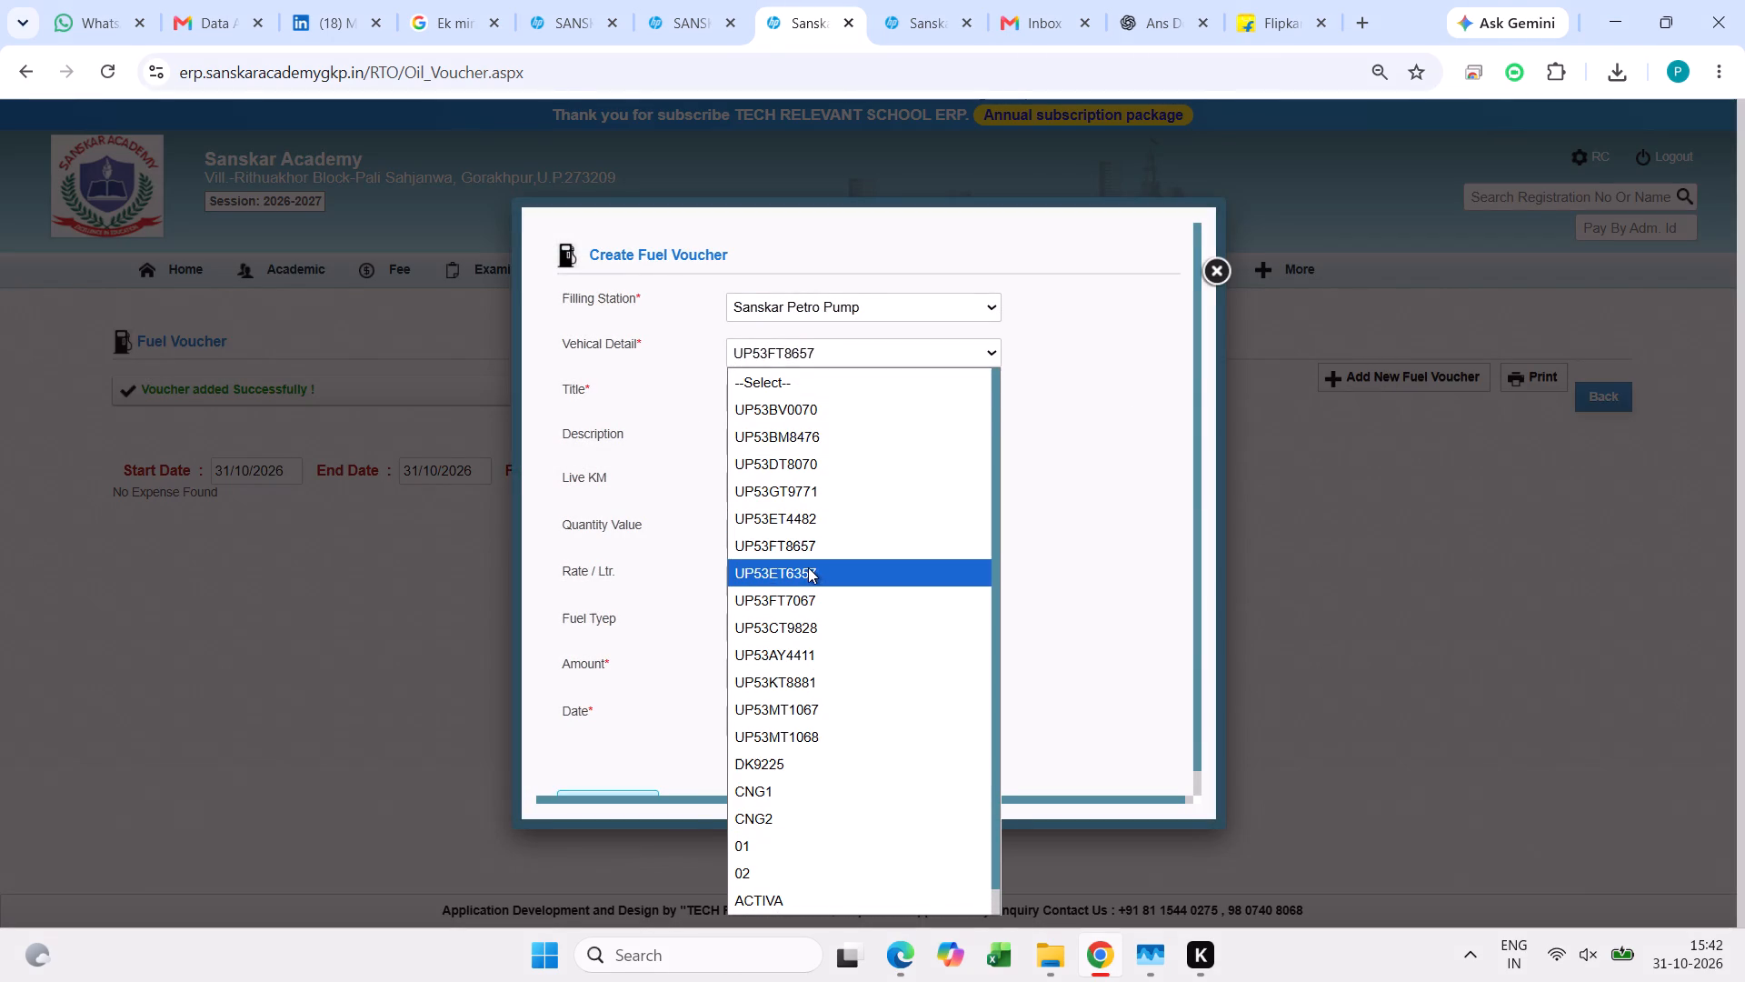
left_click(808, 630)
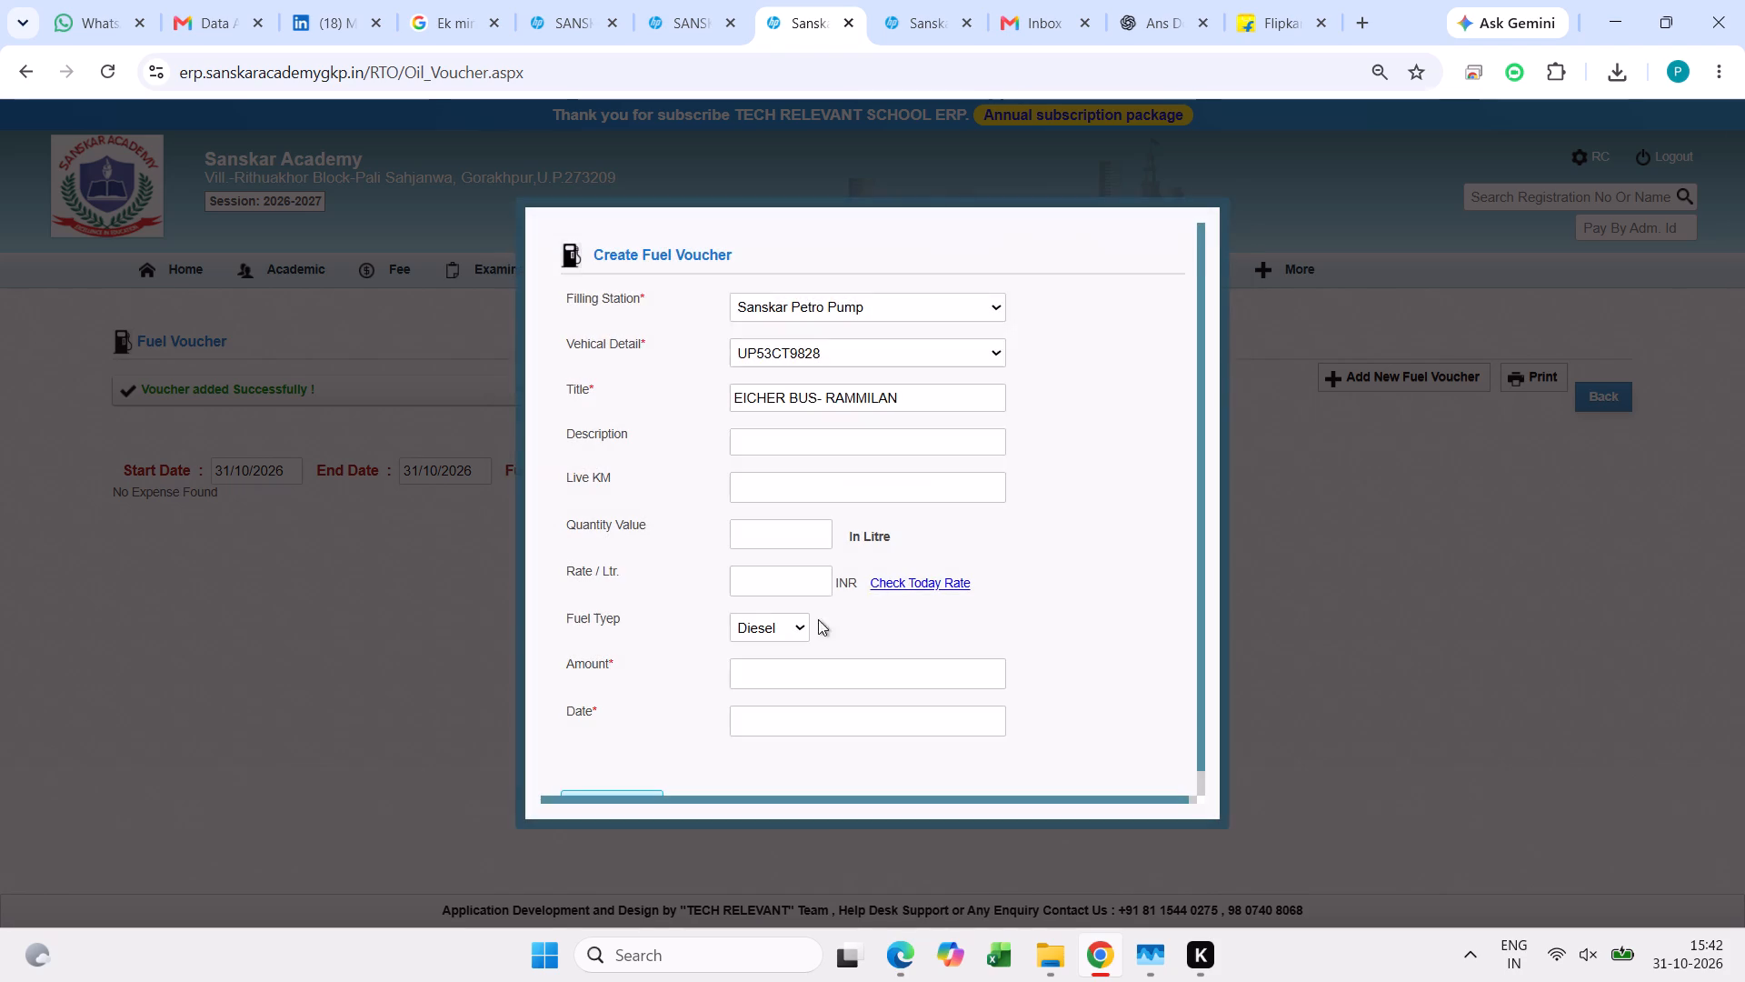
key("Tab")
key("Tab")
key("Tab")
key("Tab")
key("Tab")
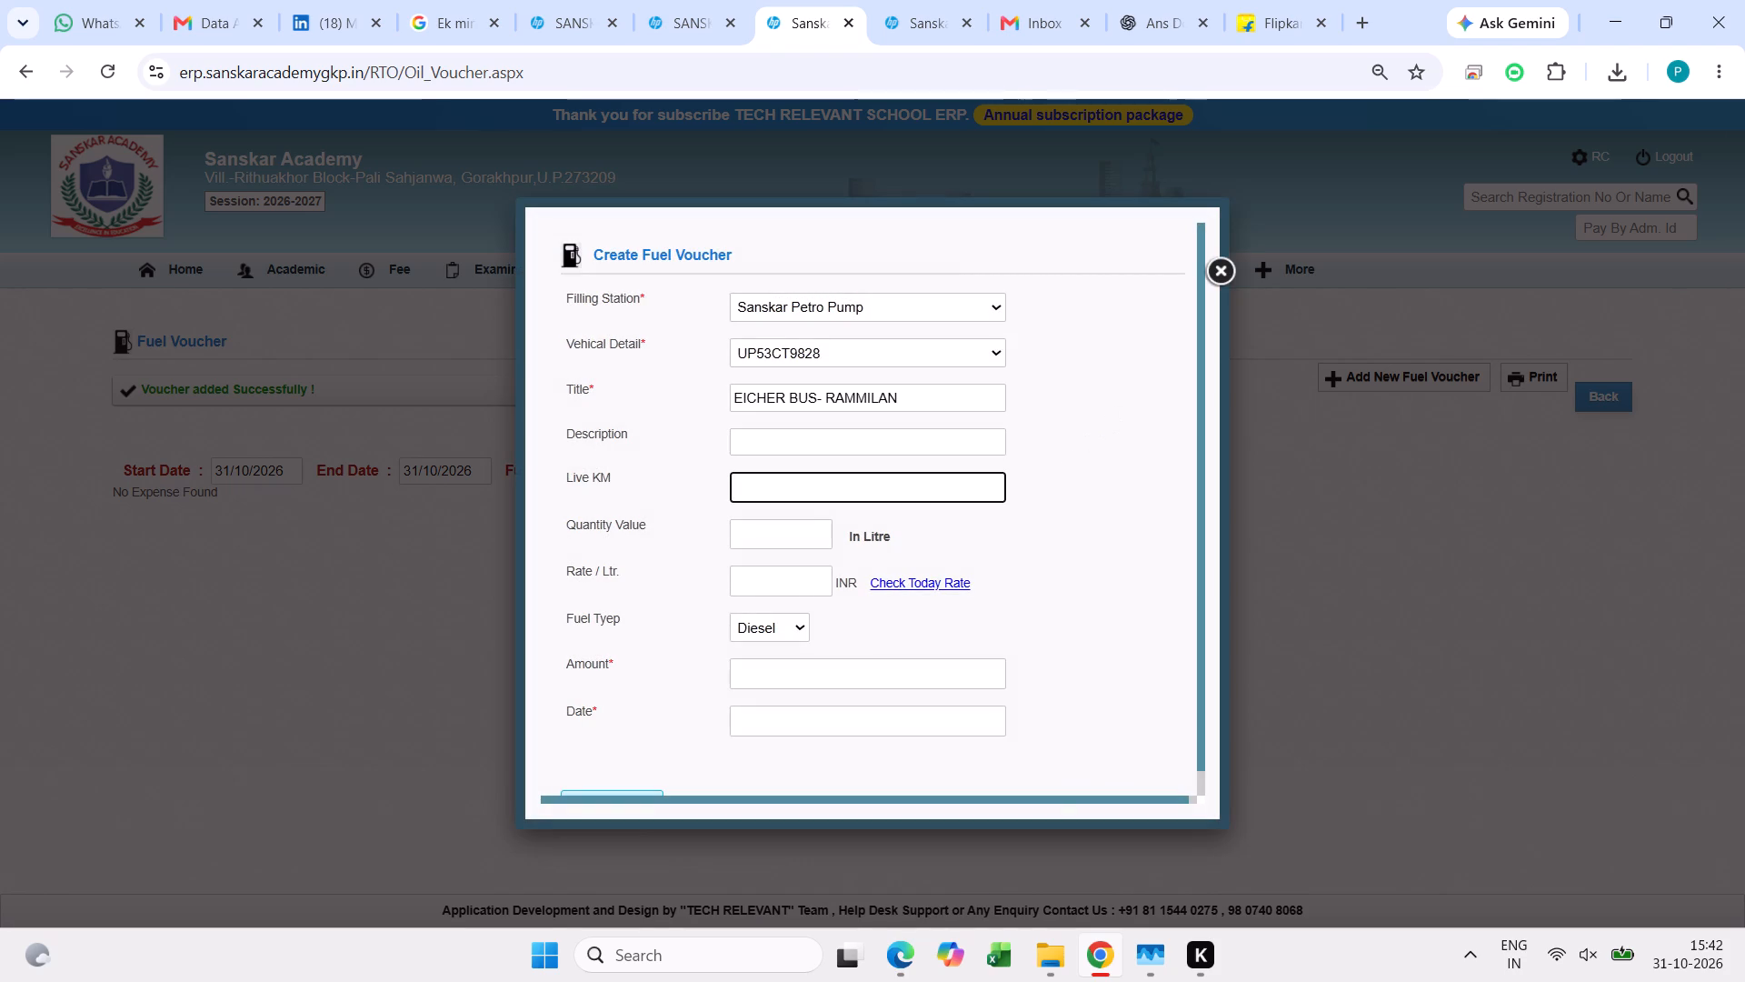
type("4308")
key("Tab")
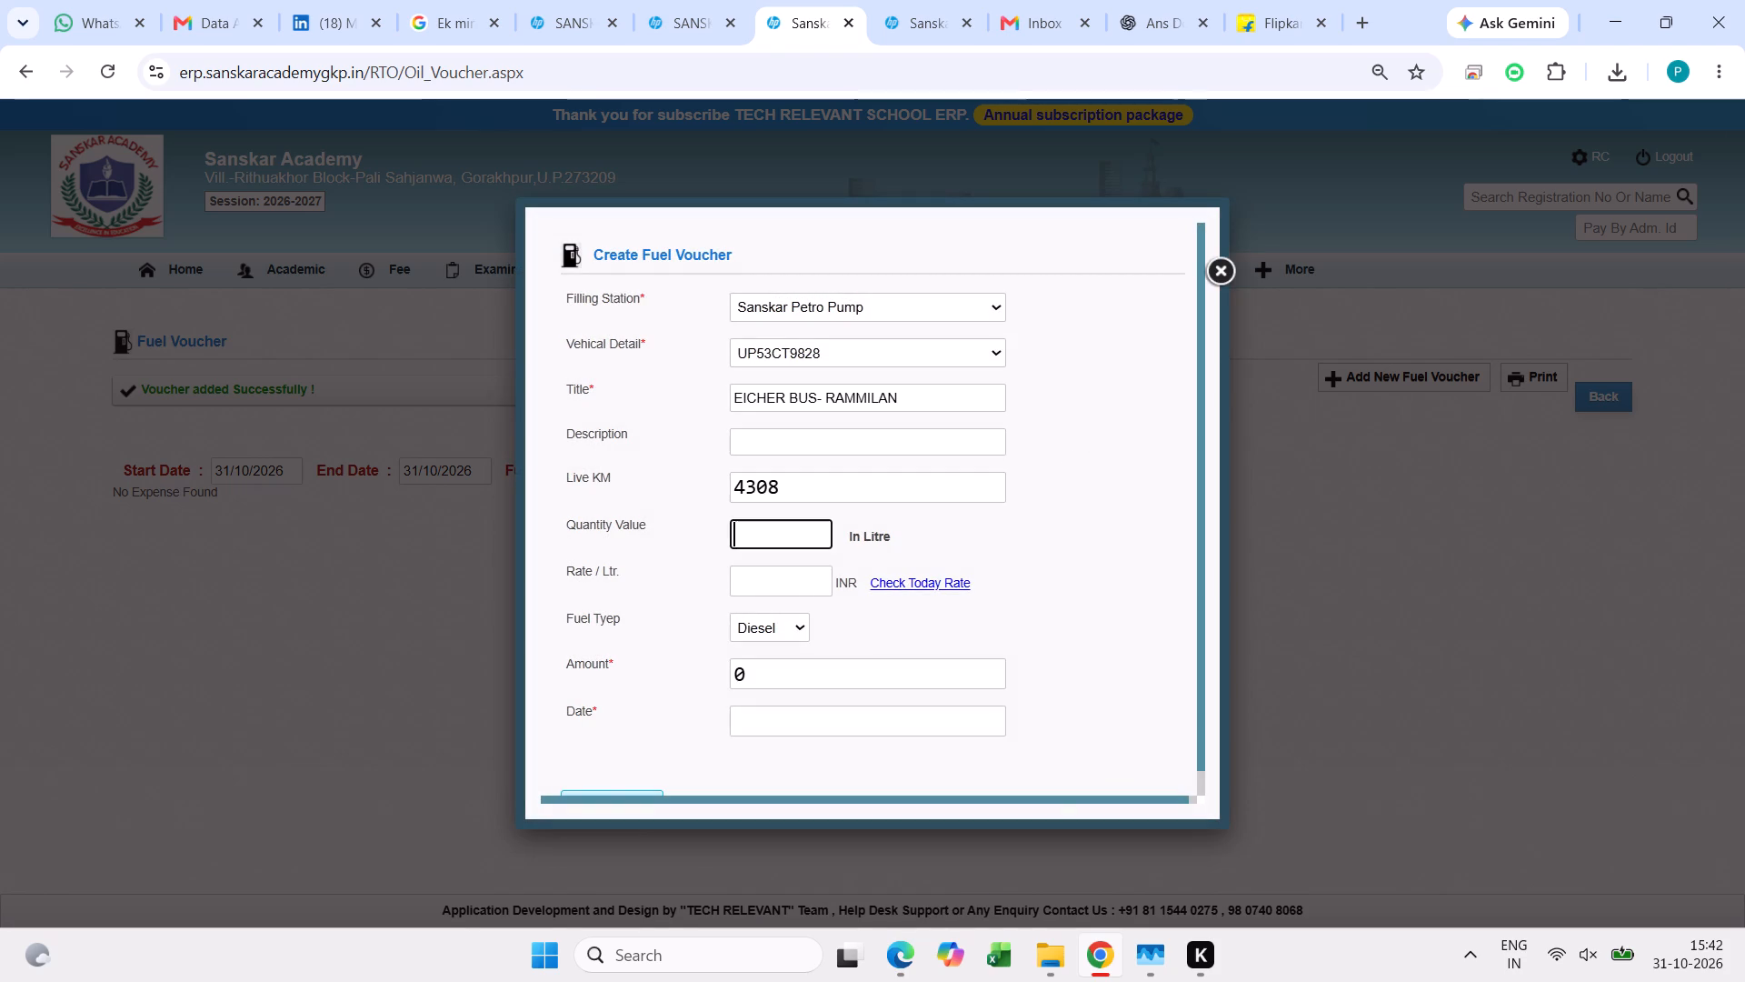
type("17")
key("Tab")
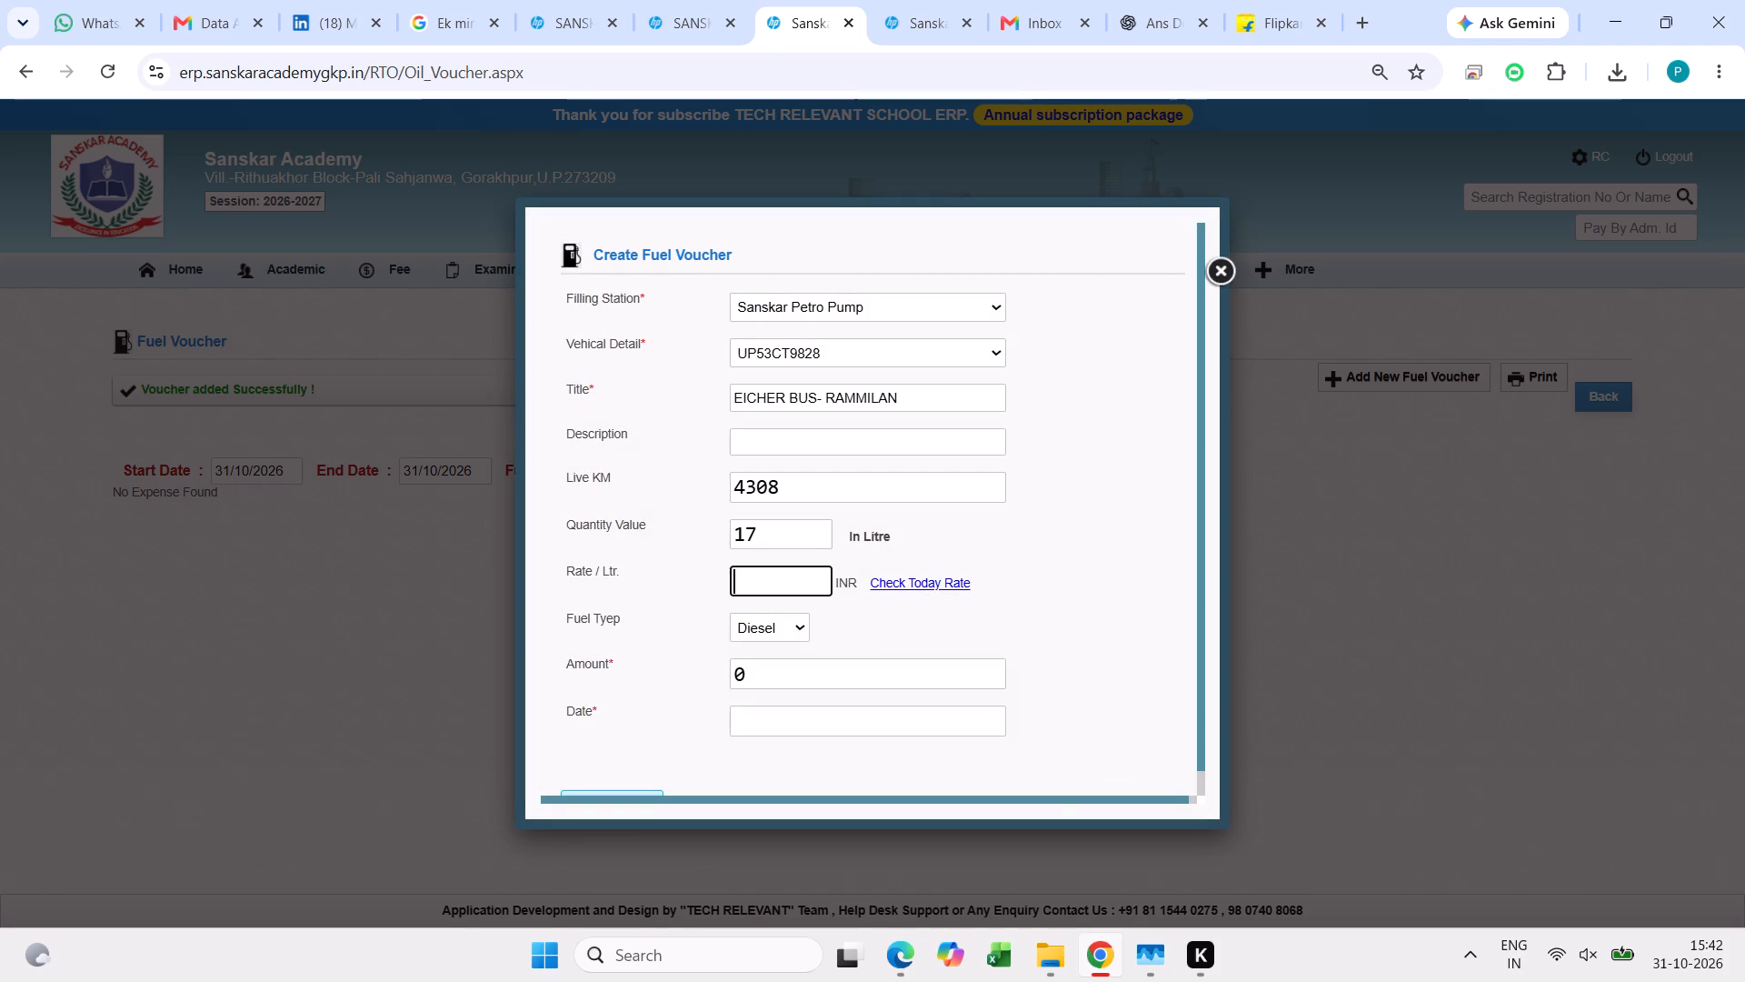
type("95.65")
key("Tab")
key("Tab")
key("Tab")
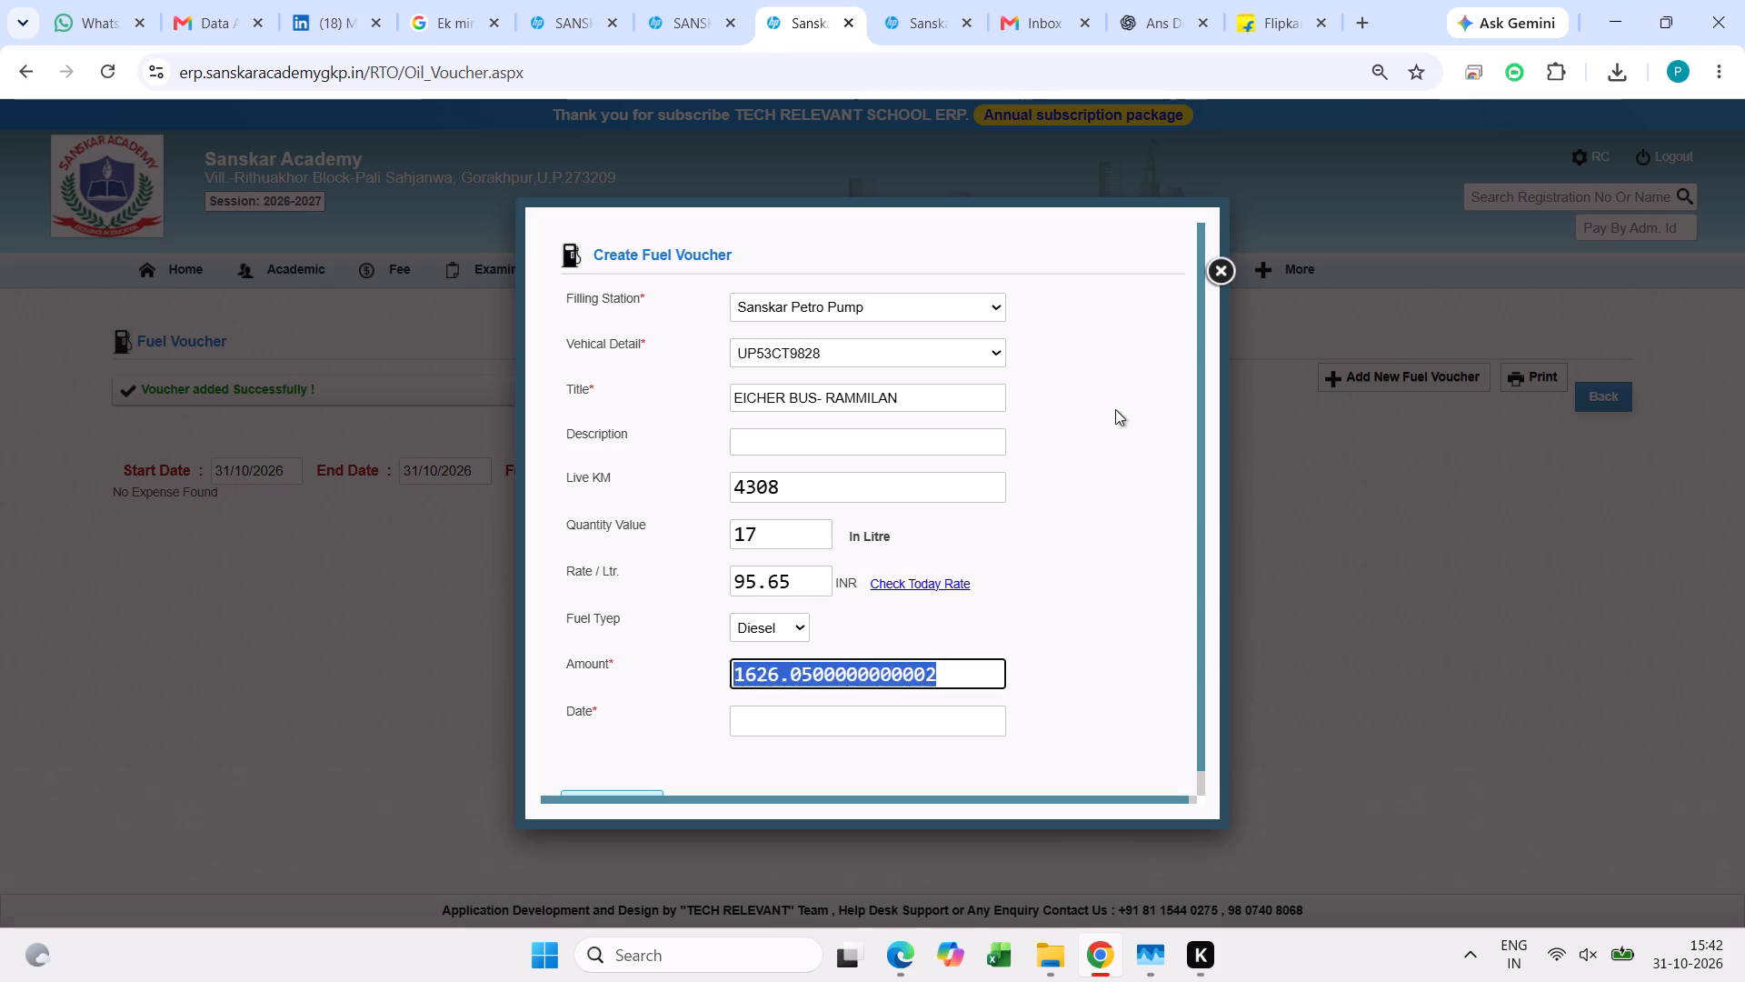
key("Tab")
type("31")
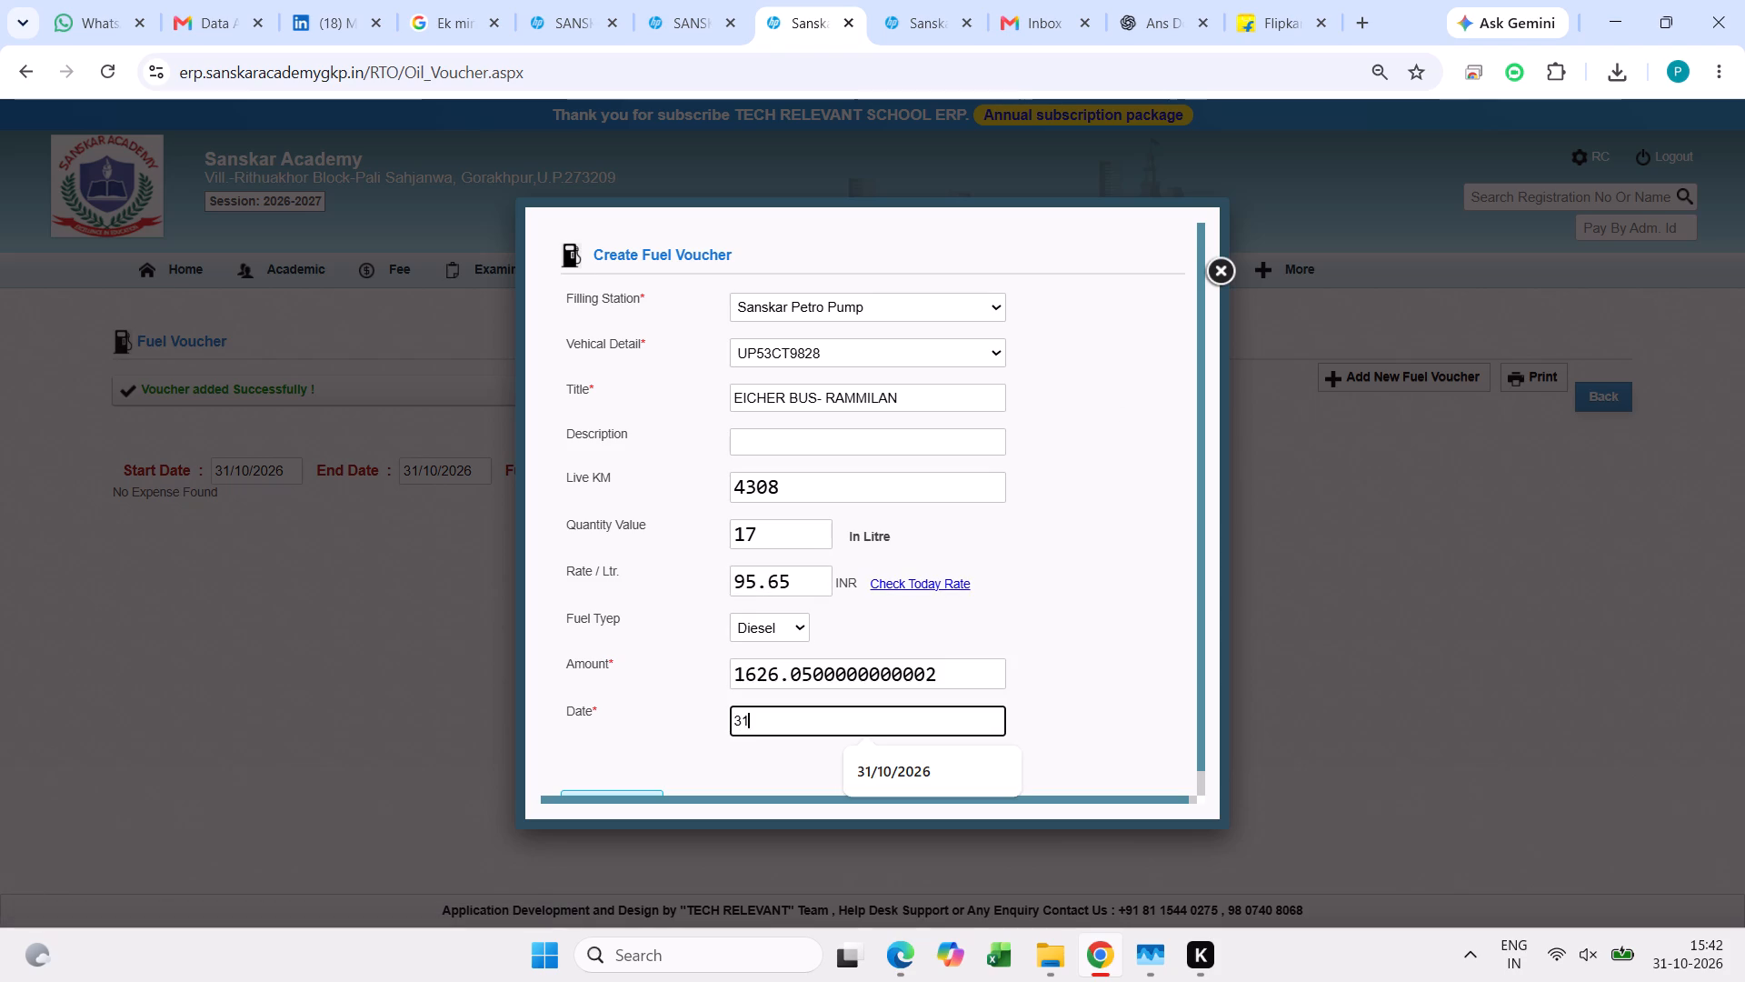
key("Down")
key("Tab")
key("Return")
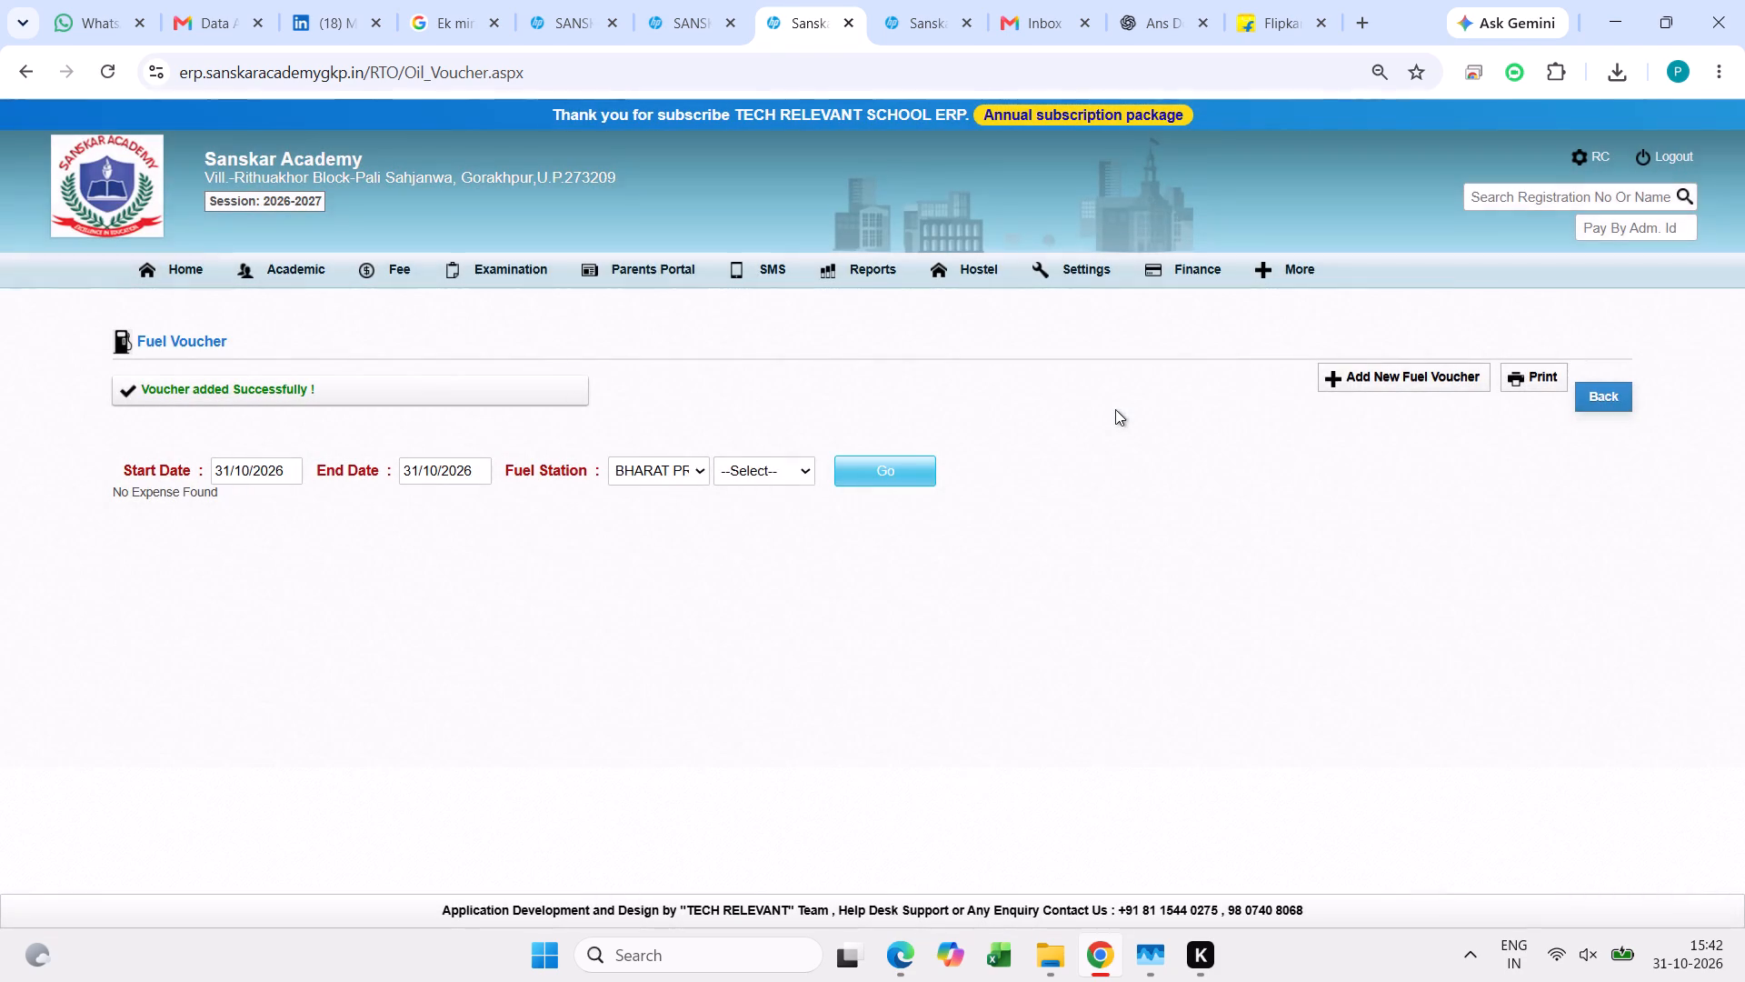
left_click(1409, 376)
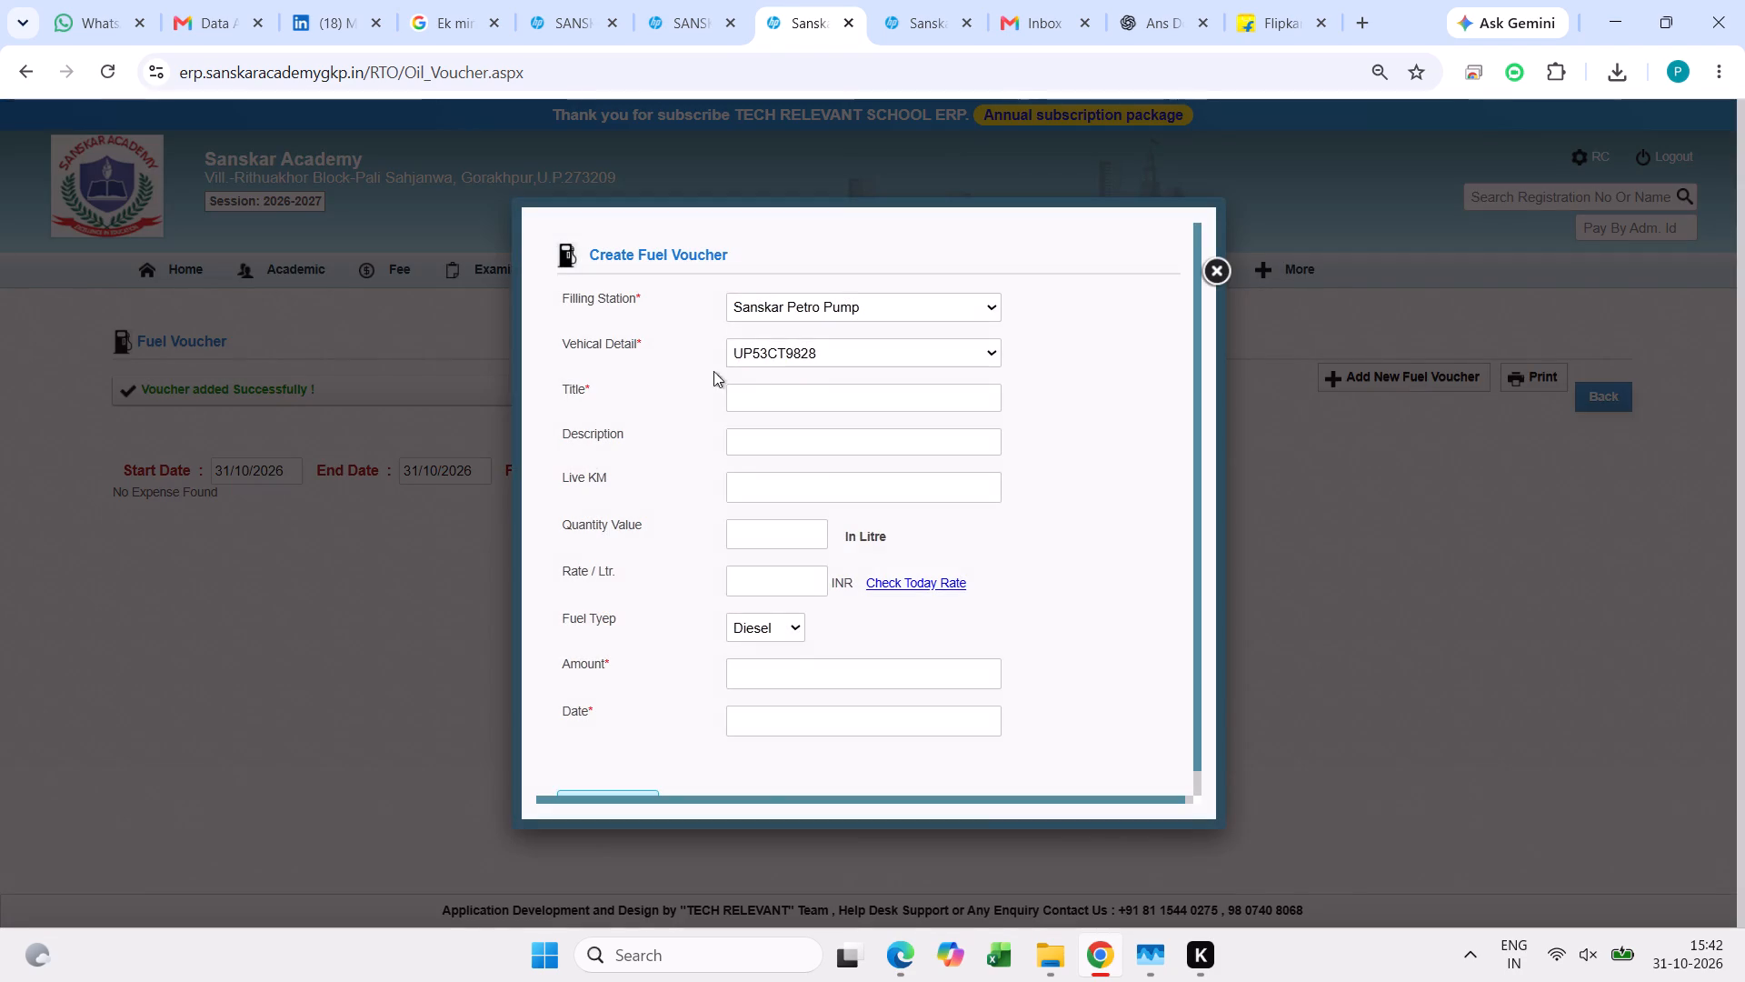
left_click(798, 354)
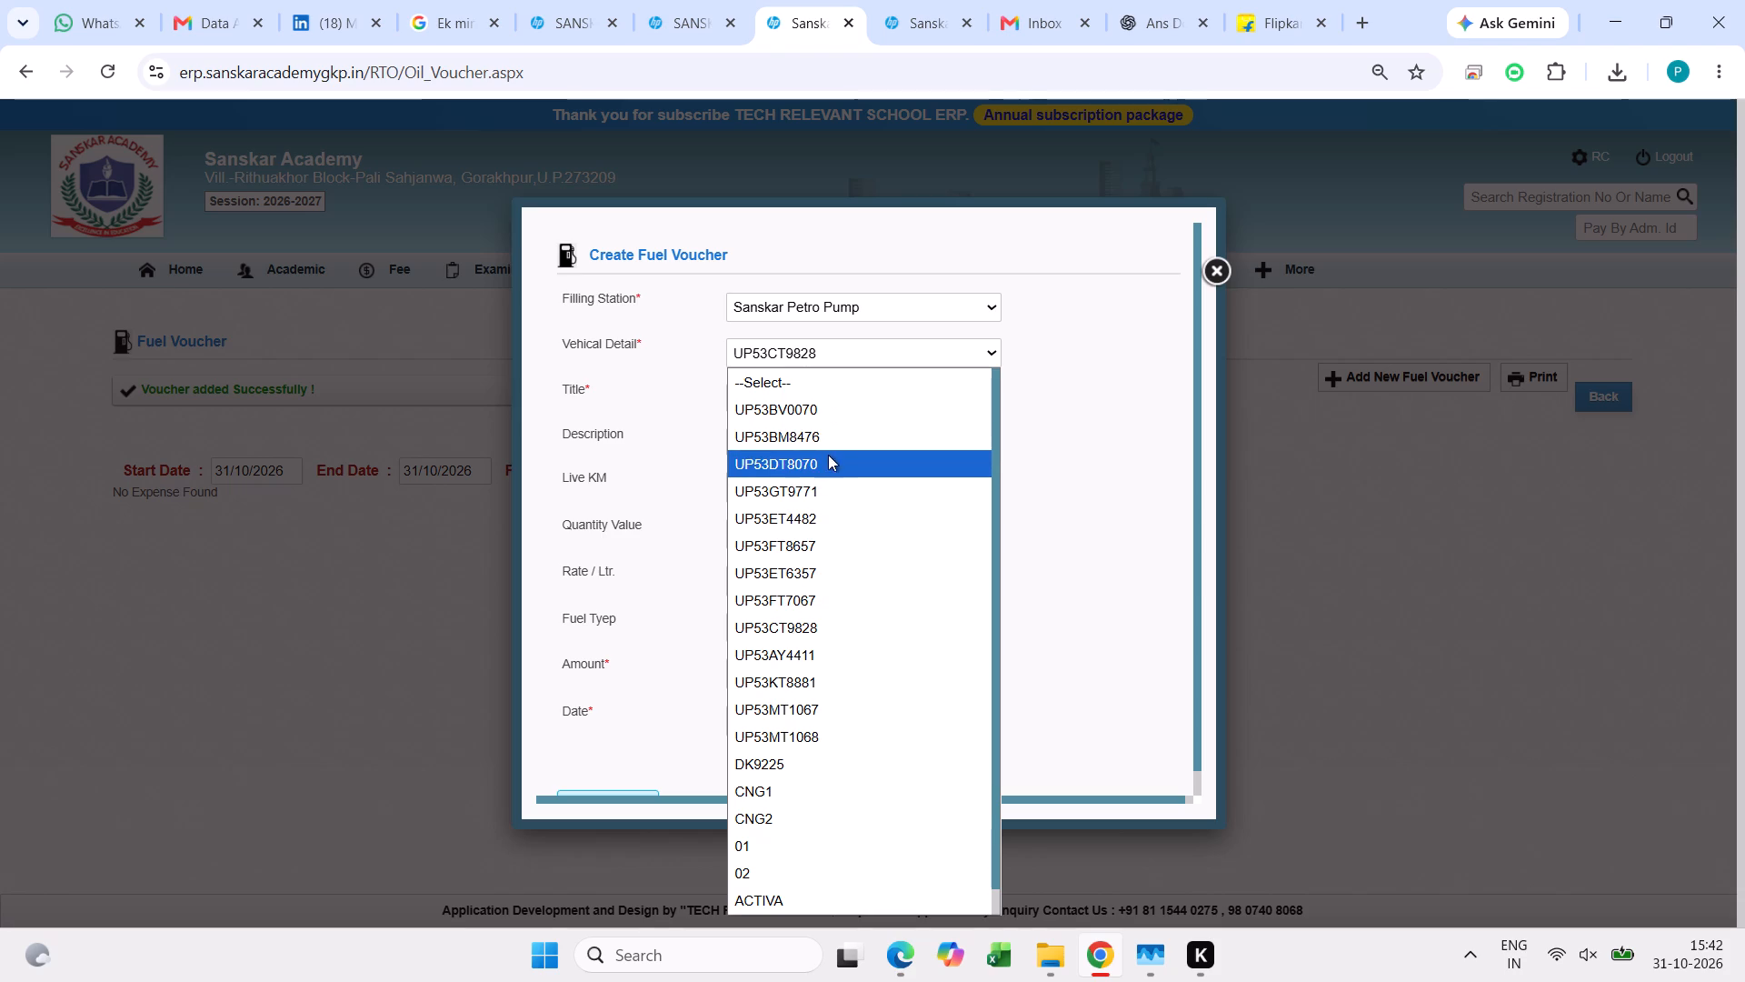
left_click(828, 462)
key("Tab")
key("Tab")
key("Tab")
key("Tab")
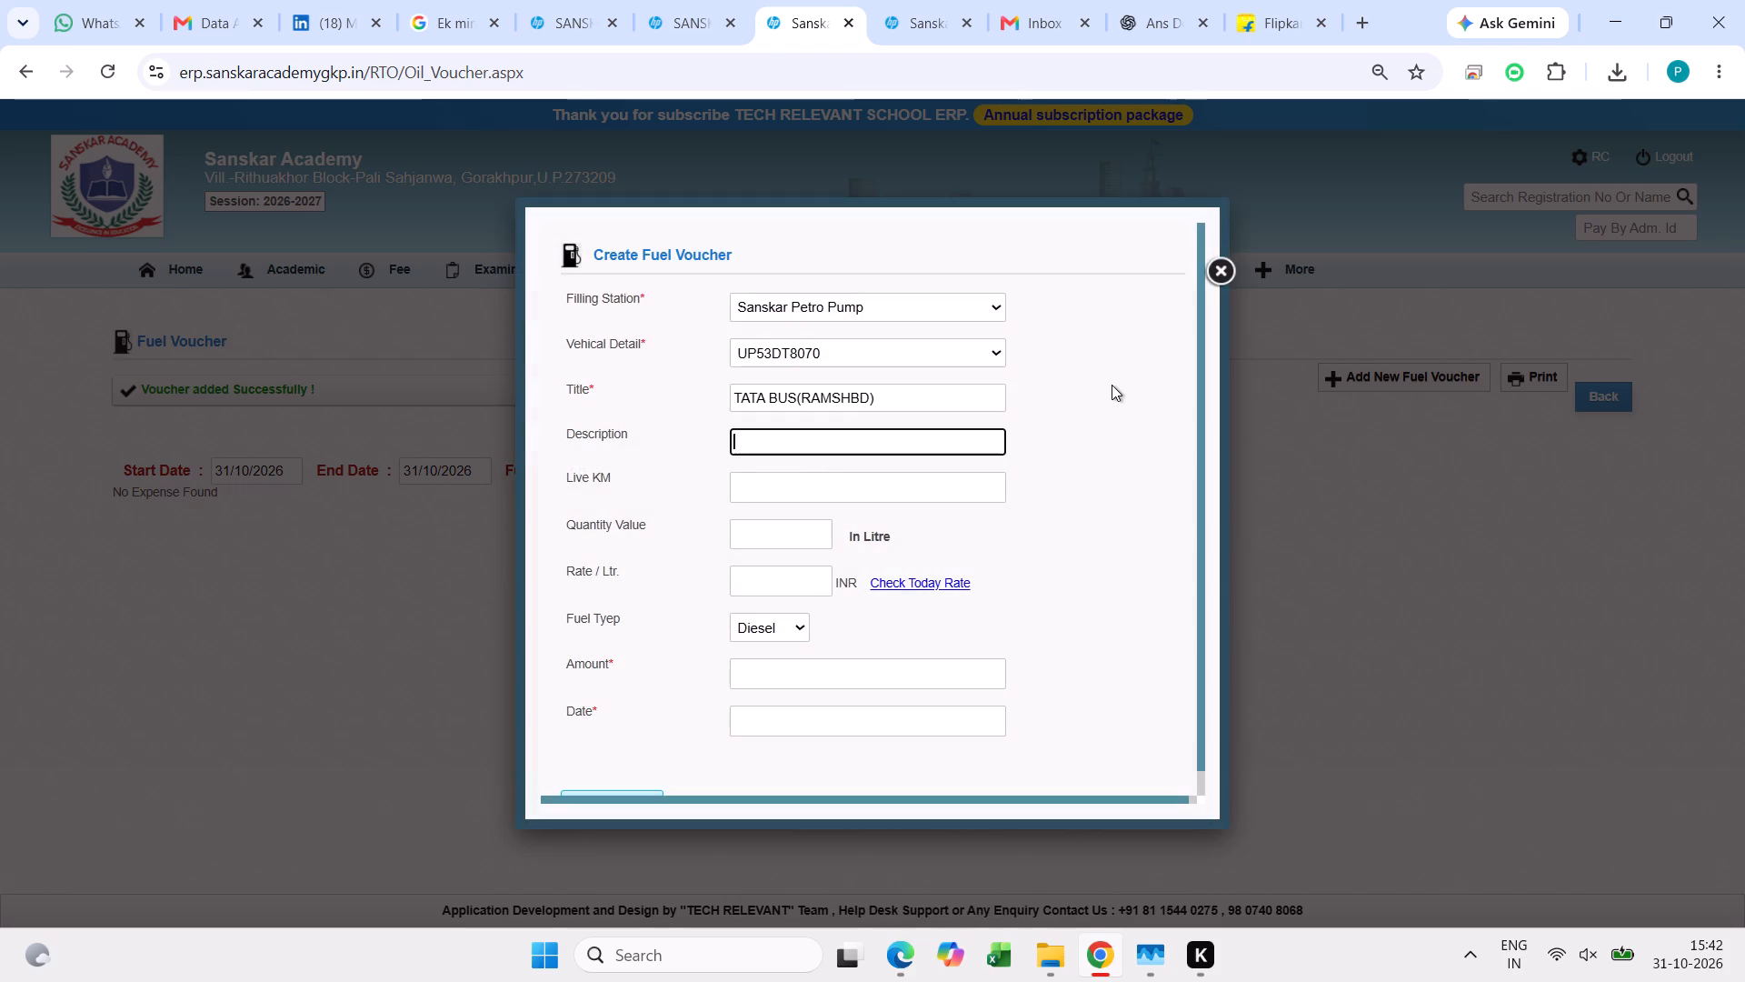
key("Tab")
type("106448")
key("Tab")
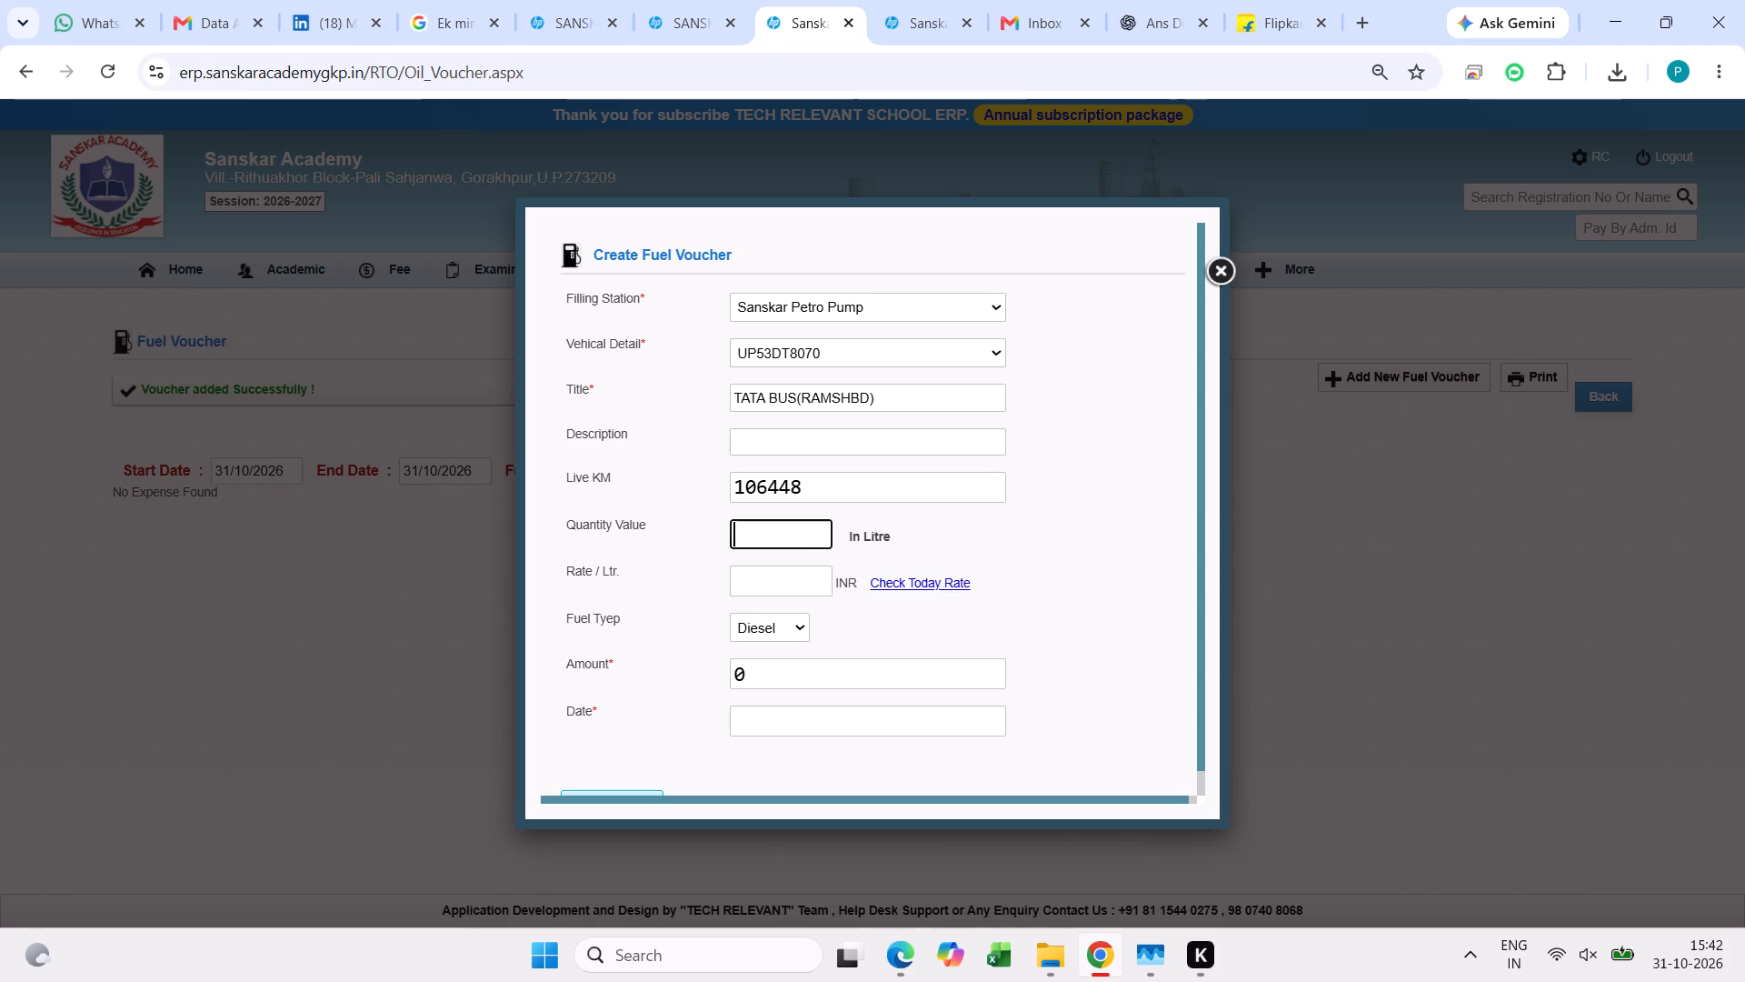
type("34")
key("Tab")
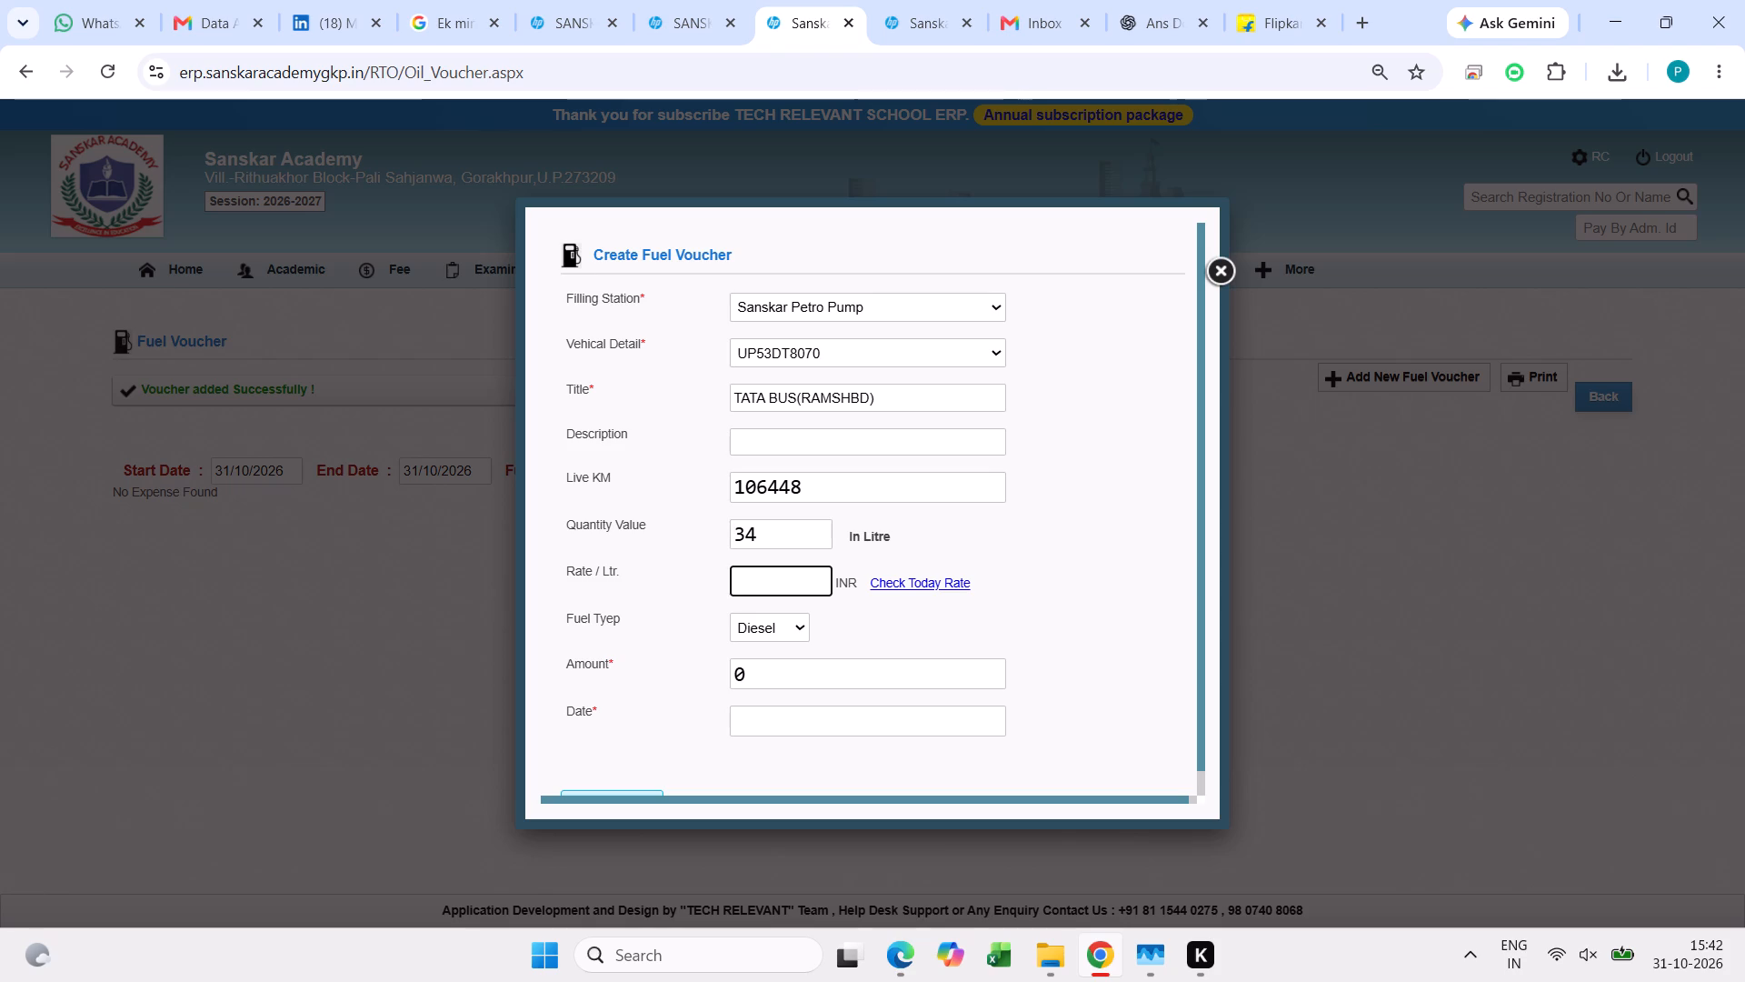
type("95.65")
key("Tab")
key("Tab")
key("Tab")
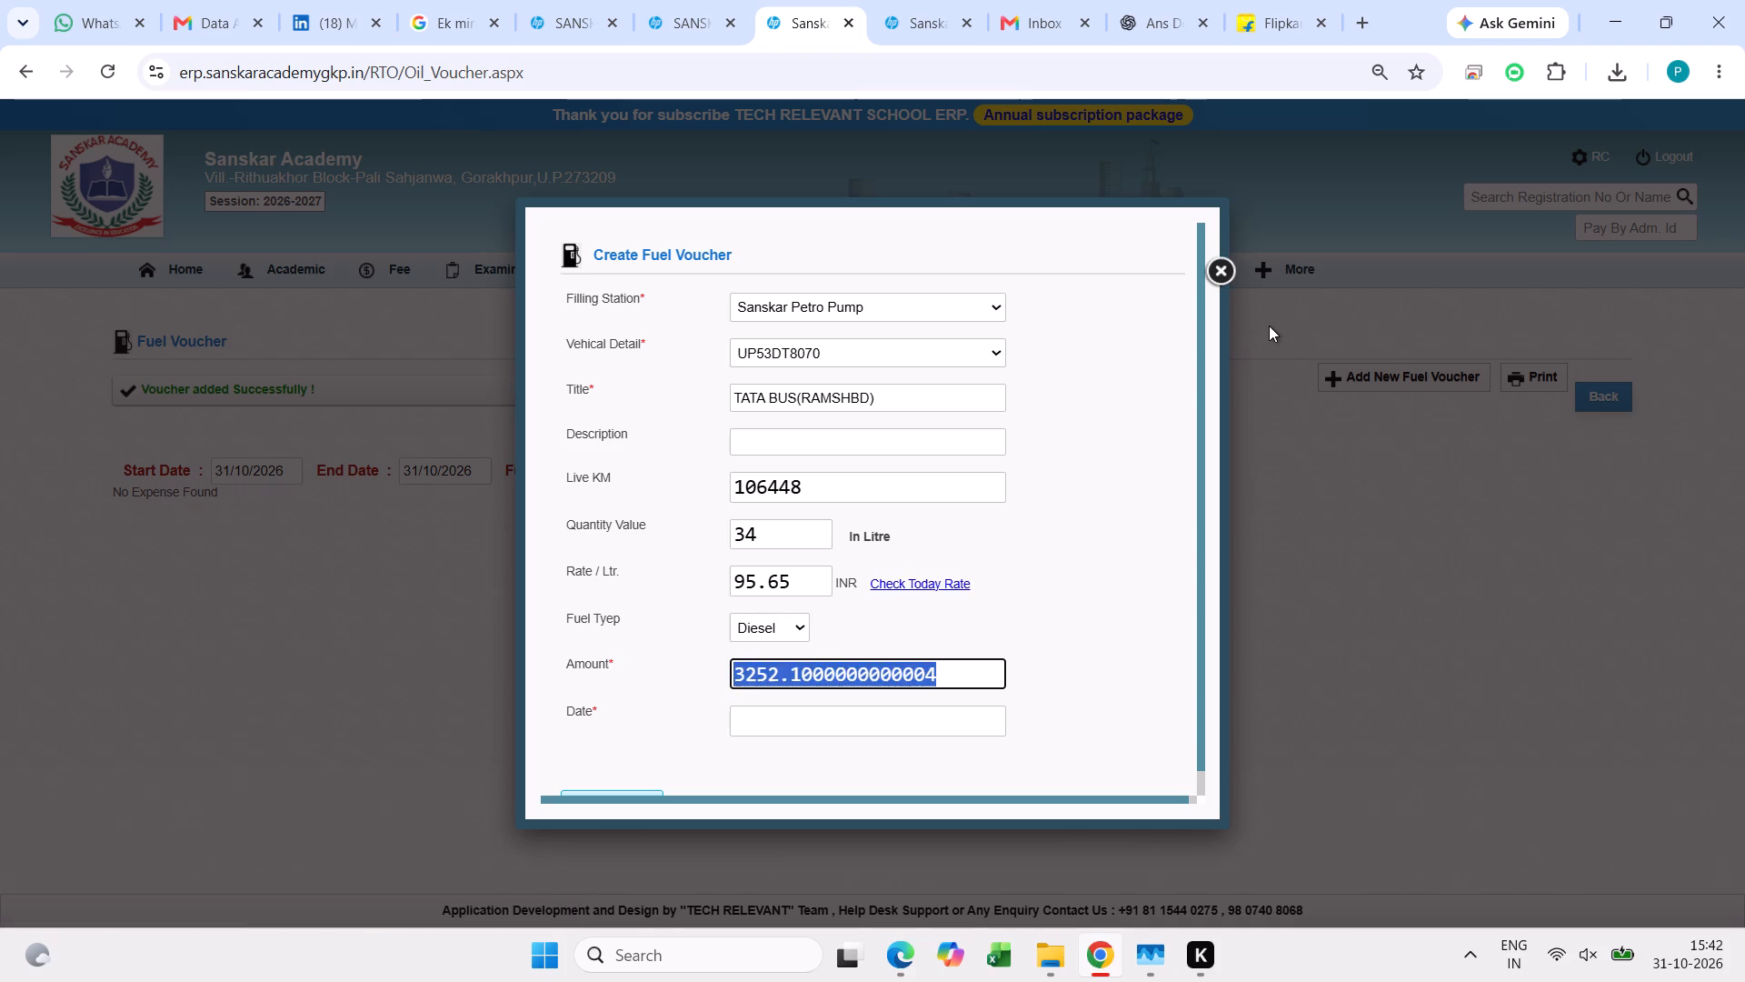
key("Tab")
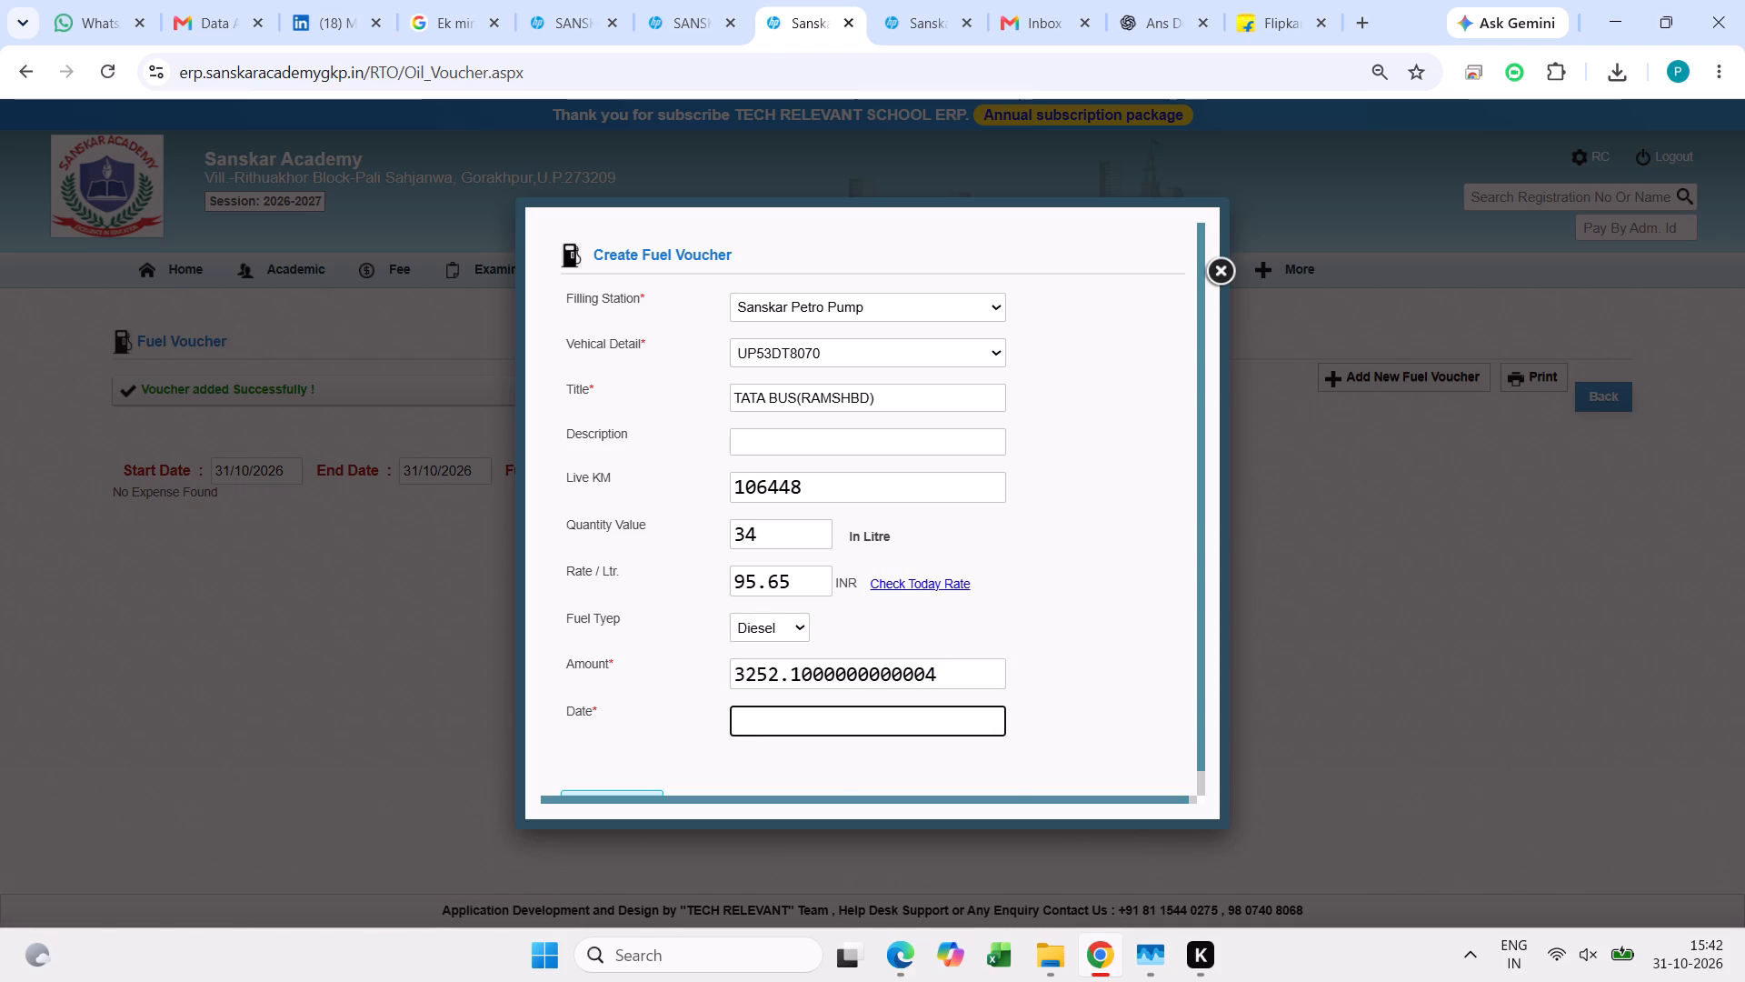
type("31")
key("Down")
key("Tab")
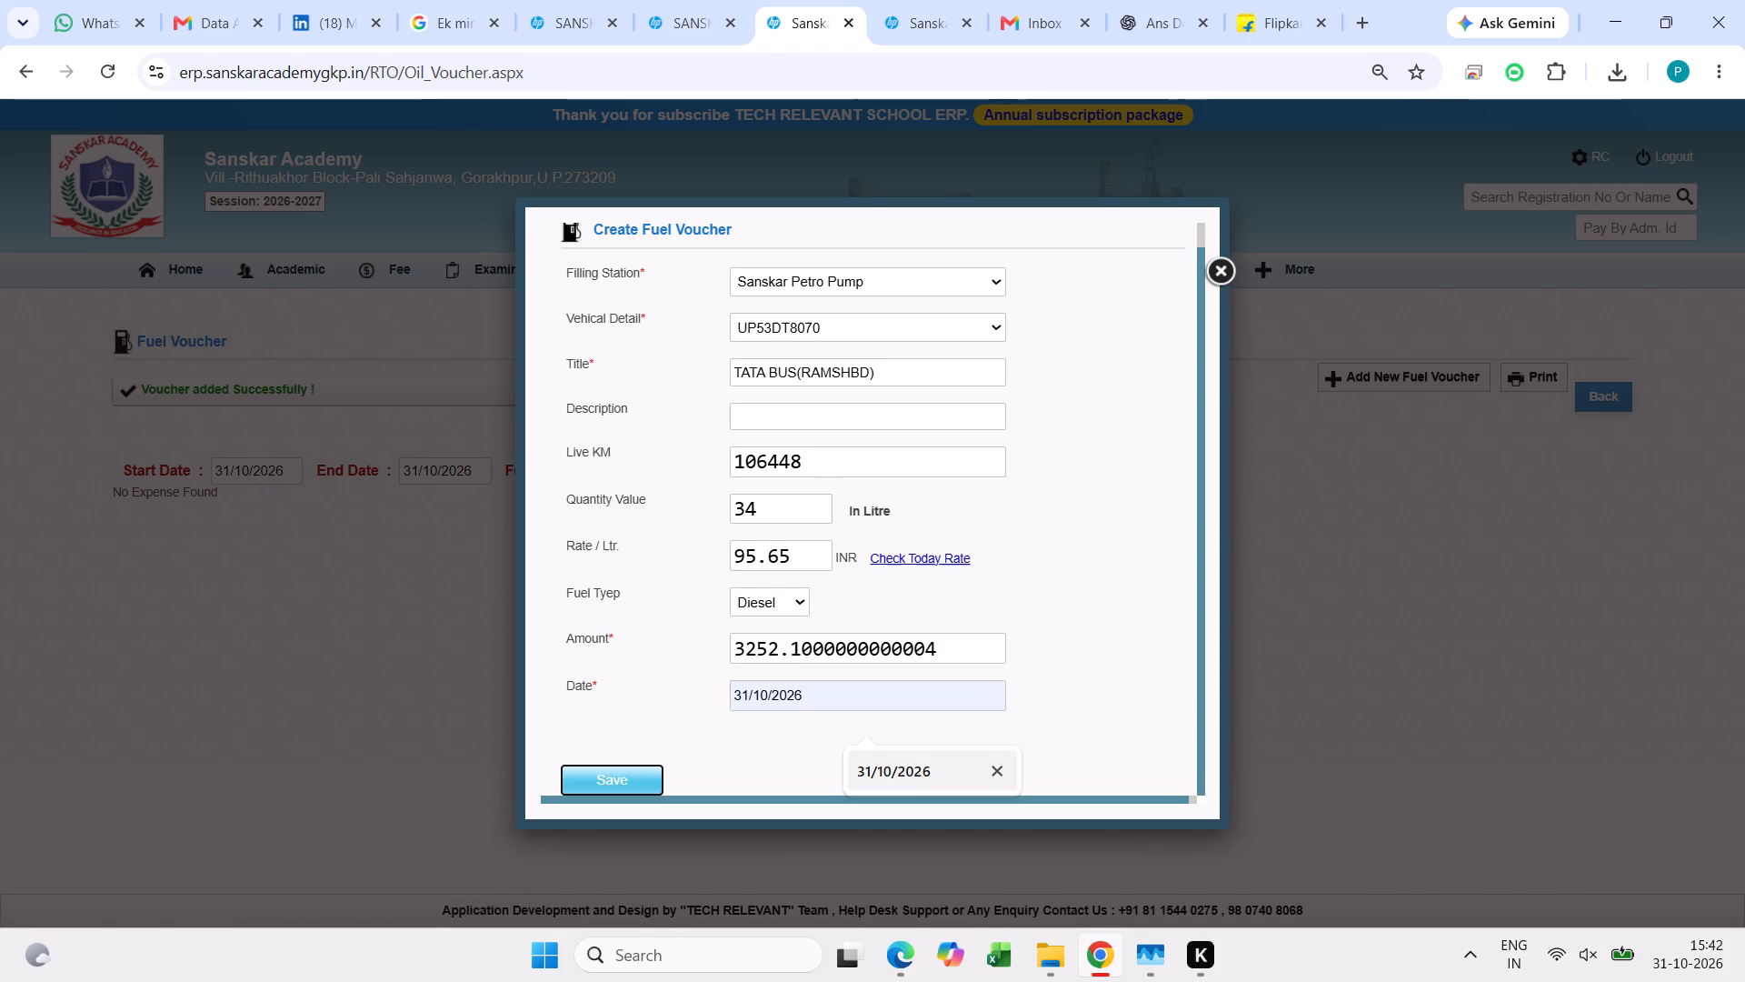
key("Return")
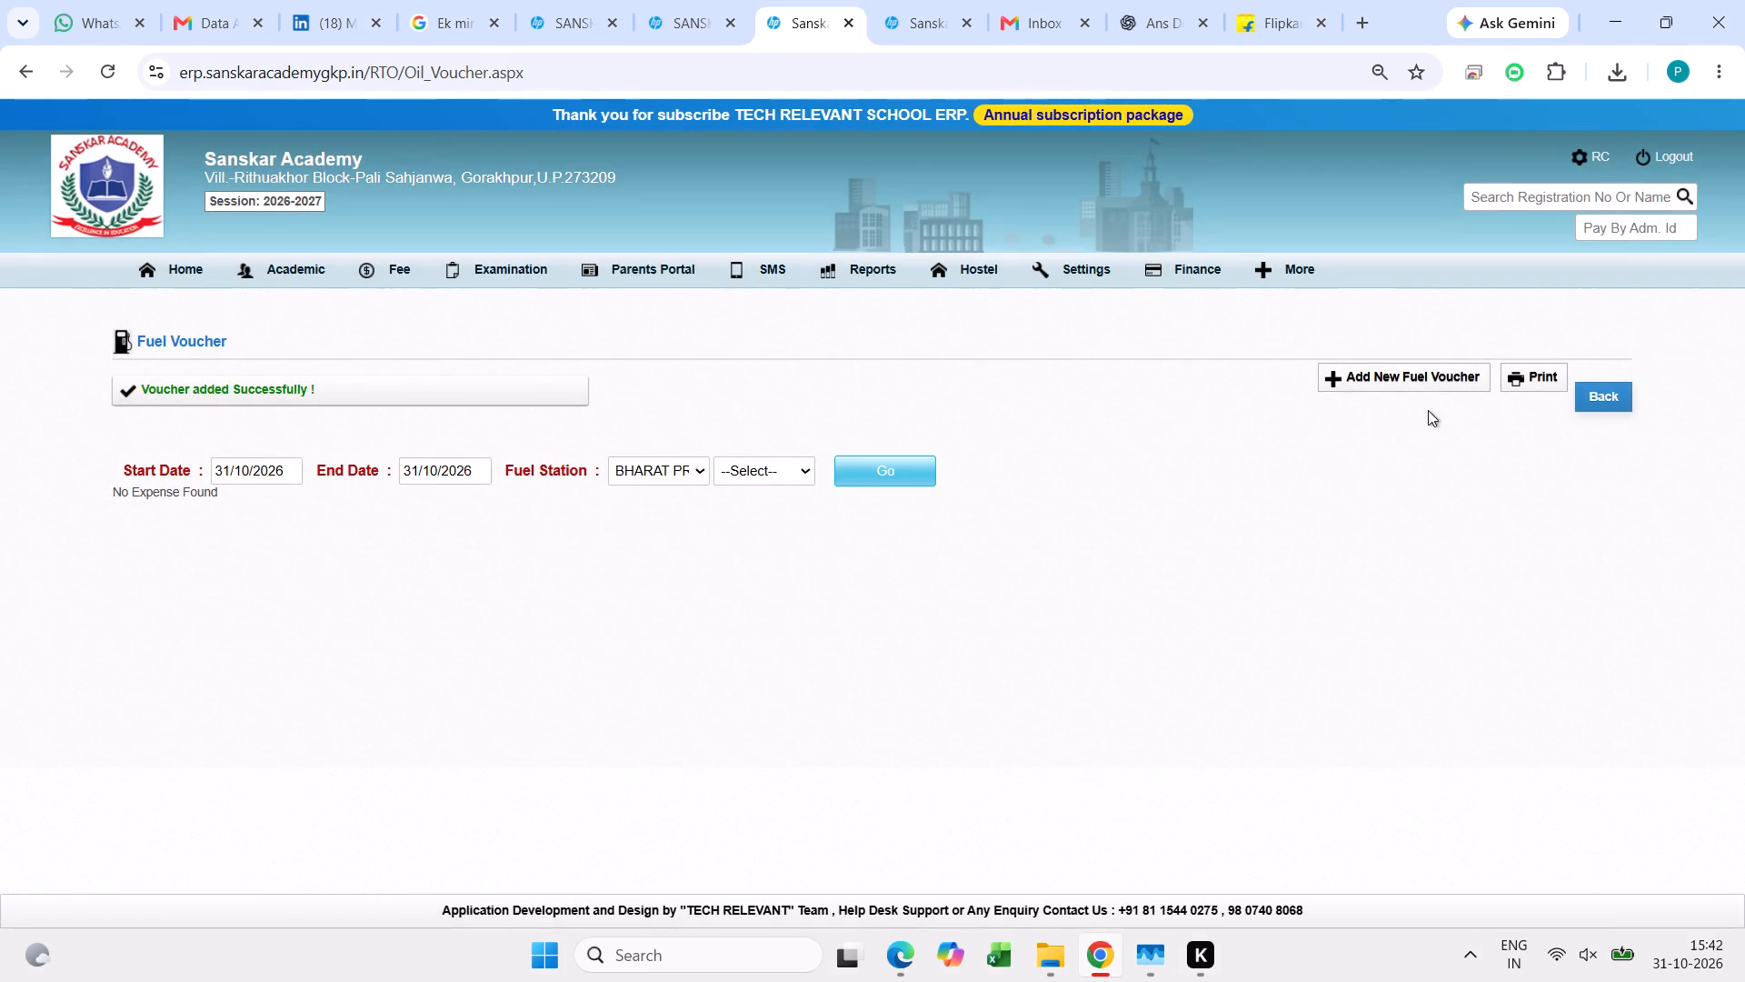
left_click(1421, 376)
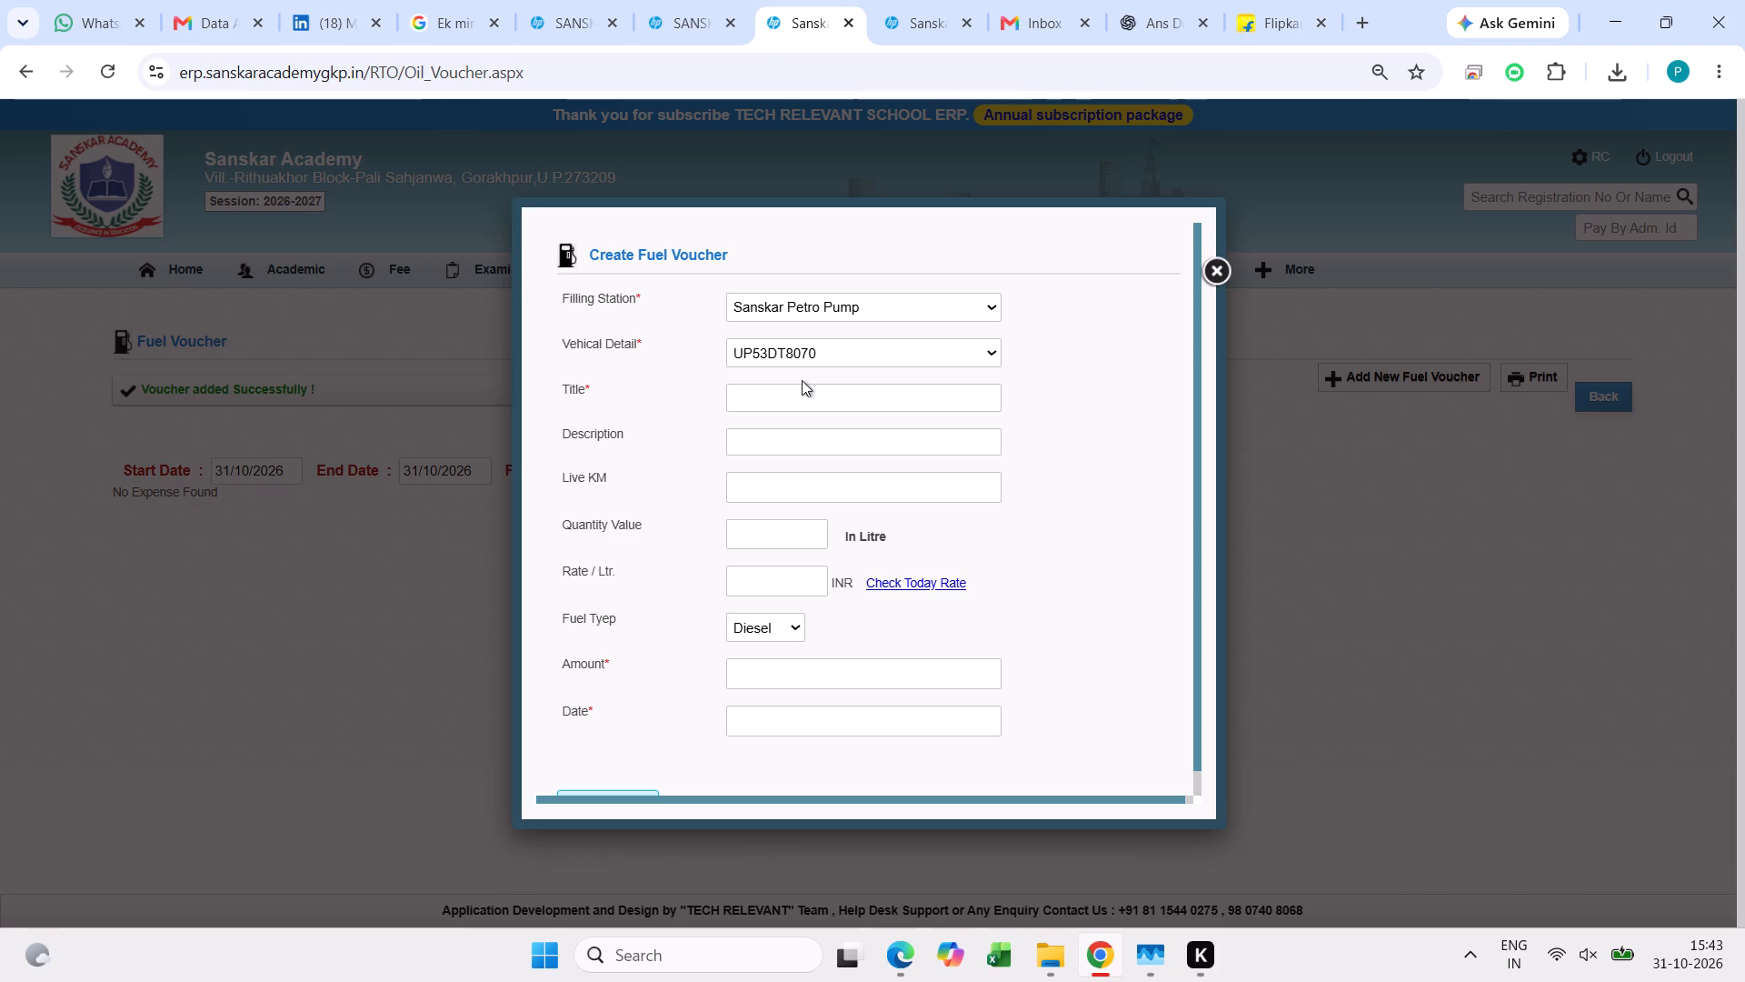
left_click(821, 348)
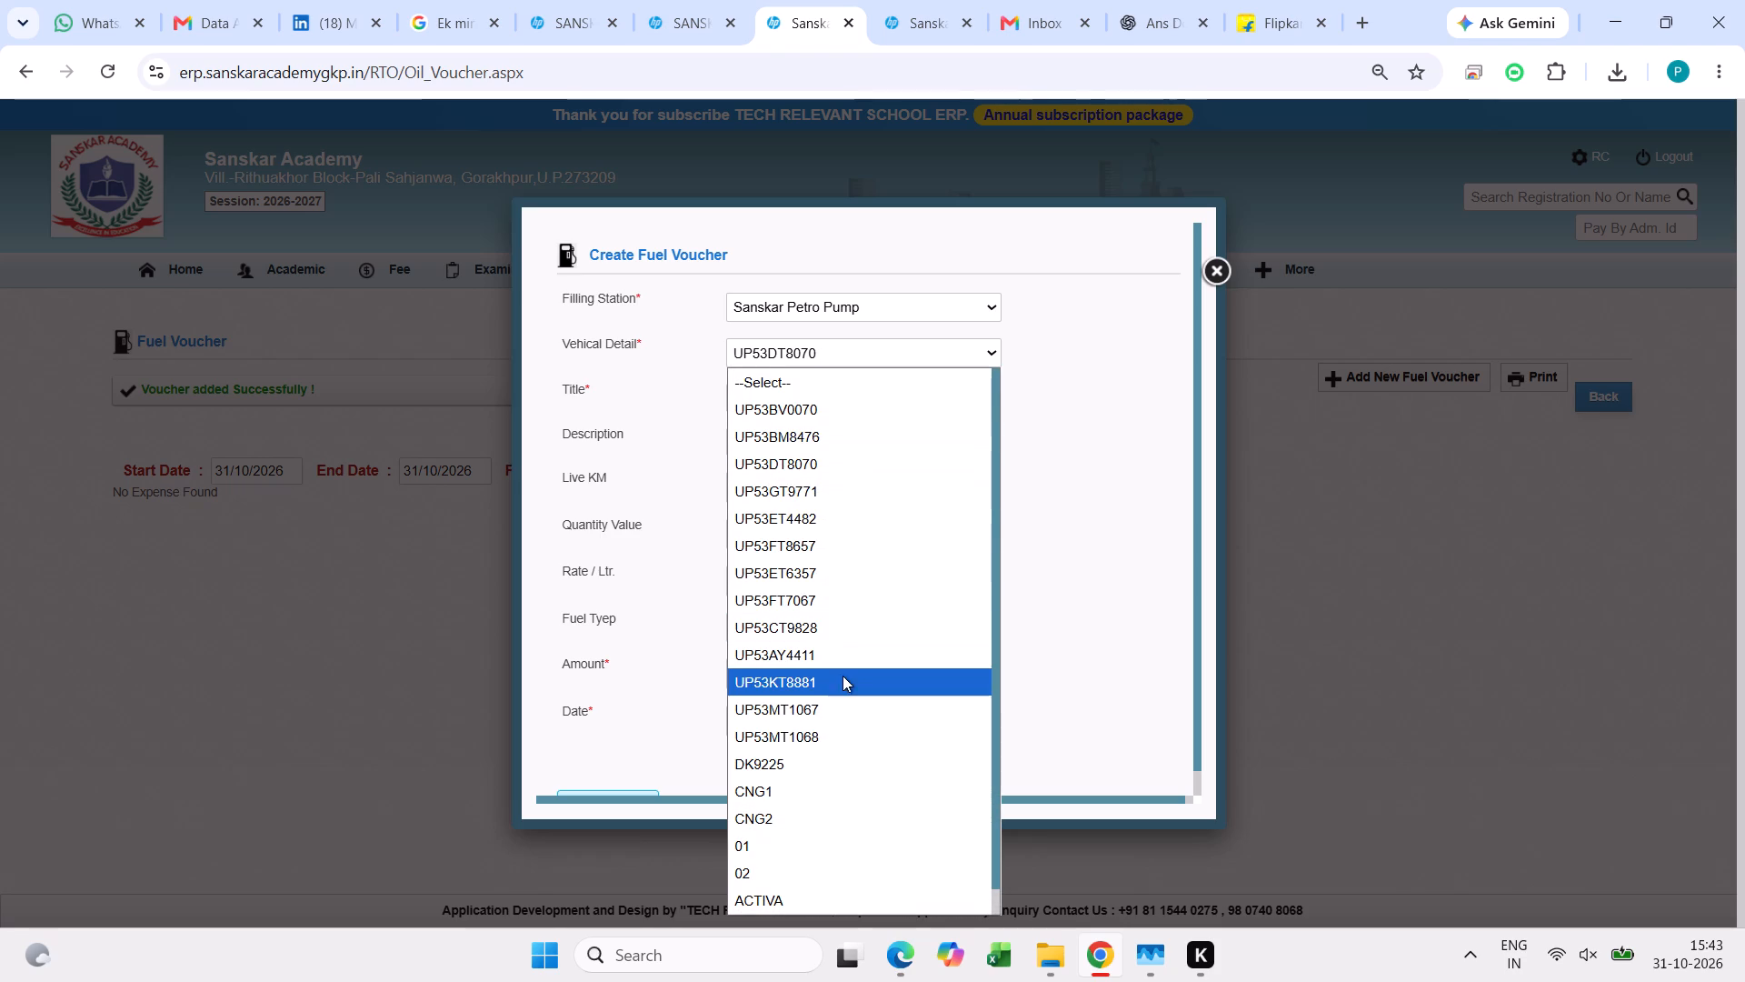
left_click(841, 653)
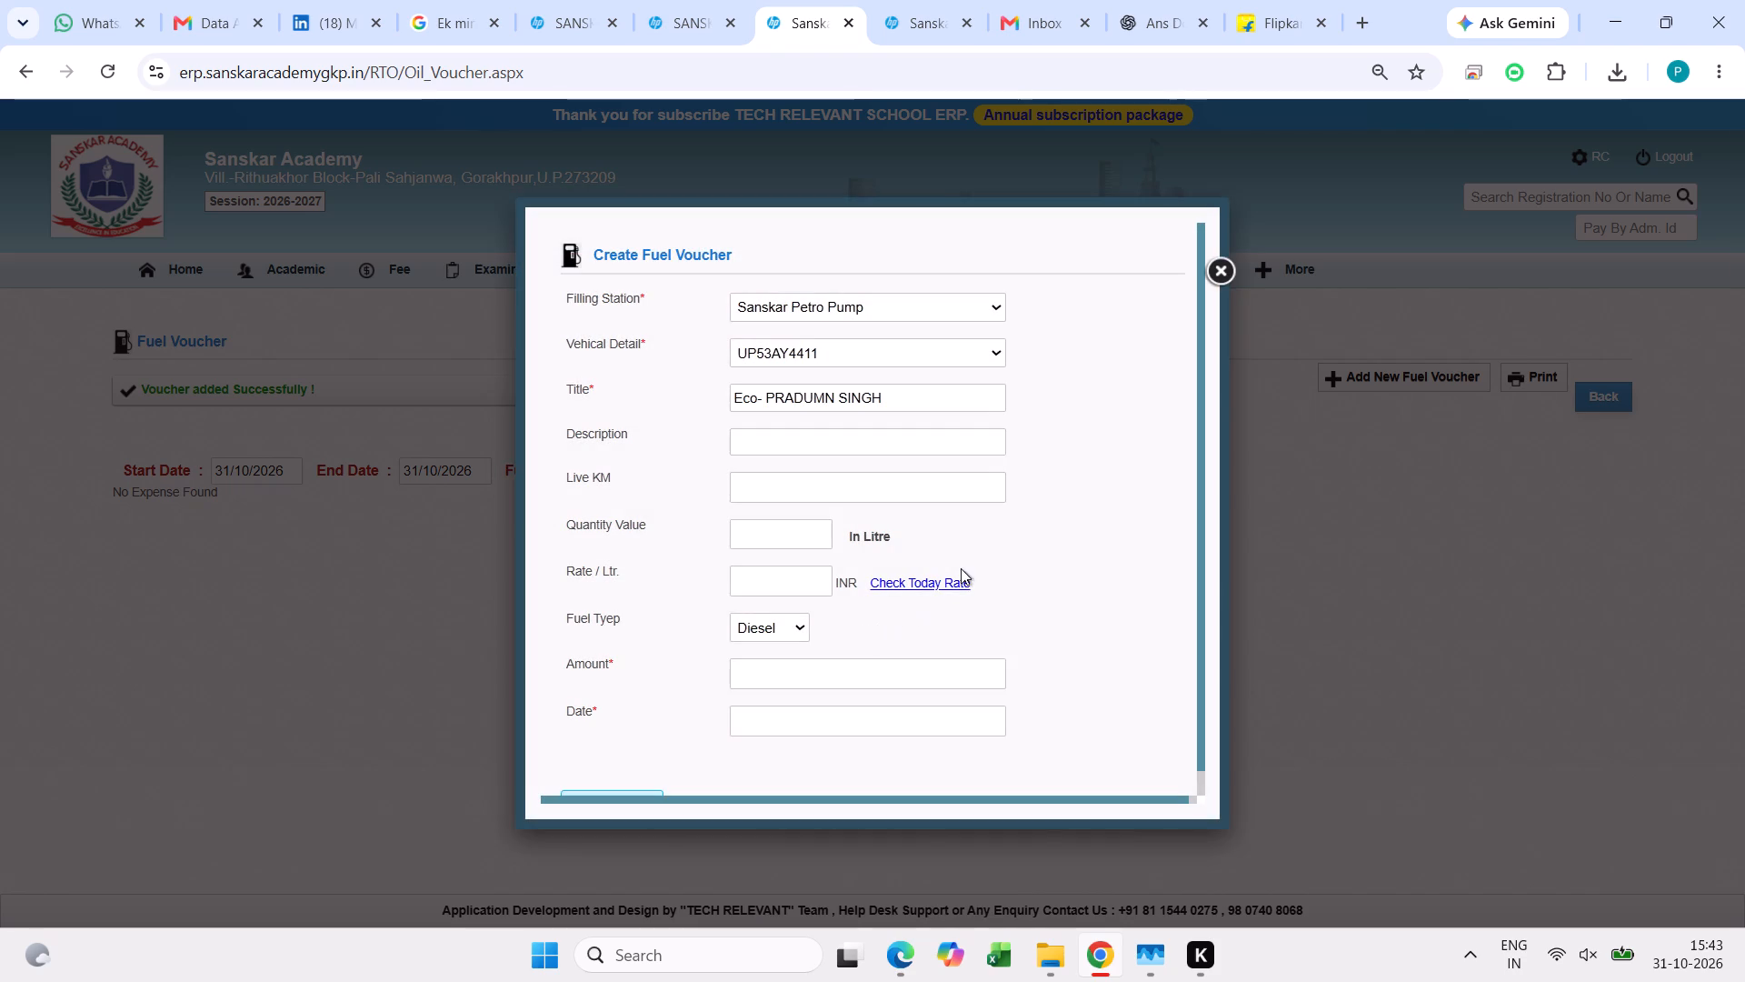
key("Tab")
key("Tab")
key("Tab")
key("Tab")
key("Tab")
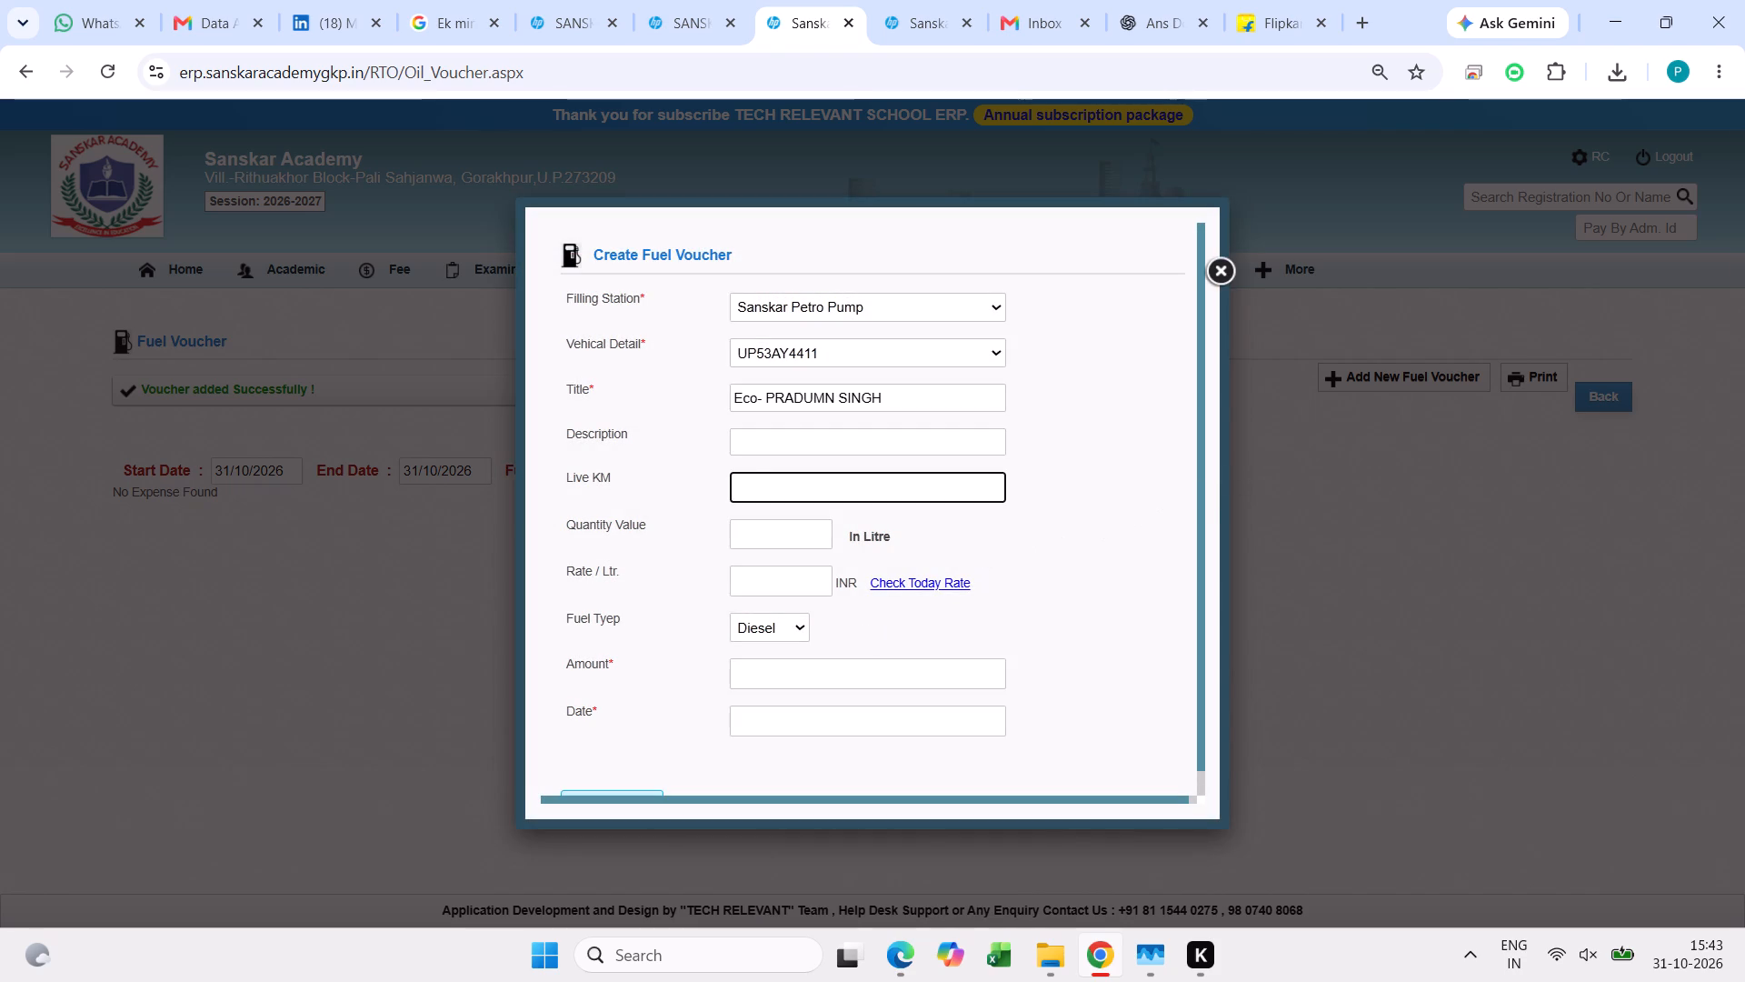
type("0000")
key("Tab")
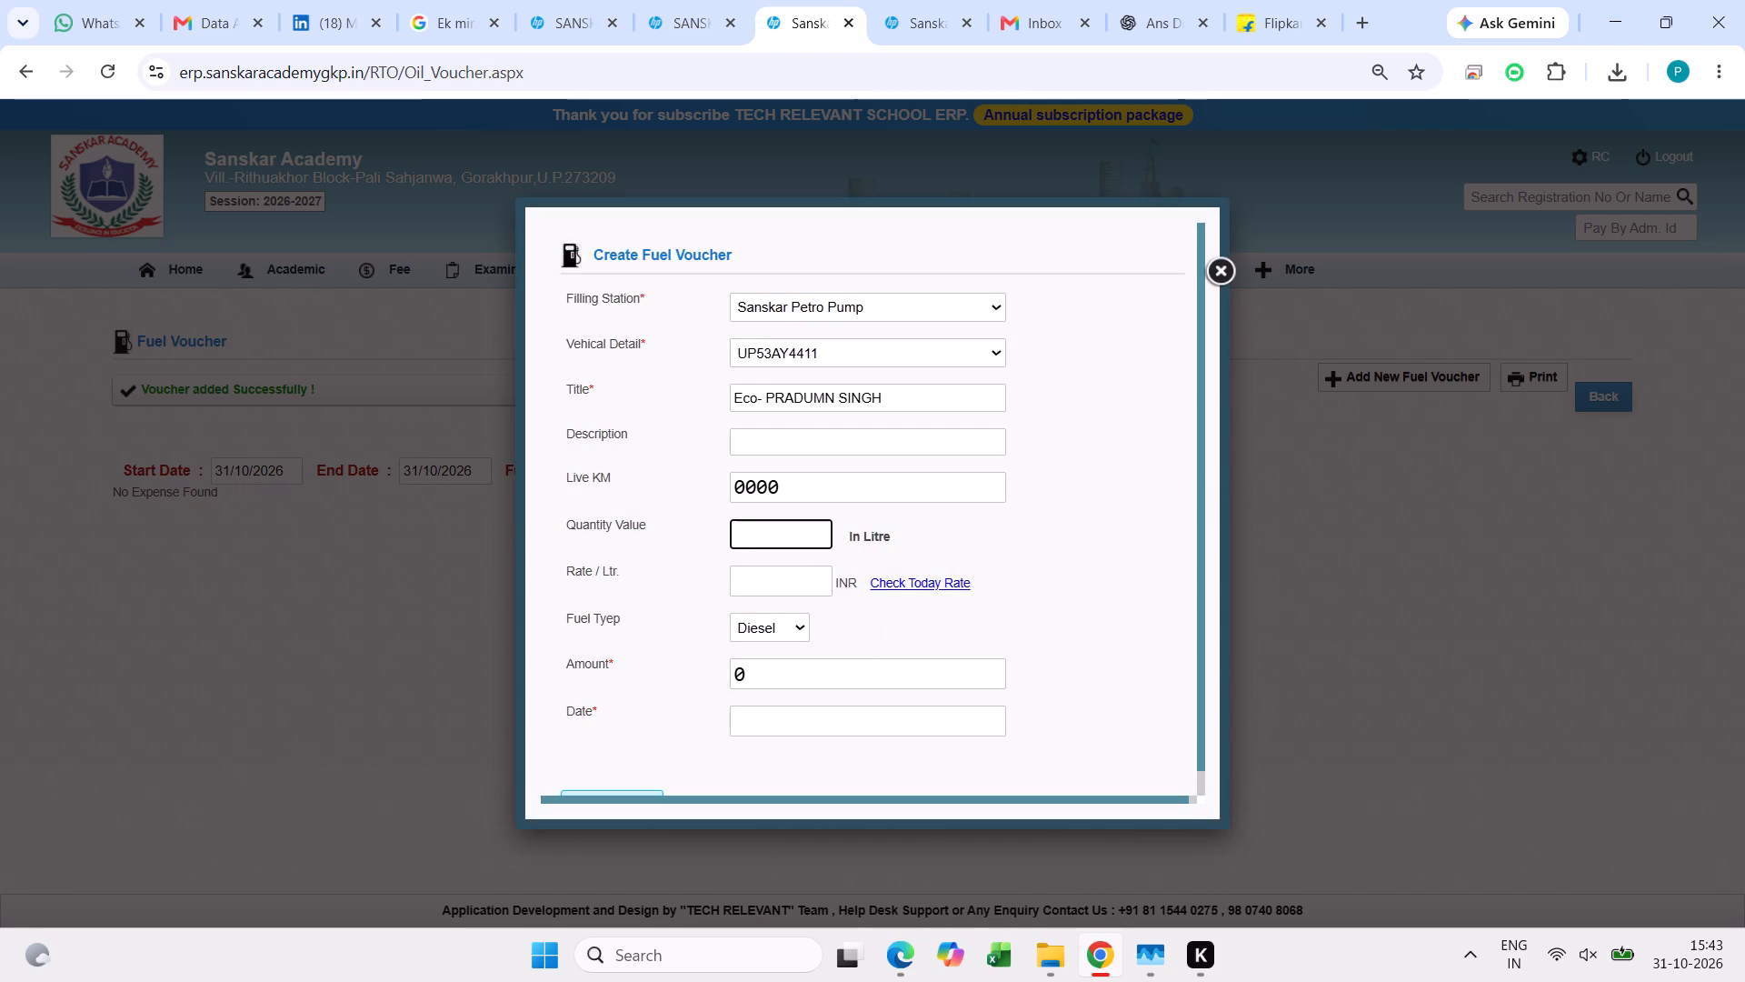
key("8")
key("Tab")
type("102")
key("Tab")
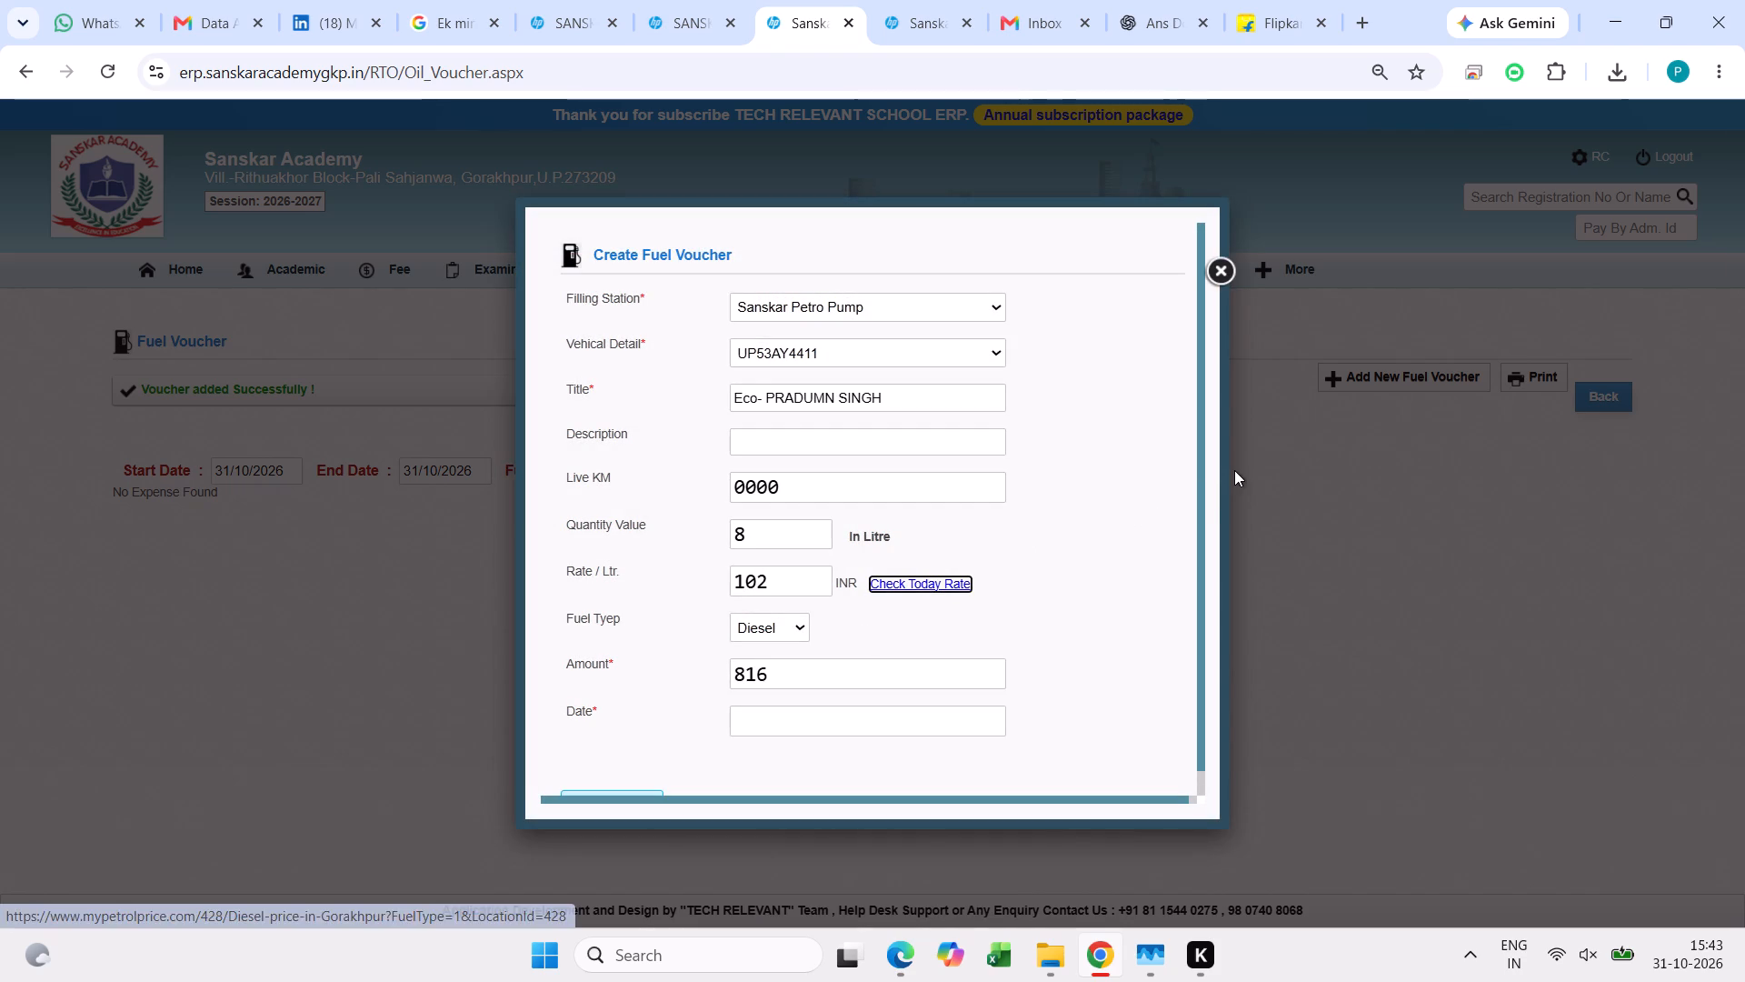
key("Tab")
key("Down")
key("Tab")
key("Tab")
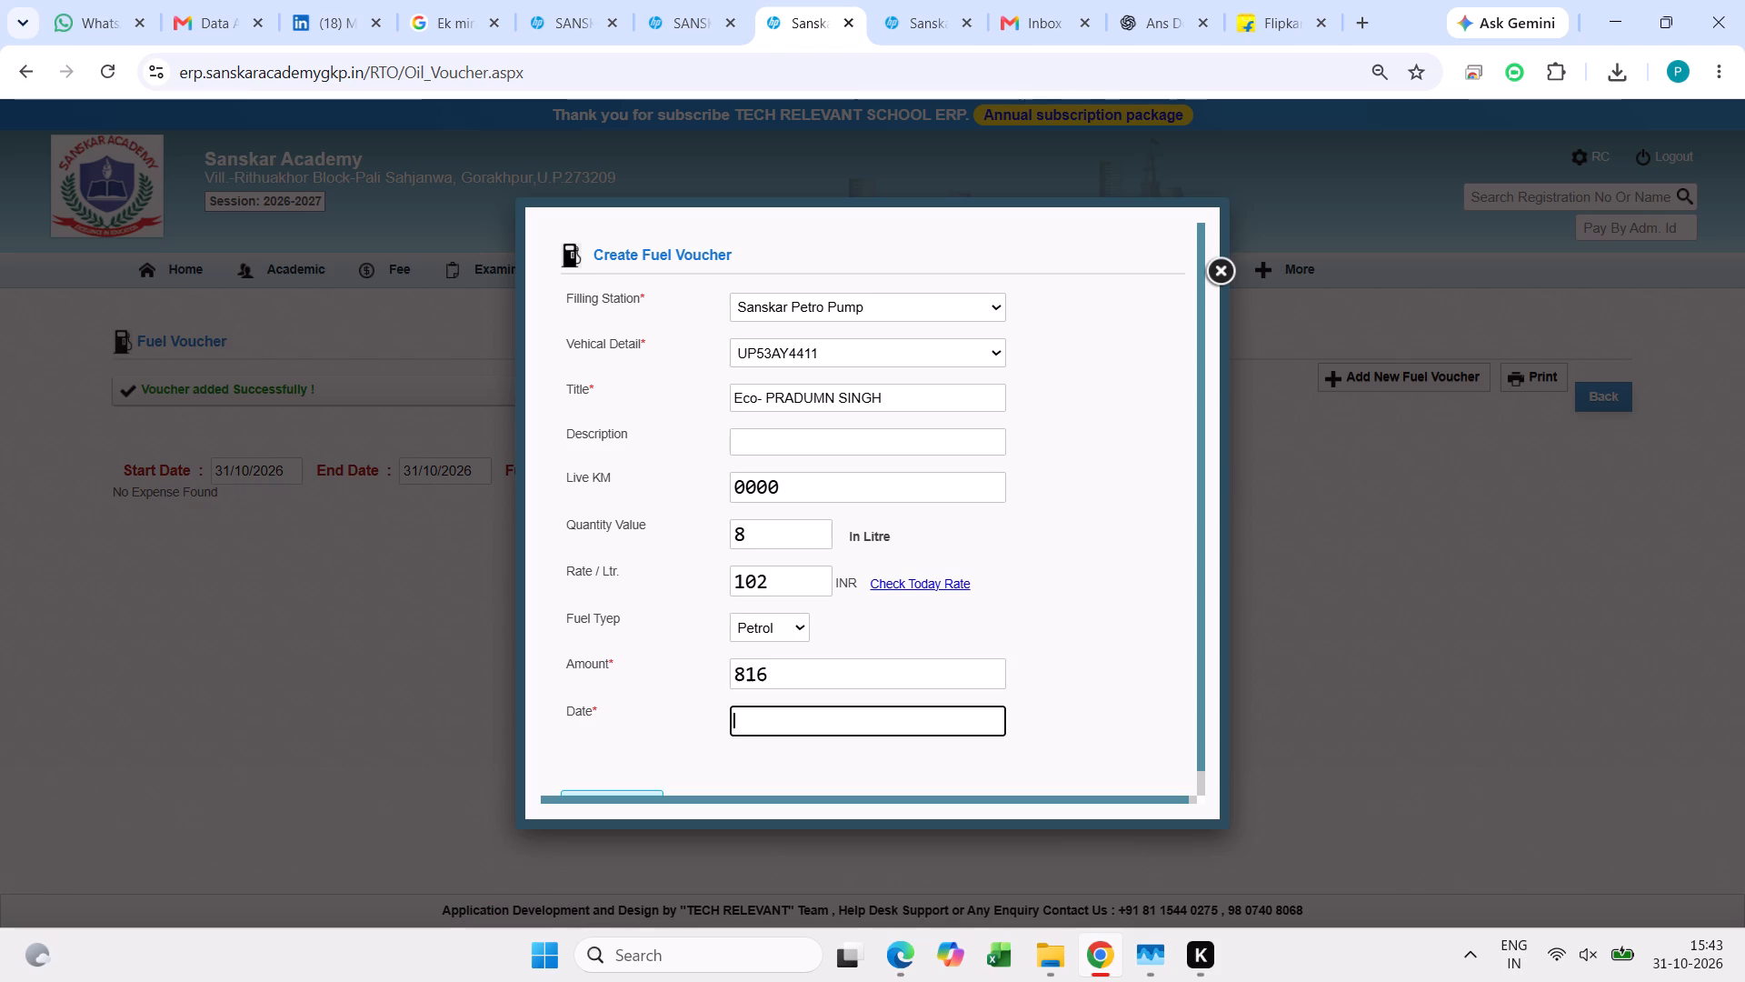
type("31")
key("Down")
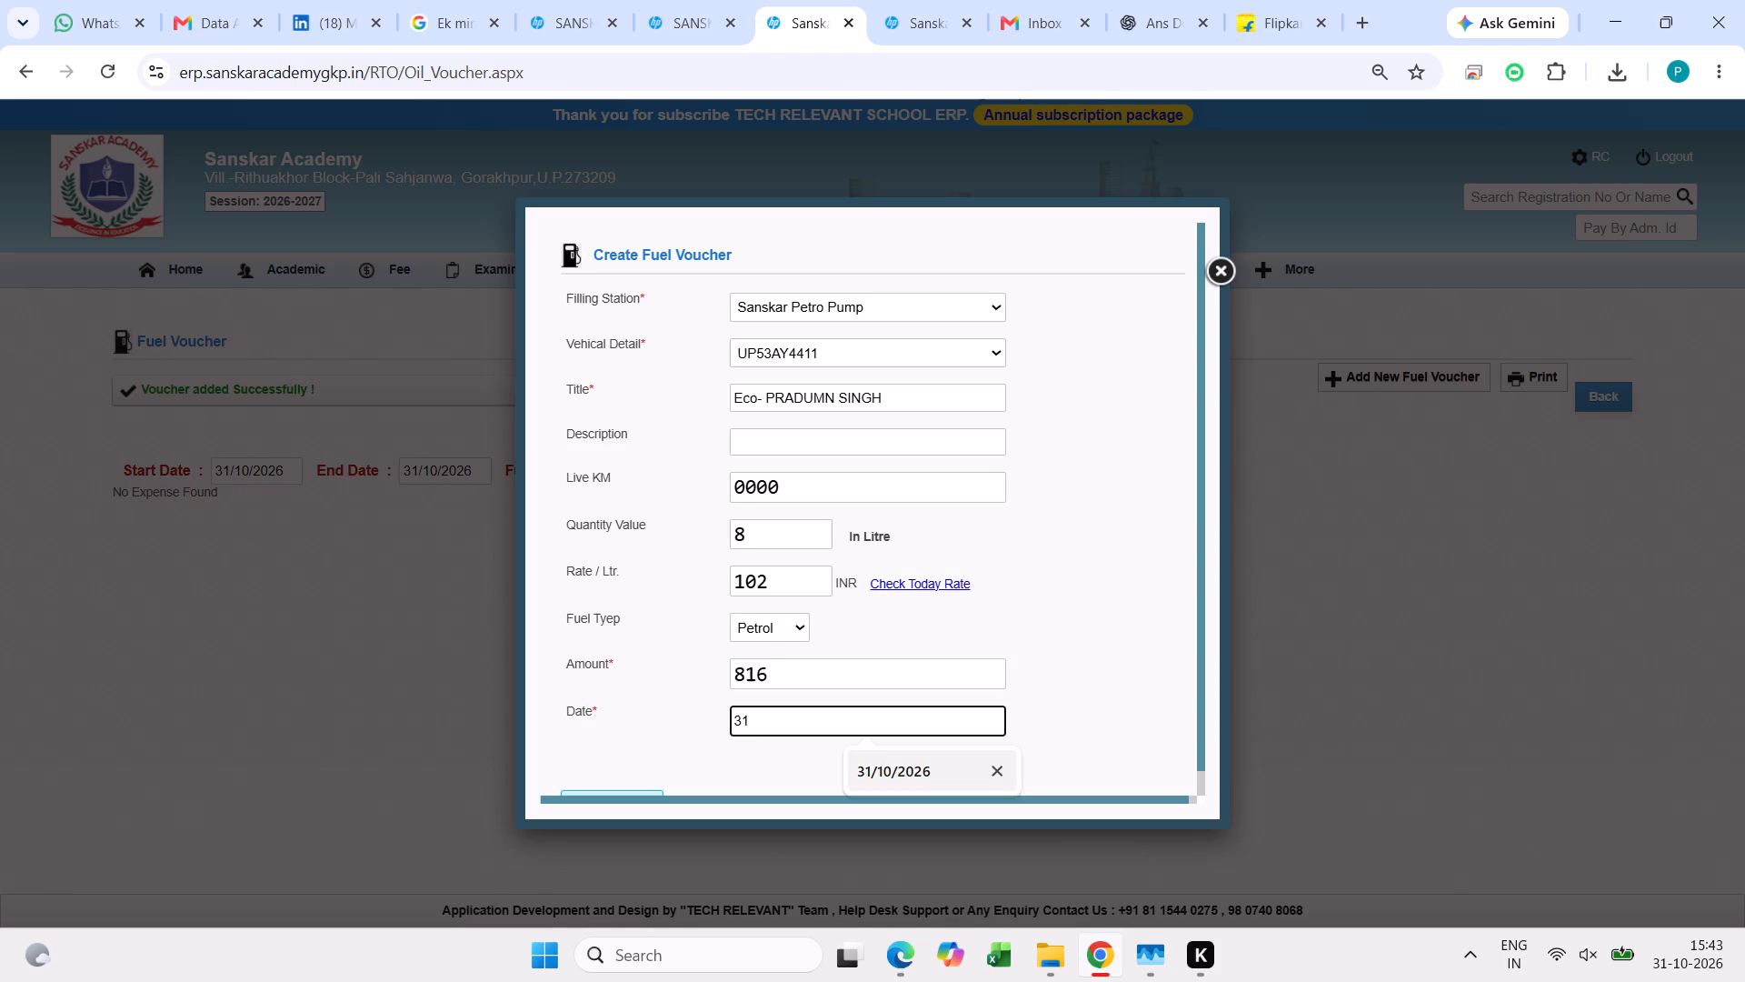
key("Tab")
key("Return")
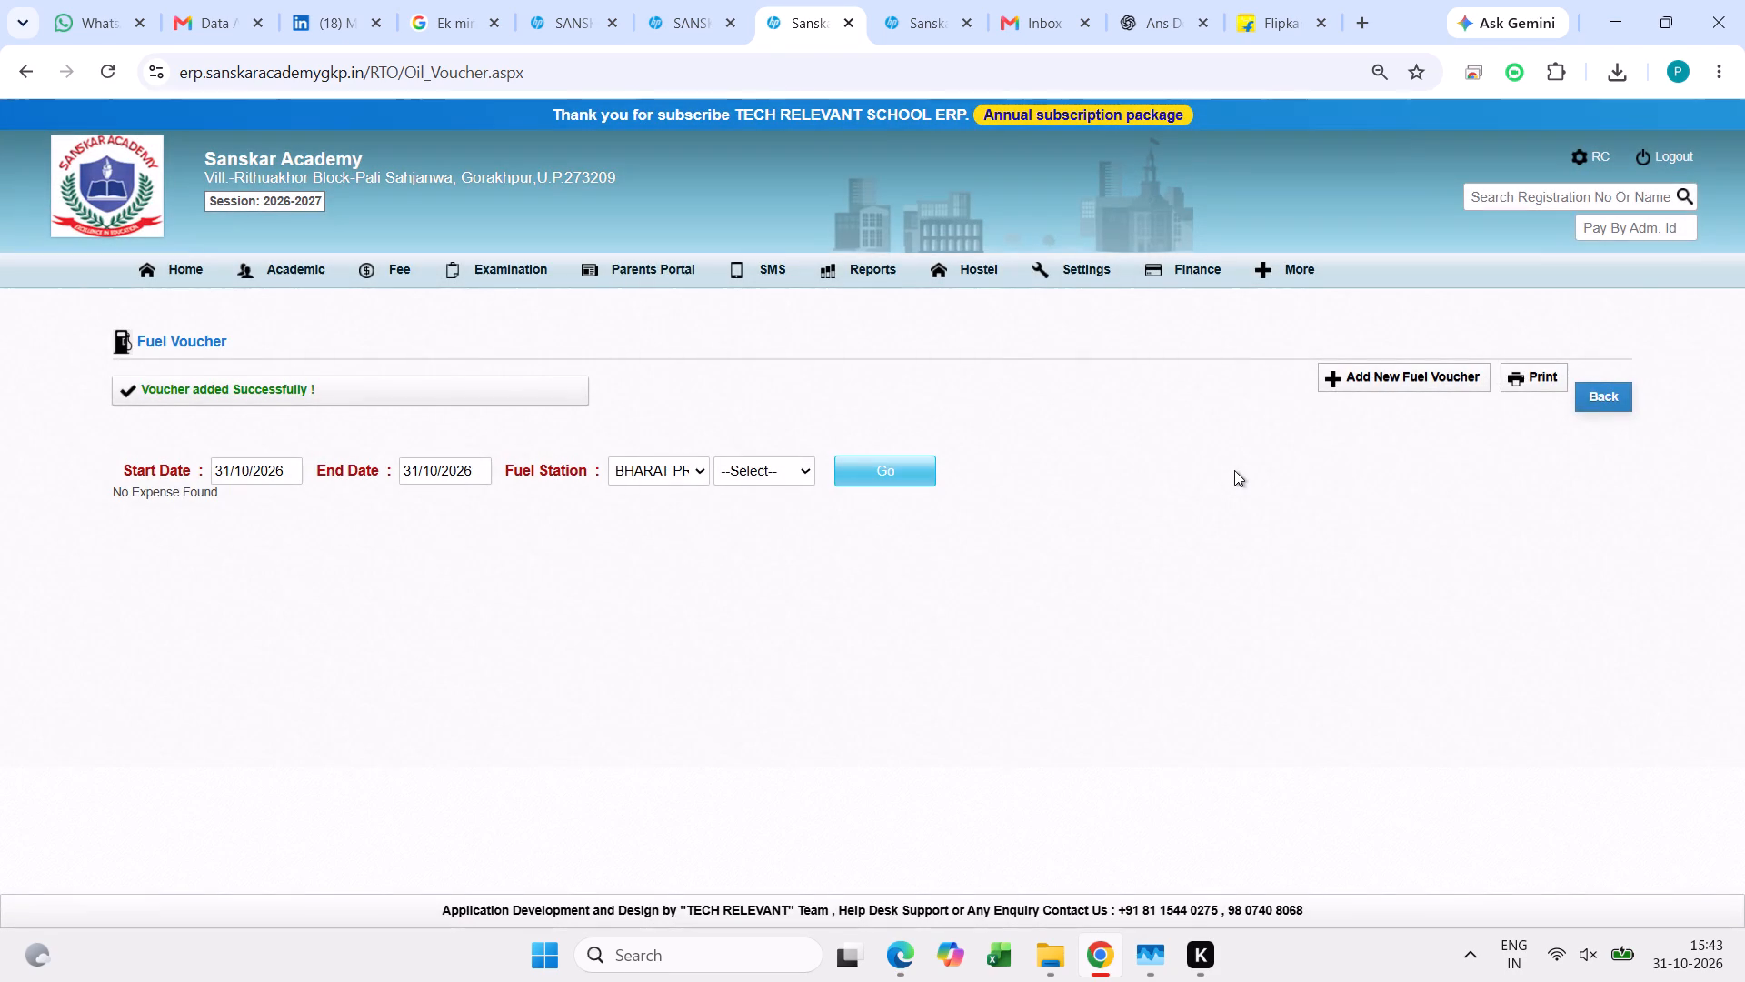
left_click(1384, 378)
left_click(860, 346)
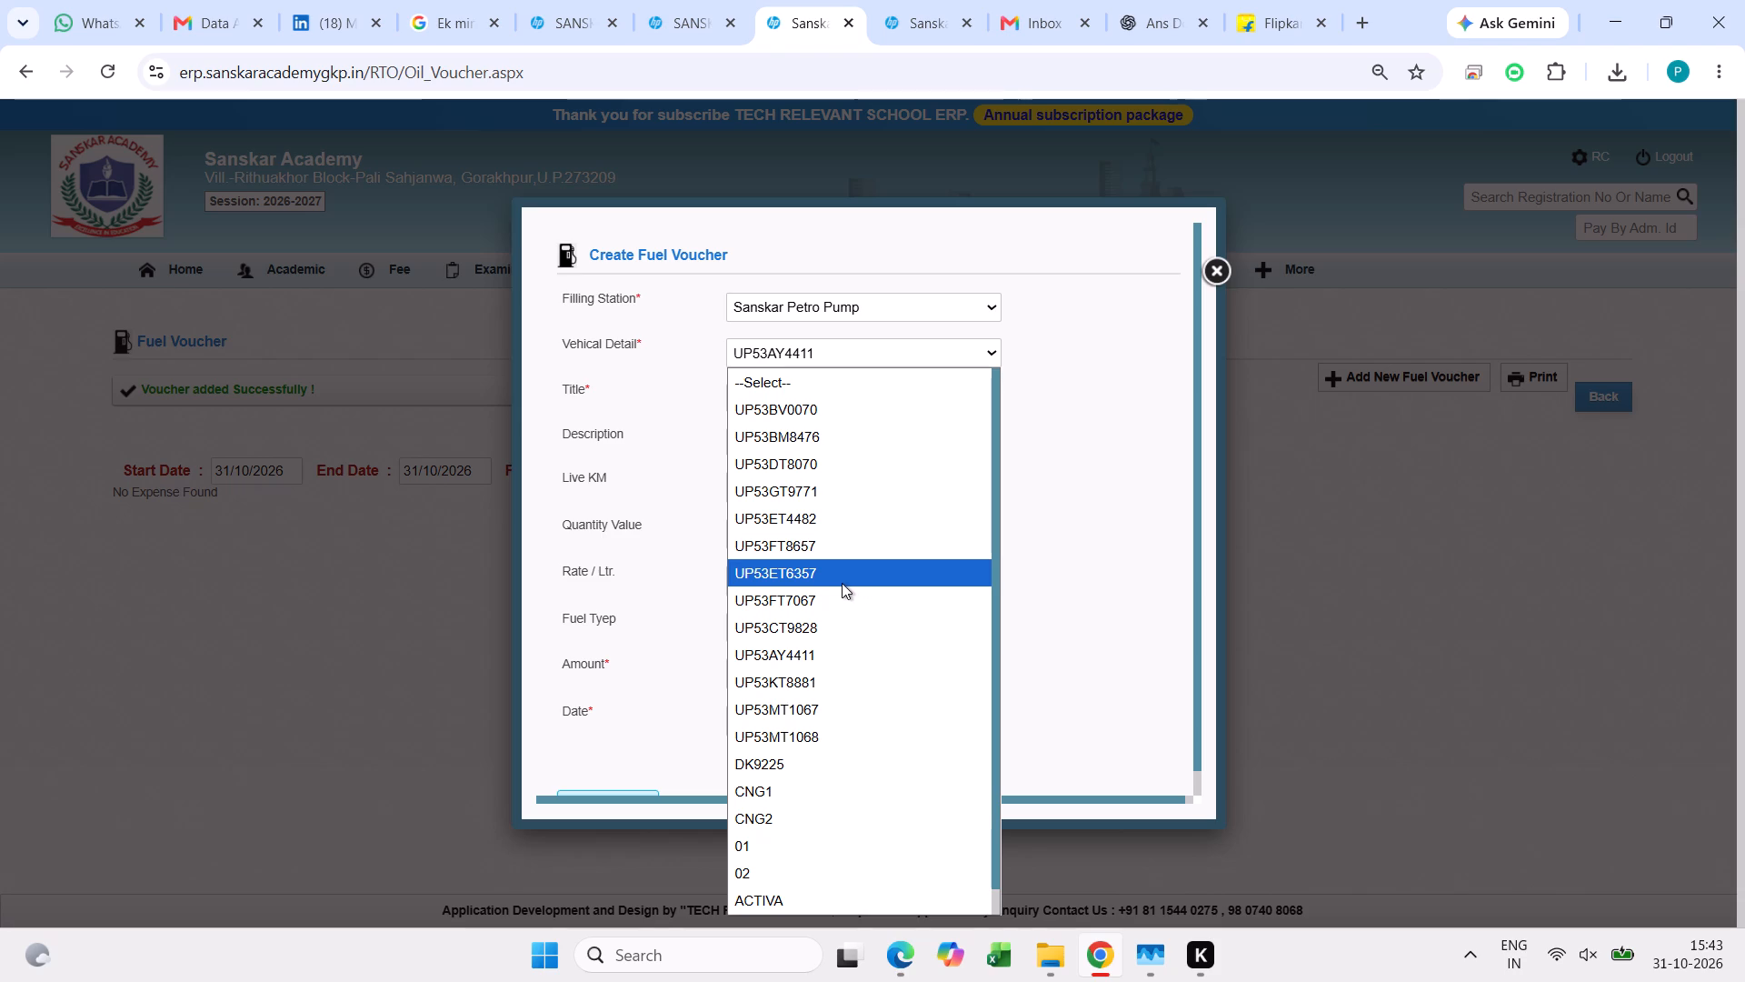
left_click(826, 502)
key("Tab")
key("Tab")
key("Tab")
key("Tab")
key("Tab")
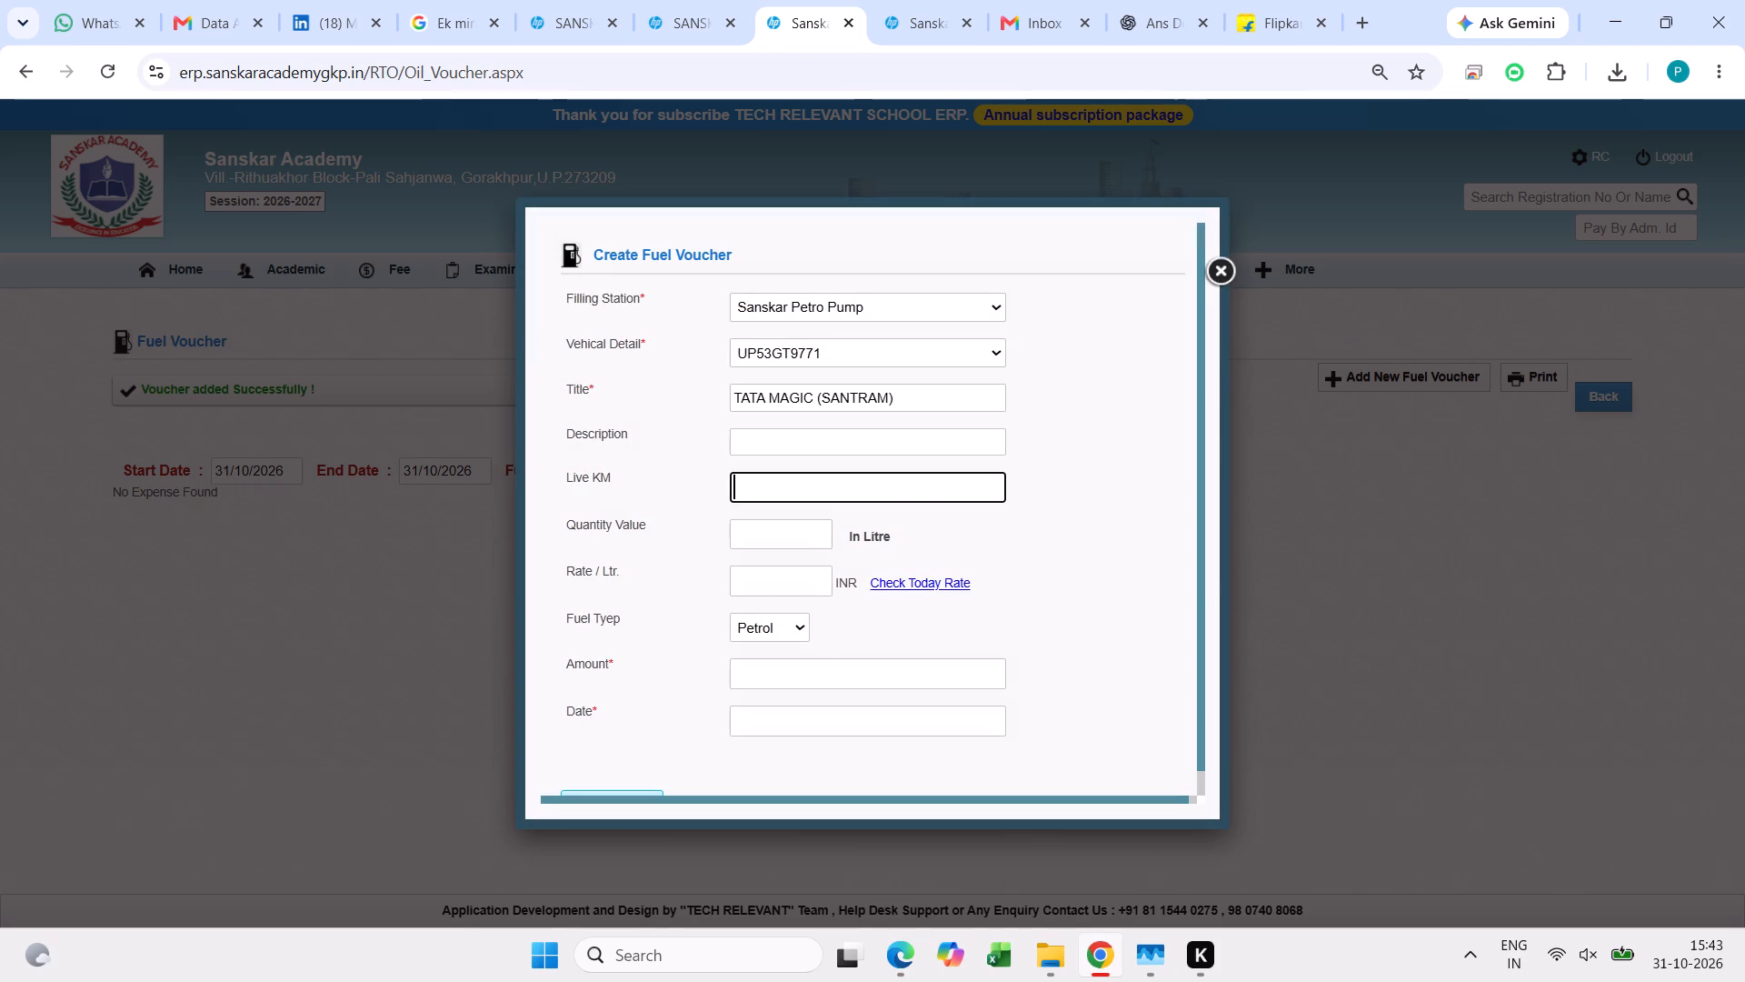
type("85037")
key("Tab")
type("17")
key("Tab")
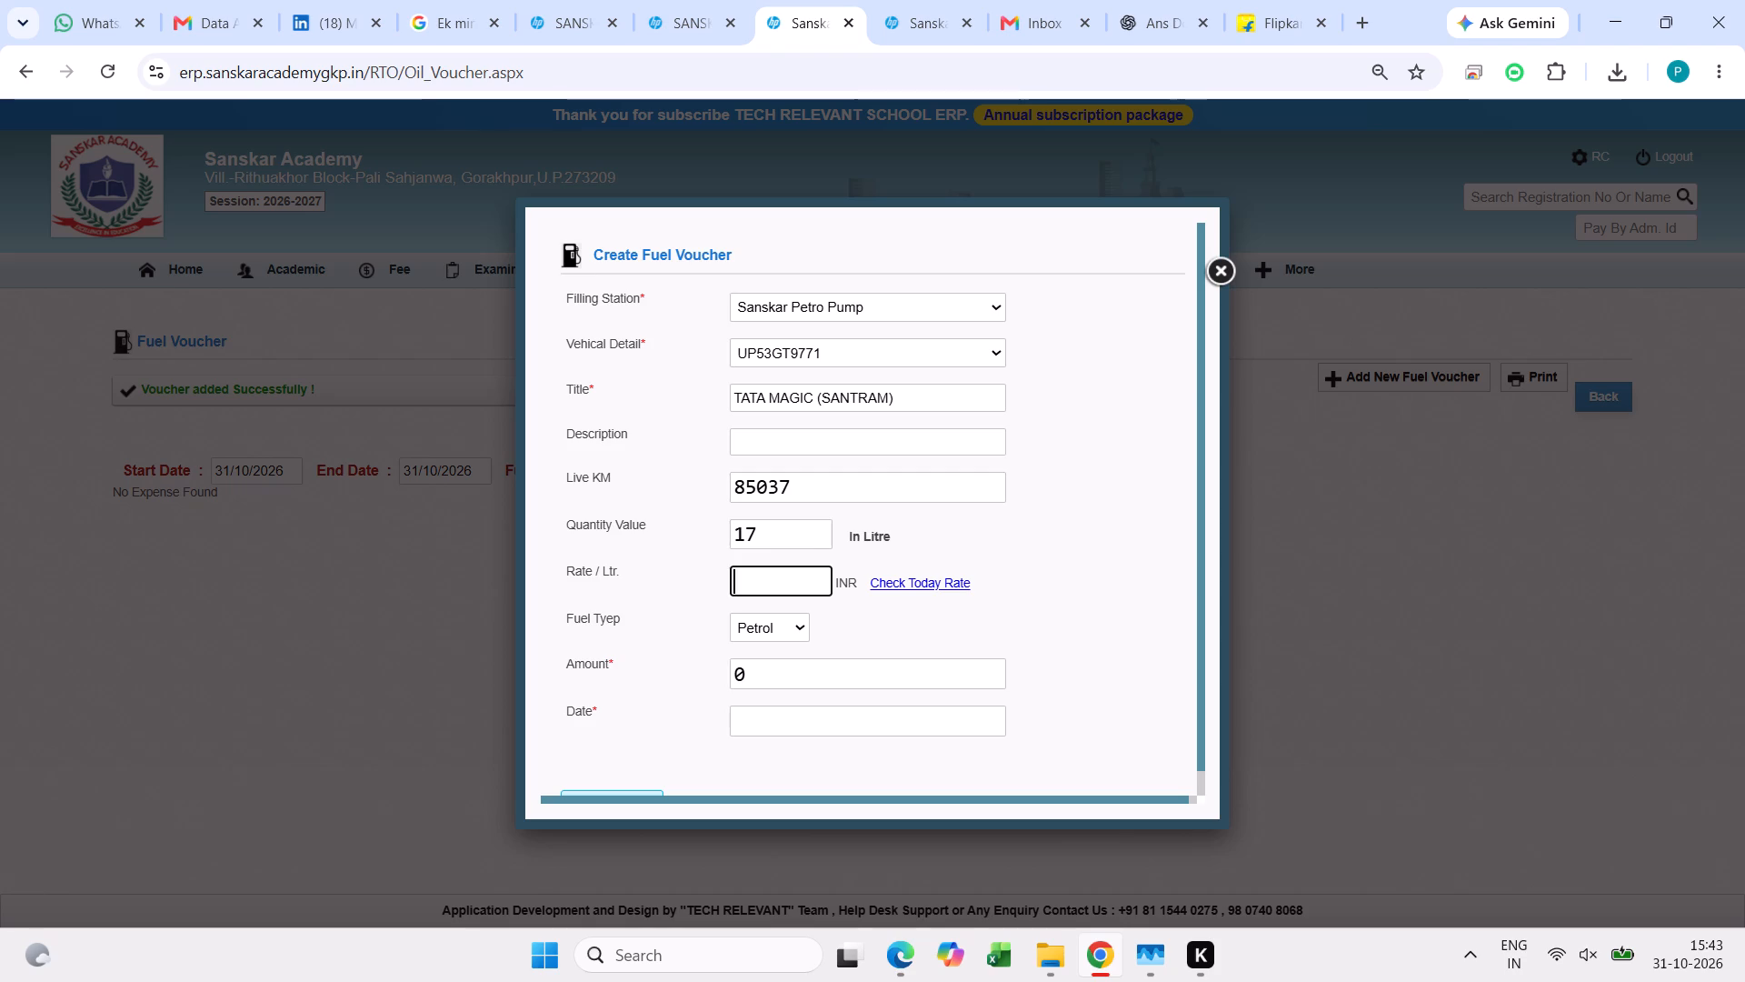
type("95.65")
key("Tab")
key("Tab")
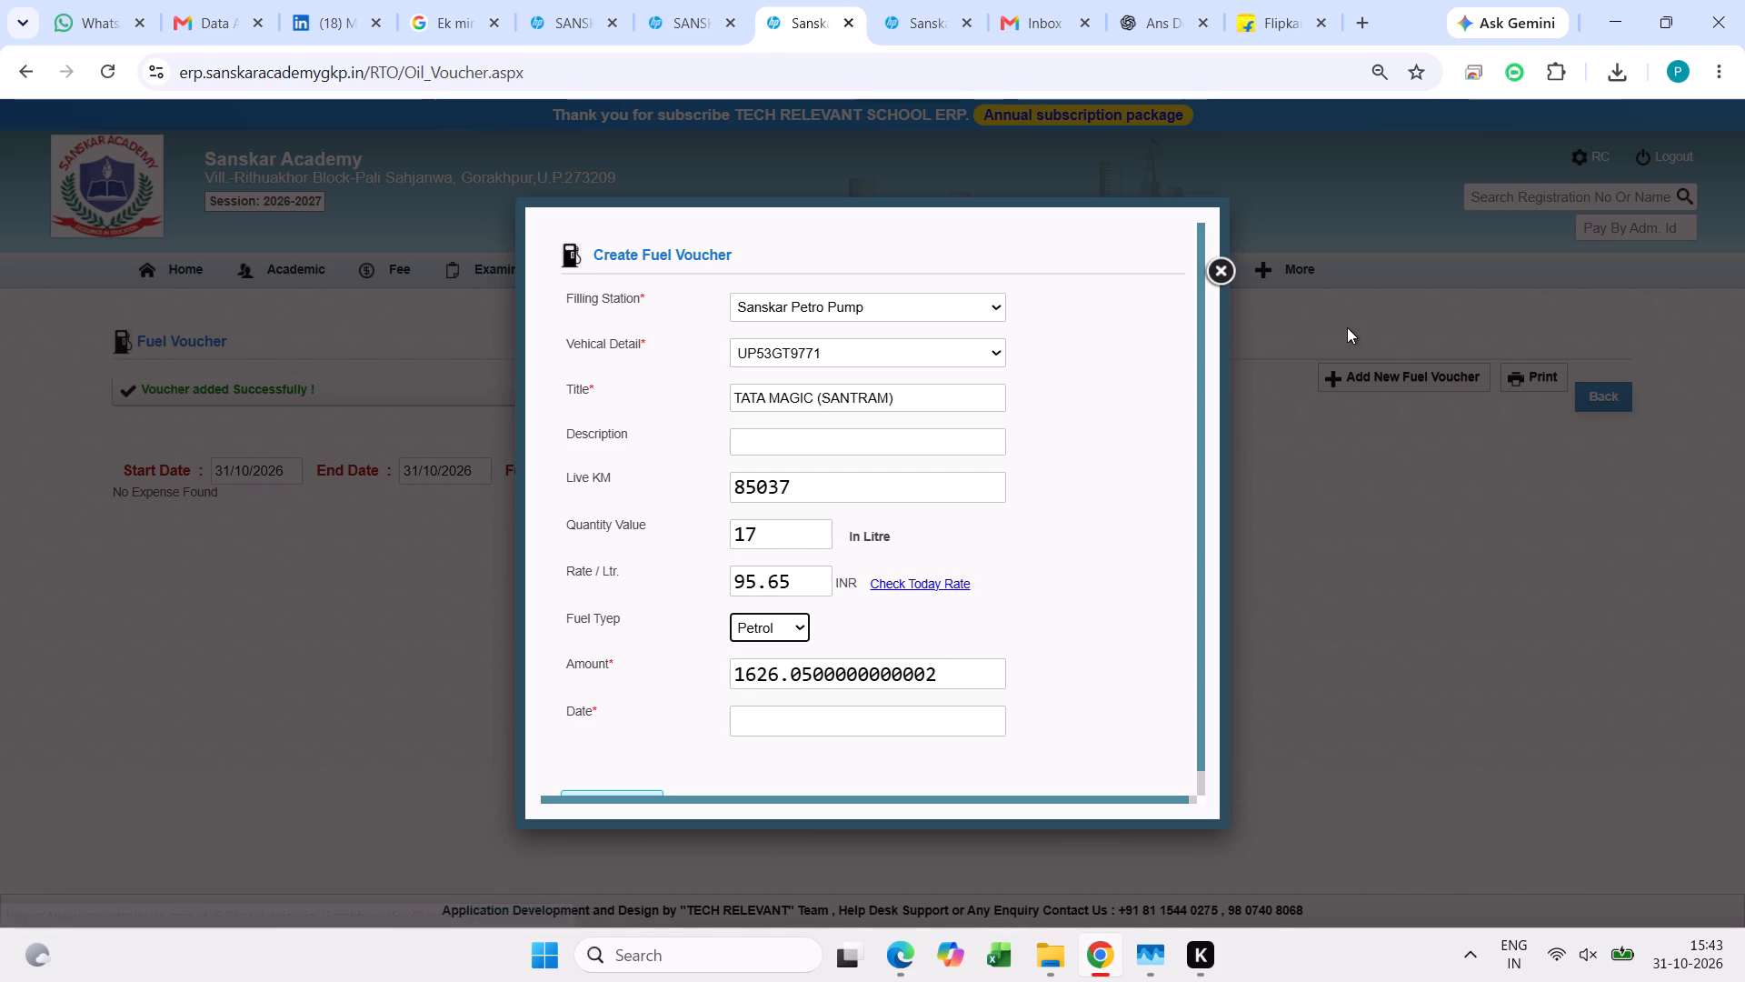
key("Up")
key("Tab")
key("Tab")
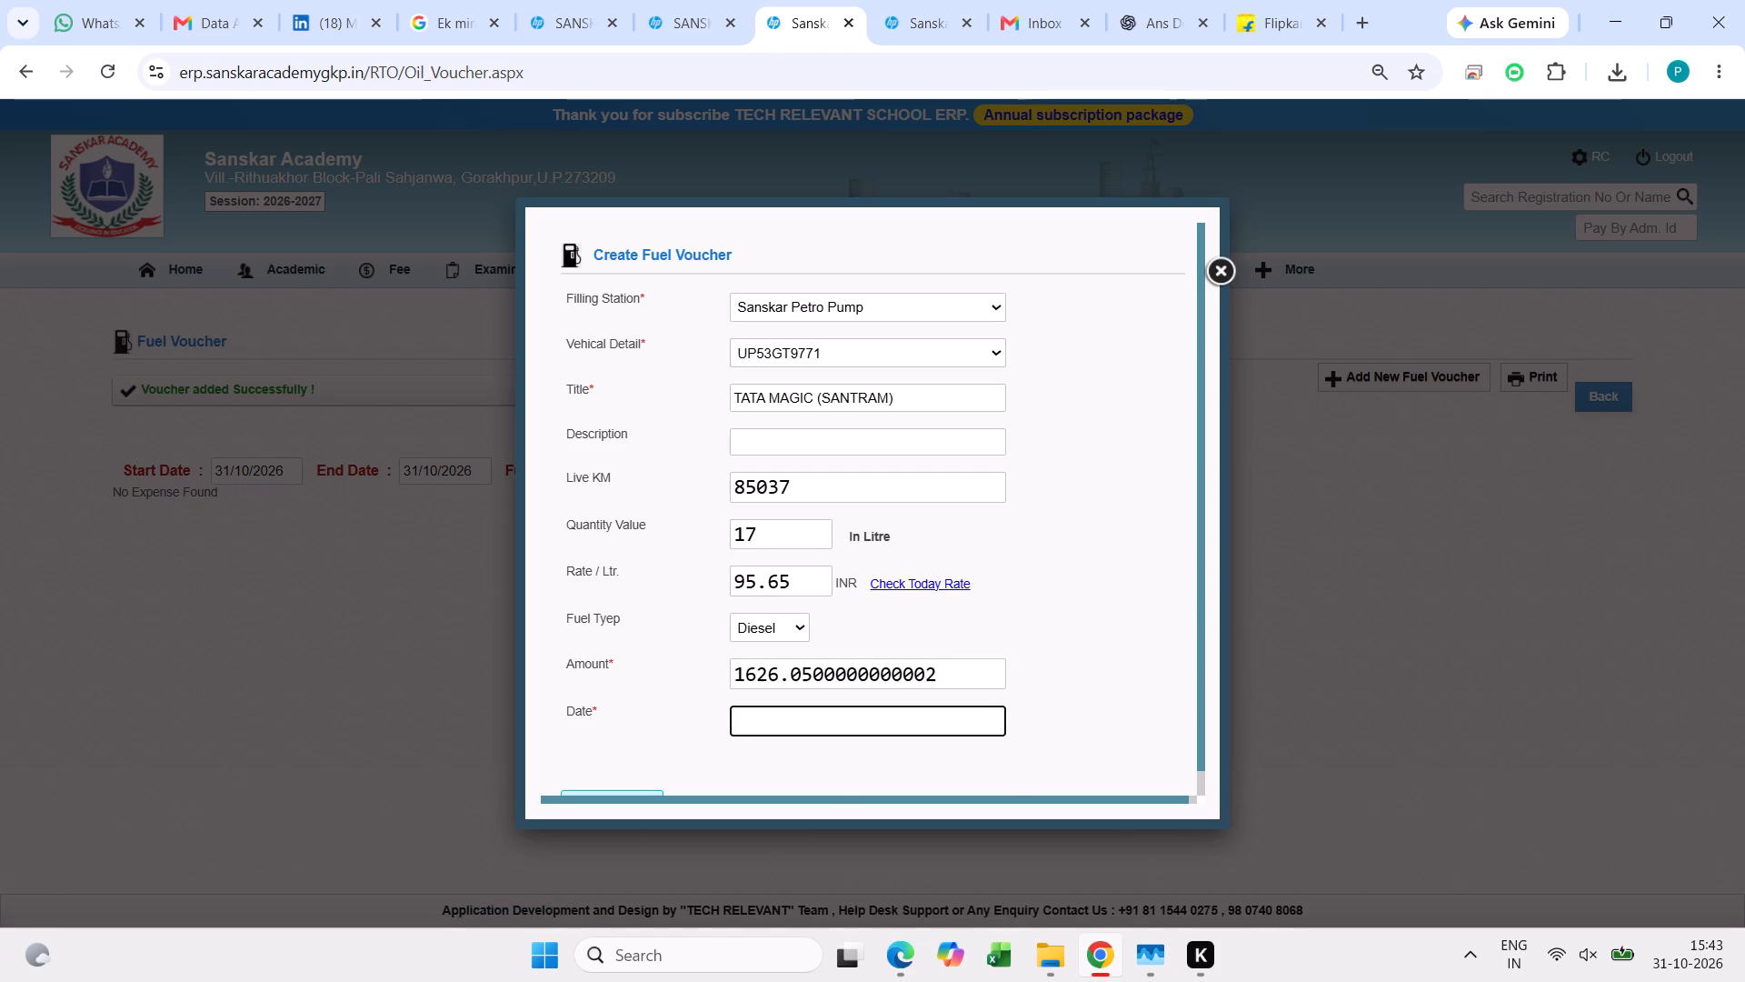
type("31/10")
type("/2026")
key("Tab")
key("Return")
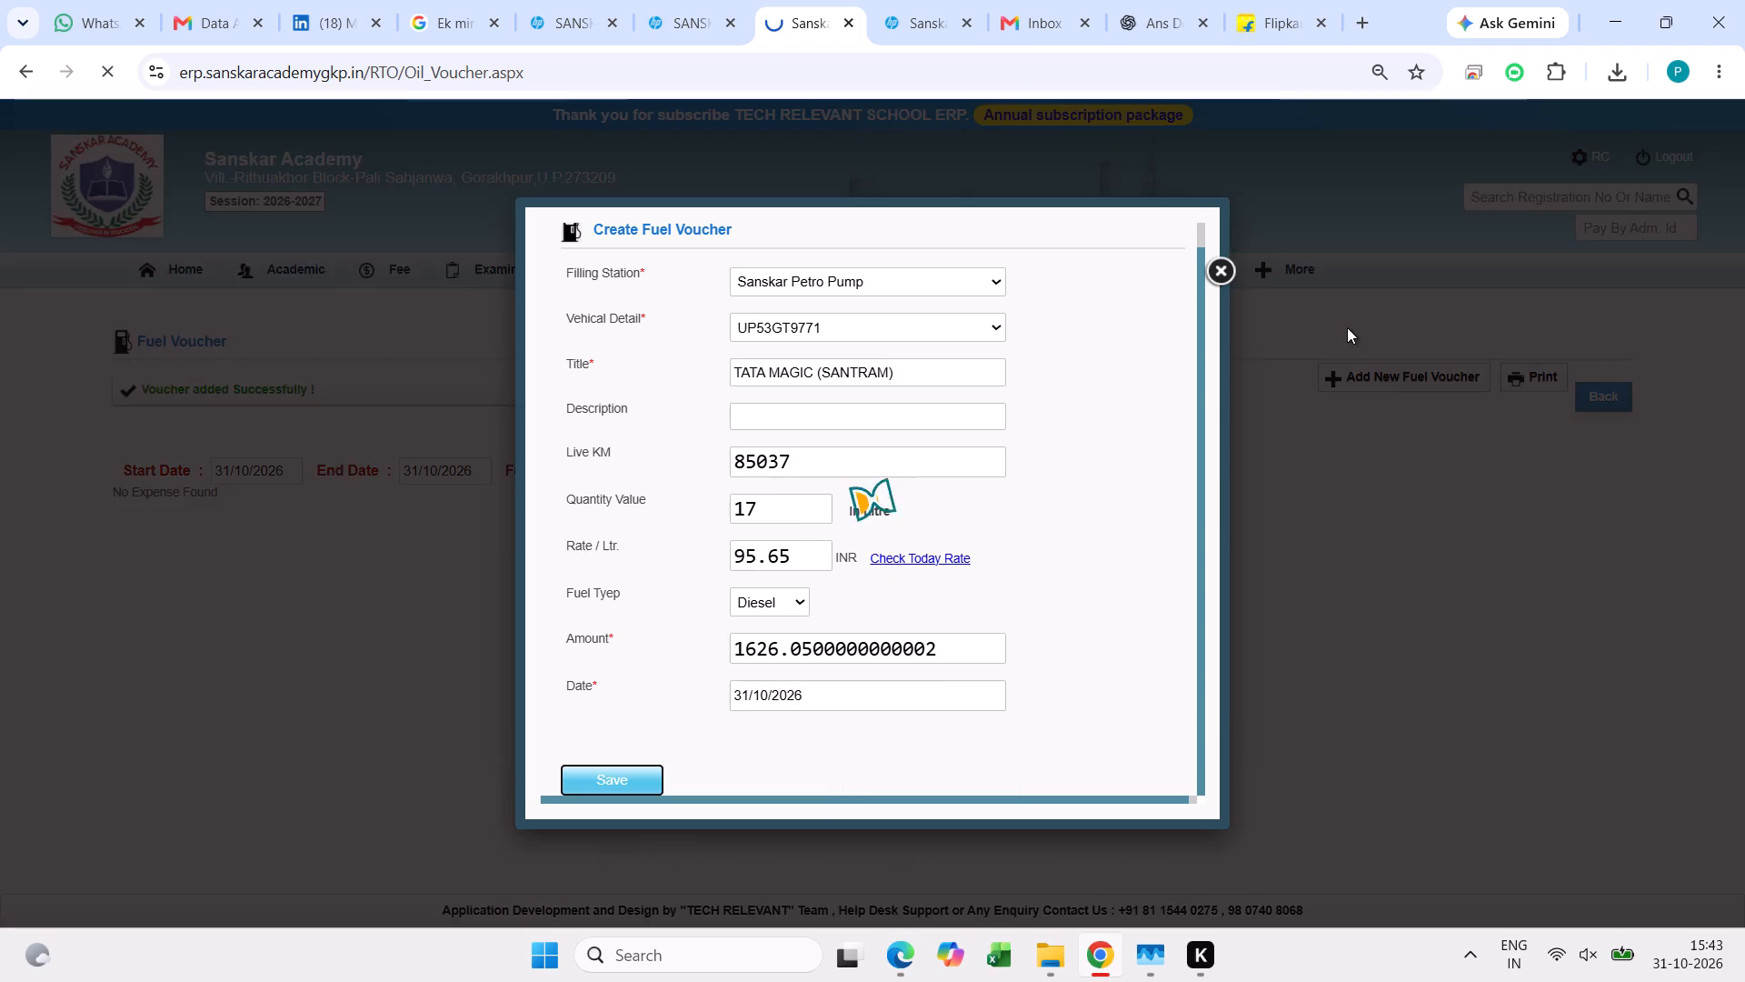